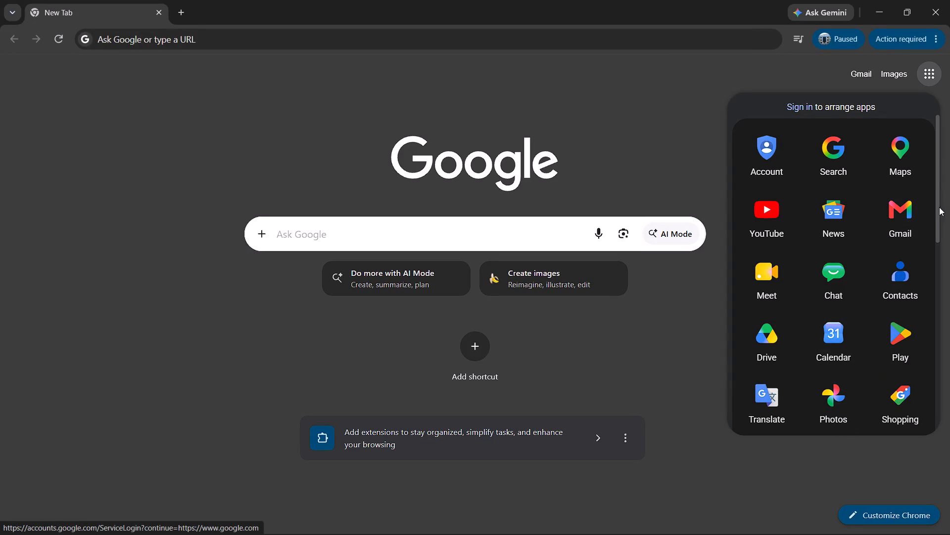
Open Google Sheets from the list of Google apps.
left_click_drag(935, 209, 935, 231)
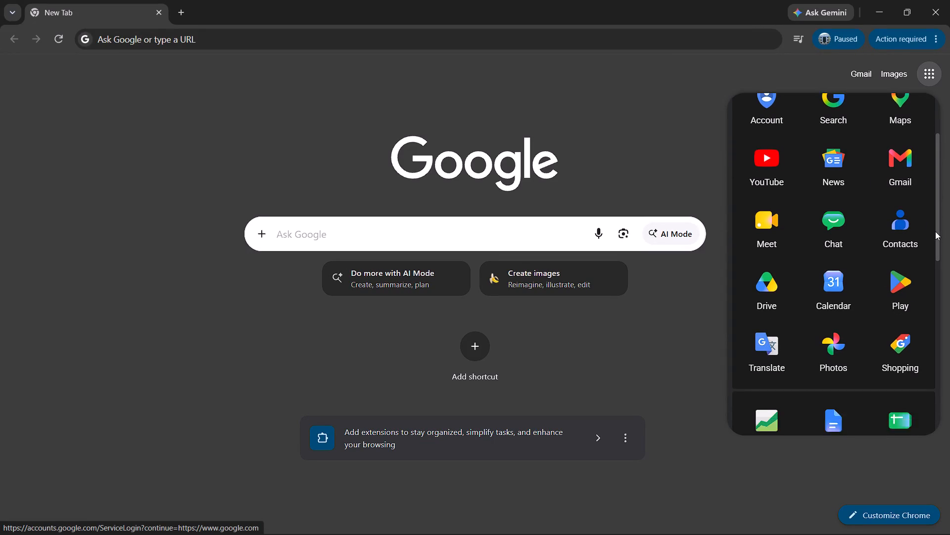
left_click_drag(935, 231, 938, 290)
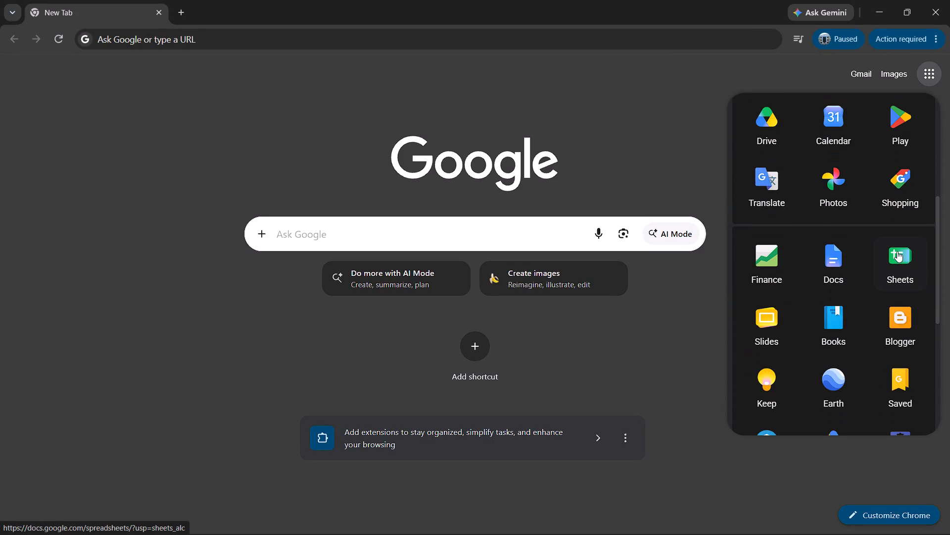
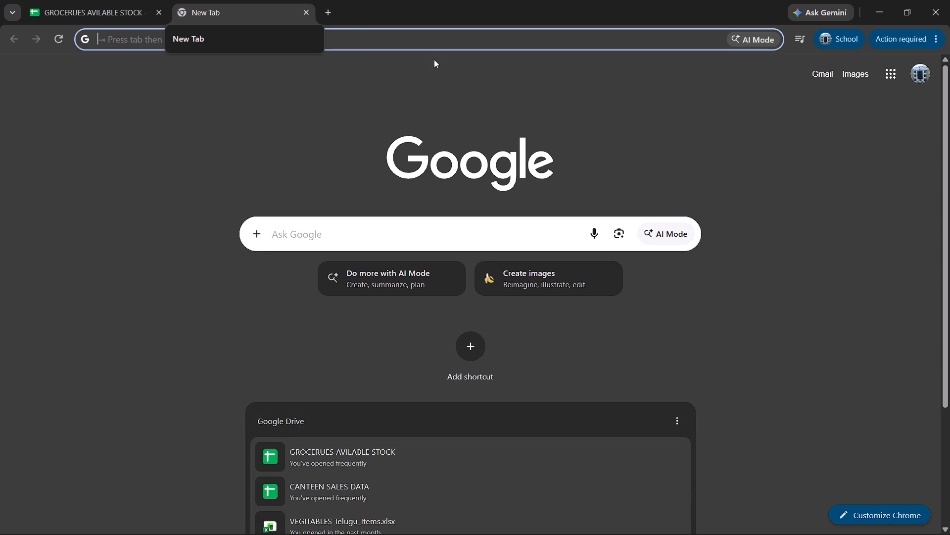
Begin a Google search on the new tab page by entering a query that starts with "w".
left_click(308, 234)
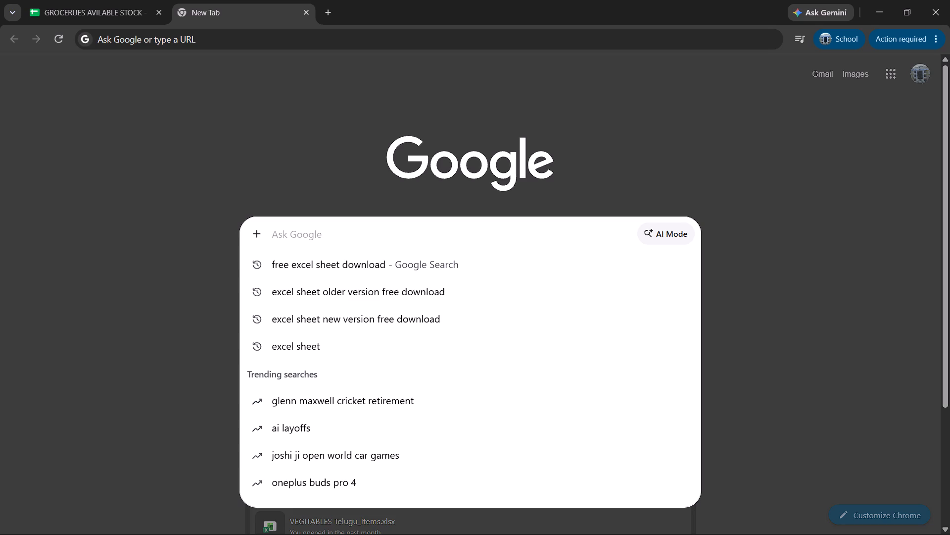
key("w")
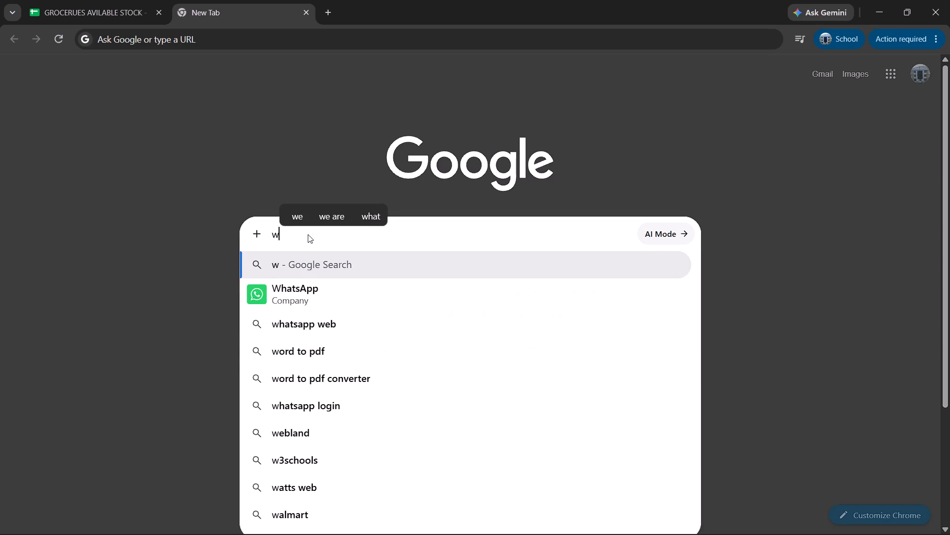
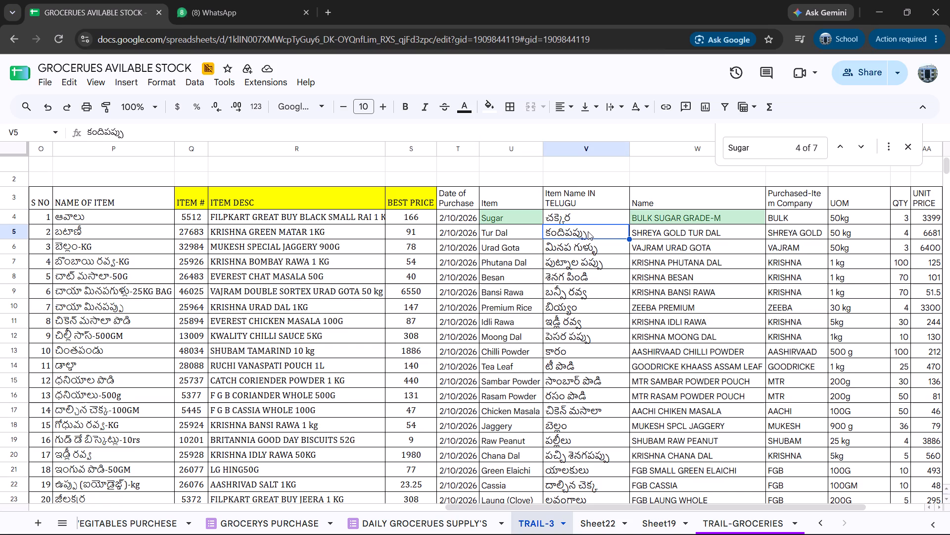
Examine the Tur Dal row's purchase details, from company and quantity through unit price, total cost and shop name.
key("Right")
key("Right")
key("Right")
key("Right")
key("Right")
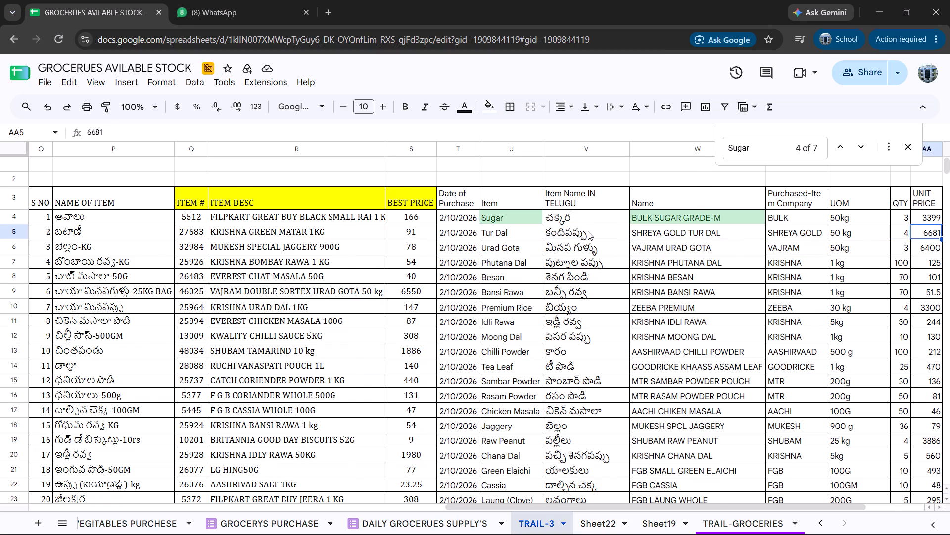
key("Right")
key("Right")
key("Right")
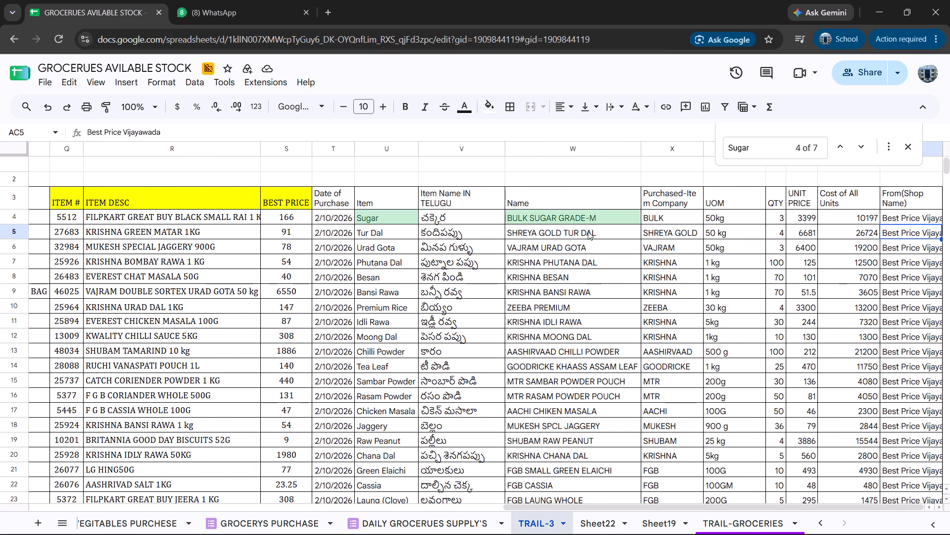
key("Left")
key("Left")
key("Left")
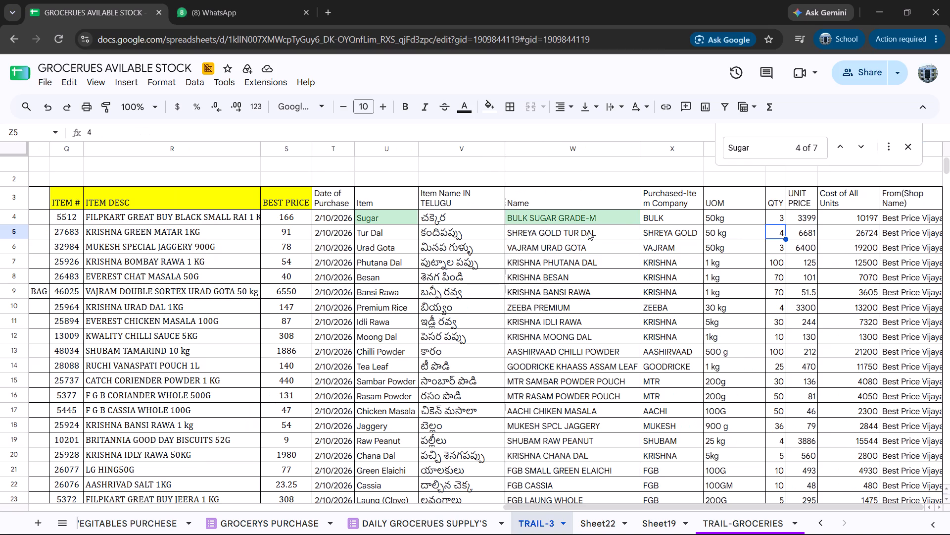
key("Right")
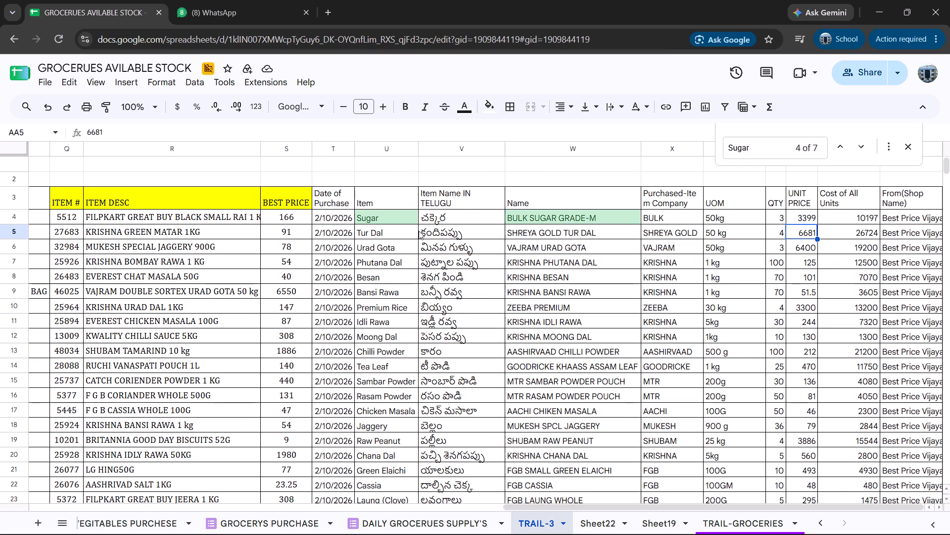
Search the sheet for the Tur Dal row's Telugu item name, కందిపప్పు, copied from its cell in place of Sugar.
triple_click(454, 232)
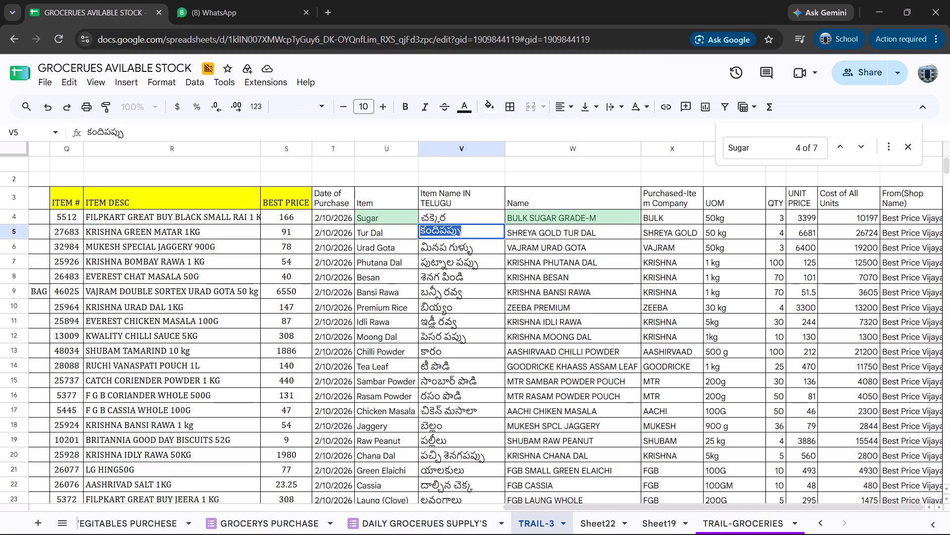
key("ctrl+c")
double_click(767, 146)
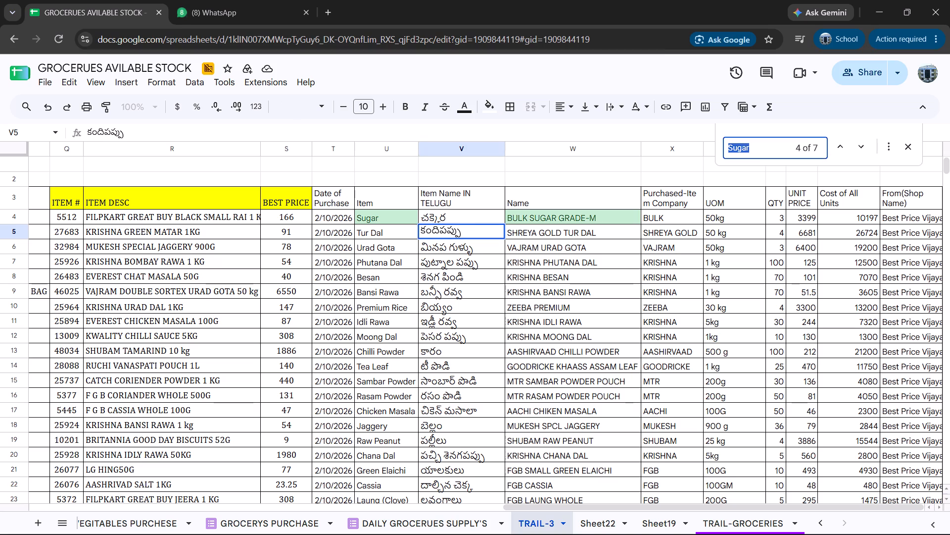
key("ctrl+v")
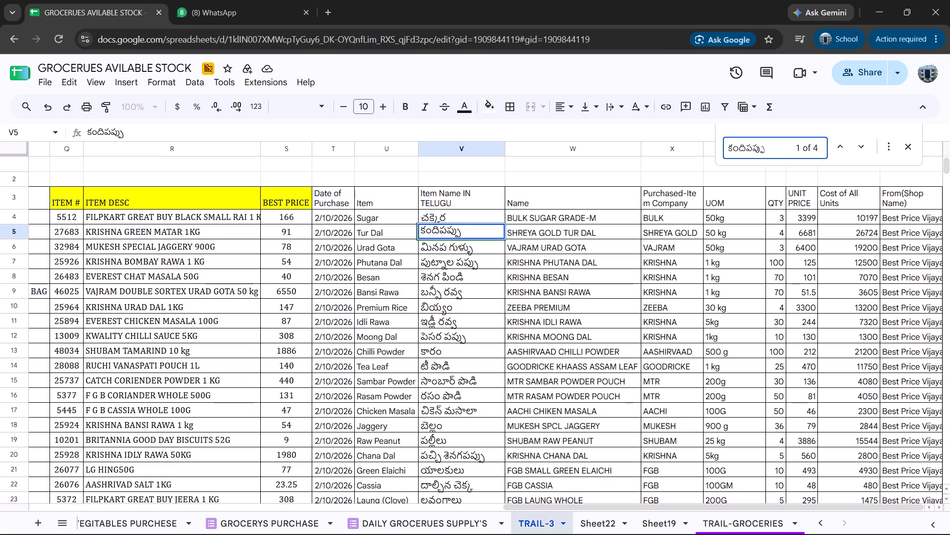
Advance to the next కందిపప్పు match and select the కందిపప్పు-KG cell in the NAME OF ITEM column.
key("Return")
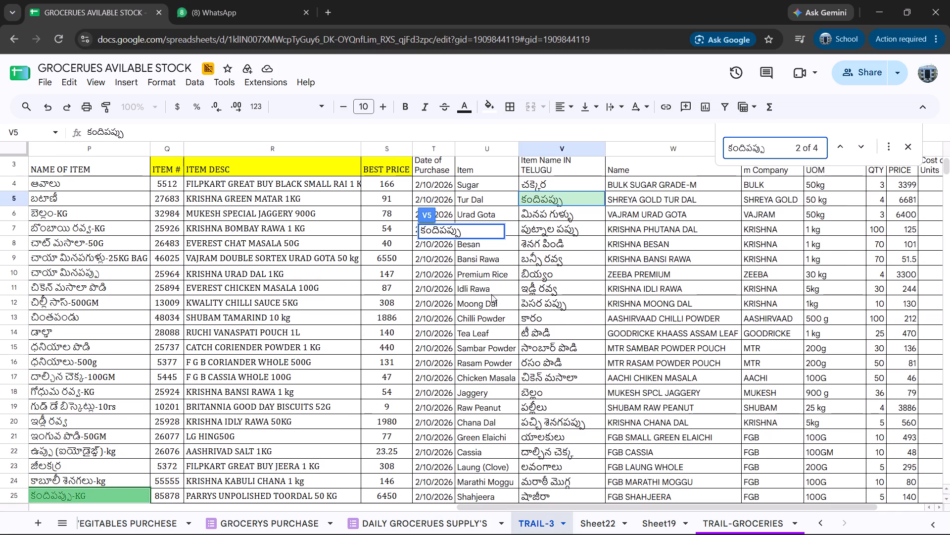
left_click(102, 496)
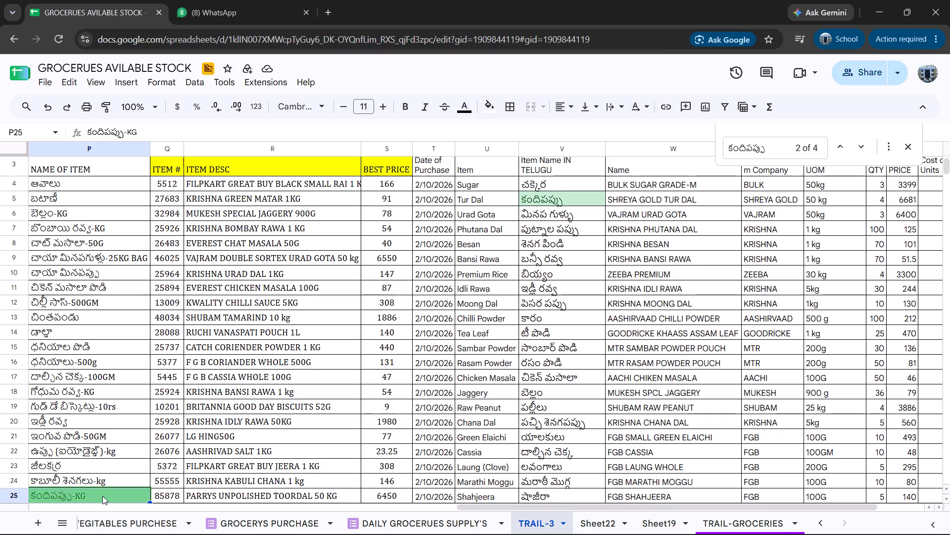
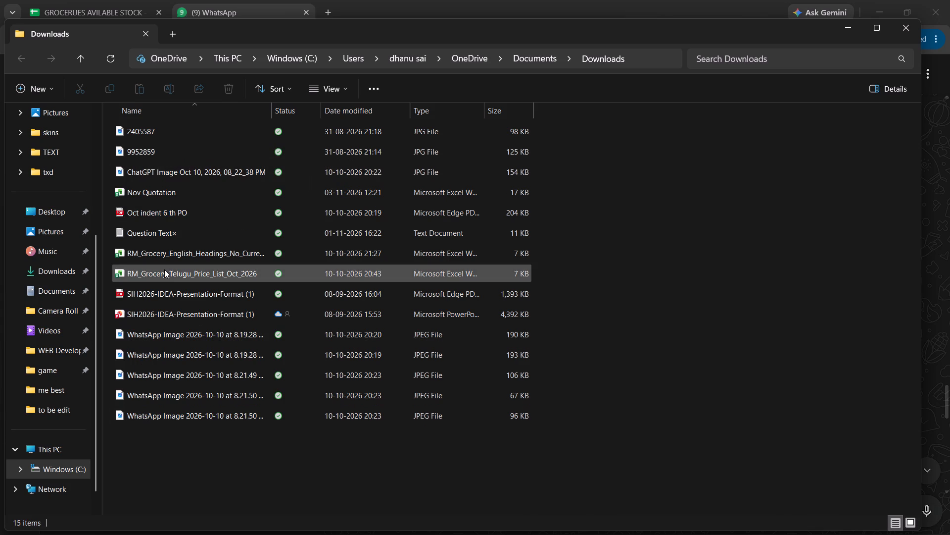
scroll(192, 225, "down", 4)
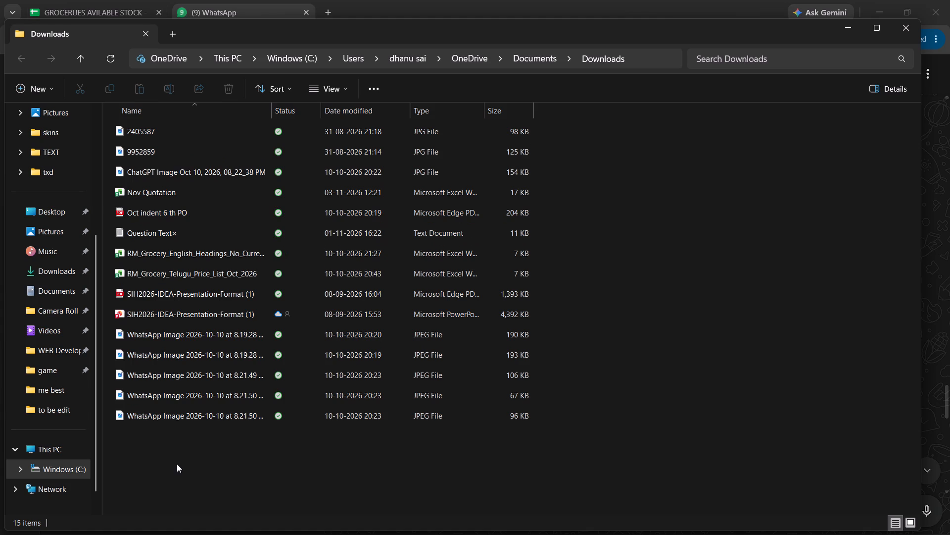
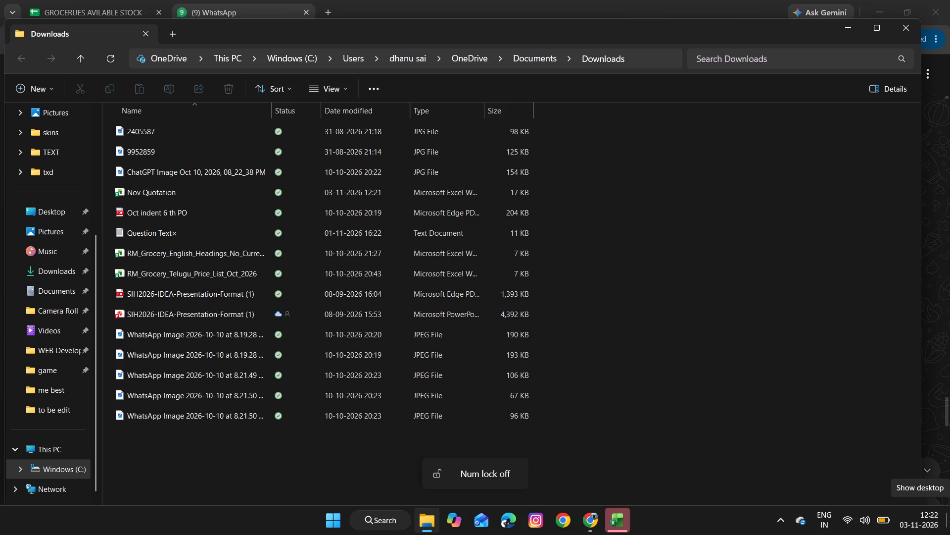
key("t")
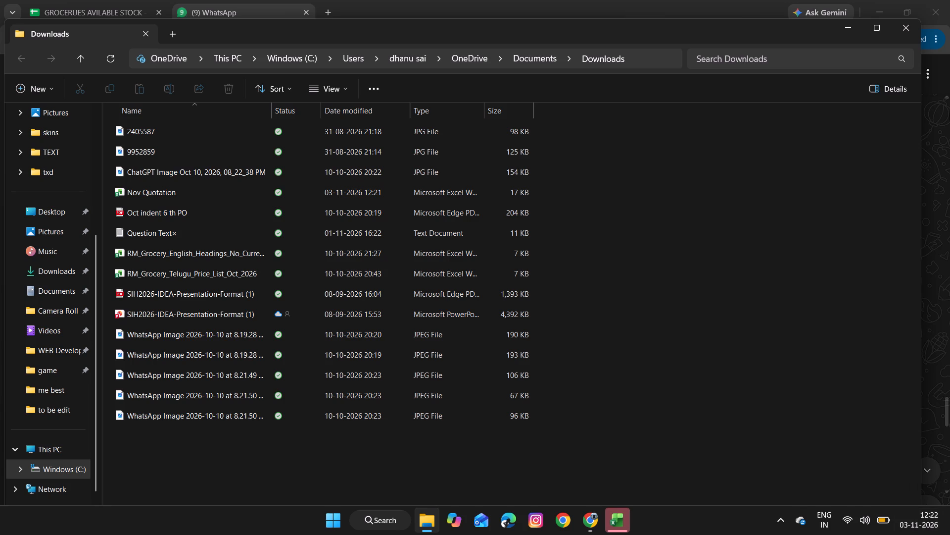
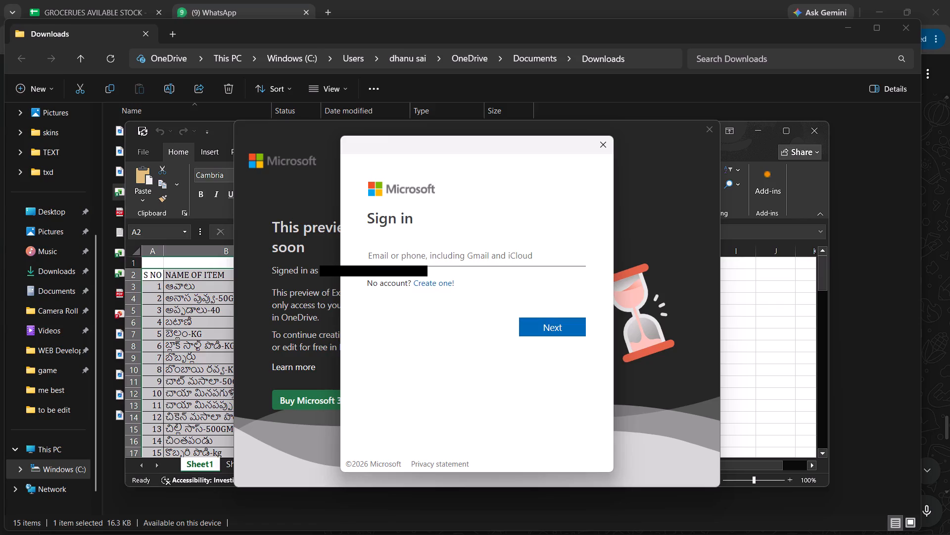
Enter the account identifier in the email or phone field of the Microsoft sign-in form.
left_click(437, 251)
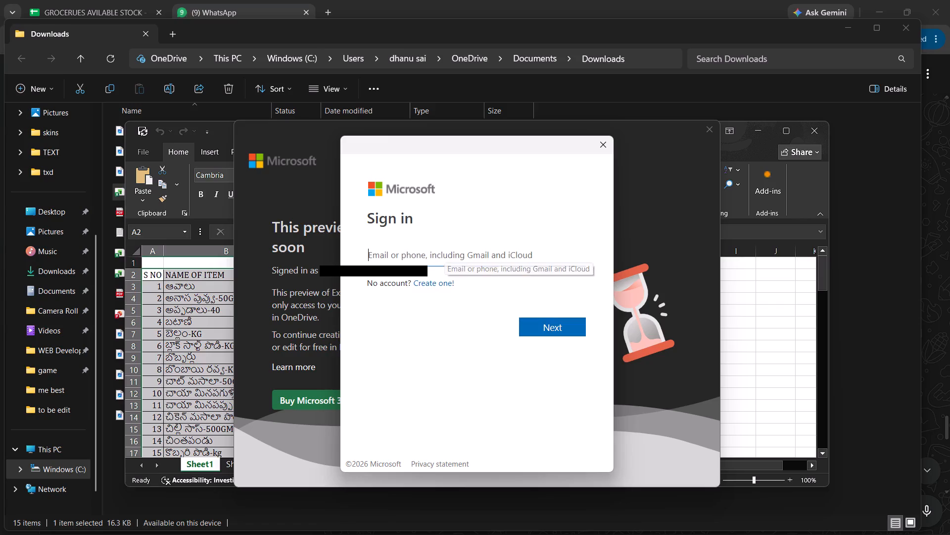
type("adfu")
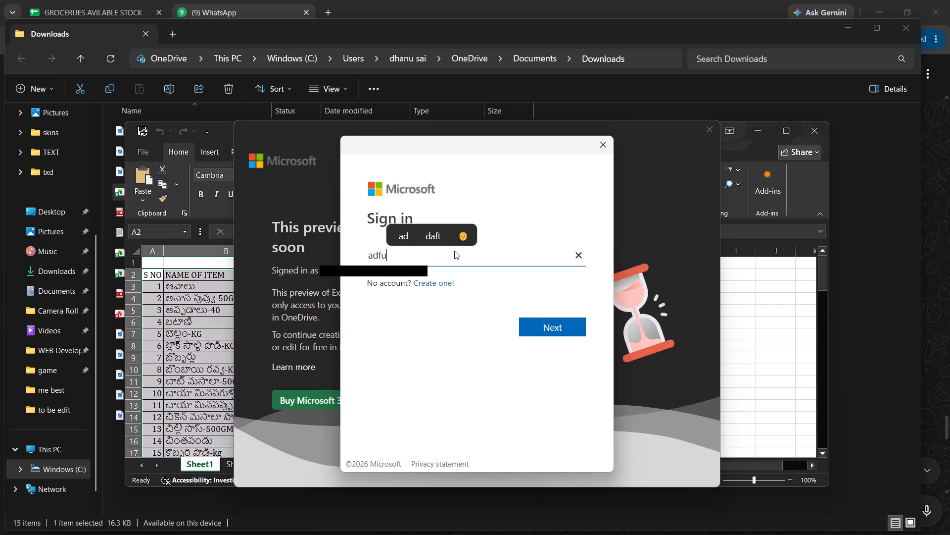
left_click(446, 261)
left_click_drag(443, 259, 354, 262)
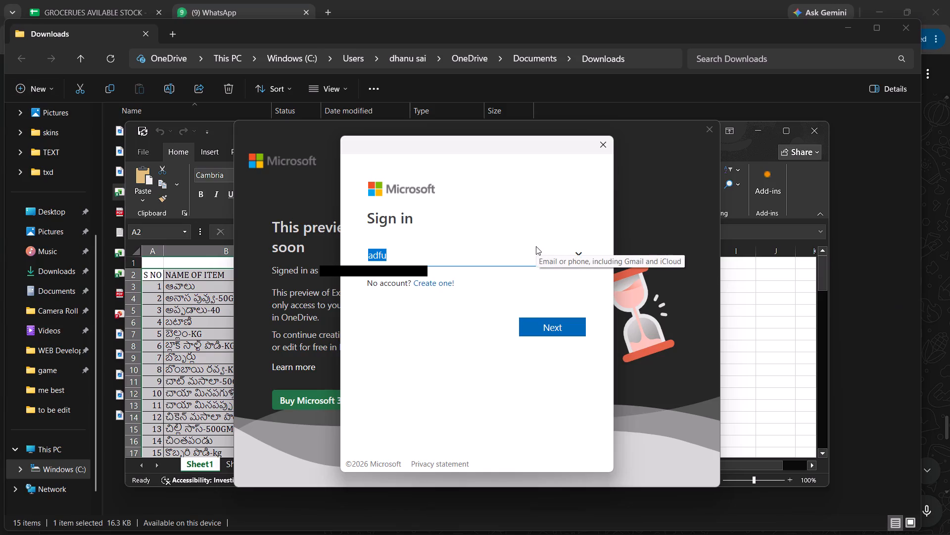
left_click(409, 252)
left_click_drag(409, 252, 363, 264)
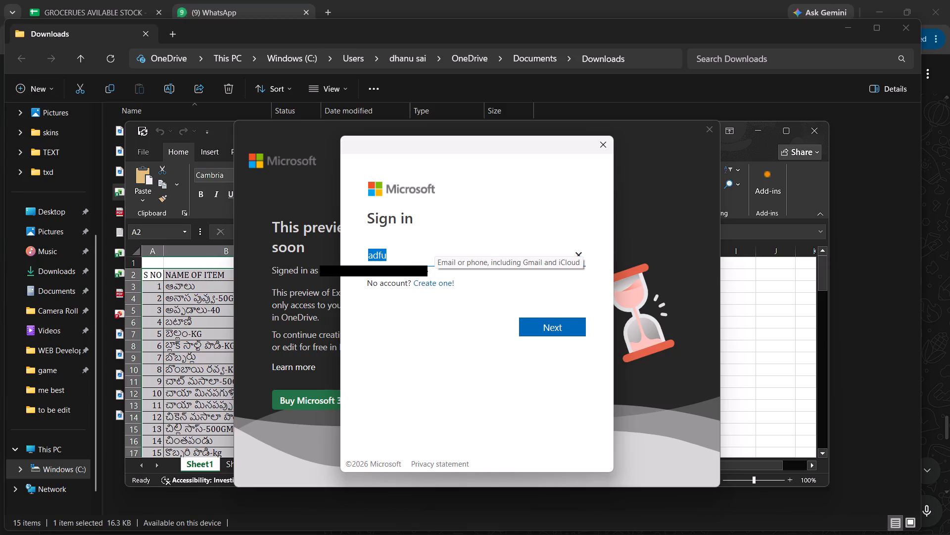
left_click(433, 350)
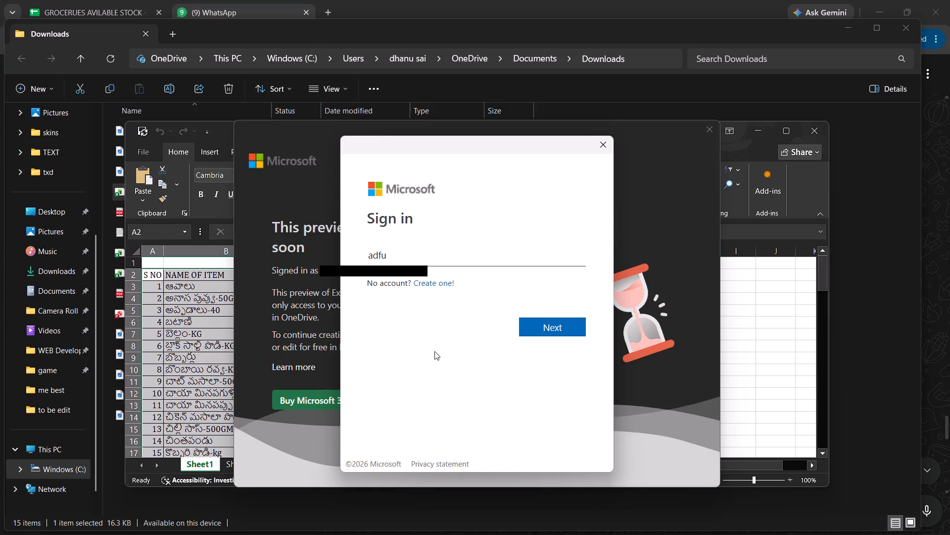
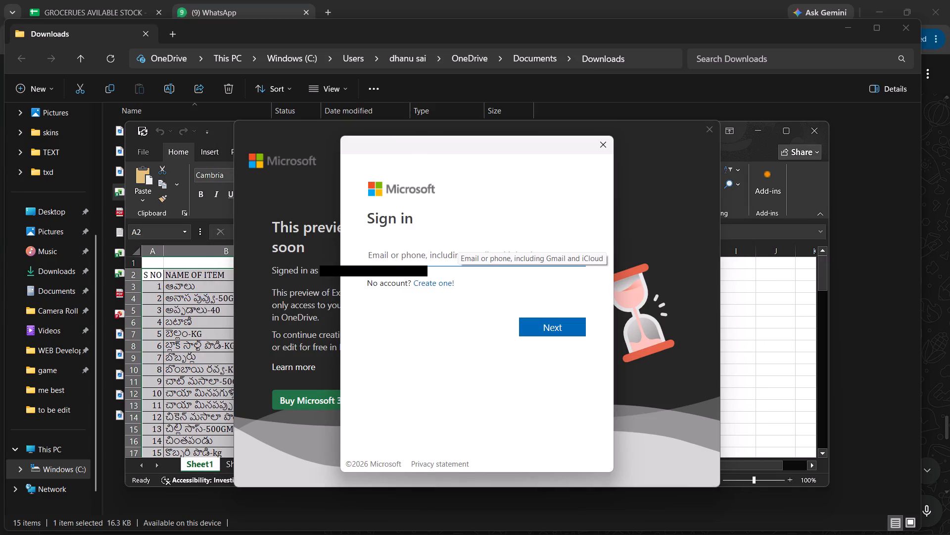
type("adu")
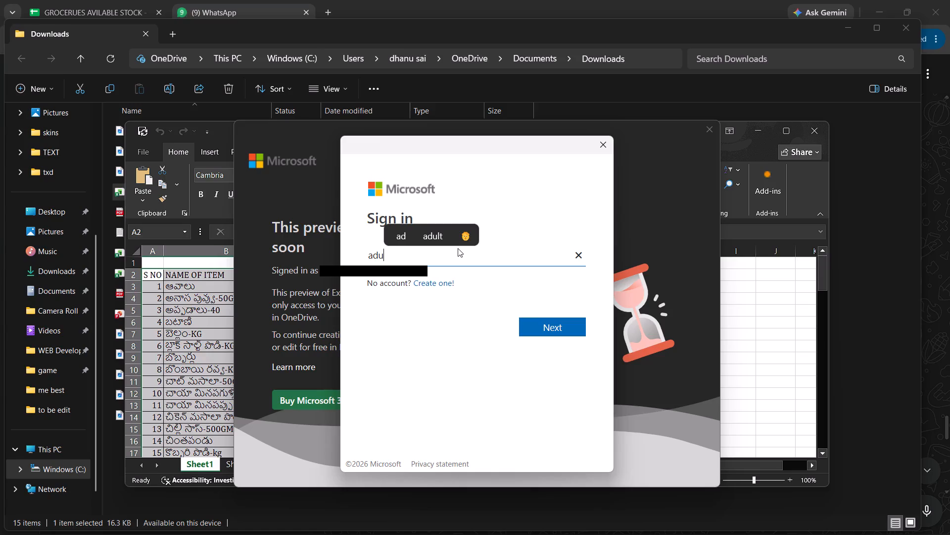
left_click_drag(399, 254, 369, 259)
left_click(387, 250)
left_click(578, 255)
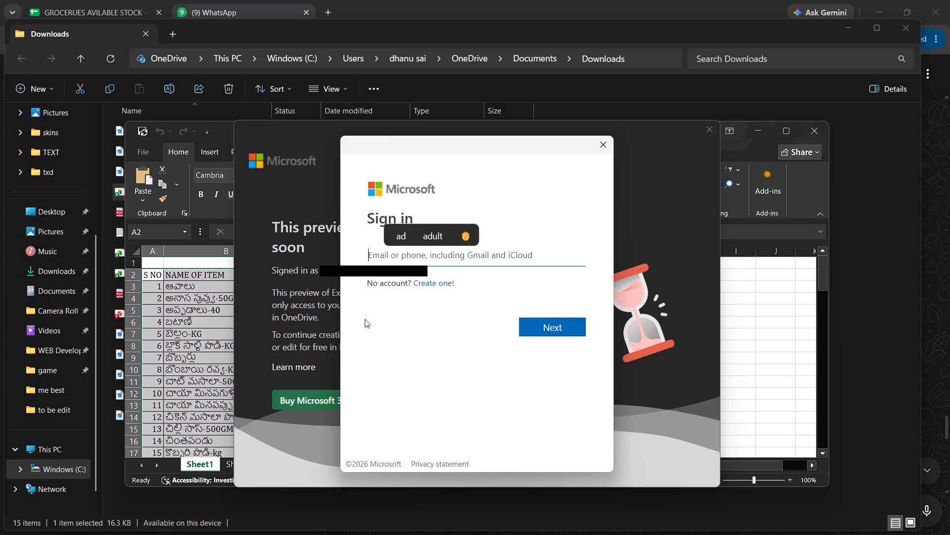
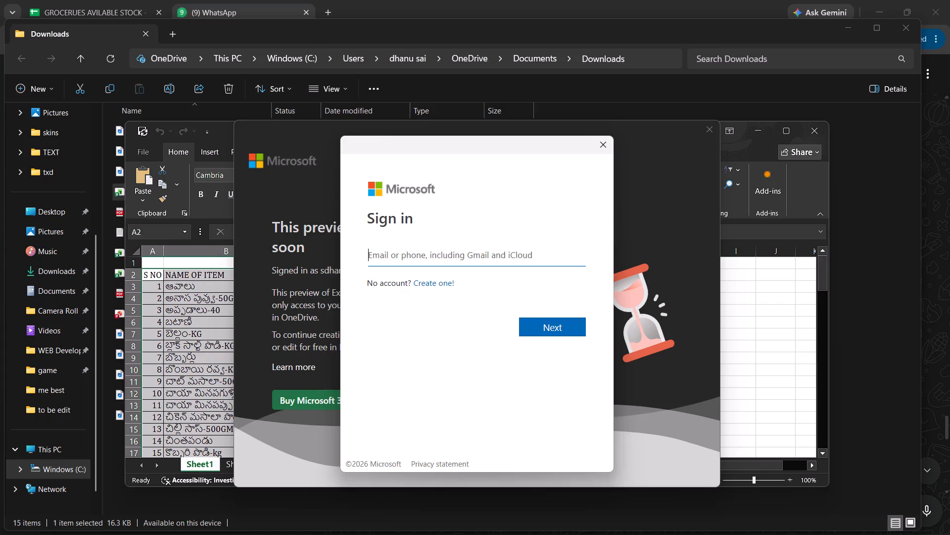
Enter the account email address in the Microsoft sign-in form and submit it.
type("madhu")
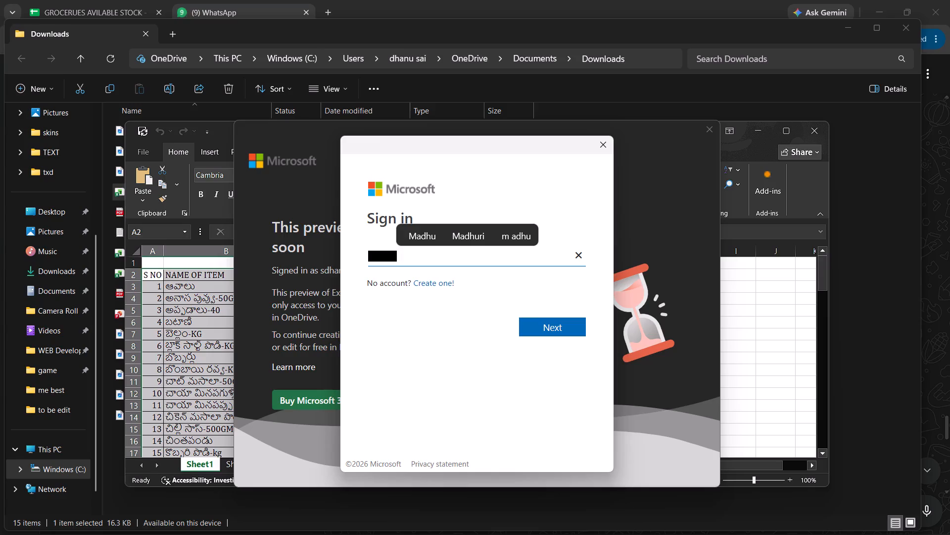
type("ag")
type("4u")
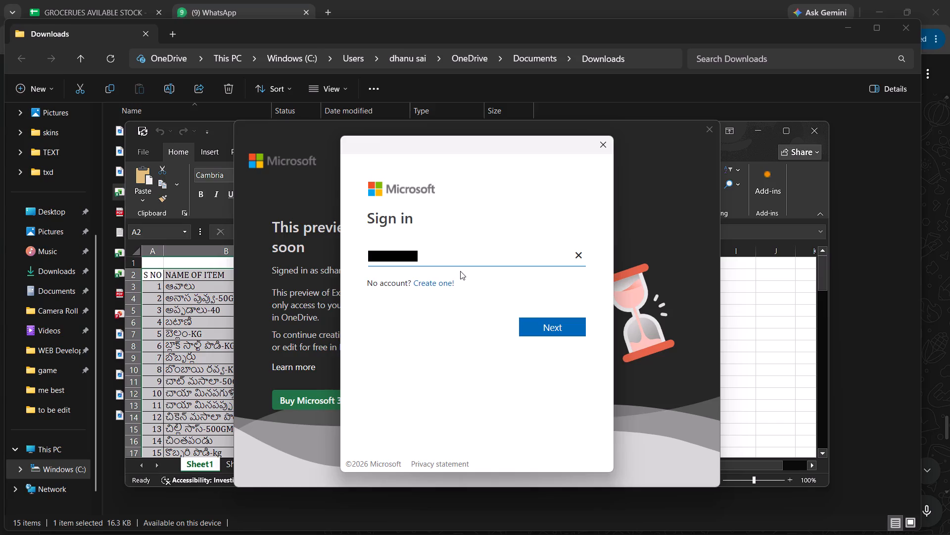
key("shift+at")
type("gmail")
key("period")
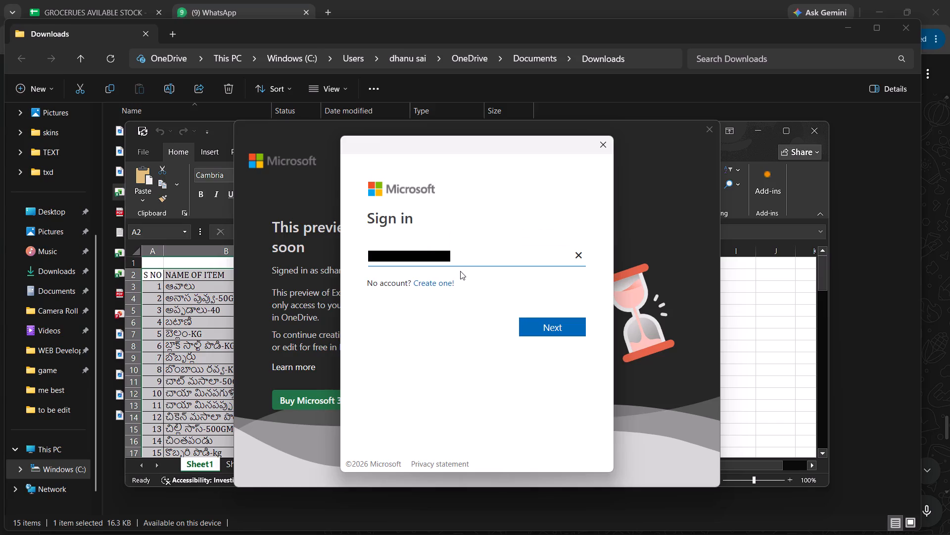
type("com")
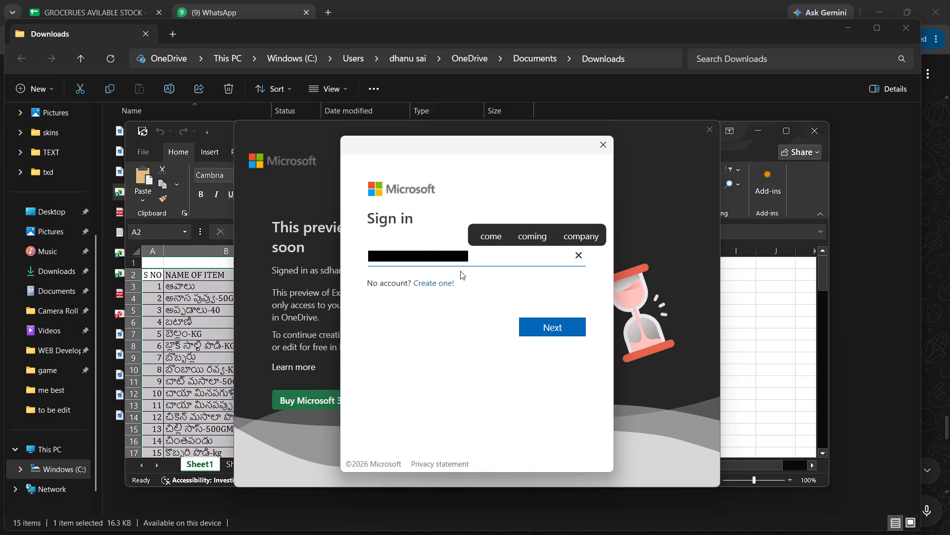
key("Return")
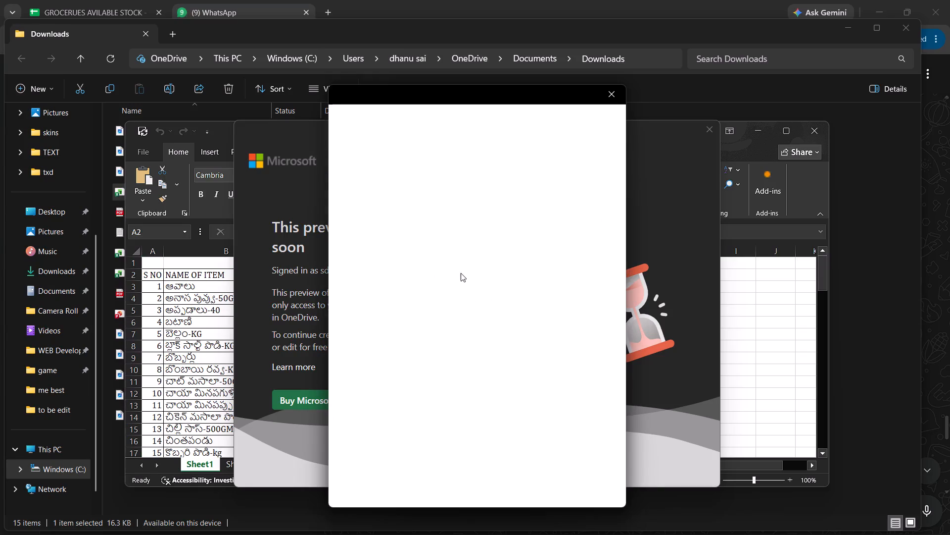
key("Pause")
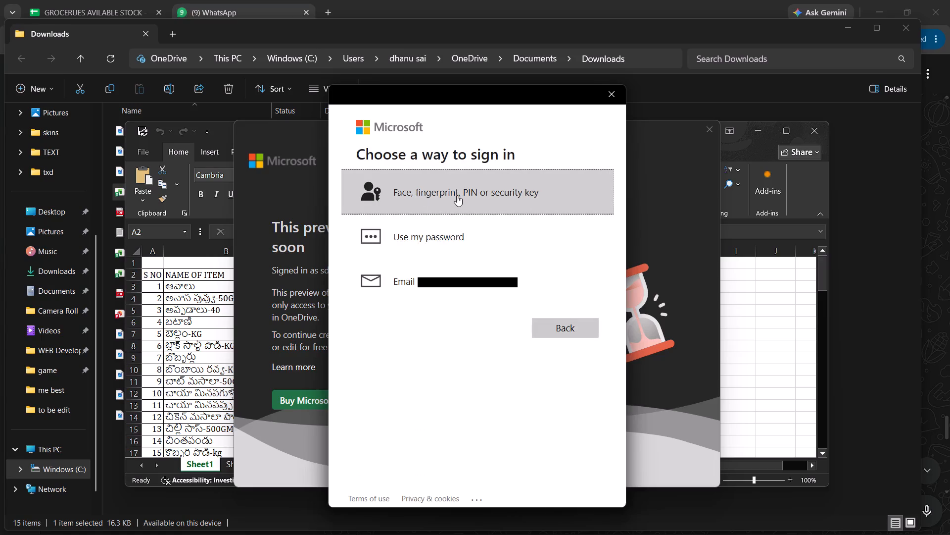
Choose the account password as the way to sign in to Microsoft.
left_click(418, 237)
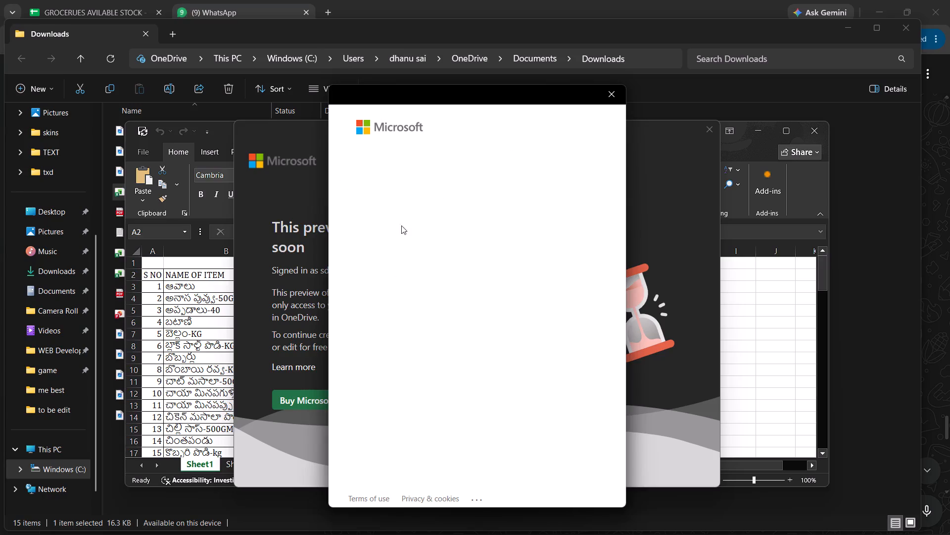
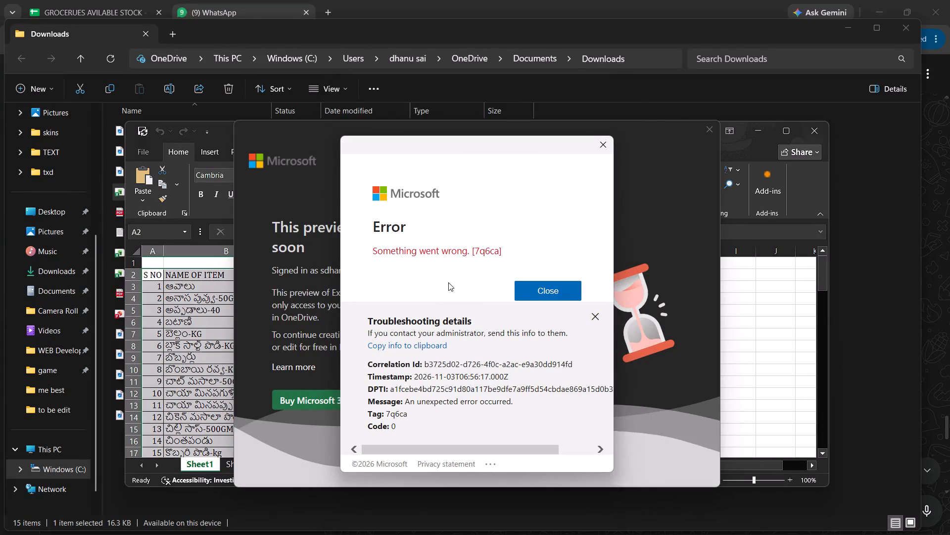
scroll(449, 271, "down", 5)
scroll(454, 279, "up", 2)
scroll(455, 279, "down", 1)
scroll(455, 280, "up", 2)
Dismiss the Microsoft sign-in error message.
scroll(551, 286, "up", 4)
left_click(551, 286)
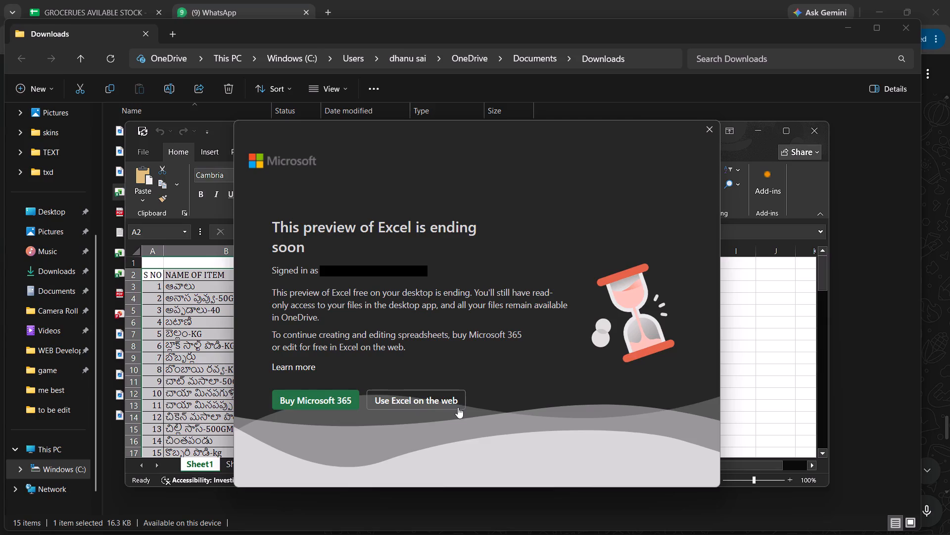
Switch to Excel on the web from the preview-ending notice and move its Edge window aside to uncover the workbook.
left_click(409, 401)
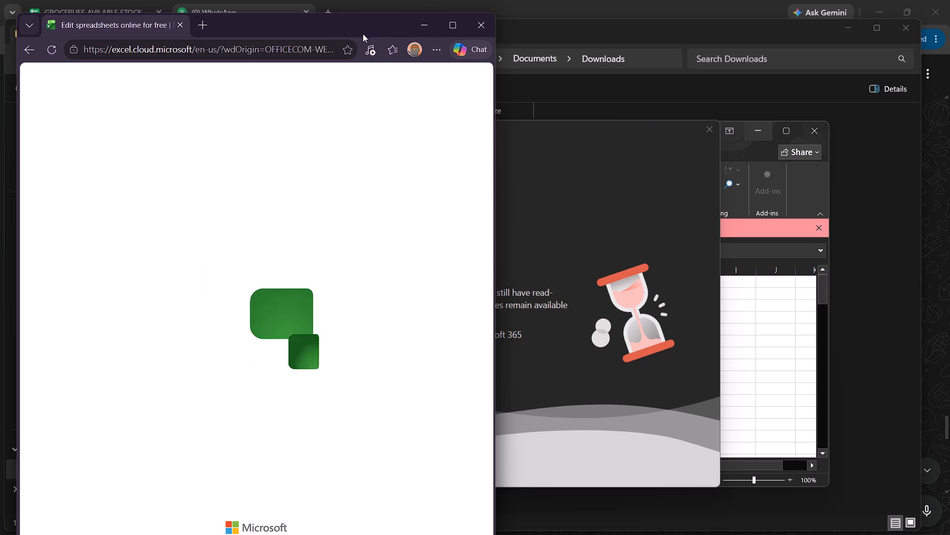
left_click_drag(349, 26, 766, 32)
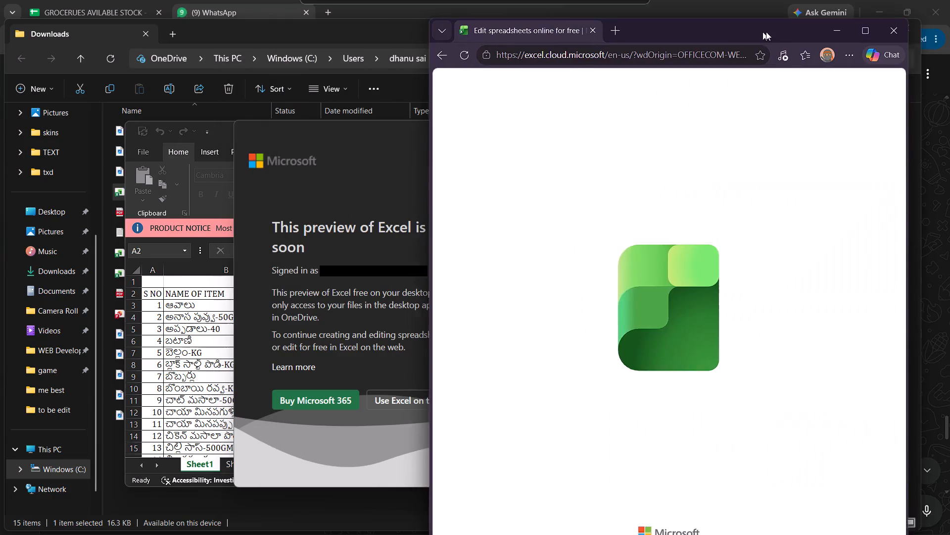
left_click_drag(766, 32, 783, 32)
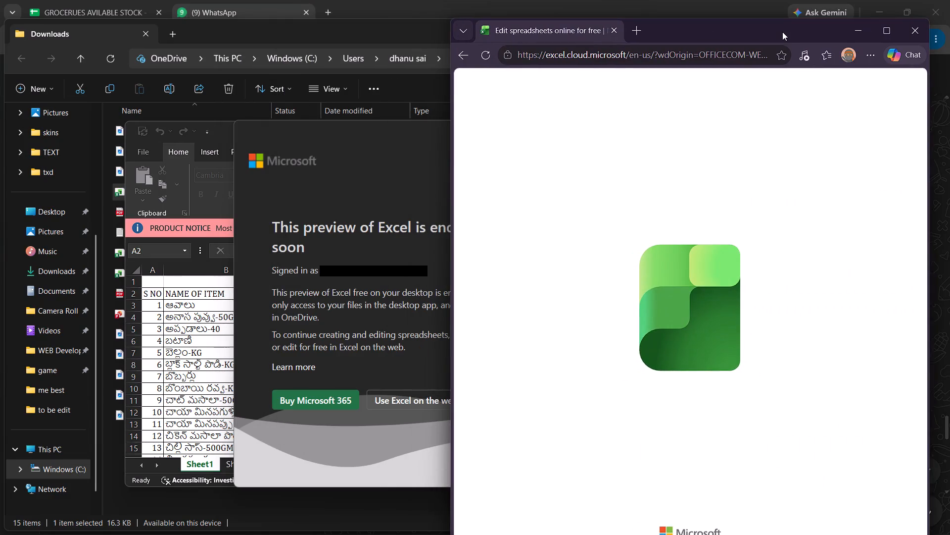
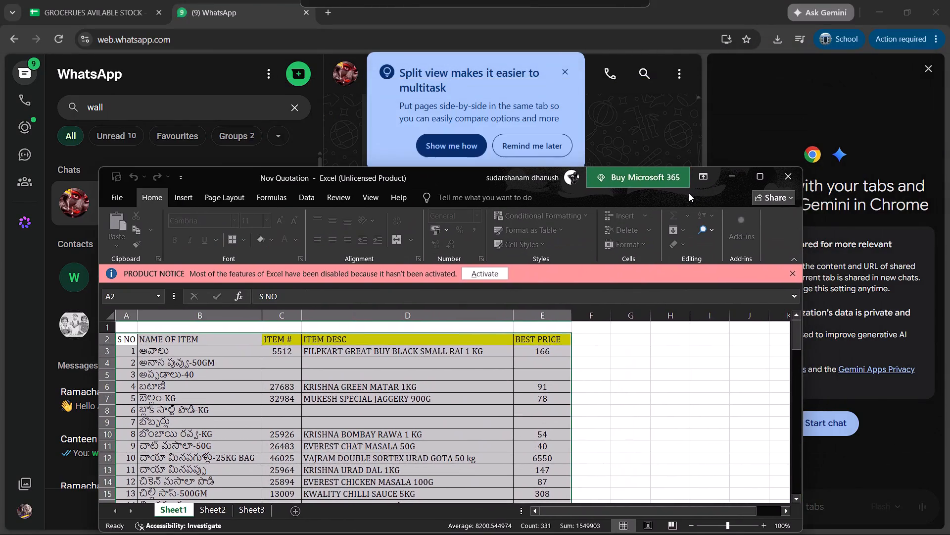
Move the Nov Quotation workbook window off the WhatsApp chat's message box.
left_click_drag(689, 193, 746, 121)
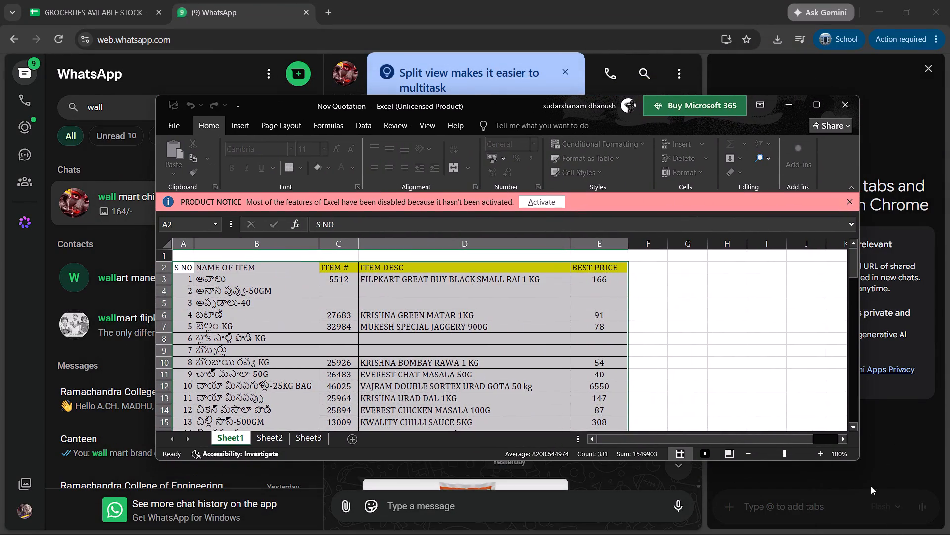
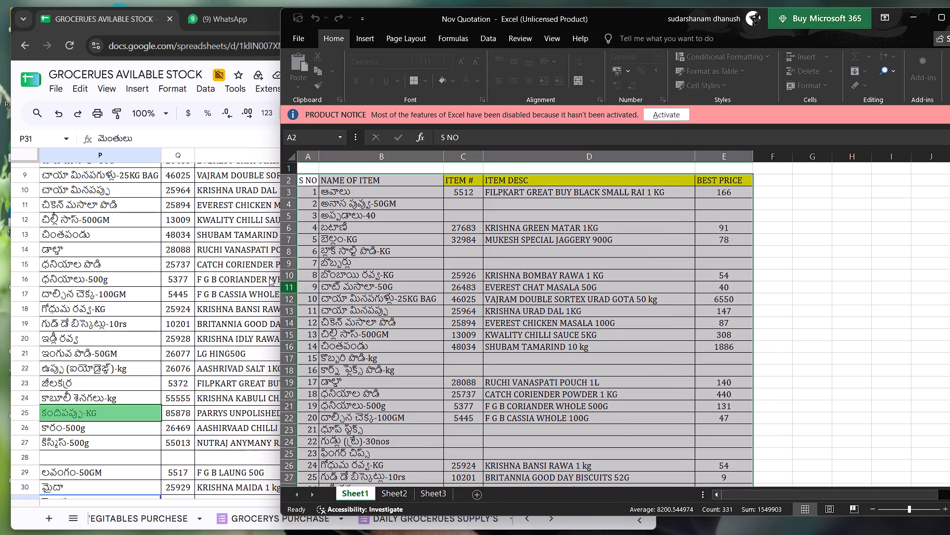
Narrow the Nov Quotation workbook window from its left edge to uncover the grocery stock spreadsheet, and bring the spreadsheet's browser window to the front.
left_click_drag(279, 276, 637, 324)
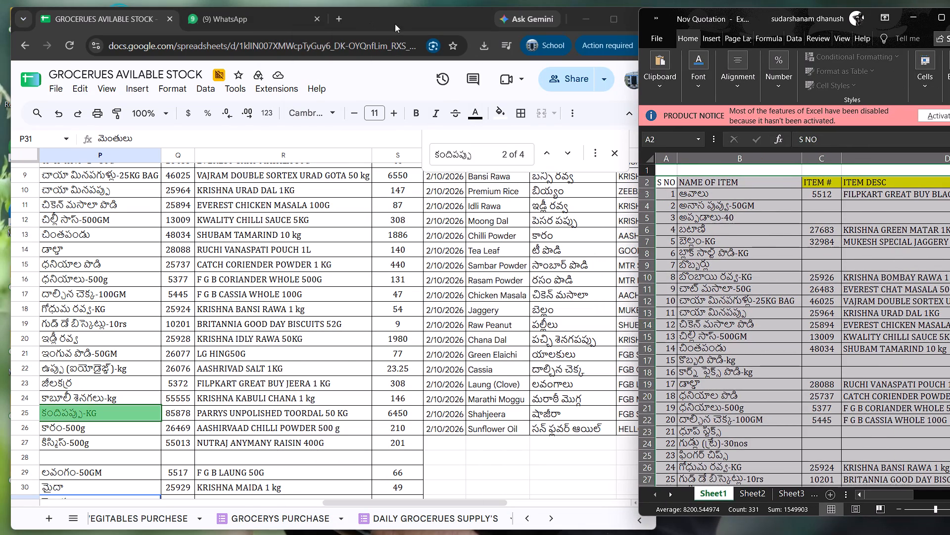
left_click(393, 16)
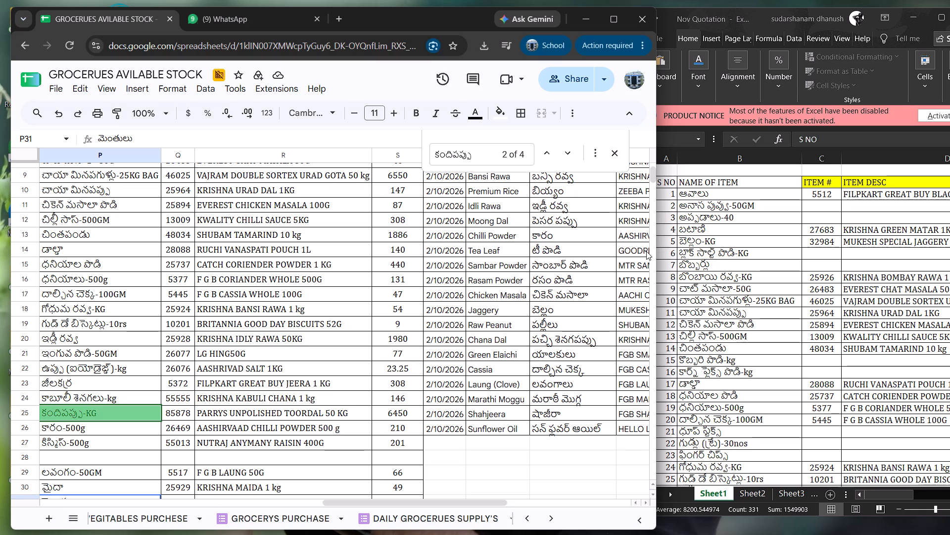
Narrow the grocery stock spreadsheet window to fit beside the Nov Quotation workbook, with its first item-name columns in view.
left_click_drag(657, 249, 483, 222)
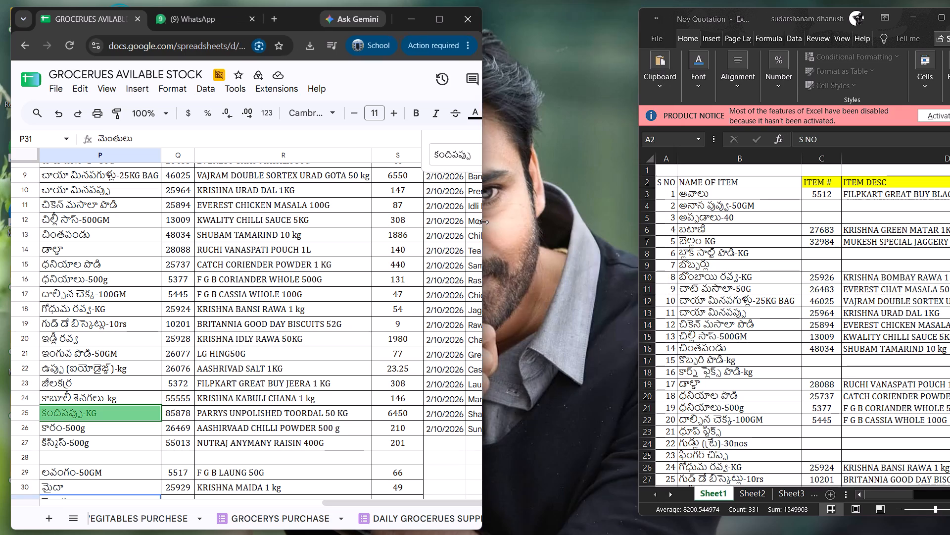
left_click_drag(483, 222, 414, 216)
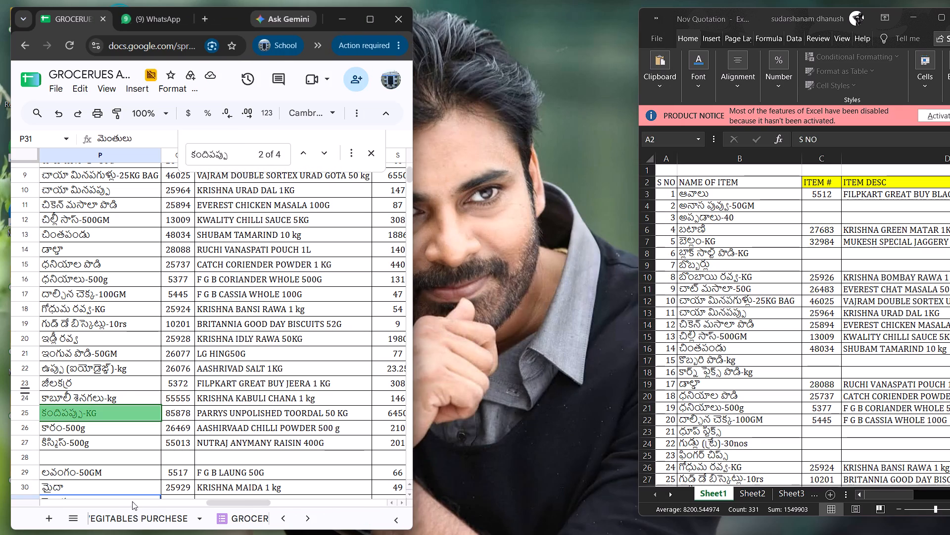
left_click(170, 503)
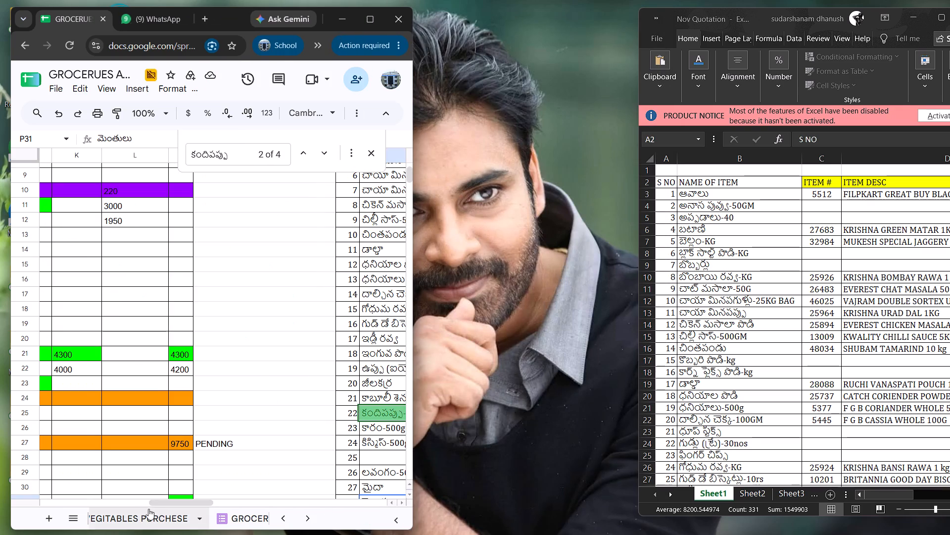
left_click(119, 503)
left_click(76, 504)
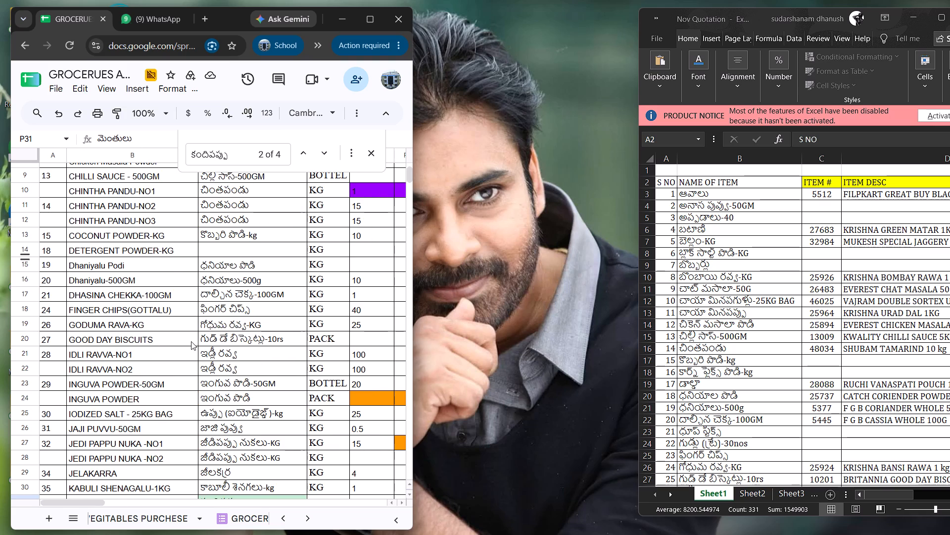
left_click_drag(415, 284, 474, 288)
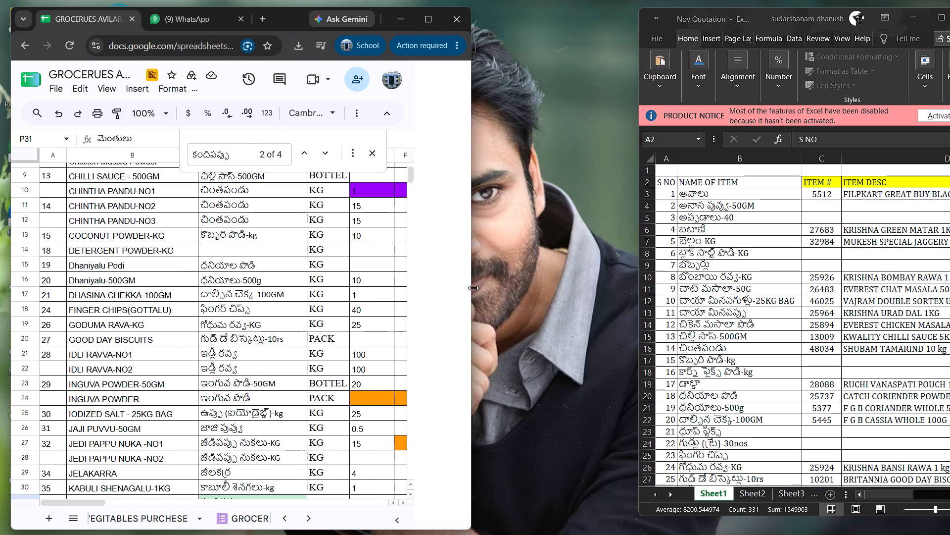
left_click_drag(474, 288, 496, 288)
Look through the grocery item list with its Telugu names, units and required quantities in the stock spreadsheet.
scroll(392, 260, "up", 5)
scroll(392, 260, "down", 1)
scroll(392, 260, "up", 1)
scroll(392, 260, "down", 2)
scroll(175, 270, "down", 1)
scroll(175, 270, "up", 1)
scroll(175, 270, "down", 1)
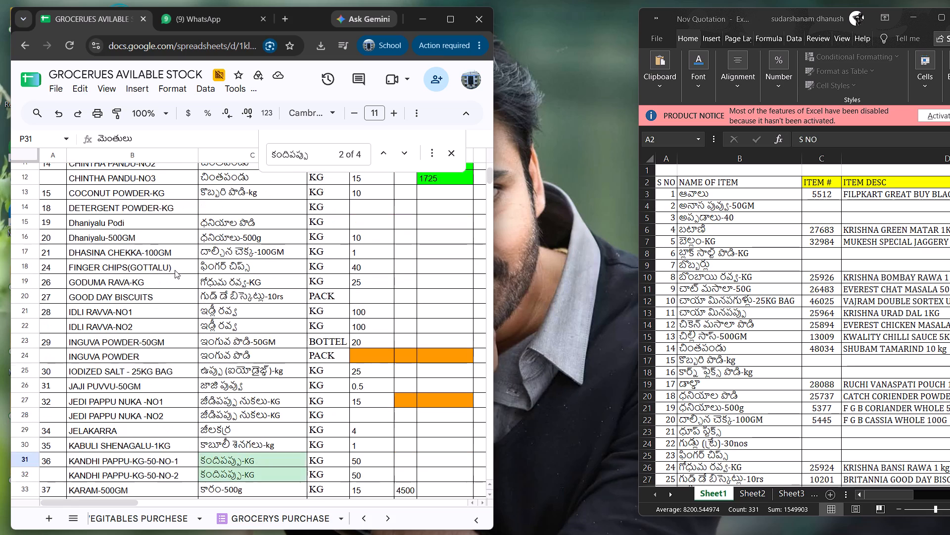
scroll(175, 270, "down", 1)
scroll(175, 270, "up", 4)
scroll(175, 270, "down", 1)
scroll(144, 256, "up", 1)
scroll(144, 256, "down", 1)
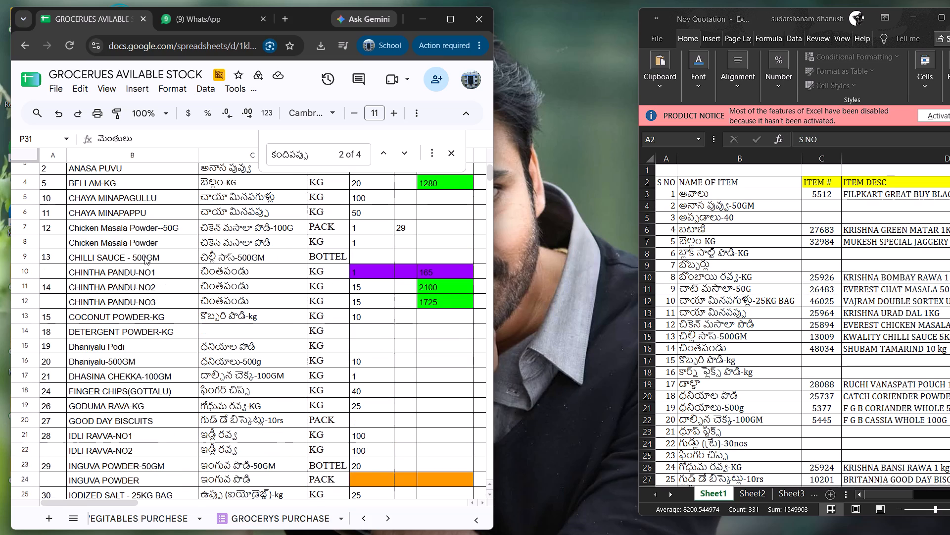
Close the search and freeze header row 1 of the grocery stock sheet.
left_click(453, 155)
left_click_drag(489, 175, 487, 154)
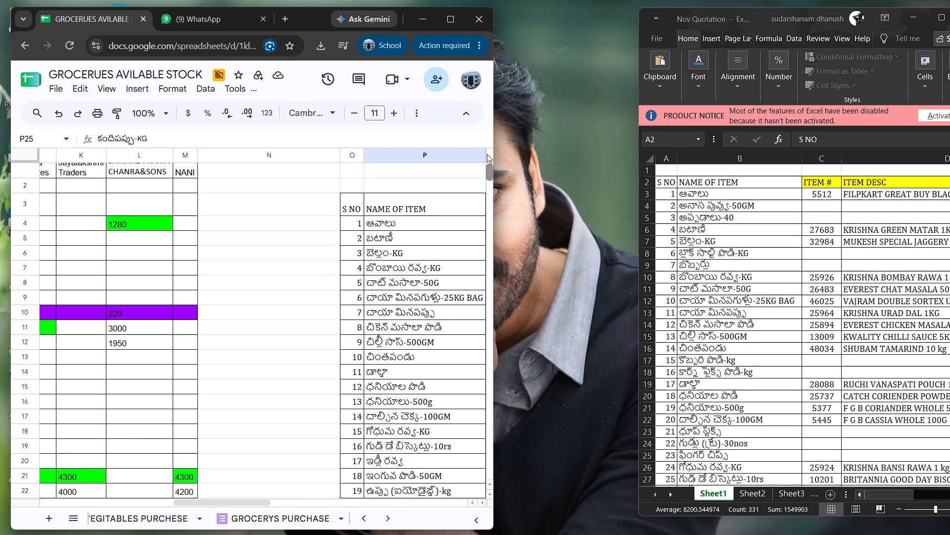
left_click_drag(487, 154, 488, 148)
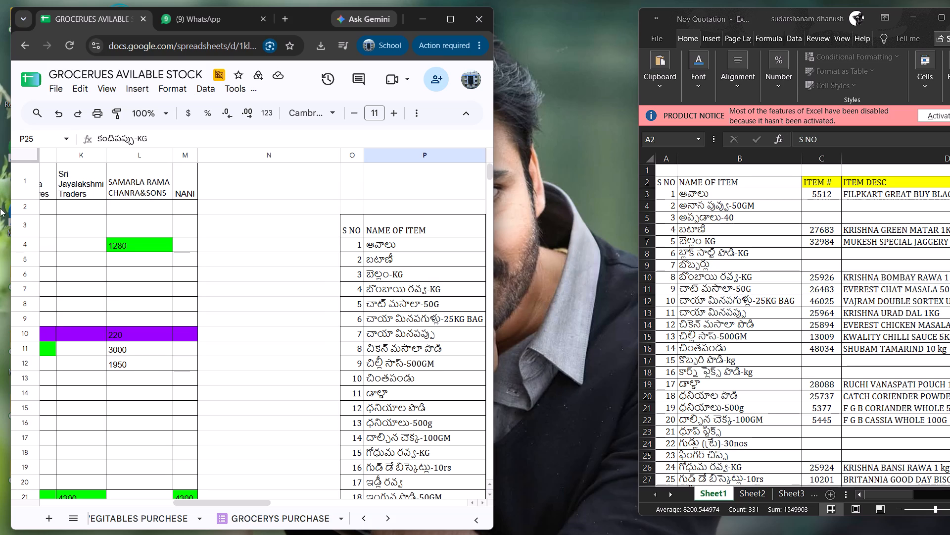
left_click(38, 503)
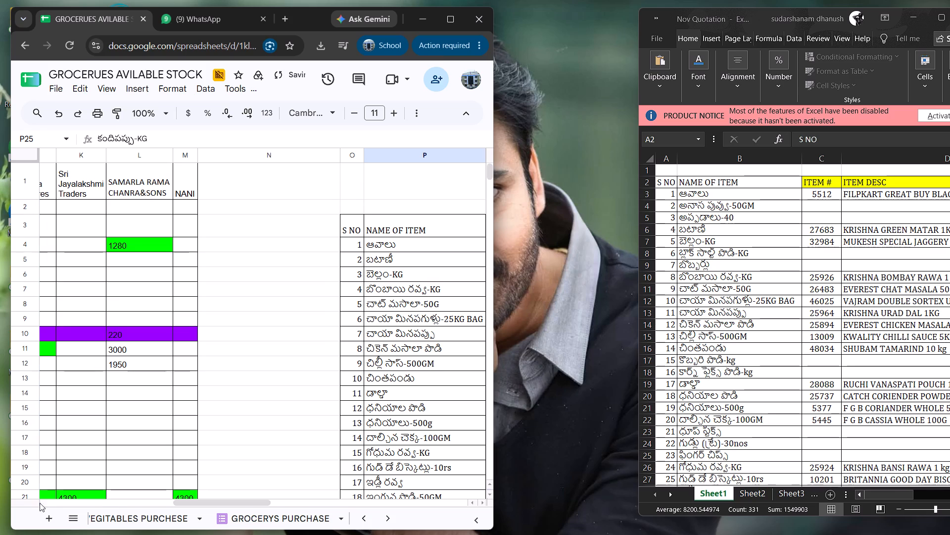
left_click(41, 502)
triple_click(41, 502)
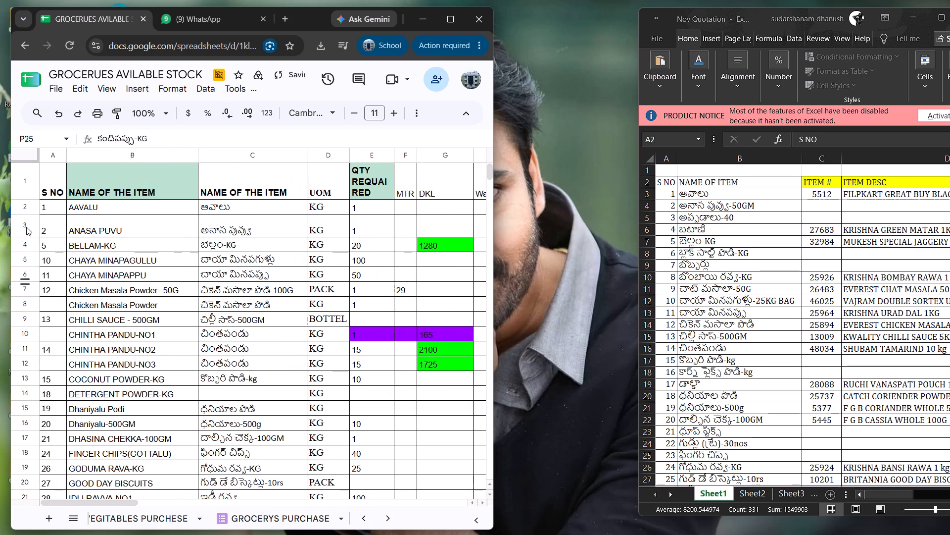
left_click(29, 186)
right_click(29, 186)
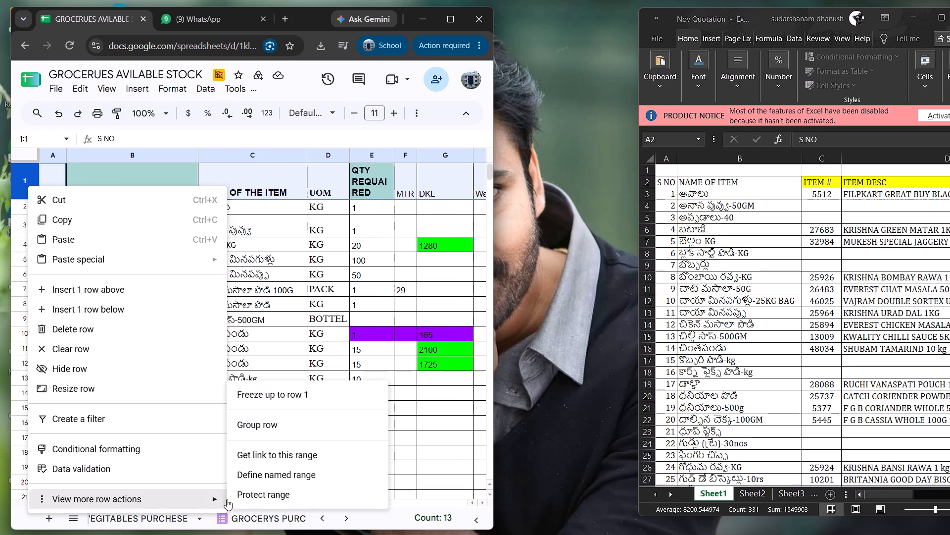
left_click(292, 399)
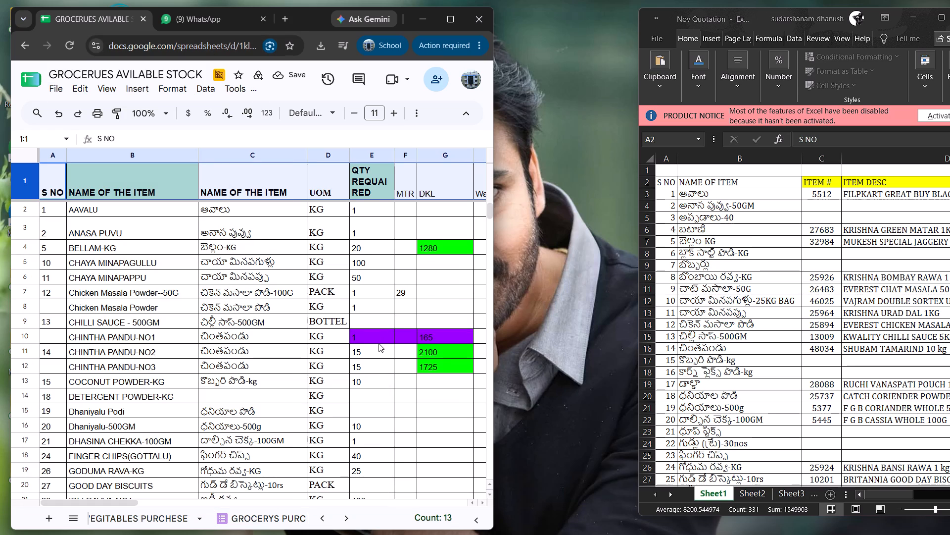
Examine the item number, description and best price of the first item, ఆవాలు, in the Nov Quotation workbook.
key("ctrl+f")
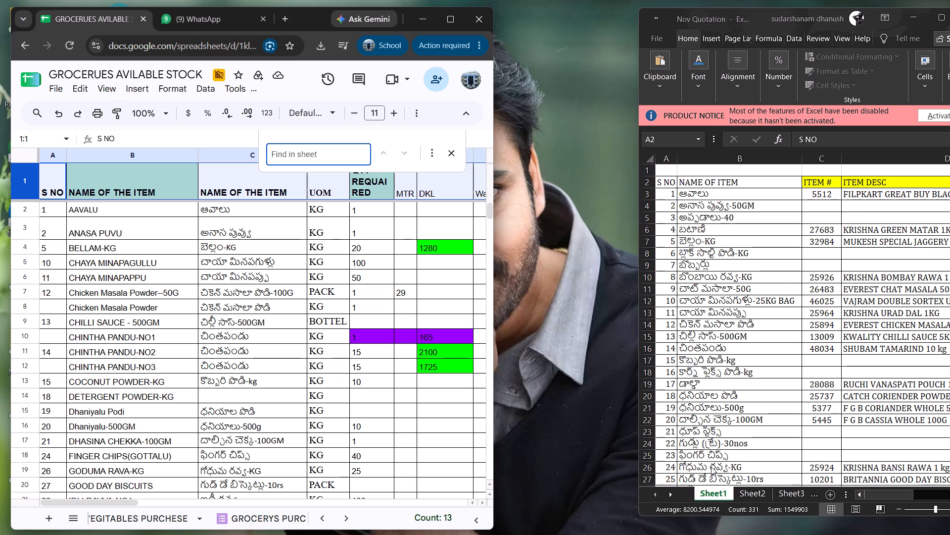
left_click(763, 195)
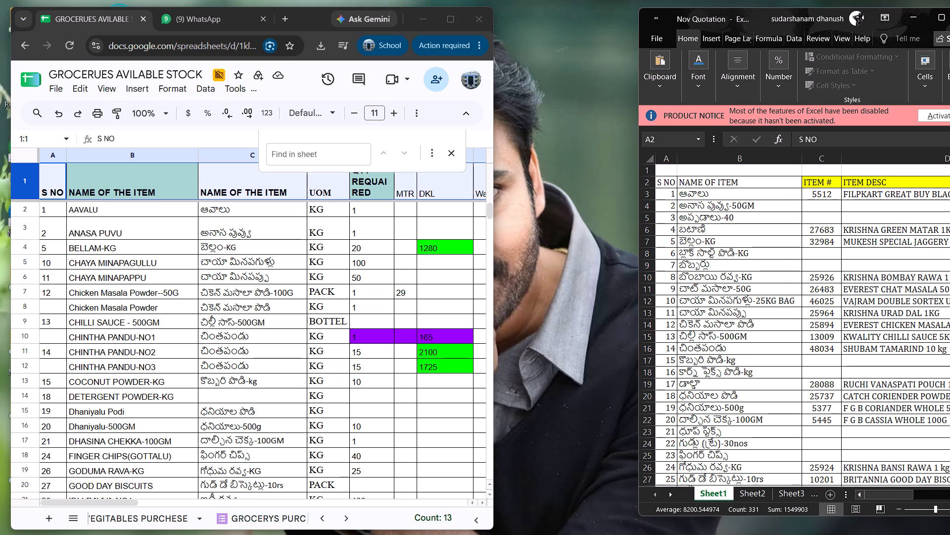
left_click(771, 196)
key("Right")
key("Right")
key("Right")
key("Right")
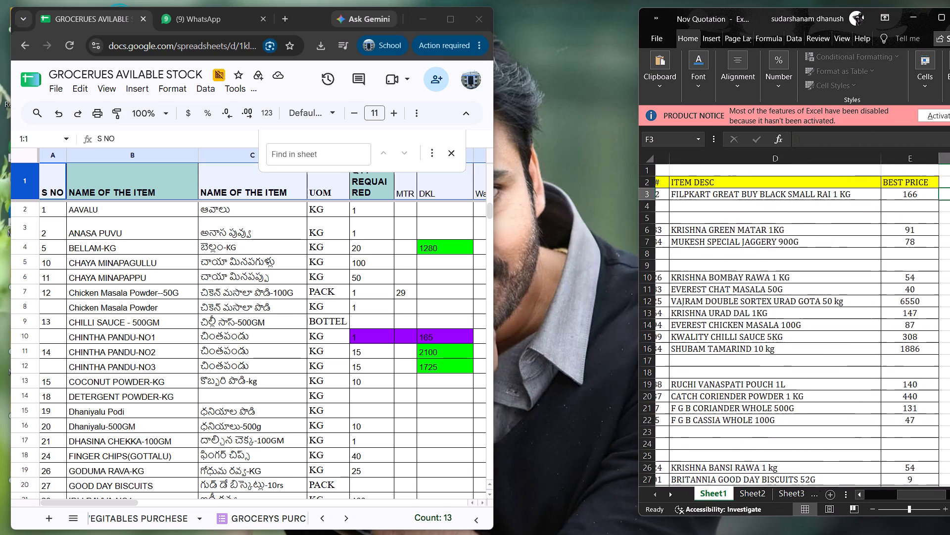
key("Right")
key("Left")
key("Left")
key("Left")
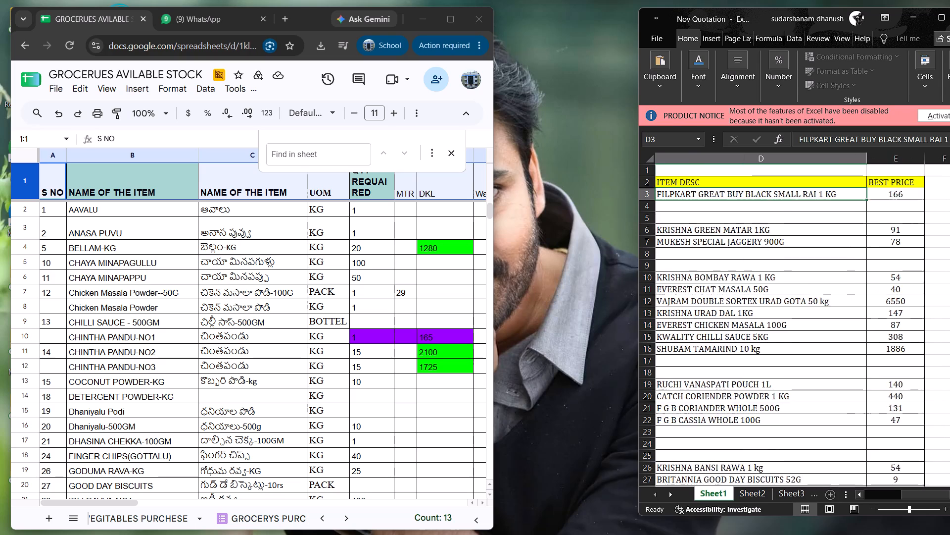
key("Left")
key("Left")
key("Left")
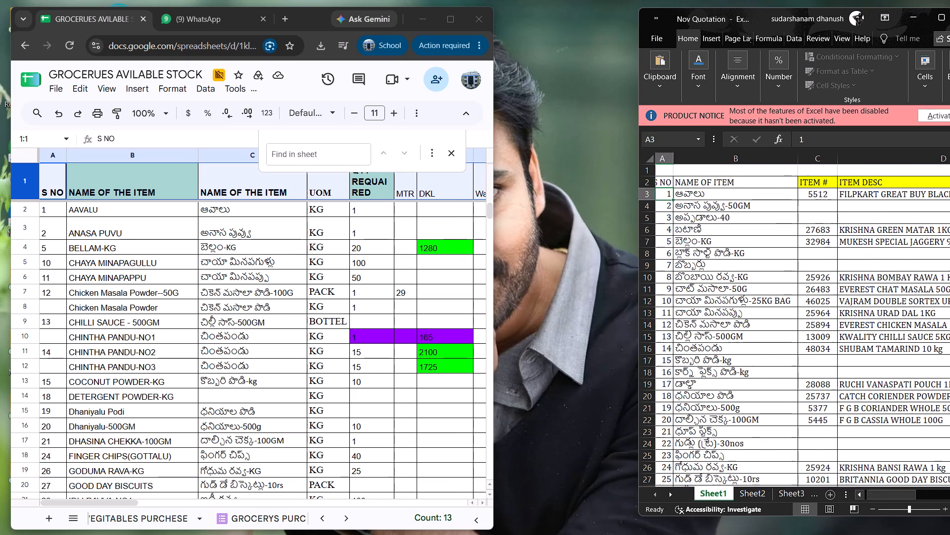
key("Right")
key("Right")
key("Right")
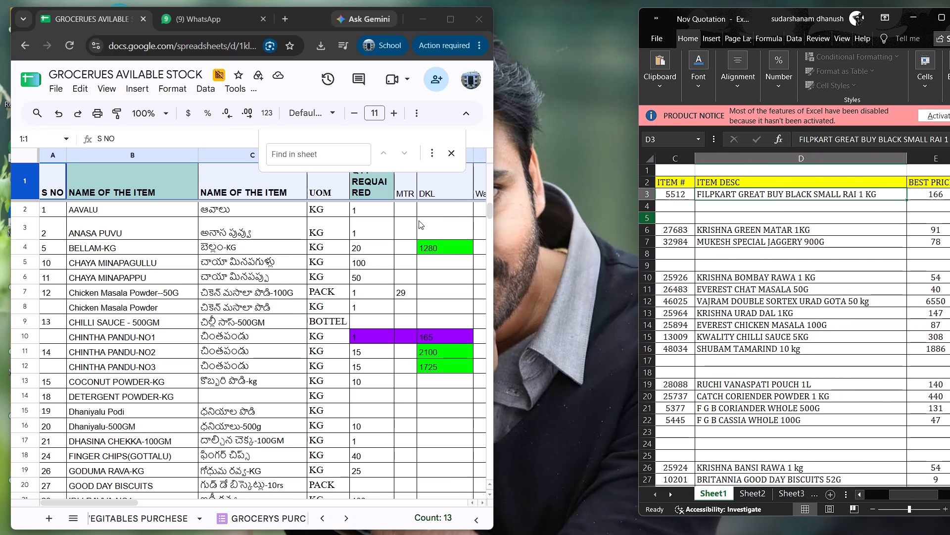
Enter 166 as the Wall mart price for AAVALU in the grocery stock sheet.
left_click(425, 207)
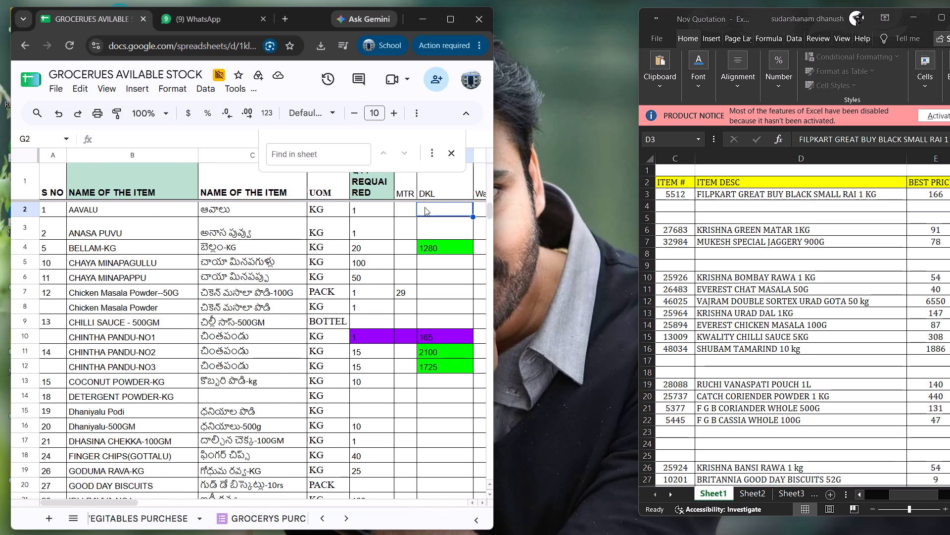
key("Right")
type("166")
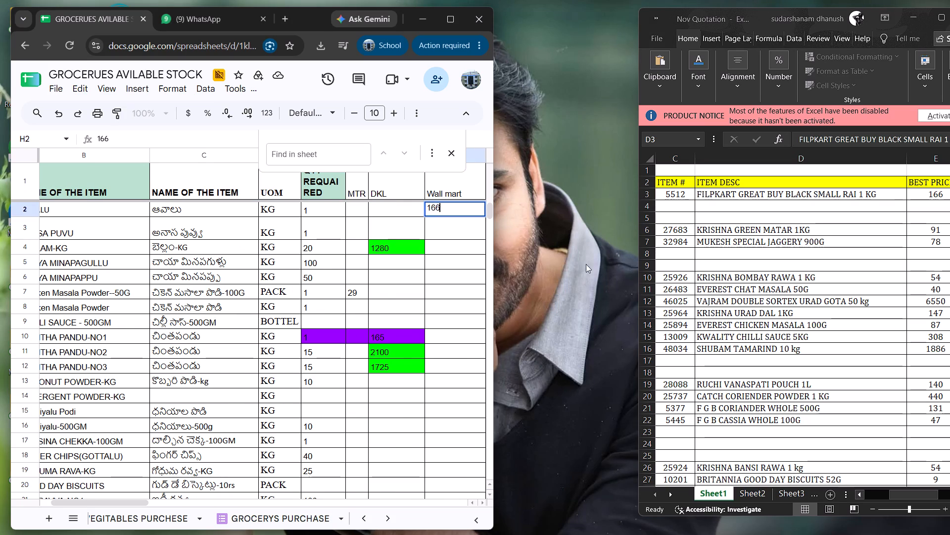
Widen the Nov Quotation workbook window toward the stock sheet and bring its item names back into view.
left_click_drag(638, 256, 554, 260)
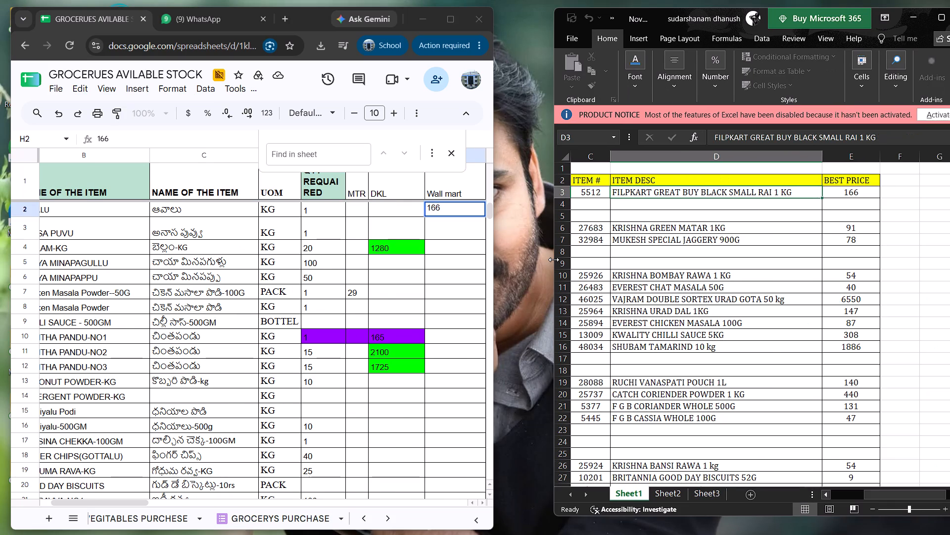
left_click_drag(554, 260, 554, 260)
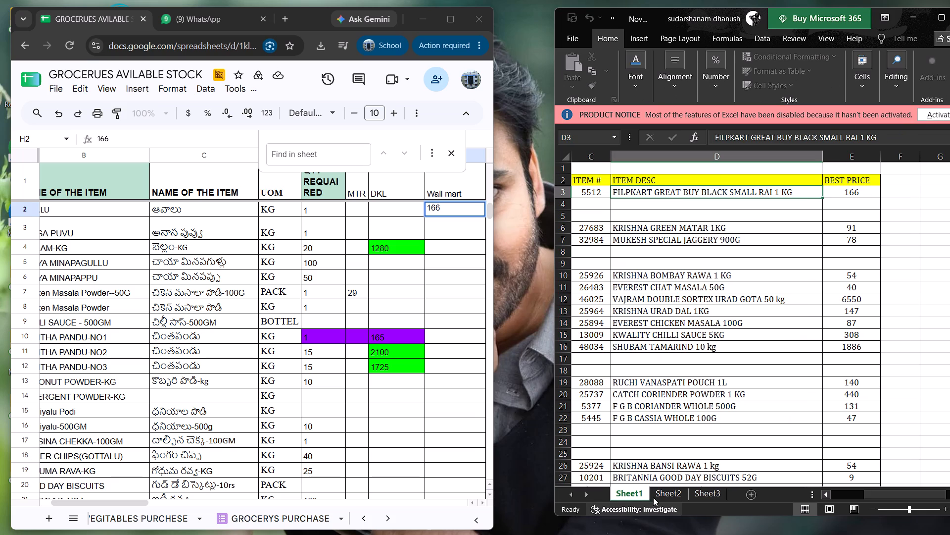
left_click(847, 498)
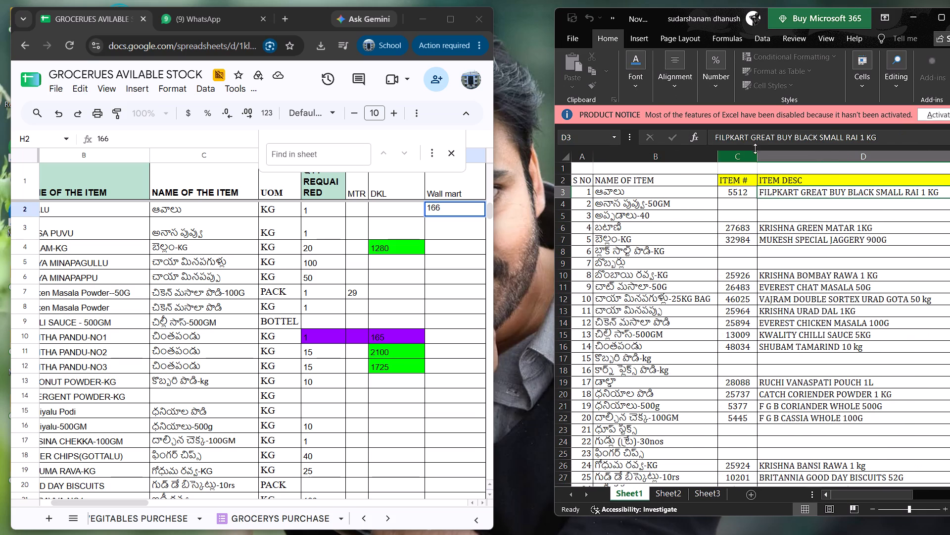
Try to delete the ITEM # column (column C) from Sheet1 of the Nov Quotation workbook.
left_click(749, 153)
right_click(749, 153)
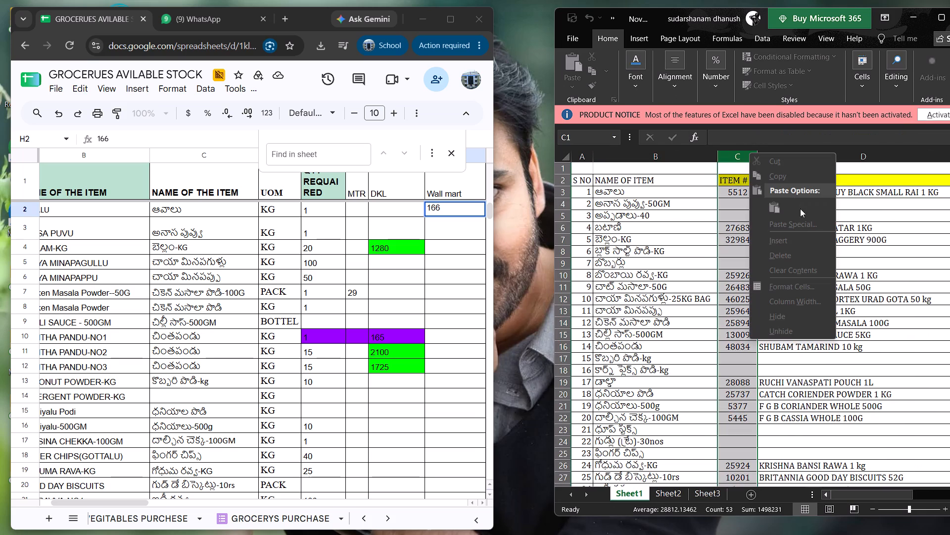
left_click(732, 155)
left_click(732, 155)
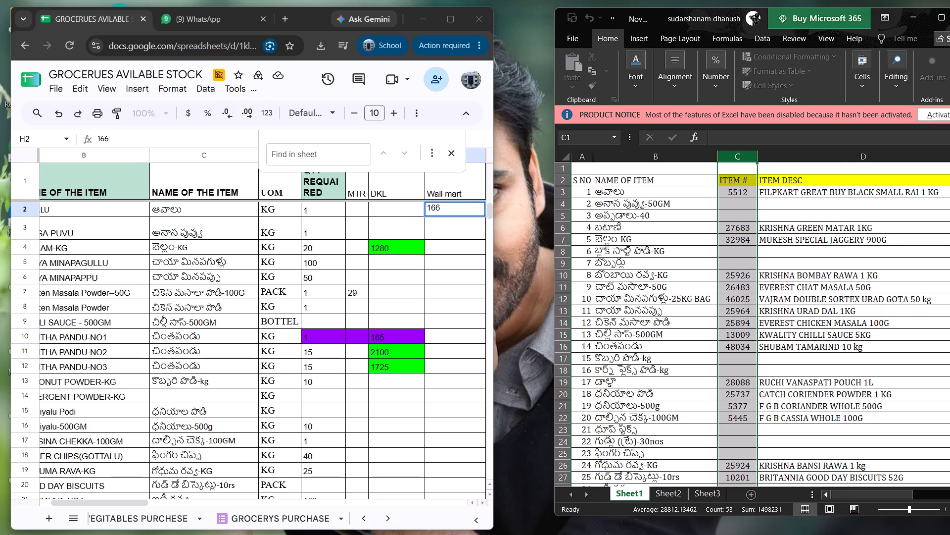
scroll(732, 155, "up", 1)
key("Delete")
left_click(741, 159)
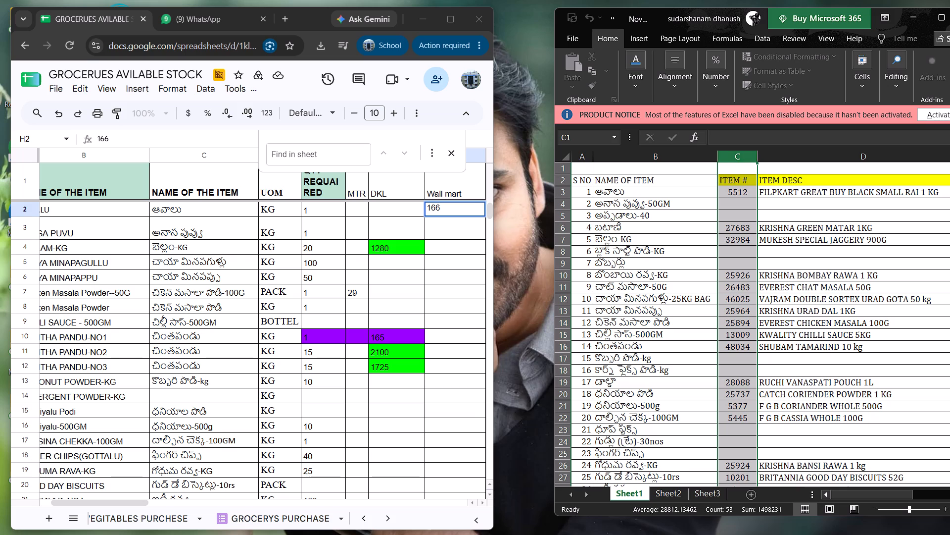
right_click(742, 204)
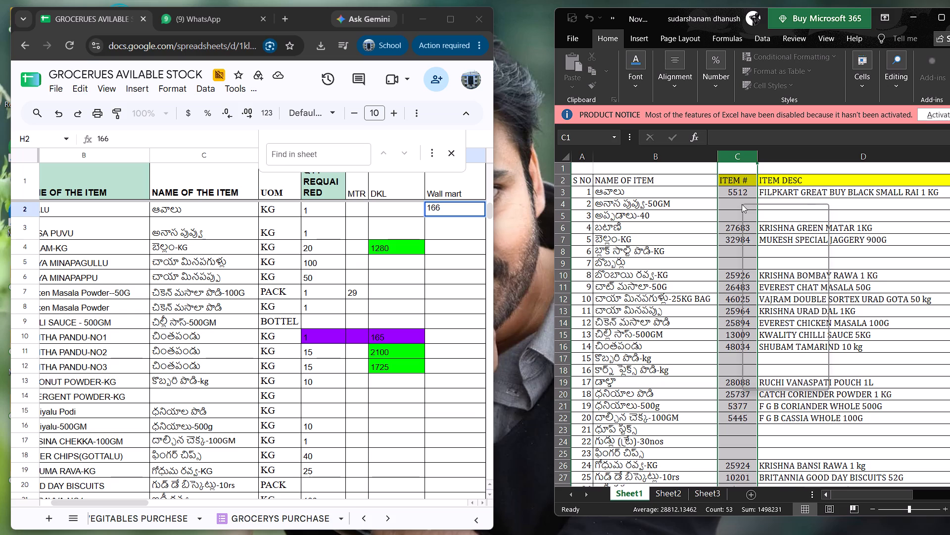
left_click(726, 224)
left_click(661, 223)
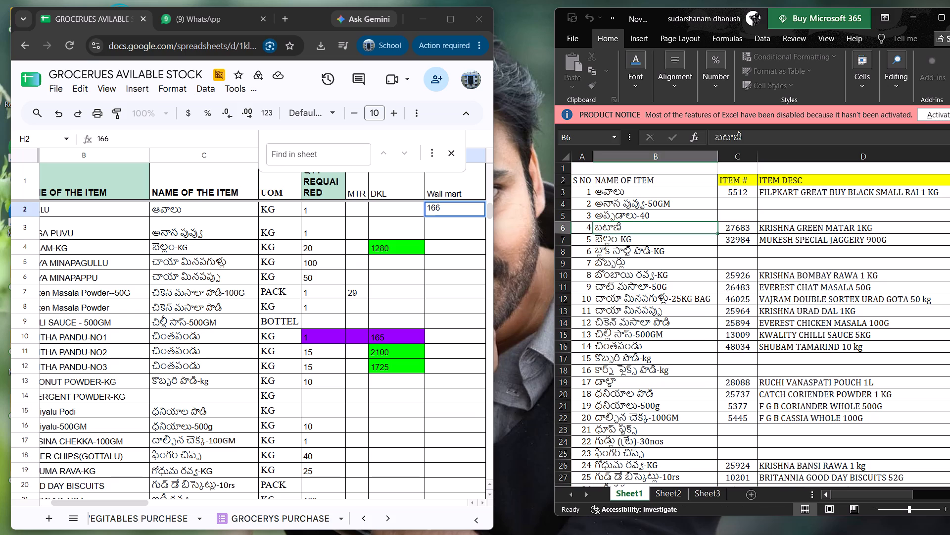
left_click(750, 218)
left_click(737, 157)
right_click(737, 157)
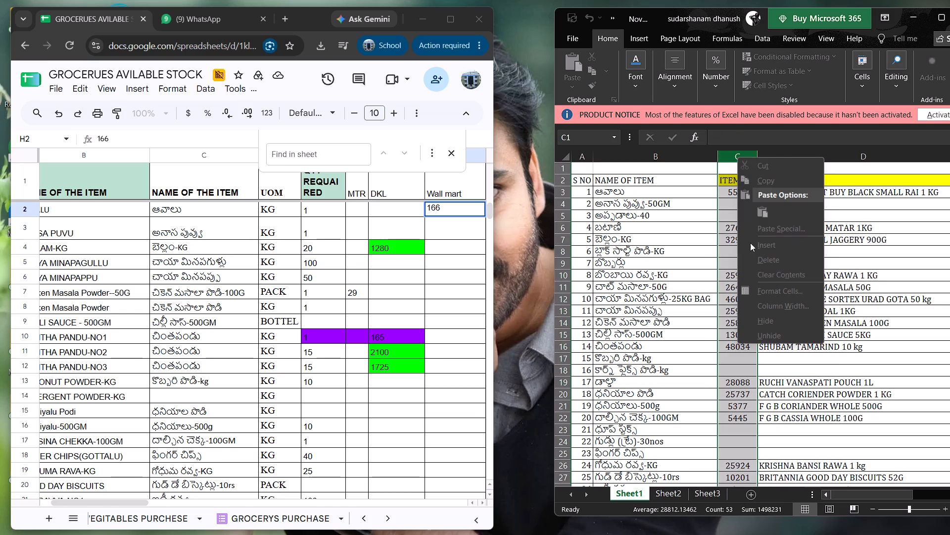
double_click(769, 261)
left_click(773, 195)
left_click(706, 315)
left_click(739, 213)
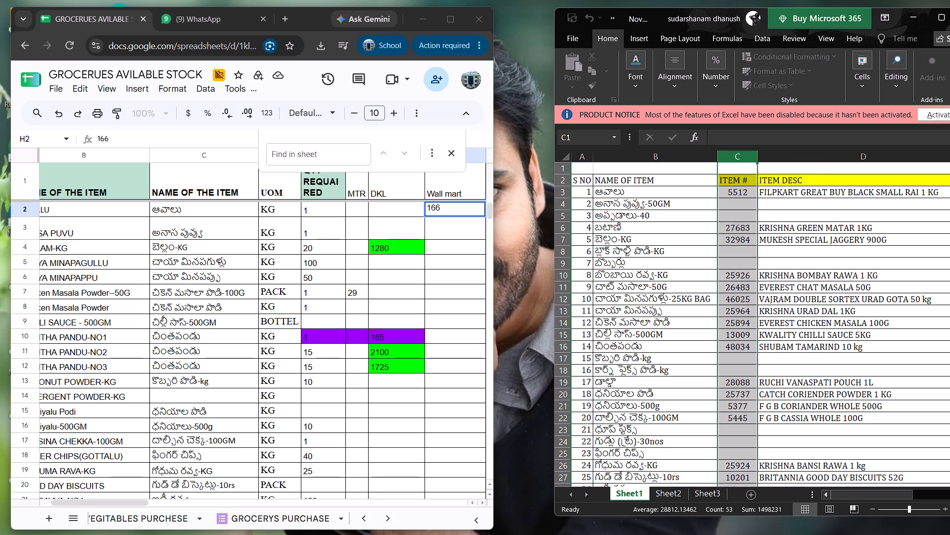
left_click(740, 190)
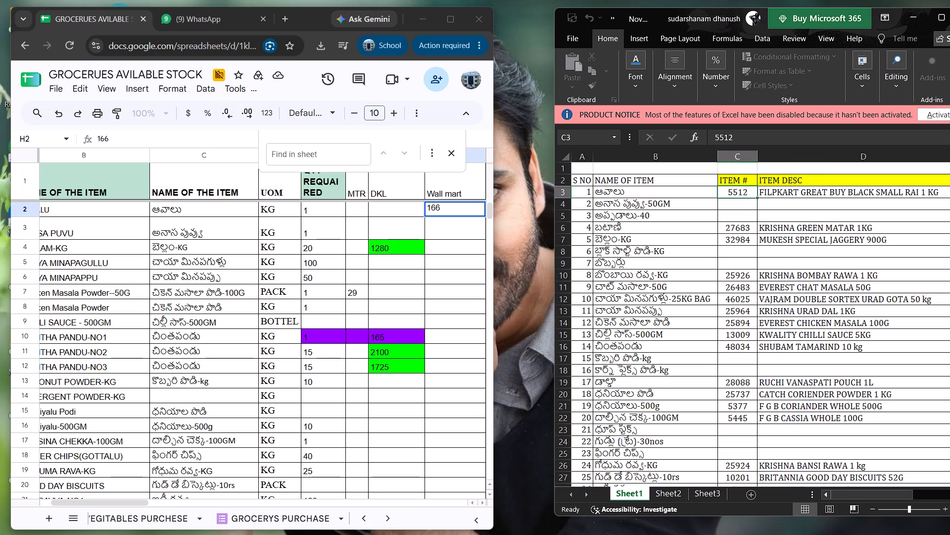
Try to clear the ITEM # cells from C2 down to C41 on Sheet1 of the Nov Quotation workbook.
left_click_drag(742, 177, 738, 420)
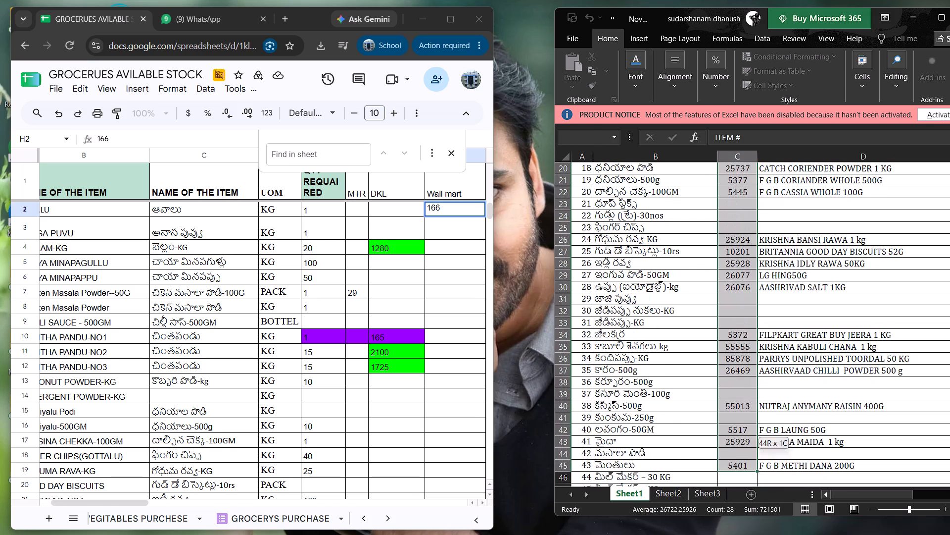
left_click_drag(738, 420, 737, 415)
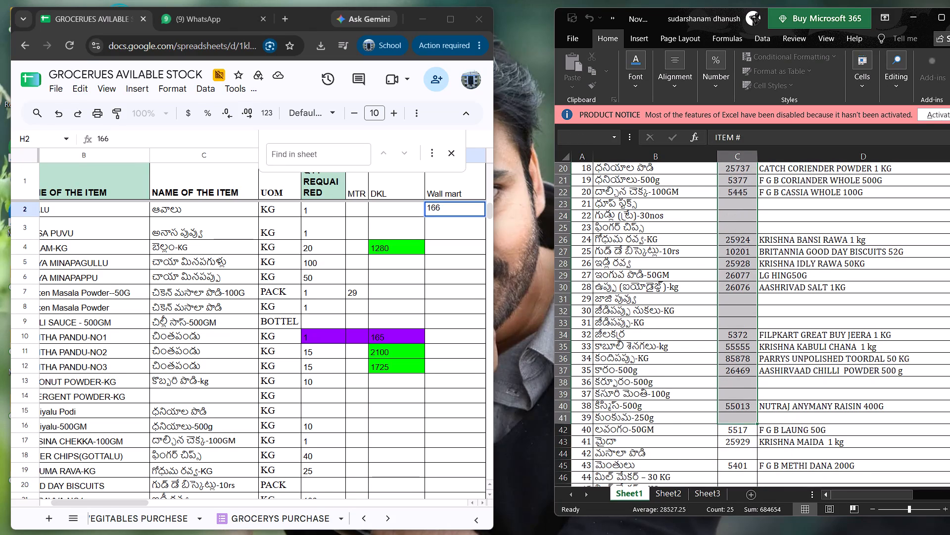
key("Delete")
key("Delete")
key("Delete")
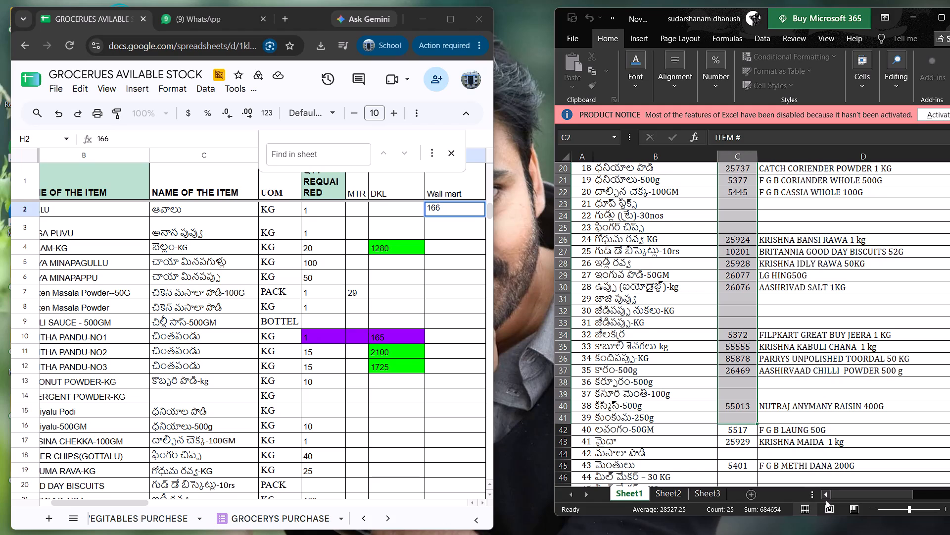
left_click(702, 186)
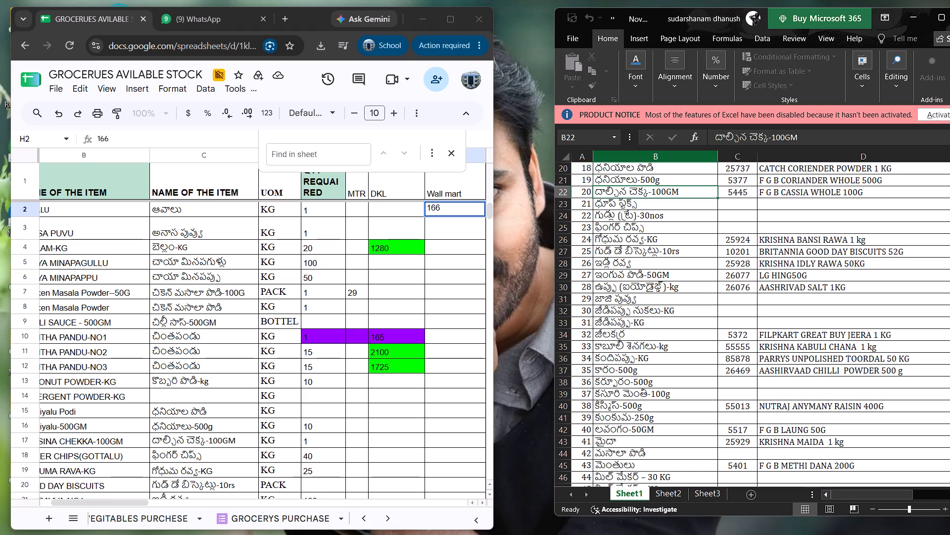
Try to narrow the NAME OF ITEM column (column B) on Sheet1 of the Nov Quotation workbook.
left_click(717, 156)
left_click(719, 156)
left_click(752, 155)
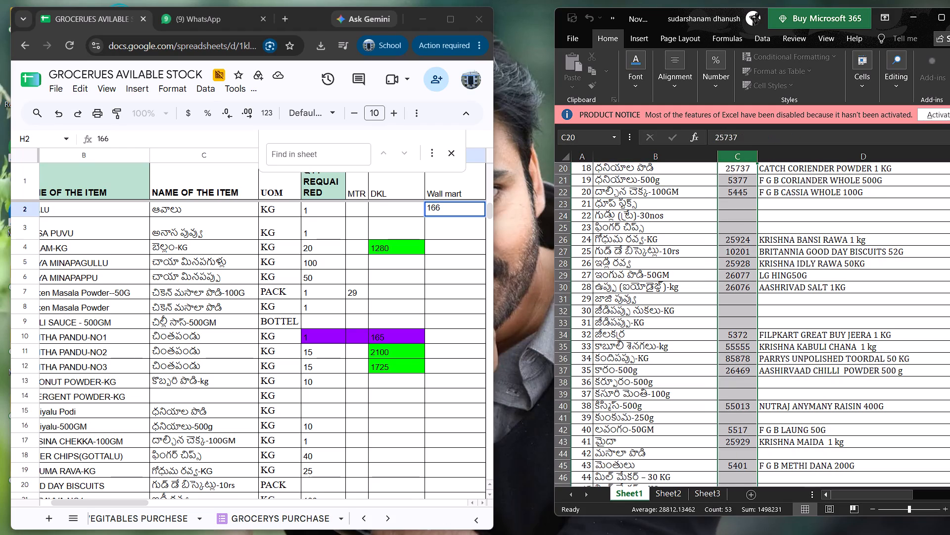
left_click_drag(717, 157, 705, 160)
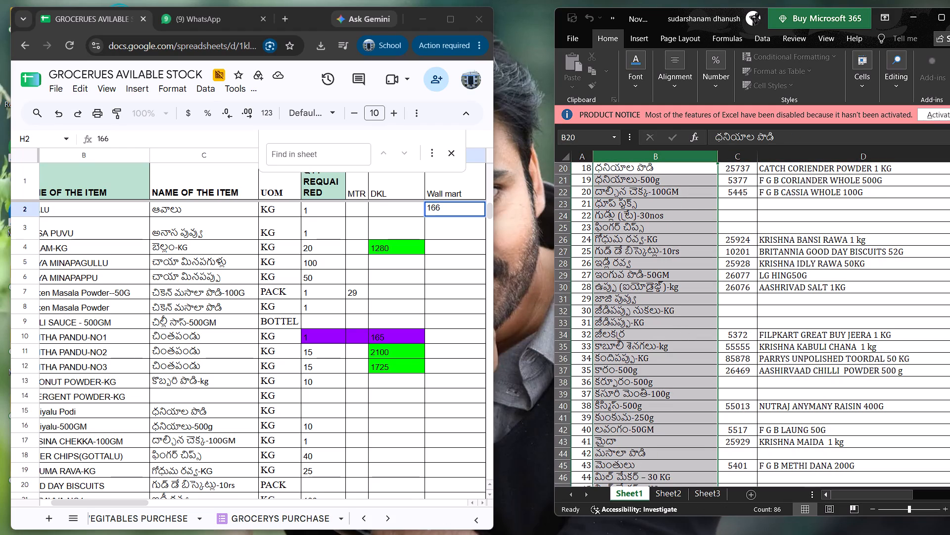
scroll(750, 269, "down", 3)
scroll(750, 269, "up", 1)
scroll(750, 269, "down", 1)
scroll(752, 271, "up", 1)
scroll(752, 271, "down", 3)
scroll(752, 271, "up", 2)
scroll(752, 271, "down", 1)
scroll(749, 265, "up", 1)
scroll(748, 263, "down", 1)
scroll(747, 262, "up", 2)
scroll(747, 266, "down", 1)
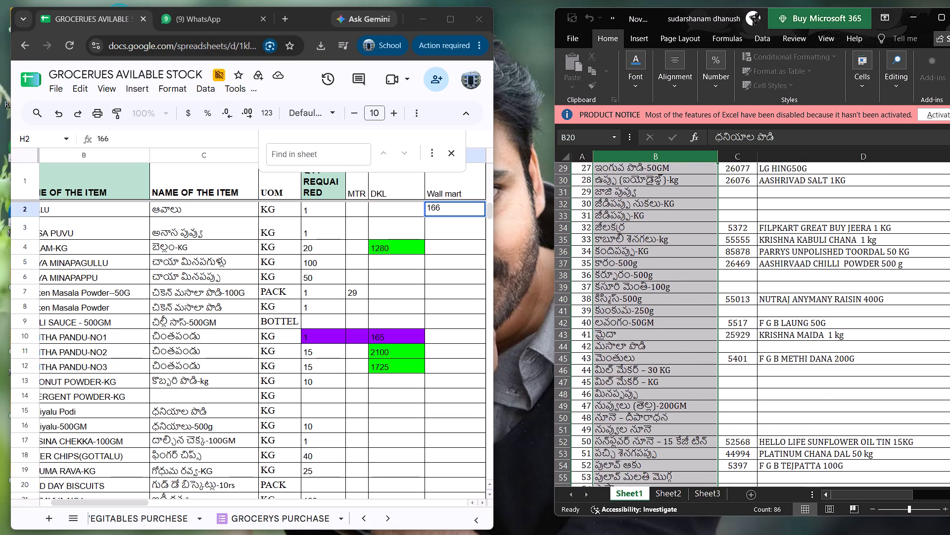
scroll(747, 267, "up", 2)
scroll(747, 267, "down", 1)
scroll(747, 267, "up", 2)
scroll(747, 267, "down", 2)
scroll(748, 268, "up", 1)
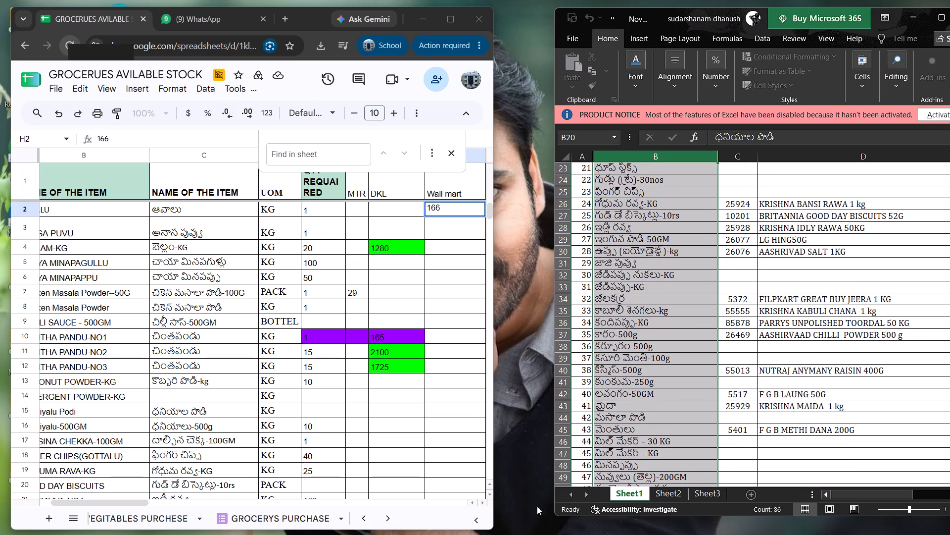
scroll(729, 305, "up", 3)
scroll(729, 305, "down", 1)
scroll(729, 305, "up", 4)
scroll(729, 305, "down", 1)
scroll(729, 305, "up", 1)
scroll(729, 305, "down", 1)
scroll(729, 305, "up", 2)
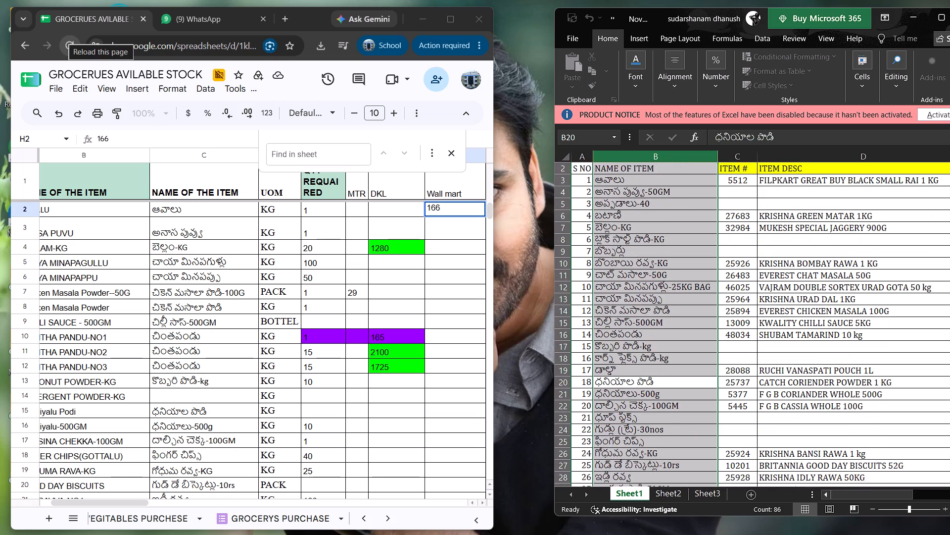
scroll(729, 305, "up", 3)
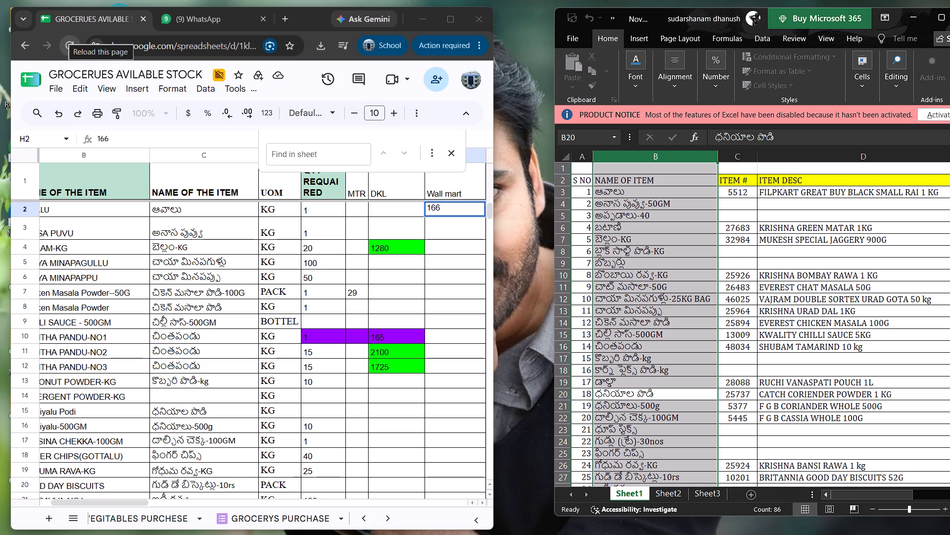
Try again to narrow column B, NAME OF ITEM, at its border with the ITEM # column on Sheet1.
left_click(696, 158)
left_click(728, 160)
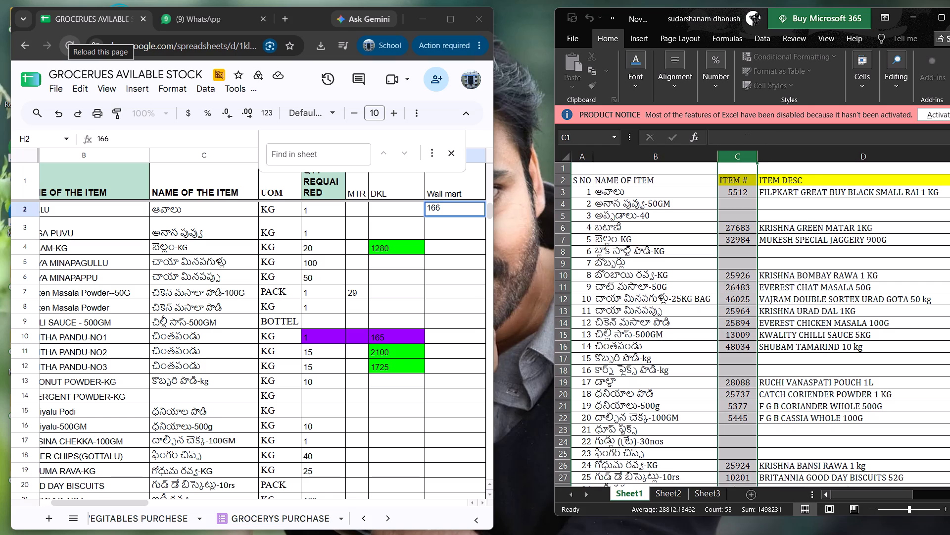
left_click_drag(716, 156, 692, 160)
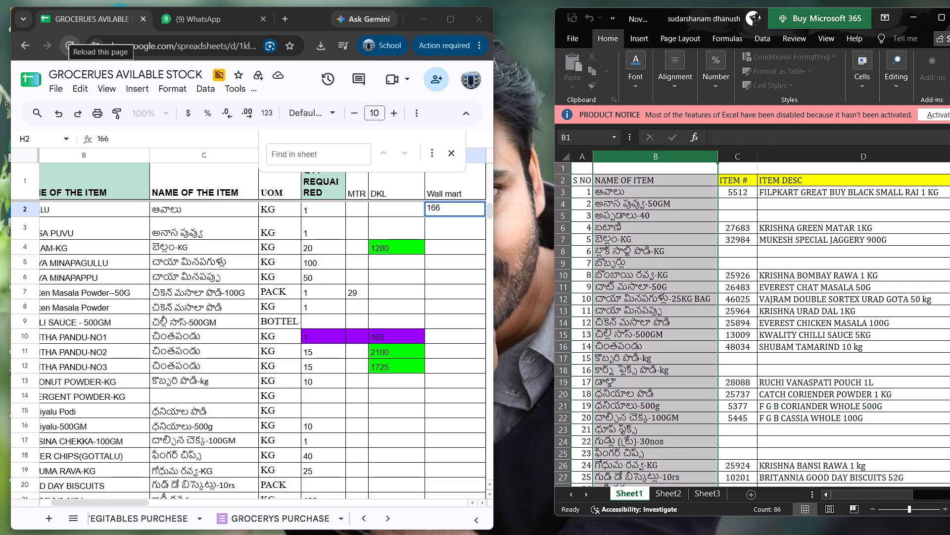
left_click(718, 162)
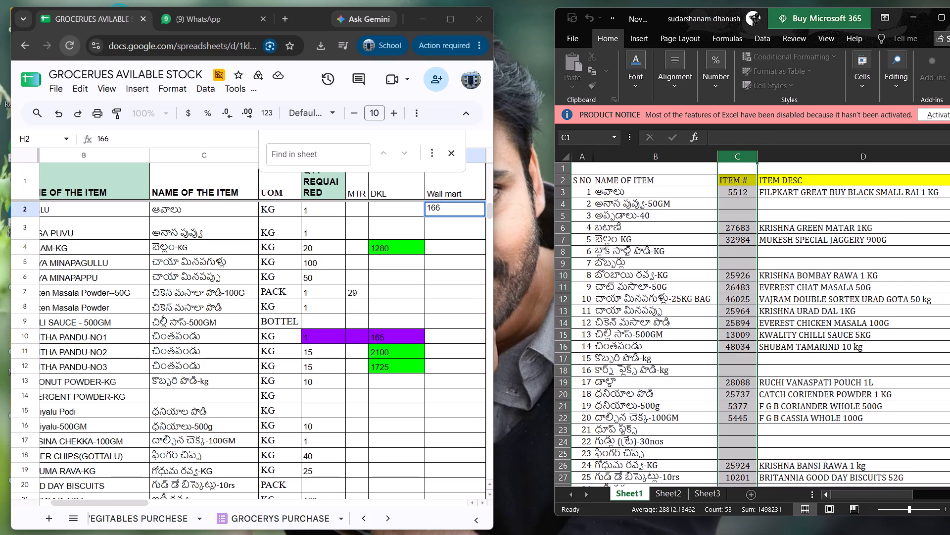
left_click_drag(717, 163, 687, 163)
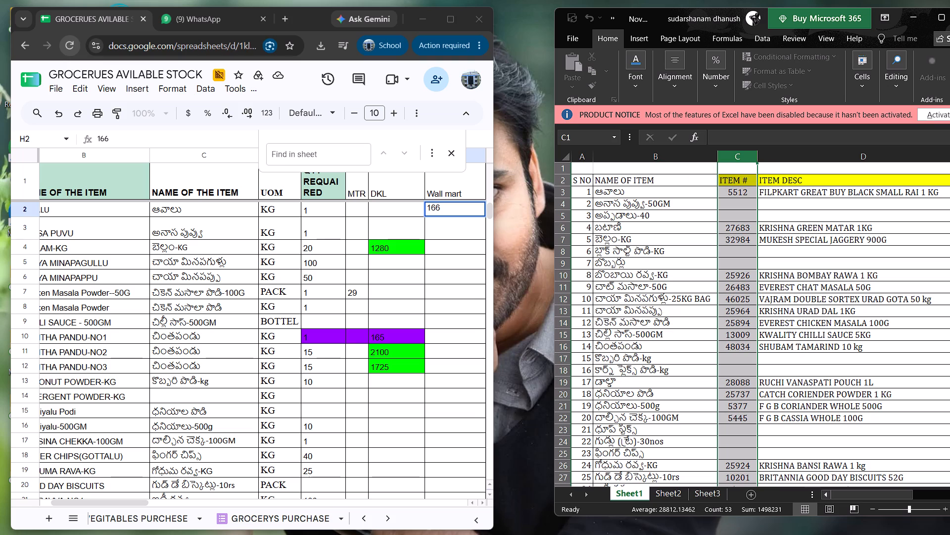
Select all cells of Sheet1 in the Nov Quotation workbook.
double_click(782, 159)
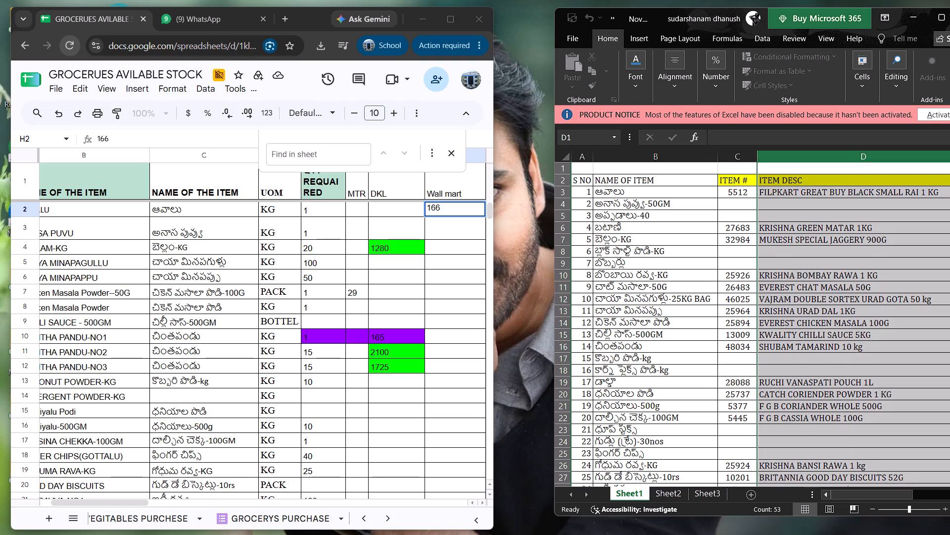
left_click(565, 157)
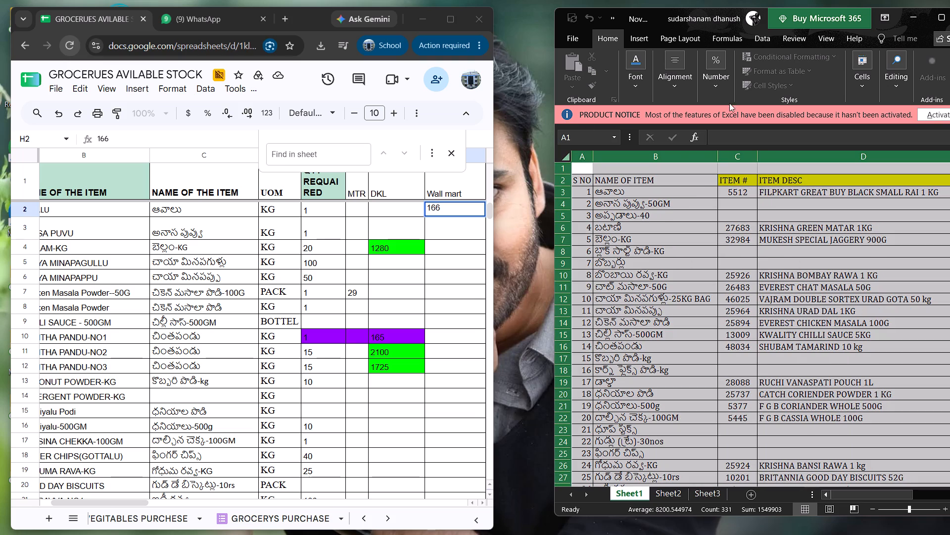
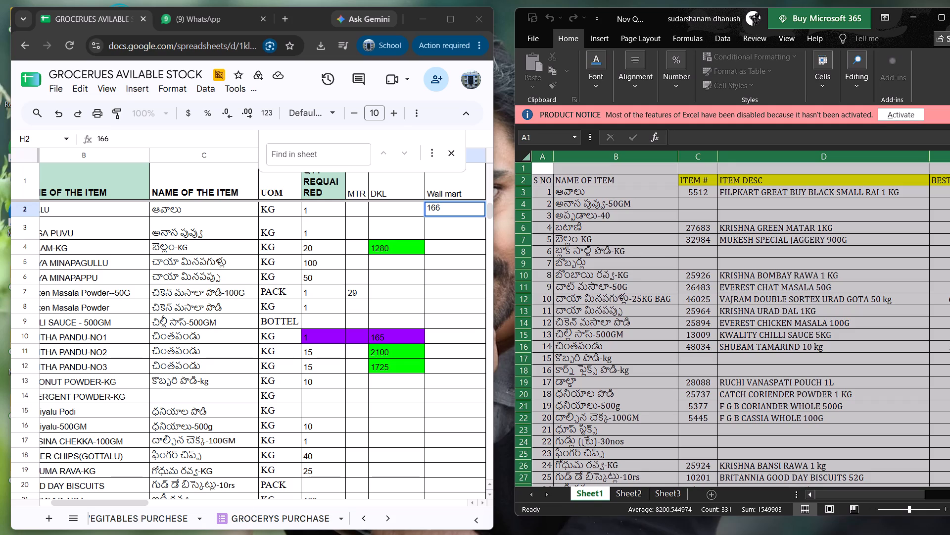
Select the ITEM DESC column on Sheet1, maximize the Nov Quotation workbook window and dismiss its product notice.
left_click(929, 158)
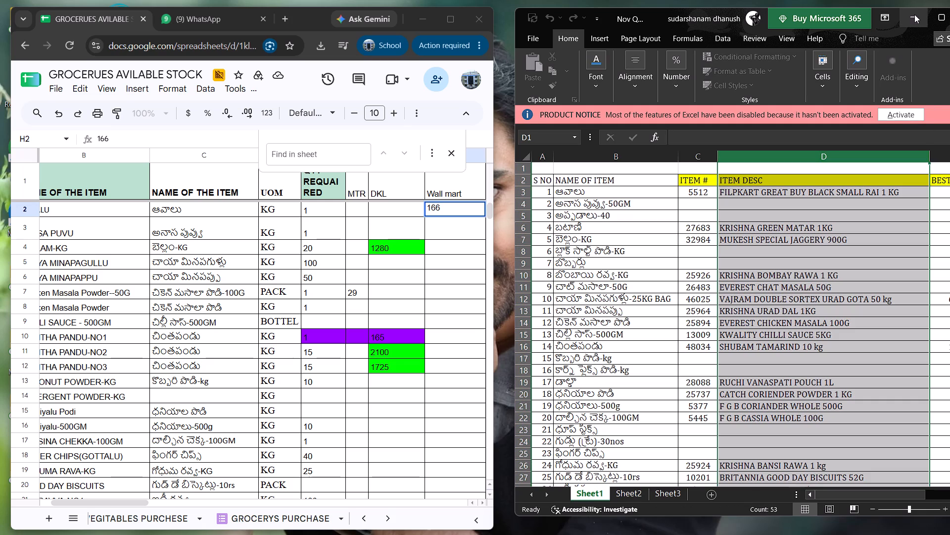
left_click(940, 18)
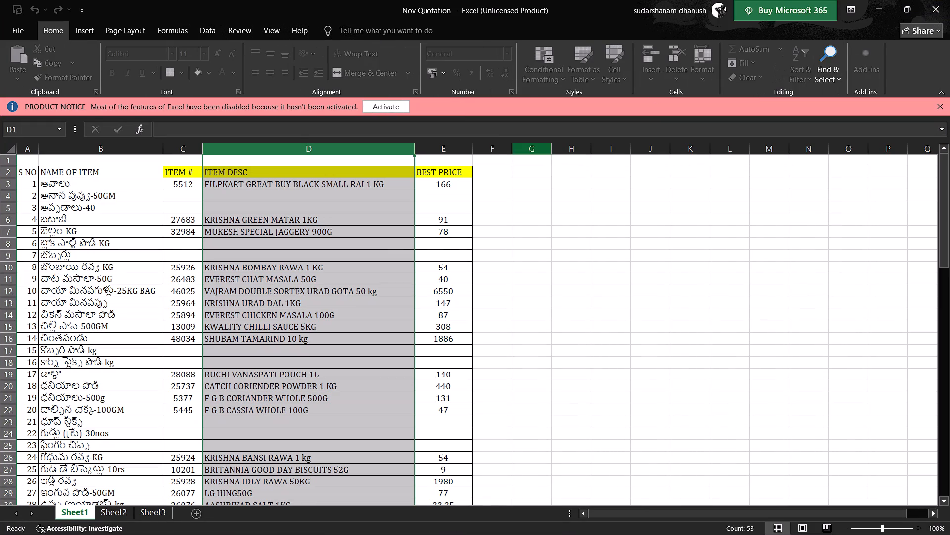
left_click(943, 106)
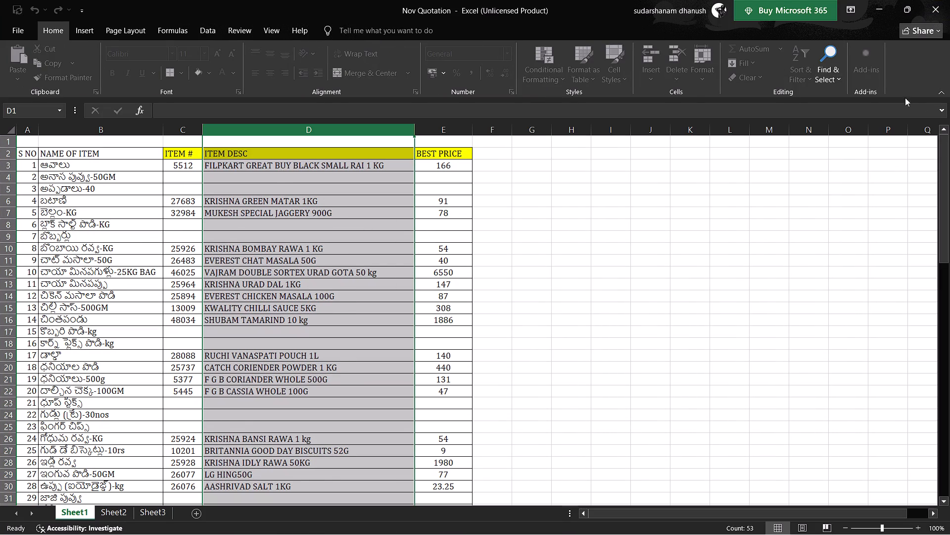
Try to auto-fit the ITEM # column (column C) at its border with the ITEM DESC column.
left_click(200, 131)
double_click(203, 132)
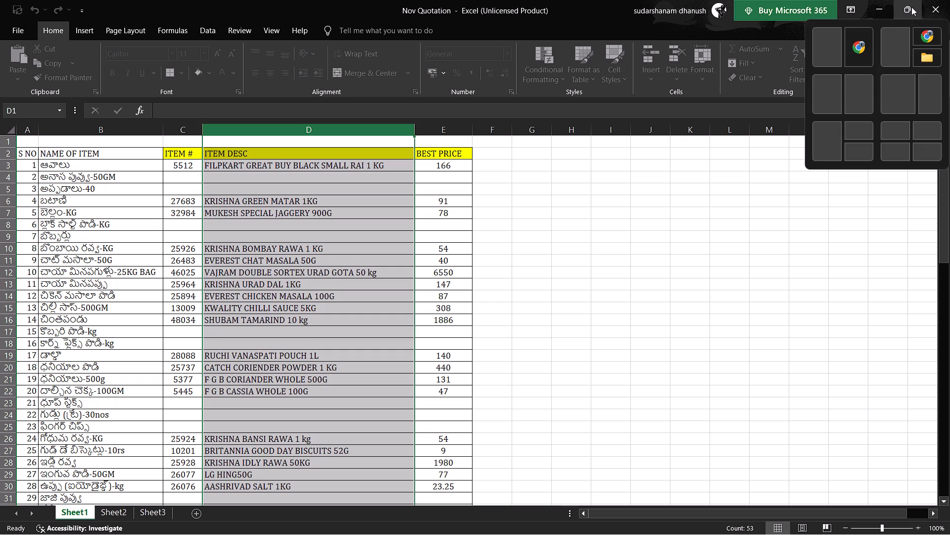
Examine the Microsoft 365 Personal and Family plans offered in the purchase window, comparing their prices and benefits, and close it.
left_click(772, 8)
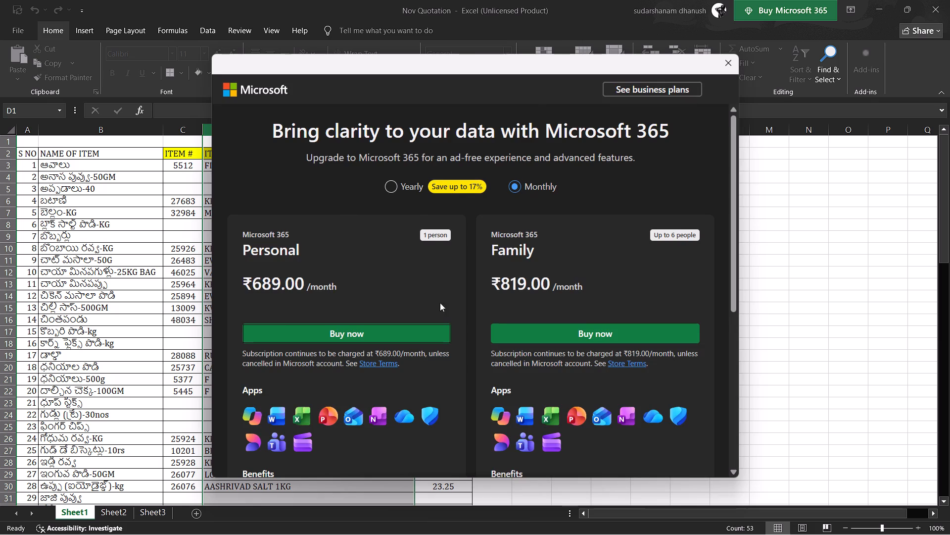
scroll(446, 328, "up", 2)
scroll(446, 328, "down", 2)
scroll(446, 328, "up", 2)
scroll(446, 328, "down", 2)
scroll(446, 328, "up", 2)
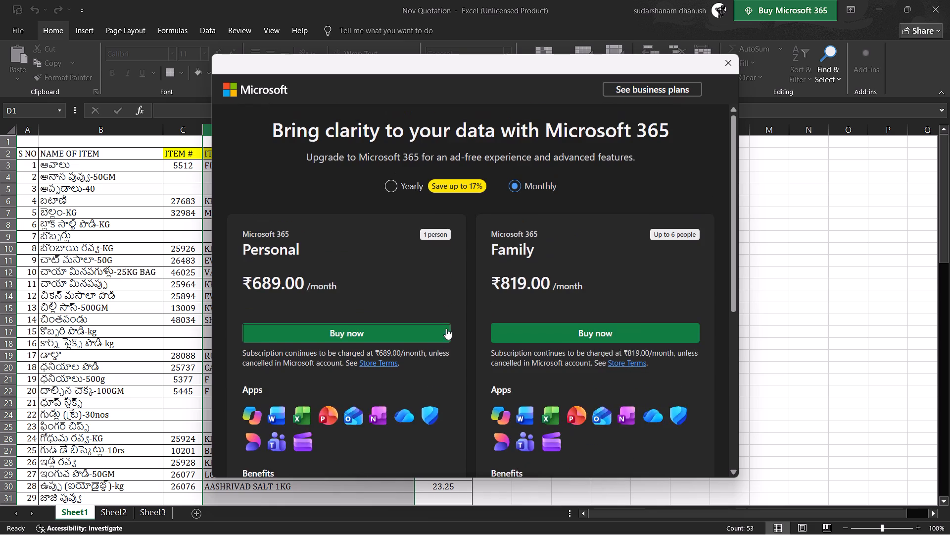
scroll(452, 349, "down", 1)
scroll(452, 349, "up", 1)
scroll(452, 349, "down", 4)
scroll(450, 343, "up", 1)
scroll(448, 334, "down", 1)
scroll(448, 334, "up", 1)
scroll(449, 333, "down", 4)
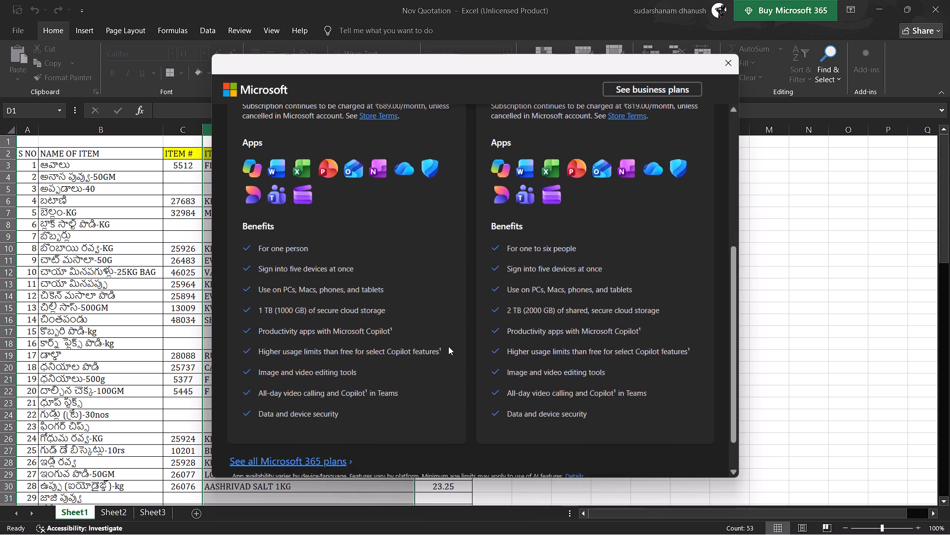
scroll(448, 346, "down", 4)
scroll(446, 345, "up", 2)
scroll(495, 211, "up", 1)
scroll(497, 213, "down", 5)
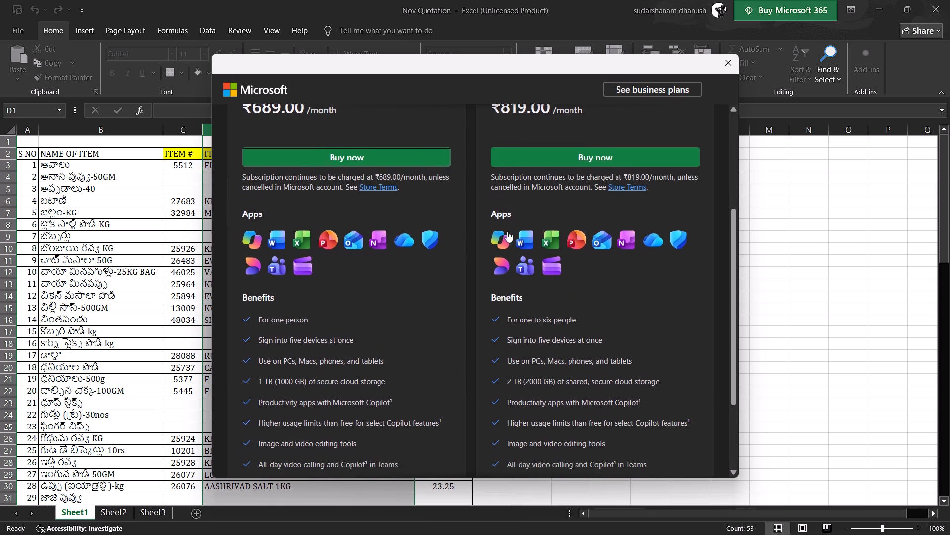
scroll(507, 231, "down", 2)
scroll(507, 231, "up", 1)
scroll(507, 231, "down", 1)
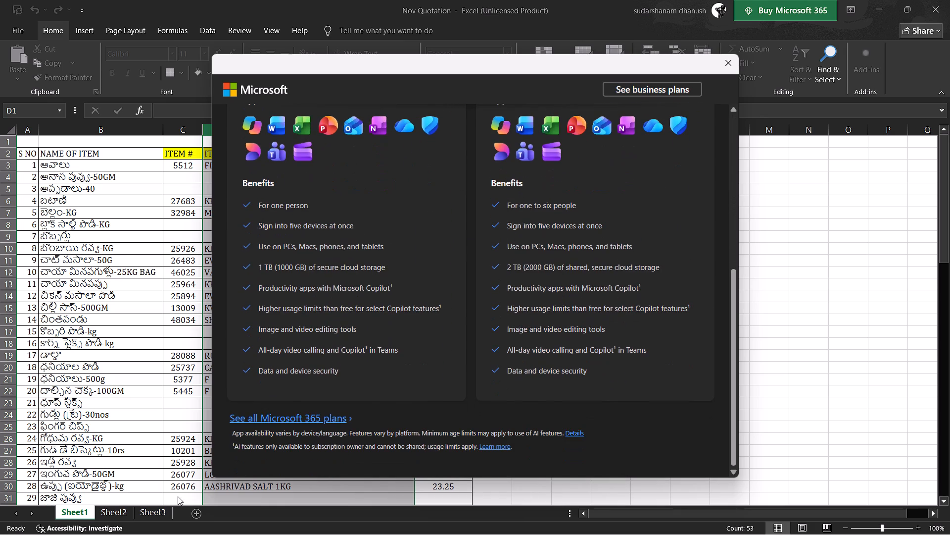
left_click(731, 62)
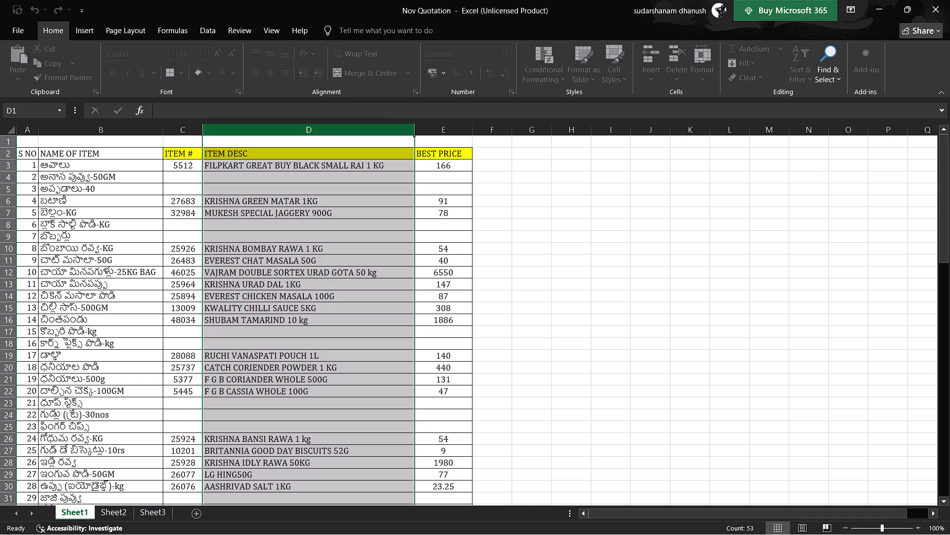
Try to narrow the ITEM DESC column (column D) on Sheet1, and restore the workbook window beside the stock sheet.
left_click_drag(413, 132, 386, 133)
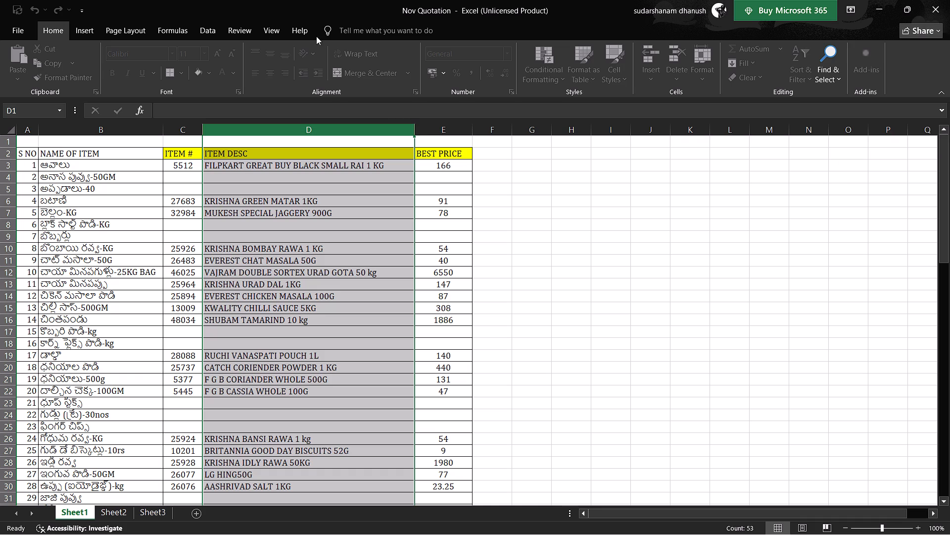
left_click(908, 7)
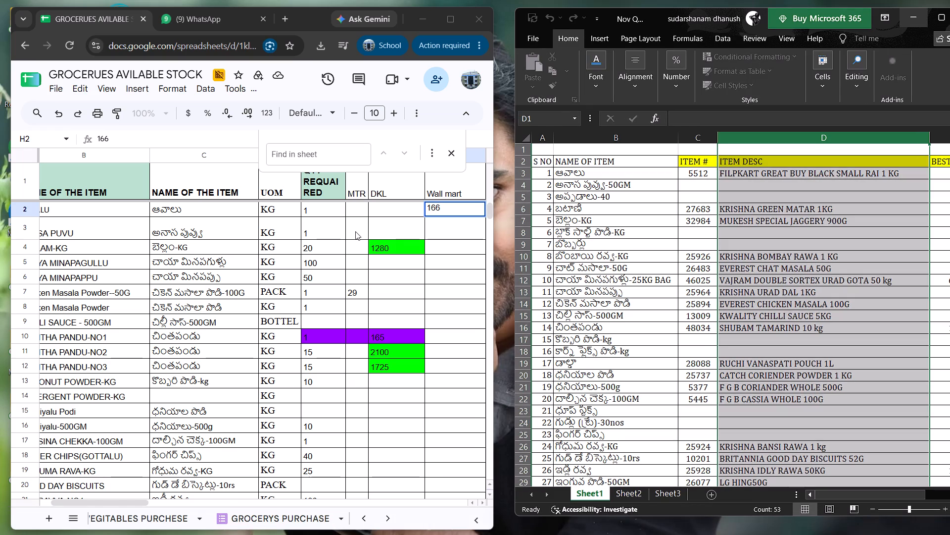
Bring Sheet1's columns from NAME OF ITEM through BEST PRICE into view together, ending with cell B6, బటాణి, selected.
left_click(561, 212)
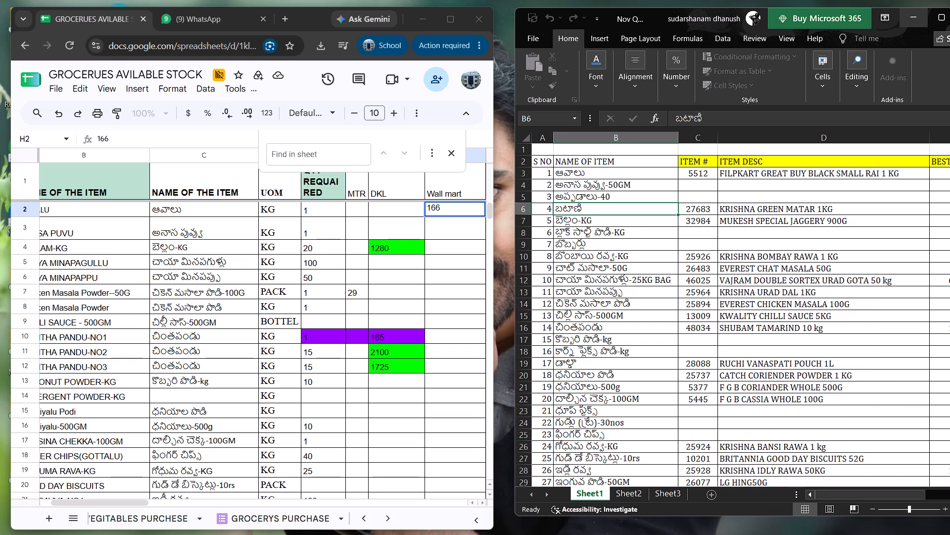
key("Right")
key("Right")
key("Right")
key("Right")
key("Right")
key("Right")
key("Right")
key("Right")
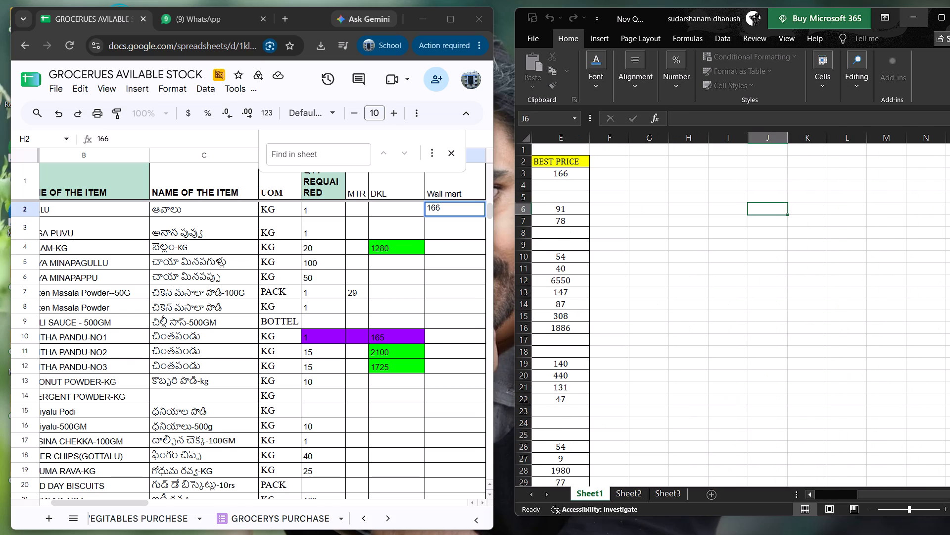
key("Left")
key("Left")
key("Left")
key("Left")
key("Left")
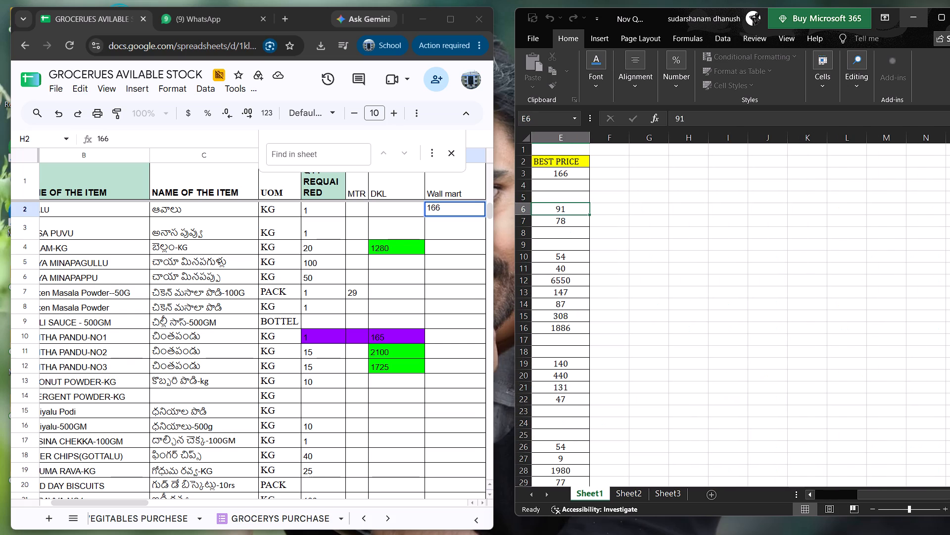
key("Left")
key("Left")
key("Left")
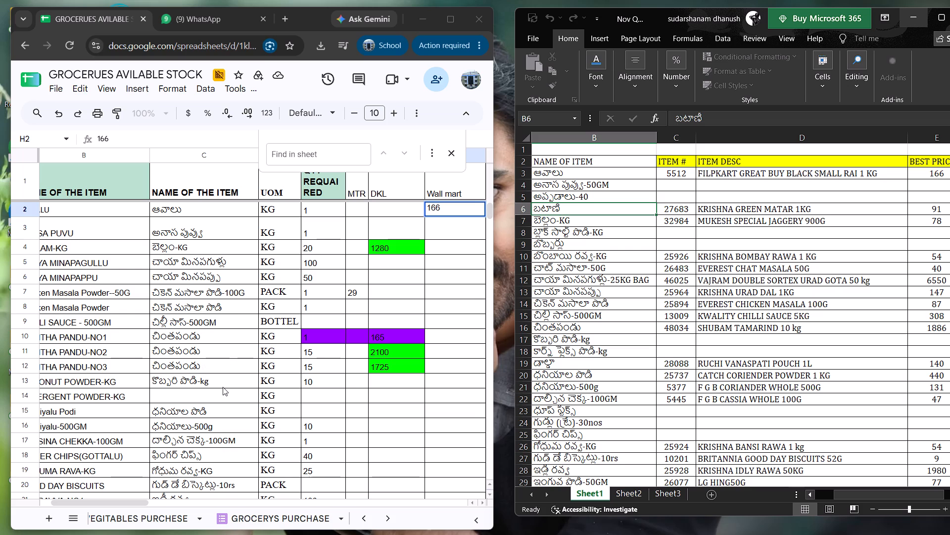
Switch to the stock sheet and commit the 166 entry in Wall mart cell H2 for the ఆవాలు row.
scroll(168, 384, "up", 5)
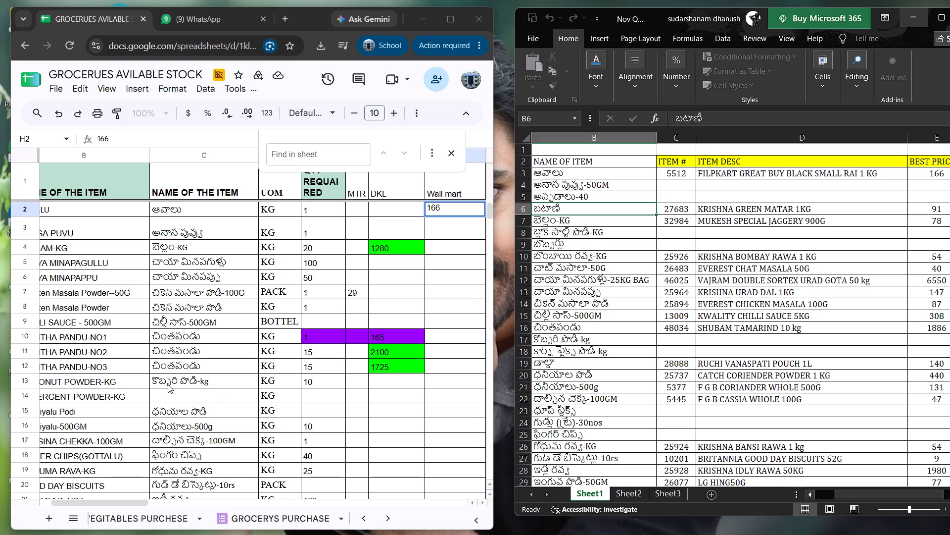
left_click(168, 384)
Look through the item names in the grocery stock sheet for a row matching the workbook's బటాణి item.
scroll(168, 386, "down", 3)
scroll(168, 386, "up", 2)
scroll(168, 386, "down", 2)
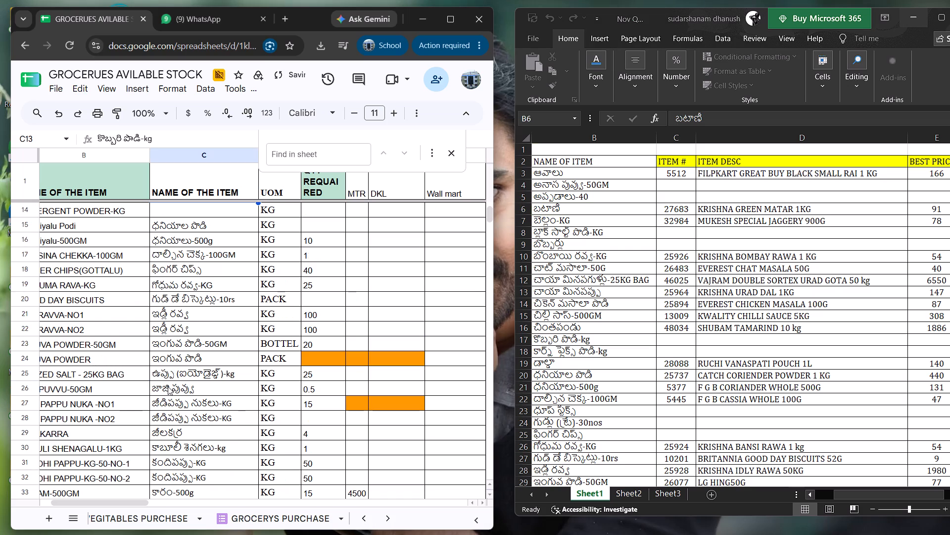
scroll(168, 386, "down", 1)
scroll(168, 386, "up", 1)
scroll(168, 386, "down", 1)
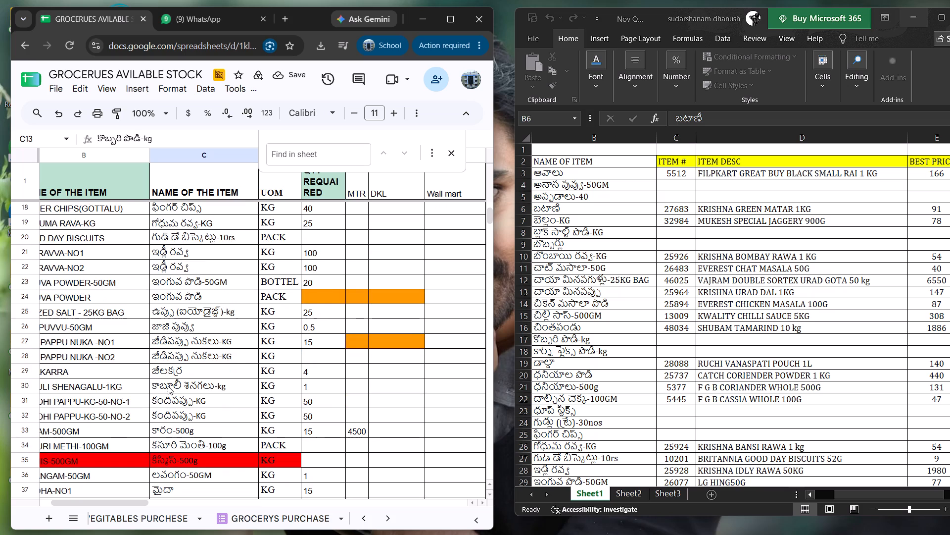
scroll(168, 386, "down", 5)
scroll(168, 386, "up", 3)
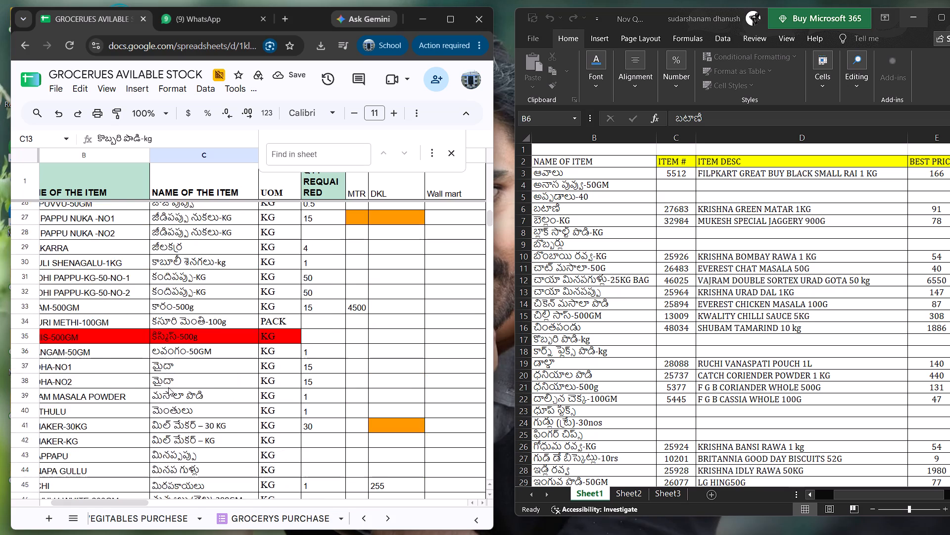
scroll(168, 387, "down", 3)
scroll(170, 402, "up", 4)
scroll(183, 466, "down", 1)
scroll(181, 463, "up", 1)
scroll(181, 463, "down", 1)
scroll(108, 482, "up", 2)
scroll(107, 482, "down", 1)
scroll(107, 482, "up", 3)
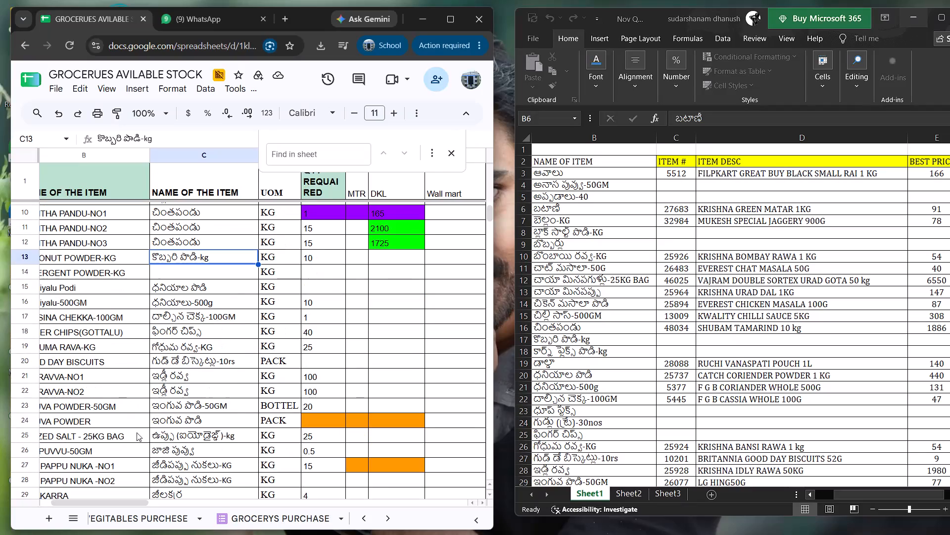
scroll(202, 392, "down", 4)
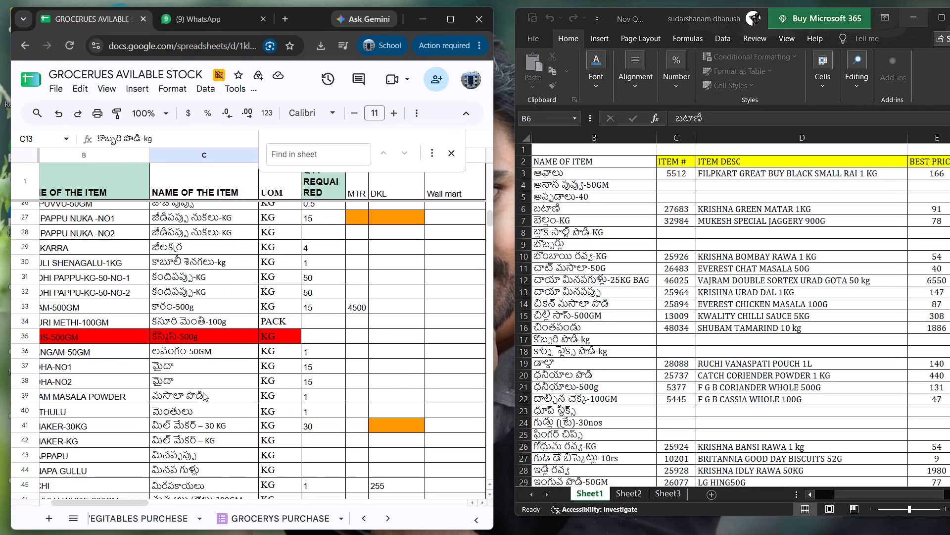
scroll(206, 396, "down", 1)
scroll(206, 397, "up", 1)
scroll(206, 397, "down", 6)
scroll(206, 400, "up", 2)
scroll(206, 401, "down", 4)
scroll(208, 404, "up", 1)
scroll(209, 406, "down", 1)
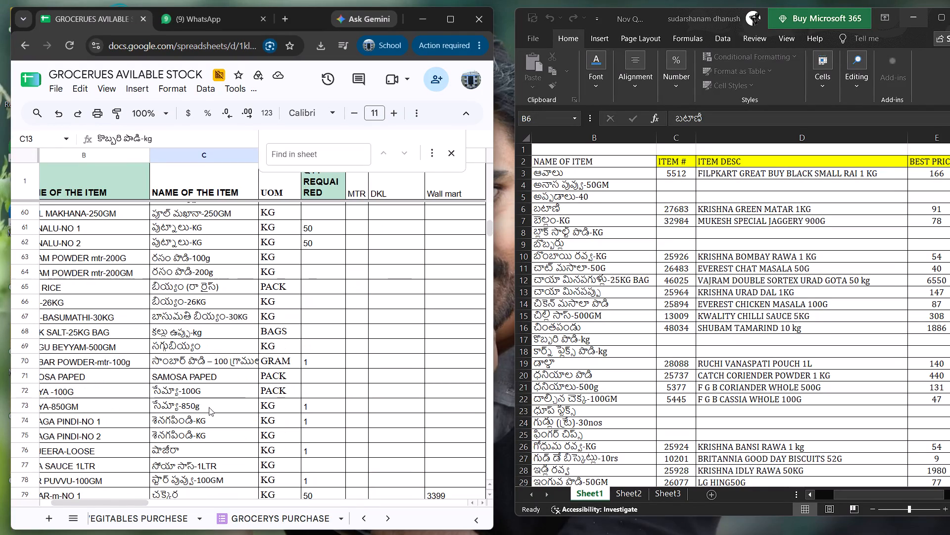
scroll(209, 409, "up", 1)
scroll(209, 409, "down", 1)
scroll(209, 409, "up", 1)
scroll(209, 409, "down", 1)
scroll(213, 410, "up", 1)
scroll(213, 410, "down", 1)
scroll(213, 411, "up", 2)
scroll(213, 412, "down", 1)
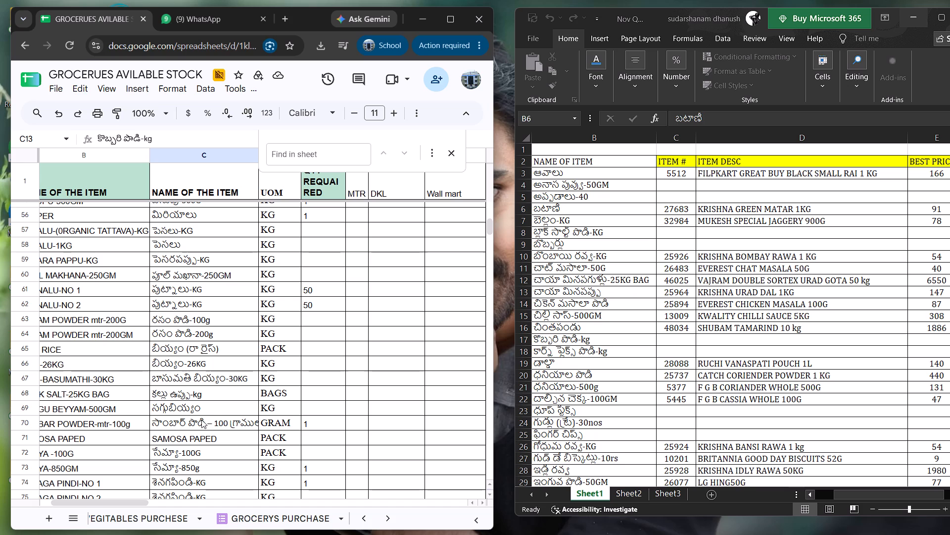
scroll(201, 421, "up", 1)
scroll(201, 421, "down", 1)
scroll(201, 421, "up", 1)
scroll(201, 421, "down", 1)
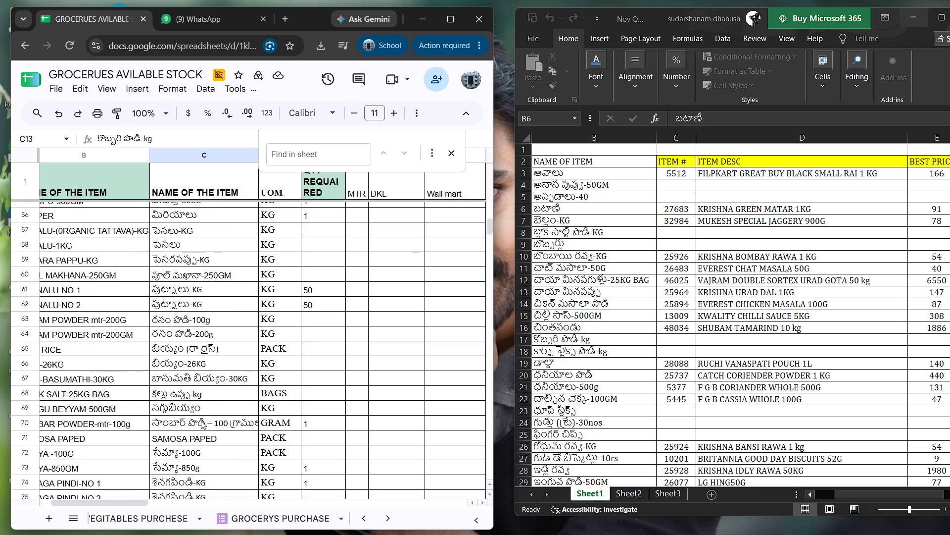
scroll(201, 421, "up", 3)
scroll(201, 421, "down", 2)
scroll(201, 421, "up", 1)
scroll(201, 421, "down", 2)
scroll(201, 421, "up", 2)
scroll(201, 421, "down", 1)
scroll(201, 421, "up", 4)
scroll(201, 421, "down", 1)
scroll(201, 421, "up", 1)
scroll(201, 421, "down", 2)
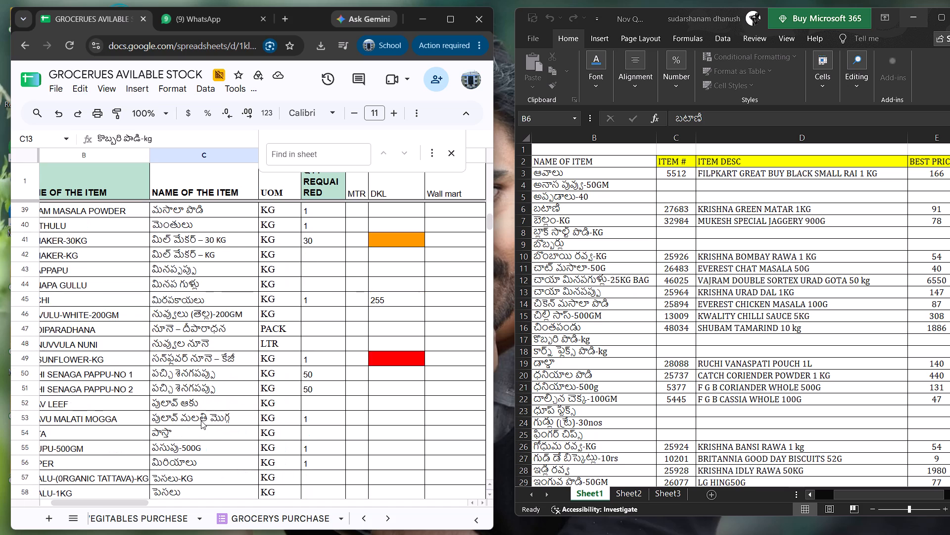
scroll(201, 421, "up", 4)
scroll(201, 421, "down", 1)
scroll(201, 421, "up", 2)
scroll(201, 421, "down", 1)
scroll(201, 421, "up", 6)
scroll(201, 421, "down", 1)
scroll(201, 421, "up", 3)
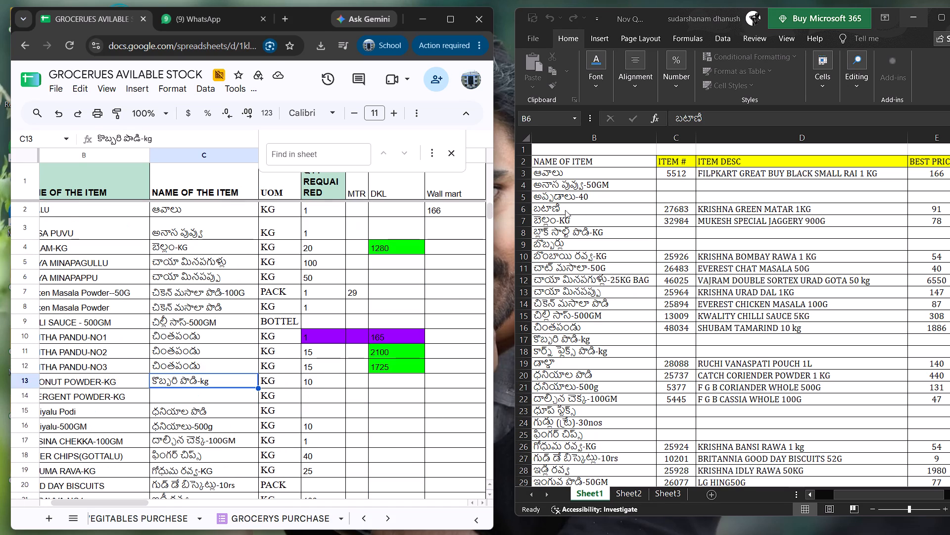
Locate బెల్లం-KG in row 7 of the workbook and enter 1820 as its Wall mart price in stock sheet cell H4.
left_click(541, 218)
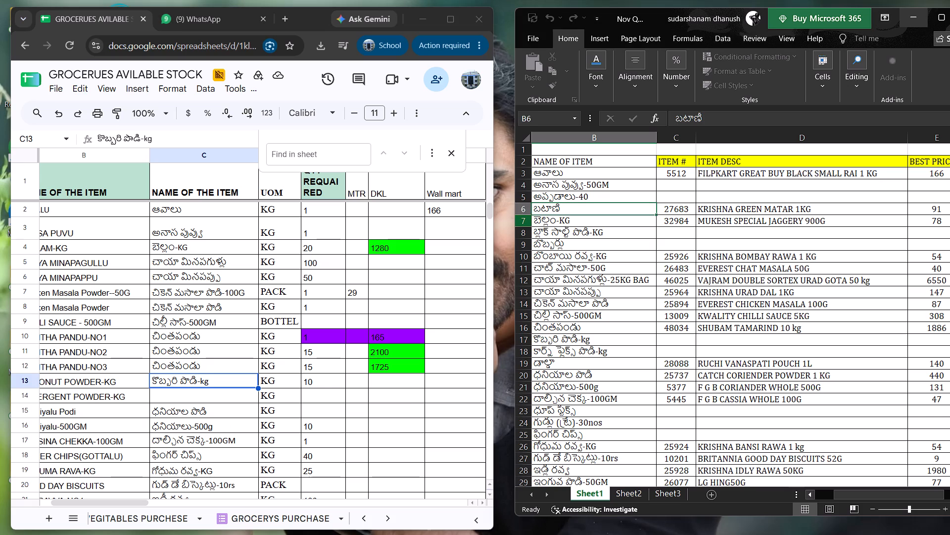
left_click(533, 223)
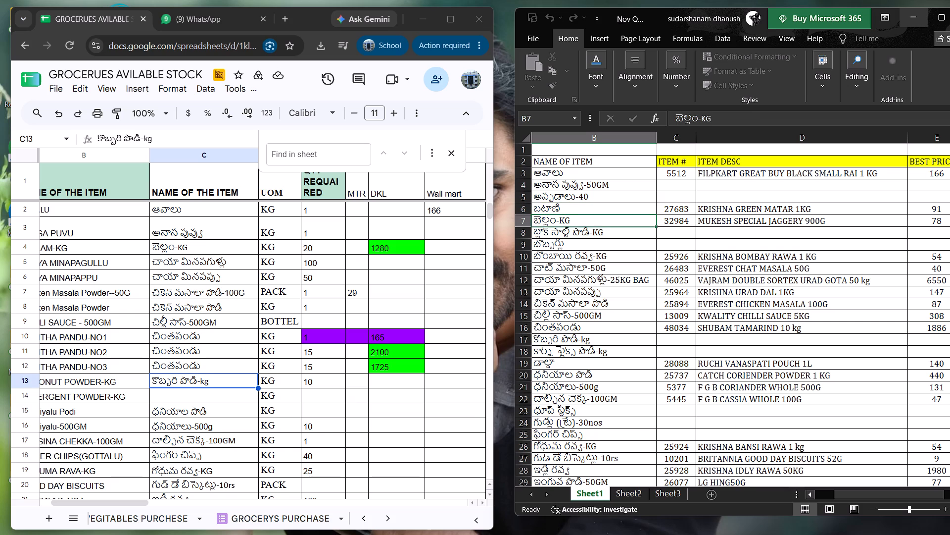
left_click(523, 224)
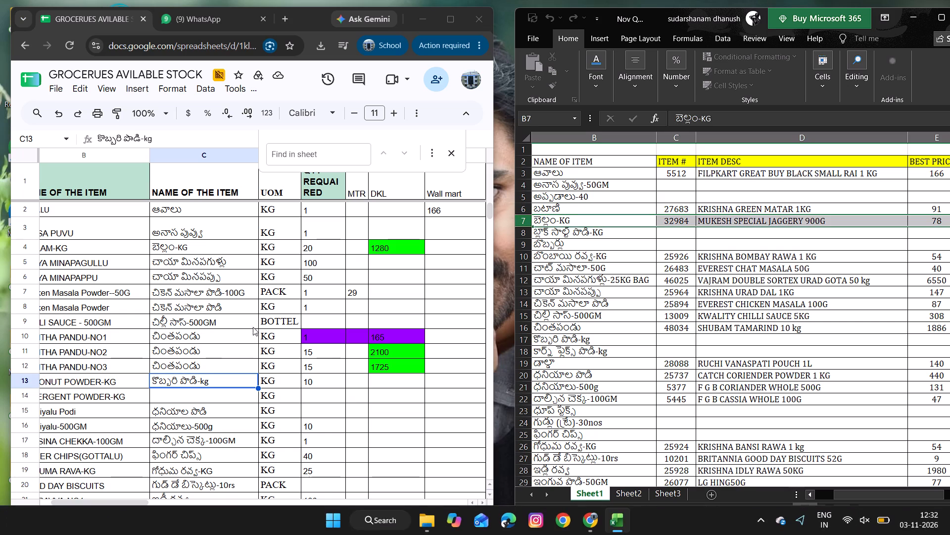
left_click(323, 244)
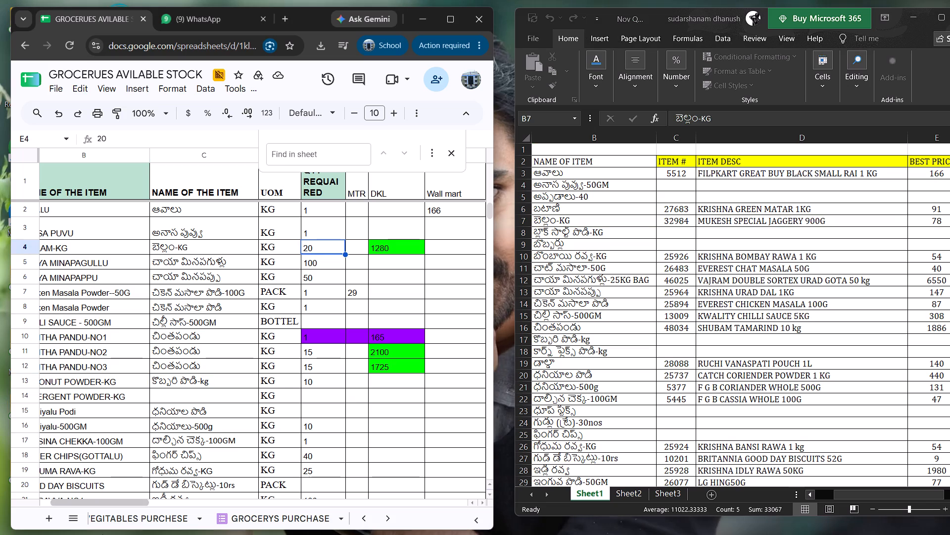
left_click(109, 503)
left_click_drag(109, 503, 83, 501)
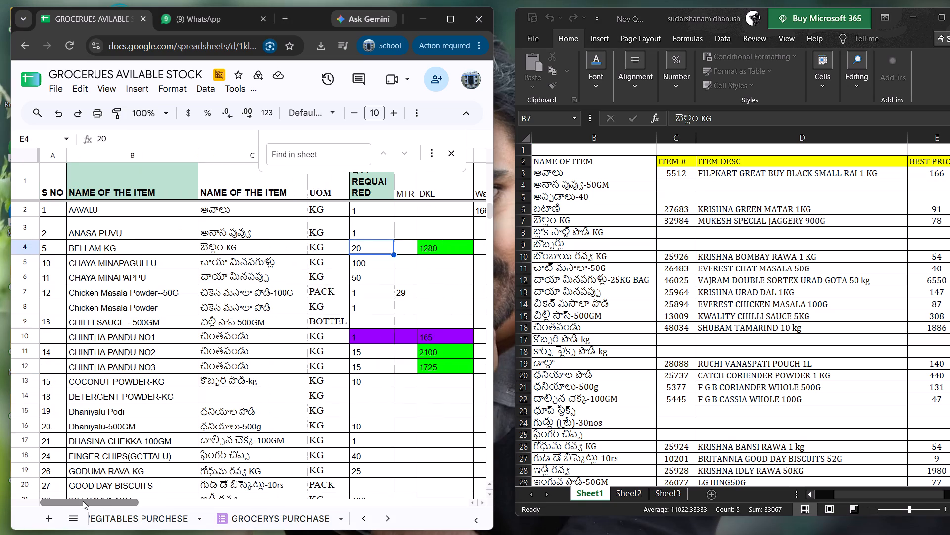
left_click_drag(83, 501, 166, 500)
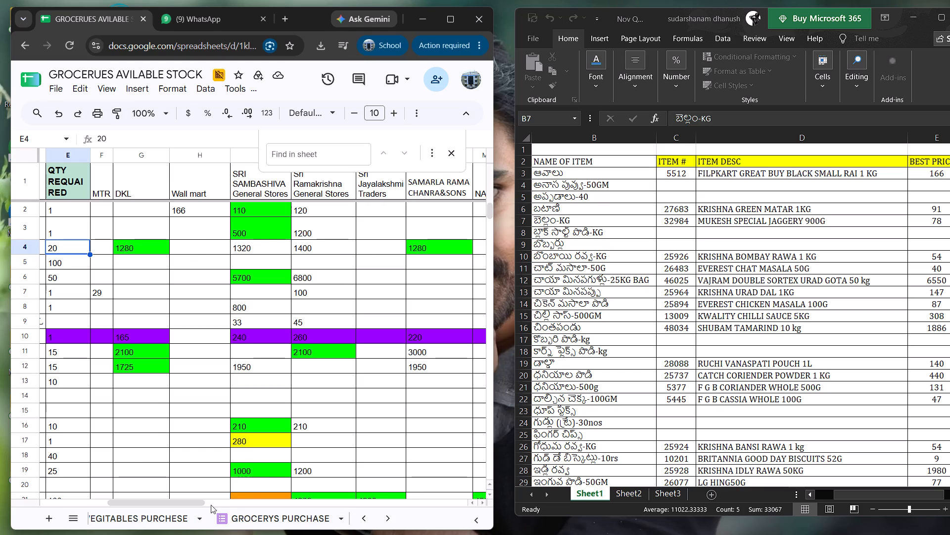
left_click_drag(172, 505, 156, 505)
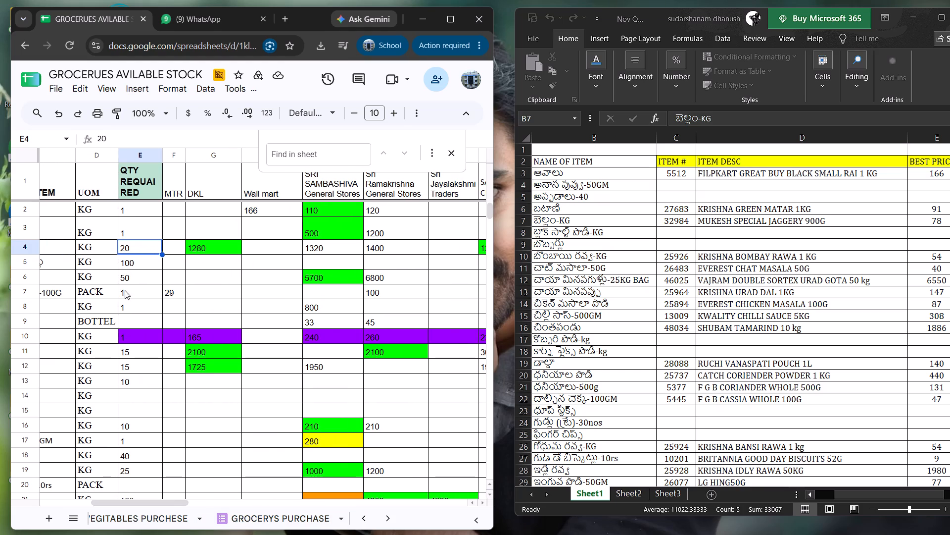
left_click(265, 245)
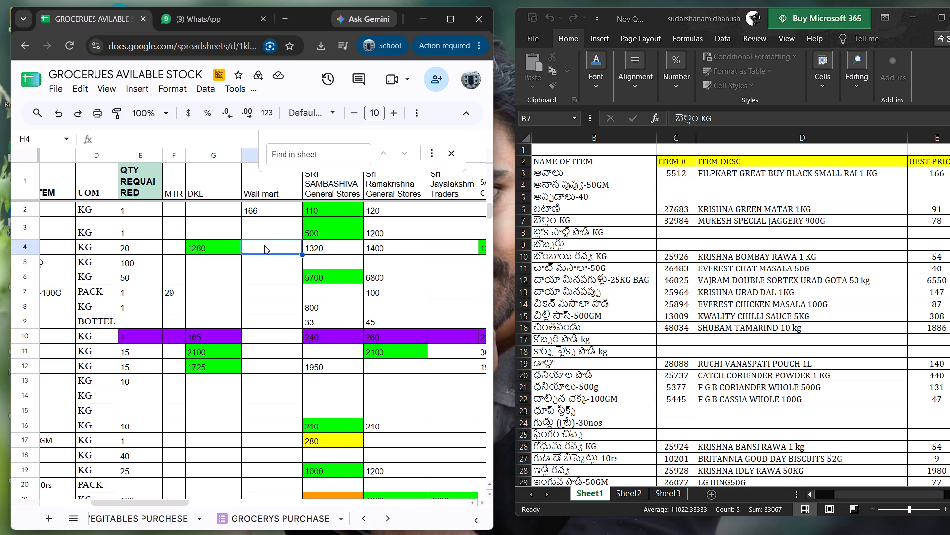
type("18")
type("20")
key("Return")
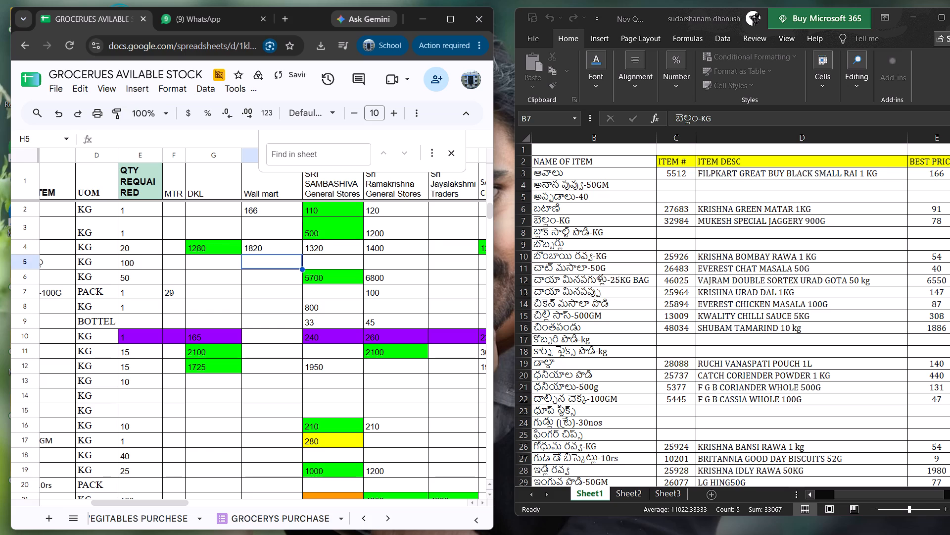
Compare the supplier prices across the బెల్లం-KG row of the stock sheet, from the required quantity through NANI.
key("Up")
key("Right")
key("Right")
key("Right")
key("Right")
key("Right")
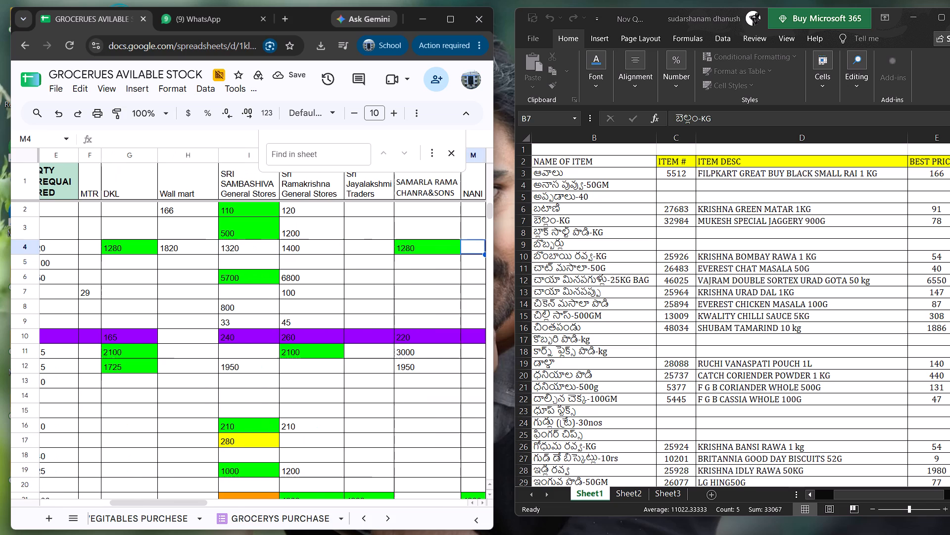
key("Right")
key("Left")
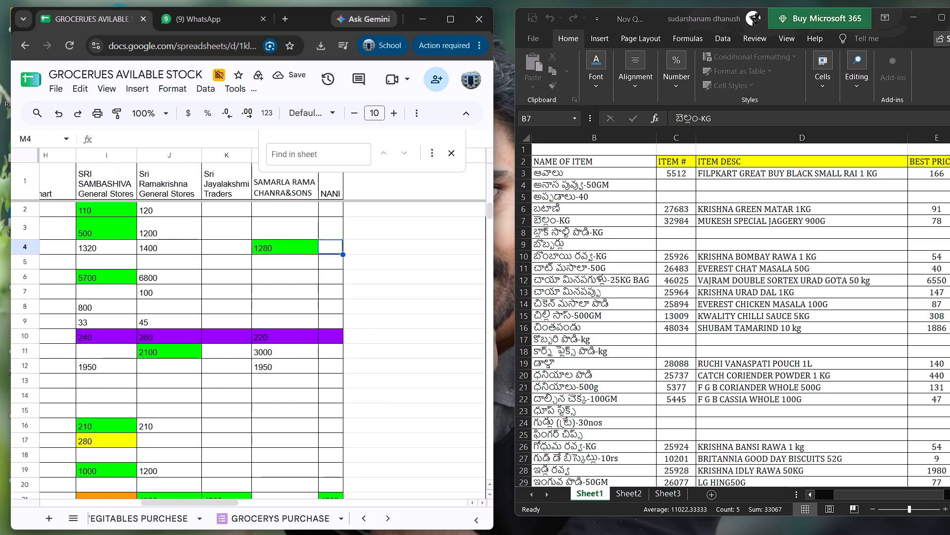
key("Left")
key("Left")
key("Left")
key("Left")
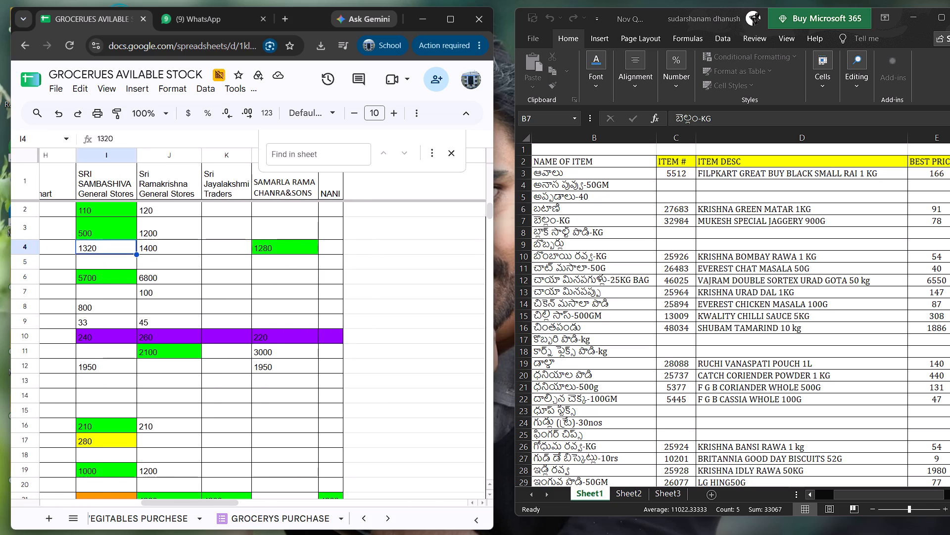
key("Left")
key("Left")
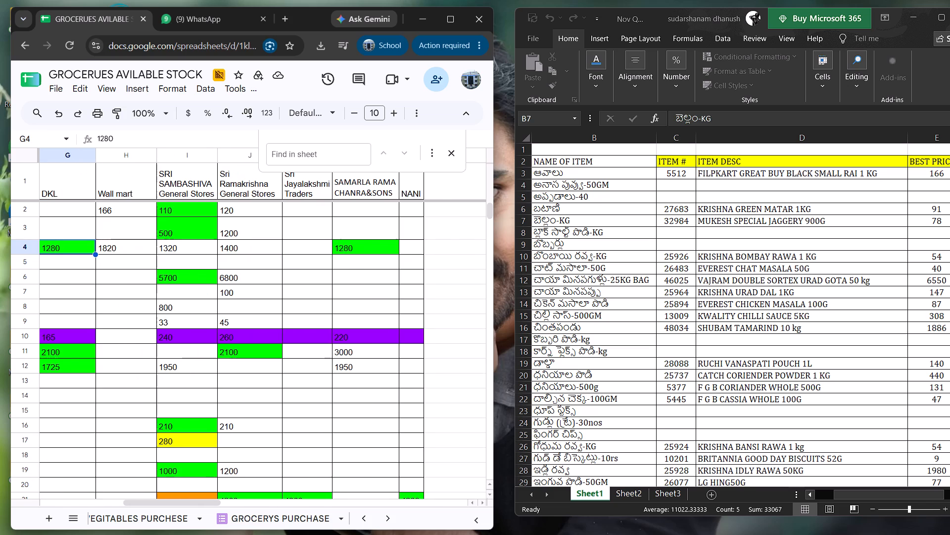
key("Left")
key("Left")
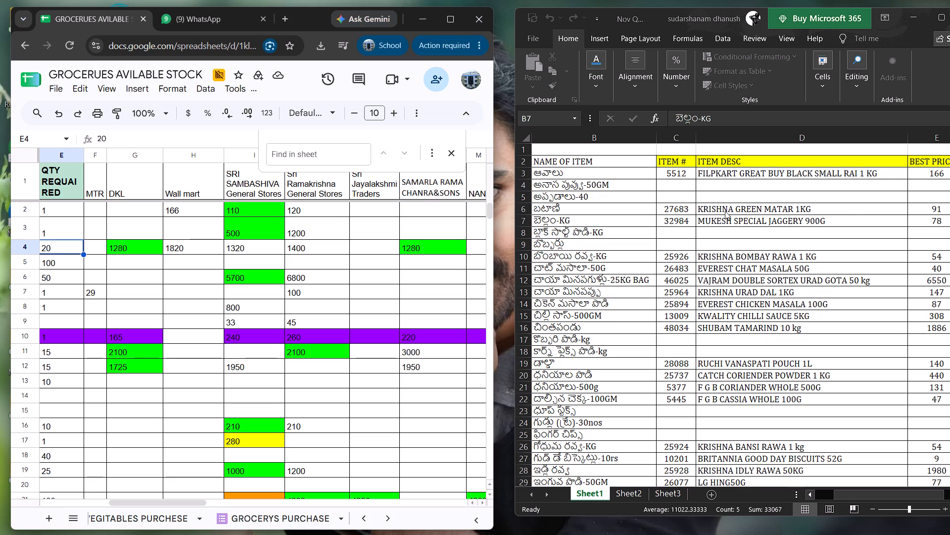
Recheck the workbook's బెల్లం-KG row and replace the Wall mart price in stock sheet cell H4 with 1560.
left_click(577, 221)
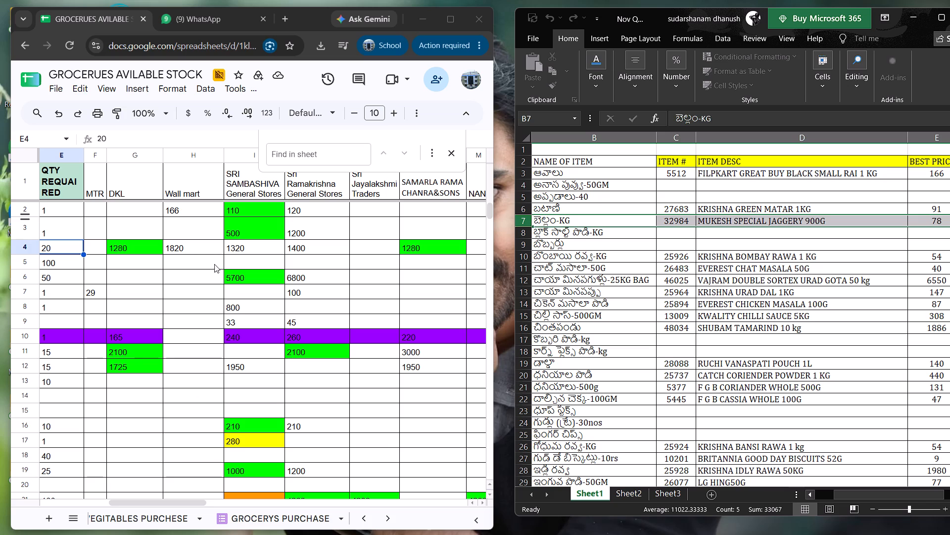
left_click(178, 245)
key("BackSpace")
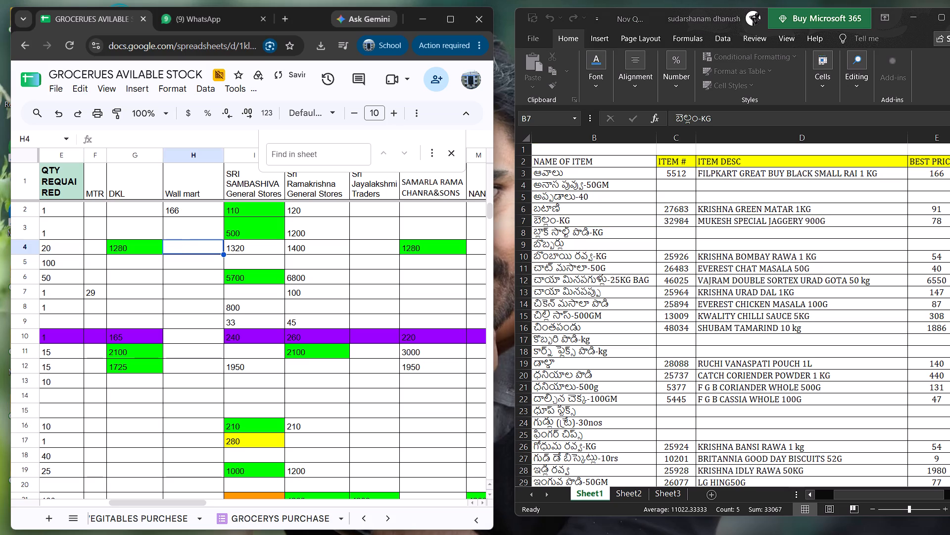
type("1560")
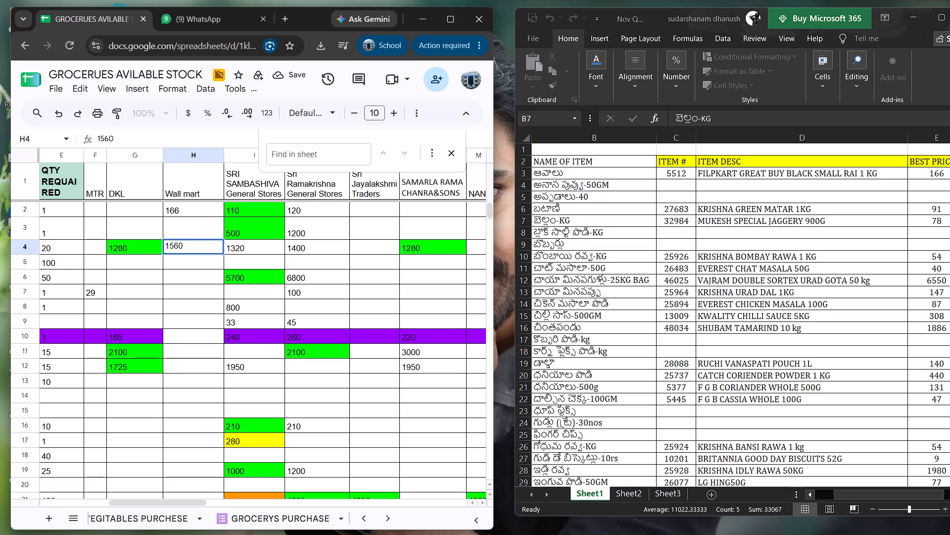
key("Return")
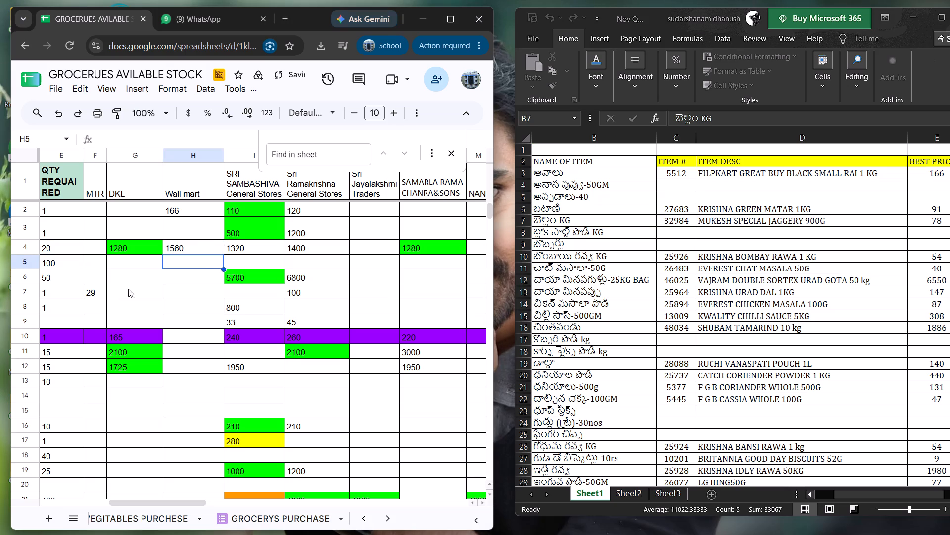
left_click(178, 247)
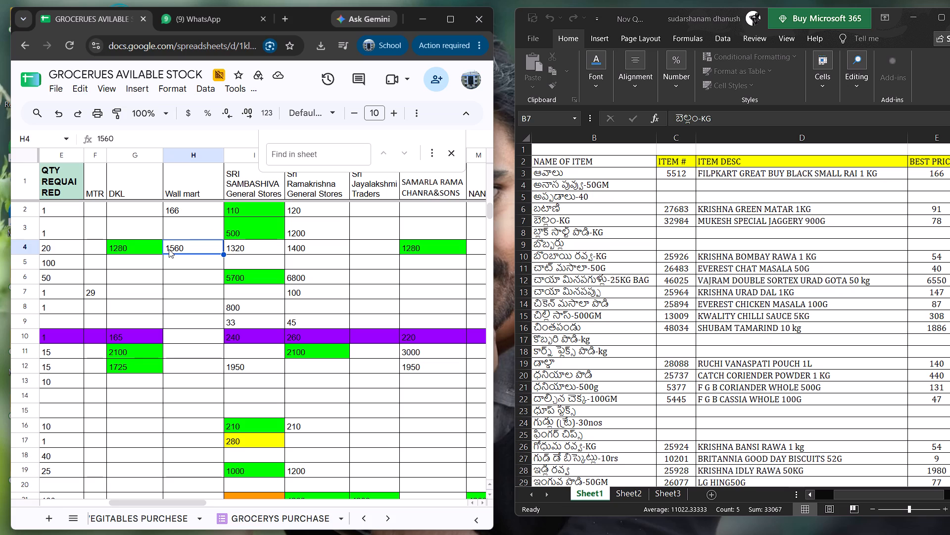
Highlight workbook row 10, బొంబాయి రవ్వ-KG, and look through the stock sheet's item names for a matching row.
left_click(567, 257)
left_click(563, 259)
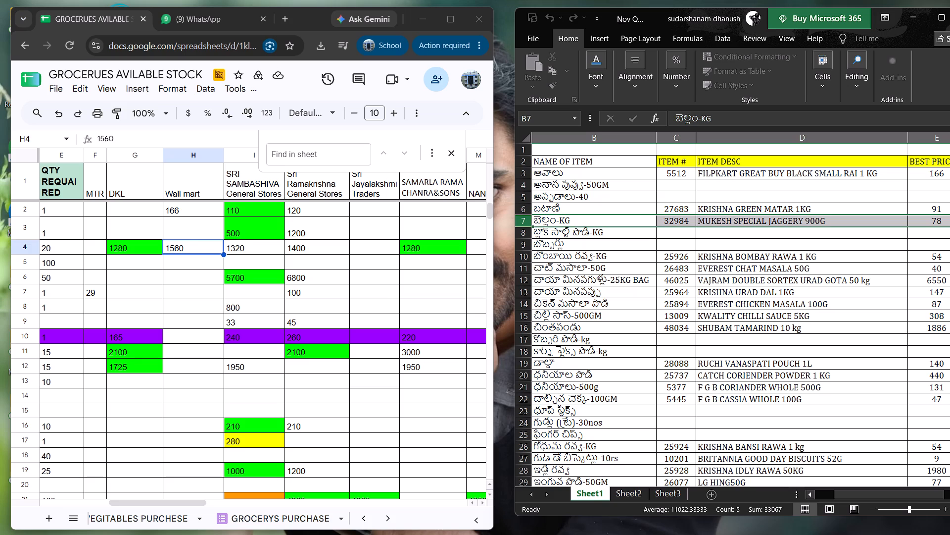
left_click(526, 257)
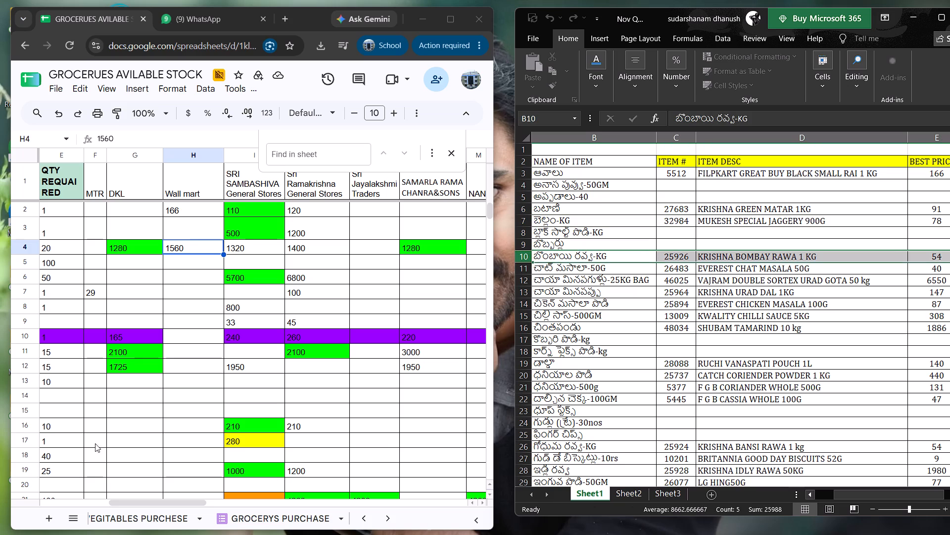
left_click_drag(158, 504, 158, 504)
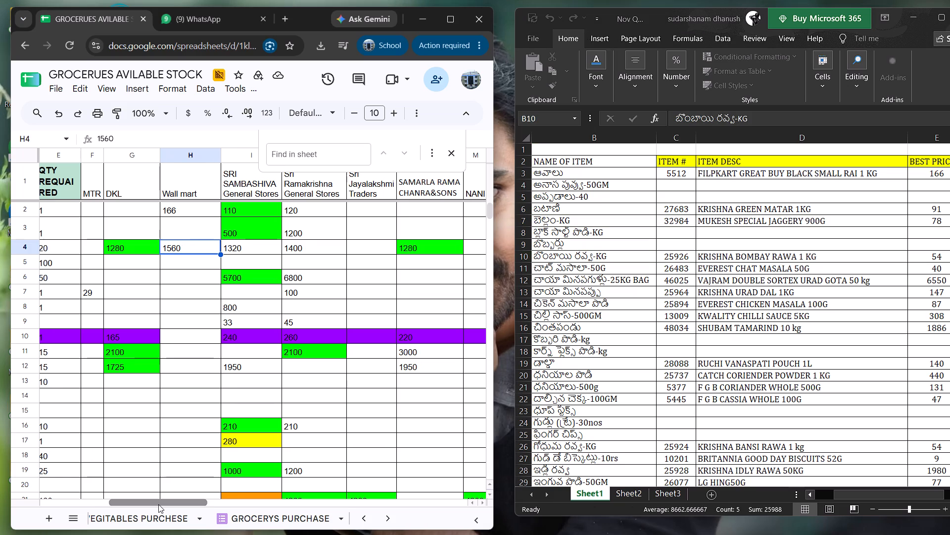
left_click_drag(158, 504, 98, 494)
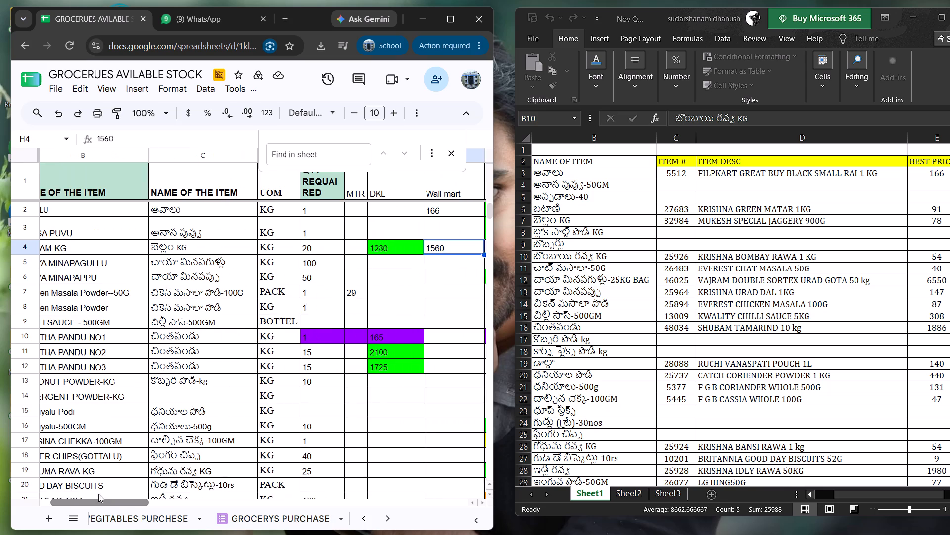
left_click_drag(98, 494, 55, 483)
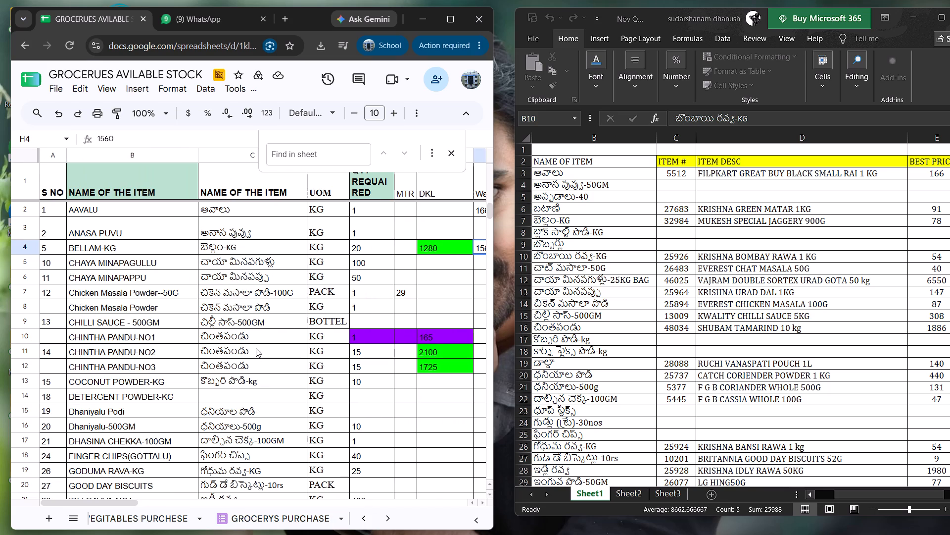
scroll(255, 373, "down", 1)
scroll(255, 373, "up", 1)
scroll(255, 373, "down", 1)
scroll(255, 373, "up", 1)
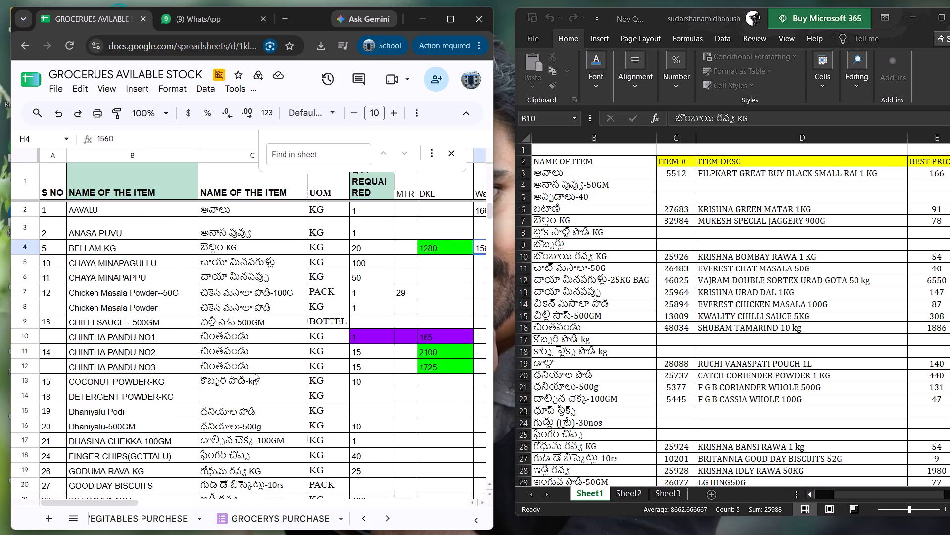
scroll(254, 373, "up", 1)
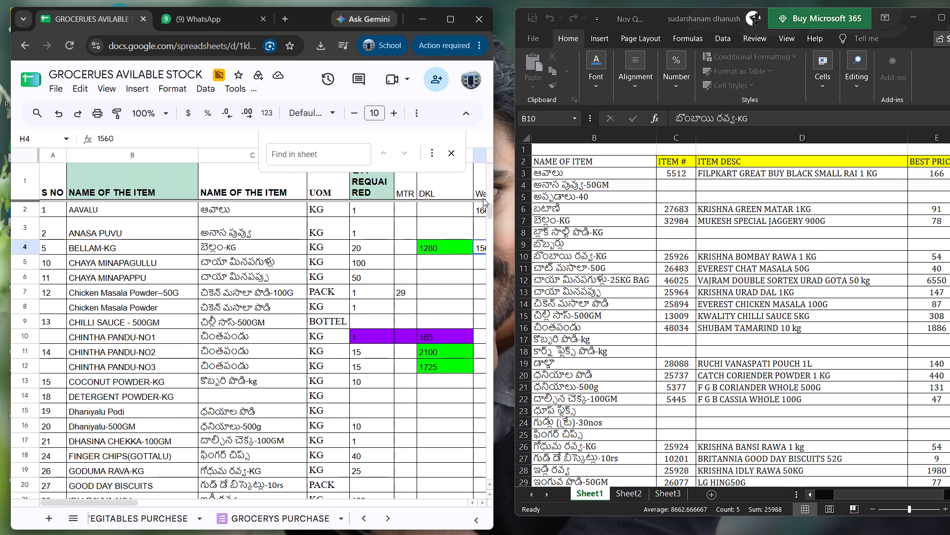
left_click_drag(489, 211, 490, 214)
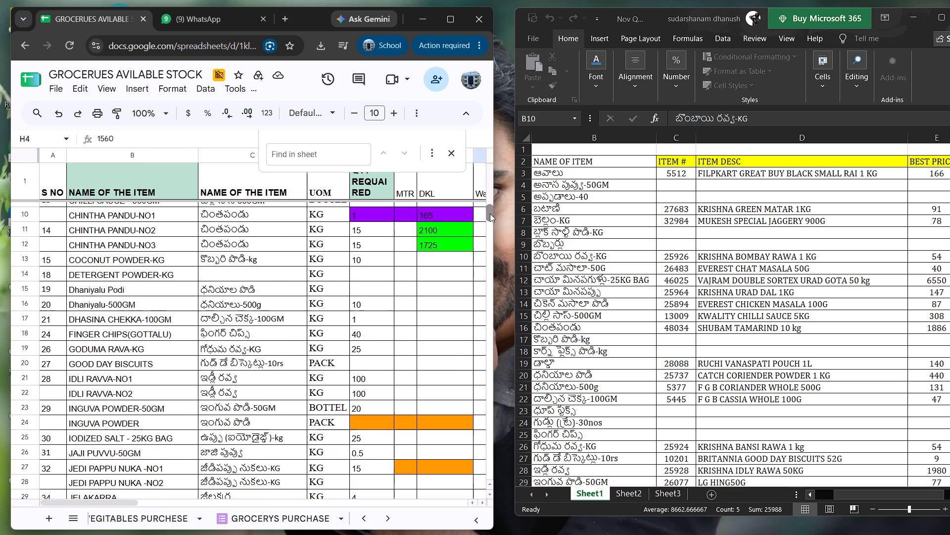
left_click_drag(490, 214, 492, 220)
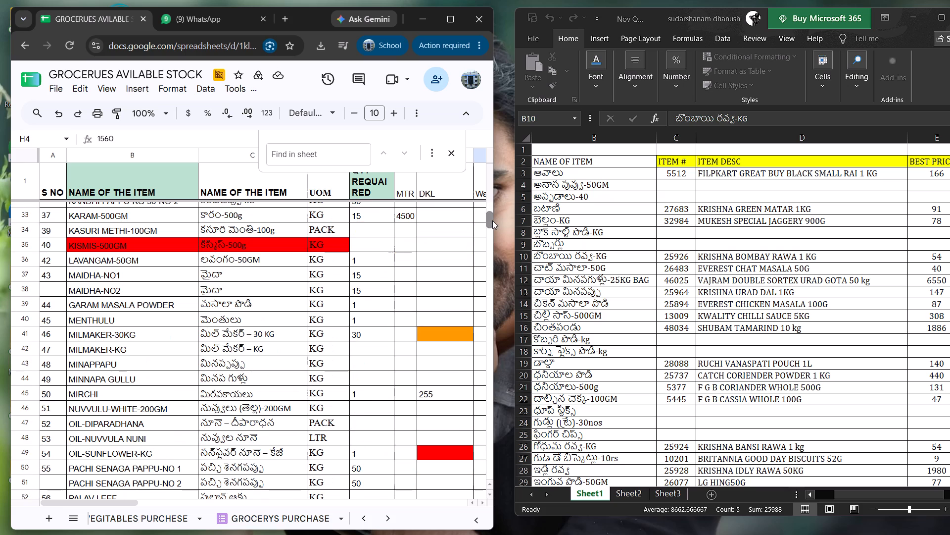
left_click_drag(492, 220, 494, 230)
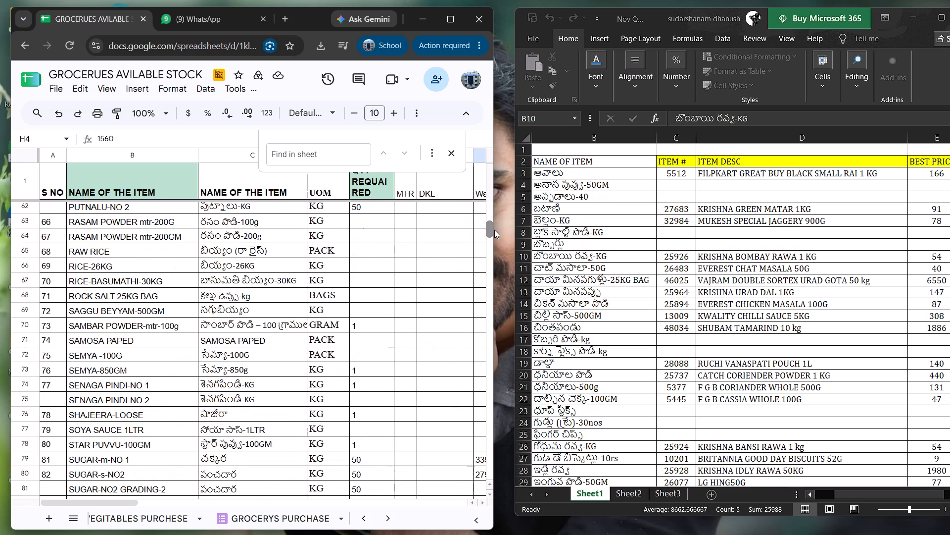
left_click_drag(494, 230, 498, 230)
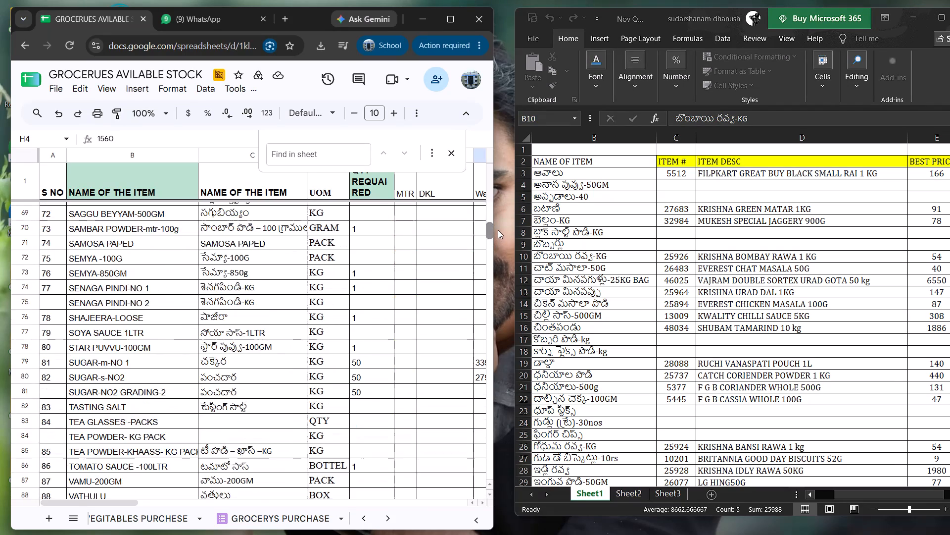
left_click_drag(498, 230, 498, 222)
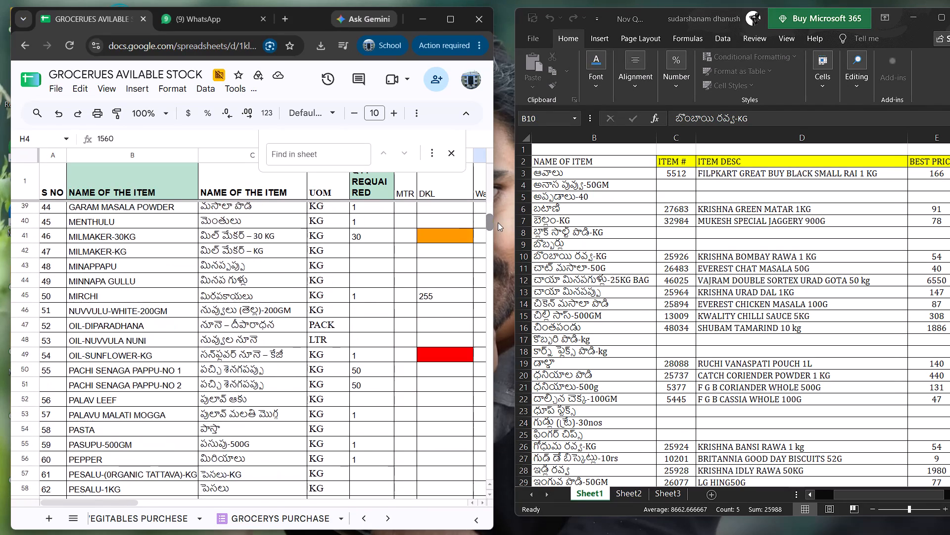
left_click_drag(498, 222, 498, 209)
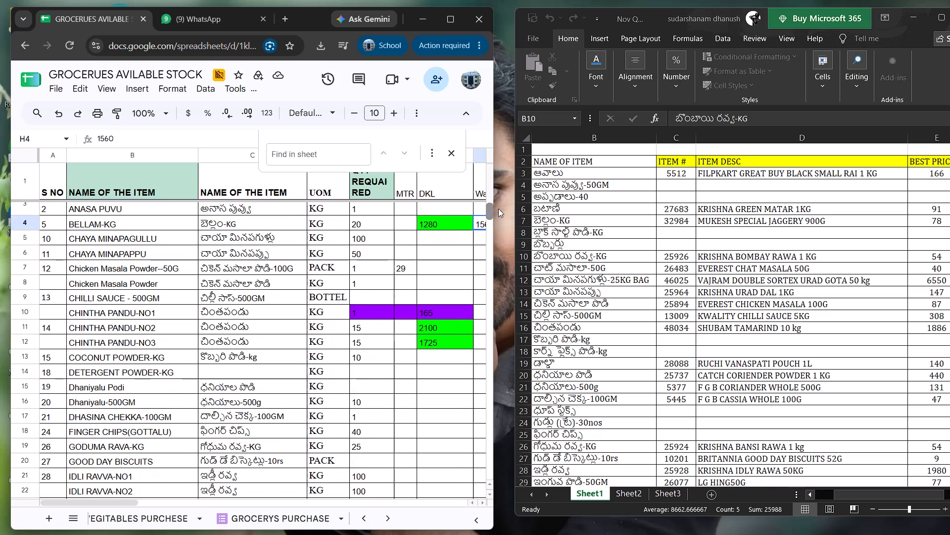
left_click_drag(498, 209, 501, 196)
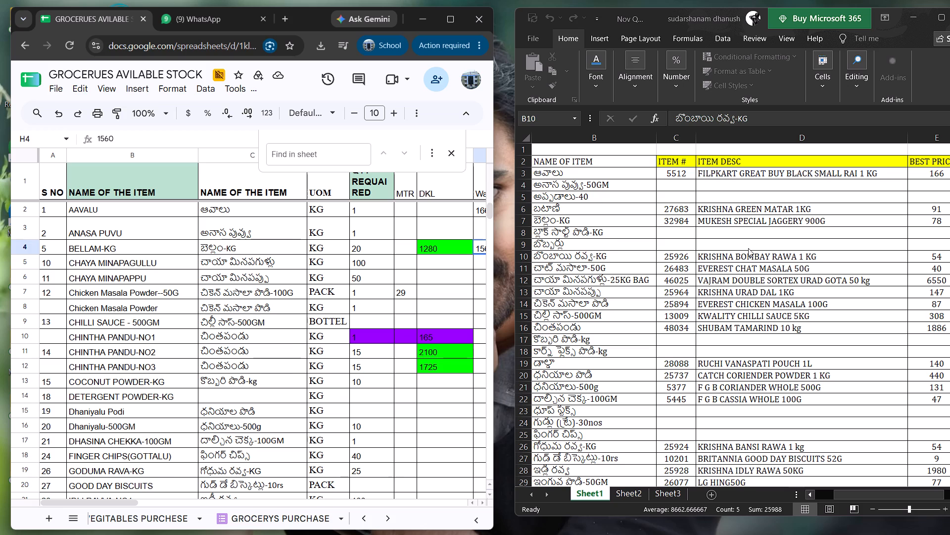
Step through workbook rows 10 to 12 and read through the purchase order items and prices on Sheet2.
left_click(596, 253)
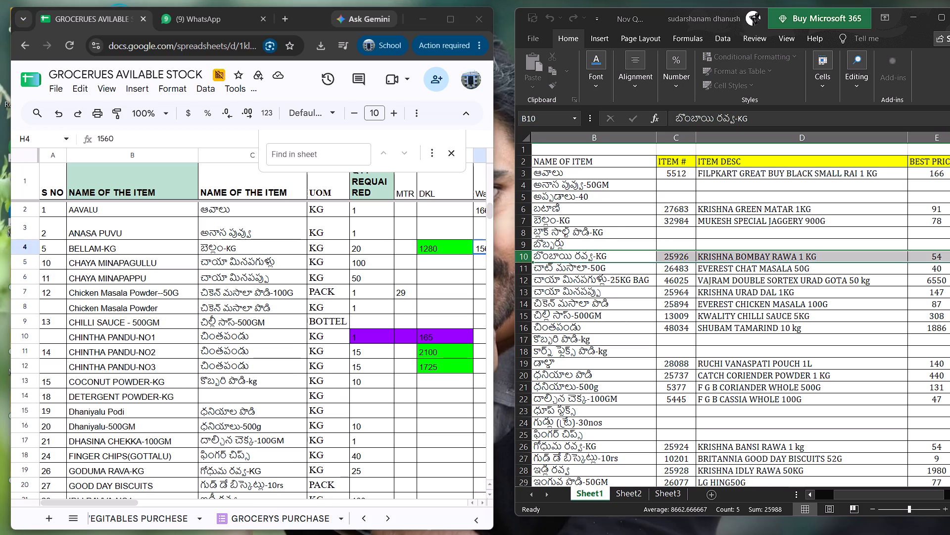
left_click(526, 269)
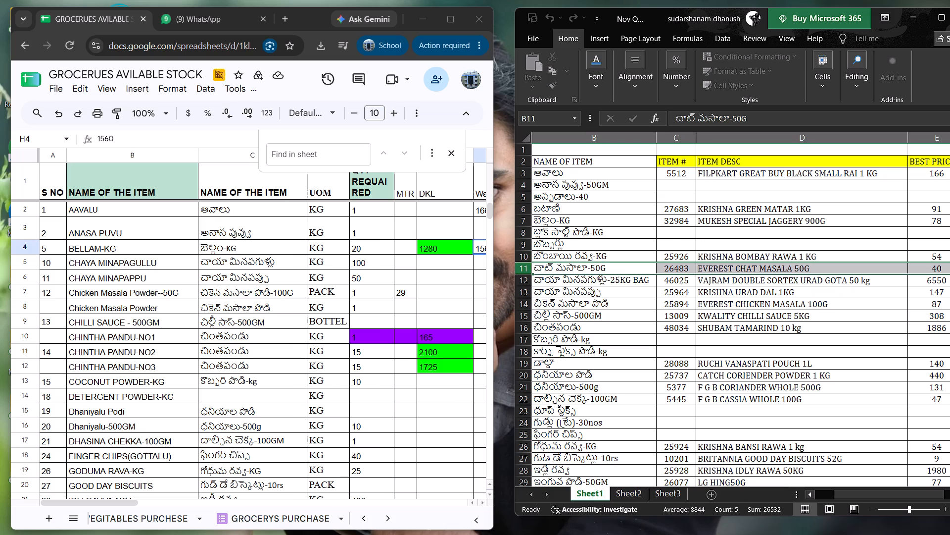
left_click(527, 281)
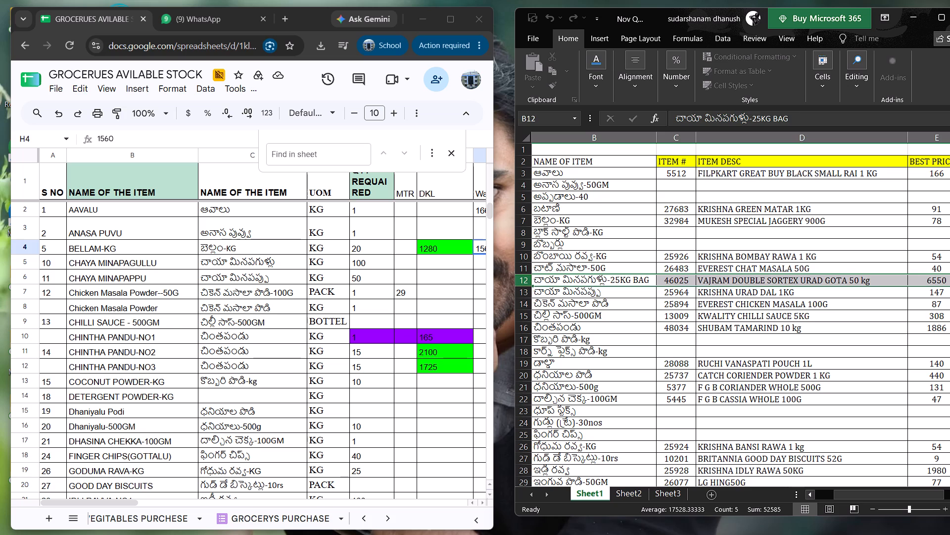
left_click(625, 492)
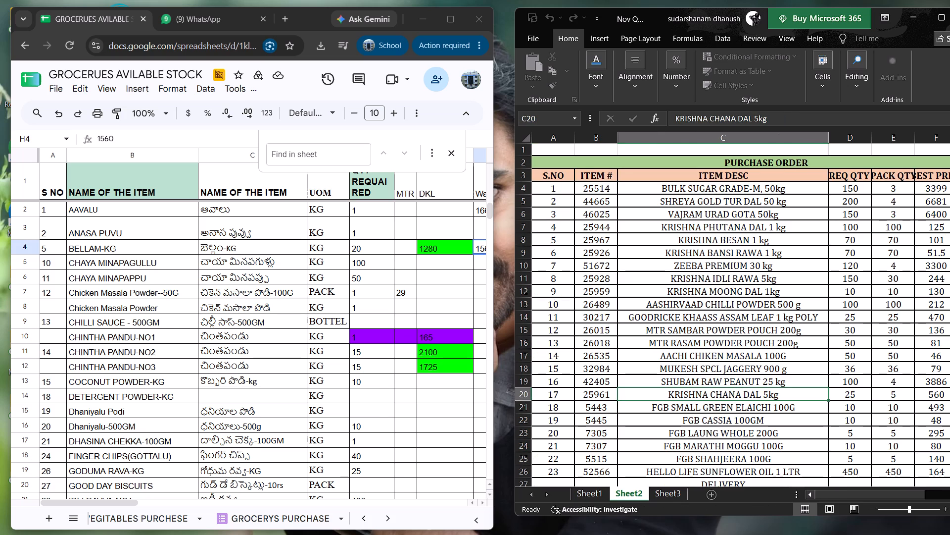
scroll(685, 385, "up", 3)
scroll(685, 385, "down", 2)
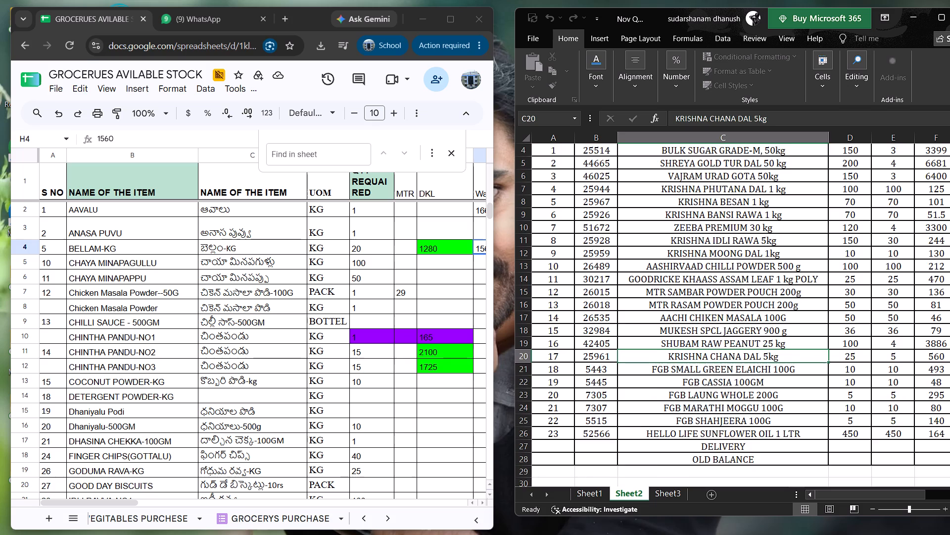
Minimise the quotation workbook and maximise the browser window showing the grocery stock sheet.
left_click(435, 423)
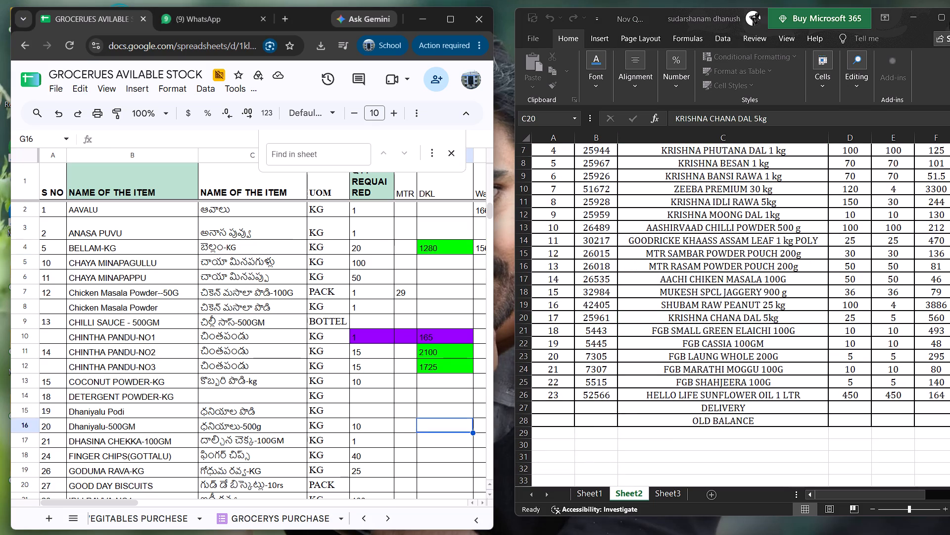
left_click(915, 17)
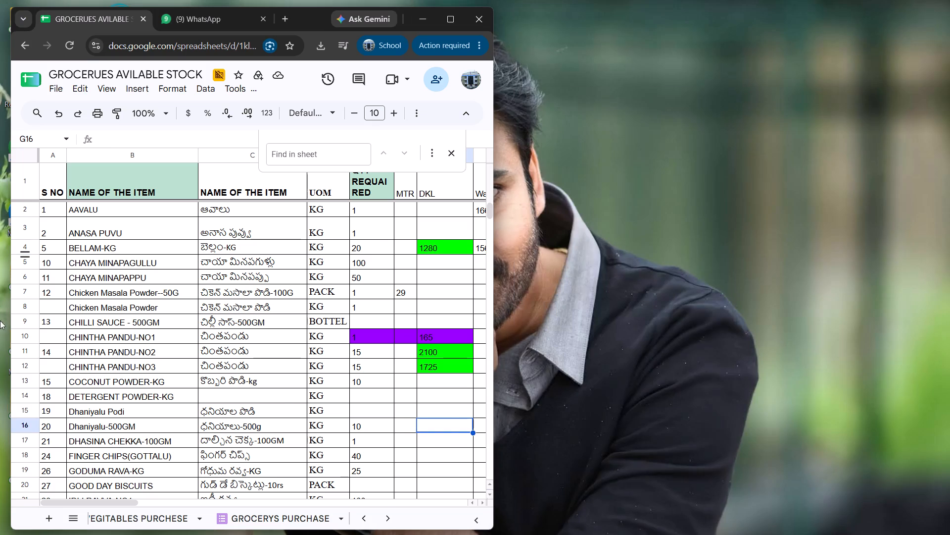
left_click(454, 19)
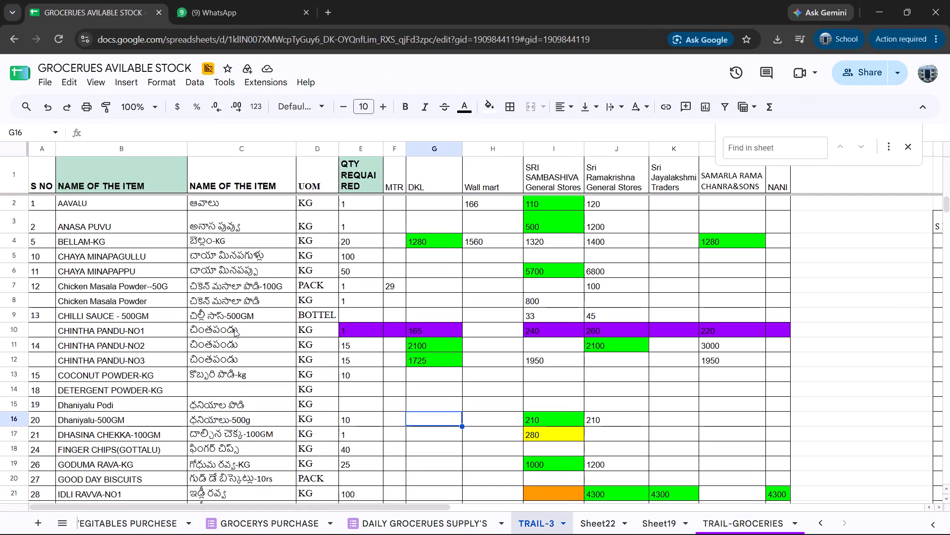
Search the stock sheet for చాయా మినపప్పు from cell C6 and examine the item price list and purchase records beside the supplier columns.
double_click(263, 268)
left_click_drag(265, 269, 188, 273)
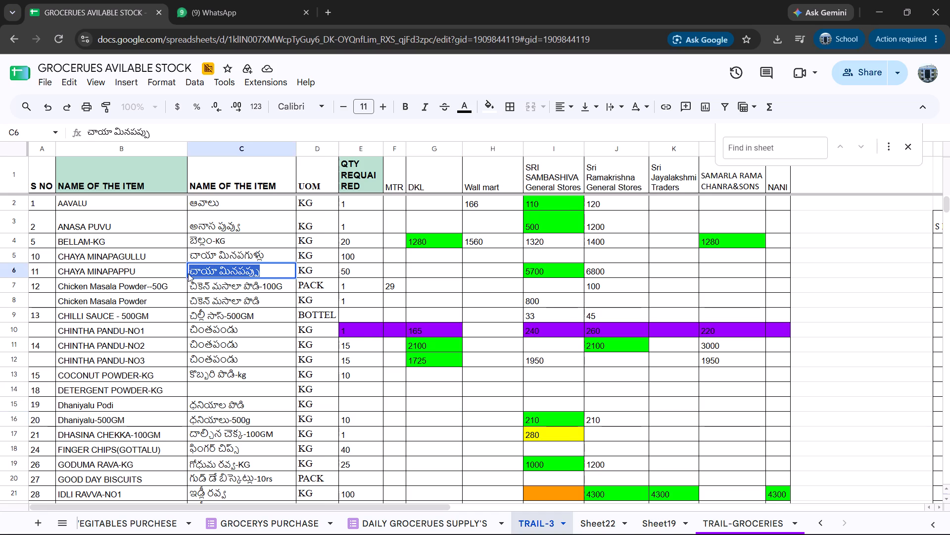
left_click_drag(188, 273, 185, 272)
key("ctrl+c")
left_click(784, 151)
key("ctrl+v")
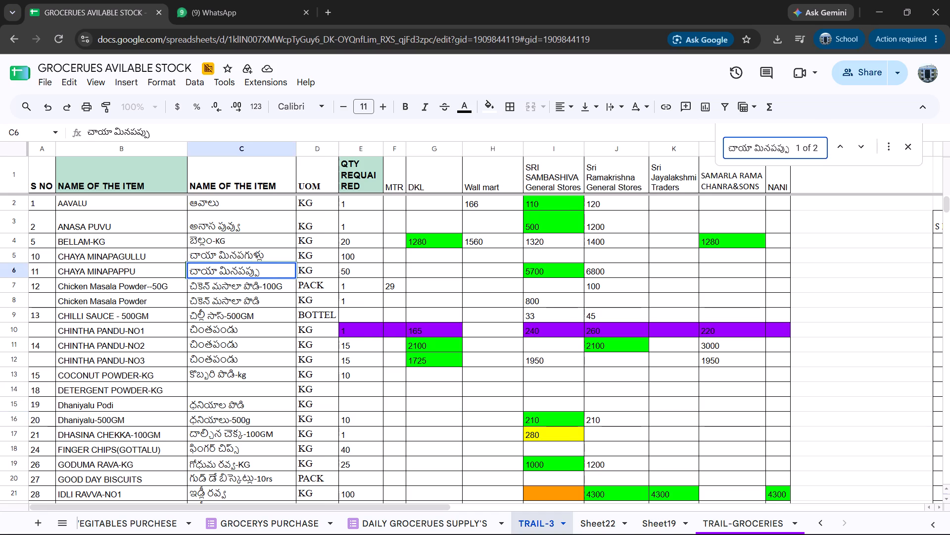
key("Return")
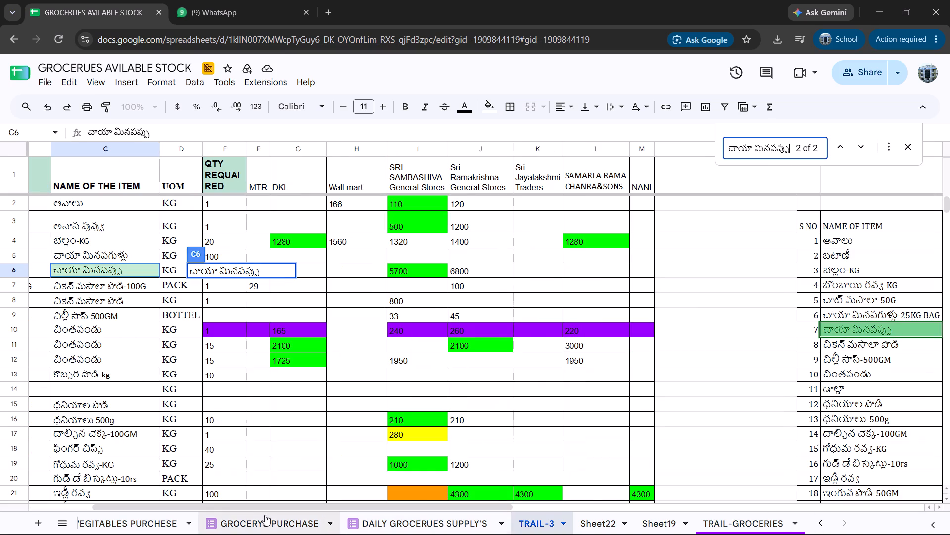
left_click_drag(230, 507, 523, 521)
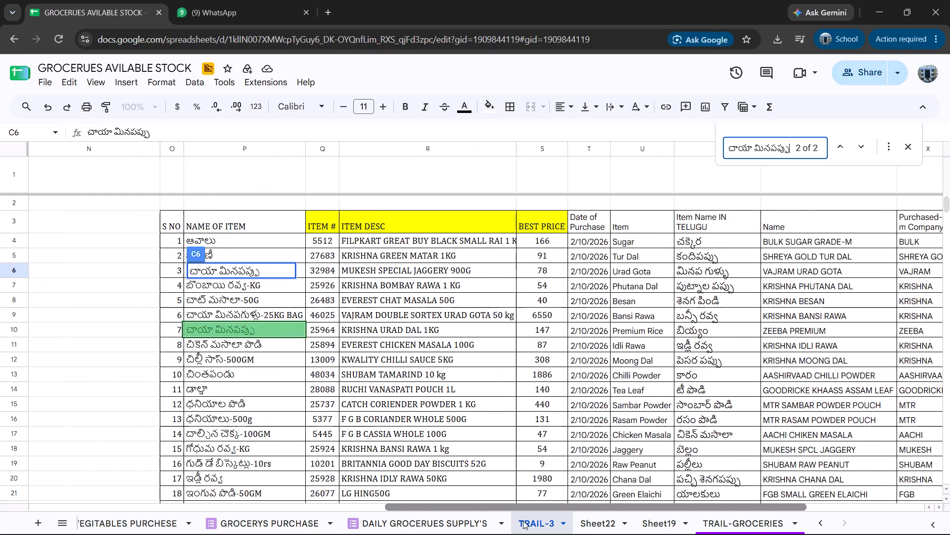
left_click_drag(523, 521, 572, 528)
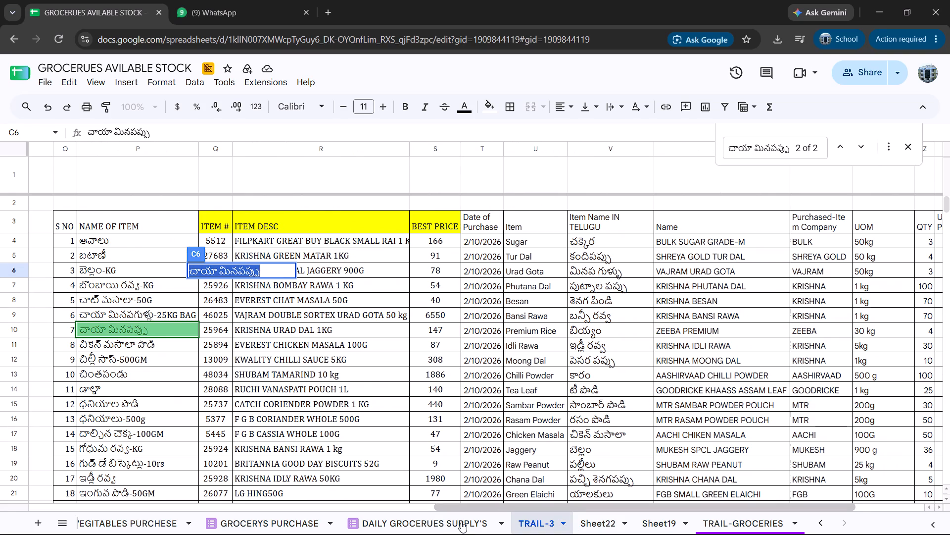
left_click_drag(391, 508, 533, 518)
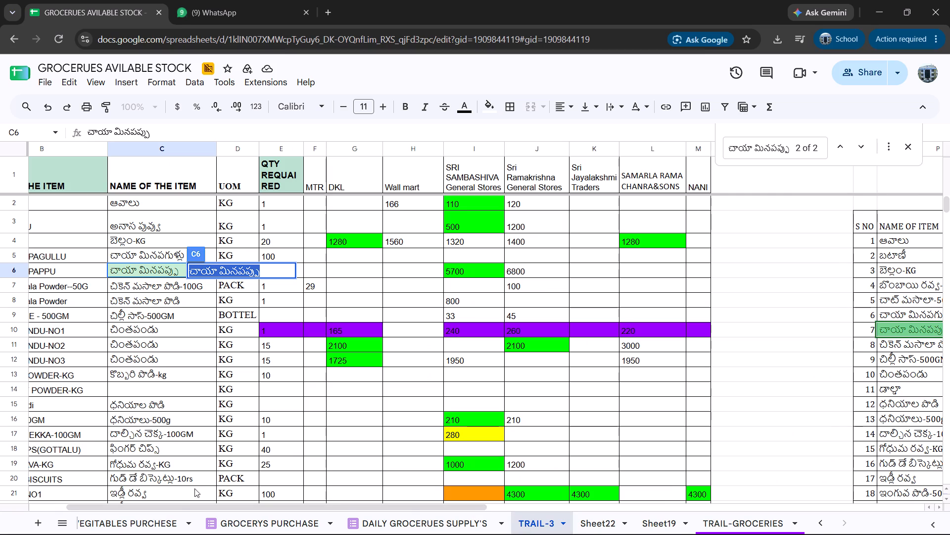
left_click_drag(147, 507, 289, 513)
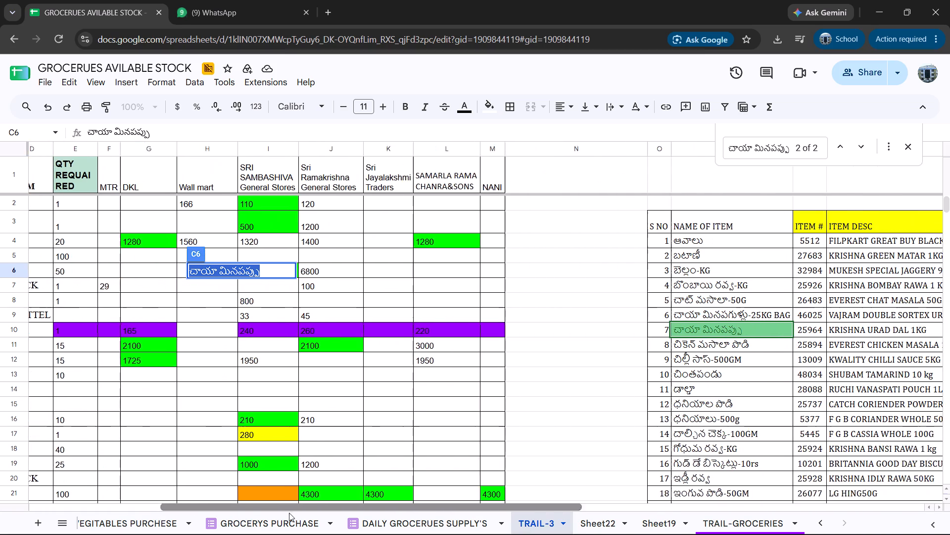
left_click_drag(289, 513, 464, 528)
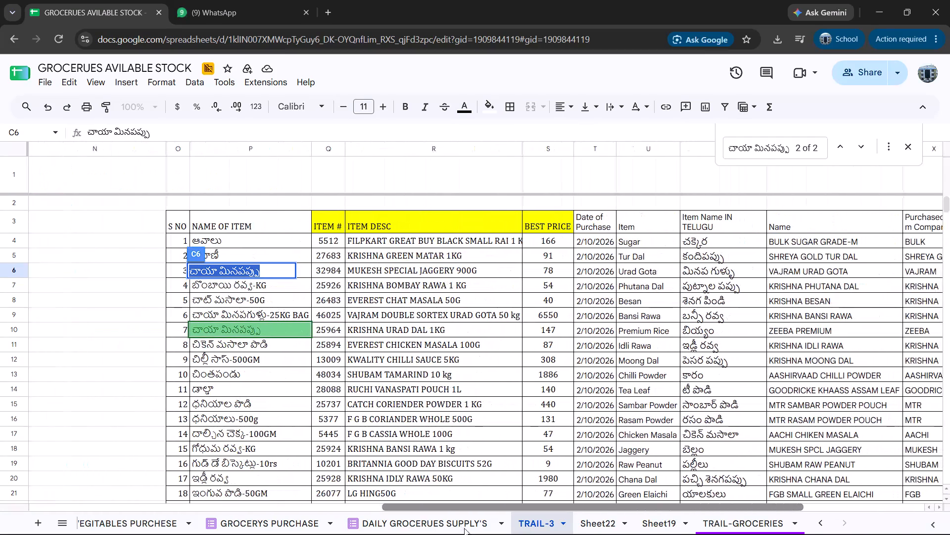
left_click_drag(464, 528, 465, 528)
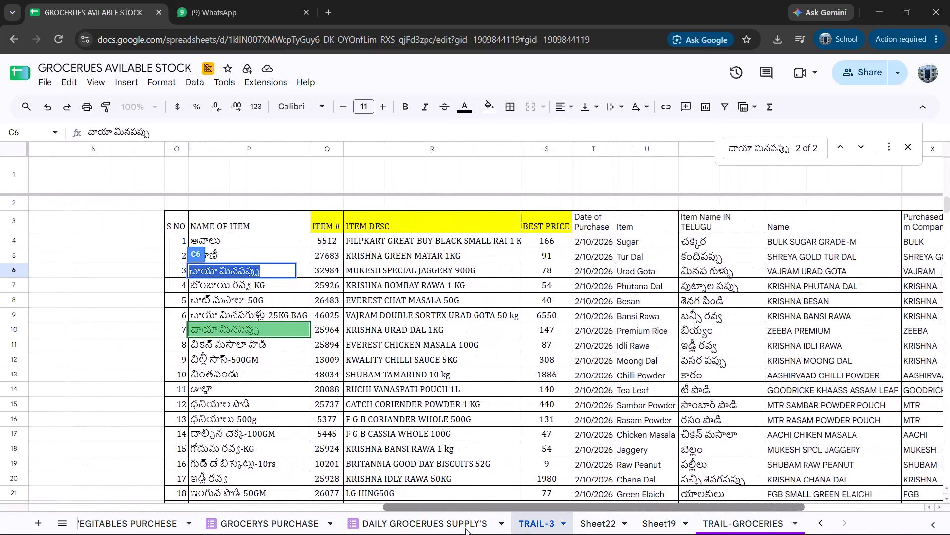
left_click_drag(465, 528, 531, 531)
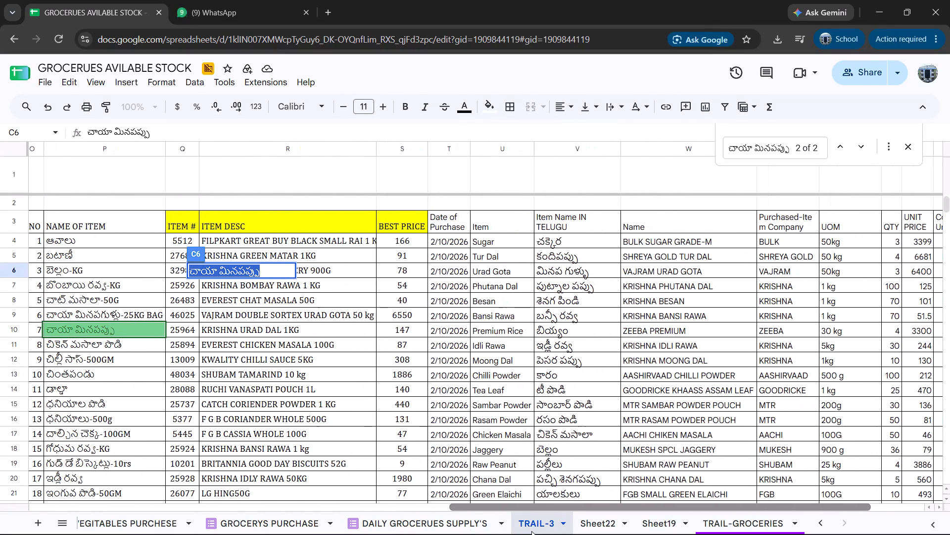
left_click_drag(531, 531, 570, 534)
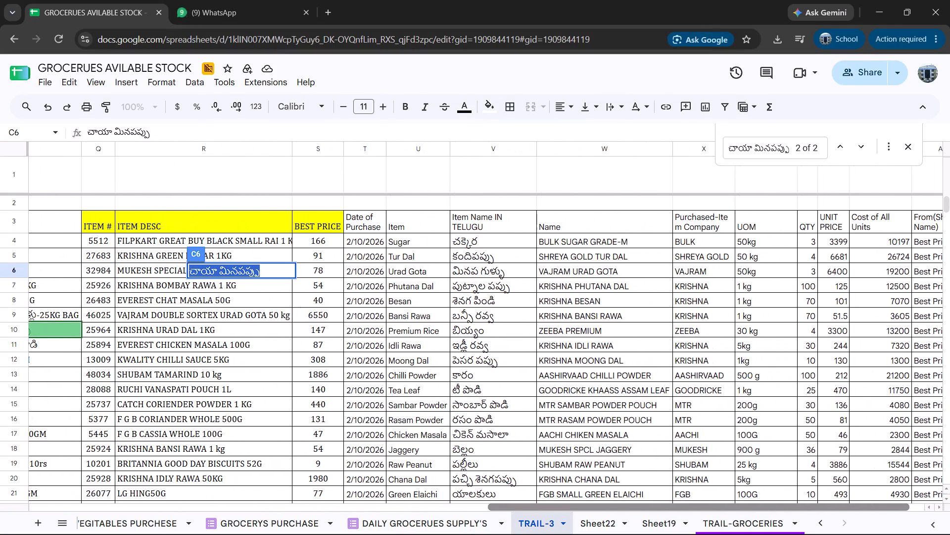
left_click_drag(570, 534, 569, 534)
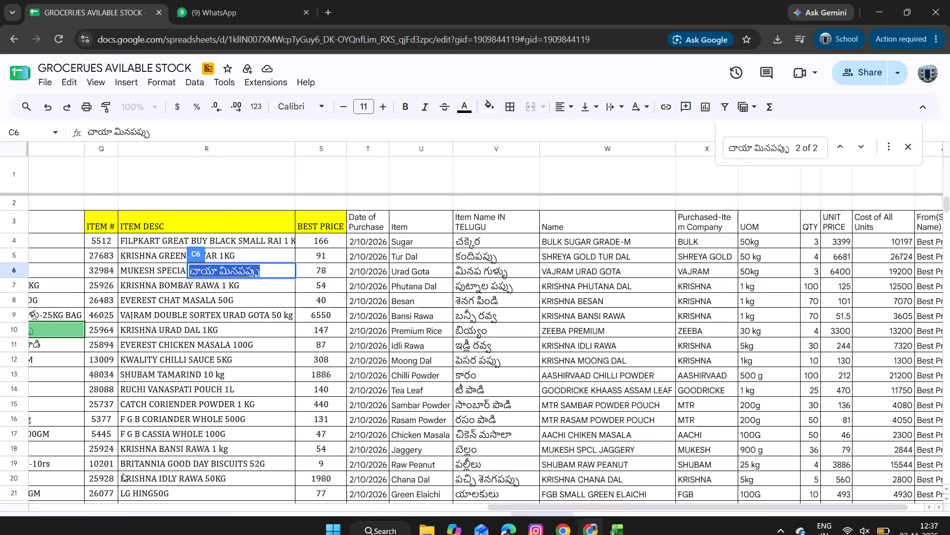
Enter 6400 as the Wall mart price for CHAYA MINAPAGULLU in cell H5.
left_click_drag(61, 508, 42, 508)
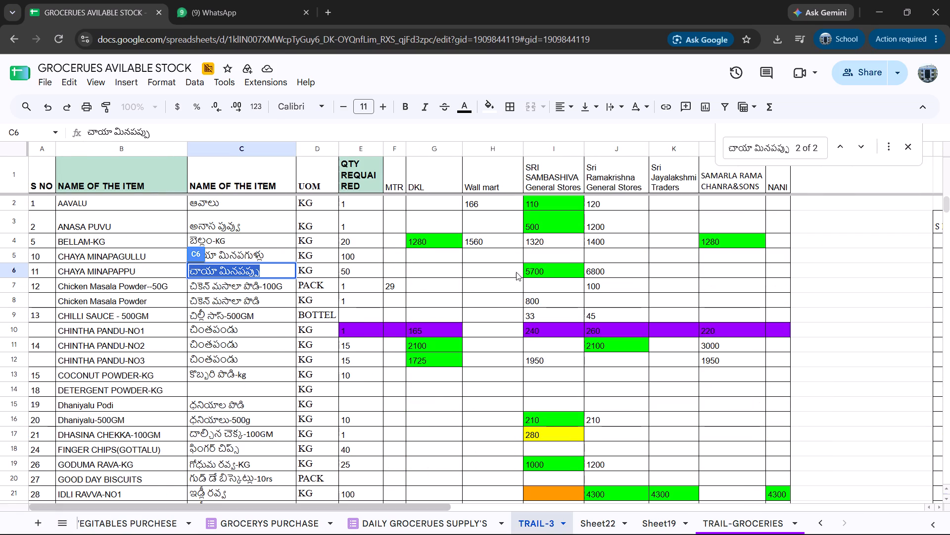
left_click(484, 281)
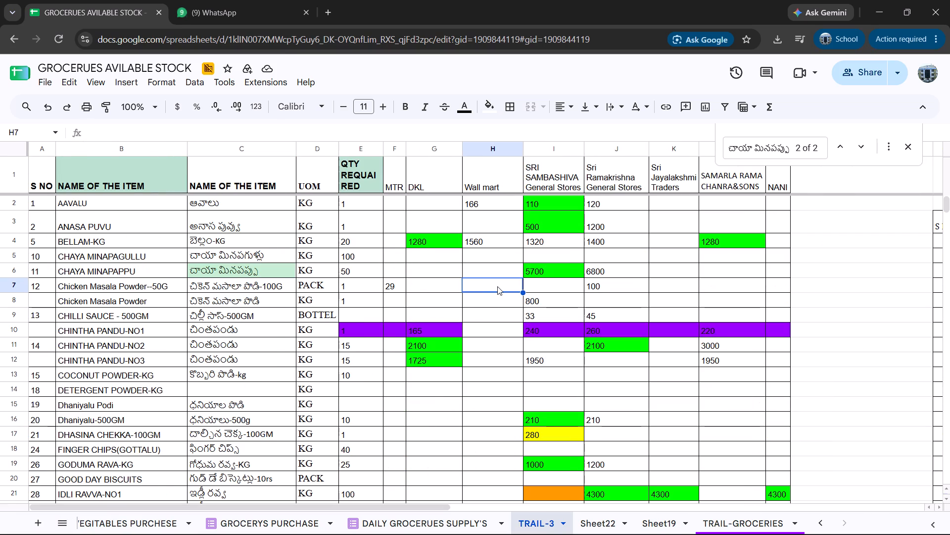
left_click(486, 254)
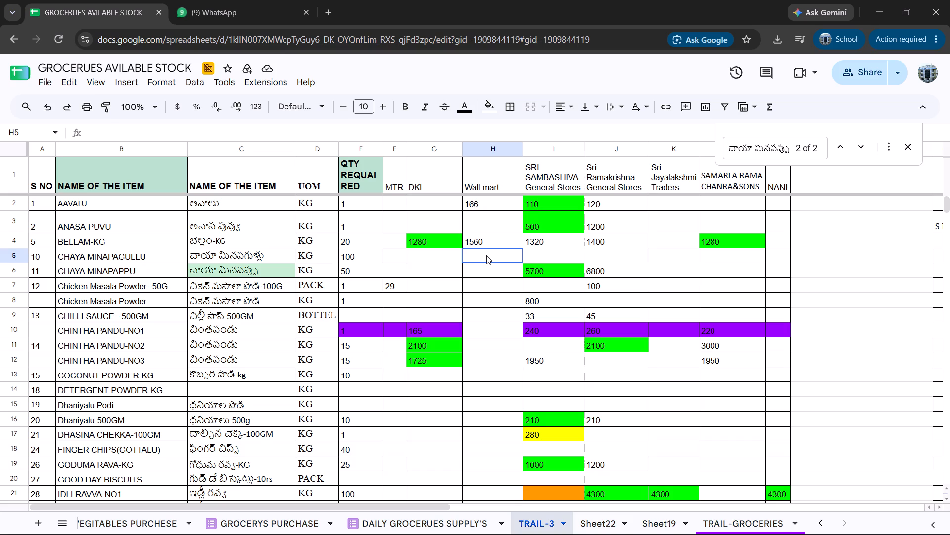
type("6400")
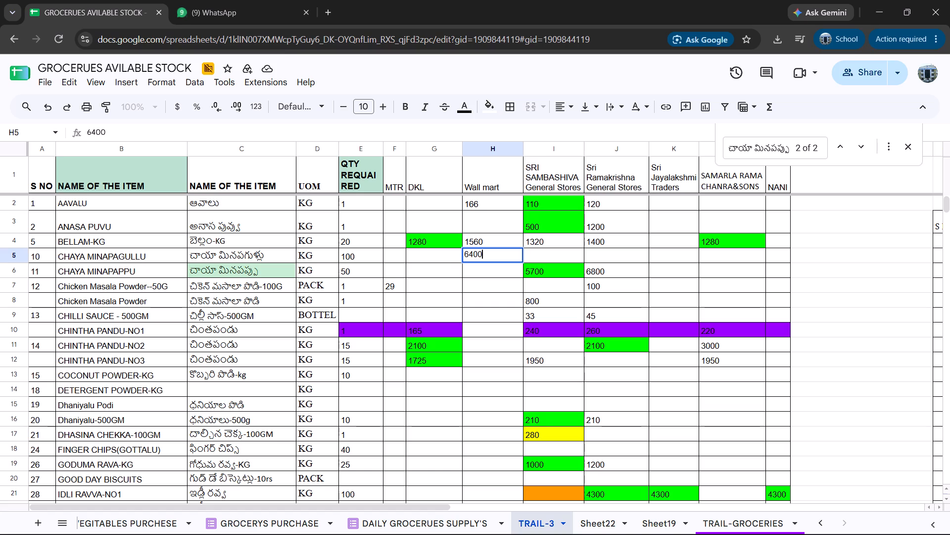
key("Return")
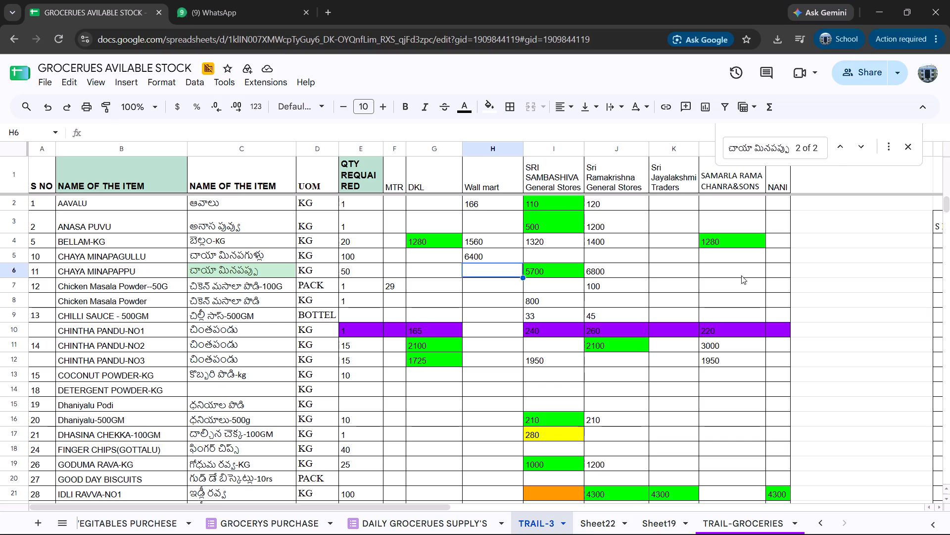
Step through the చాయా మినపప్పు matches and examine the matching entries in the item price list and purchase records.
left_click(789, 148)
key("Return")
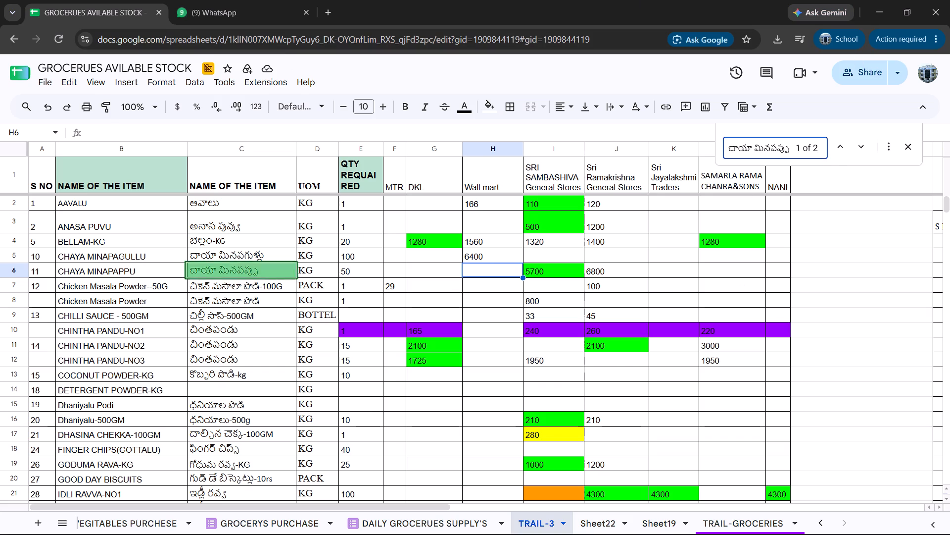
key("Return")
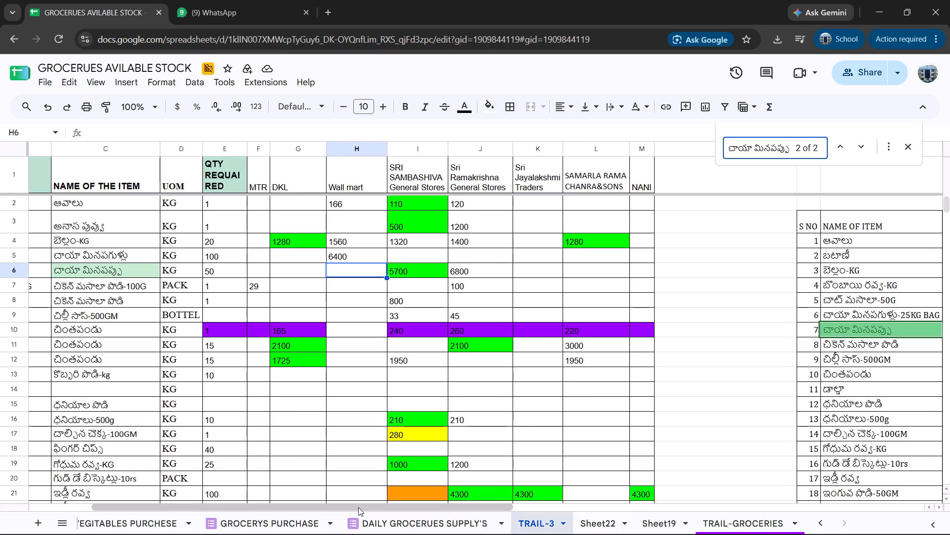
left_click_drag(358, 507, 547, 534)
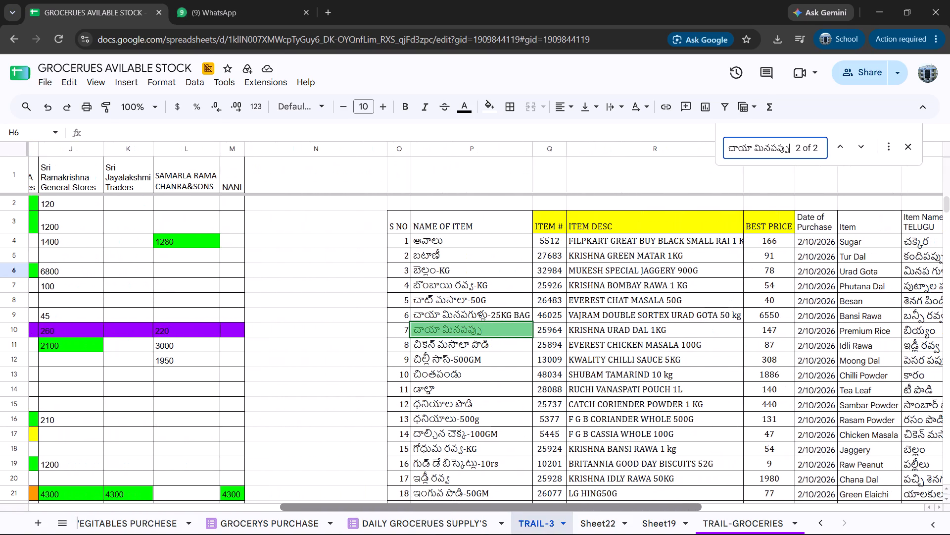
left_click_drag(547, 534, 621, 523)
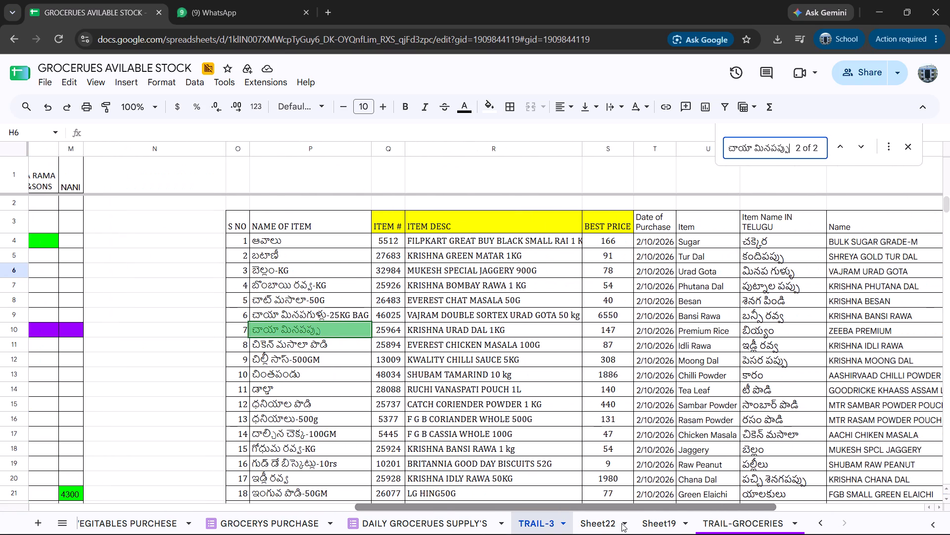
left_click_drag(621, 523, 625, 522)
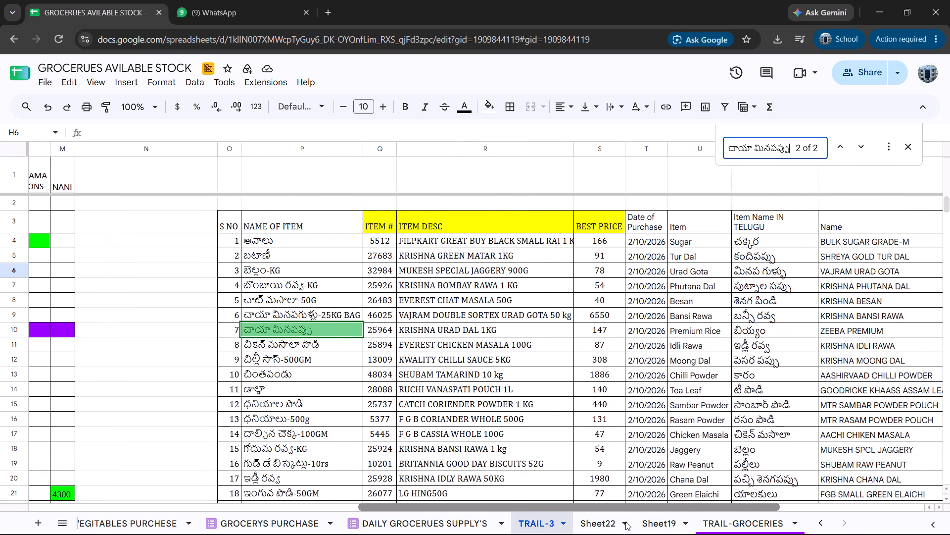
left_click_drag(625, 522, 696, 518)
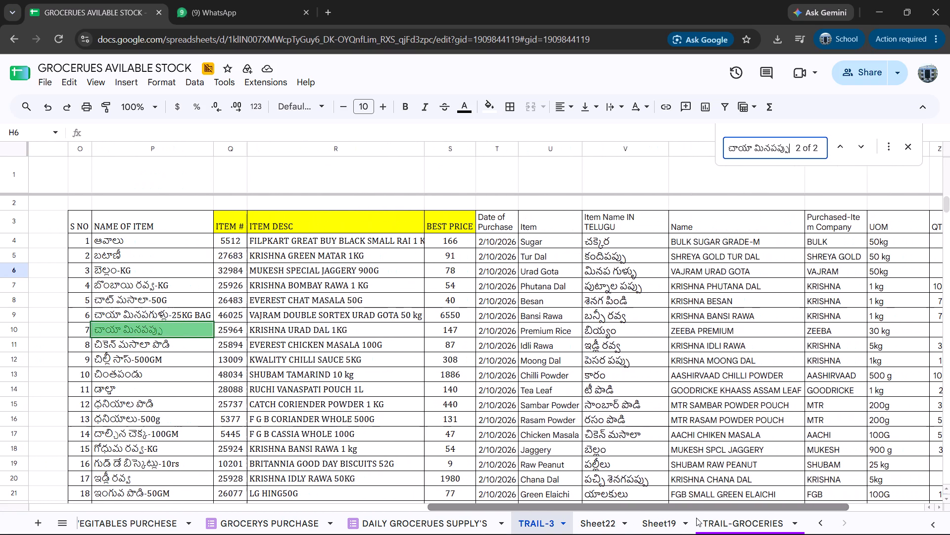
left_click_drag(696, 518, 746, 528)
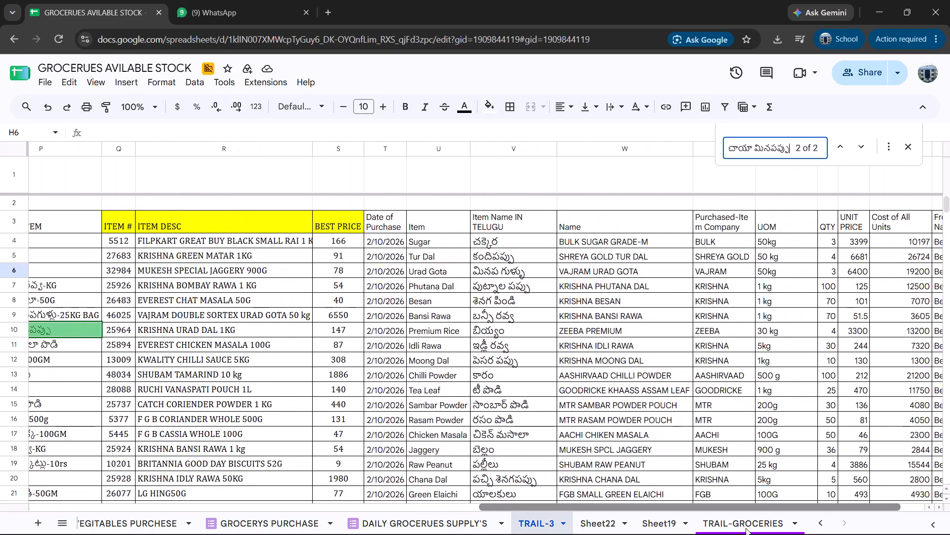
left_click_drag(746, 528, 785, 534)
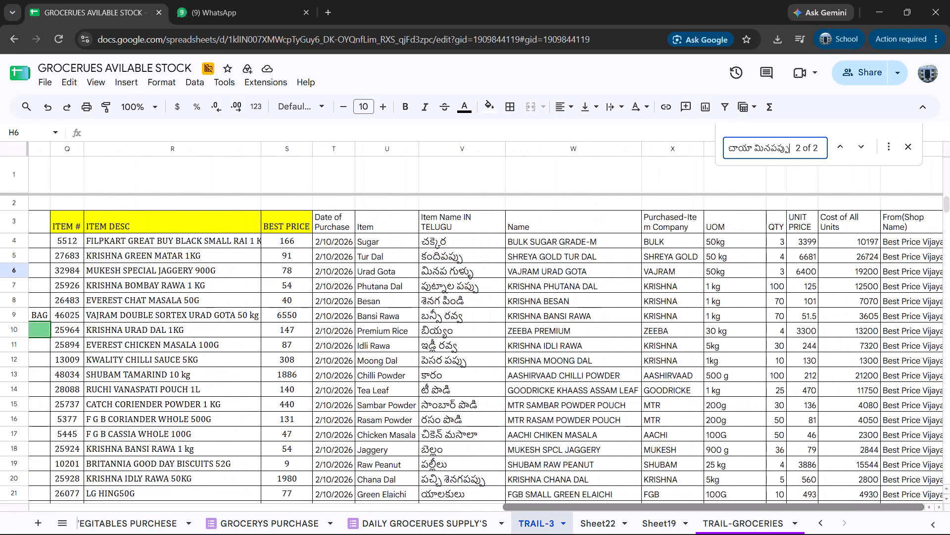
left_click_drag(785, 534, 793, 534)
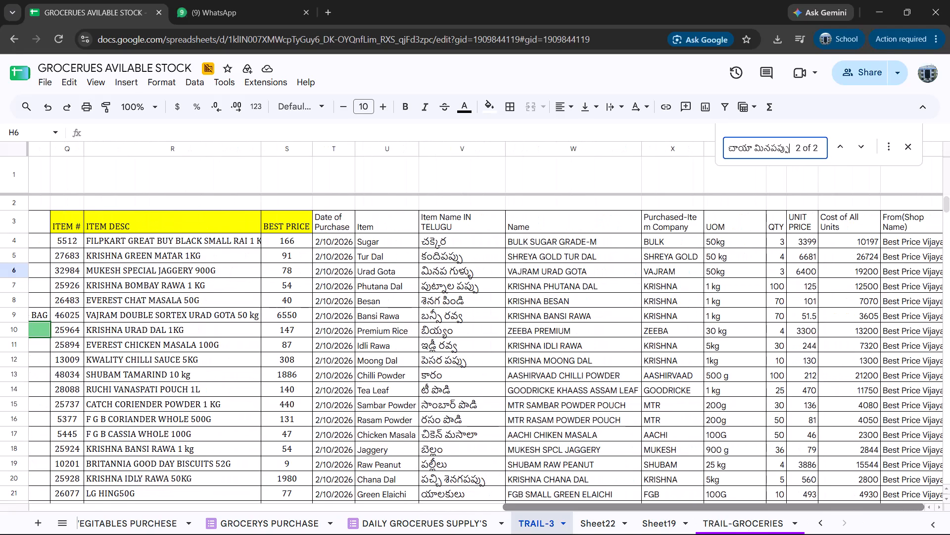
left_click_drag(793, 534, 229, 534)
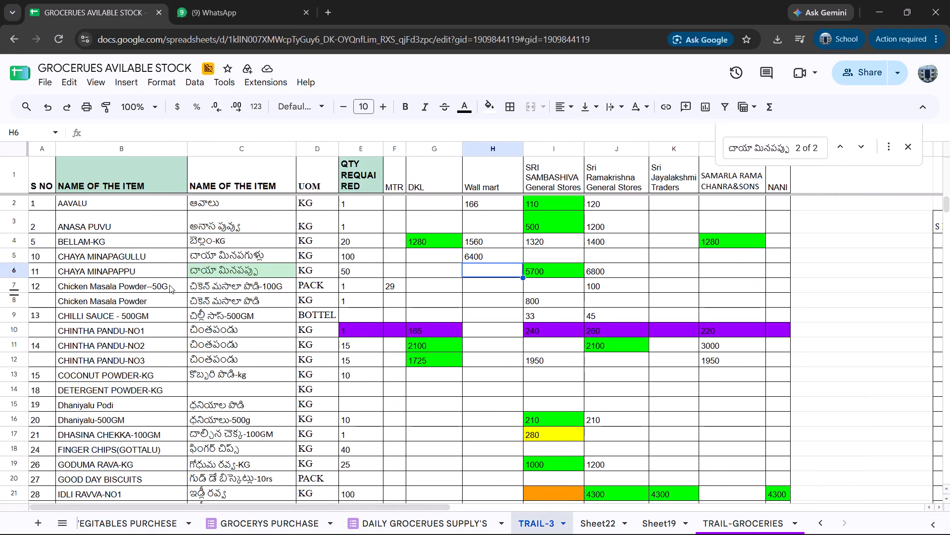
Search the stock sheet for Chicken Masala Powder--50G using the item name from cell B7.
double_click(104, 286)
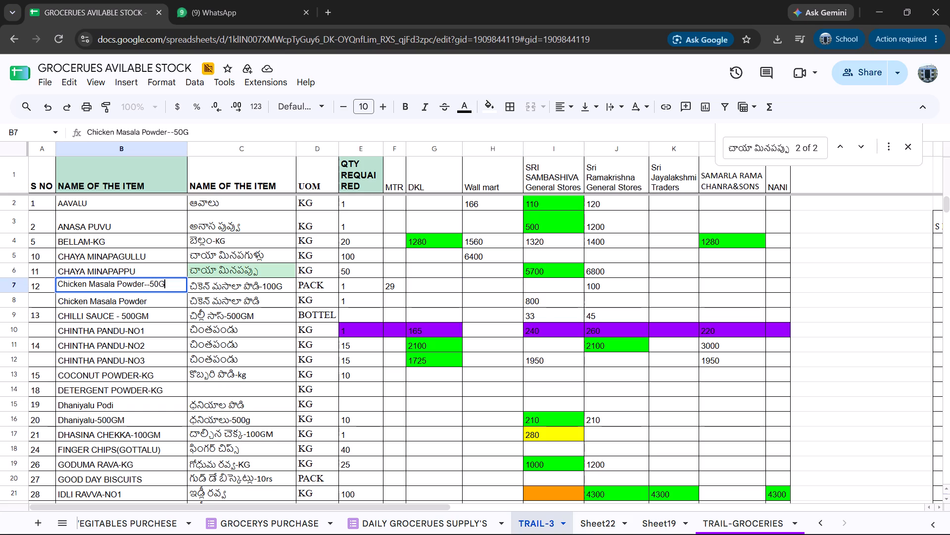
left_click_drag(167, 285, 54, 284)
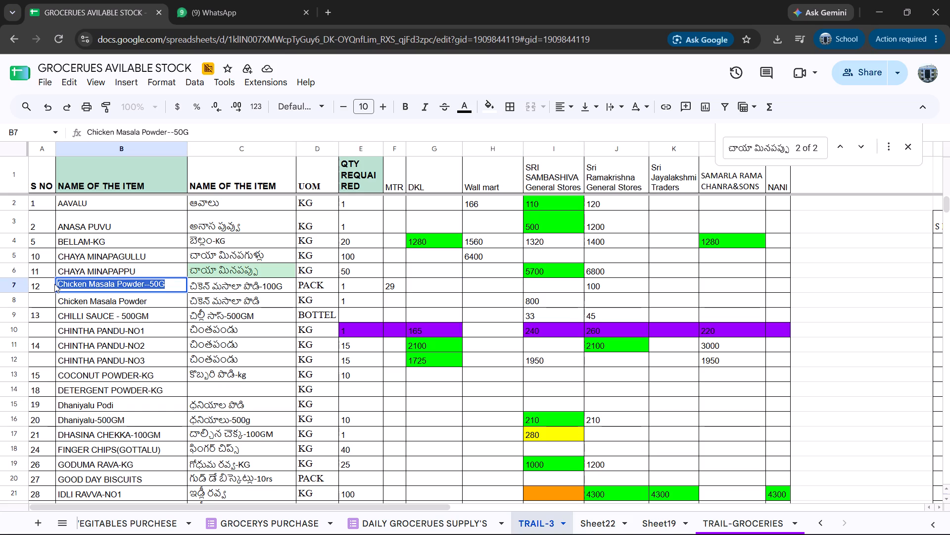
key("ctrl+c")
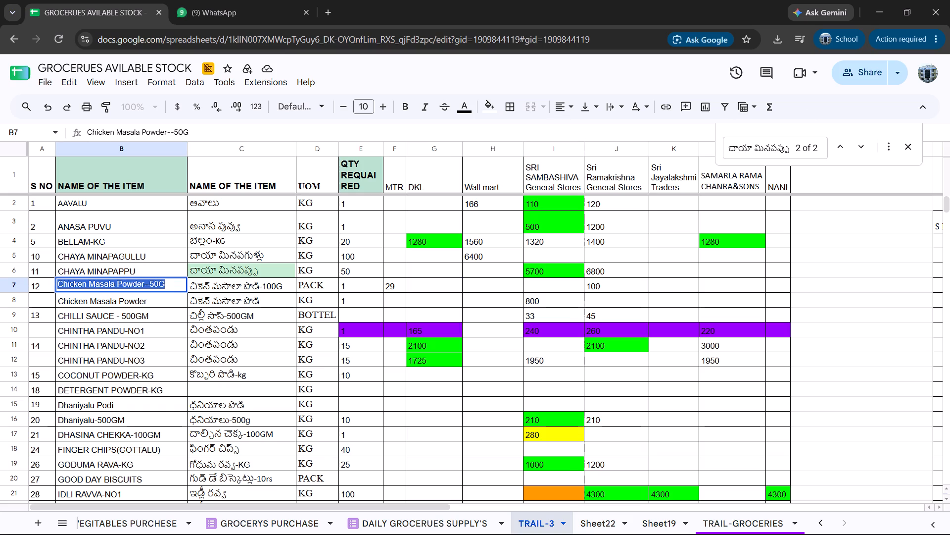
left_click_drag(729, 148, 737, 149)
left_click(728, 149)
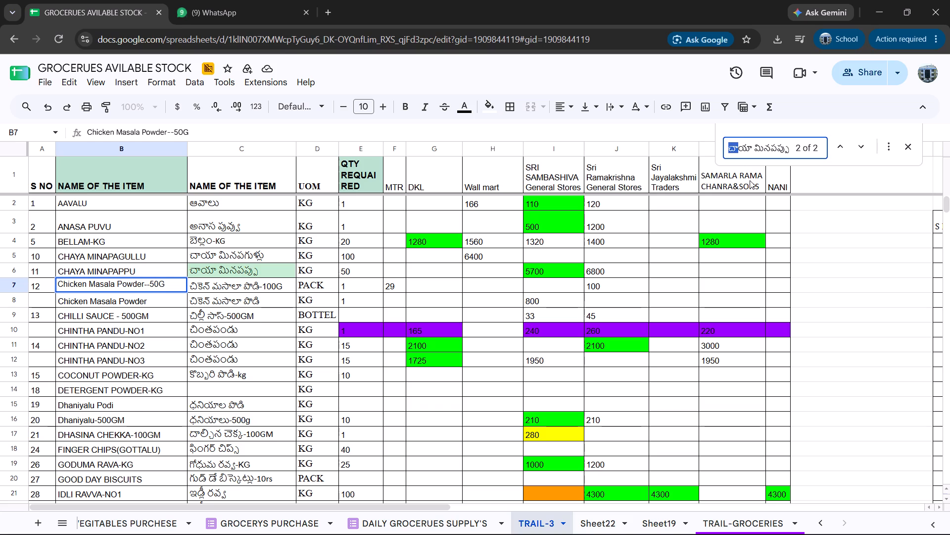
left_click(728, 143)
left_click_drag(728, 148, 869, 144)
key("ctrl+v")
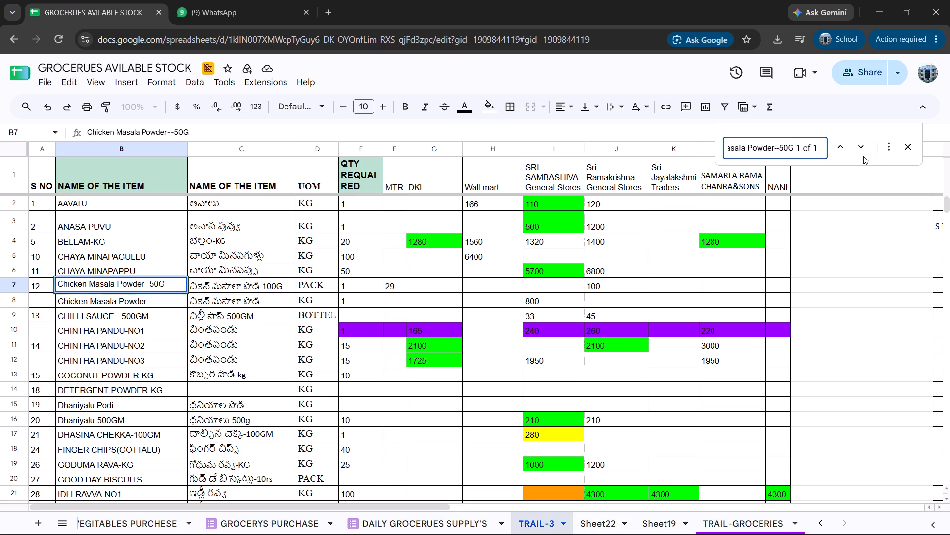
key("Return")
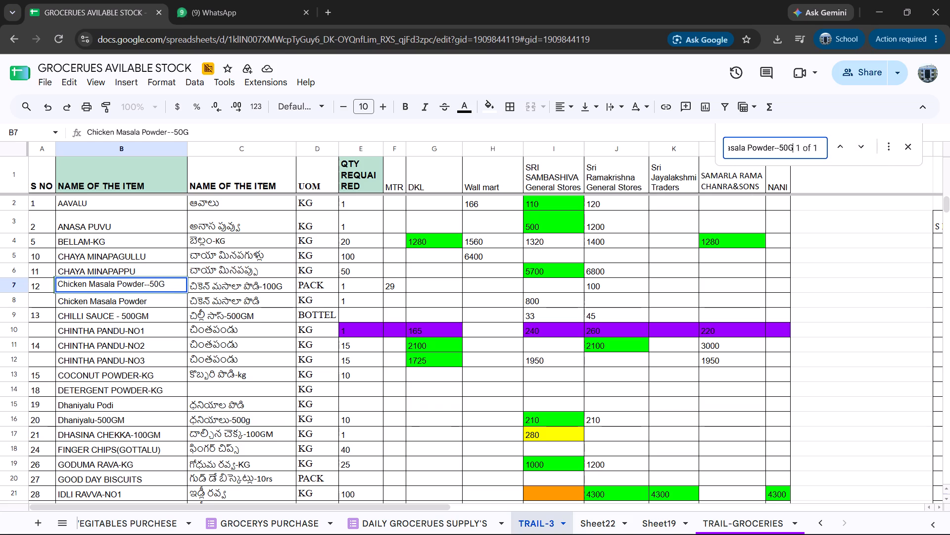
Shorten the search text to Chicken Masala Powder and step through its matches.
key("BackSpace")
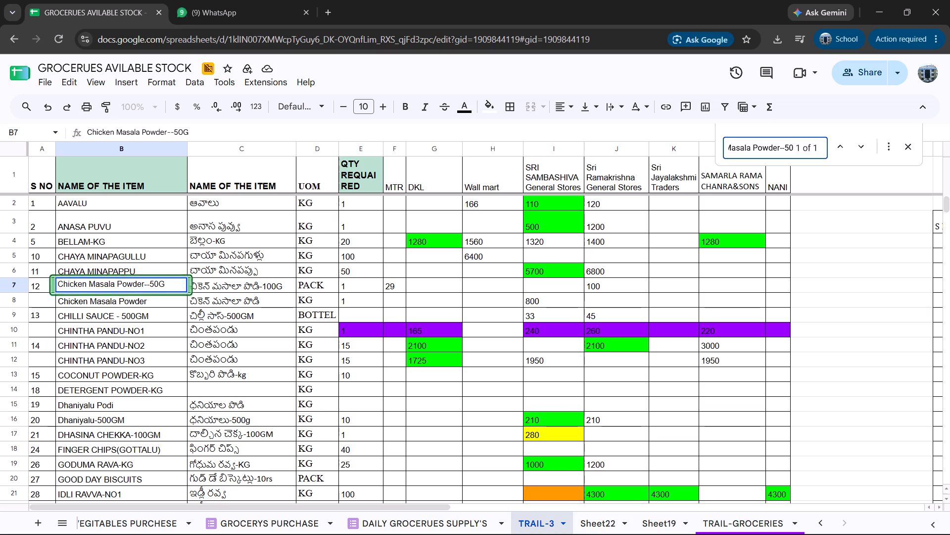
key("BackSpace")
key("BackSpace")
key("BackSpace")
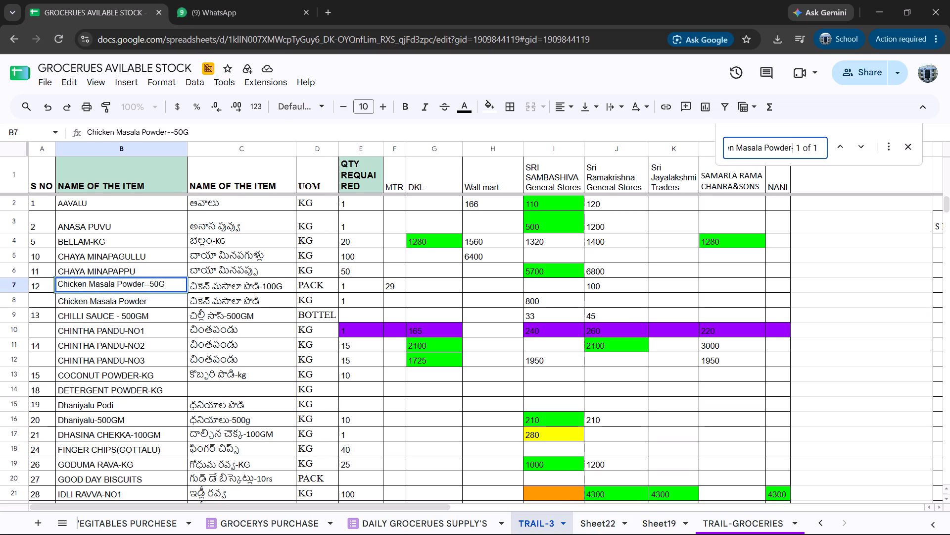
key("BackSpace")
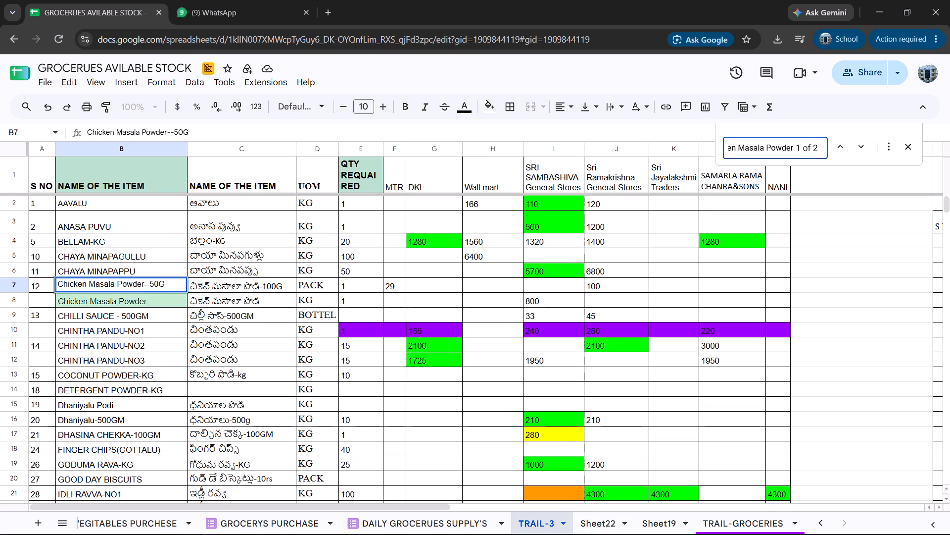
key("Return")
key("Return")
key("Return")
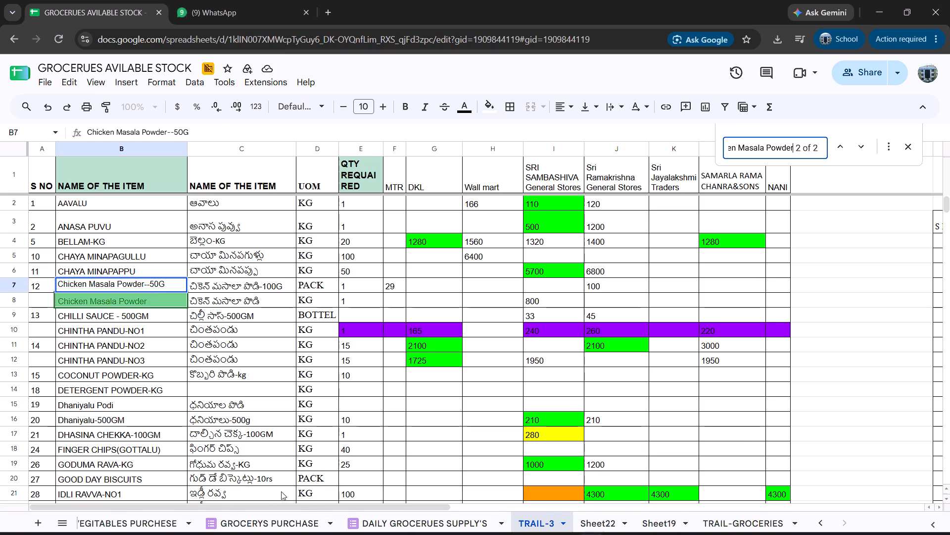
Look through the item price list and purchase records for chicken masala, selecting its Telugu name in cell V17.
left_click_drag(271, 507, 322, 505)
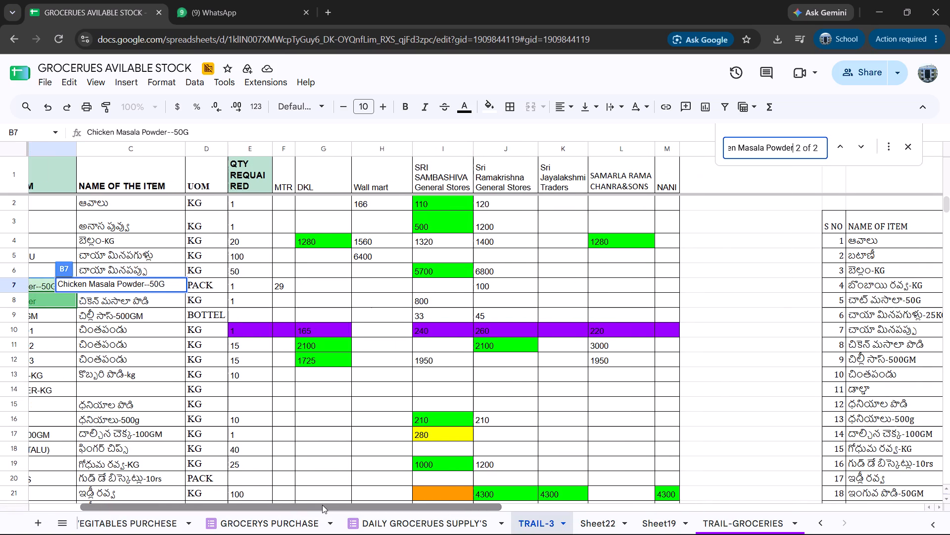
left_click_drag(322, 505, 330, 505)
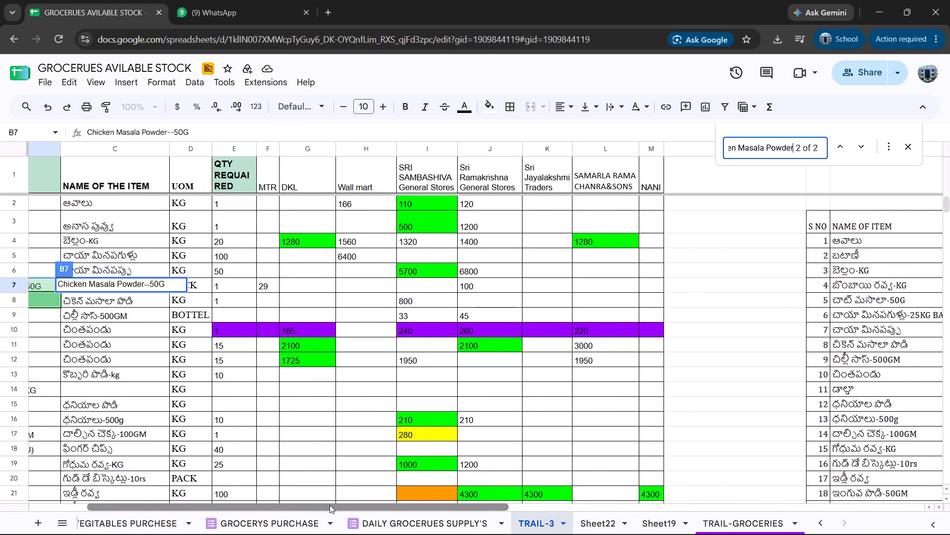
left_click_drag(330, 505, 607, 513)
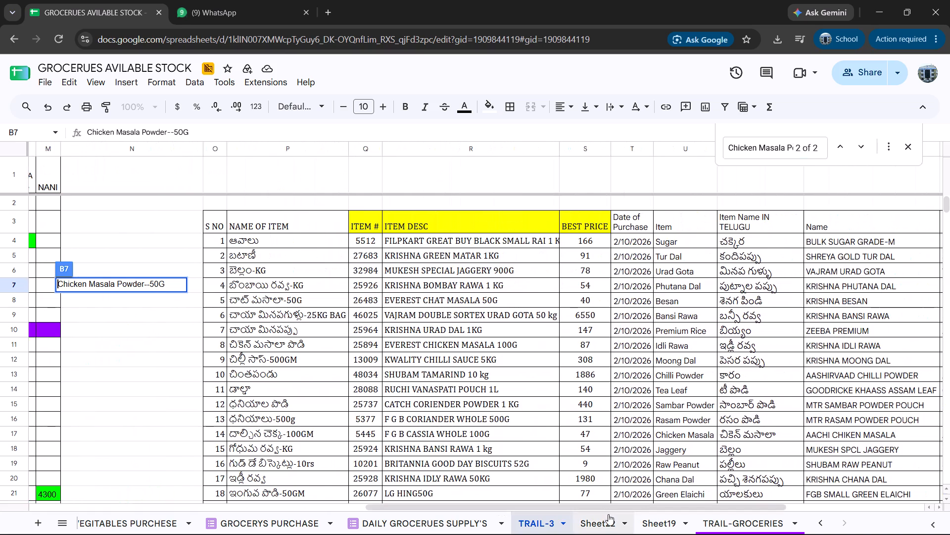
left_click(781, 436)
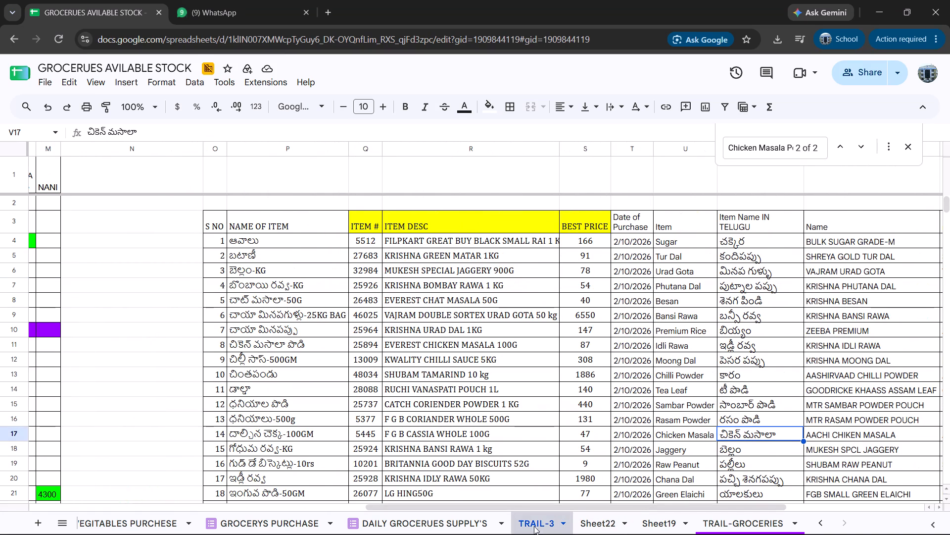
left_click_drag(486, 508, 561, 510)
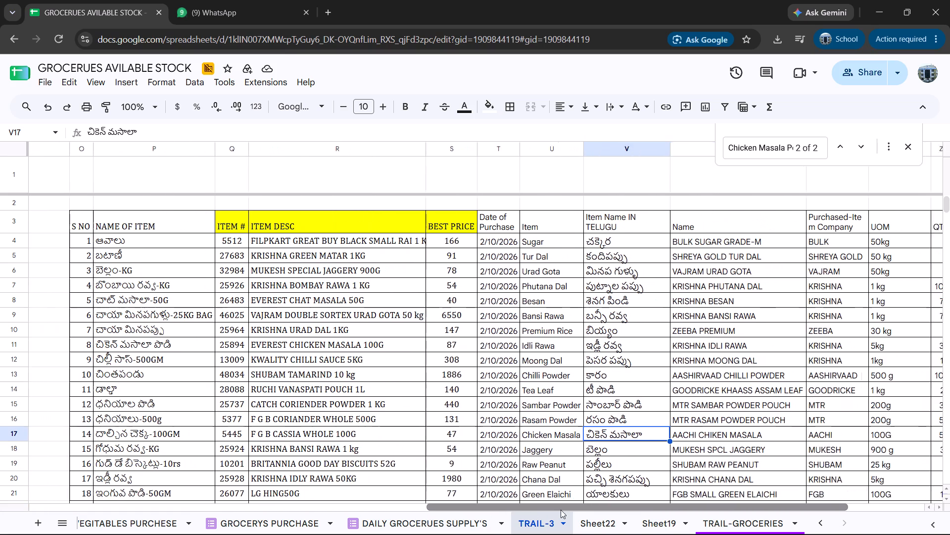
left_click_drag(561, 510, 573, 510)
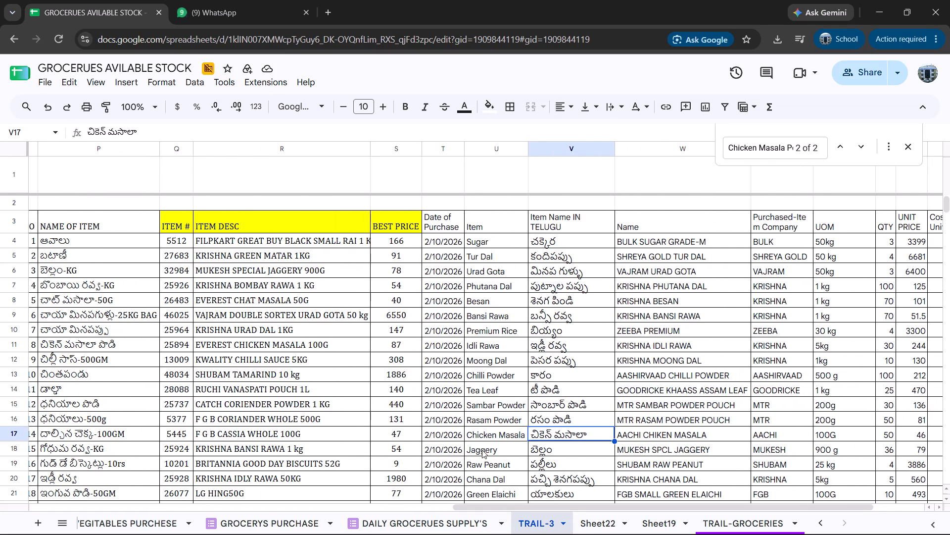
Search the sheet for Chicken Masala using the name from cell U17 and examine the matching price list and purchase entries.
double_click(475, 435)
left_click_drag(468, 433, 541, 434)
key("ctrl+c")
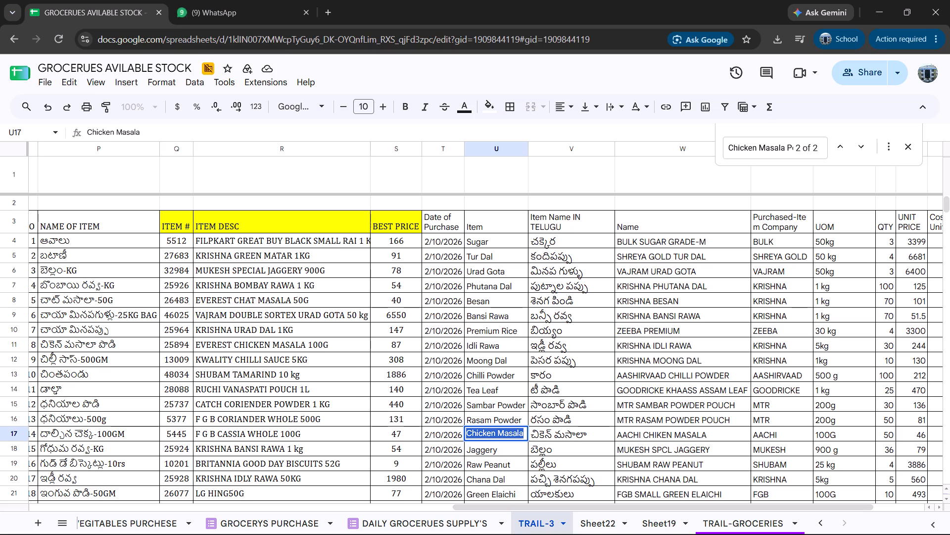
left_click_drag(728, 146, 828, 146)
key("BackSpace")
key("ctrl+v")
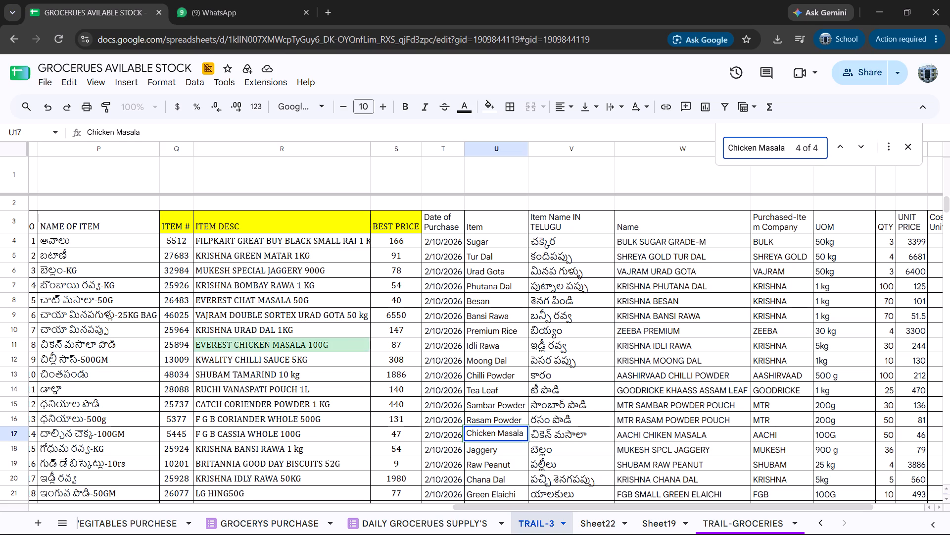
key("Return")
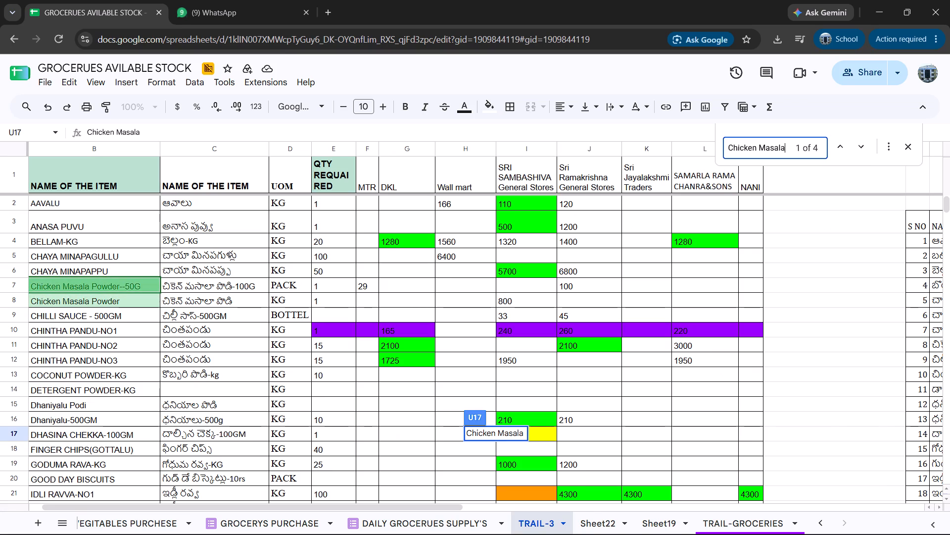
key("Return")
key("Return")
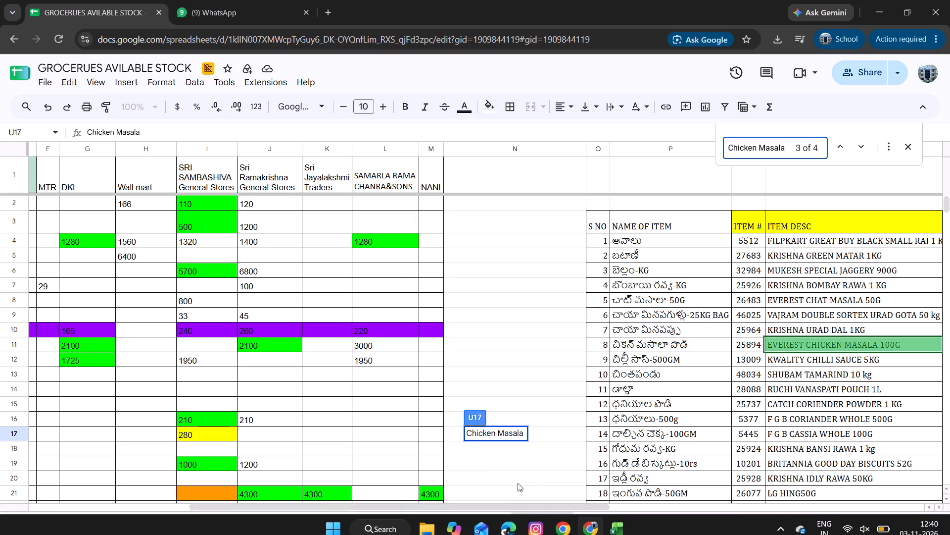
left_click_drag(472, 506, 635, 513)
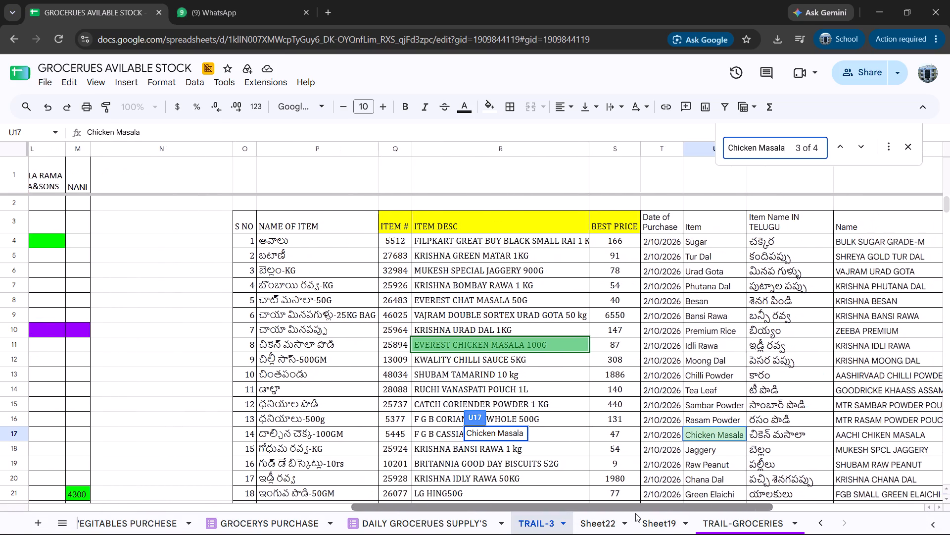
left_click_drag(635, 513, 719, 523)
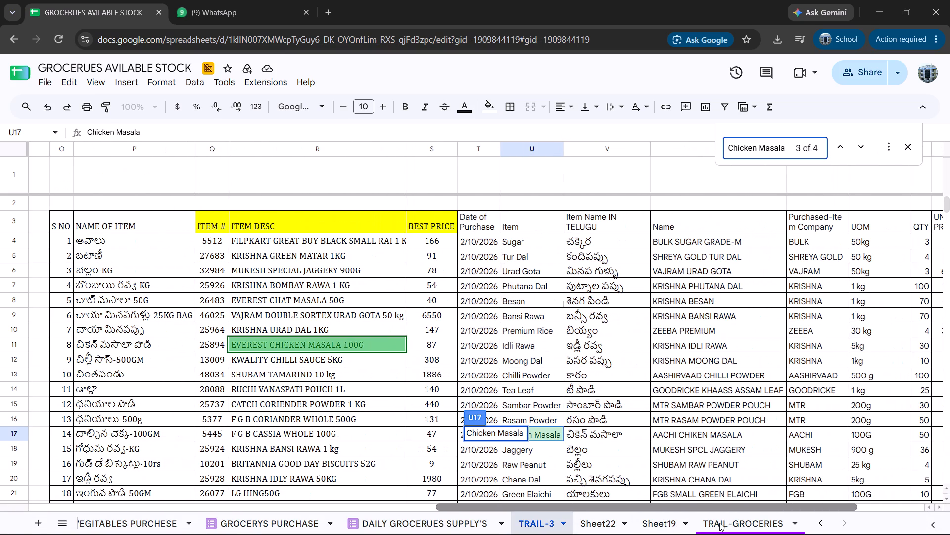
left_click_drag(719, 523, 736, 524)
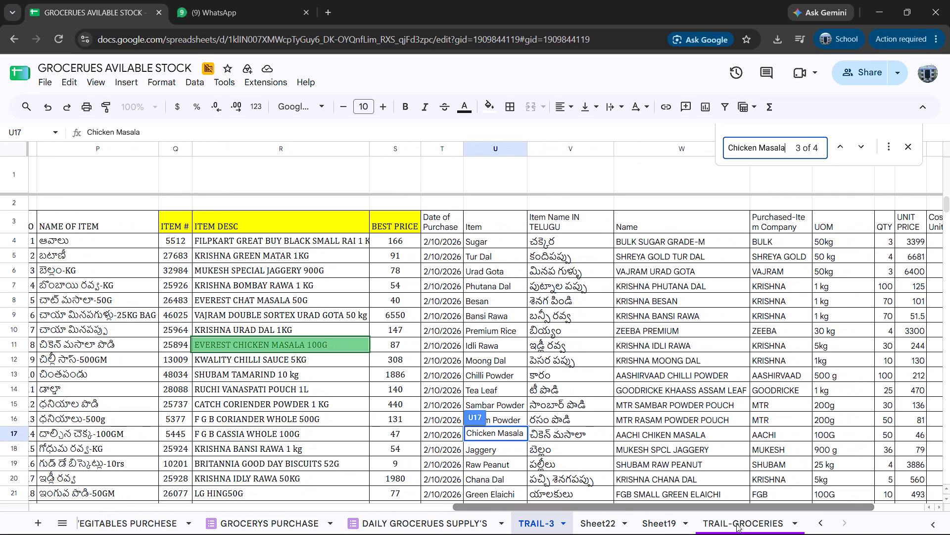
left_click_drag(736, 524, 750, 526)
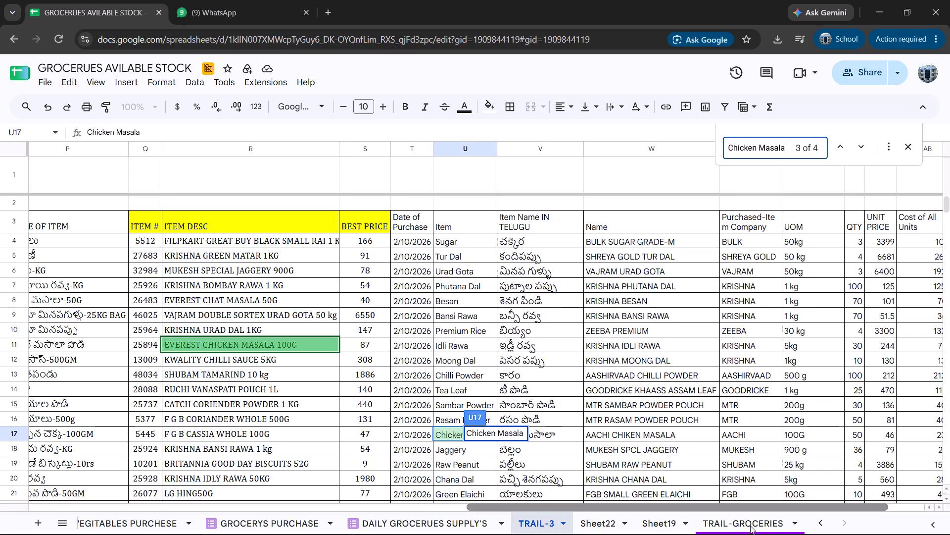
Check the unit price in the Chicken Masala purchase record and return to the stock list's item columns.
left_click_drag(750, 526, 780, 526)
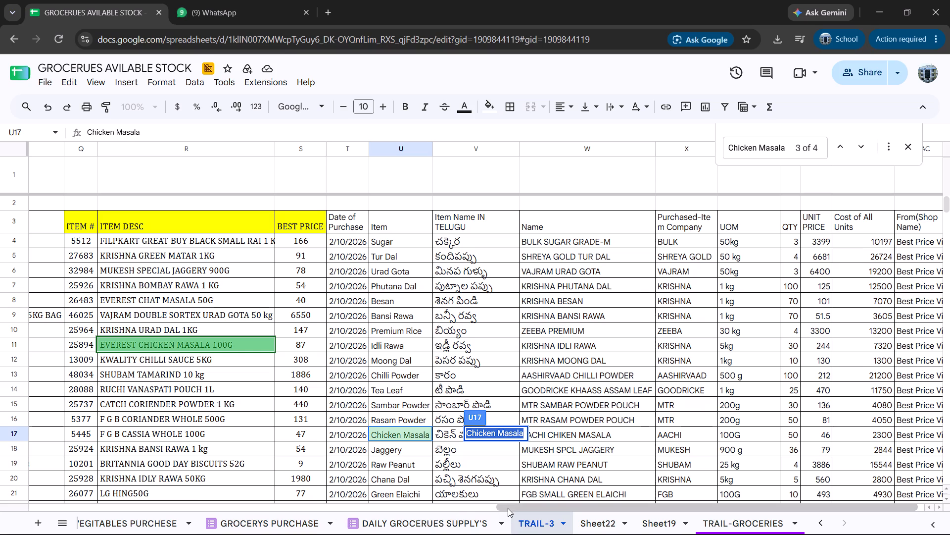
left_click_drag(509, 508, 129, 472)
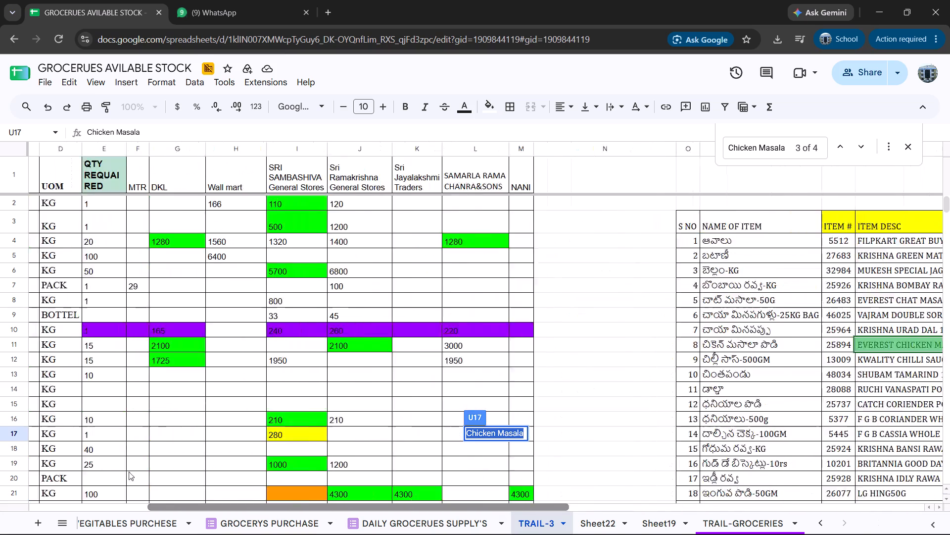
left_click_drag(129, 472, 37, 451)
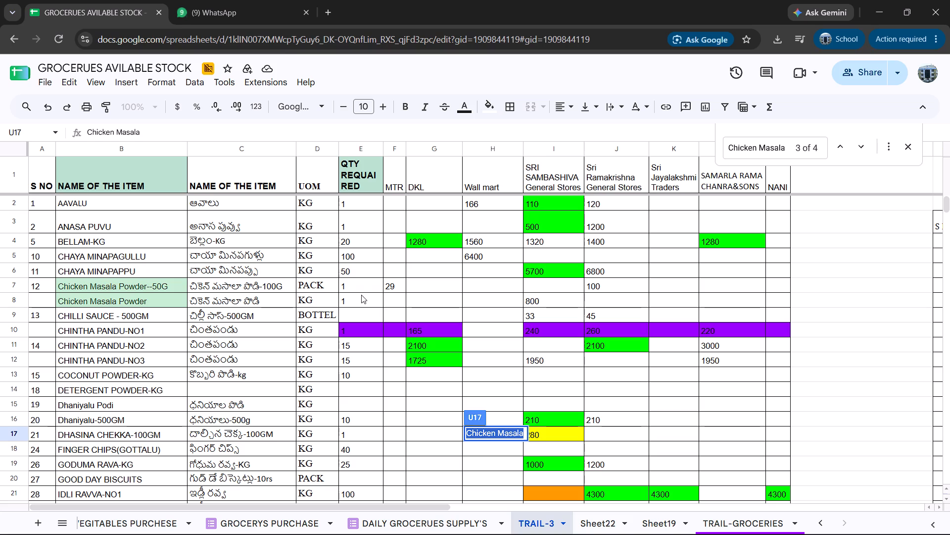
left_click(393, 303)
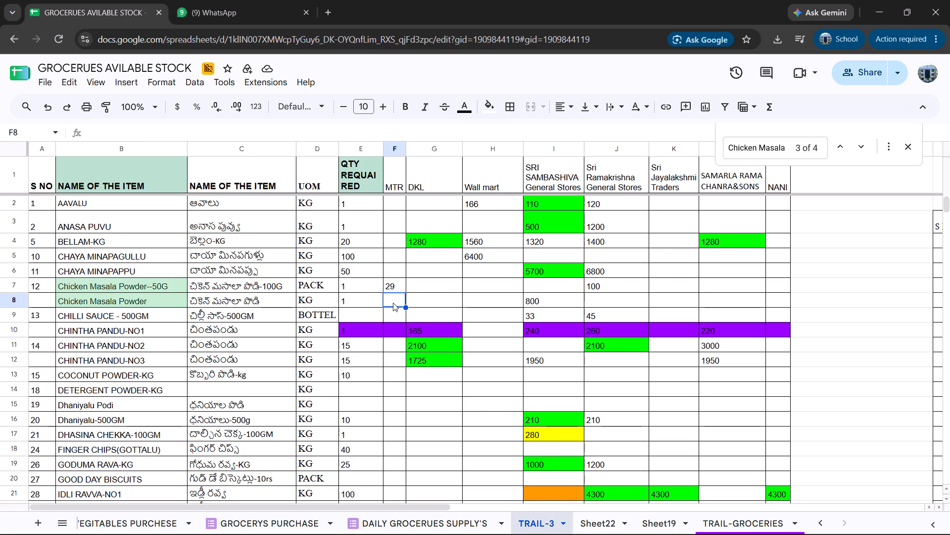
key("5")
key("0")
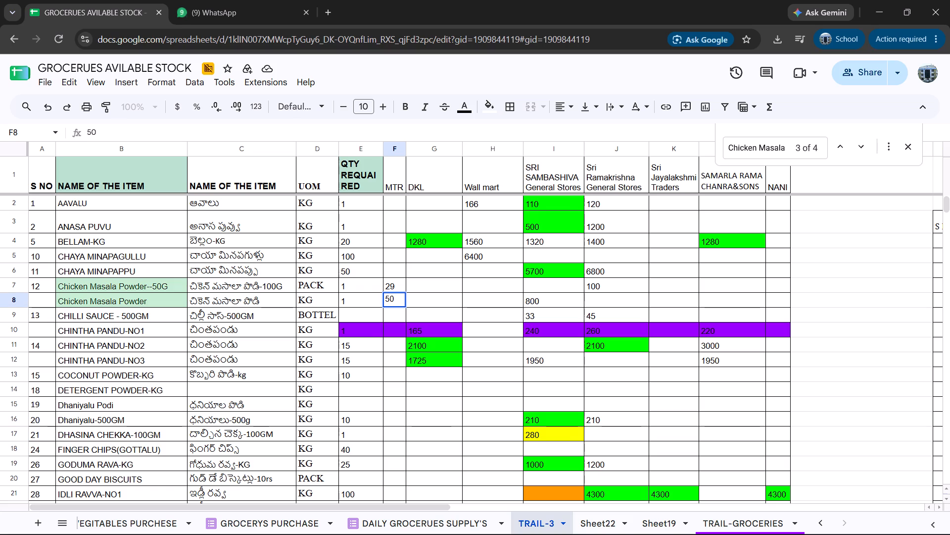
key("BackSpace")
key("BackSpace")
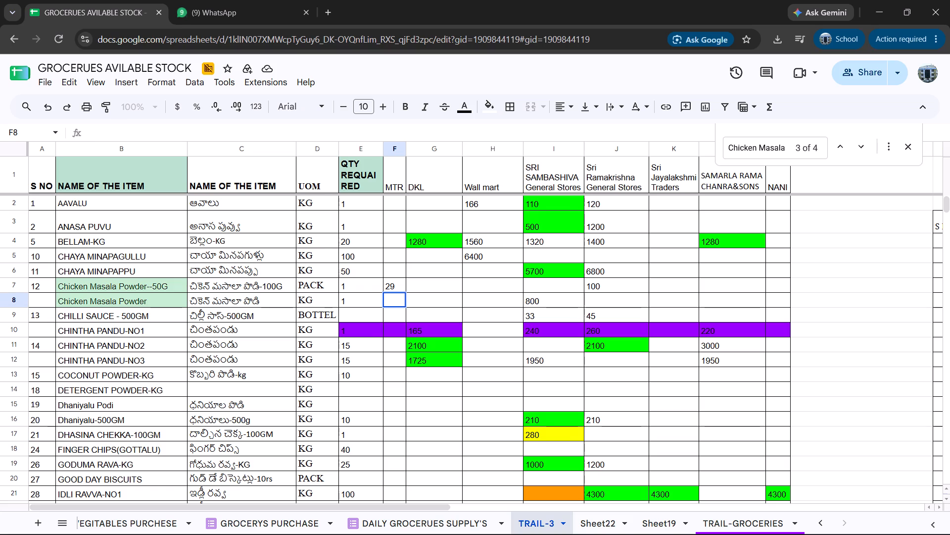
Enter 50 as the Wall mart price for Chicken Masala Powder--50G in cell H7.
key("Up")
key("Right")
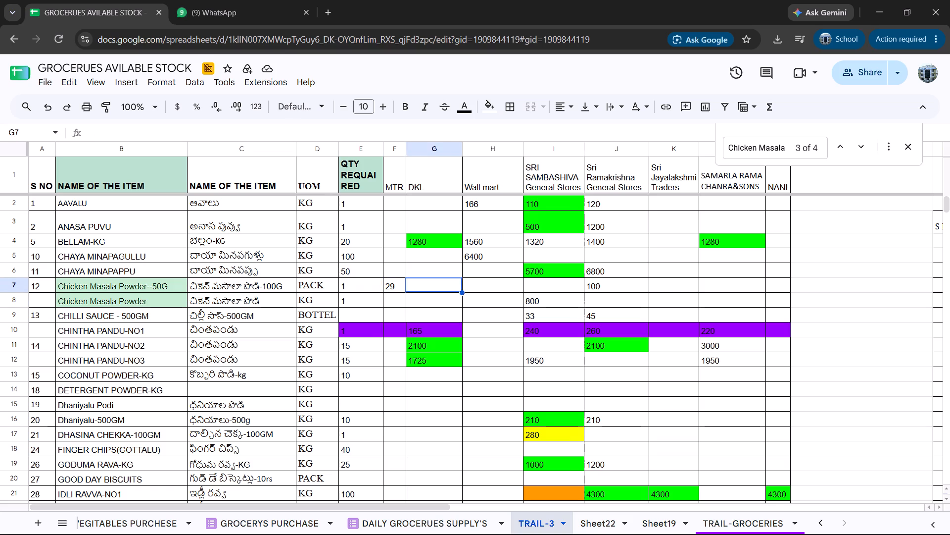
key("Right")
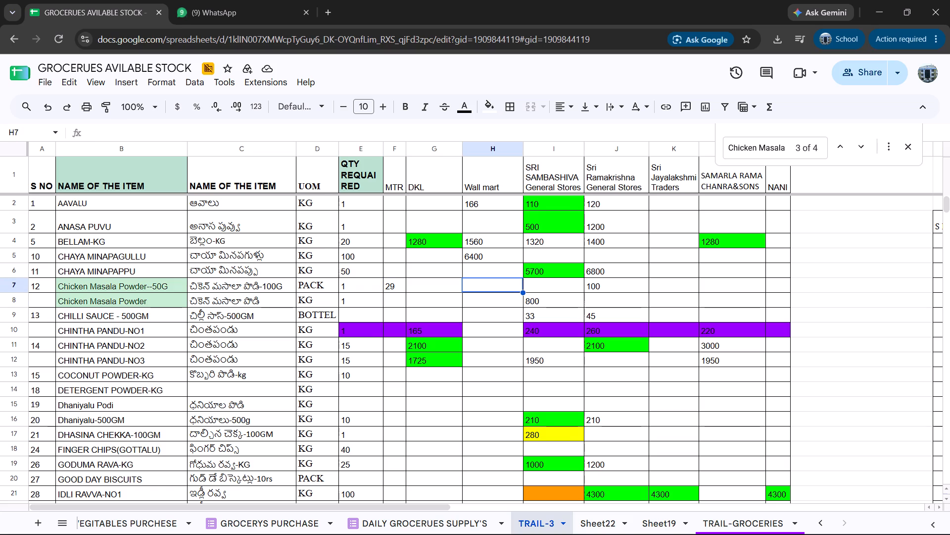
type("50")
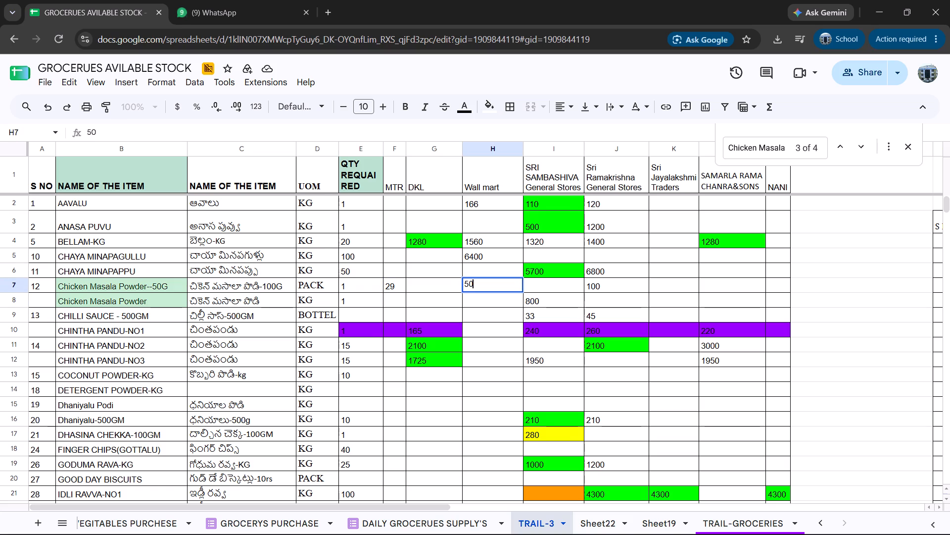
key("Return")
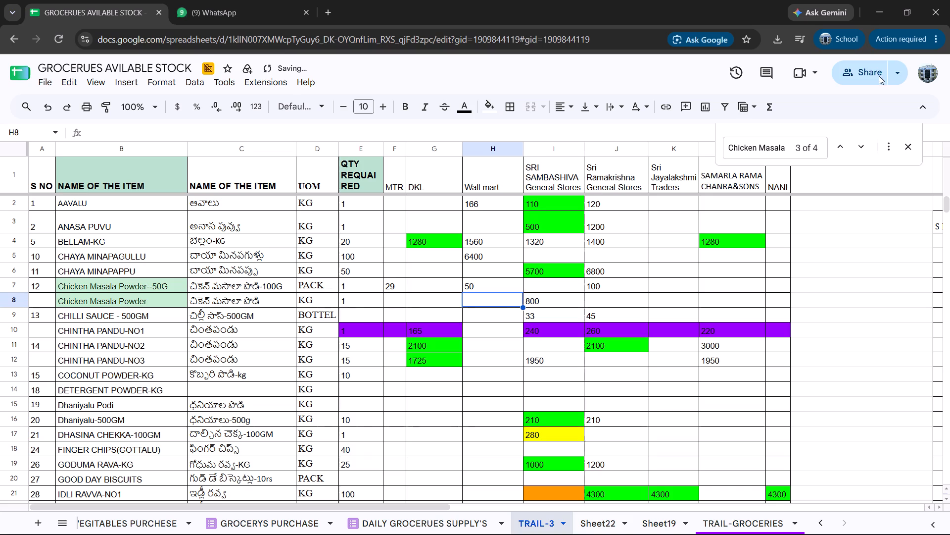
Step through the Chicken Masala matches again and examine the purchase record's pack size, quantity and unit price.
left_click(788, 151)
key("Return")
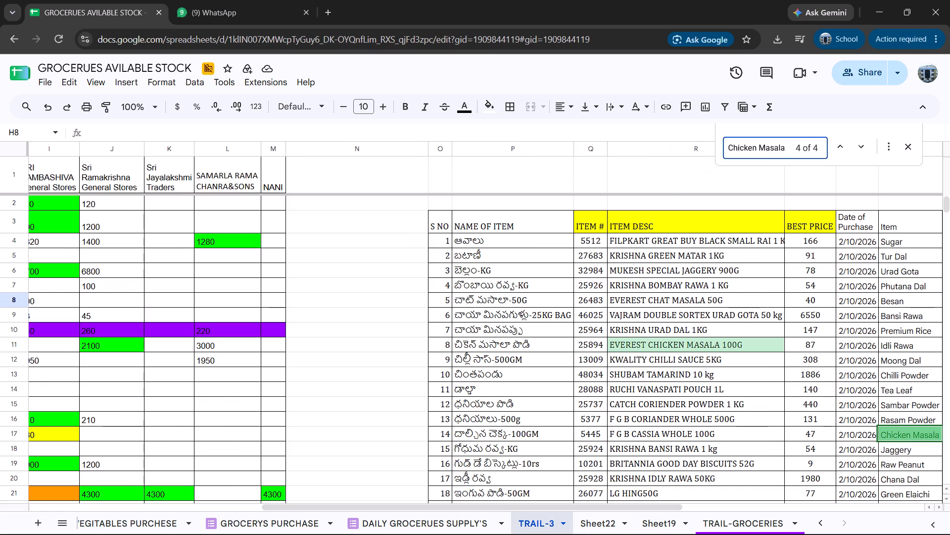
key("Return")
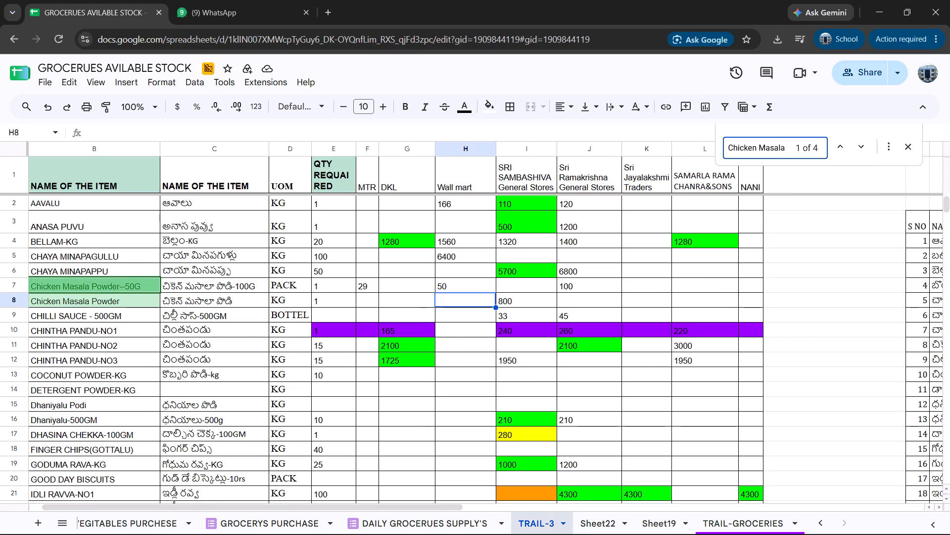
key("Return")
key("Return")
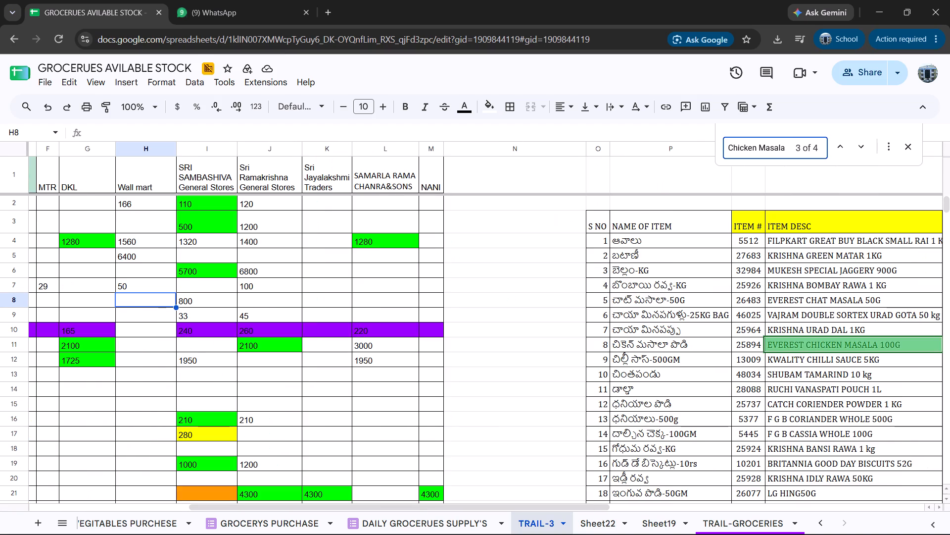
key("Return")
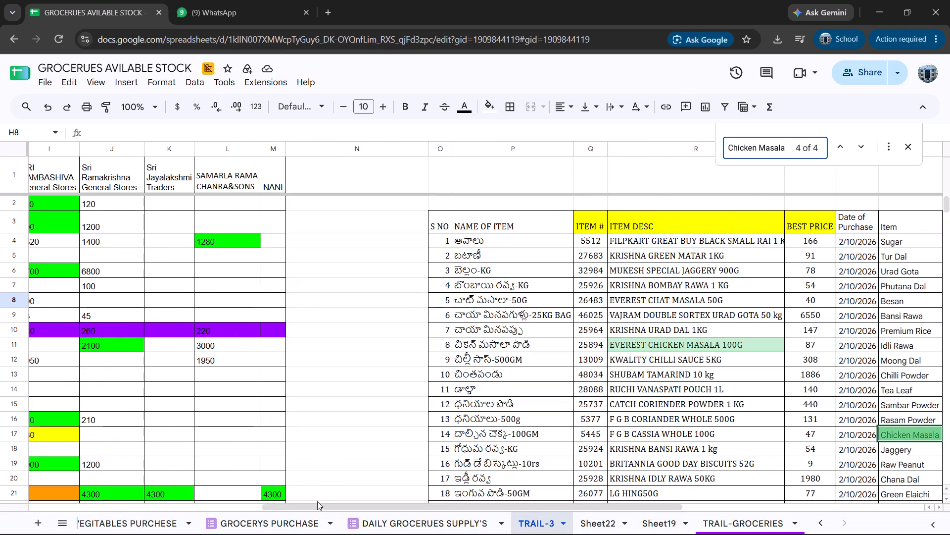
left_click_drag(313, 506, 509, 533)
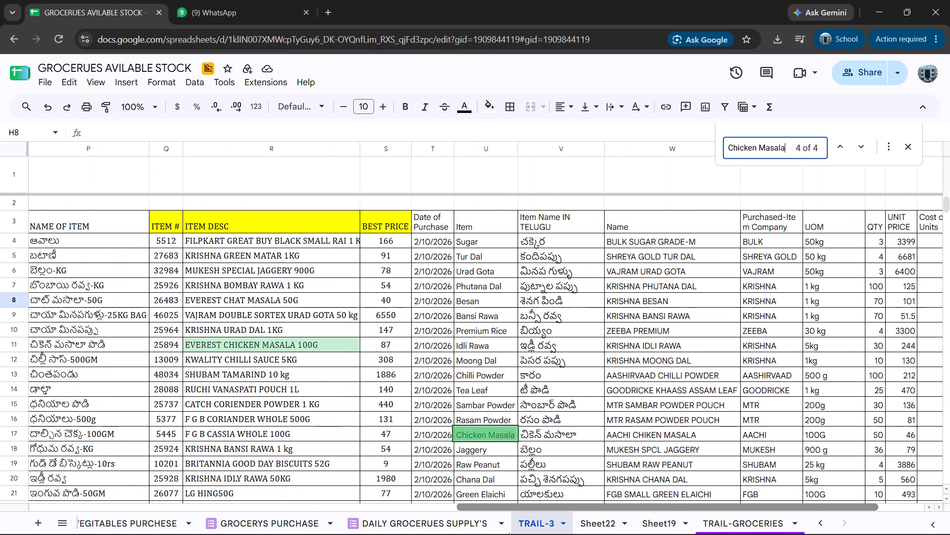
left_click_drag(509, 533, 598, 534)
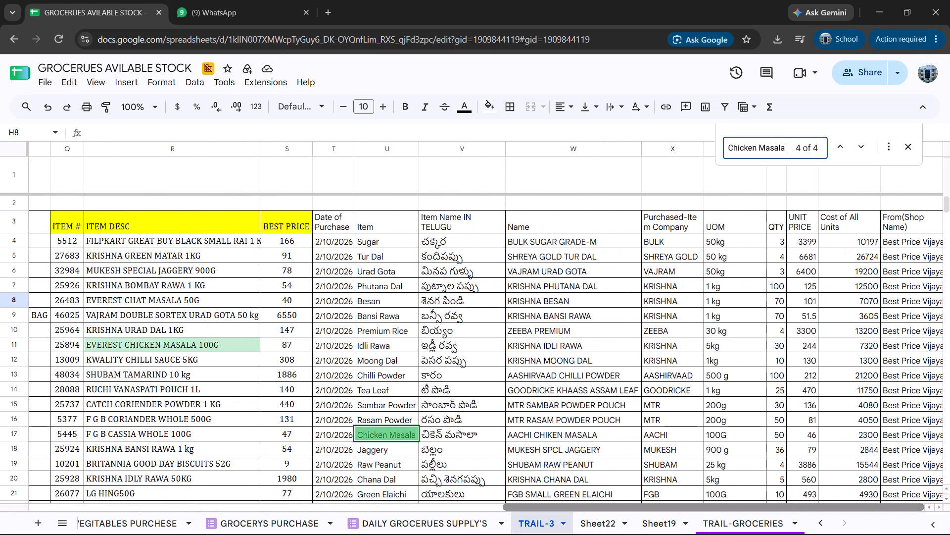
left_click_drag(598, 534, 599, 534)
left_click_drag(599, 534, 549, 534)
left_click_drag(549, 534, 39, 483)
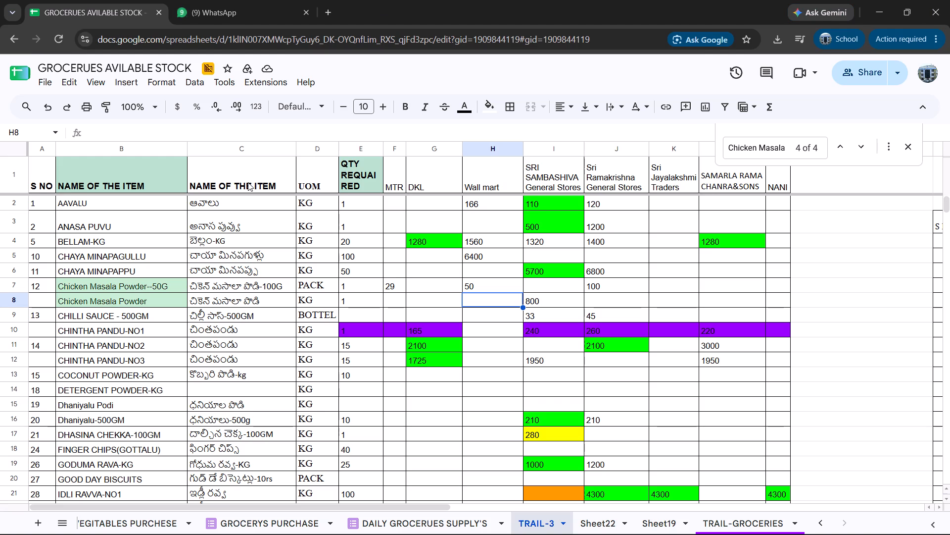
Select the MTR cell F8 in the Chicken Masala Powder row.
left_click(248, 182)
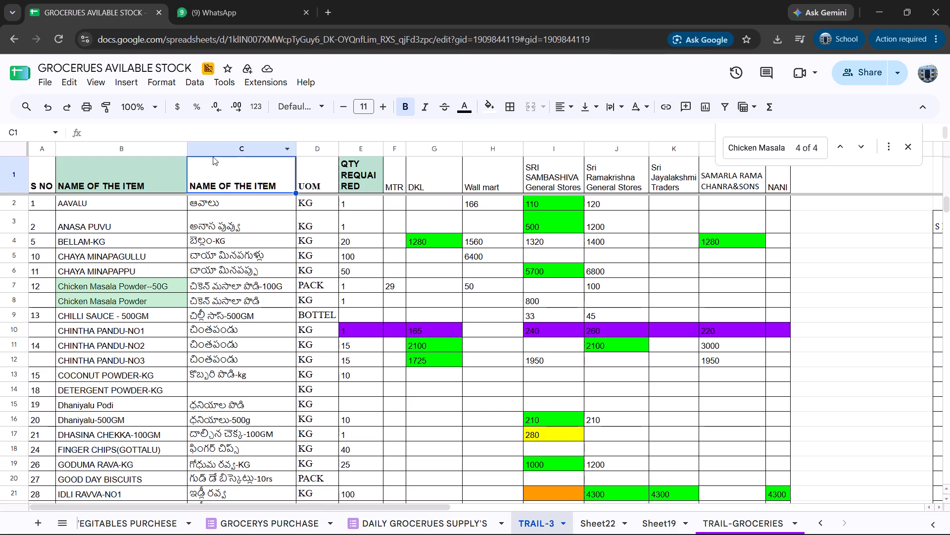
left_click(394, 303)
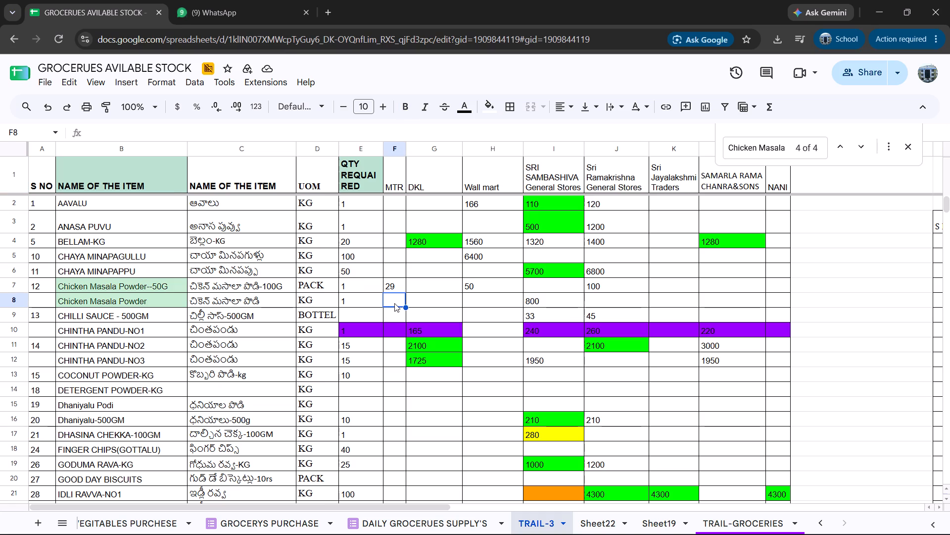
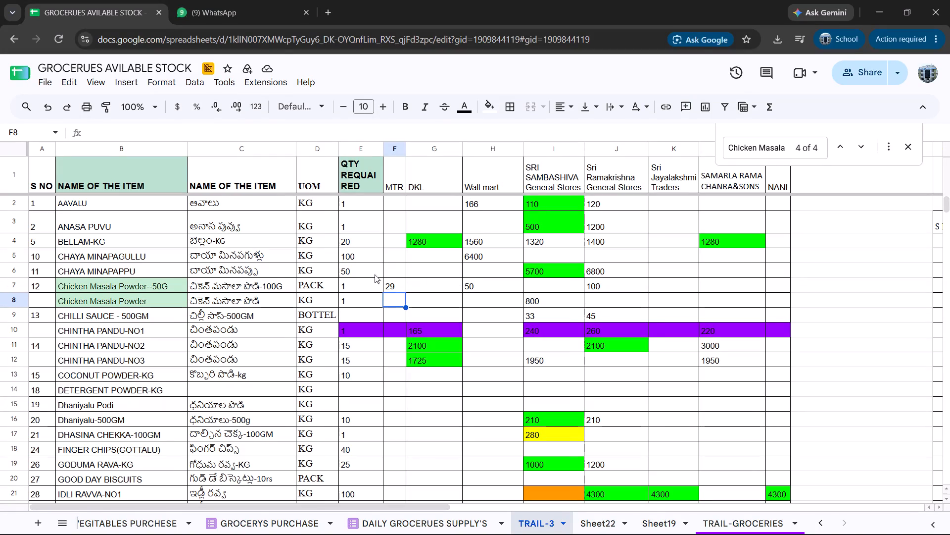
Set the MTR price in cell F7 for Chicken Masala Powder--50G to 58.
left_click(391, 284)
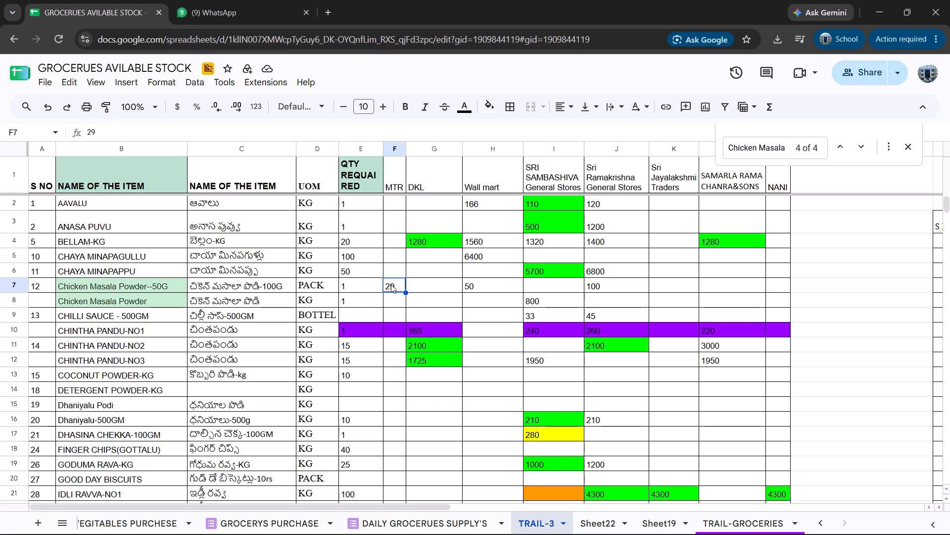
type("58")
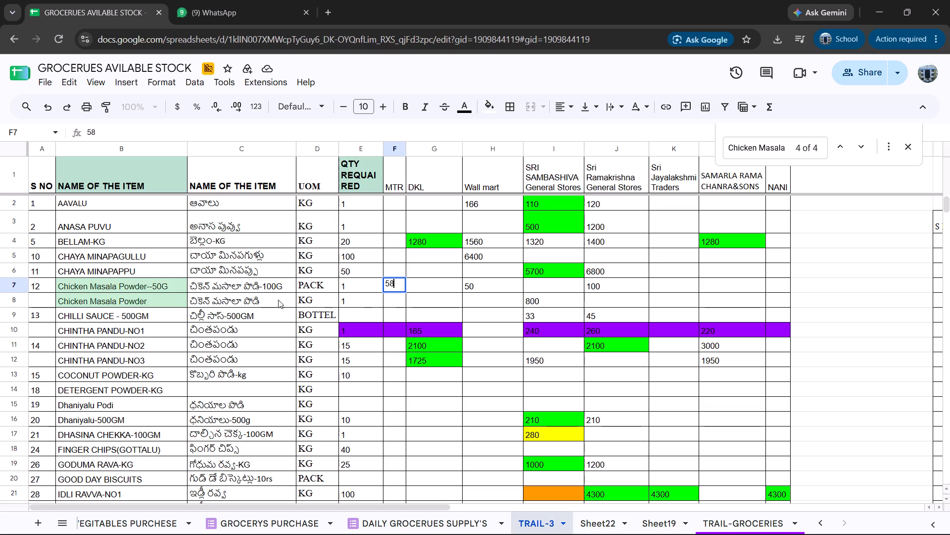
Rename the item in cell B7 as Chicken Masala Powder--50g or 100g.
double_click(170, 285)
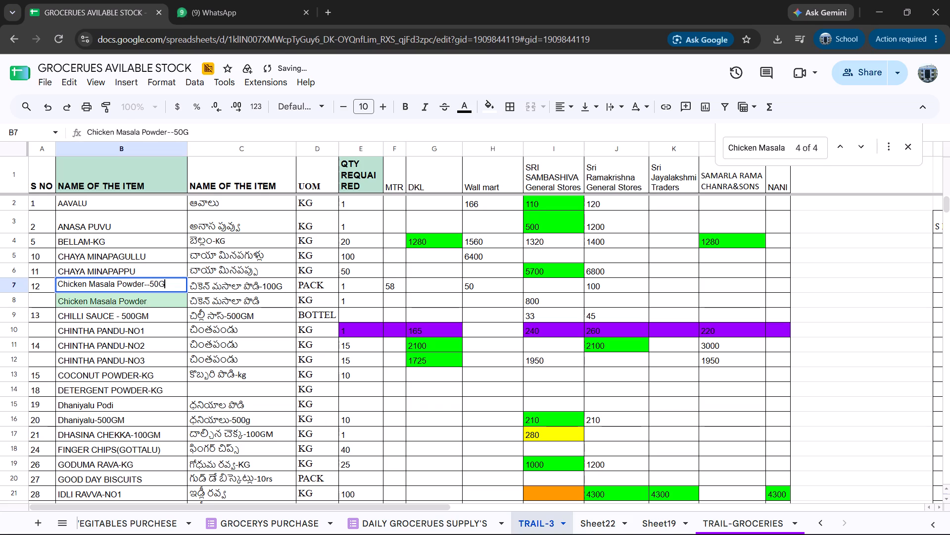
key("BackSpace")
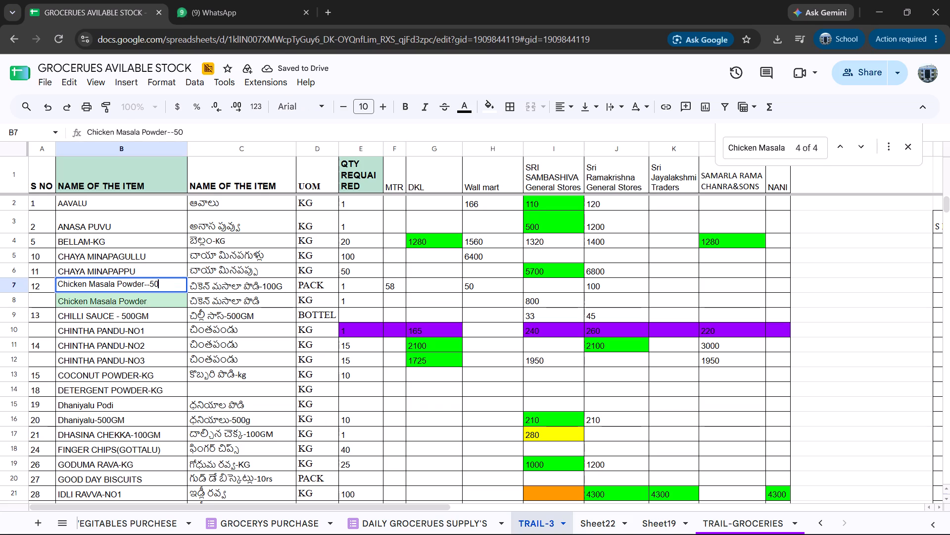
key("g")
key("space")
type("or")
key("space")
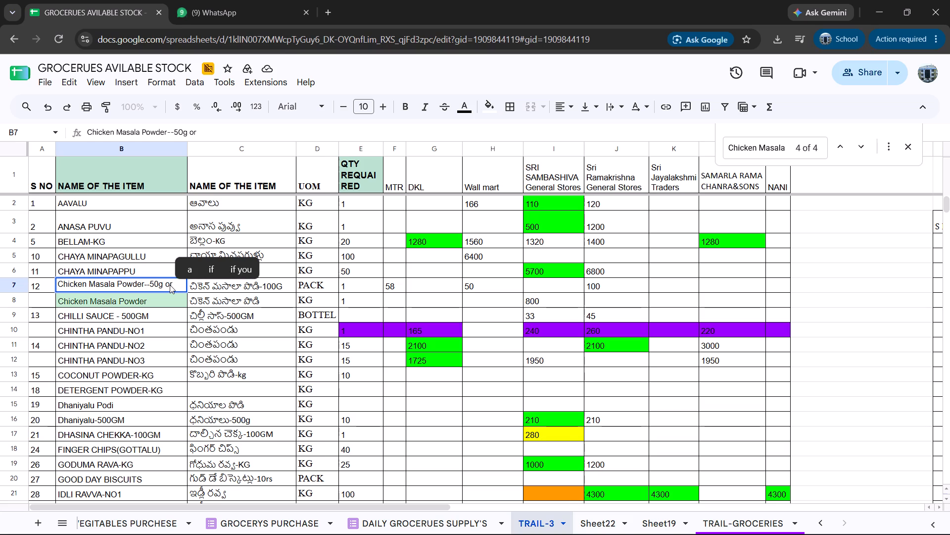
type("100g")
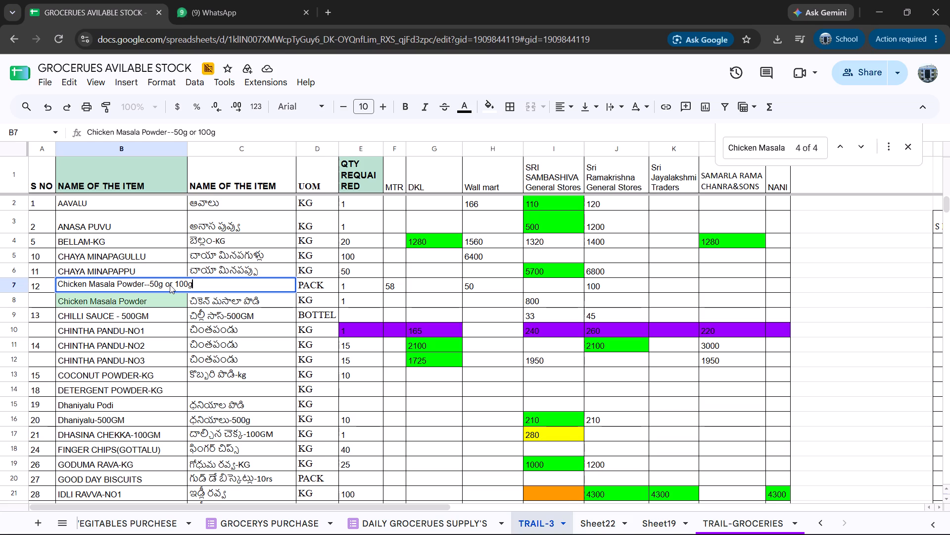
key("Return")
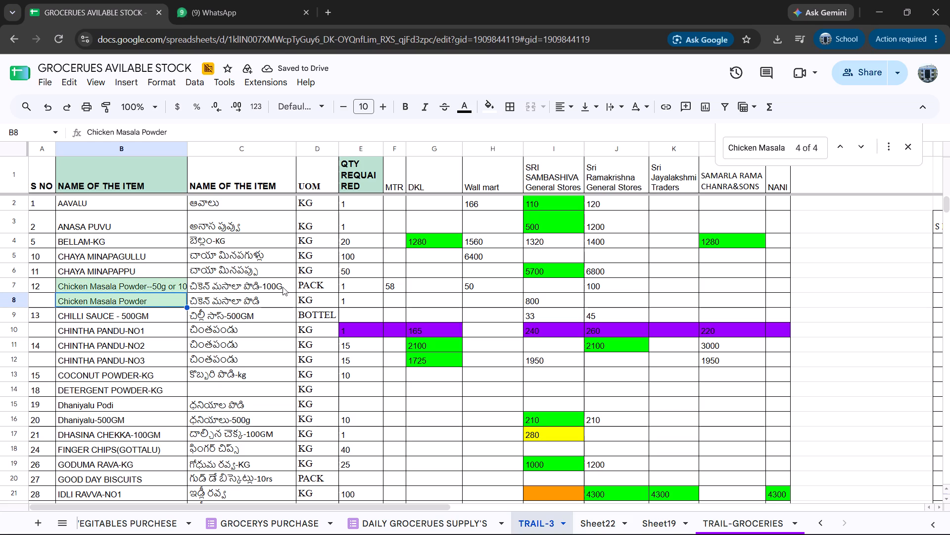
Step through the Chicken Masala matches to the quotation list, check the Everest Chicken Masala 100G best price, and return to the stock list.
left_click(484, 285)
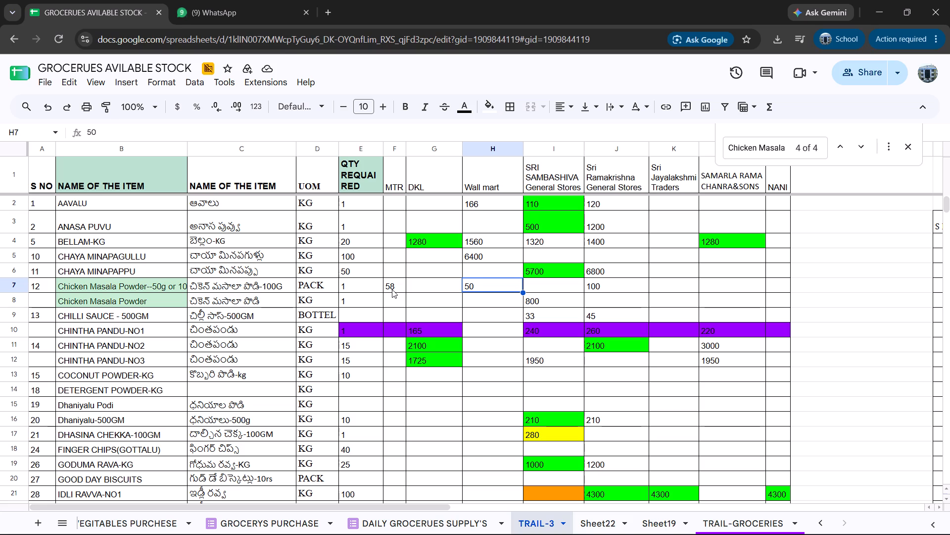
left_click(392, 289)
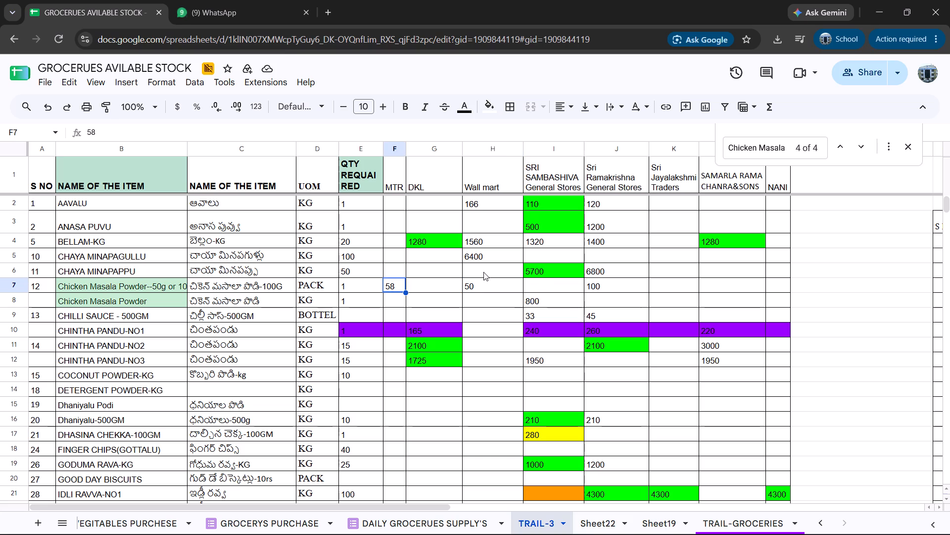
left_click(506, 290)
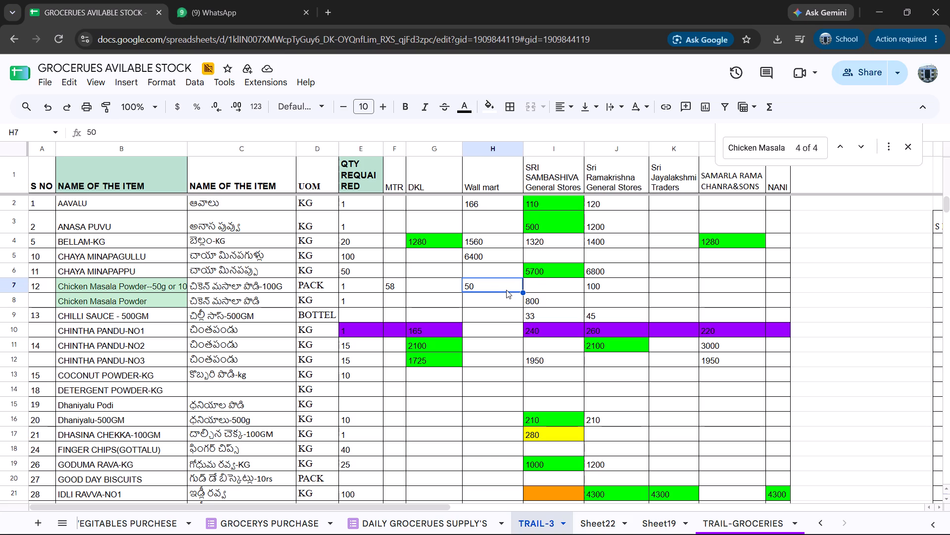
left_click(781, 146)
key("Return")
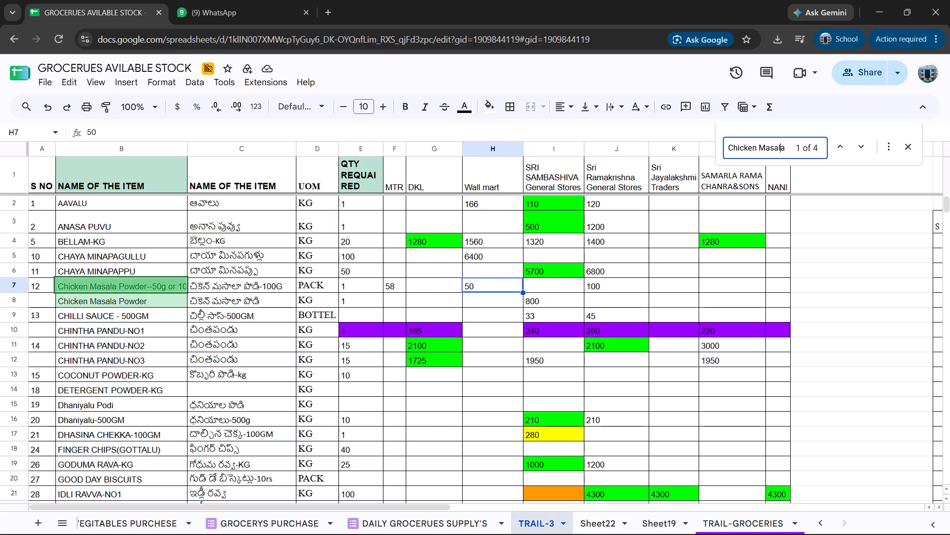
key("Return")
key("Return")
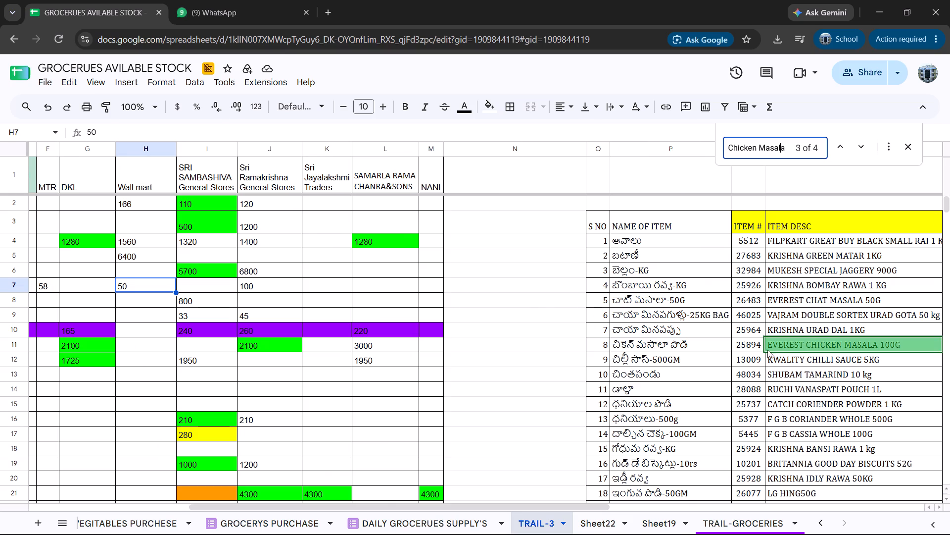
left_click(728, 342)
key("Right")
key("Right")
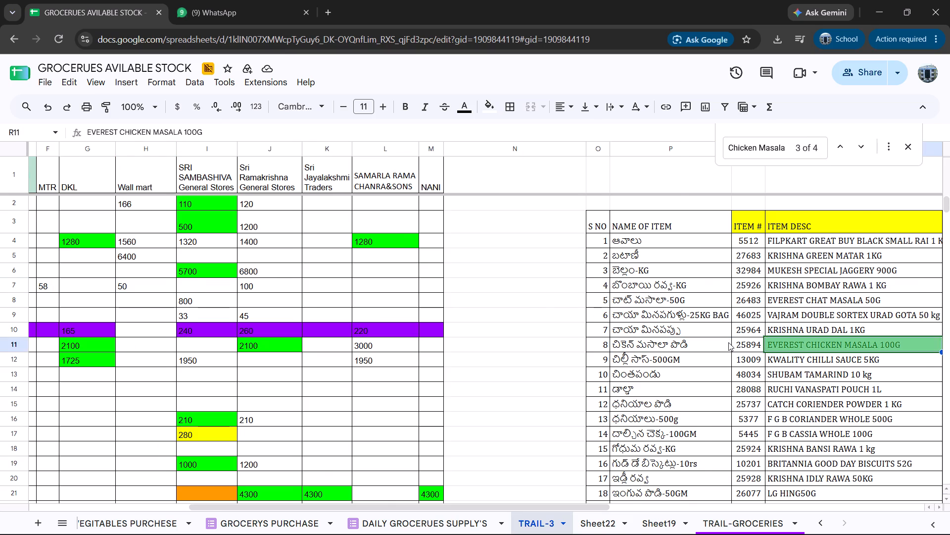
key("Right")
key("Right")
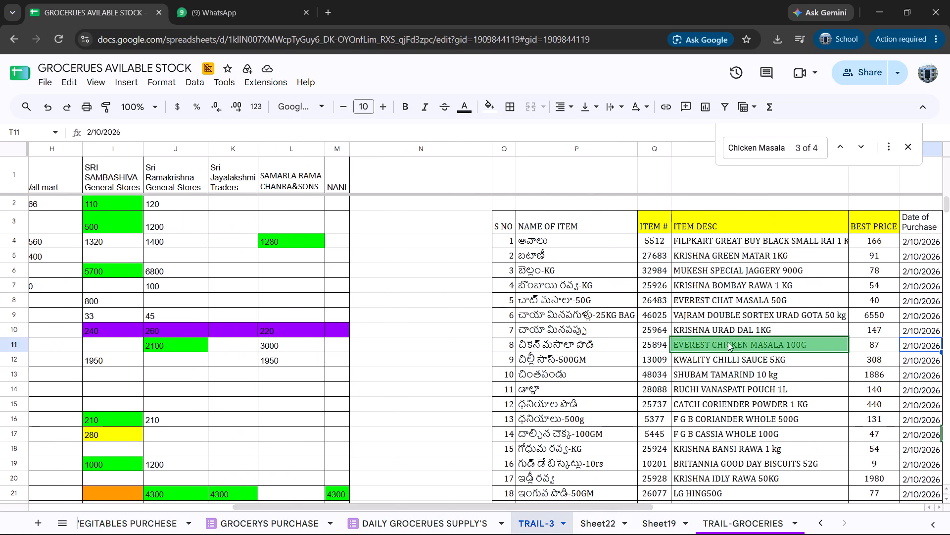
key("Left")
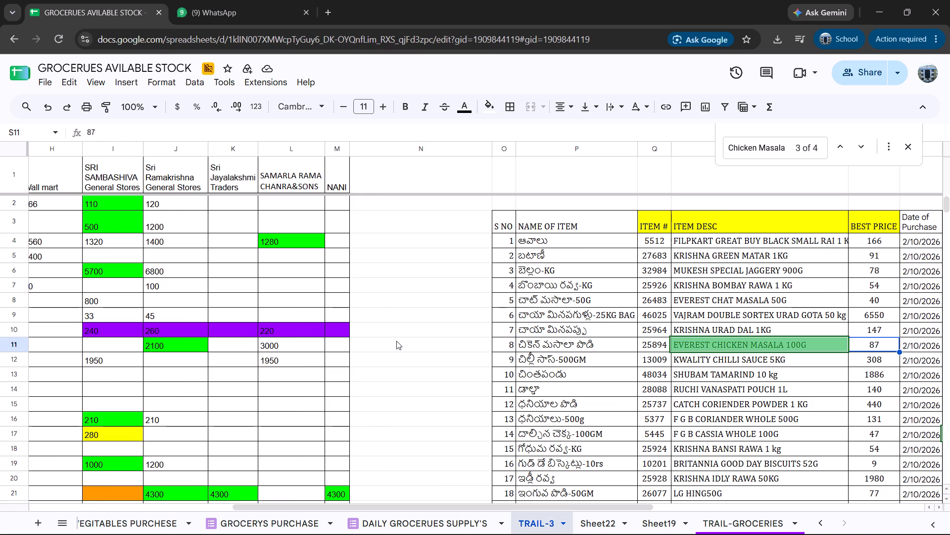
left_click(323, 346)
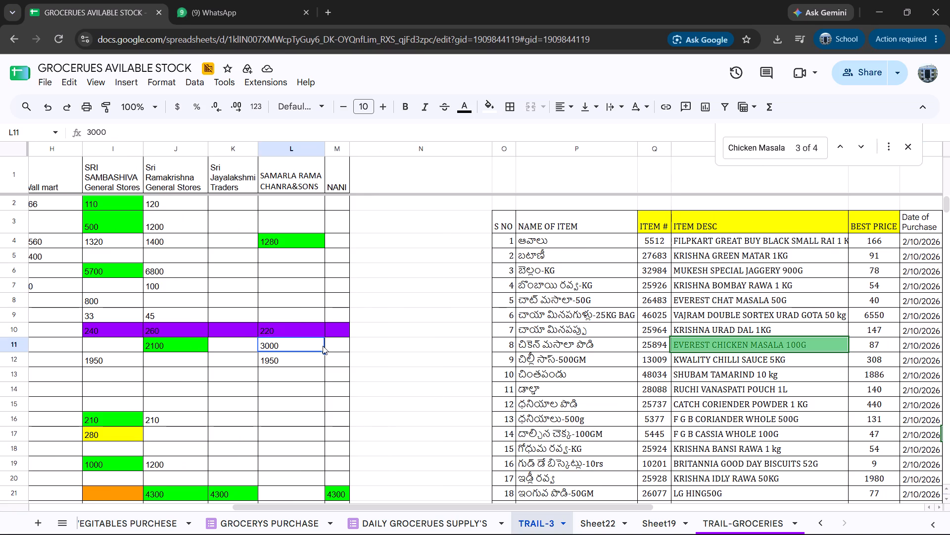
key("Left")
key("Left")
key("Left")
key("Left")
key("Left")
key("Left")
key("Left")
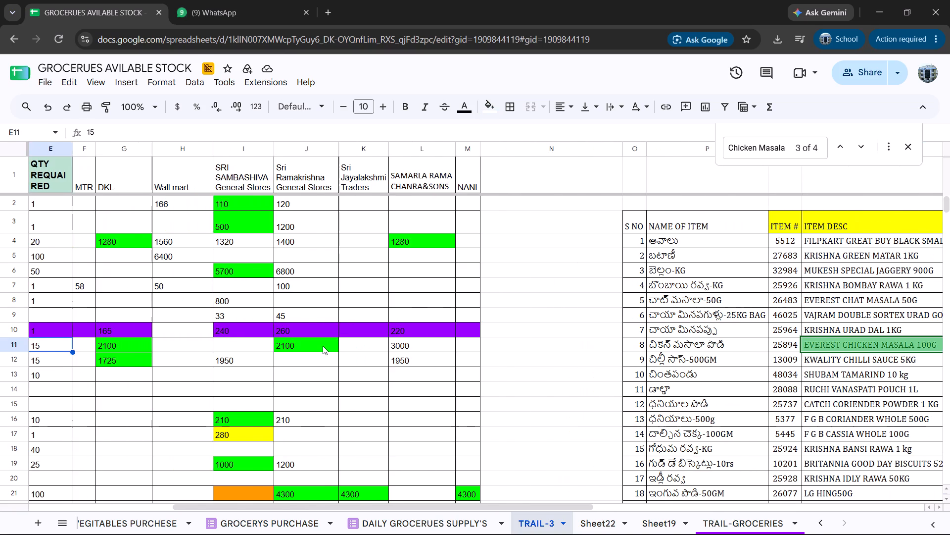
key("Left")
key("Left")
key("Left")
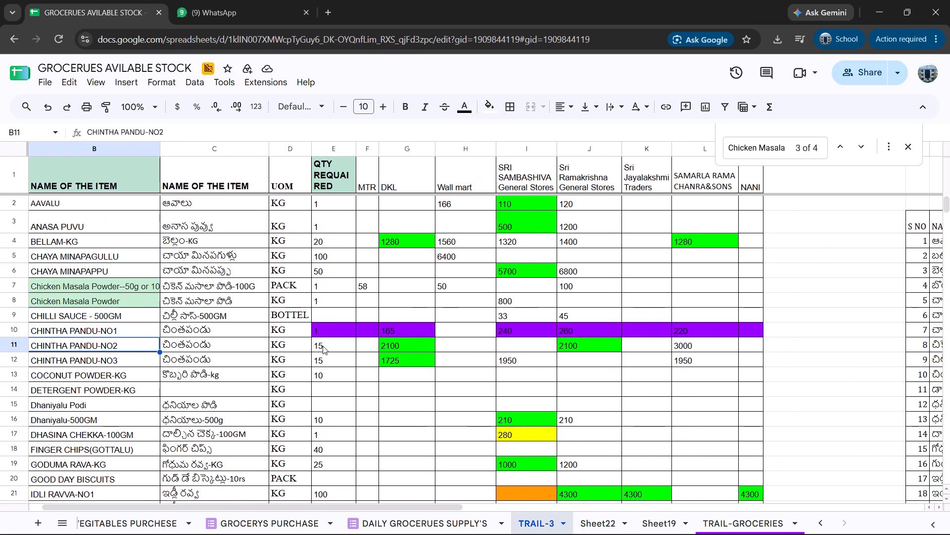
key("Left")
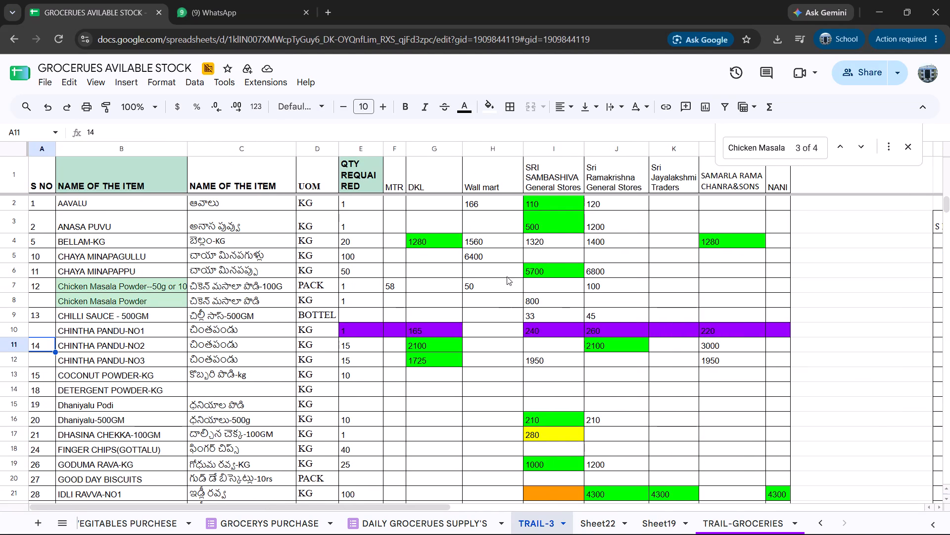
Change the Wall mart entry in cell H7 for Chicken Masala Powder to 50(40 bulk cost).
double_click(491, 282)
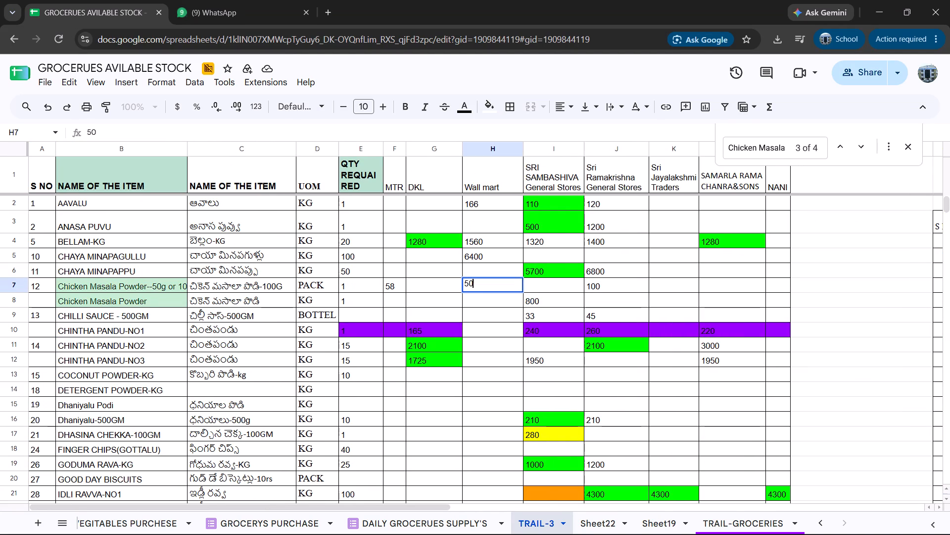
key("9")
key("BackSpace")
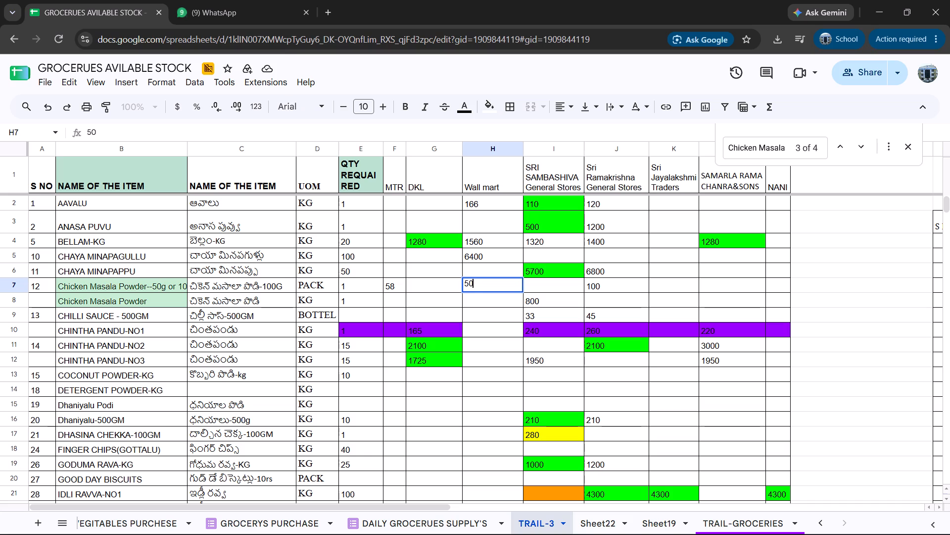
key("shift+parenleft")
key("shift+parenright")
key("Left")
key("4")
key("0")
key("space")
type("bulk co")
type("st")
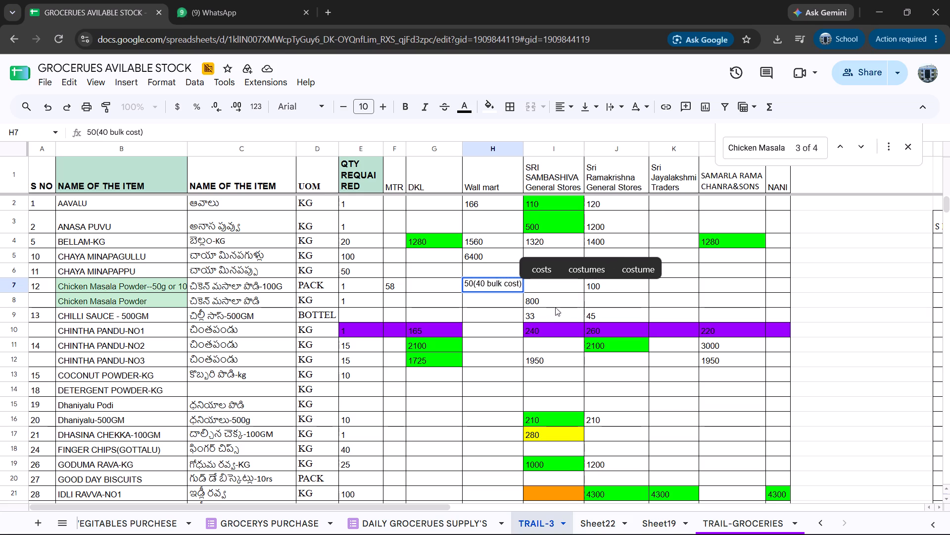
left_click(557, 282)
Examine the Chicken Masala purchase record's pack size, quantity, unit price and total cost, and return to the stock list.
left_click(857, 147)
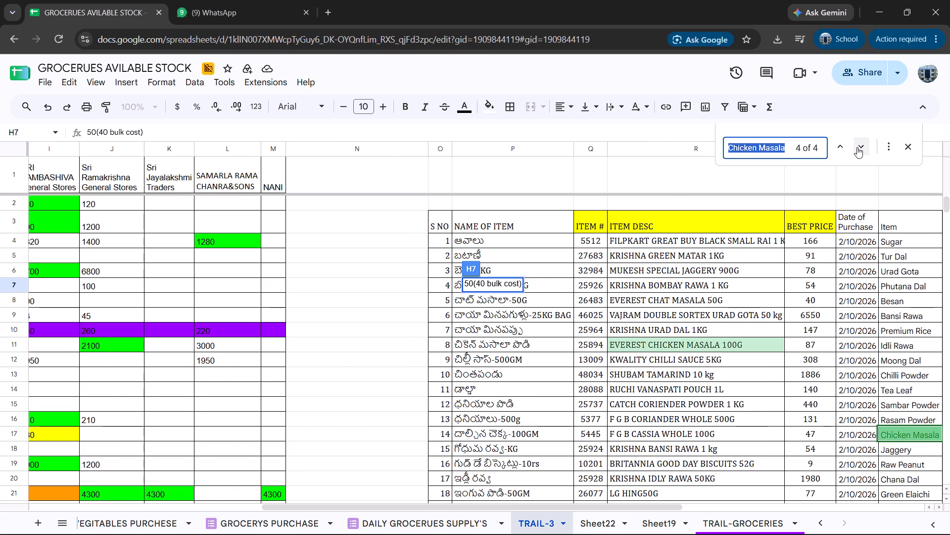
left_click(899, 431)
key("Right")
key("Right")
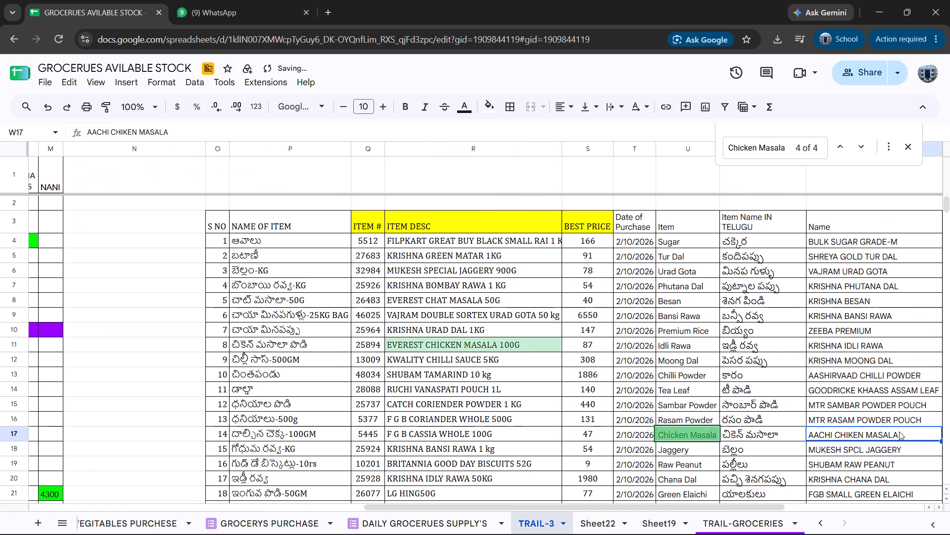
key("Right")
key("Right")
key("Right")
key("Right")
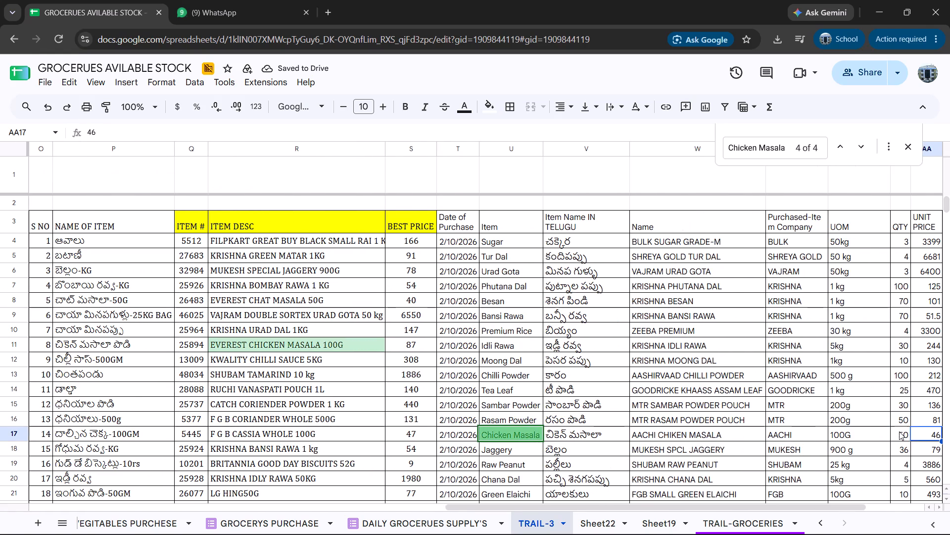
key("Right")
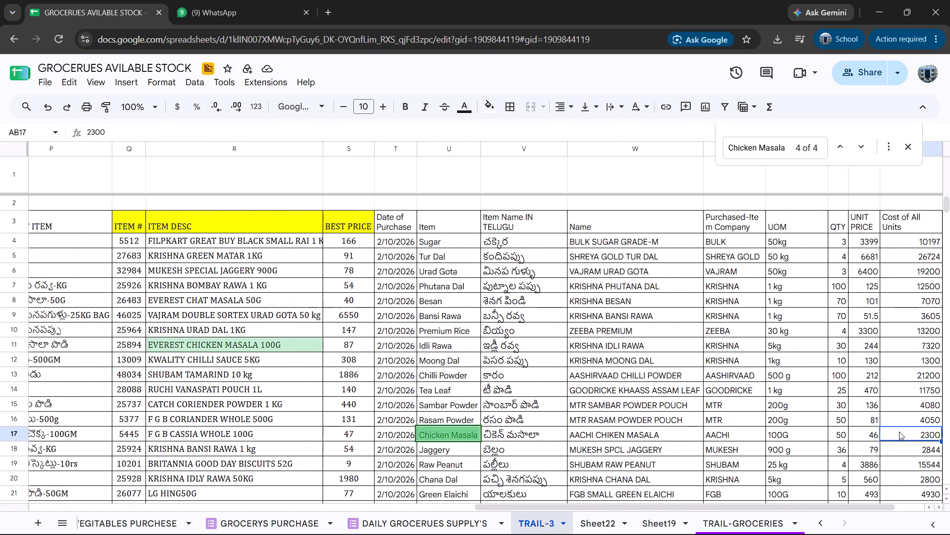
key("Left")
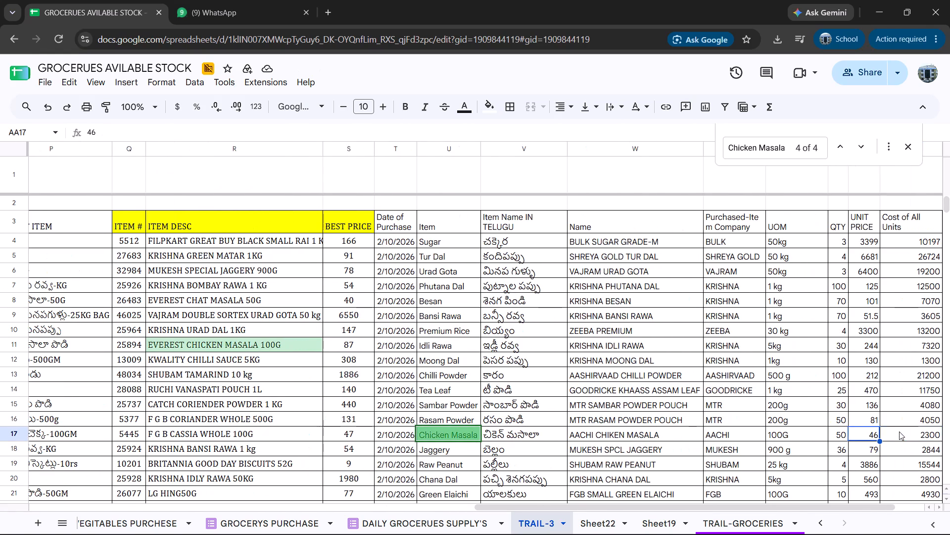
key("Left")
key("Left")
key("Left")
key("Left")
key("Left")
key("Left")
key("Left")
key("Left")
key("Left")
key("Left")
key("Left")
key("Left")
key("Left")
key("Left")
key("Left")
key("Left")
key("Left")
key("Left")
key("Left")
key("Left")
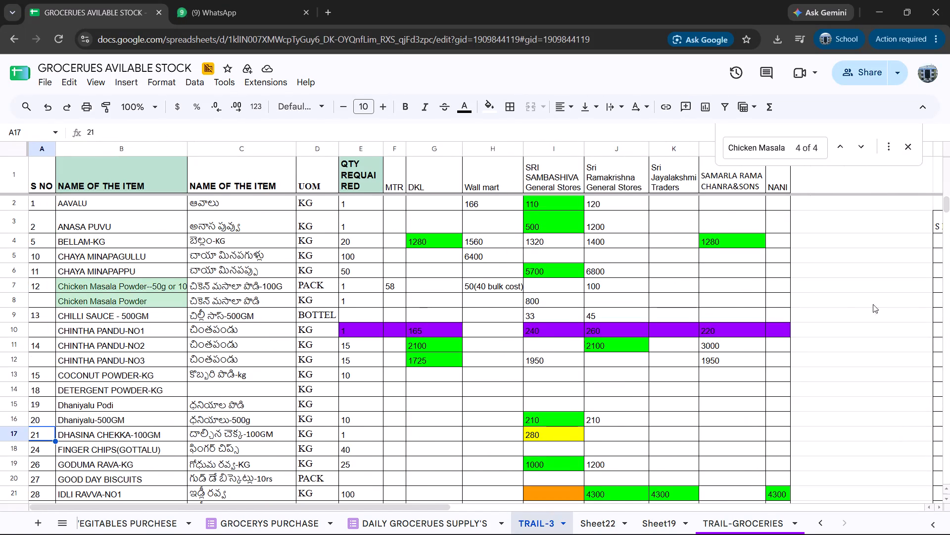
Change the Wall mart entry in cell H7 for Chicken Masala Powder to 50(46 bulk cost).
double_click(479, 285)
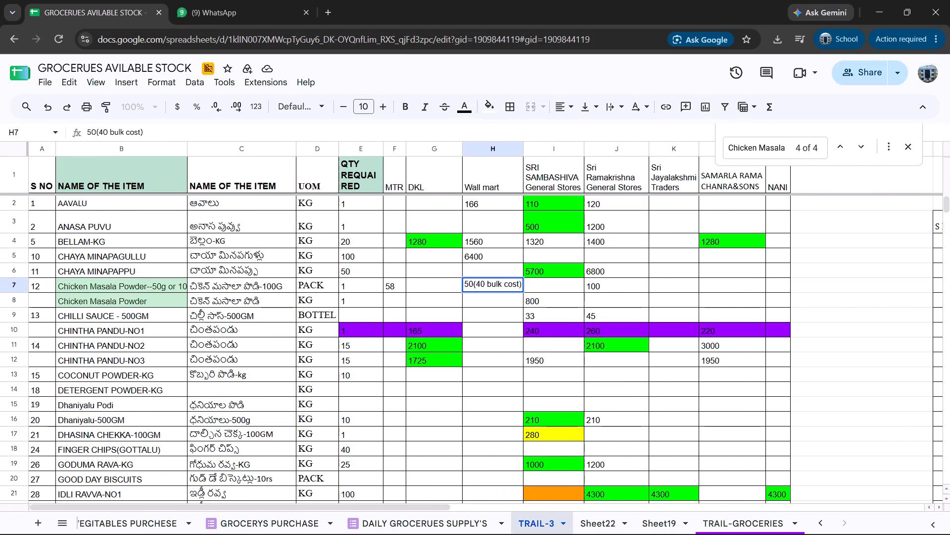
left_click(482, 284)
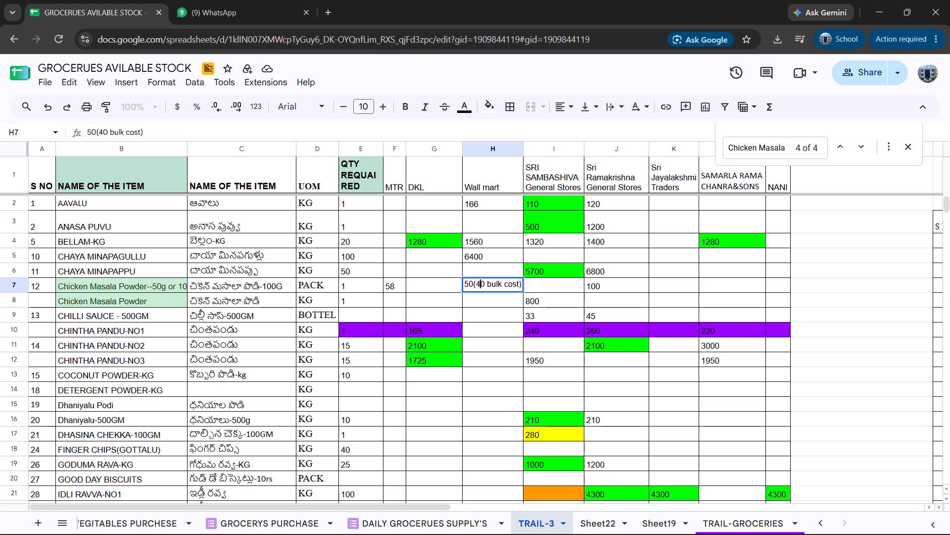
key("Right")
key("BackSpace")
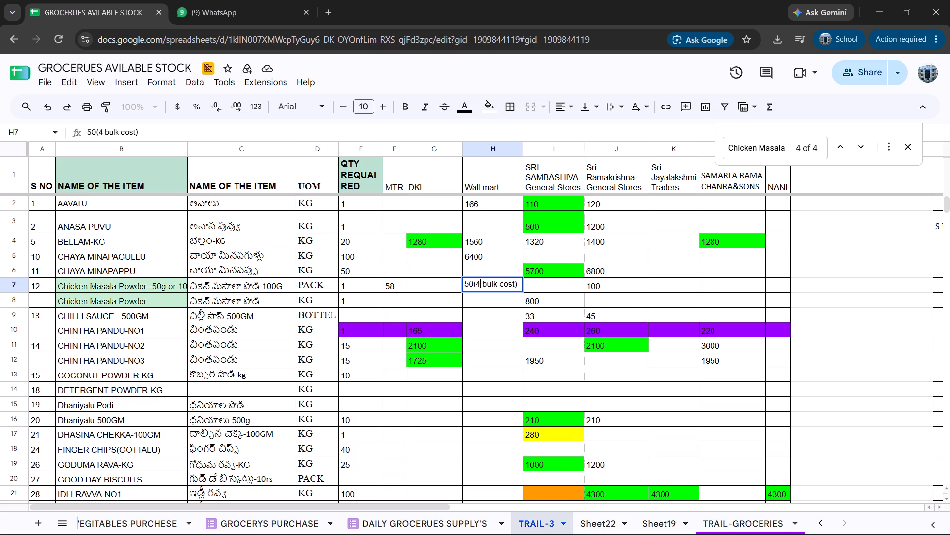
key("6")
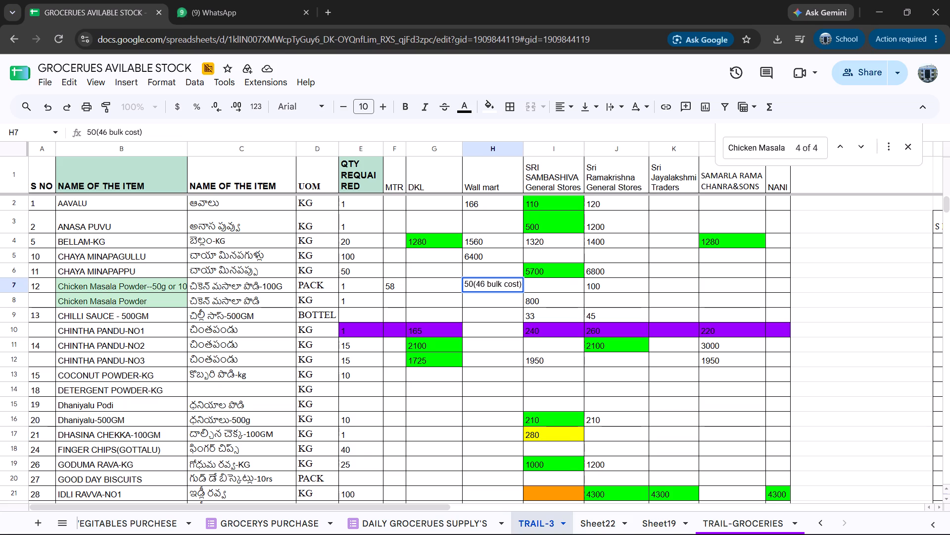
left_click(519, 283)
left_click(485, 303)
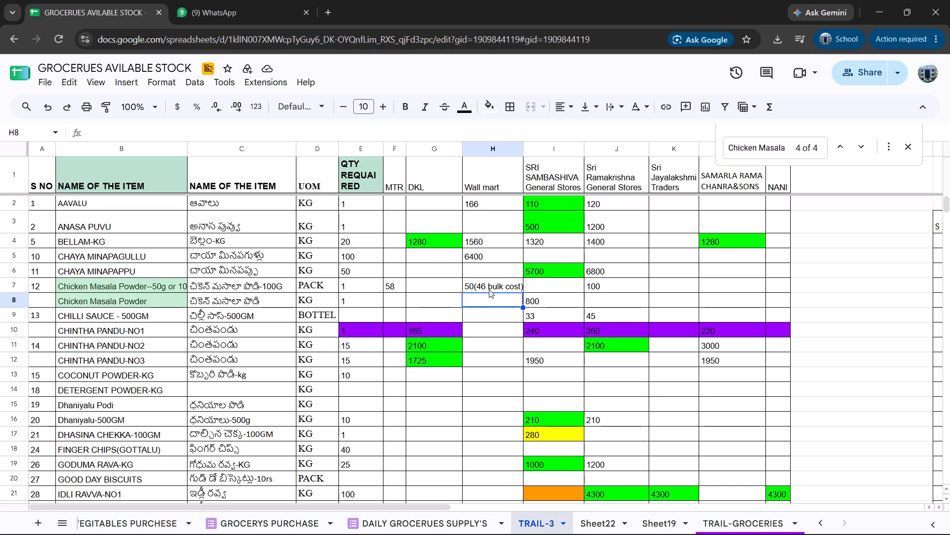
Fill the Chicken Masala Powder Wall mart price cell H7 with bright green.
left_click(489, 289)
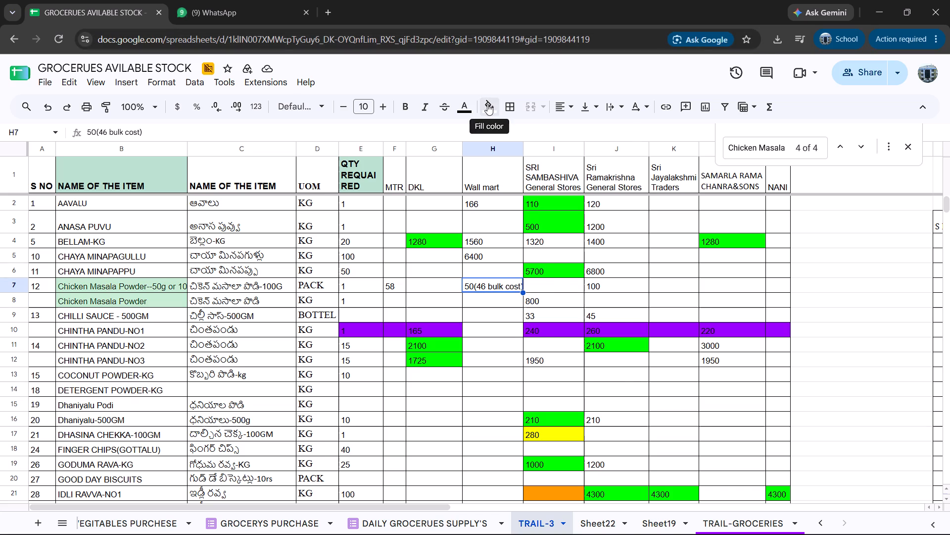
left_click(487, 104)
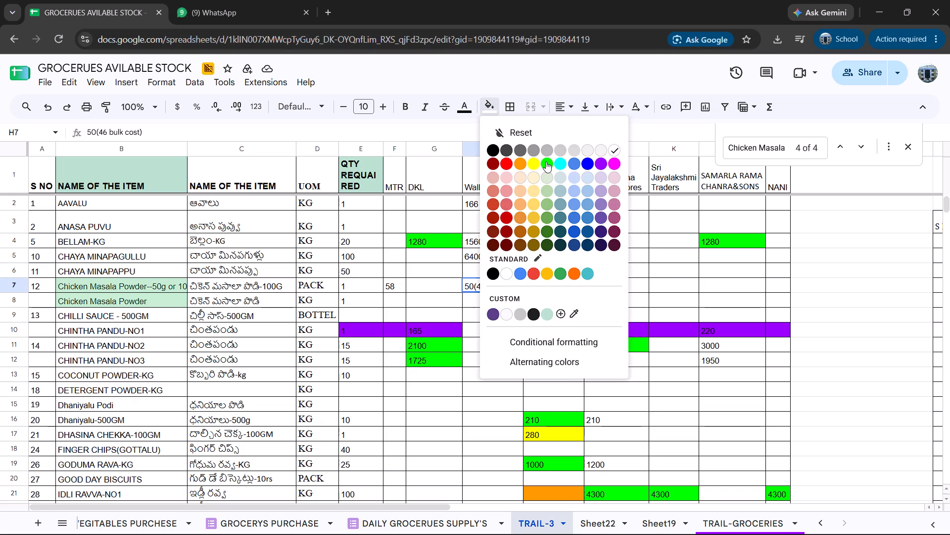
left_click(546, 161)
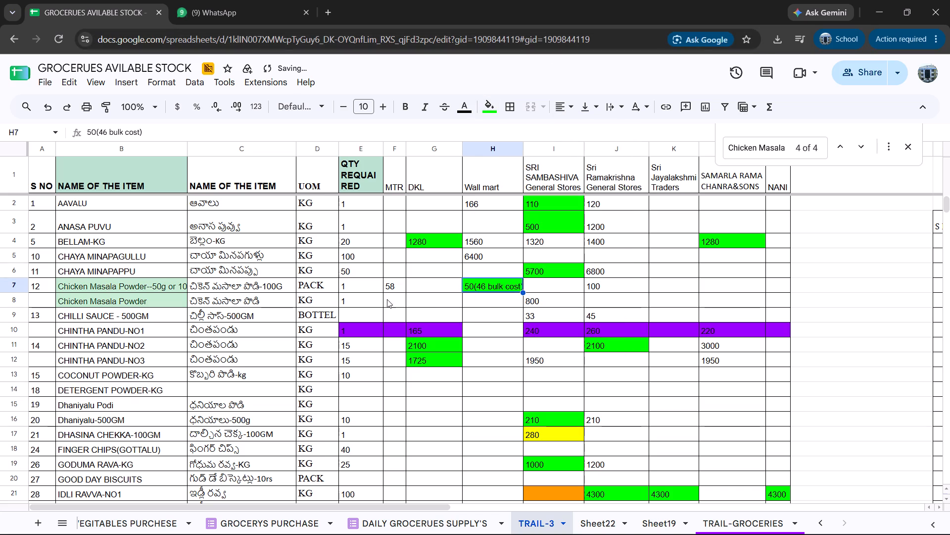
Set the required quantity of the KG Chicken Masala Powder row, cell E8, to 3.
left_click(359, 302)
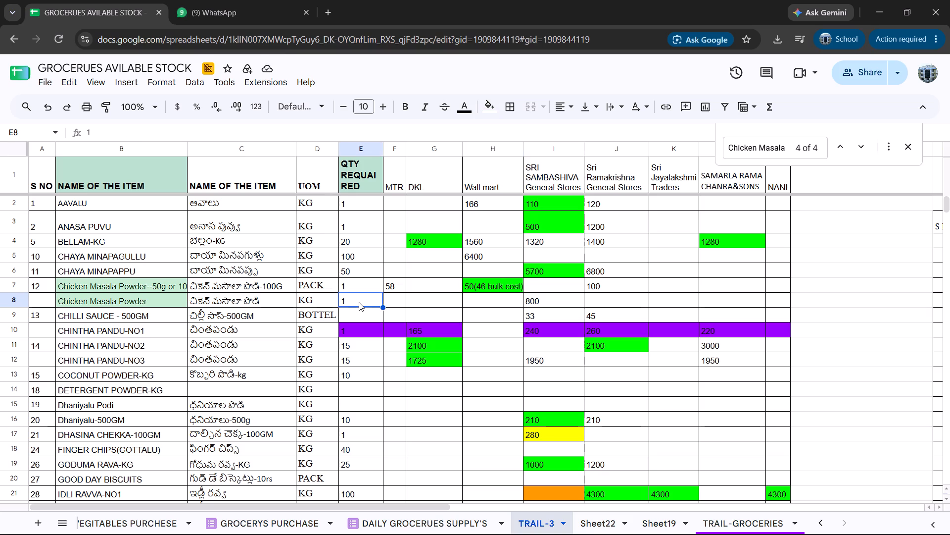
key("3")
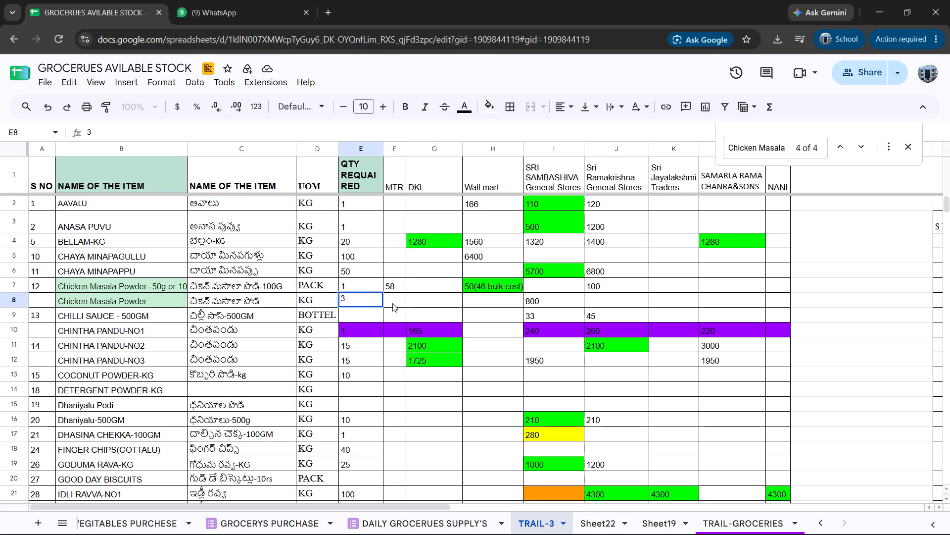
left_click(392, 303)
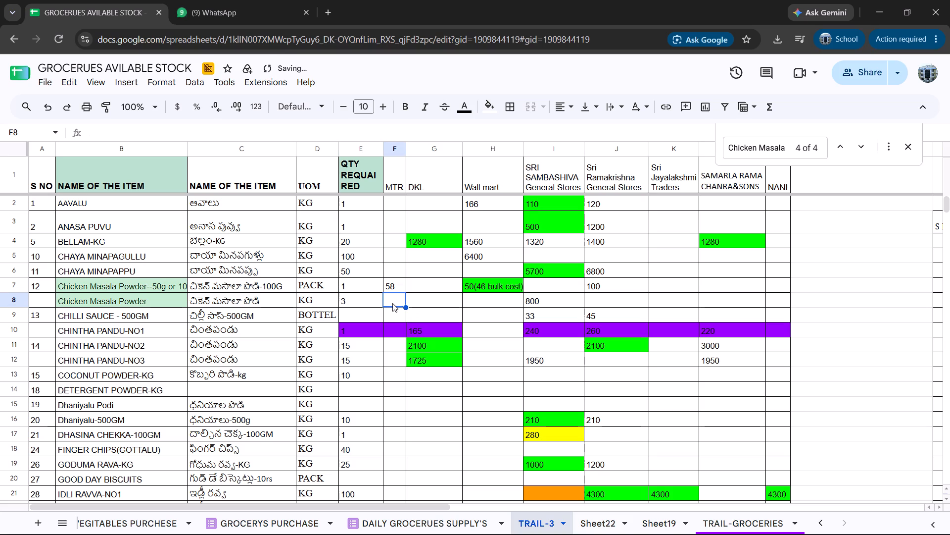
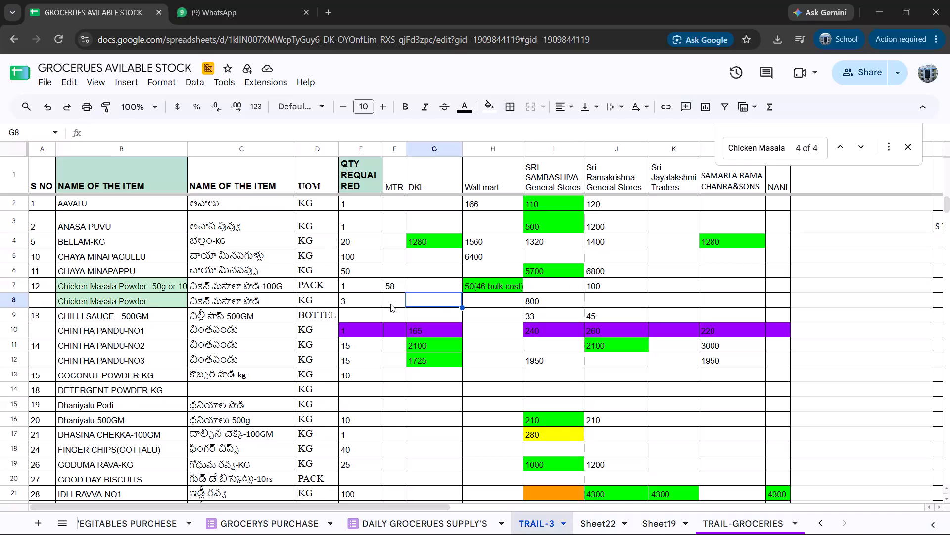
Set the MTR price of the KG Chicken Masala Powder row, cell F8, to 1740.
key("Left")
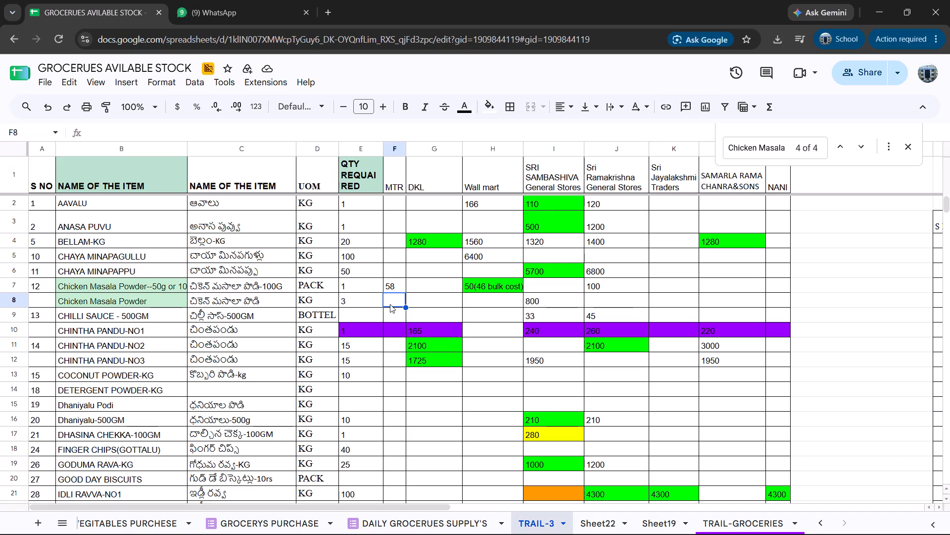
type("17")
type("40")
key("Right")
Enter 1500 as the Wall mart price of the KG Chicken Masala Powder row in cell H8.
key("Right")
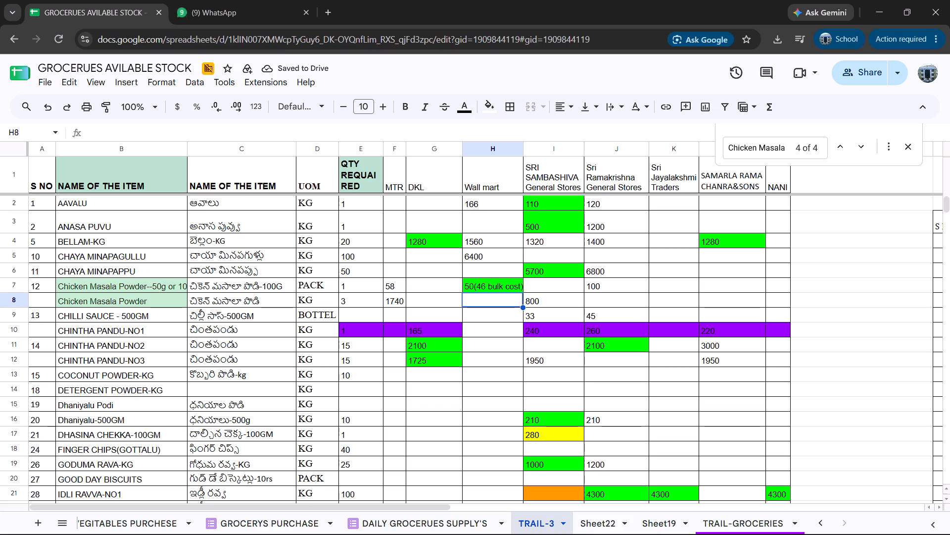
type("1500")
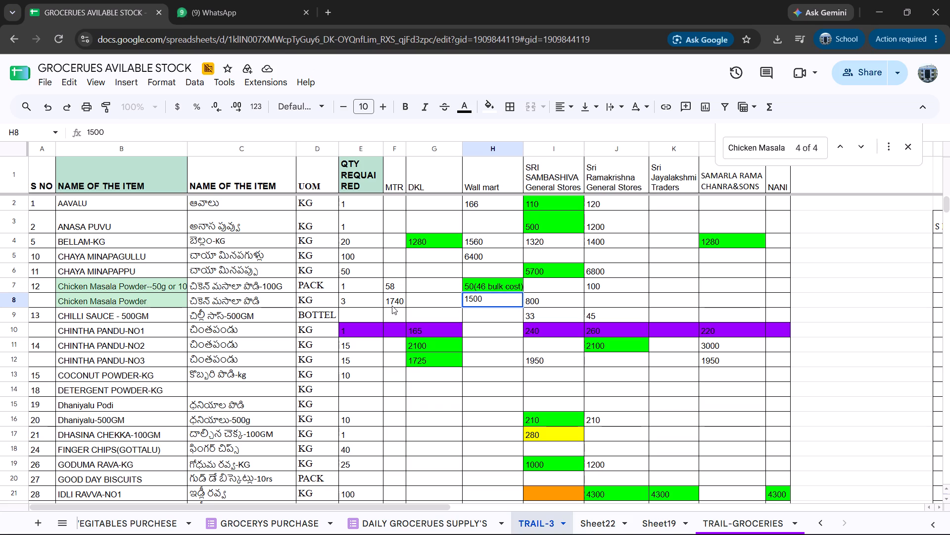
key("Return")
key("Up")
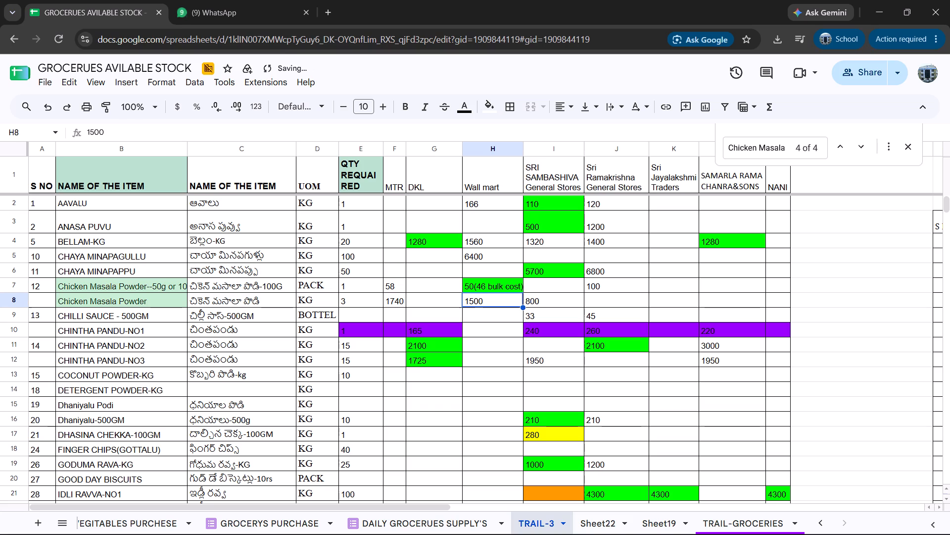
Fill the KG Chicken Masala Powder row's Wall mart cell H8 with bright green.
left_click(491, 104)
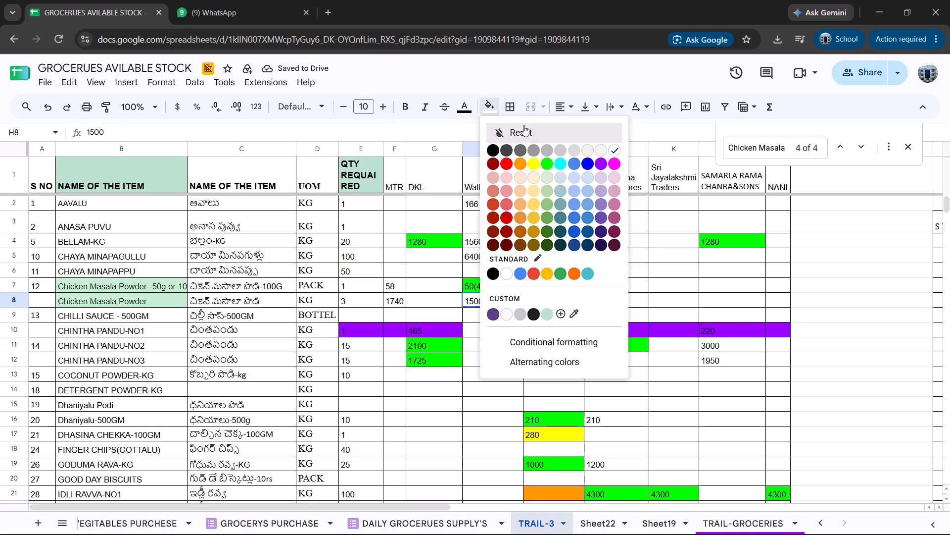
left_click(544, 167)
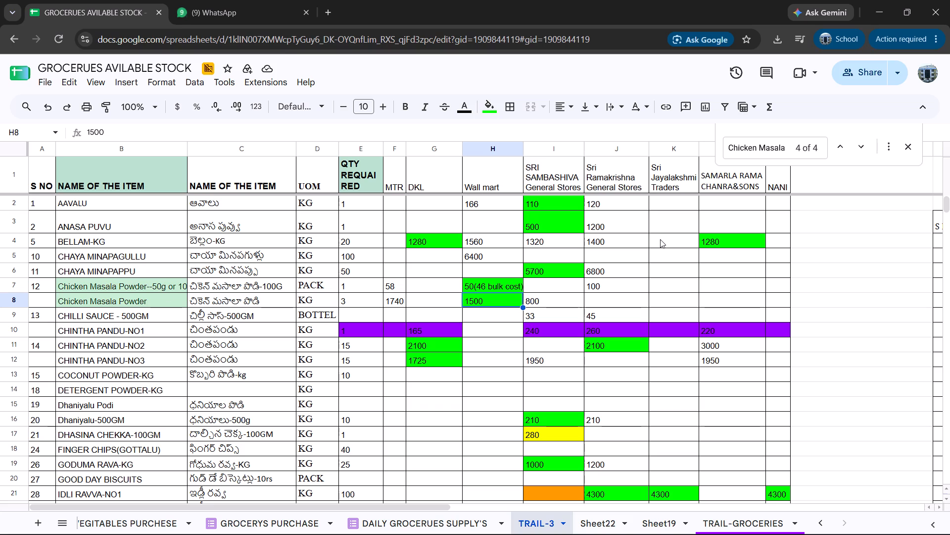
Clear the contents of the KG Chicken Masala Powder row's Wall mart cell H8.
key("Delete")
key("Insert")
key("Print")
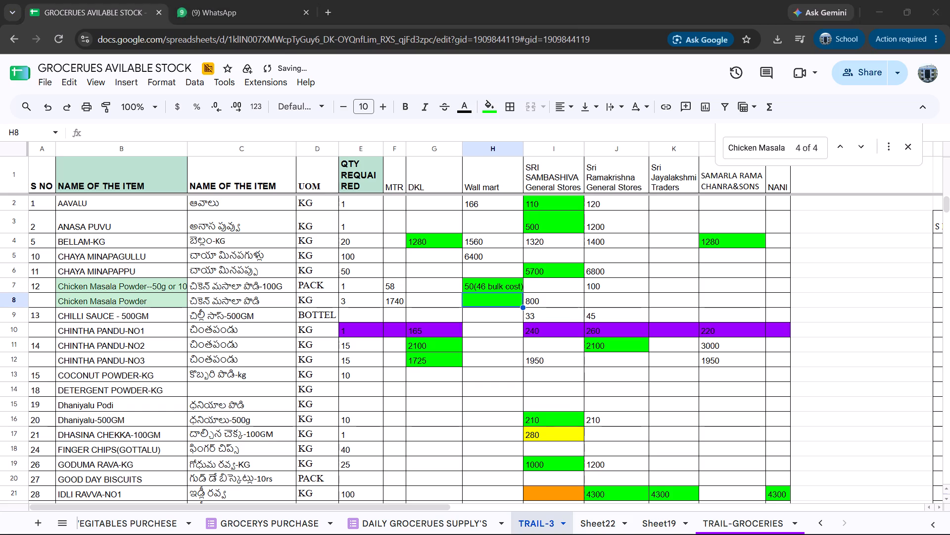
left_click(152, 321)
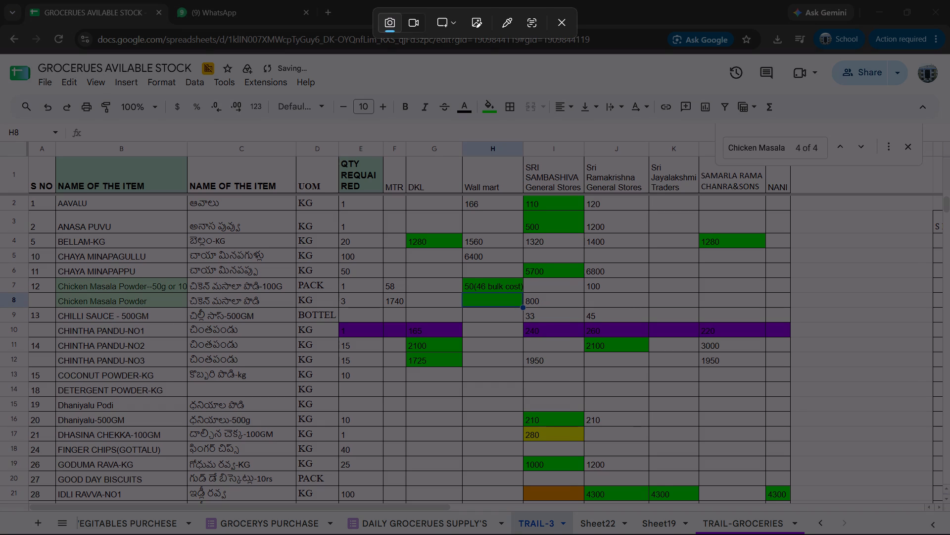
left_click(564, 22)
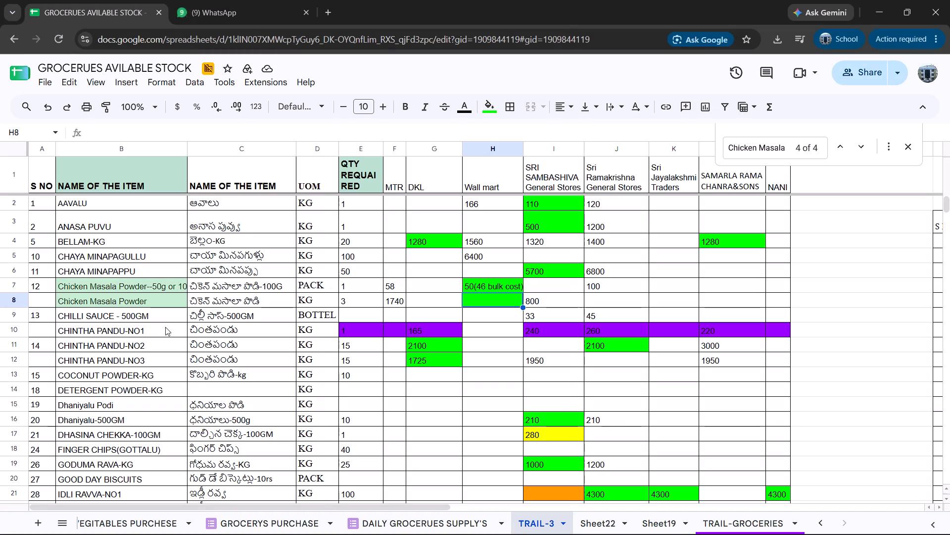
Search the sheet for CHILLI SAUCE, copied from the item name in B9, and view its match in the quotation list with its best price.
double_click(110, 315)
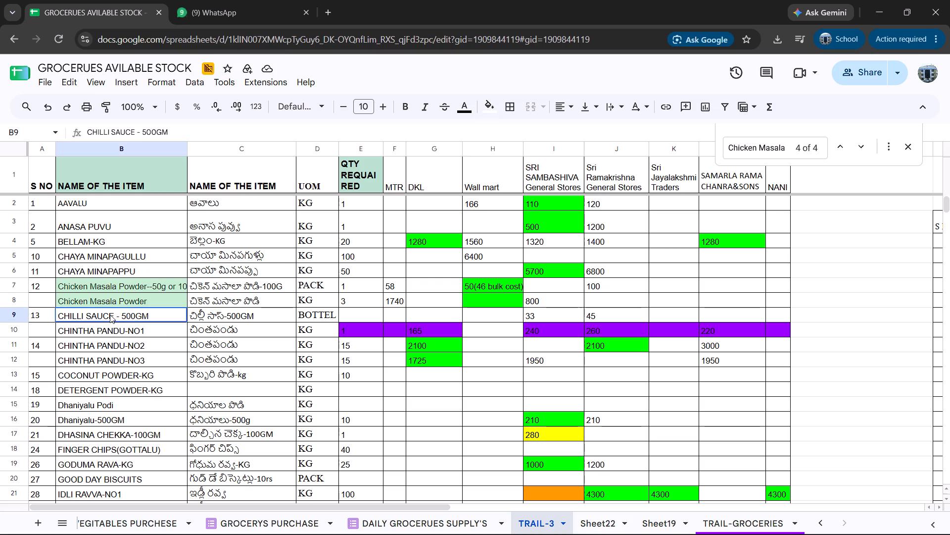
left_click(57, 311)
left_click_drag(57, 311, 110, 313)
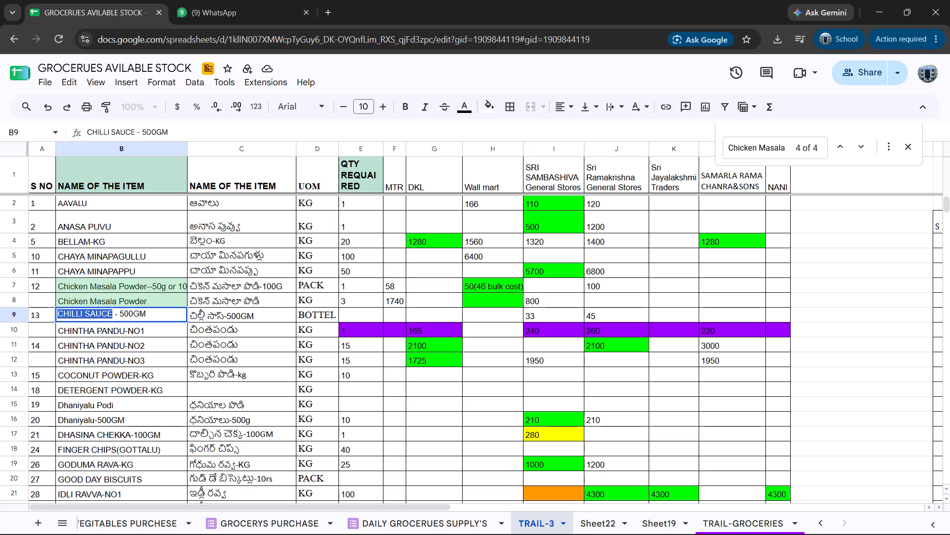
left_click_drag(110, 313, 112, 314)
key("ctrl+c")
left_click_drag(728, 146, 823, 152)
key("ctrl+v")
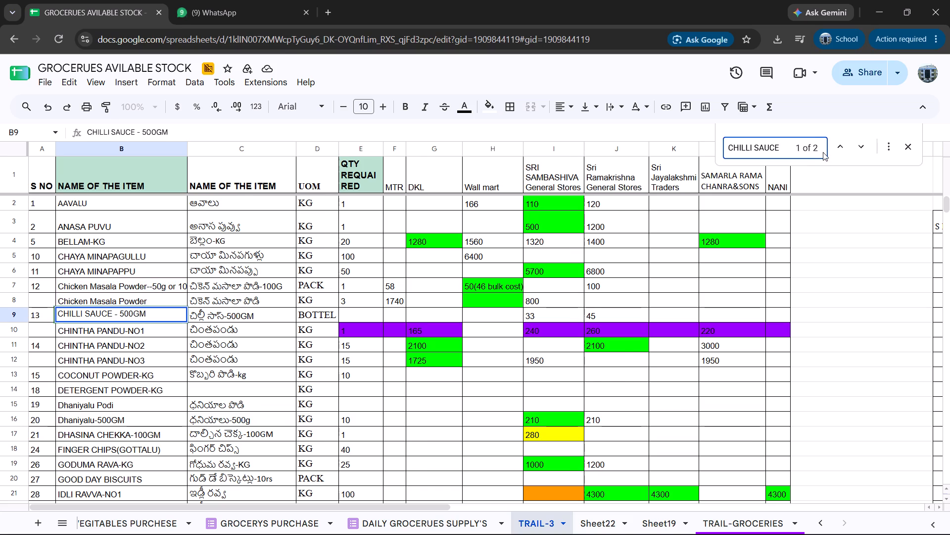
key("Return")
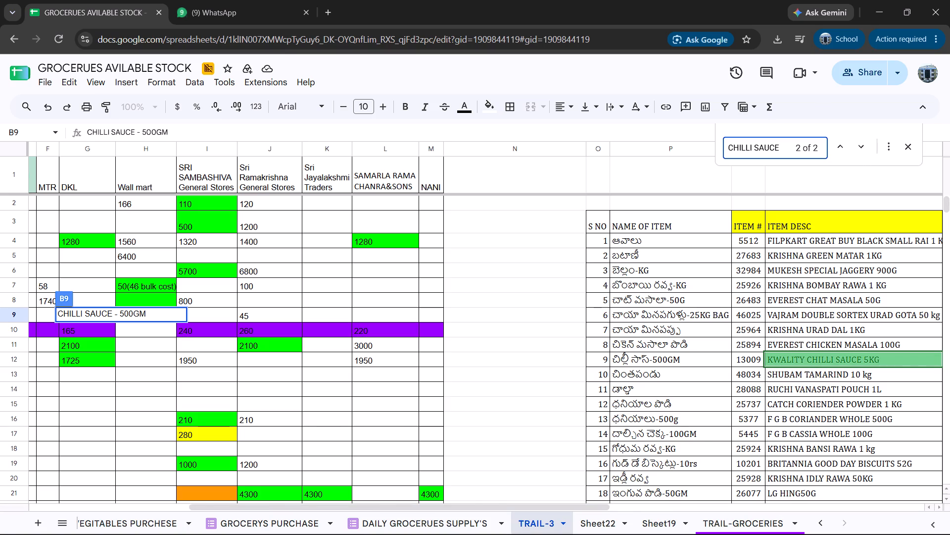
left_click(787, 146)
key("Return")
key("Return")
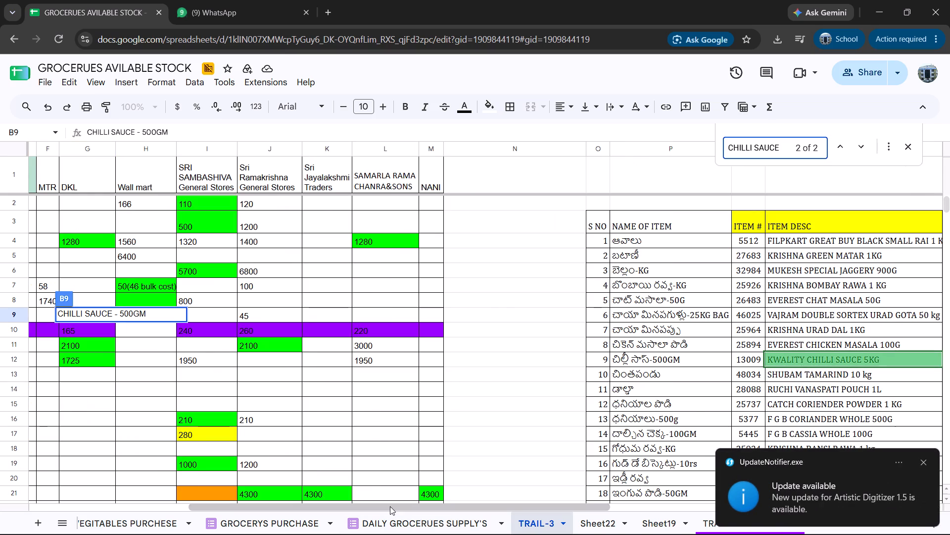
left_click_drag(390, 506, 484, 527)
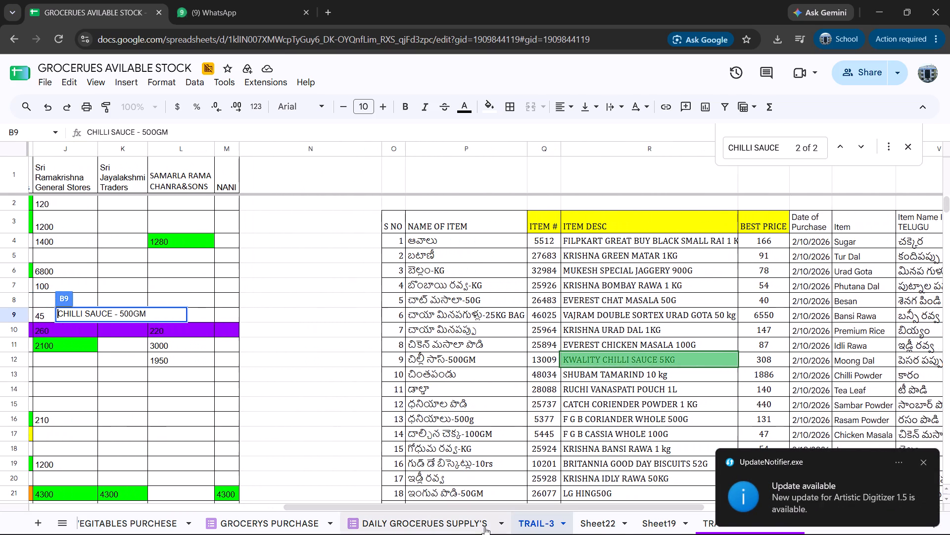
left_click(923, 462)
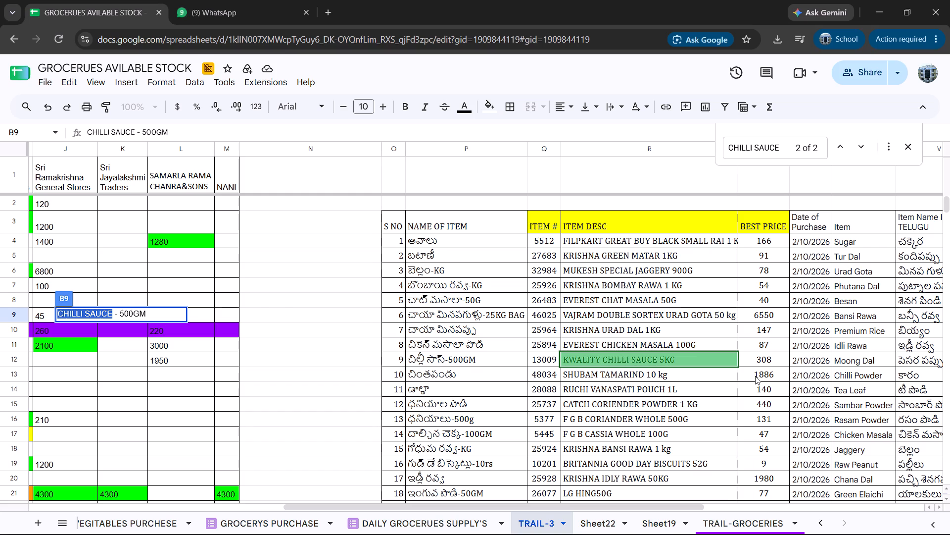
Search the sheet again for CHILLI SAUCE, copied from the quotation list entry in R12, and go through the matches.
double_click(607, 358)
left_click_drag(603, 358, 641, 360)
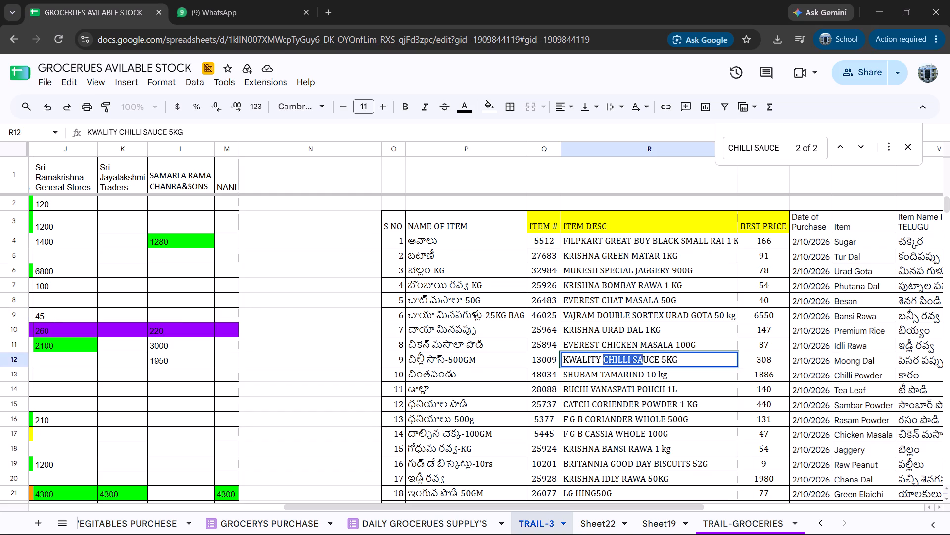
left_click_drag(641, 360, 659, 365)
key("ctrl+c")
left_click_drag(786, 145, 727, 150)
left_click_drag(727, 150, 735, 148)
key("ctrl+v")
left_click_drag(781, 152, 721, 153)
key("ctrl+v")
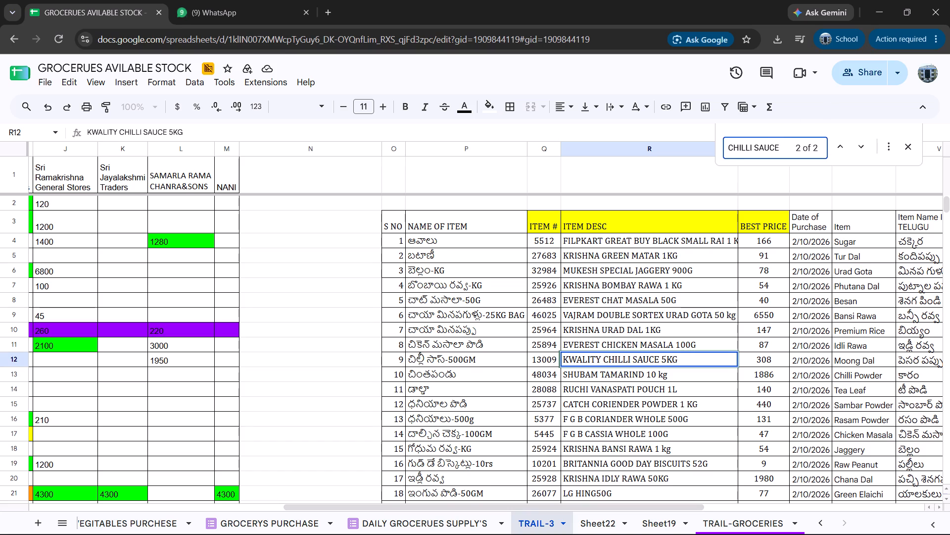
left_click(789, 147)
key("Return")
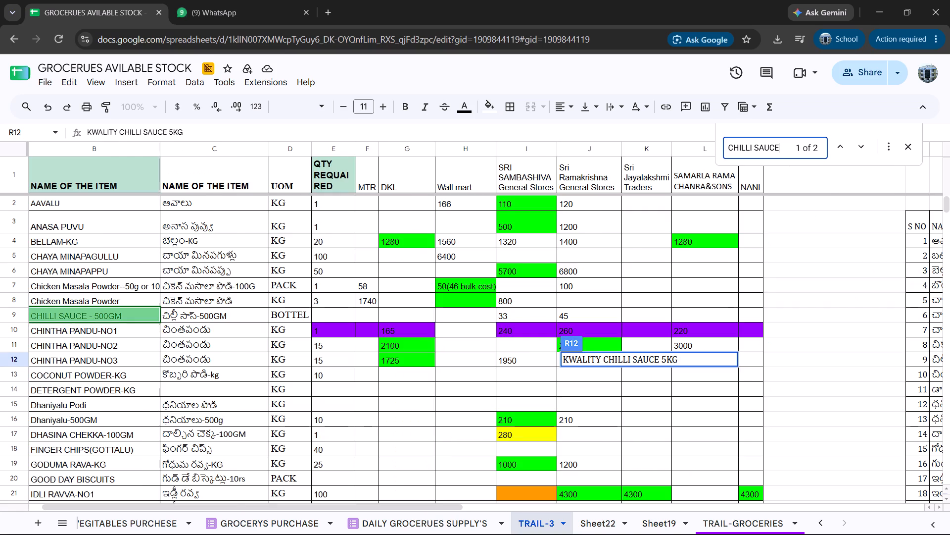
key("Return")
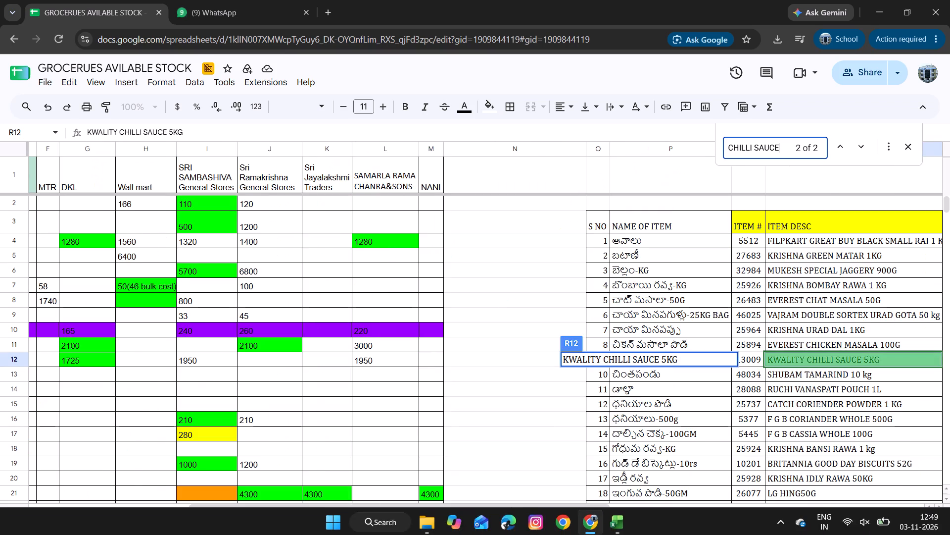
Examine the quotation list's Kwality Chilli Sauce 5KG price and the adjacent purchase records, and return to the stock list.
left_click_drag(419, 509, 569, 516)
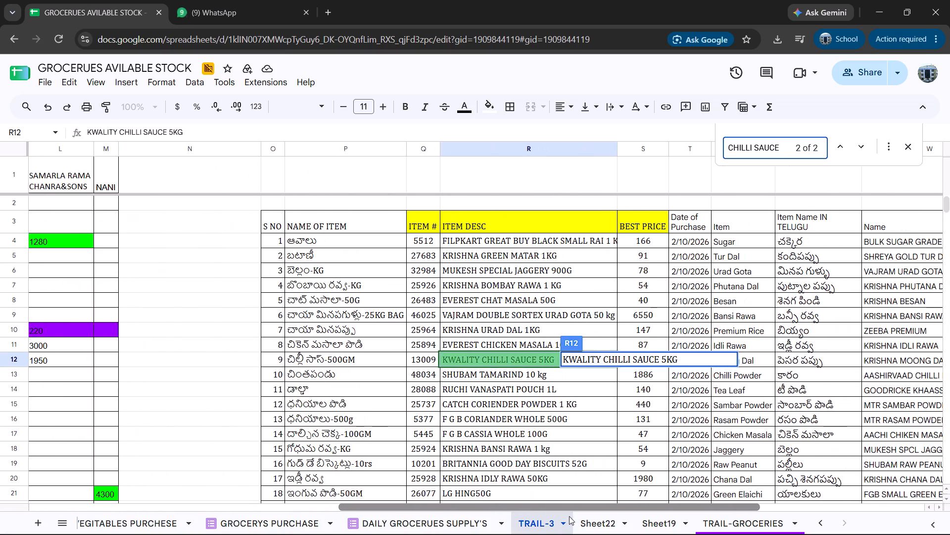
left_click_drag(569, 516, 641, 534)
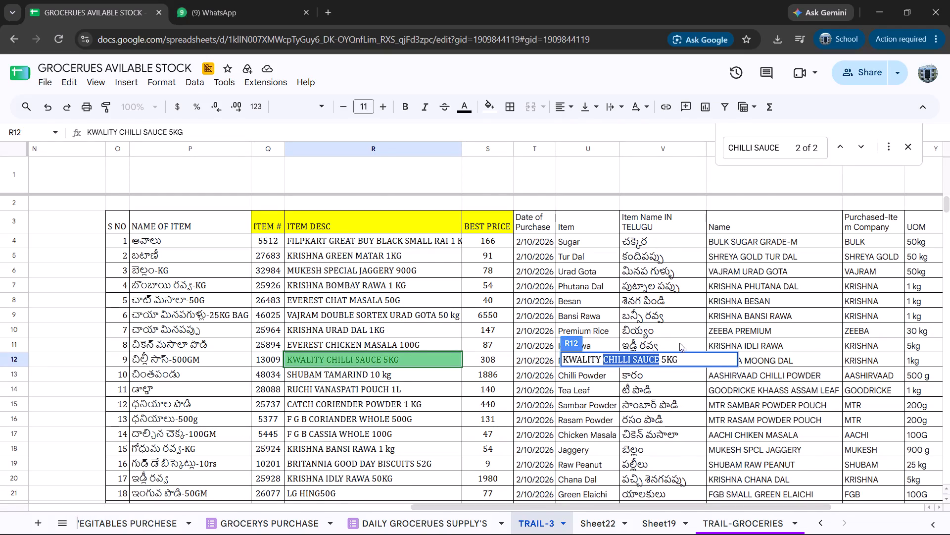
scroll(712, 380, "down", 1)
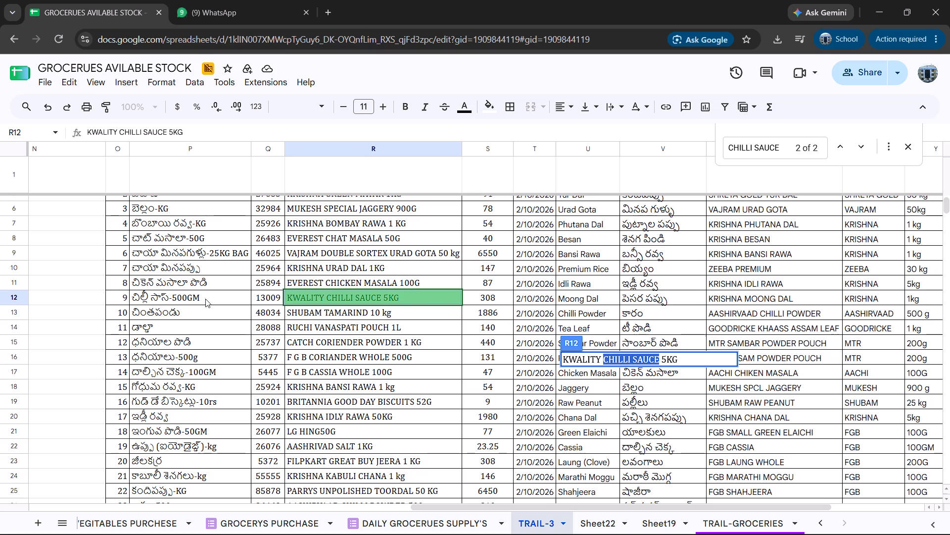
scroll(617, 515, "up", 1)
scroll(616, 511, "down", 1)
scroll(466, 352, "up", 1)
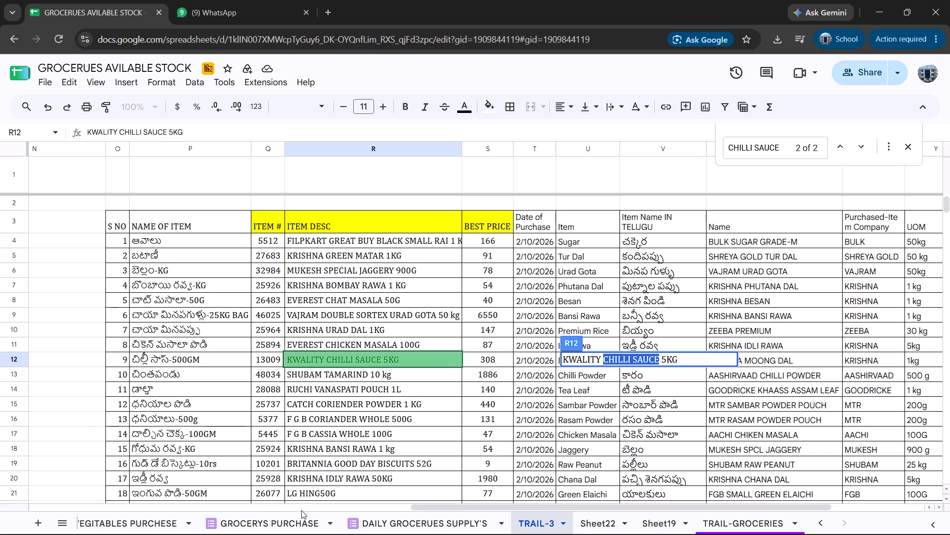
left_click_drag(522, 508, 127, 432)
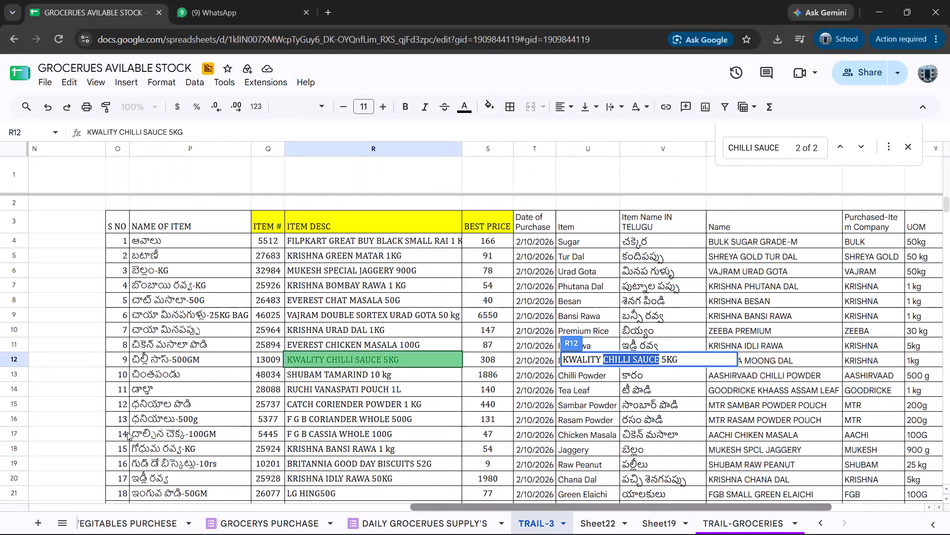
left_click_drag(127, 432, 48, 488)
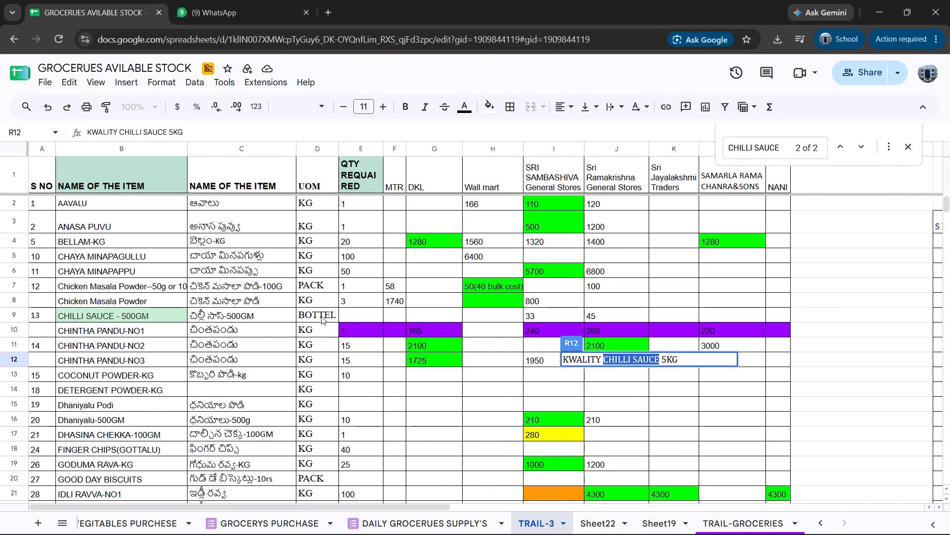
Enter 30.8 as the Wall mart price for CHILLI SAUCE - 500GM in cell H9.
left_click(480, 315)
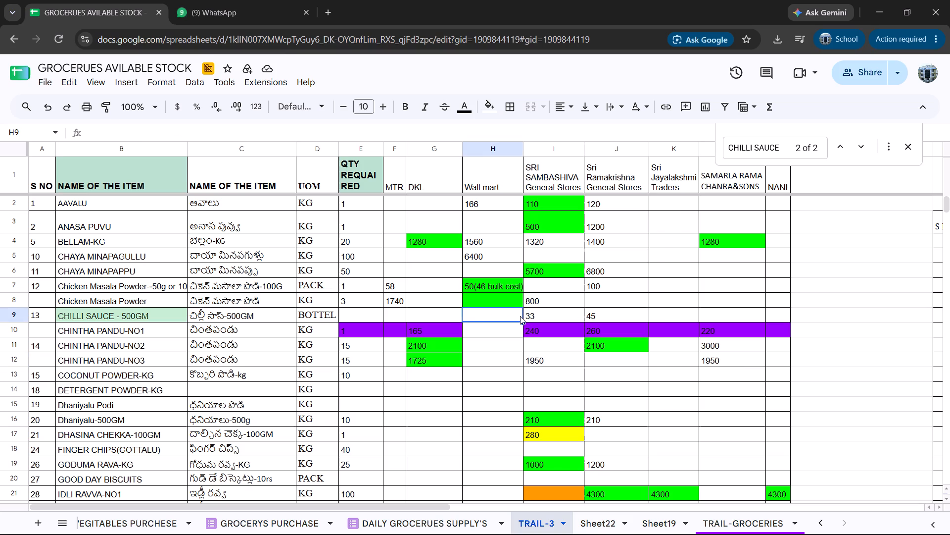
type("30.8")
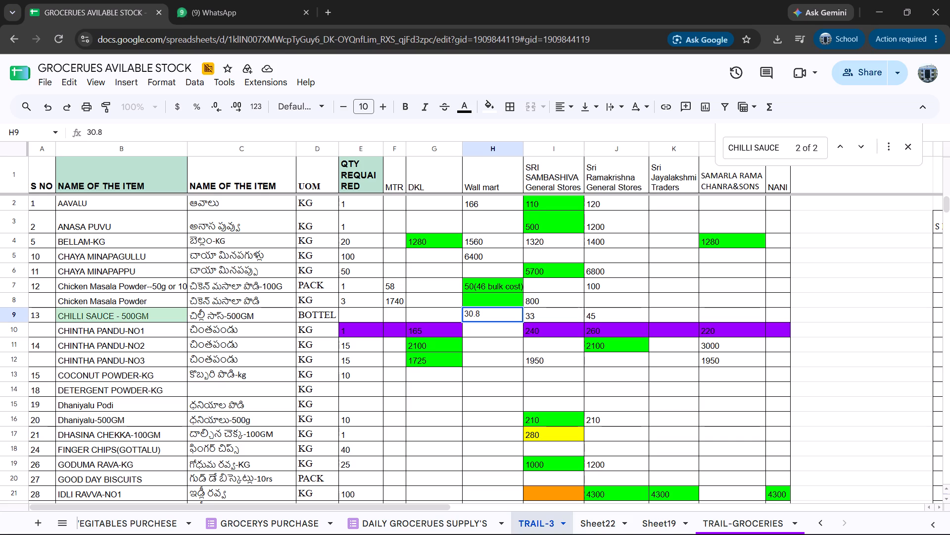
key("Return")
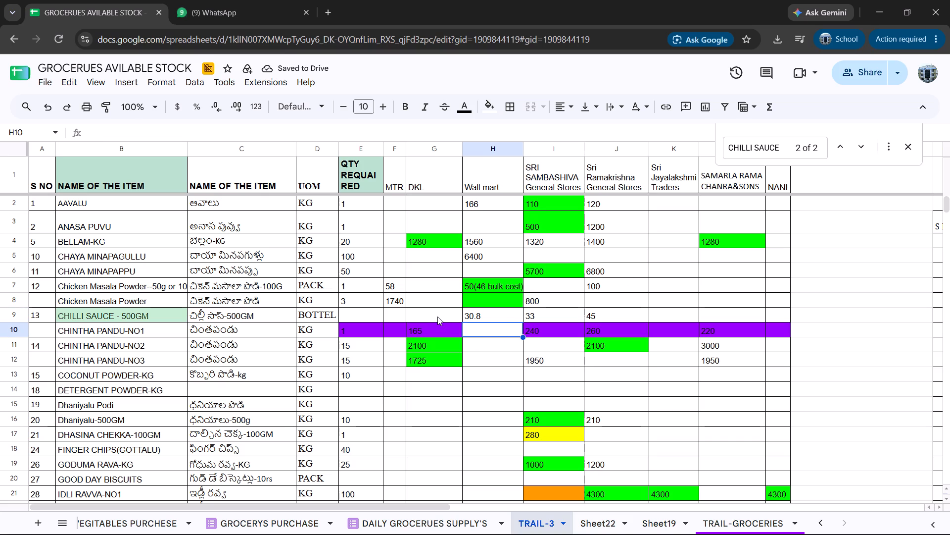
Change the CHILLI SAUCE Wall mart price in H9 to 30.8(5kg min order) and fit column H's width to its contents.
double_click(496, 315)
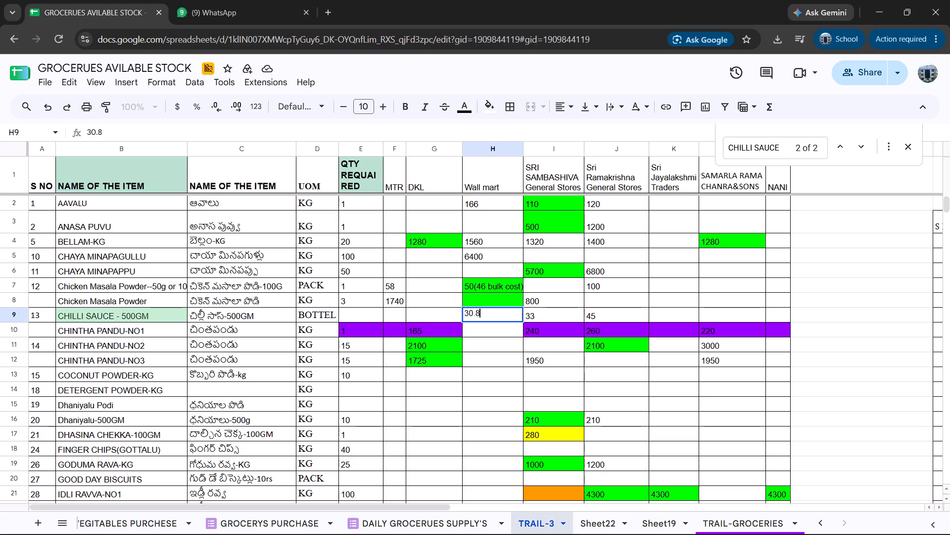
key("shift+parenleft")
type("5kg")
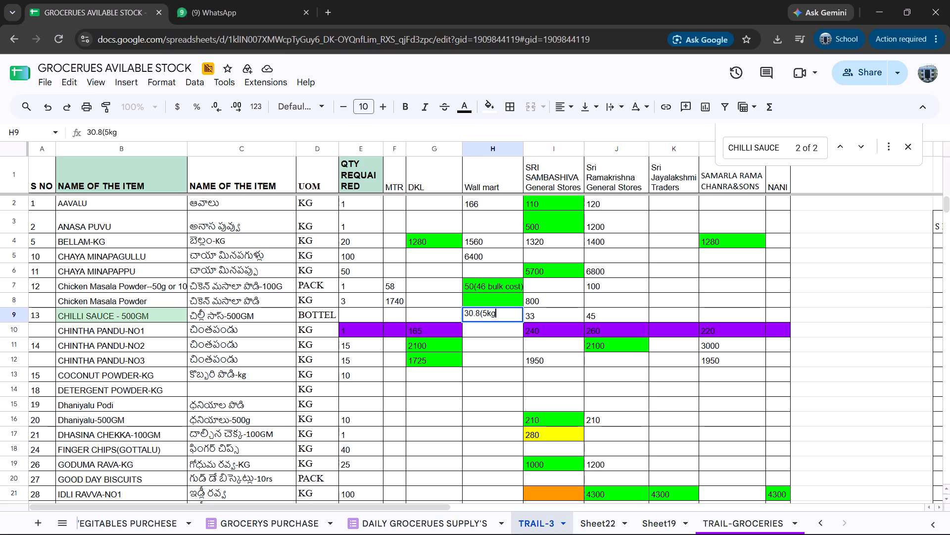
key("space")
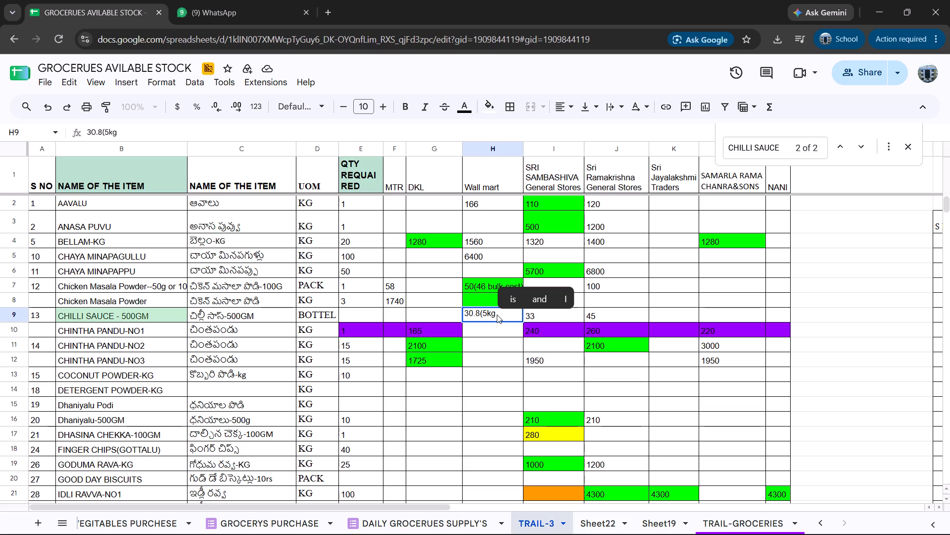
type("min order")
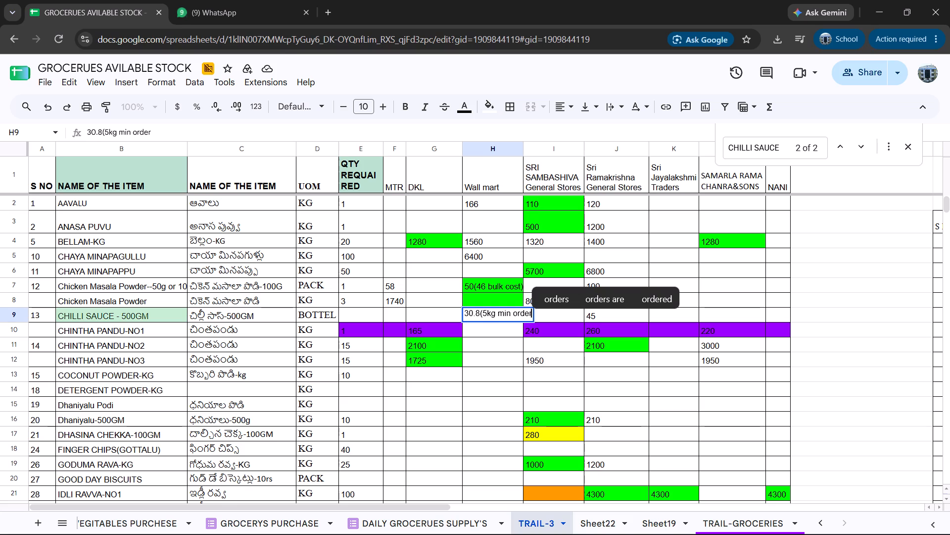
key("shift+parenright")
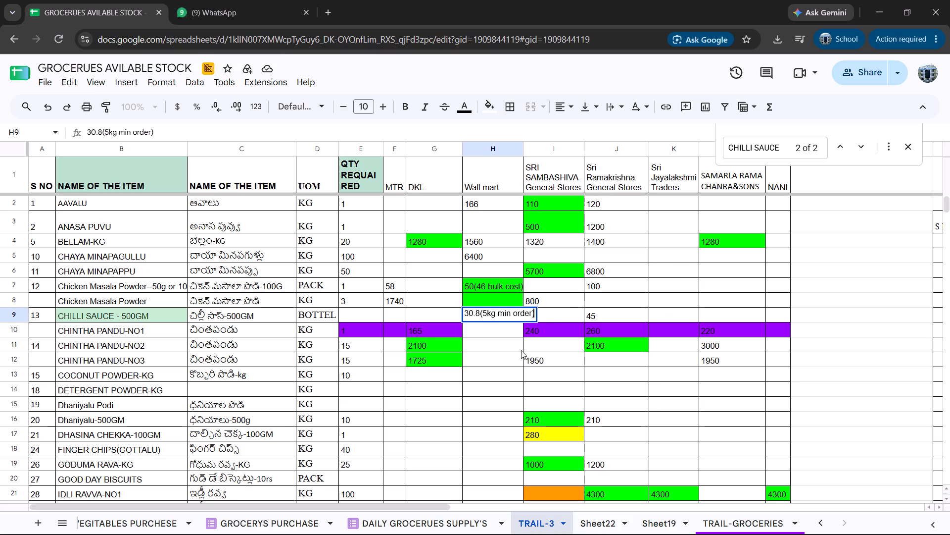
left_click(490, 368)
double_click(523, 146)
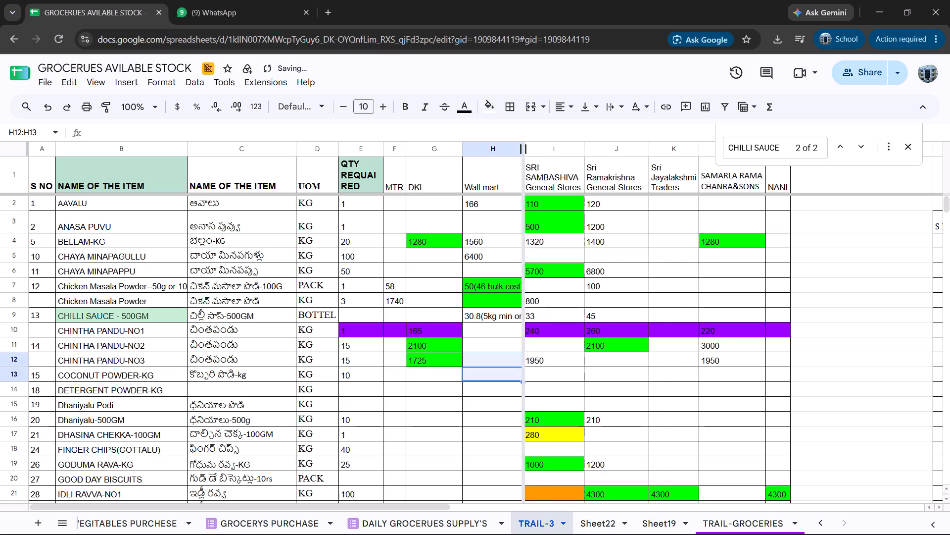
Fill the CHILLI SAUCE prices for Wall mart in H9 and SRI SAMBASHIVA General Stores in I9 with bright green.
left_click(482, 309)
left_click(483, 316)
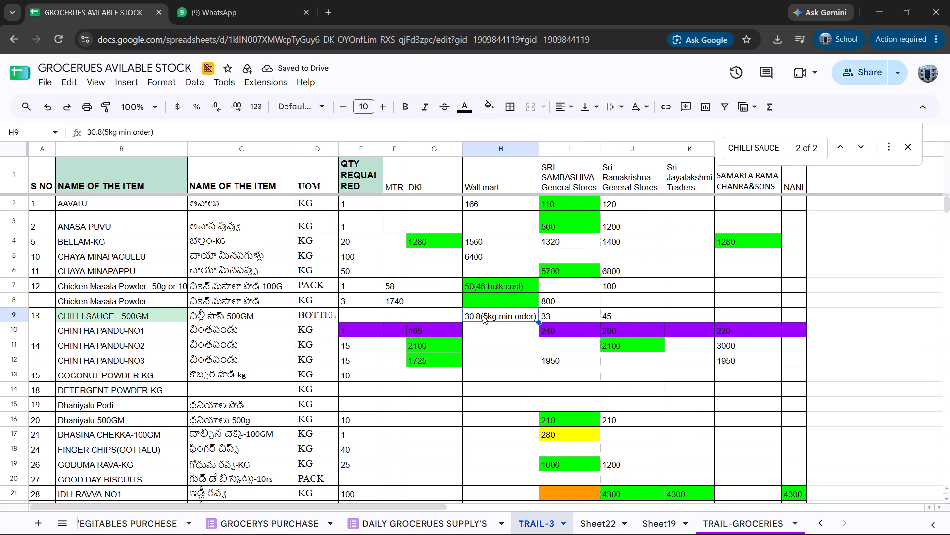
left_click(492, 105)
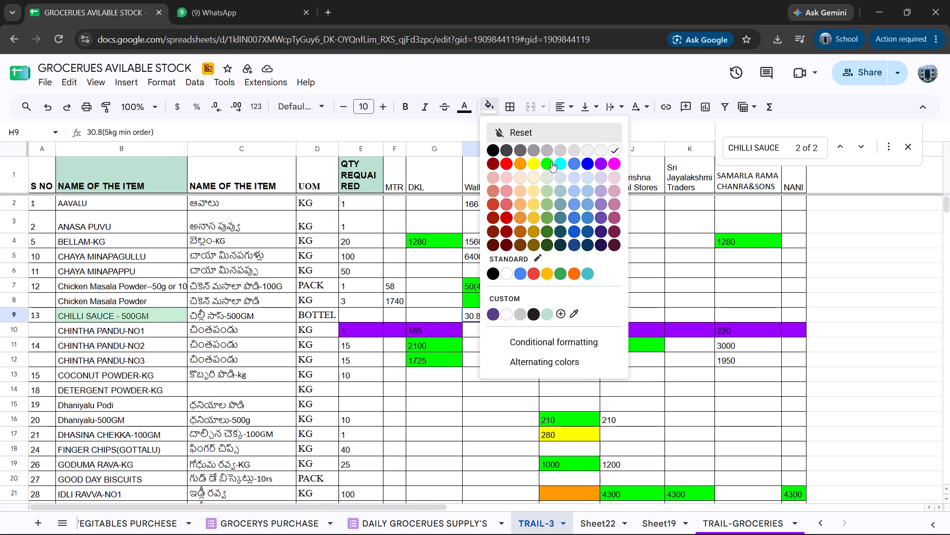
left_click(547, 163)
left_click(569, 313)
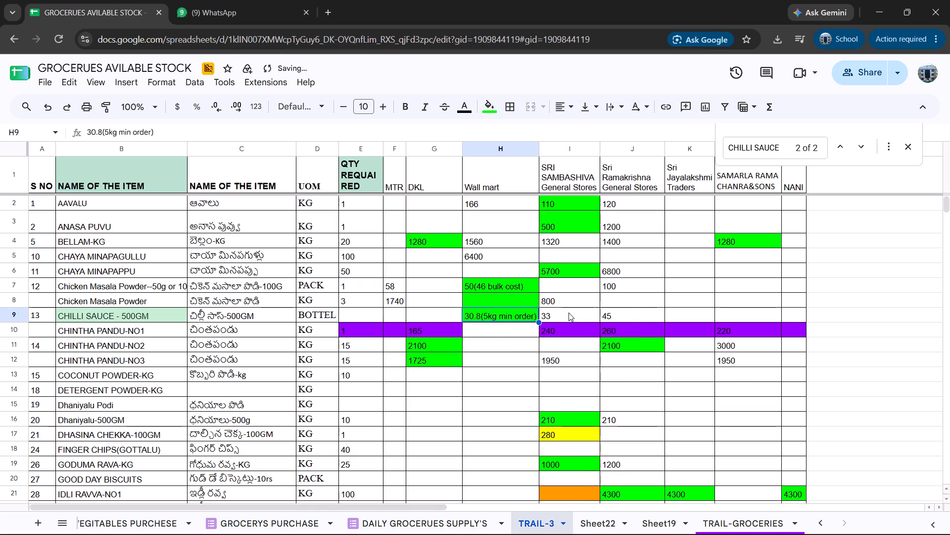
left_click(492, 107)
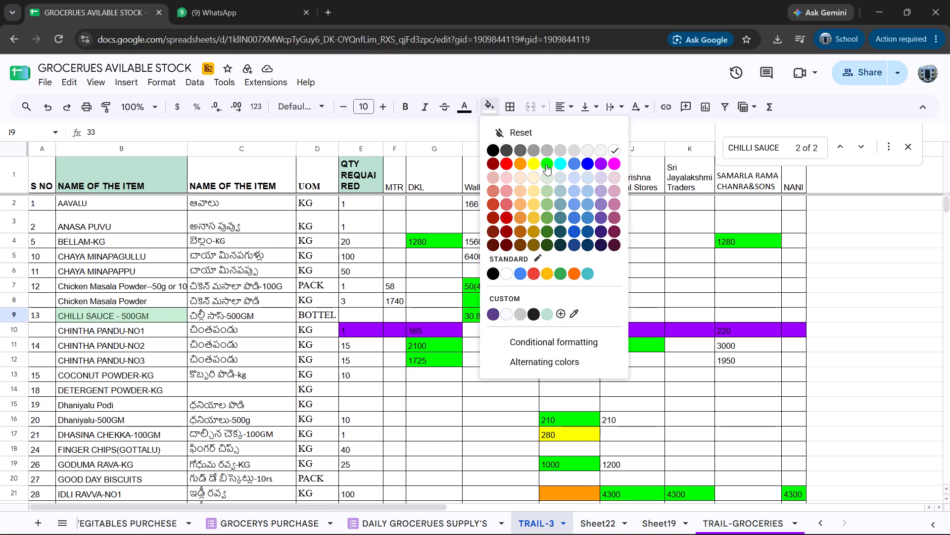
left_click(546, 164)
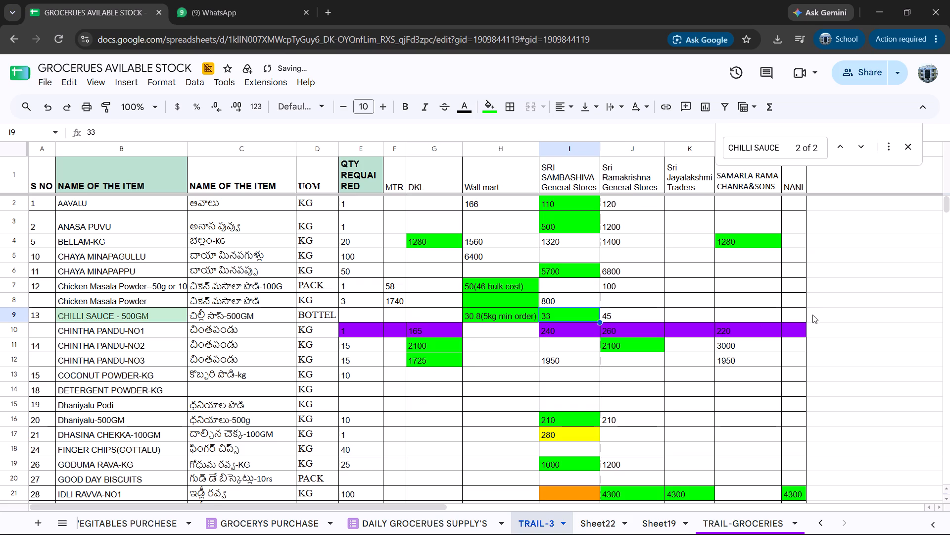
left_click(794, 314)
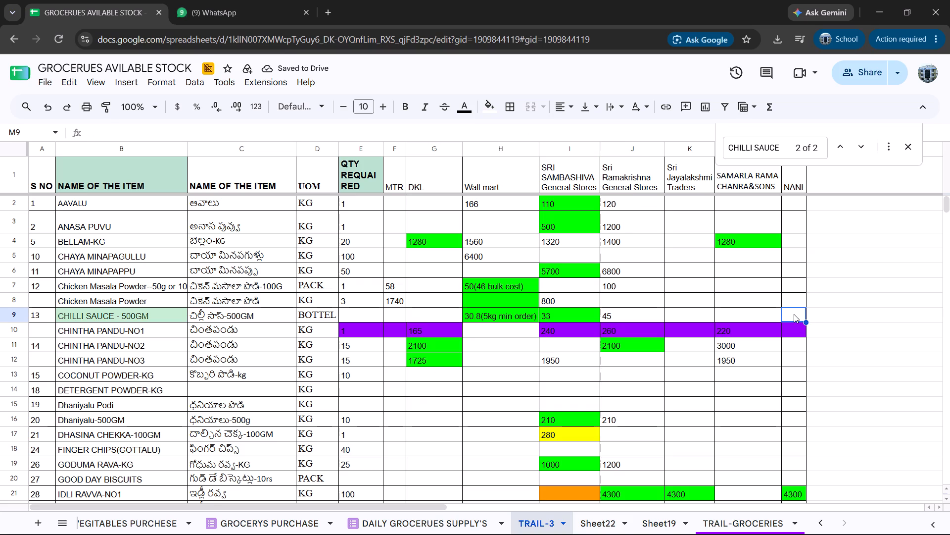
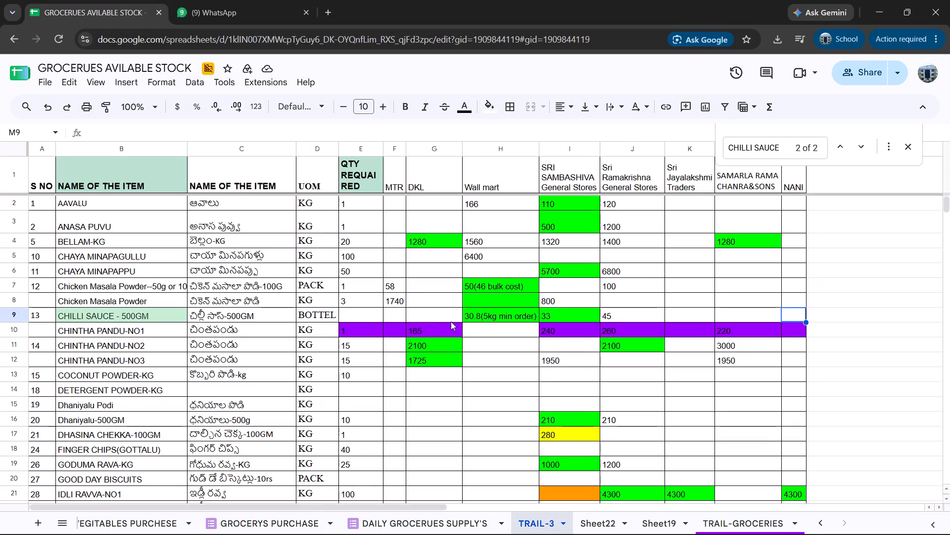
Search the sheet for చింతపండు, the Telugu name of CHINTHA PANDU-NO1, and step through to its entry in the quotation list.
left_click(428, 319)
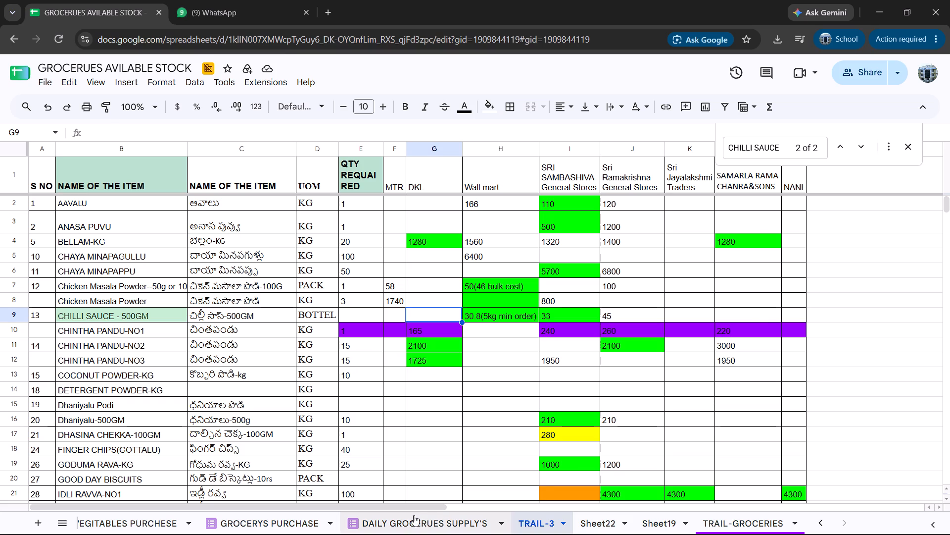
double_click(239, 329)
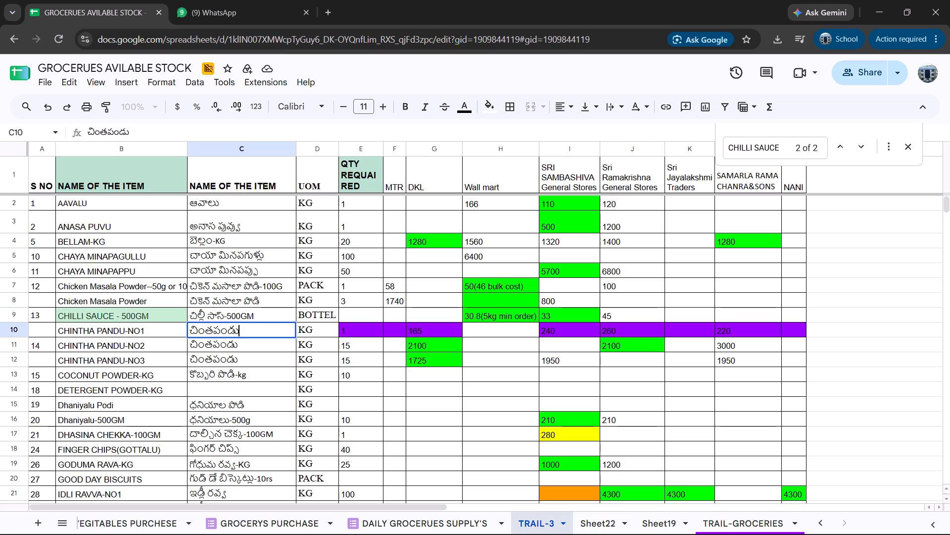
double_click(239, 329)
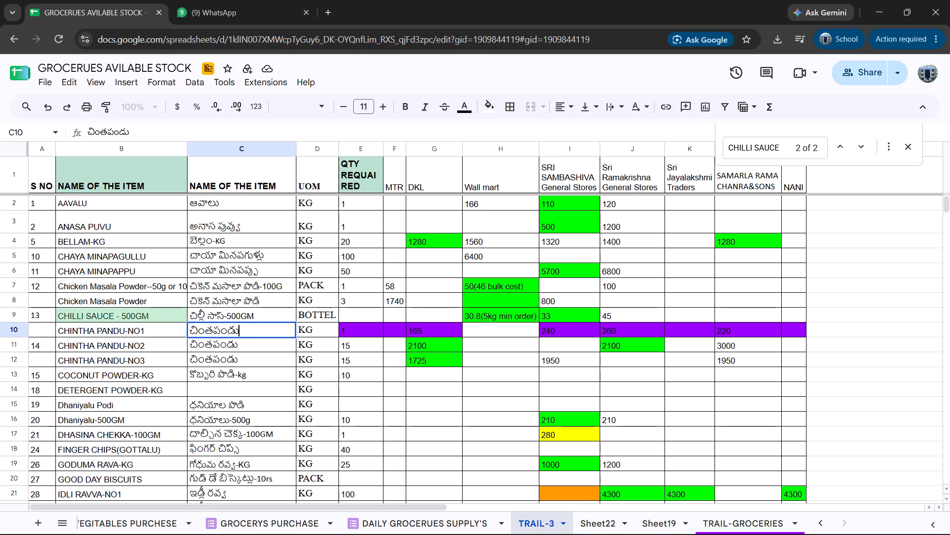
left_click_drag(239, 329, 181, 329)
key("ctrl+c")
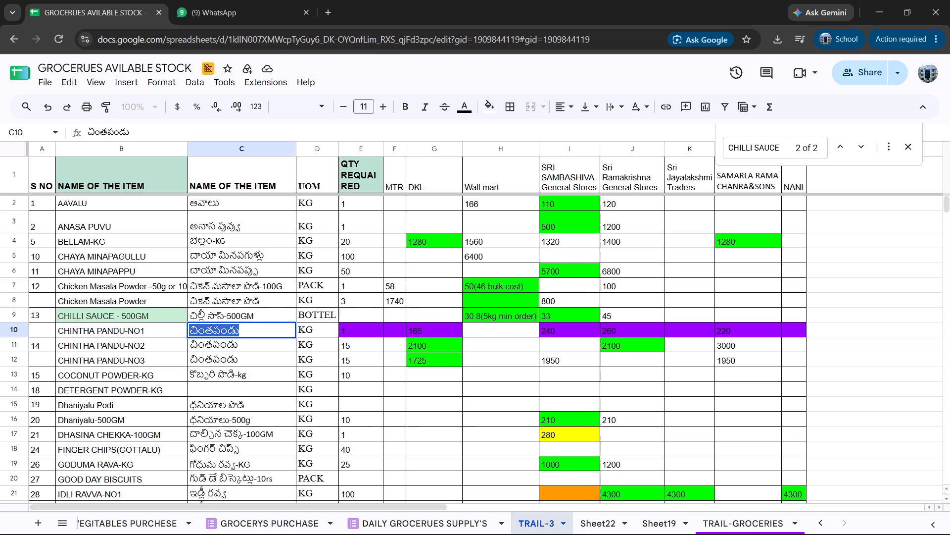
left_click_drag(781, 148, 713, 158)
key("ctrl+v")
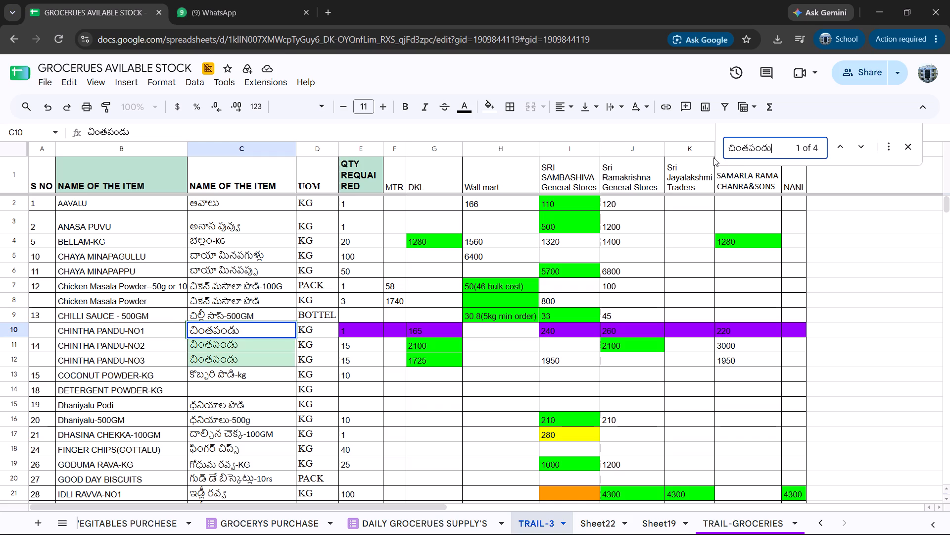
key("Return")
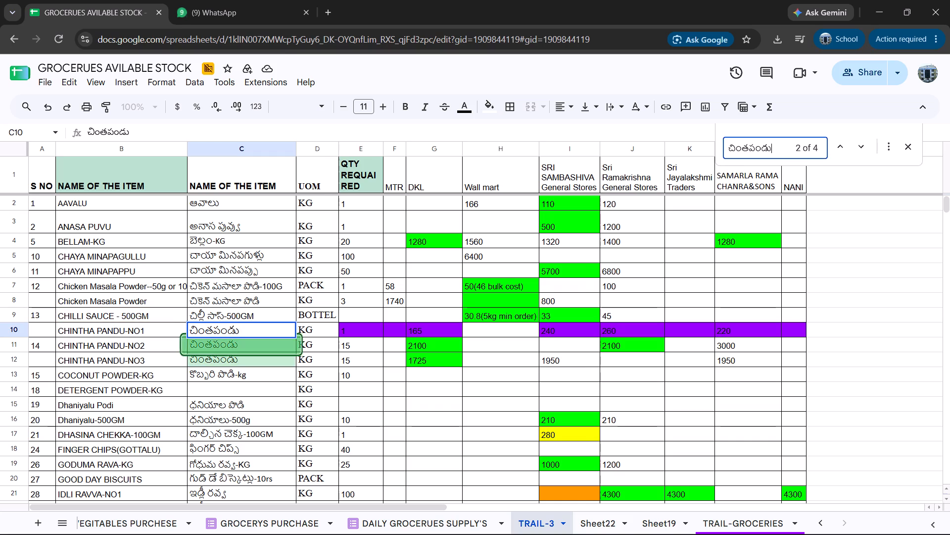
key("Return")
key("Return")
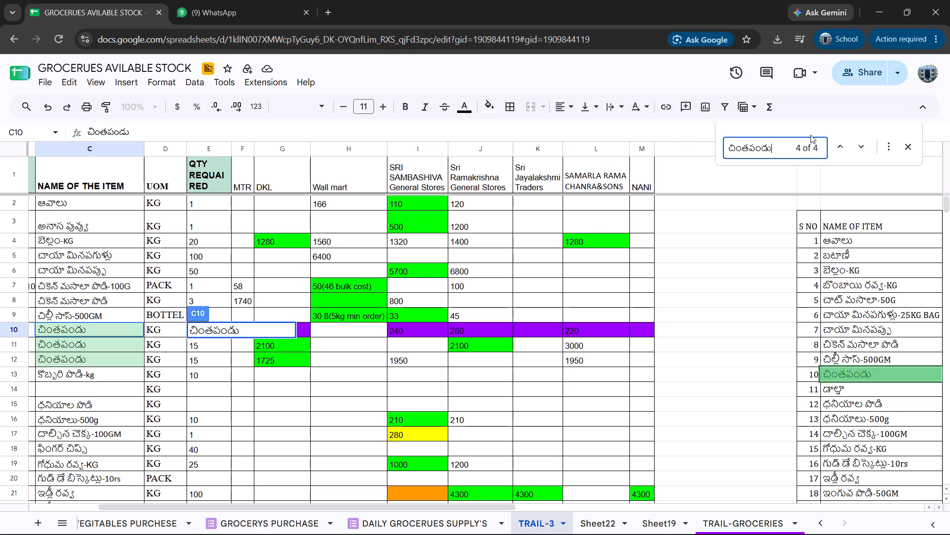
Examine the quotation list's price for SHUBAM TAMARIND 10 kg and the purchase records beside it.
left_click(863, 372)
key("Right")
key("Right")
key("Right")
key("Right")
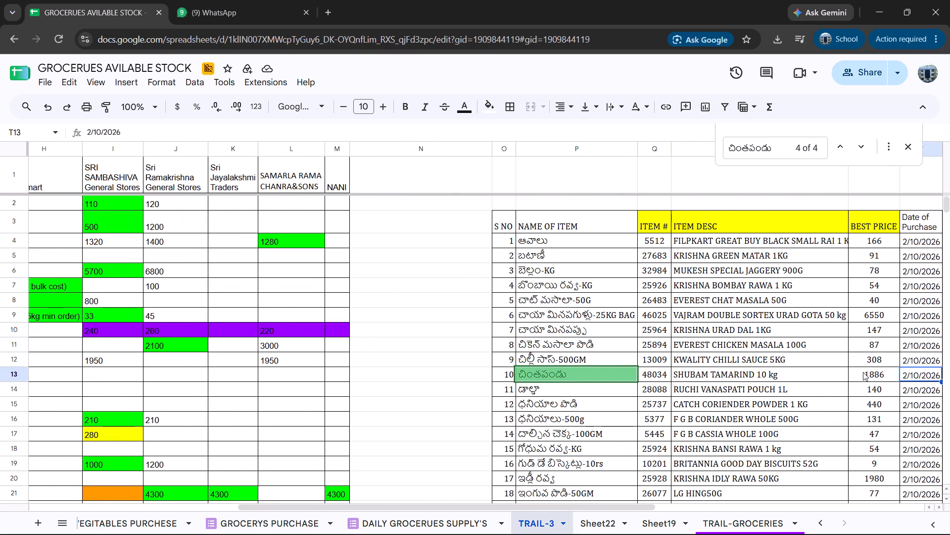
key("Right")
key("Right")
key("Right")
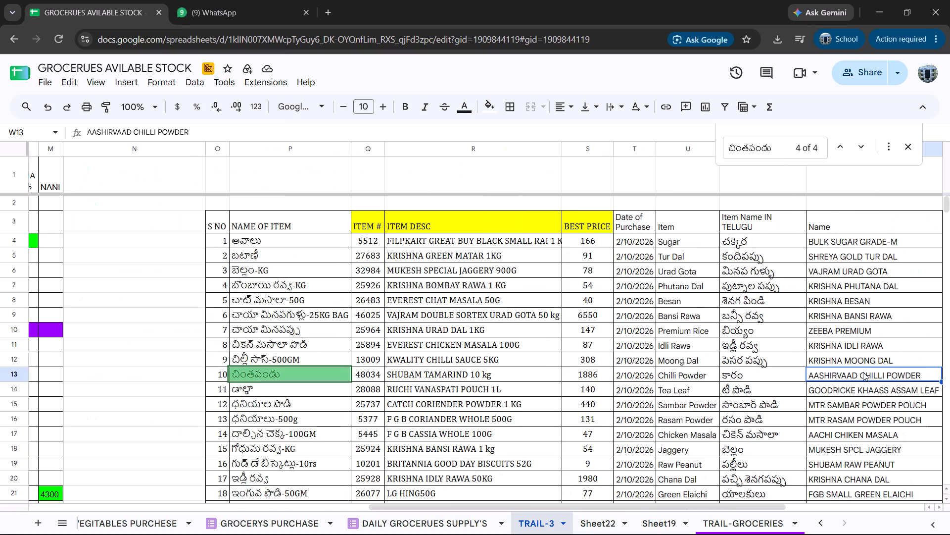
Search the sheet for TAMARIND, copied from the SHUBAM TAMARIND 10 kg item description.
double_click(426, 373)
left_click_drag(426, 373, 471, 374)
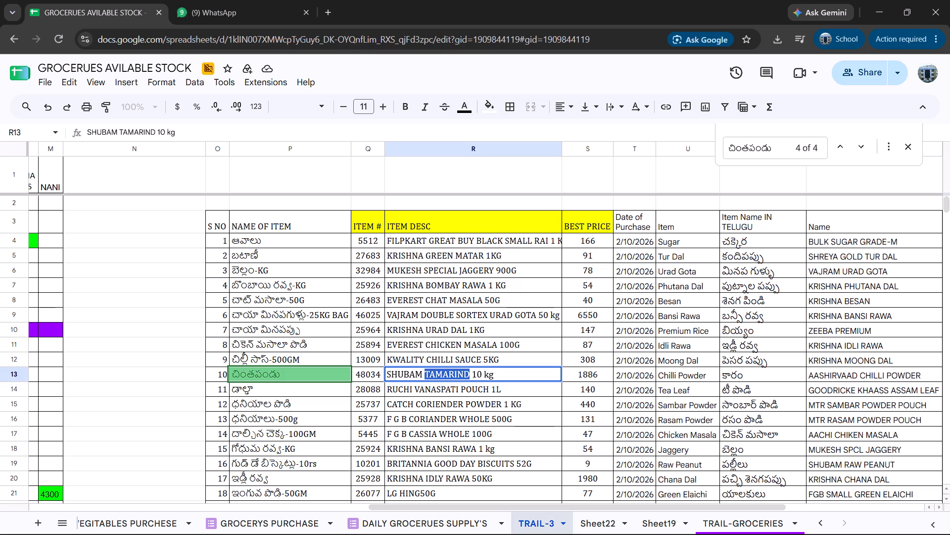
key("ctrl+c")
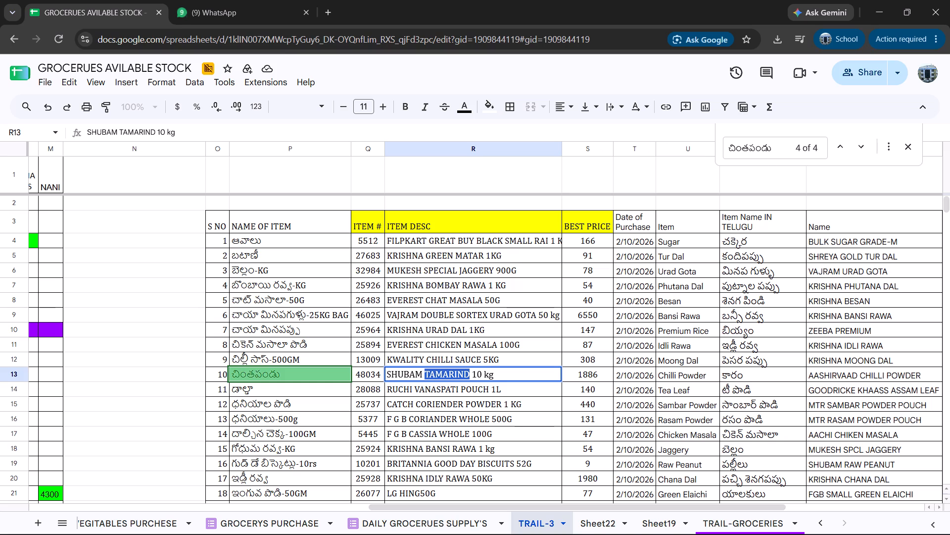
double_click(779, 149)
key("ctrl+v")
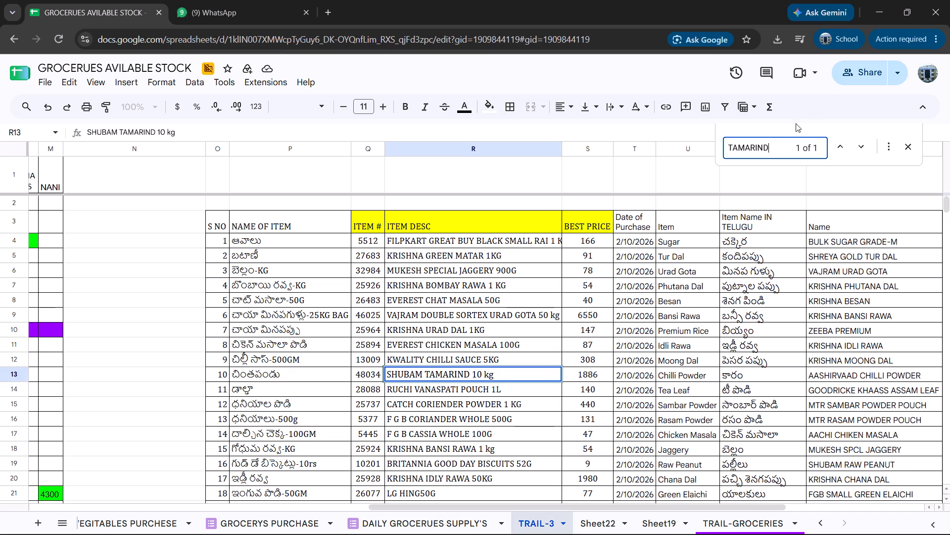
Find చింతపండు again to return to the stock rows and enter 2829 as the Wall mart price for CHINTHA PANDU-NO2 in H11.
double_click(297, 370)
double_click(297, 370)
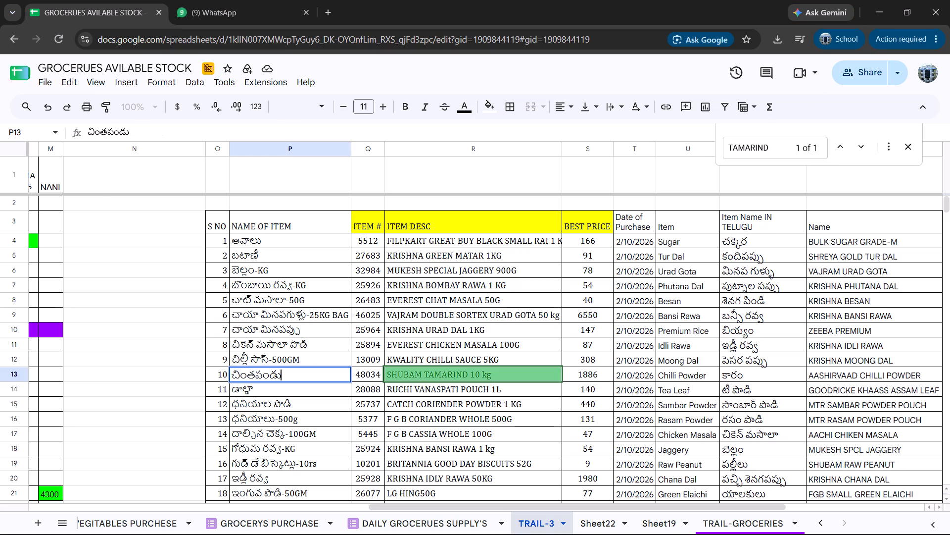
left_click_drag(310, 377, 230, 393)
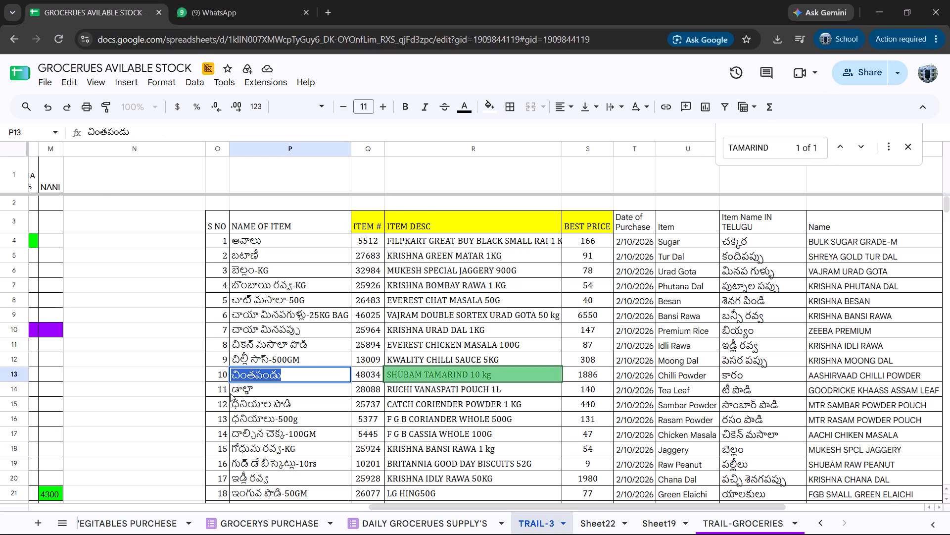
left_click_drag(230, 393, 228, 393)
key("ctrl+c")
double_click(772, 148)
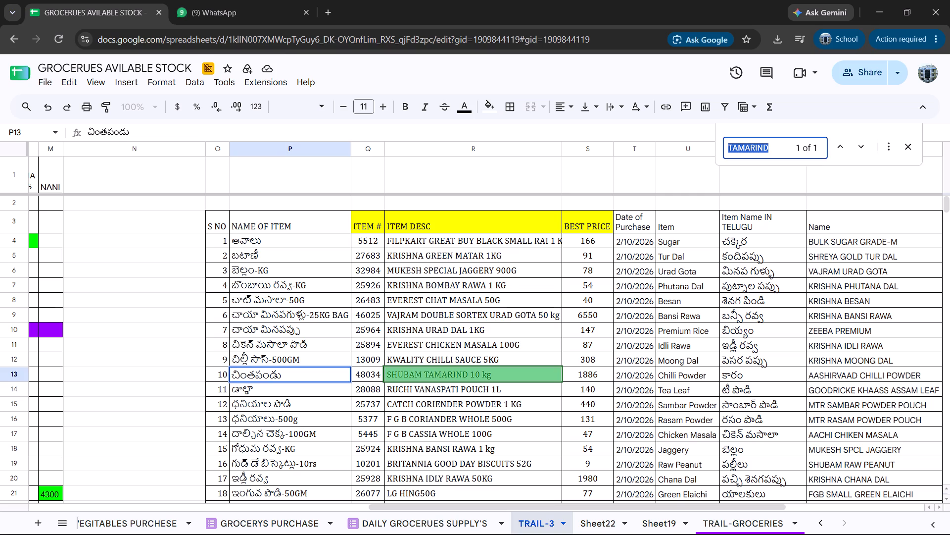
key("ctrl+v")
key("Return")
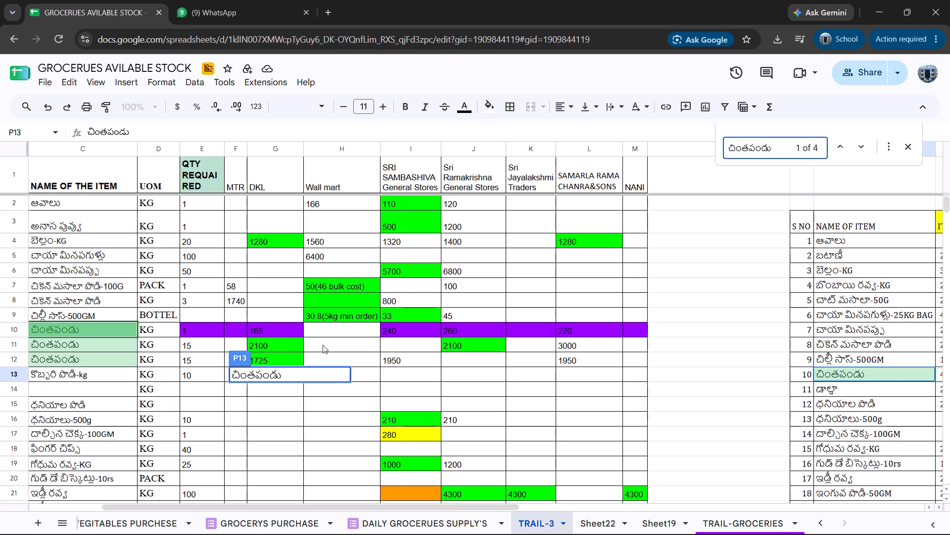
left_click(323, 345)
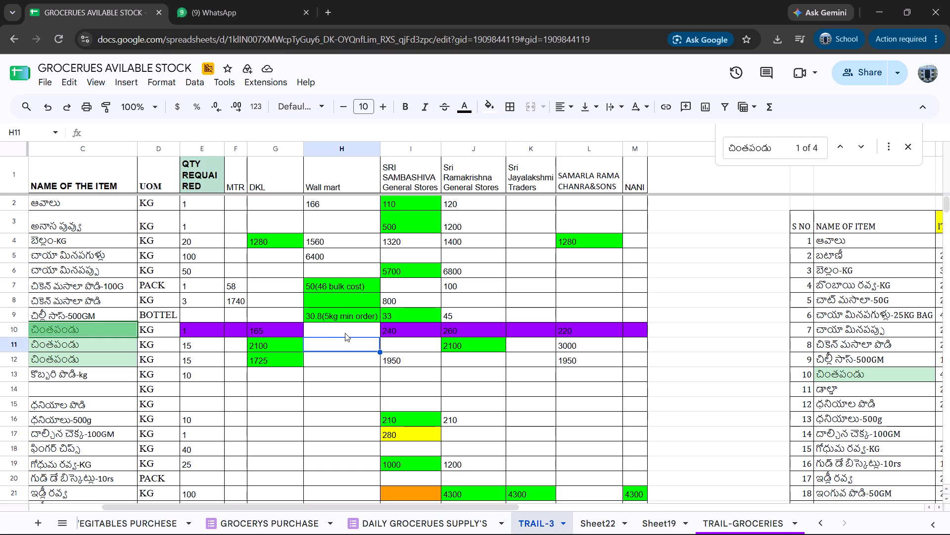
type("28")
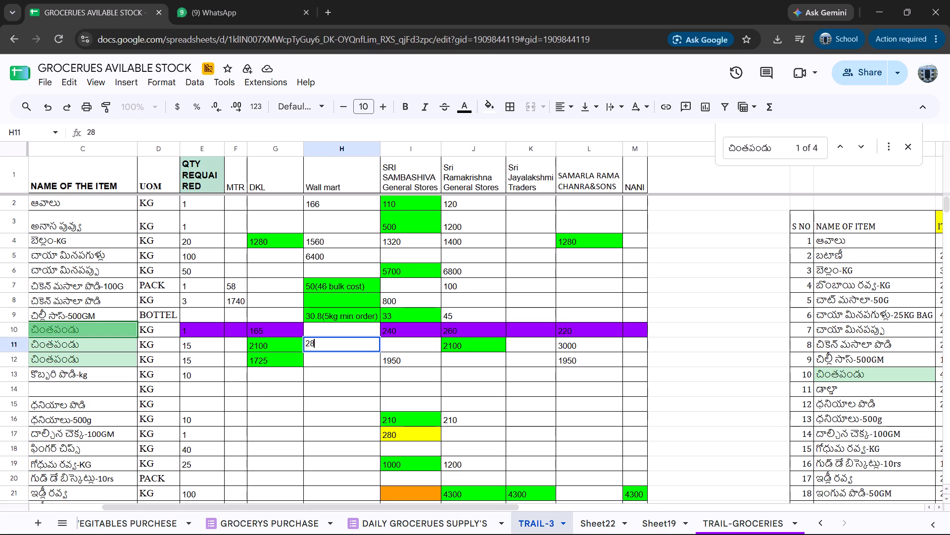
type("29")
key("Return")
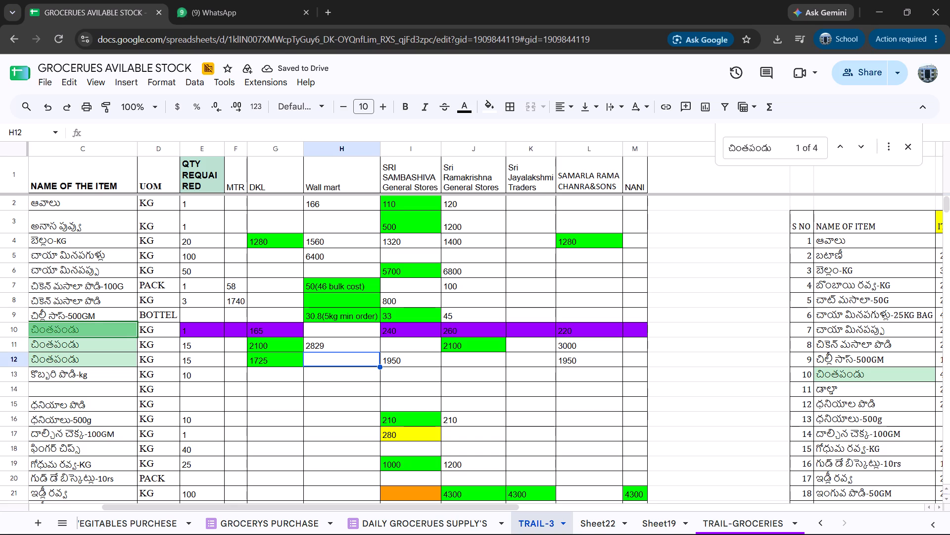
Search the sheet for కొబ్బరి పొడి, copied from the Telugu name of COCONUT POWDER-KG in C13.
double_click(45, 375)
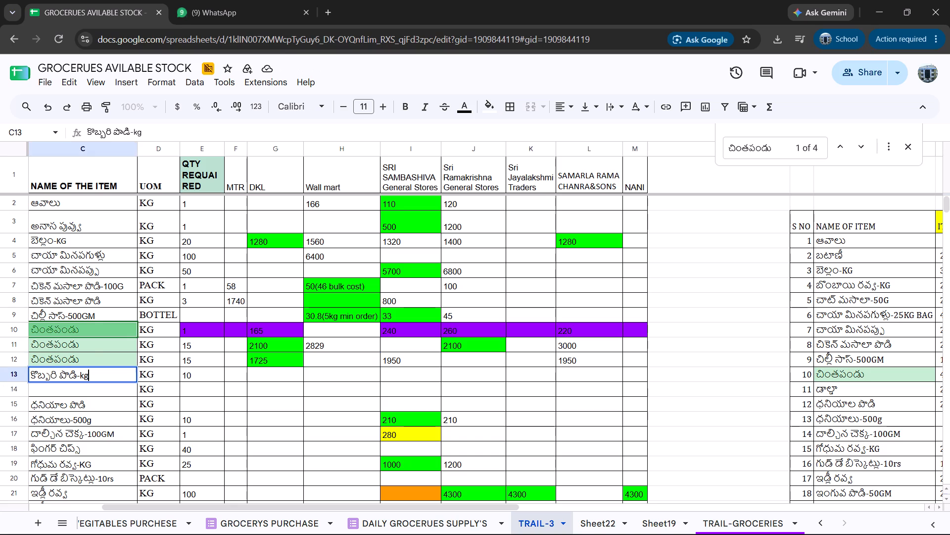
left_click(77, 374)
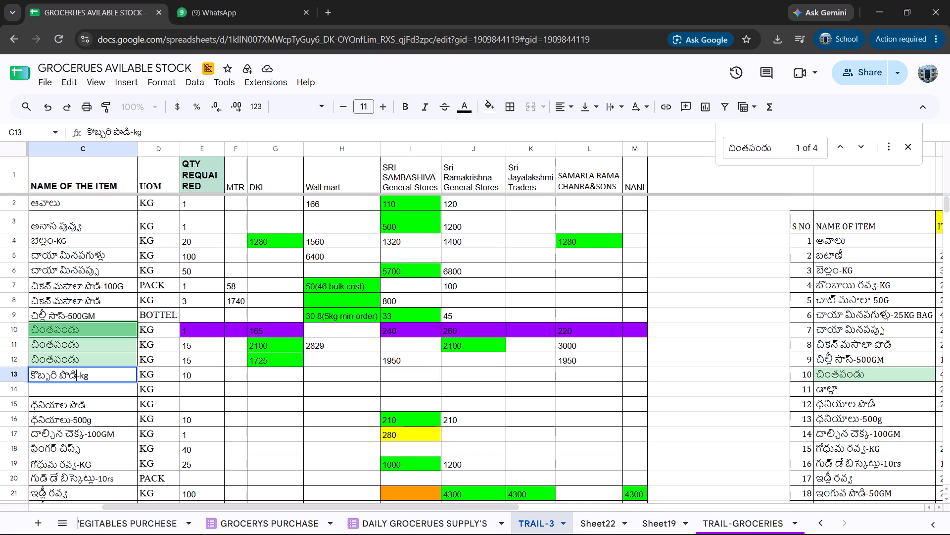
double_click(77, 374)
left_click_drag(32, 373, 68, 373)
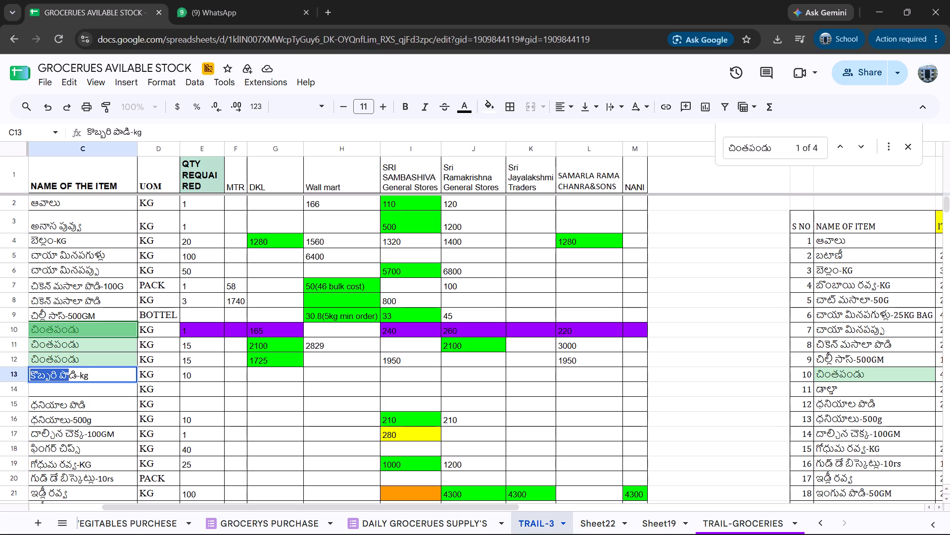
left_click_drag(68, 373, 75, 374)
key("ctrl+c")
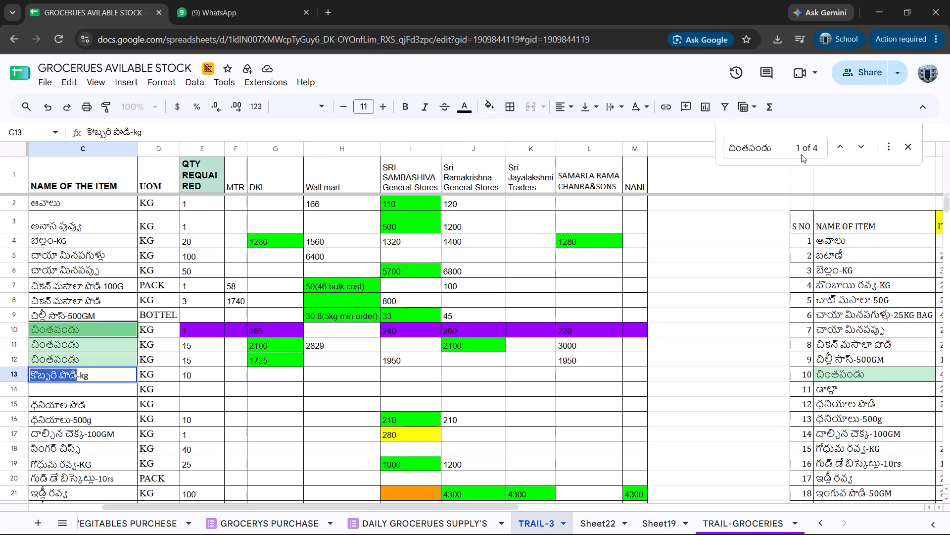
double_click(782, 150)
key("ctrl+v")
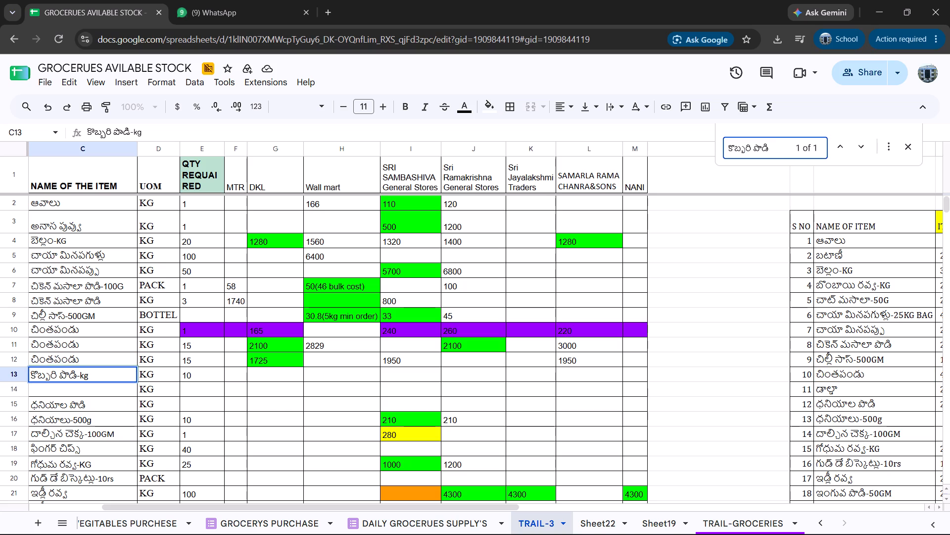
key("Return")
key("Return")
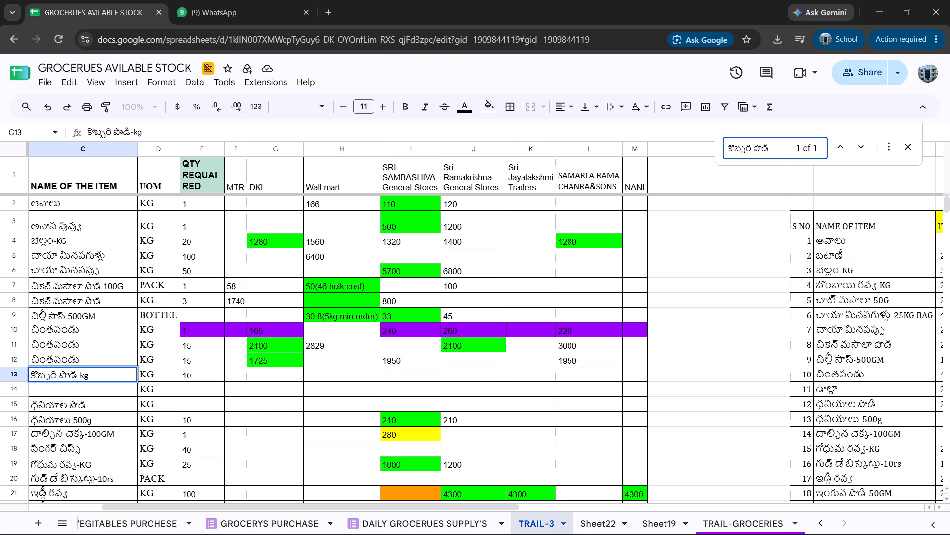
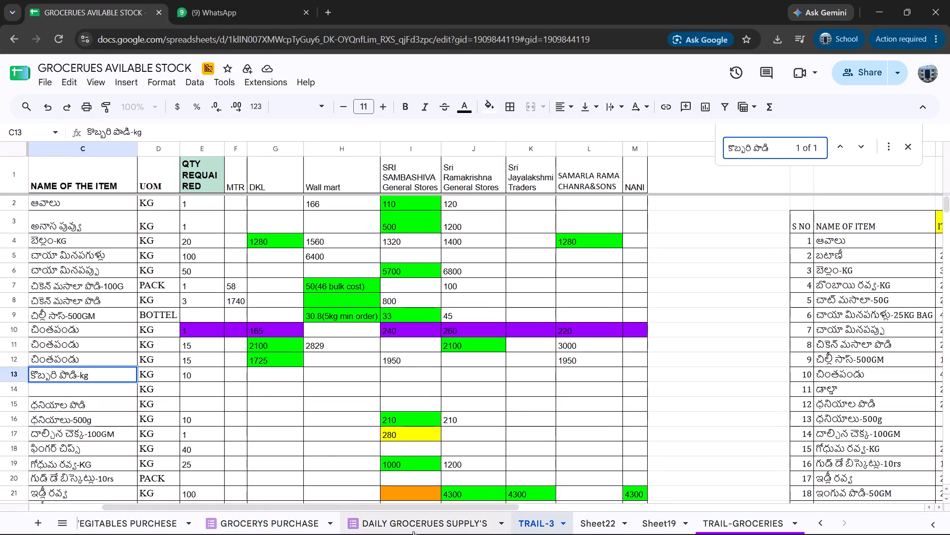
Search the GROCERYS PURCHASE sheet for కొబ్బరి పొడి to check its purchase record.
left_click(260, 524)
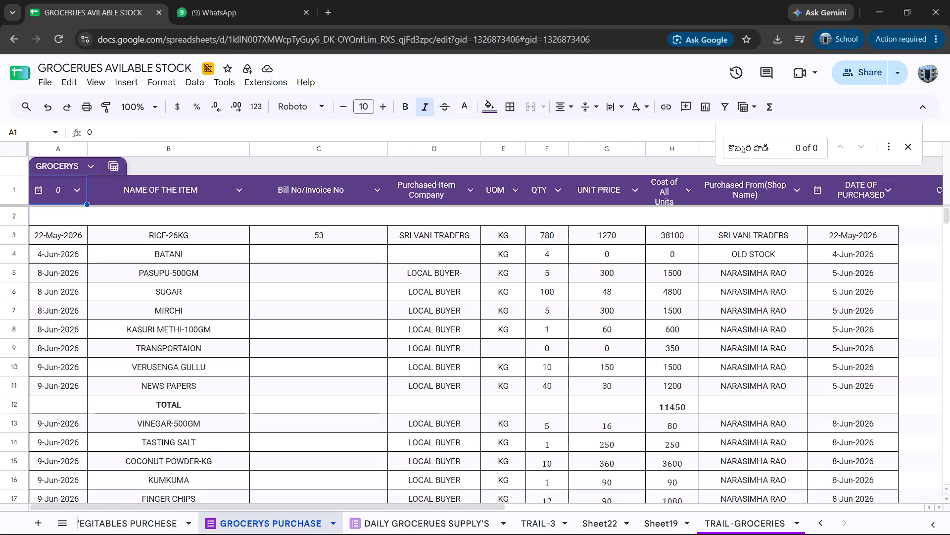
left_click(777, 147)
key("Return")
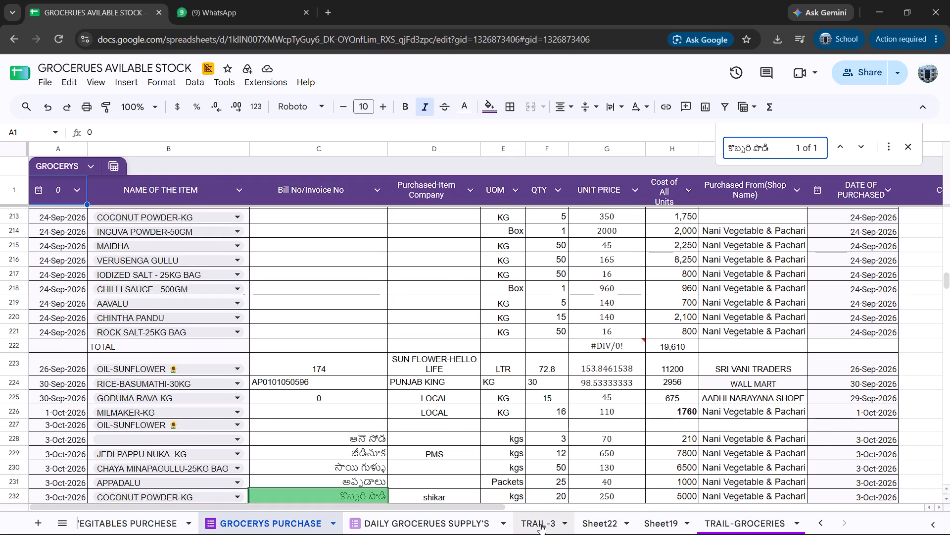
Return to the TRAIL-3 sheet and enter 2500 as the NANI price for కొబ్బరి పొడి in M13.
left_click(540, 524)
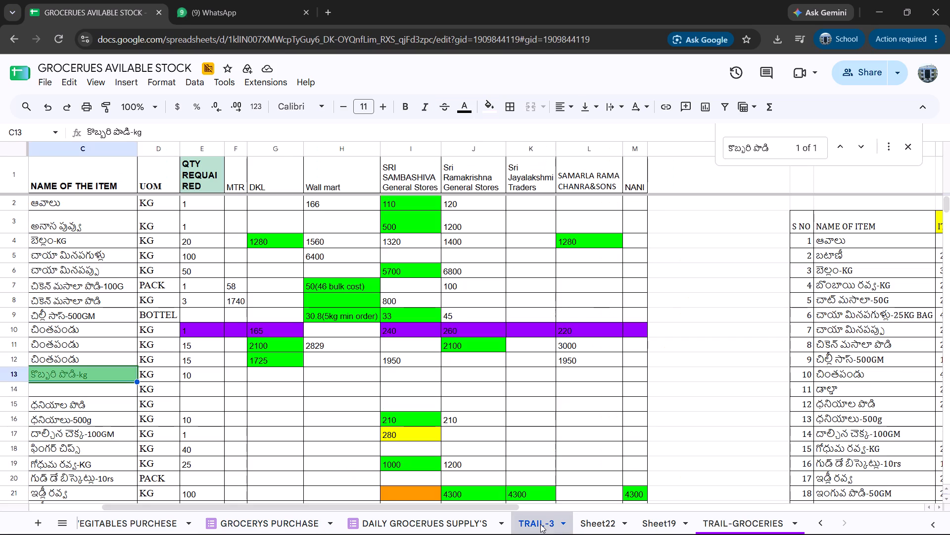
key("Right")
key("Right")
key("Right")
key("Right")
key("Right")
key("Right")
key("Right")
key("Right")
key("Right")
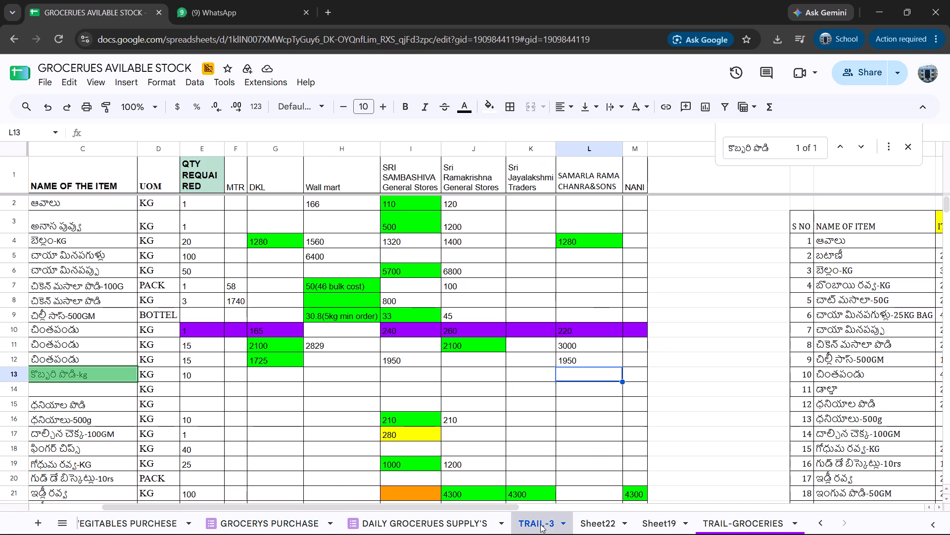
key("Right")
type("250")
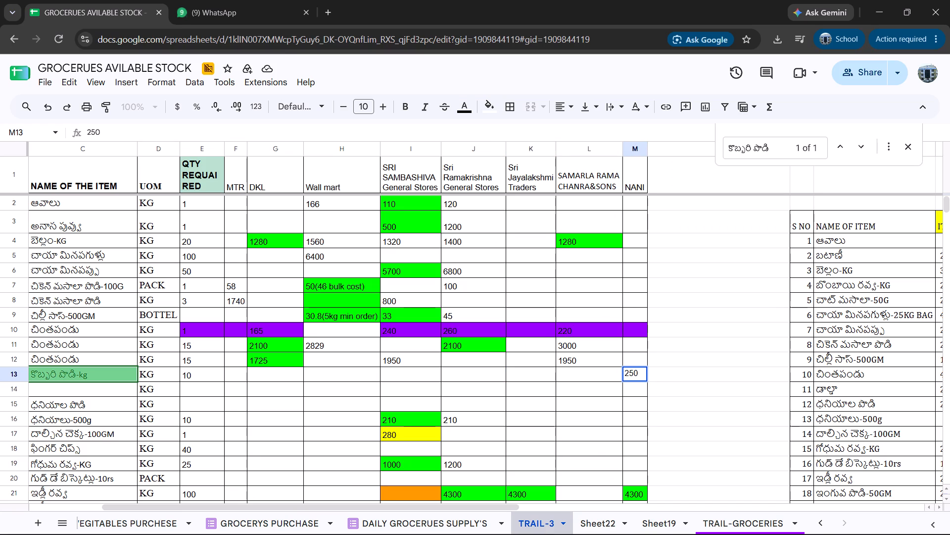
key("BackSpace")
key("BackSpace")
key("BackSpace")
type("2500")
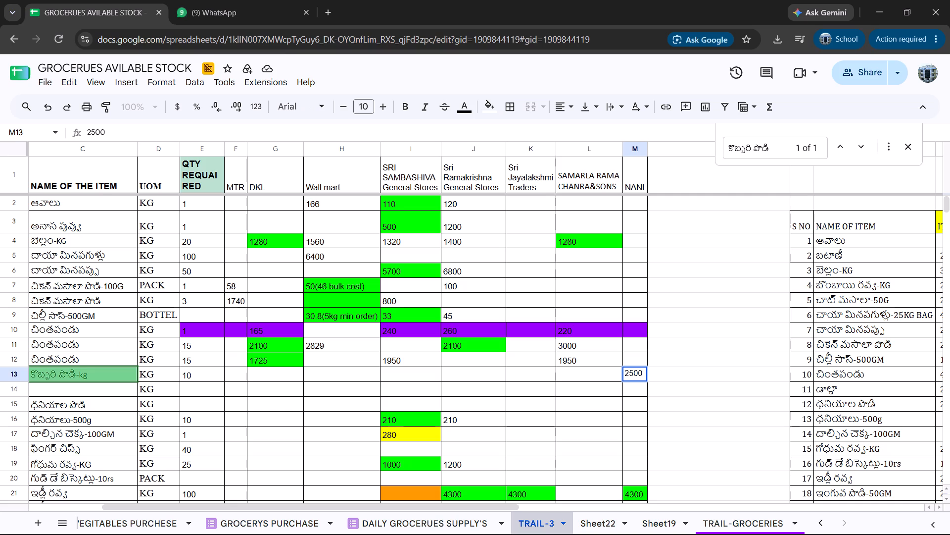
key("Return")
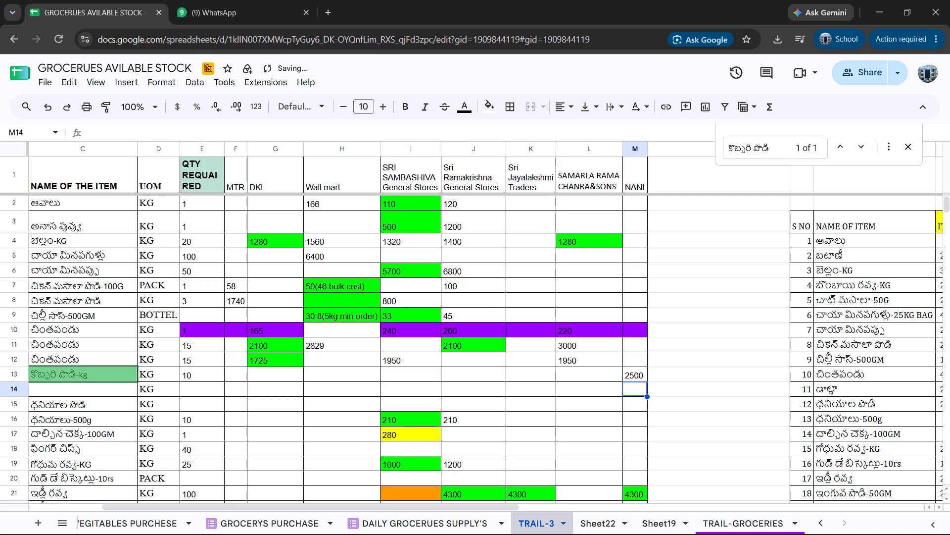
Append -grade-1 to the item name in C13 so it reads కొబ్బరి పొడి-kg-grade-1.
key("Left")
key("Left")
key("Left")
key("Left")
key("Left")
key("Left")
key("Left")
key("Left")
key("Left")
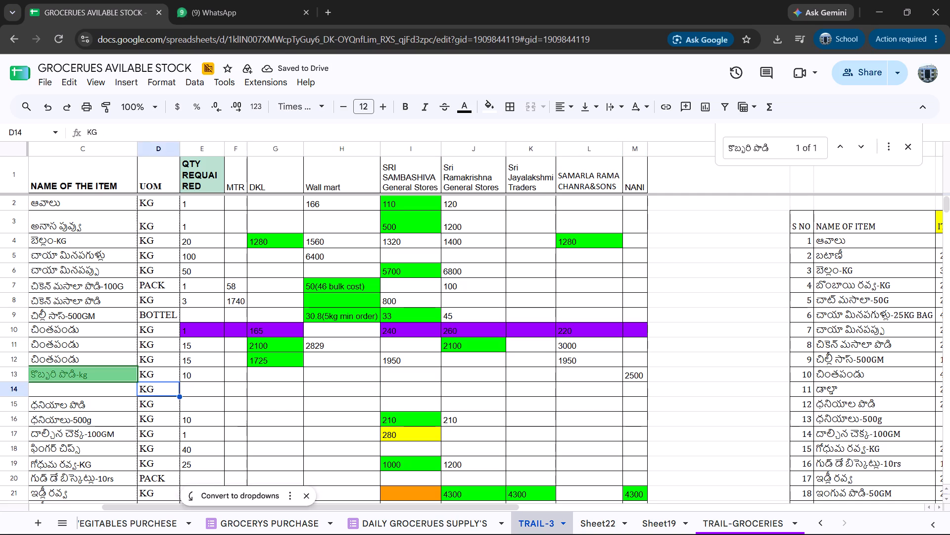
key("Left")
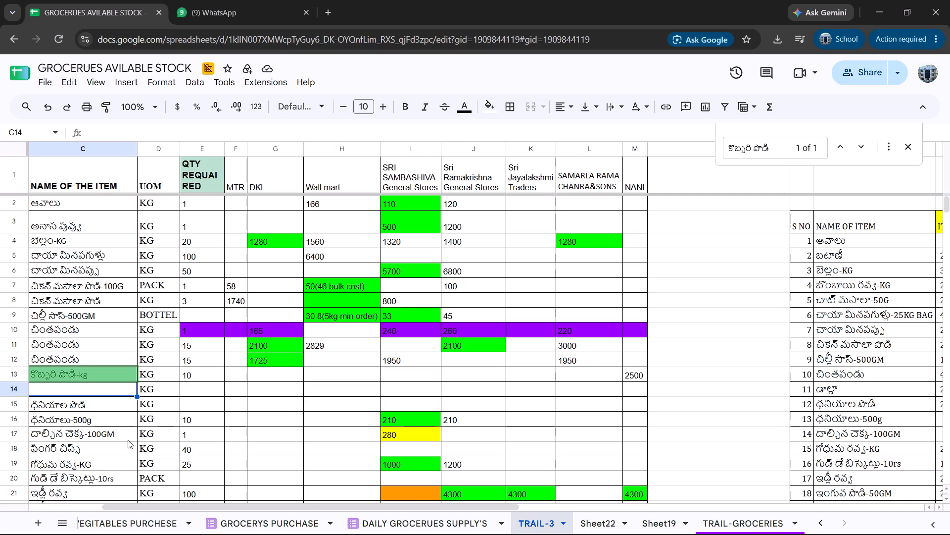
double_click(77, 371)
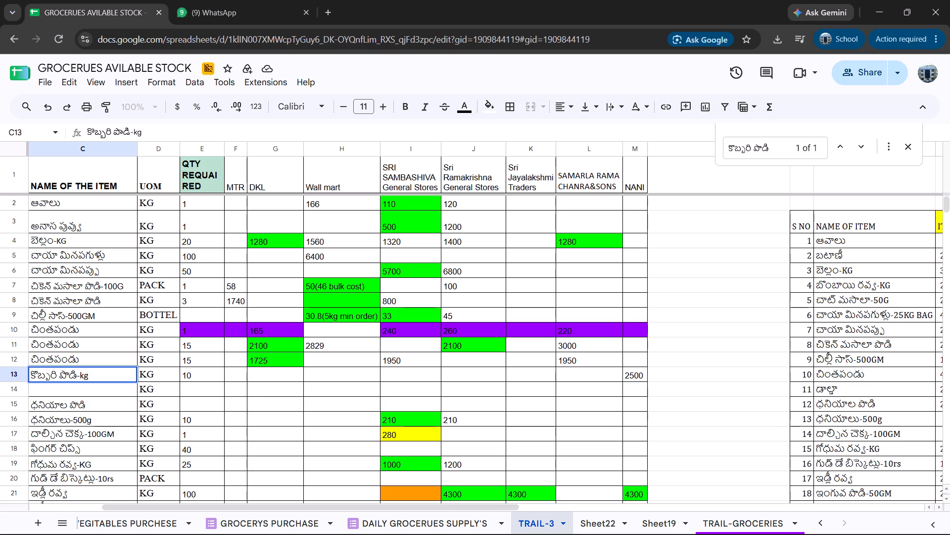
key("minus")
type("grade")
key("minus")
key("1")
left_click(130, 391)
Fill the C13 item name down one row so that C14 reads కొబ్బరి పొడి-kg-grade-2.
left_click_drag(127, 374, 133, 375)
left_click(133, 375)
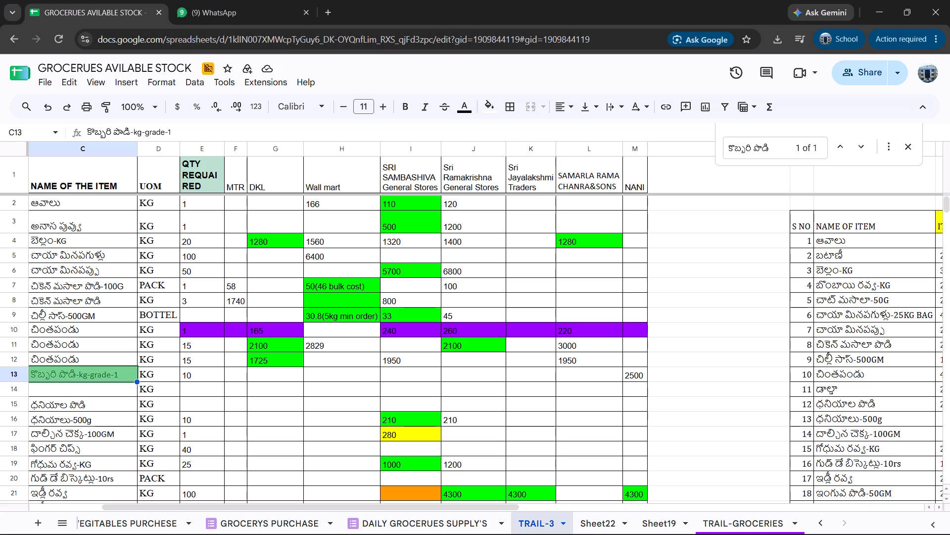
left_click_drag(136, 382, 136, 390)
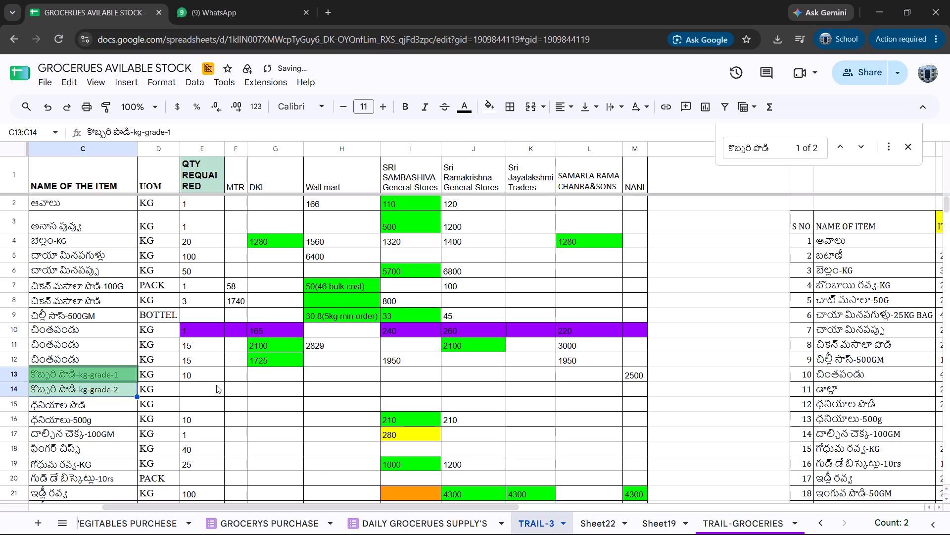
Clear the item name ధనియాల పొడి from C15.
left_click(202, 393)
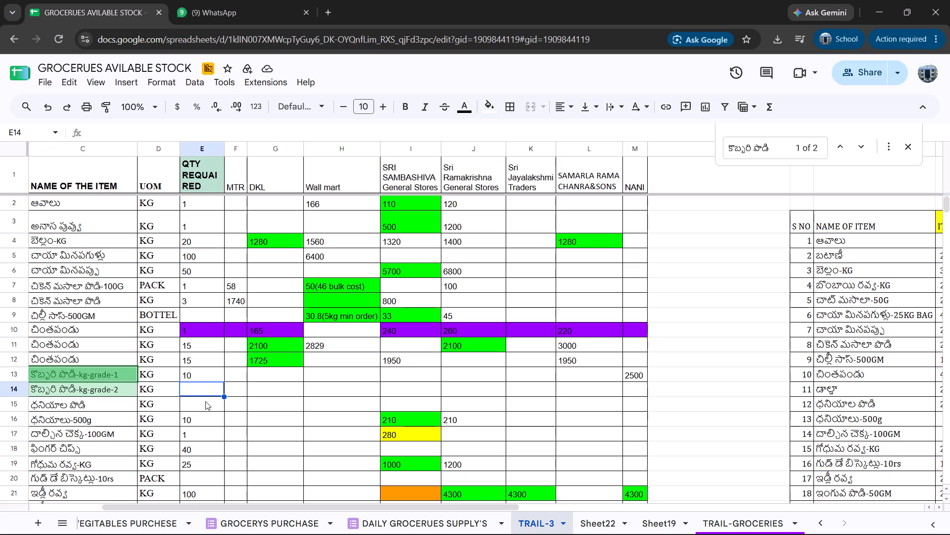
left_click(205, 401)
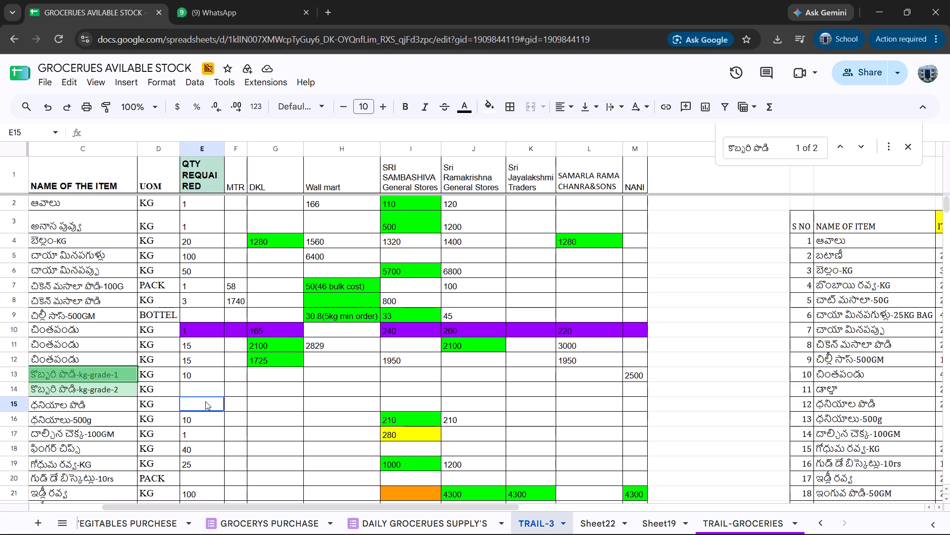
left_click(65, 408)
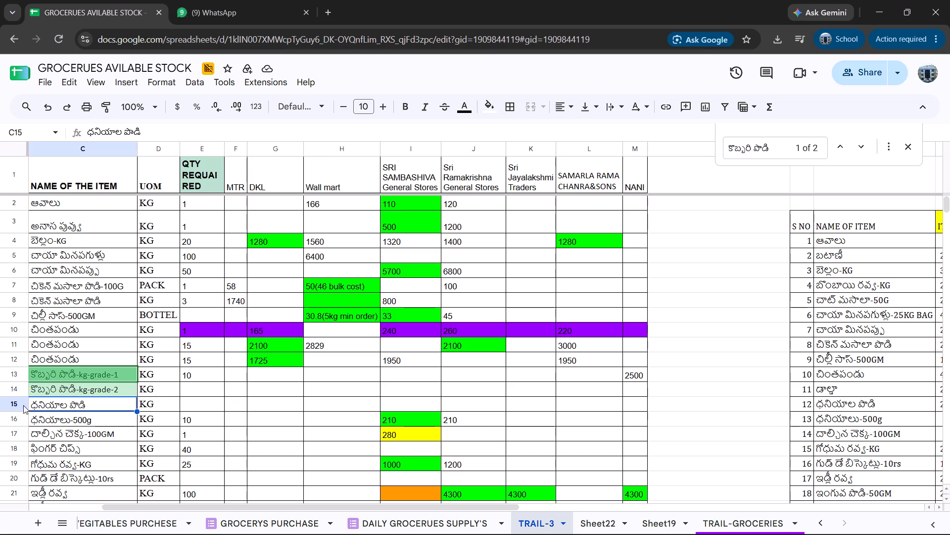
left_click(22, 405)
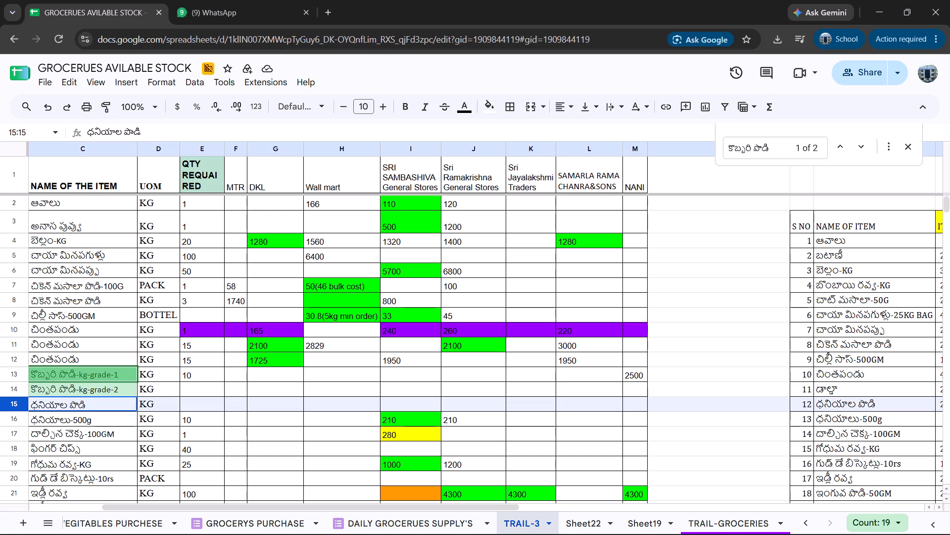
left_click(22, 405)
left_click(193, 409)
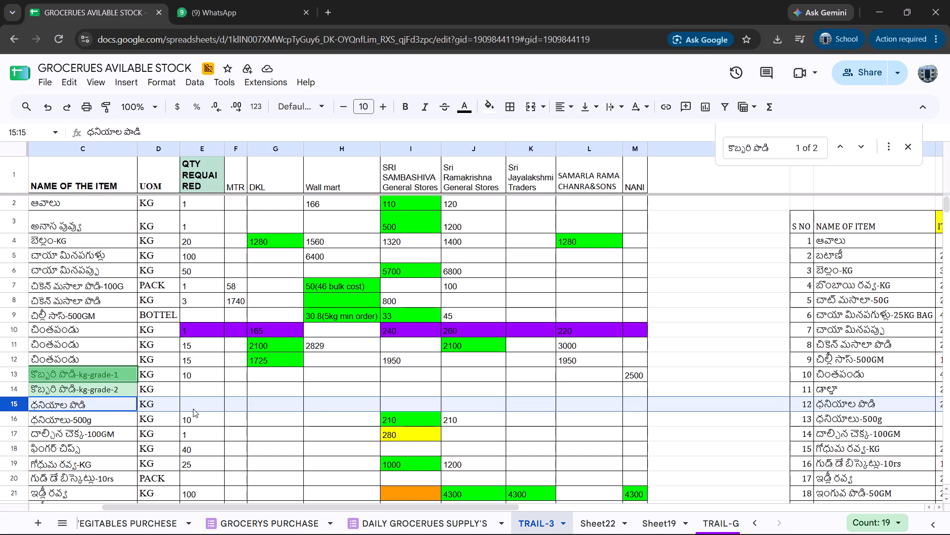
left_click(39, 405)
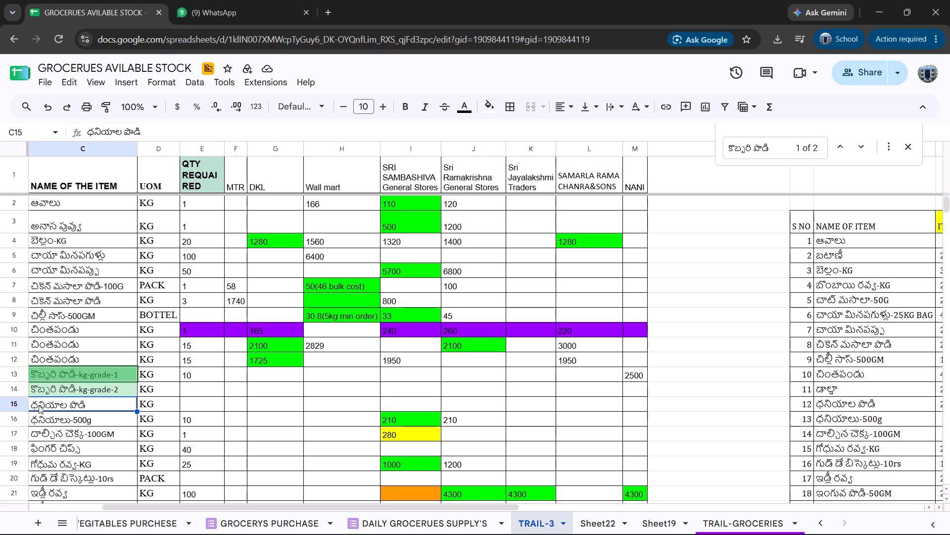
left_click_drag(39, 405, 199, 401)
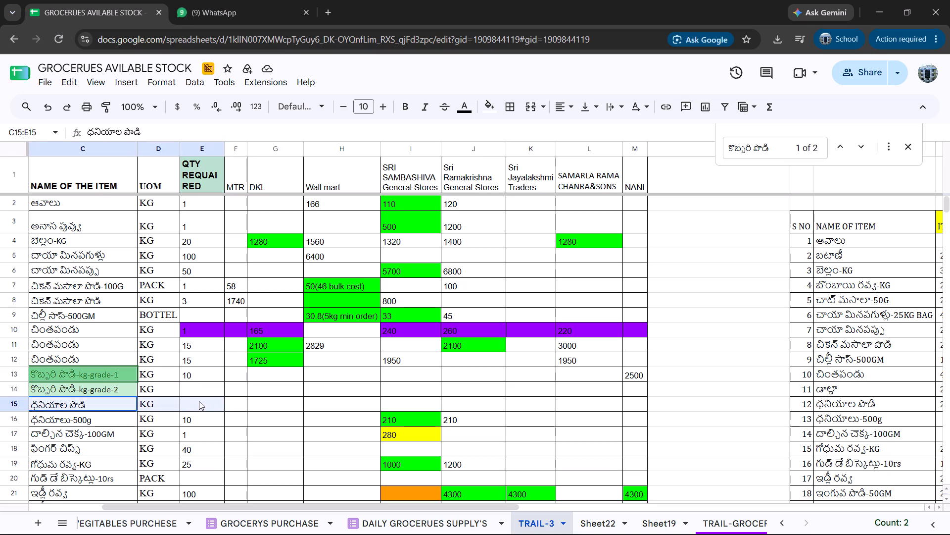
left_click_drag(199, 401, 121, 408)
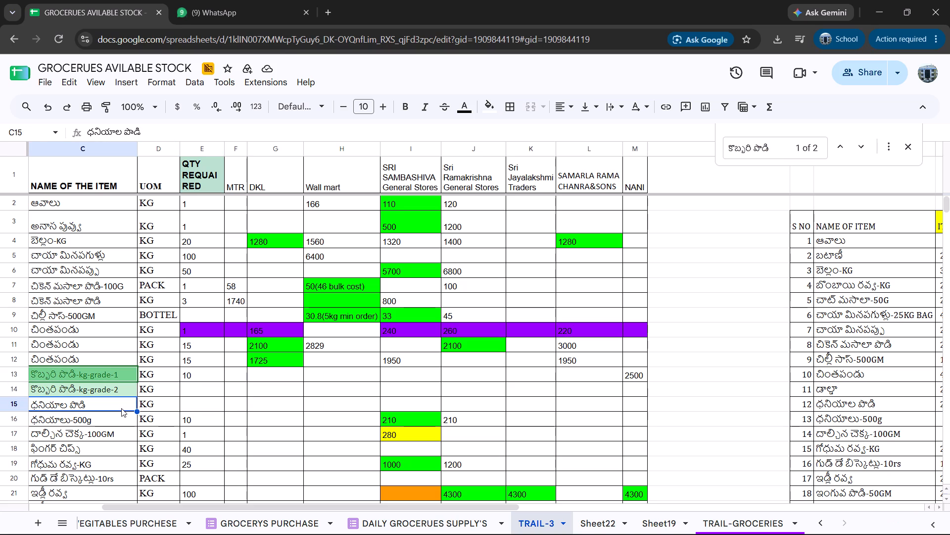
key("BackSpace")
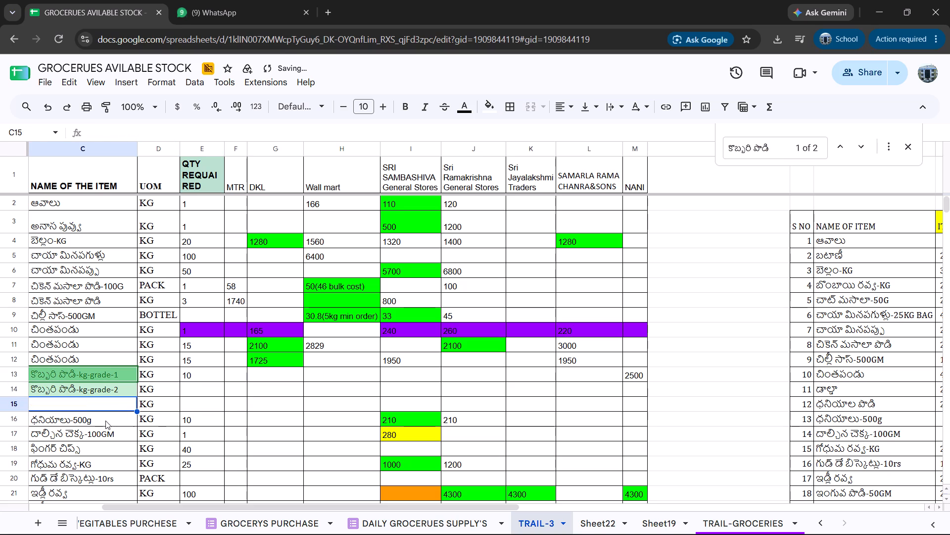
Examine the quotation list's best price for ధనియాలు-500g in row 16.
left_click(105, 421)
left_click(230, 416)
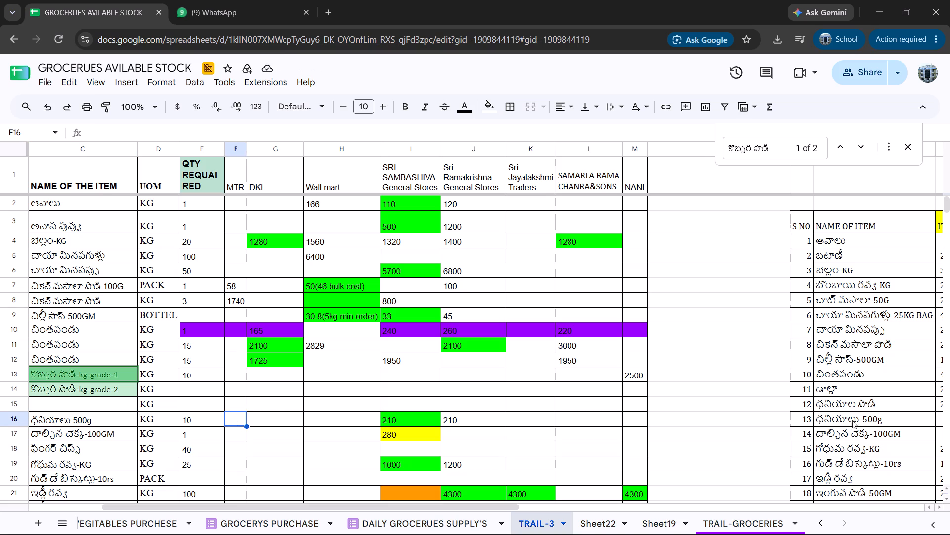
left_click(833, 416)
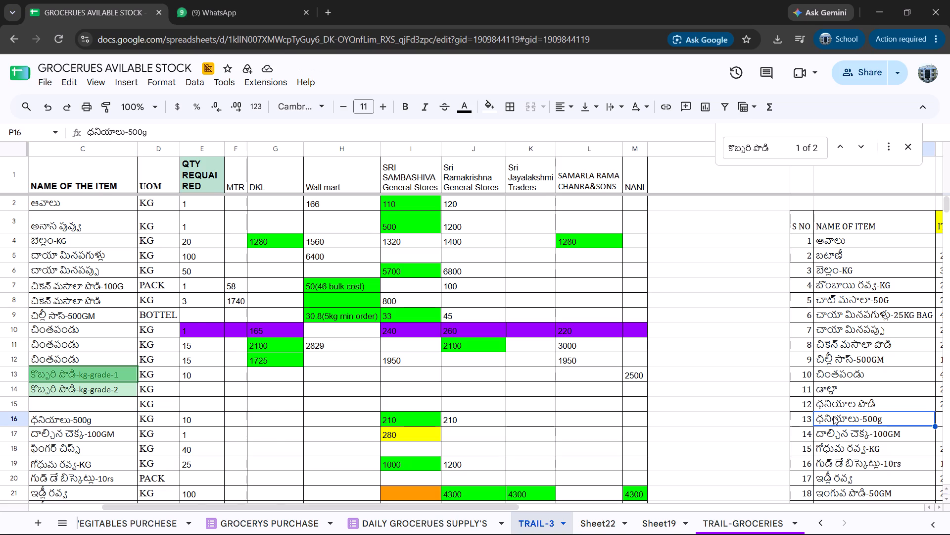
key("Right")
key("Right")
key("Right")
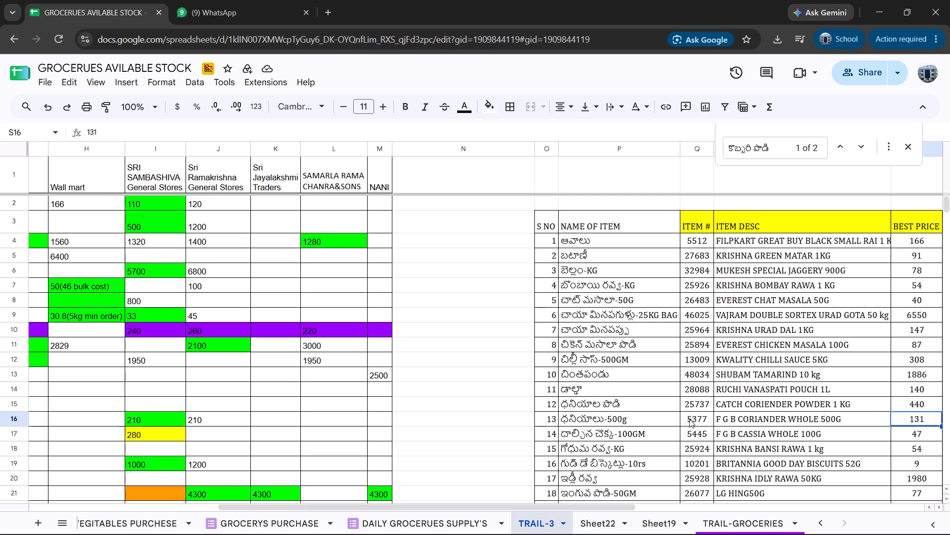
Search the sheet for CORIANDER, copied from the F G B CORIANDER WHOLE 500G item description in R16.
double_click(750, 418)
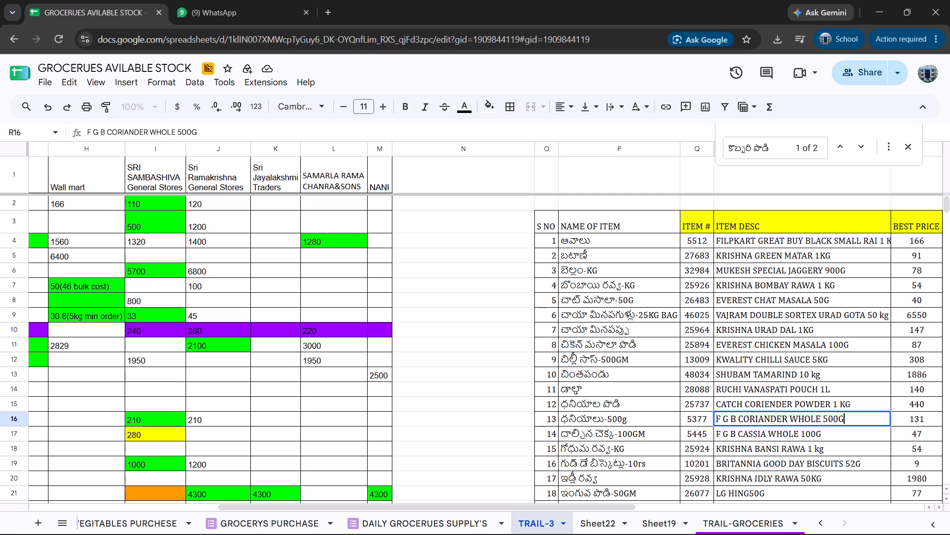
left_click(738, 420)
left_click_drag(738, 420, 776, 416)
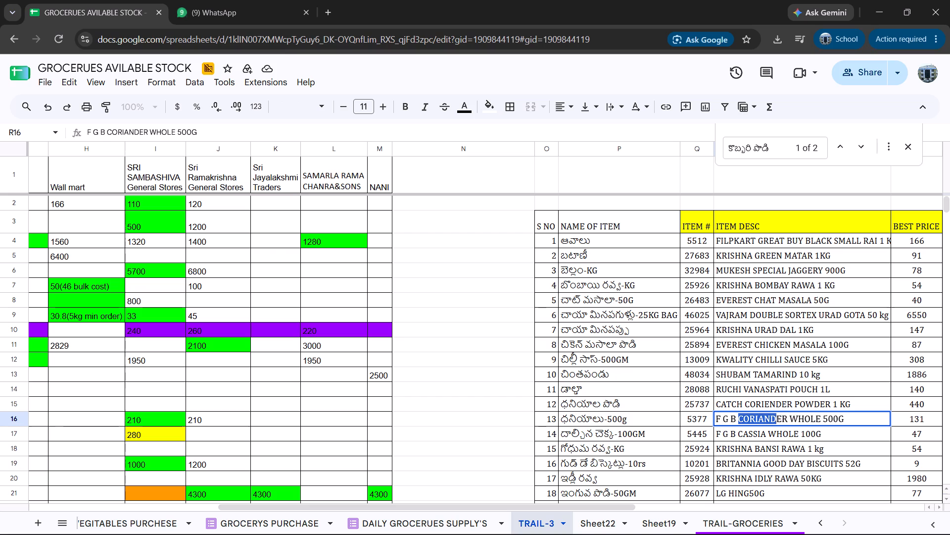
left_click_drag(776, 416, 810, 423)
left_click_drag(810, 423, 786, 423)
key("ctrl+c")
left_click(776, 154)
left_click(776, 154)
key("BackSpace")
key("BackSpace")
key("BackSpace")
key("BackSpace")
key("BackSpace")
key("BackSpace")
key("BackSpace")
key("BackSpace")
key("BackSpace")
key("BackSpace")
key("BackSpace")
key("BackSpace")
key("BackSpace")
key("BackSpace")
key("BackSpace")
key("BackSpace")
key("BackSpace")
key("BackSpace")
key("BackSpace")
key("BackSpace")
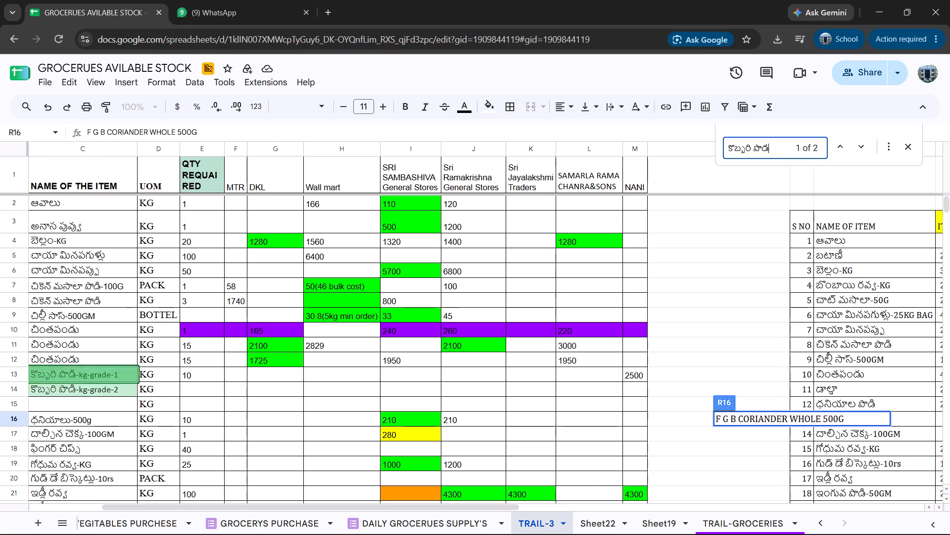
key("ctrl+v")
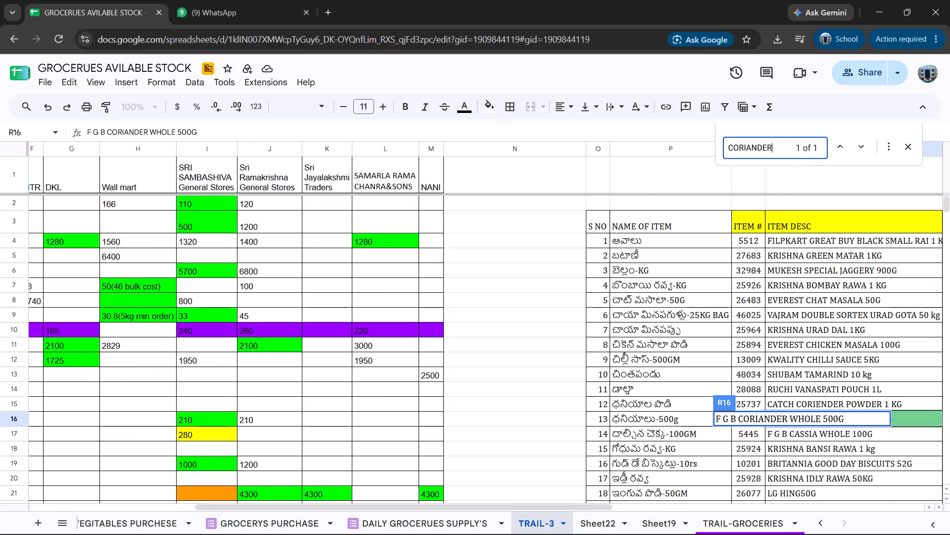
key("Right")
key("Return")
Examine the quotation list's row 16 for ధనియాలు-500g, checking its best price, purchase date and neighbouring columns.
key("Return")
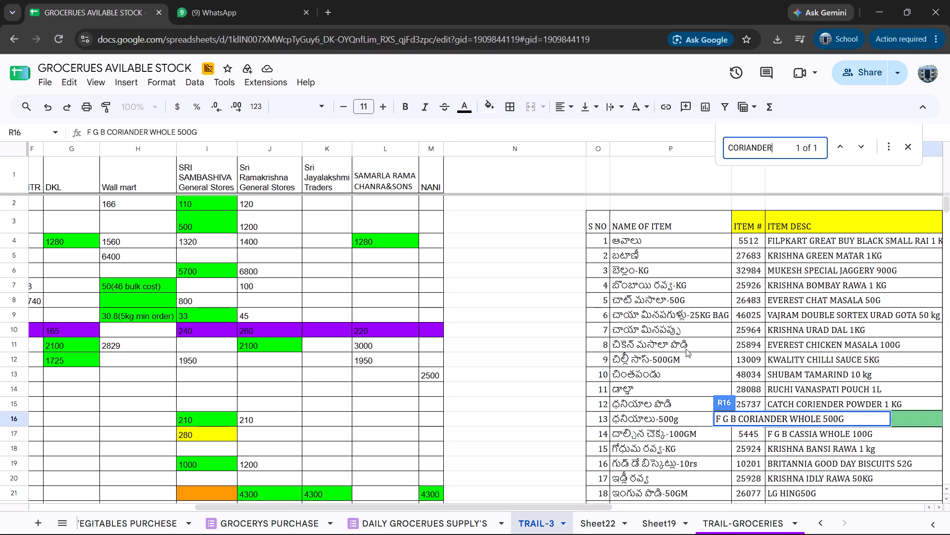
left_click(647, 422)
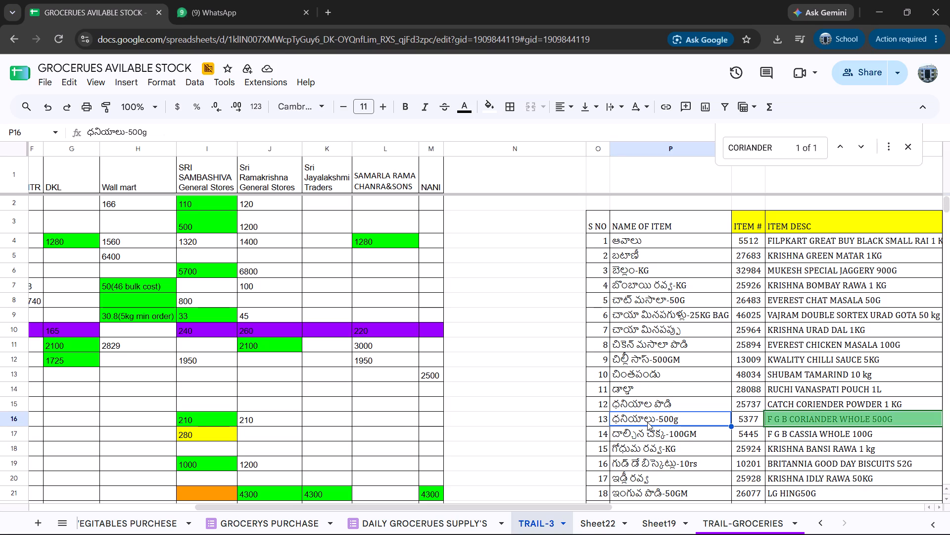
key("Right")
key("Right")
key("Right")
key("Right")
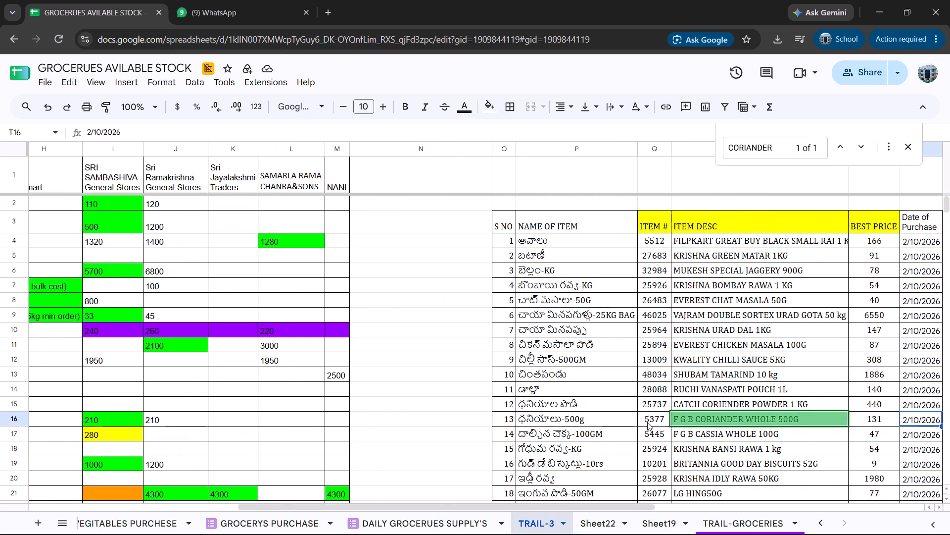
key("Right")
key("Right")
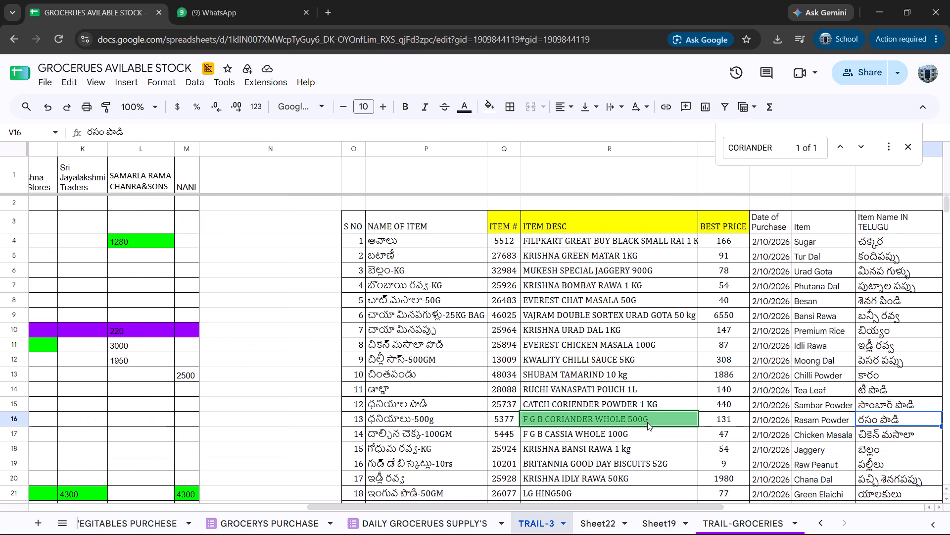
key("Left")
key("Left")
key("Left")
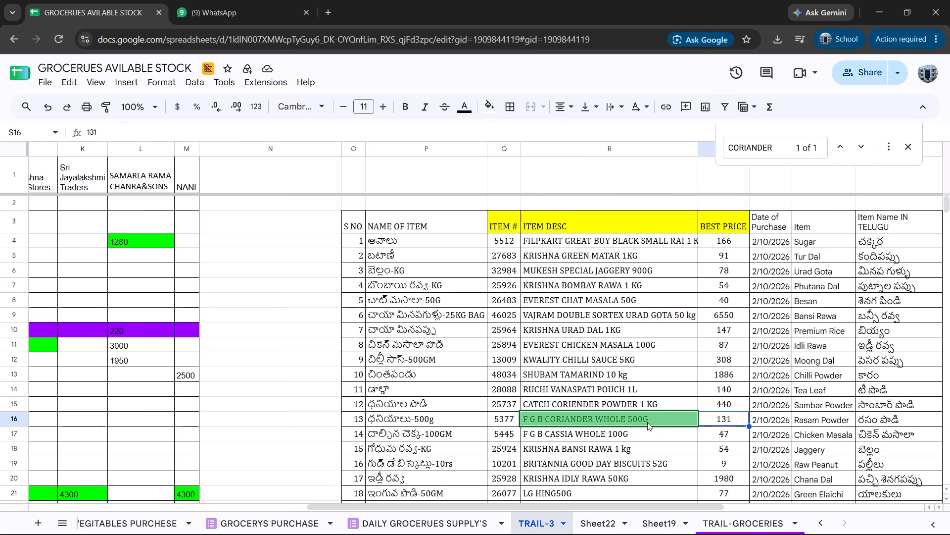
Enter 2620 as the Wall mart price for Dhaniyalu-500GM in row 16.
left_click(144, 507)
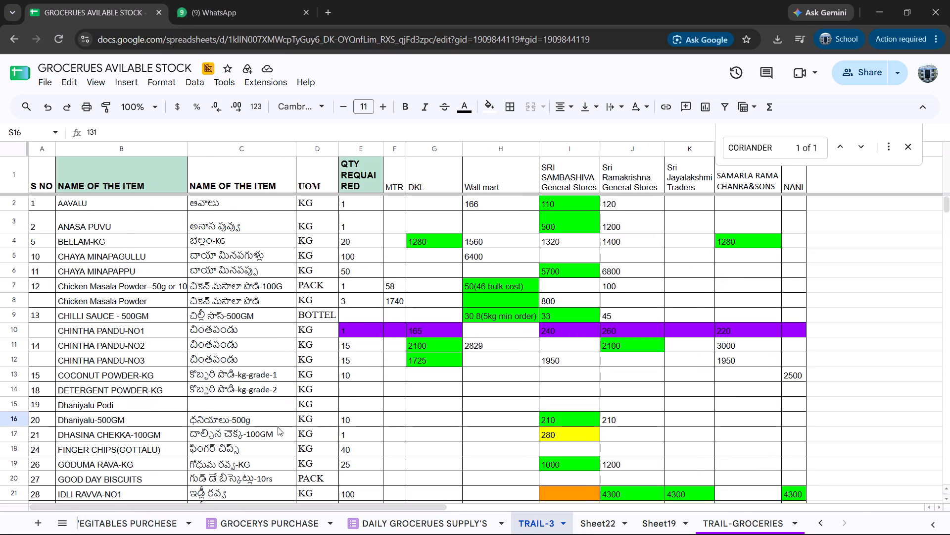
left_click(427, 417)
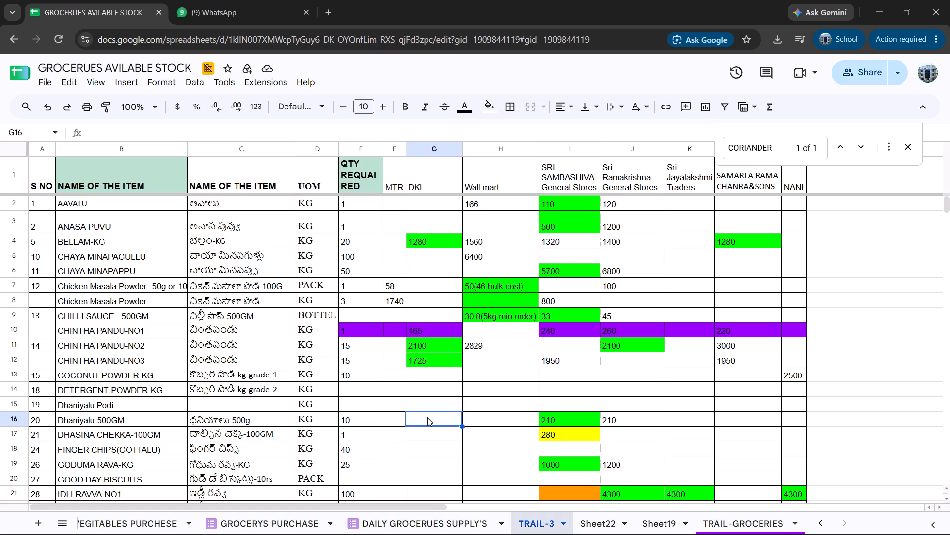
left_click(479, 419)
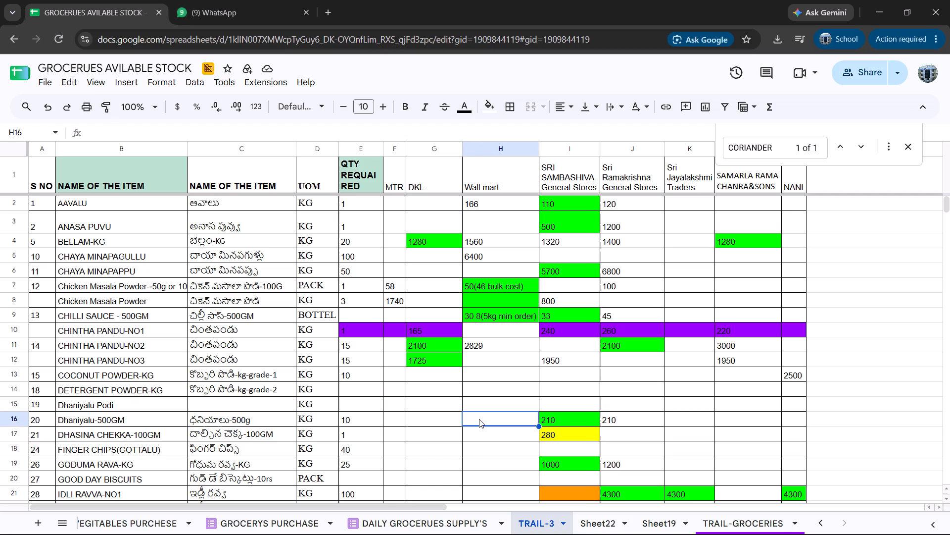
type("26")
type("20")
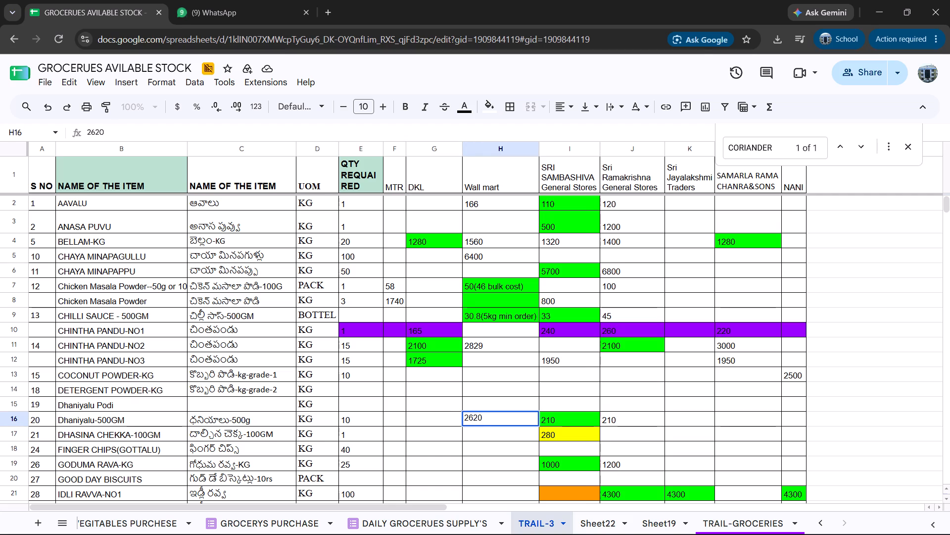
Set the SRI SAMBASHIVA and Sri Ramakrishna General Stores prices for Dhaniyalu-500GM to 2100 each.
key("Right")
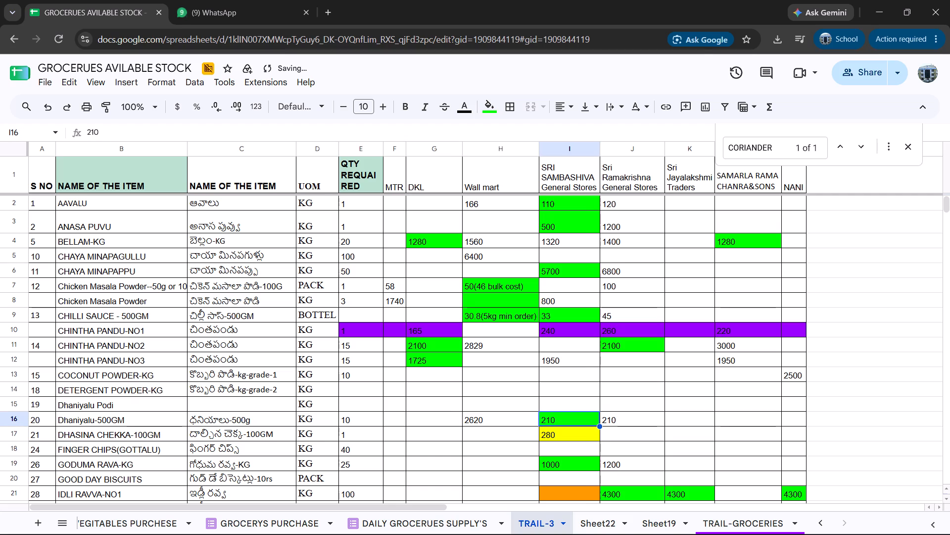
type("2100")
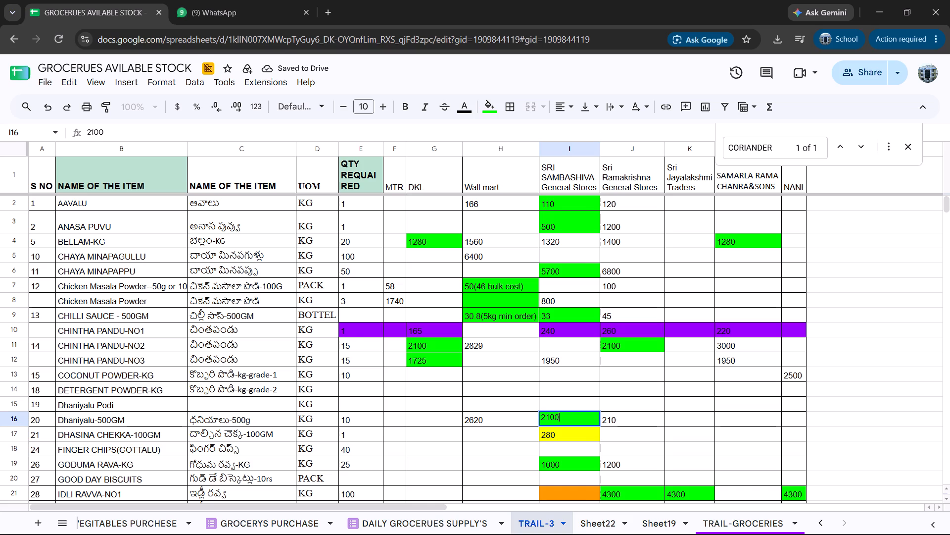
left_click(645, 417)
double_click(645, 417)
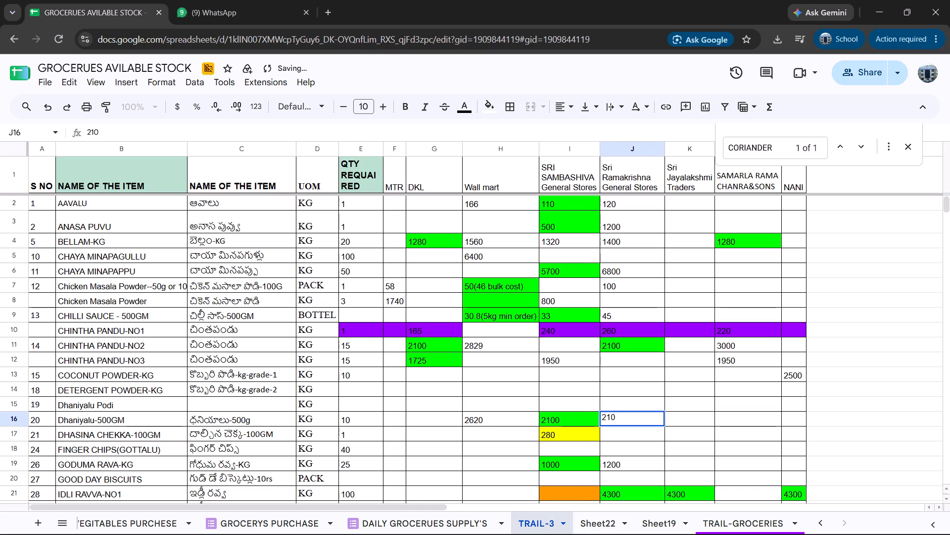
key("0")
key("Return")
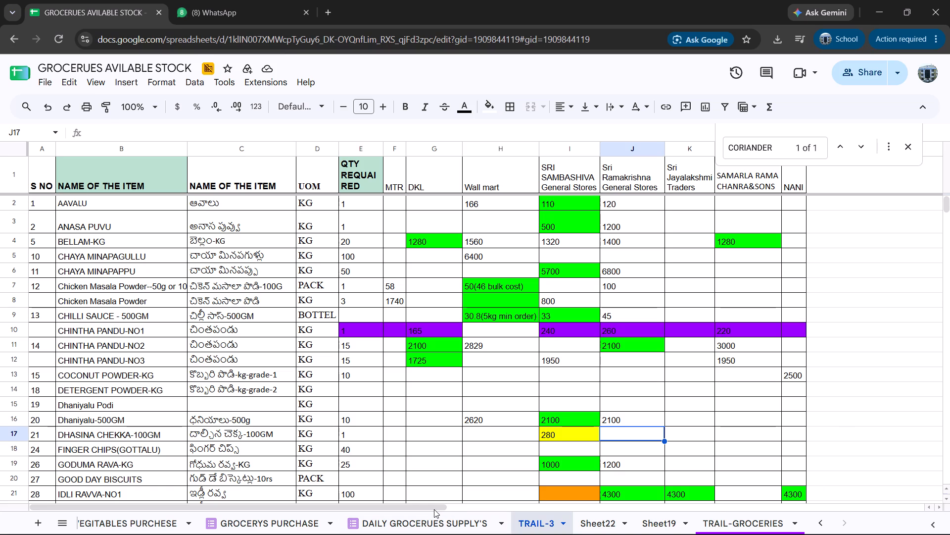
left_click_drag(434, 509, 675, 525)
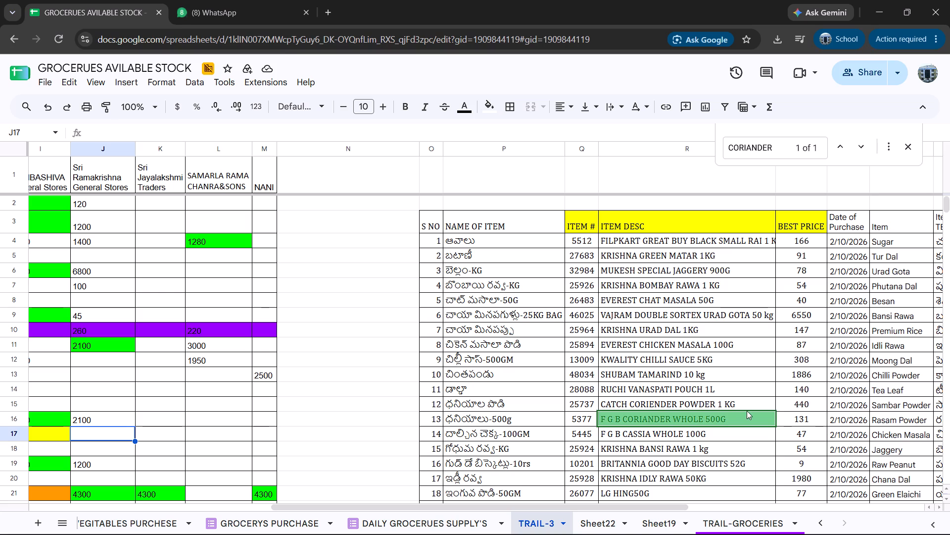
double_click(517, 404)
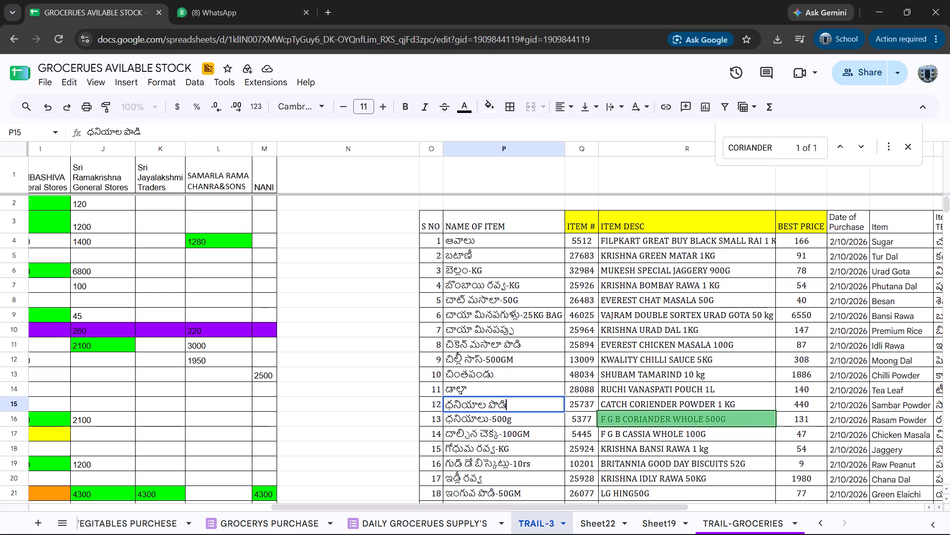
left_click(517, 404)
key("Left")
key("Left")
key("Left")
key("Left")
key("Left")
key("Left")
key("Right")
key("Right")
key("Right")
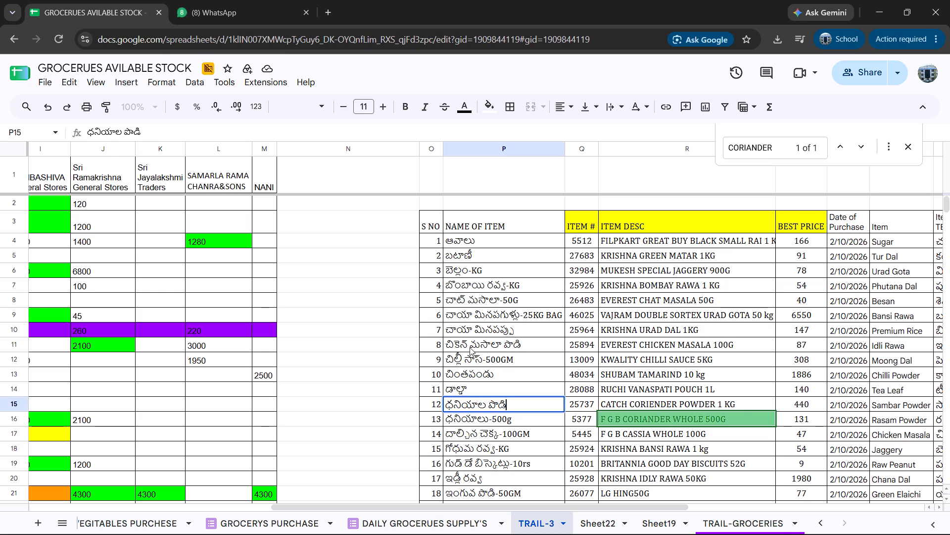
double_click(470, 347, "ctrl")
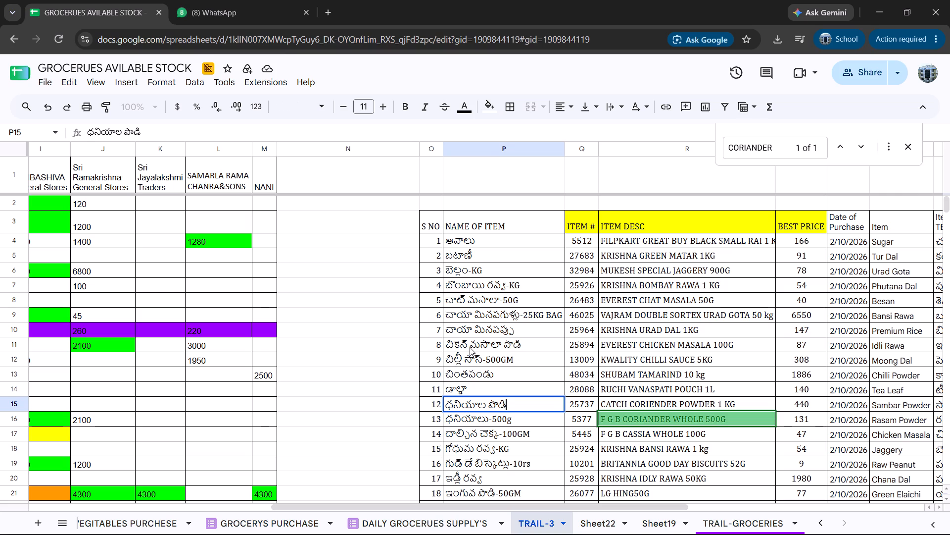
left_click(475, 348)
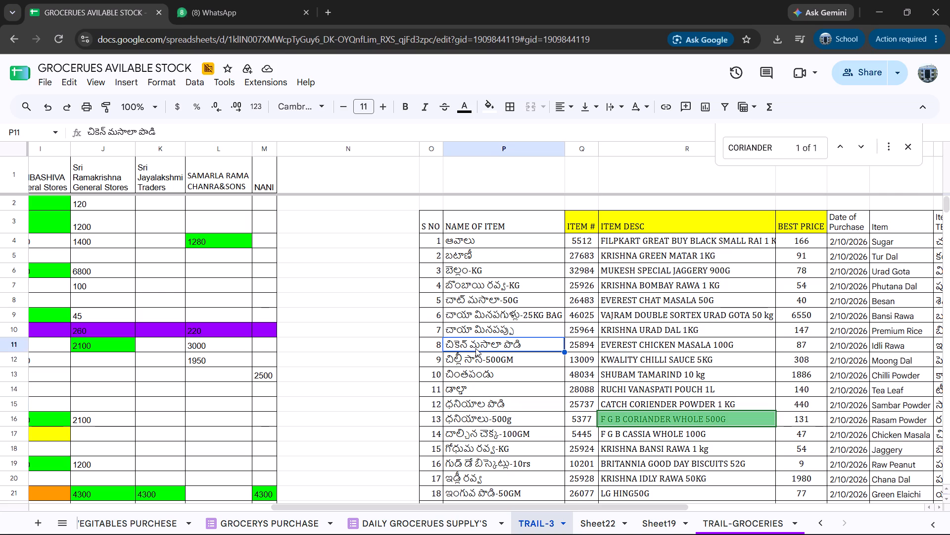
Copy the item name ధనియాల పొడి from the quotation list's P15 into C15 beside Dhaniyalu Podi.
double_click(479, 401)
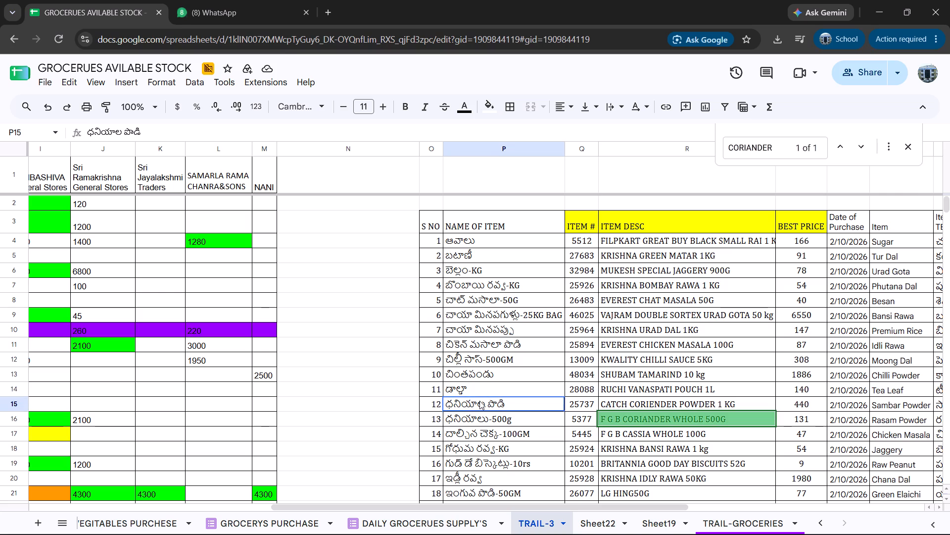
double_click(479, 401)
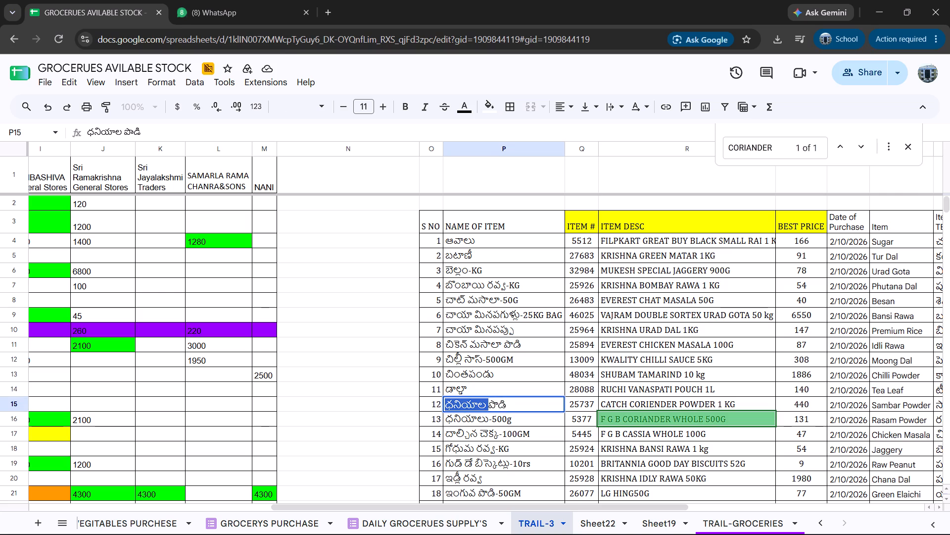
double_click(497, 406)
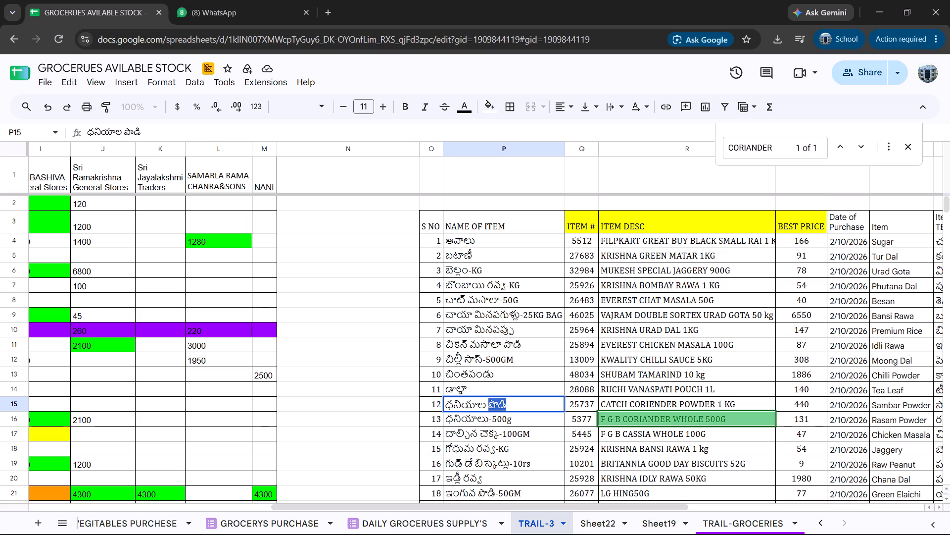
left_click(510, 406)
left_click(510, 406)
left_click_drag(506, 403, 430, 404)
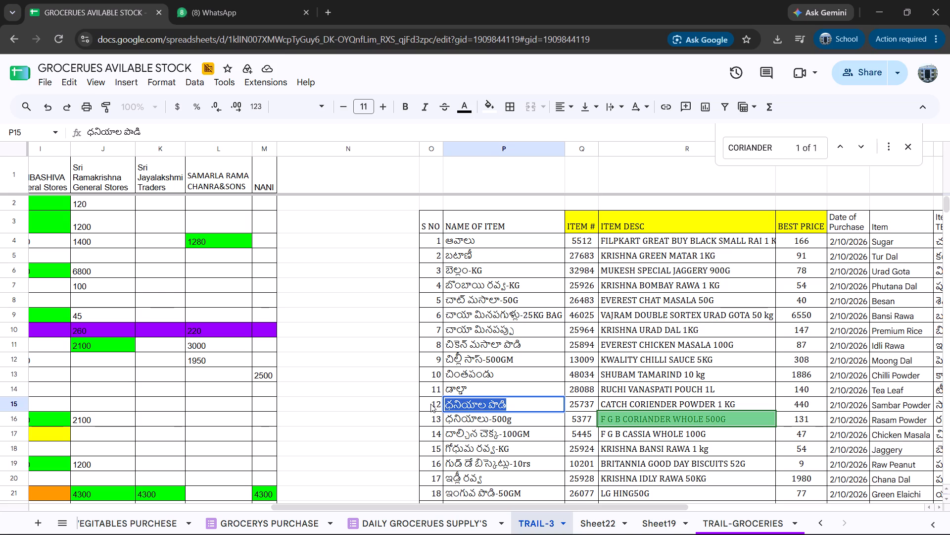
key("ctrl+c")
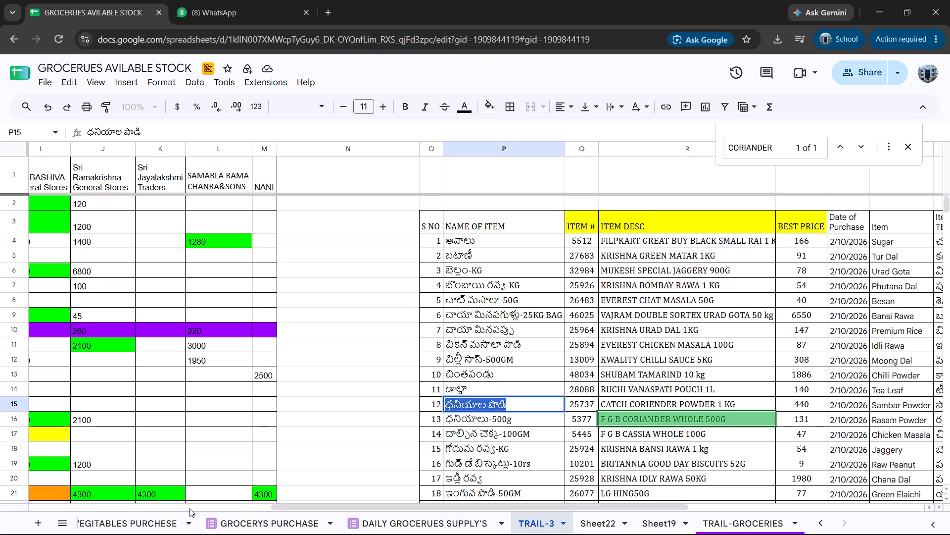
left_click(190, 508)
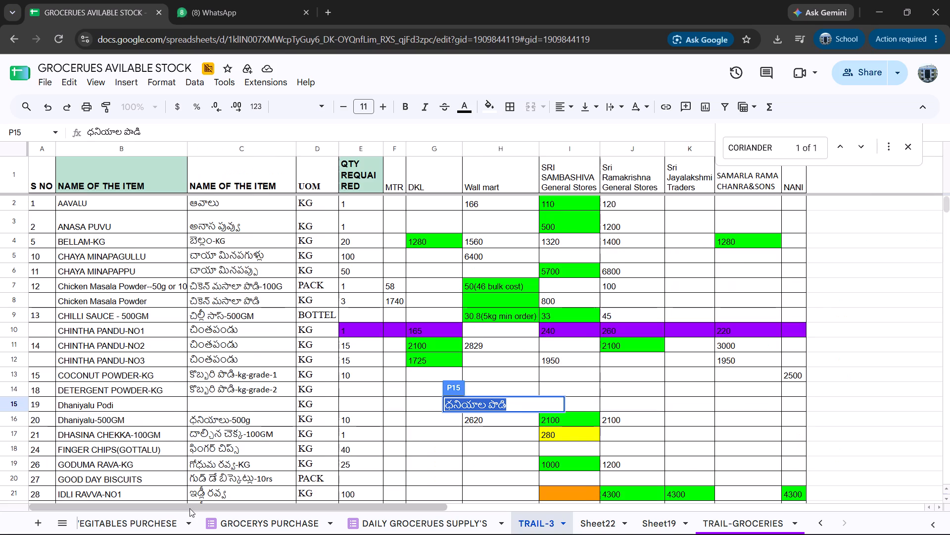
left_click(215, 409)
key("ctrl+v")
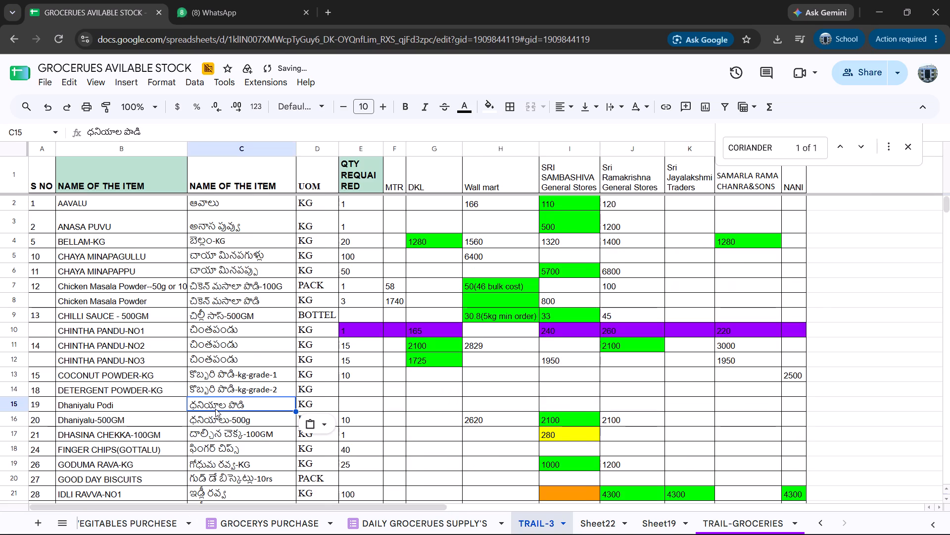
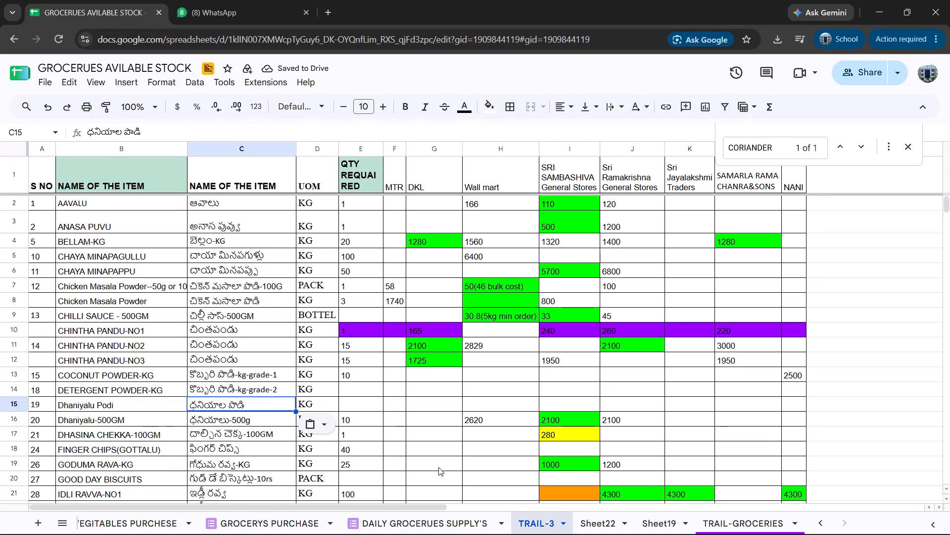
Examine the supplier price cells for Dhaniyalu Podi in row 15 and the matching ధనియాల పొడి entry in the quotation list.
left_click(420, 448)
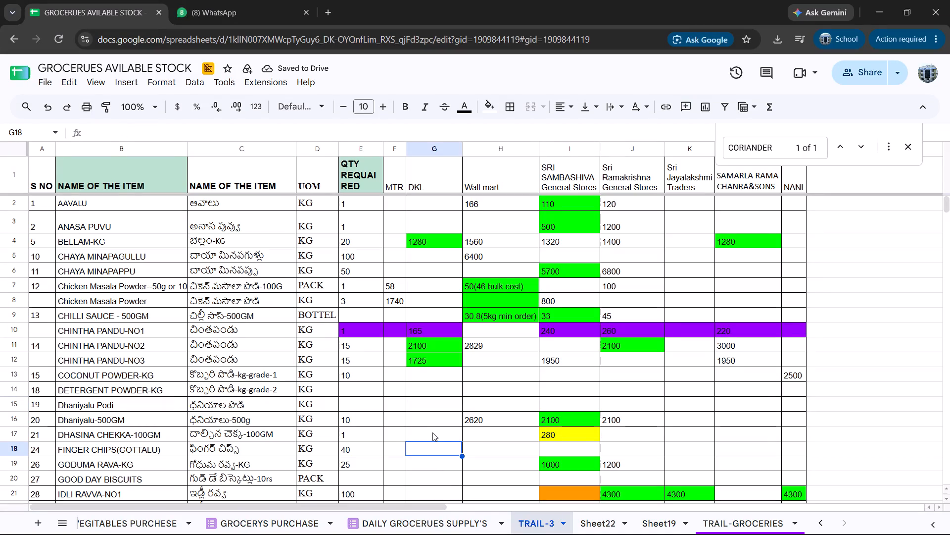
left_click(432, 434)
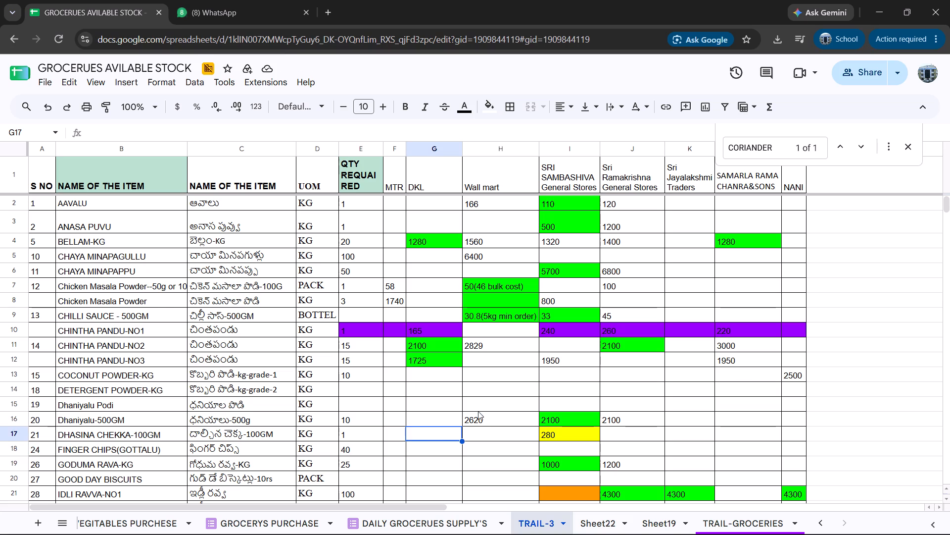
left_click(490, 406)
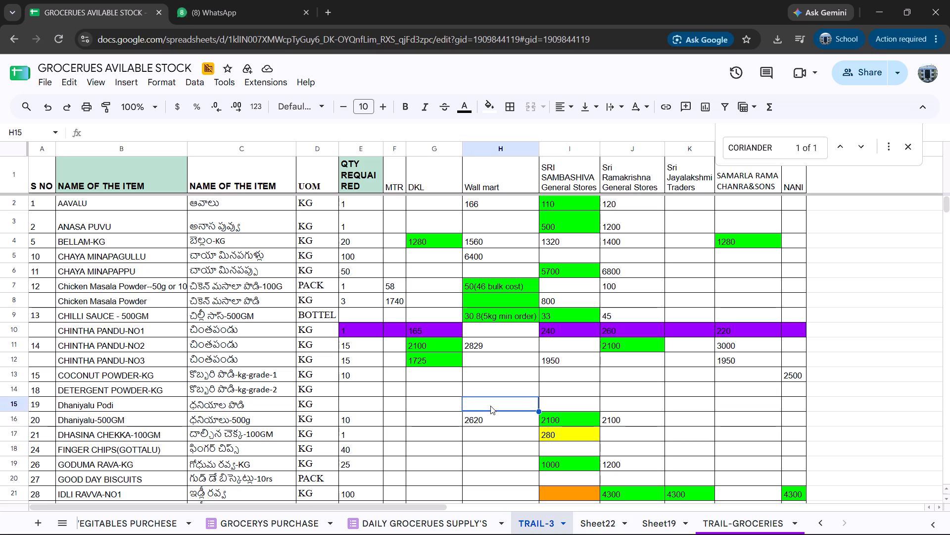
left_click(793, 406)
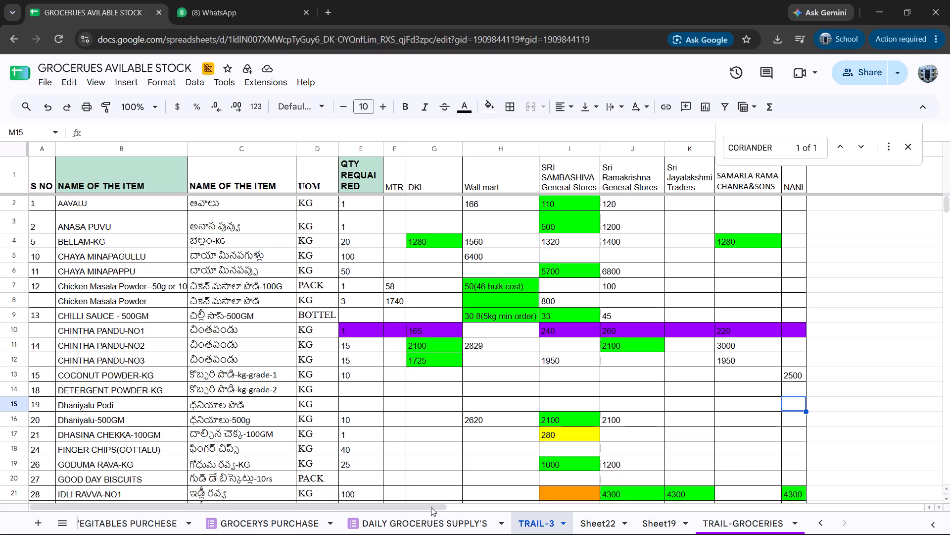
left_click(431, 507)
left_click_drag(431, 507, 654, 524)
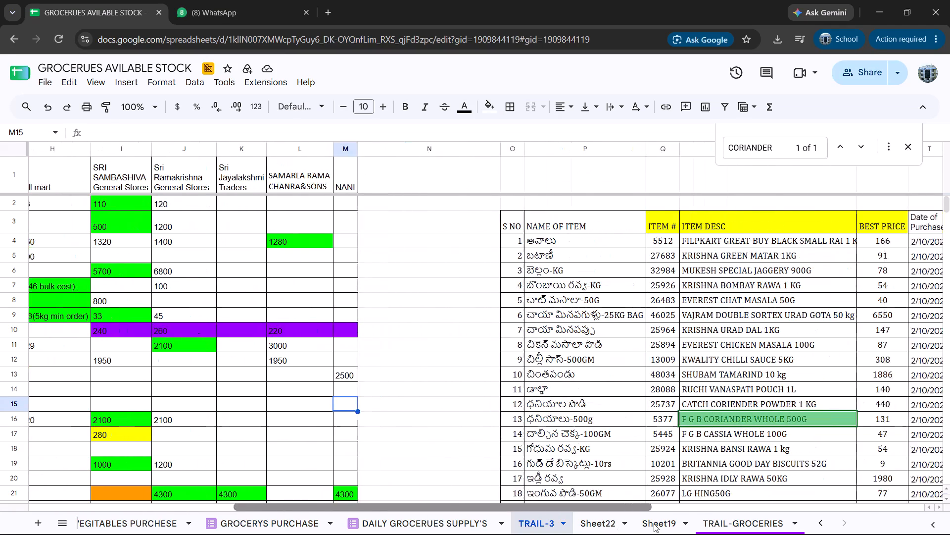
left_click_drag(654, 524, 850, 511)
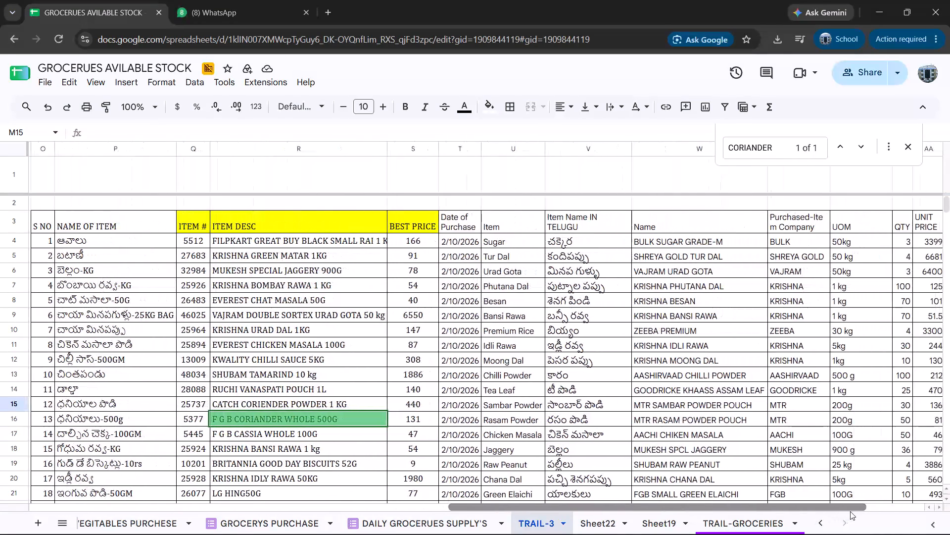
left_click_drag(850, 511, 840, 519)
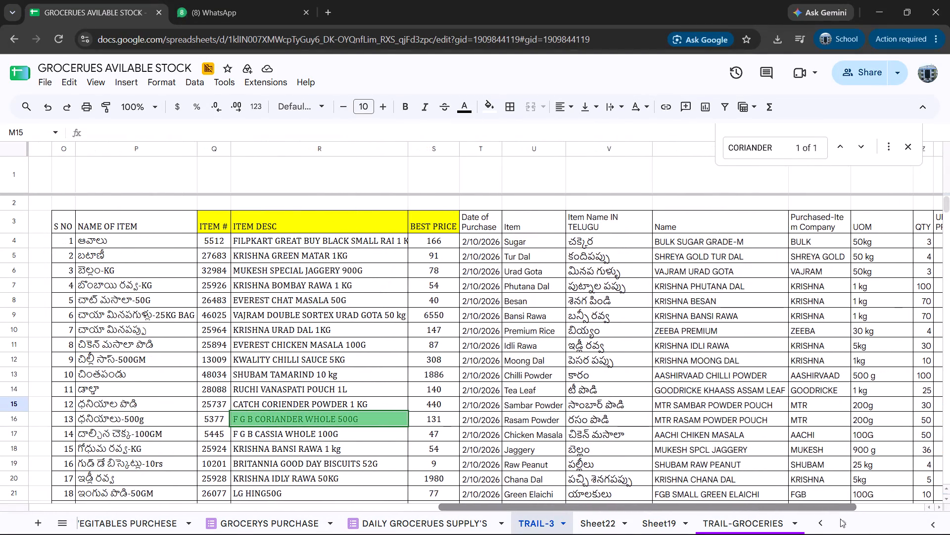
left_click_drag(840, 519, 850, 519)
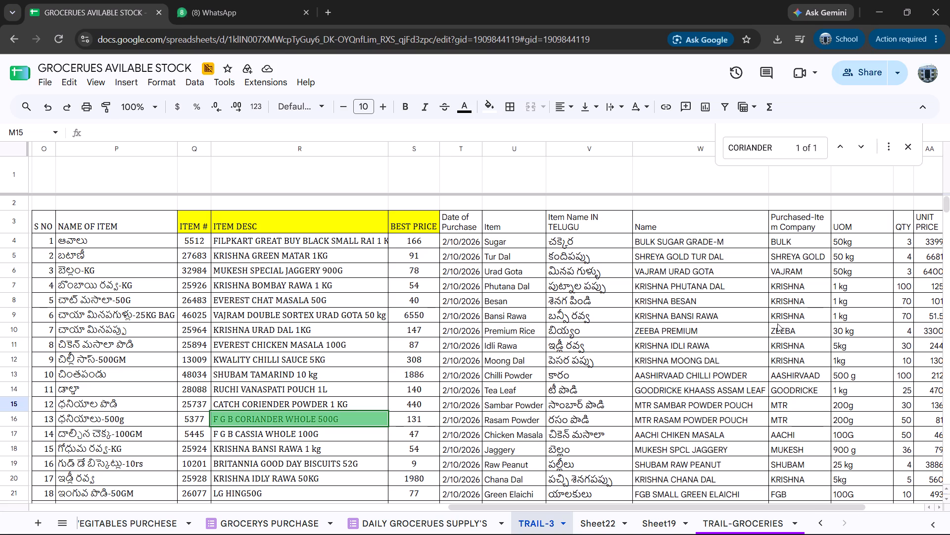
left_click(586, 241)
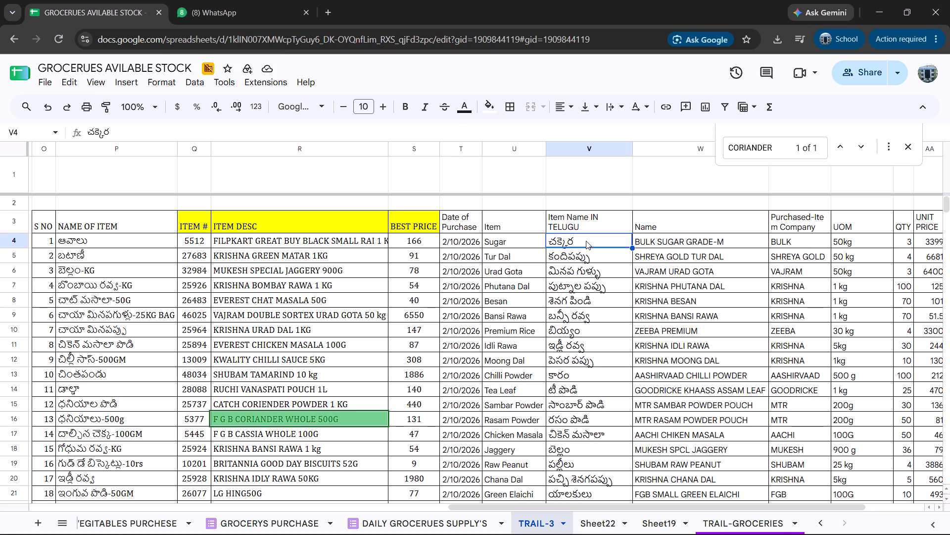
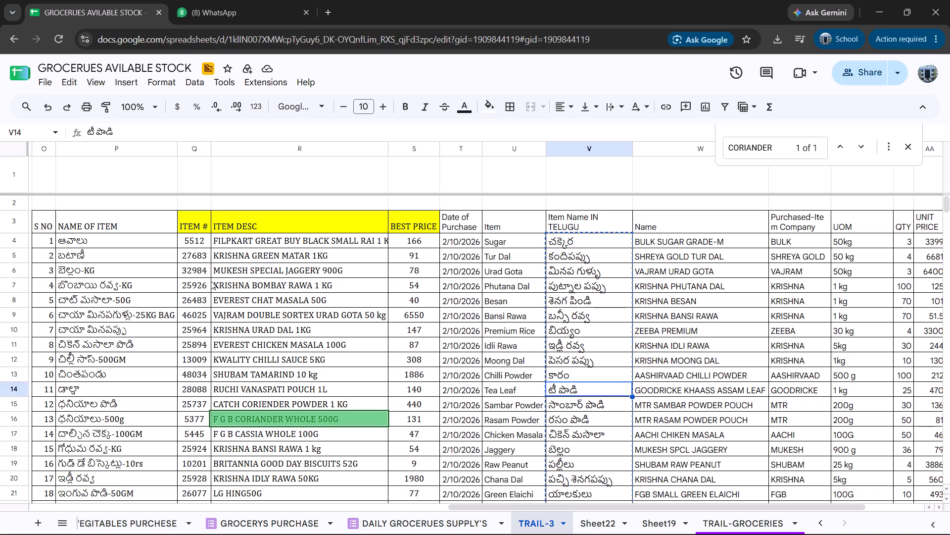
Look through the Telugu item names in the purchase list and the neighbouring quotation list, down to row 36.
key("Down")
key("Down")
key("Down")
key("Down")
key("Down")
key("Down")
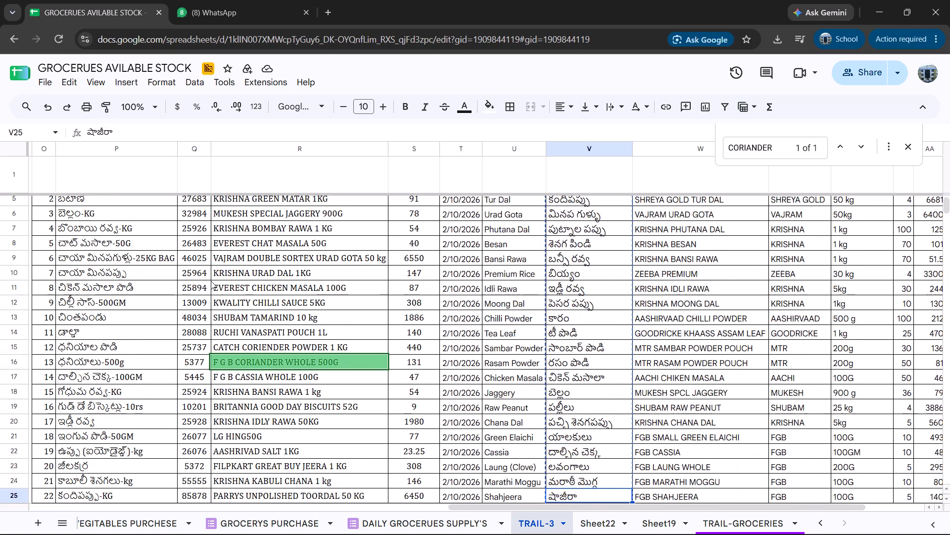
key("Down")
key("Down")
key("Down")
key("Down")
key("Down")
key("Down")
key("Down")
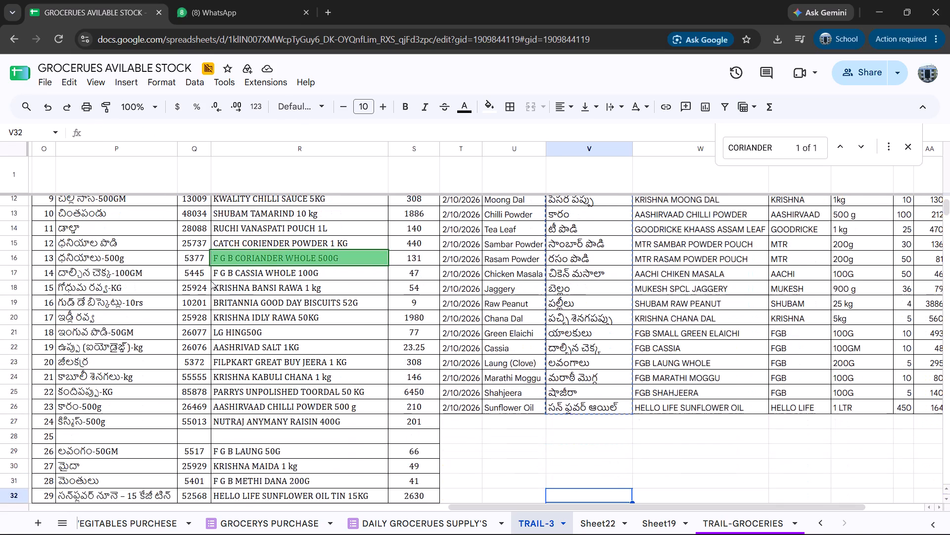
key("Down")
key("Down")
key("Down")
key("Down")
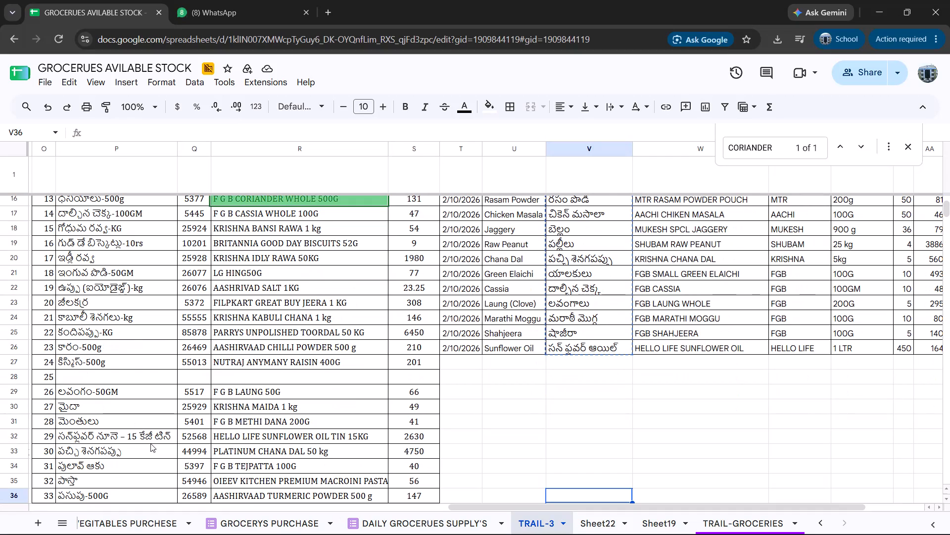
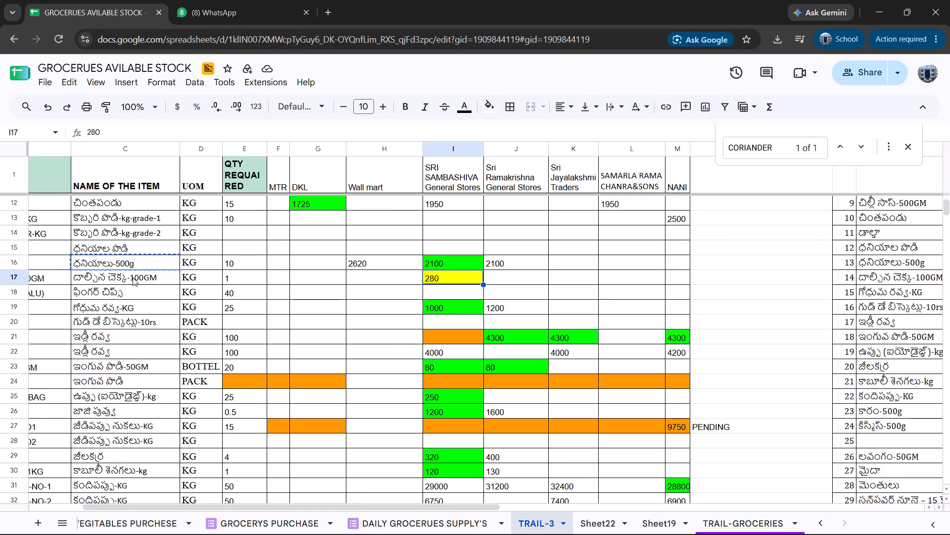
Examine the supplier price cells for దాల్చిన చెక్క-100GM in row 17 and the matching item and price in the quotation list.
key("Right")
key("Right")
key("Right")
key("Right")
key("Right")
key("Right")
key("Right")
key("Right")
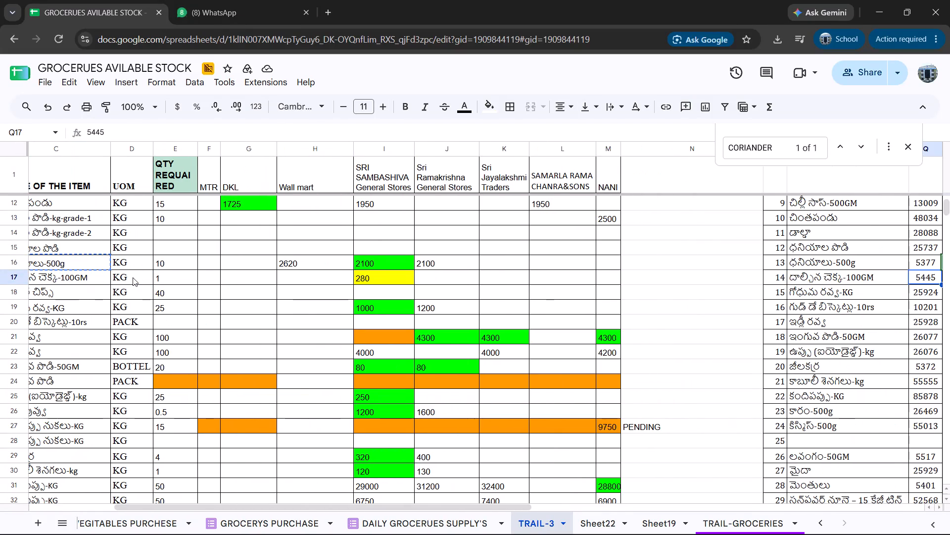
key("Right")
key("Right")
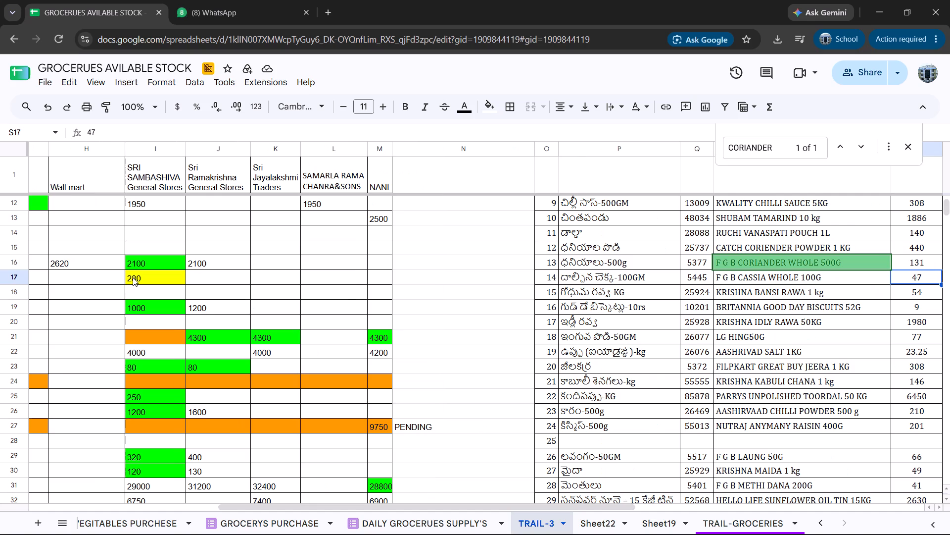
Examine the 2/10/2026 purchase list for the Cassia (దాల్చిన చెక్క) entry, checking its pack size, quantity, unit price and total cost.
key("Right")
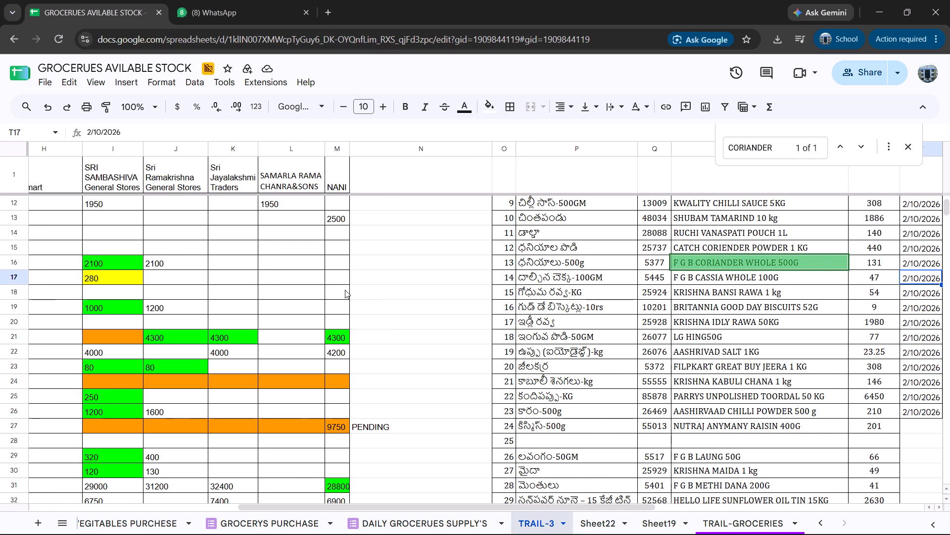
key("Right")
key("Right")
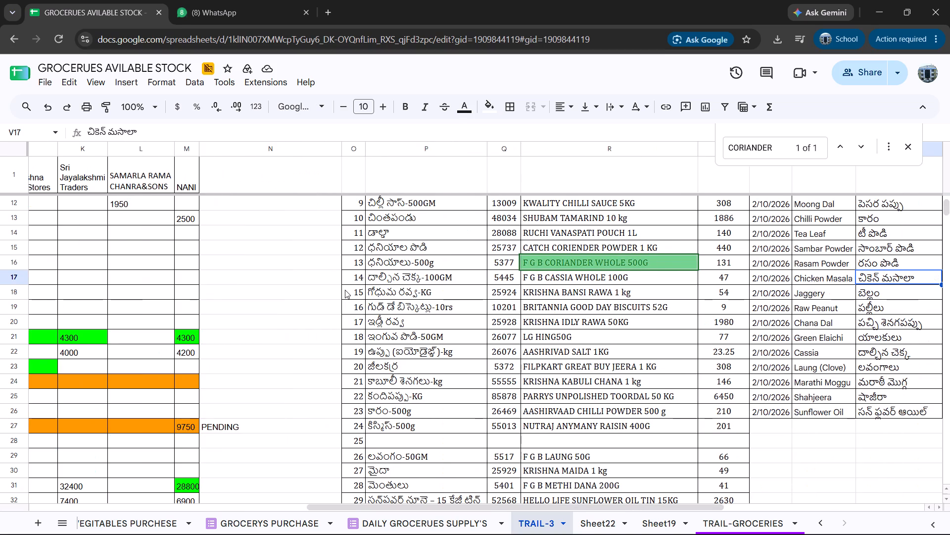
key("Right")
key("Right")
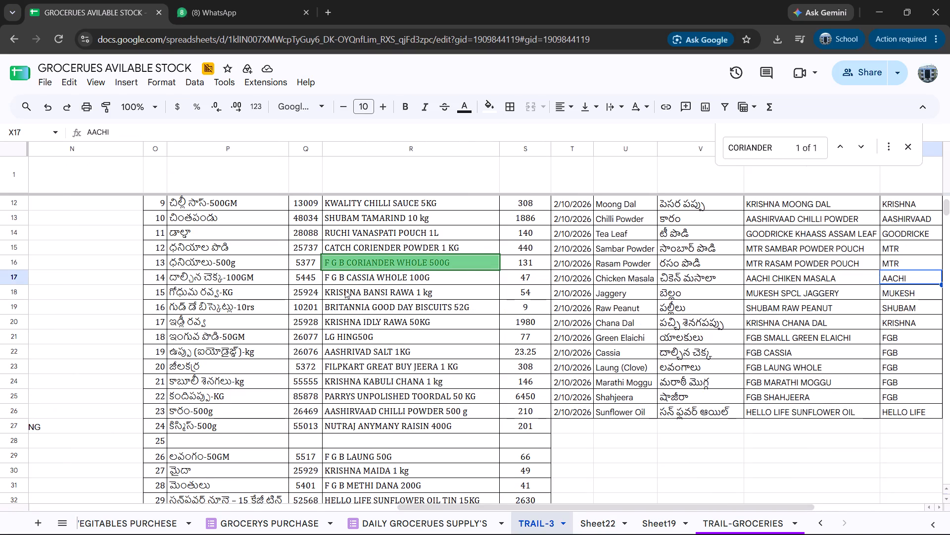
key("Right")
key("Right")
key("Right")
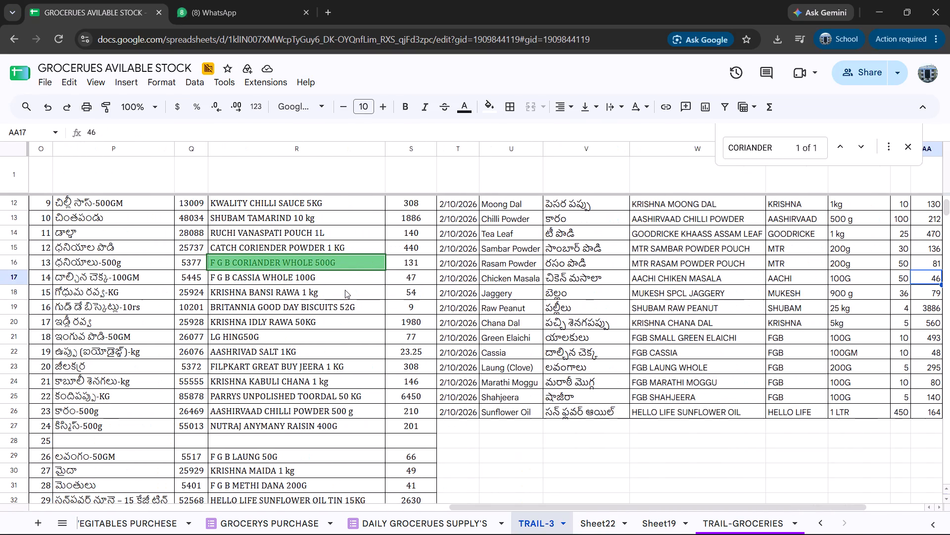
key("Right")
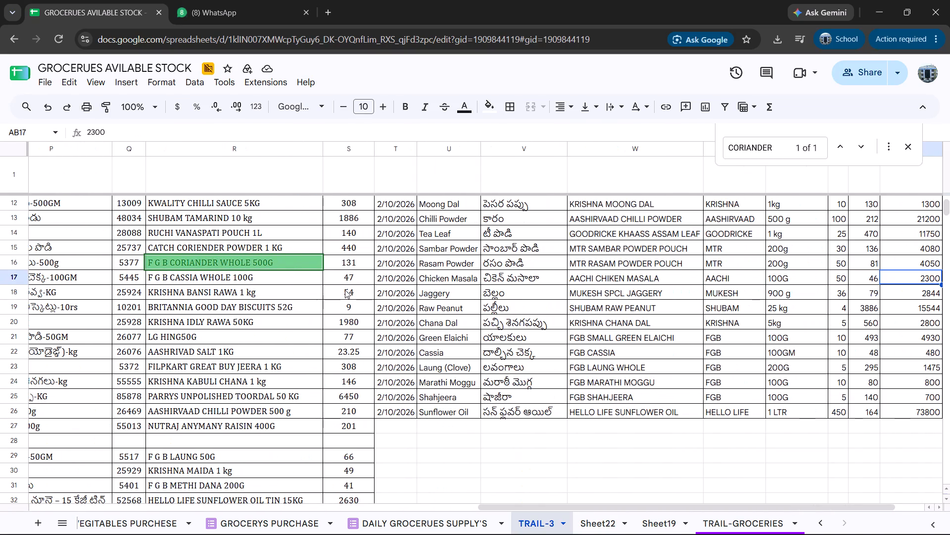
key("Right")
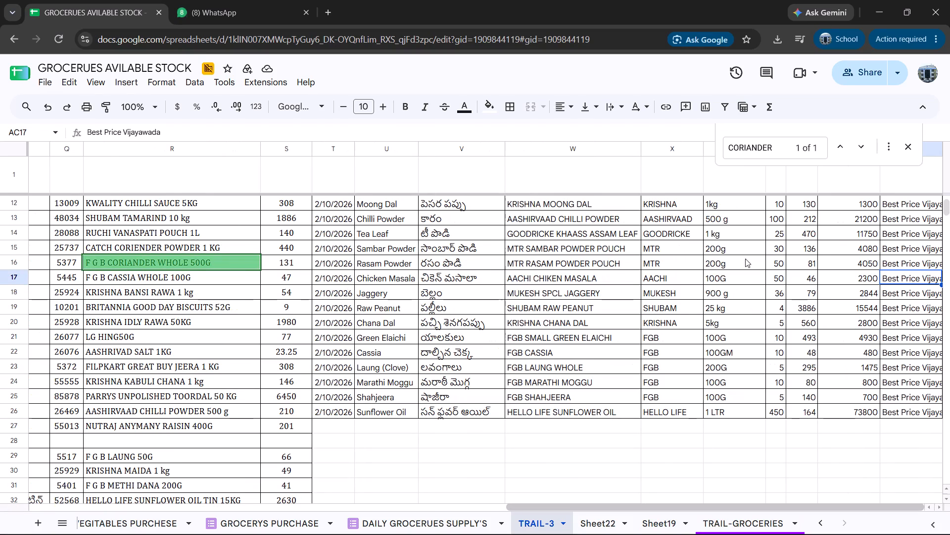
left_click(786, 260)
scroll(786, 261, "up", 7)
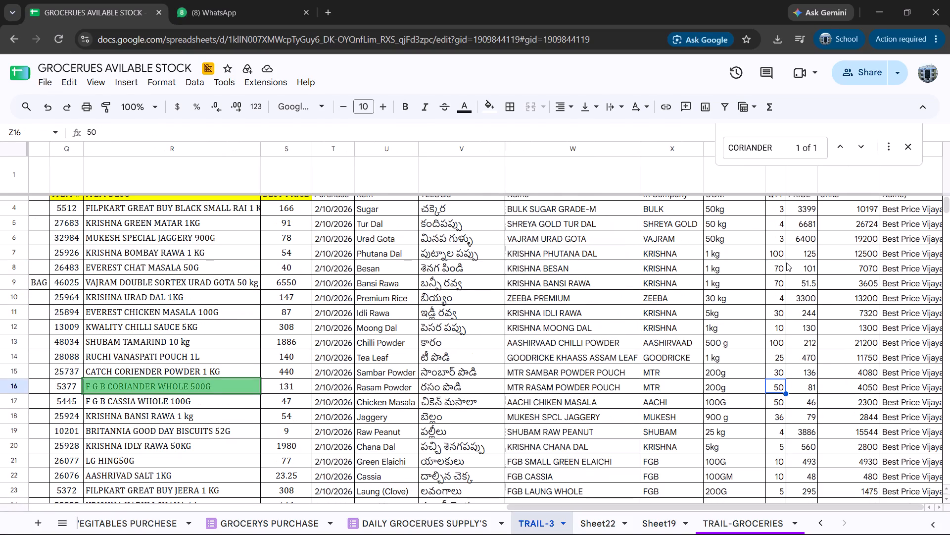
scroll(786, 268, "up", 1)
scroll(786, 270, "down", 1)
scroll(786, 272, "up", 1)
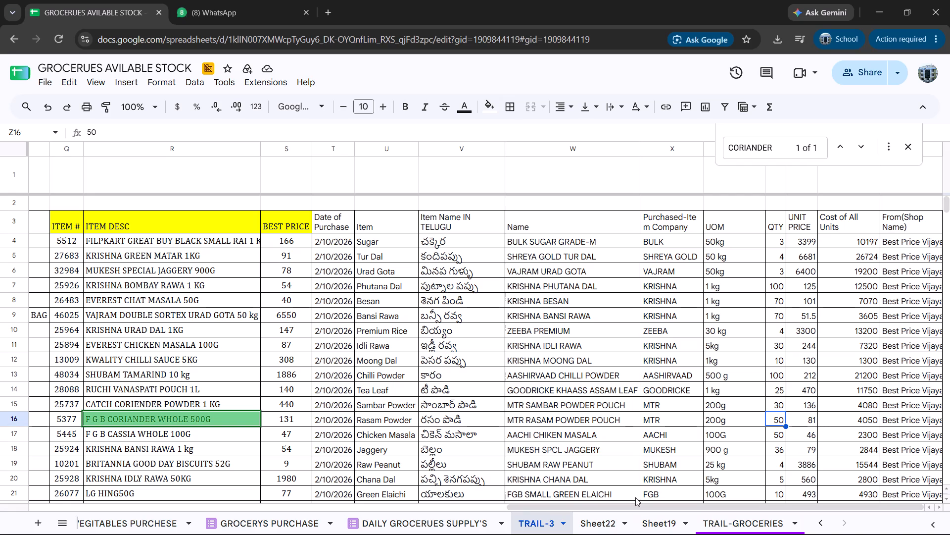
scroll(645, 461, "up", 1)
scroll(469, 426, "up", 1)
scroll(470, 427, "down", 2)
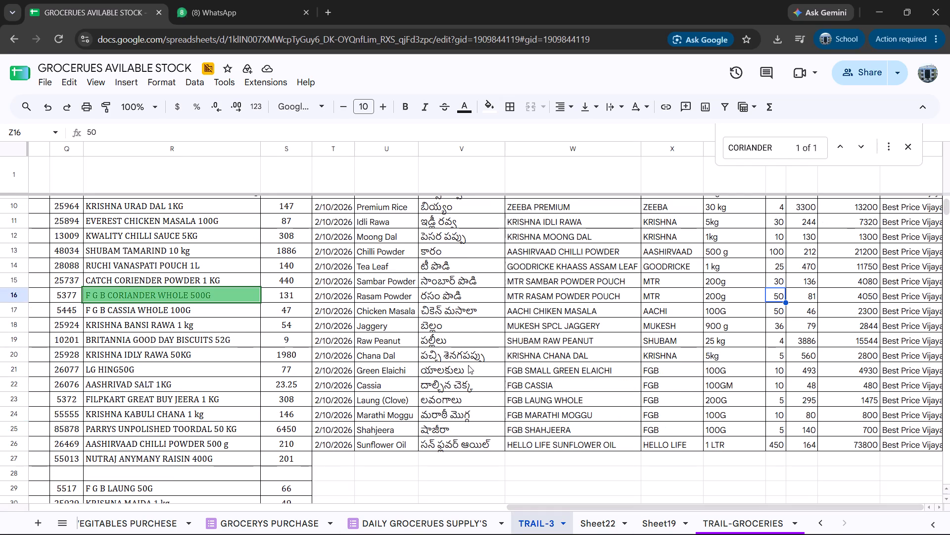
left_click(782, 381)
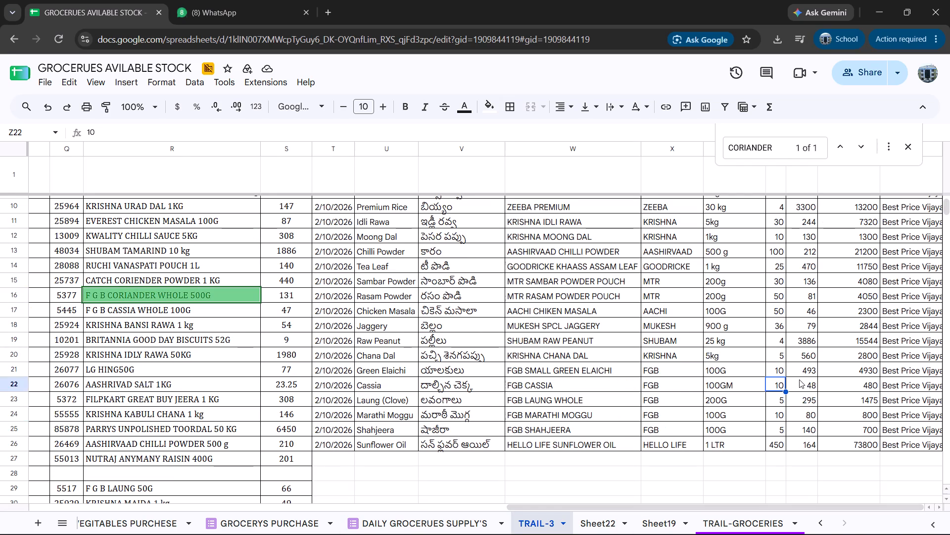
left_click(801, 381)
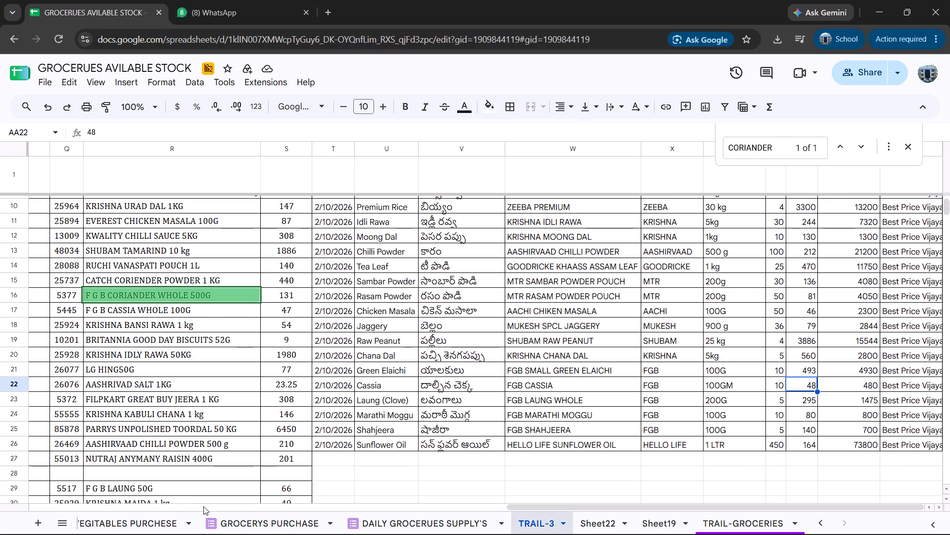
Enter 480 as the Wall mart price for DHASINA CHEKKA-100GM in row 17.
left_click(203, 506)
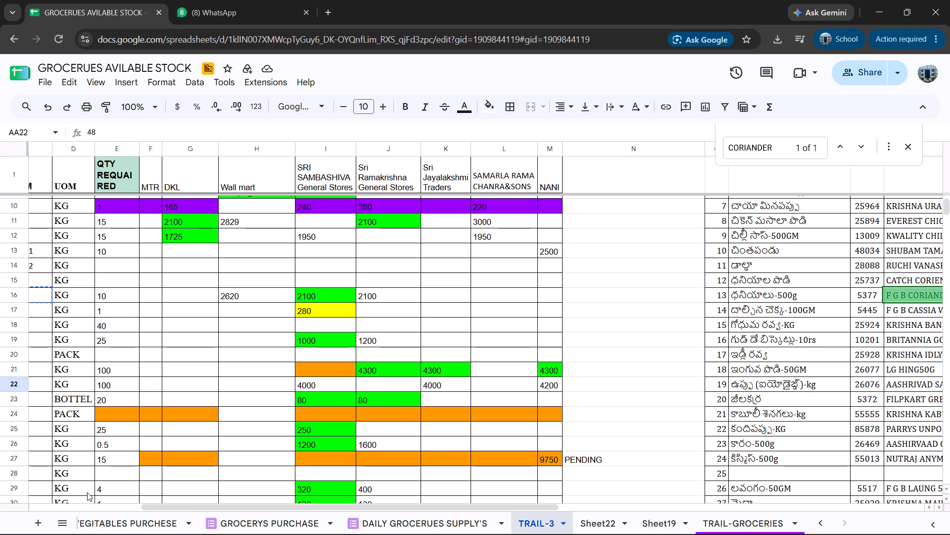
left_click(47, 506)
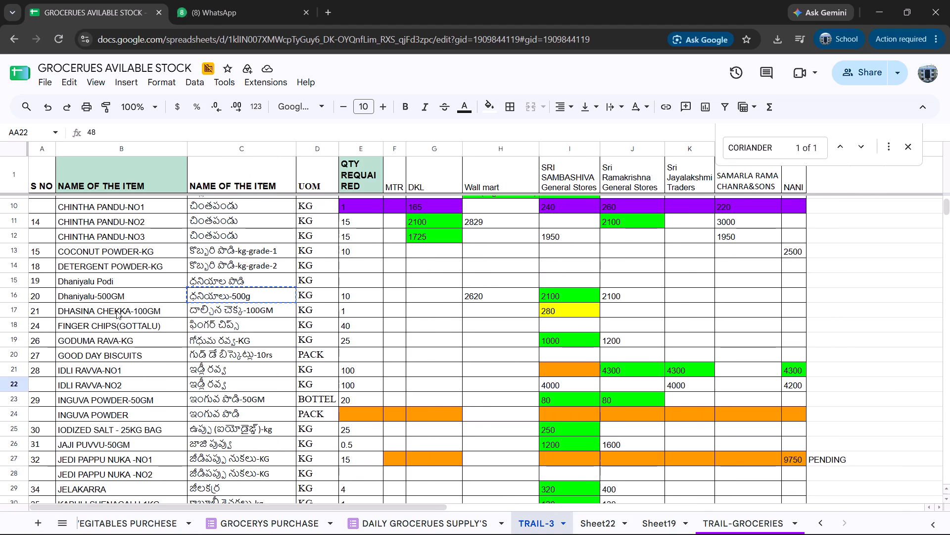
double_click(496, 310)
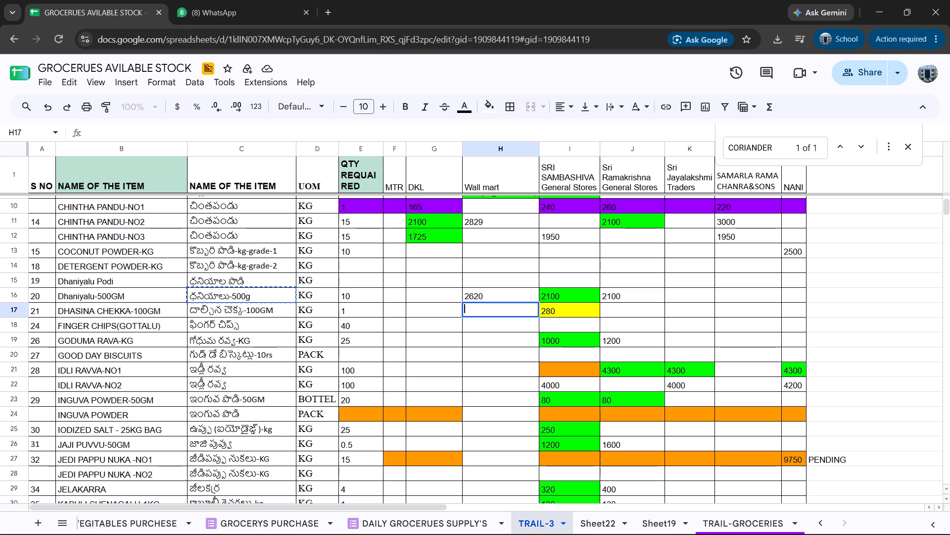
type("480")
key("Return")
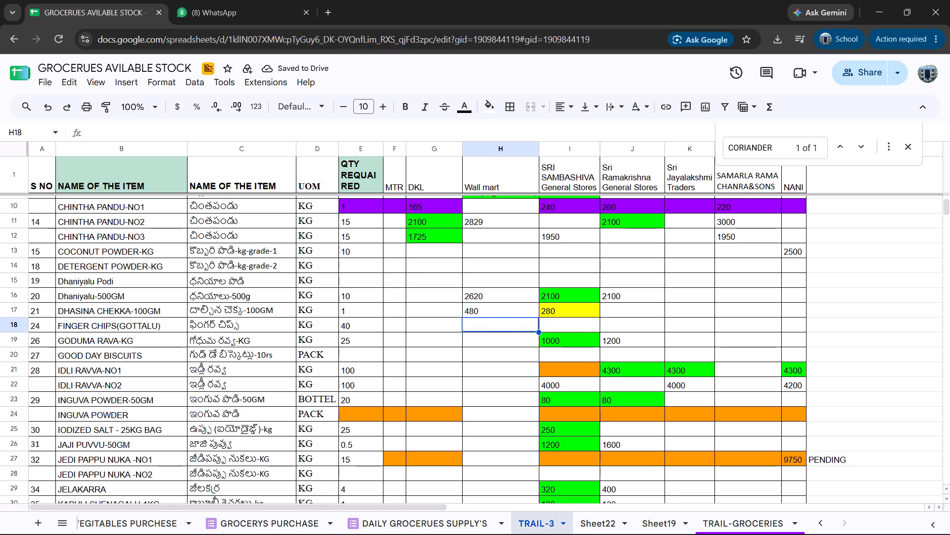
Select the SRI SAMBASHIVA General Stores price cell for DHASINA CHEKKA-100GM in row 17.
left_click(424, 308)
left_click(548, 307)
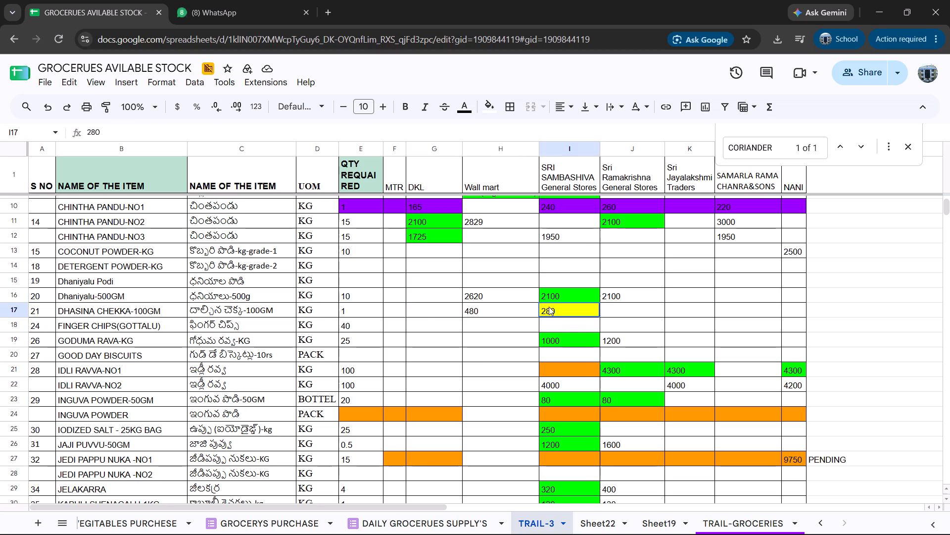
Check the Wall mart price cell and the Telugu item name cell for DHASINA CHEKKA-100GM in row 17.
left_click(477, 311)
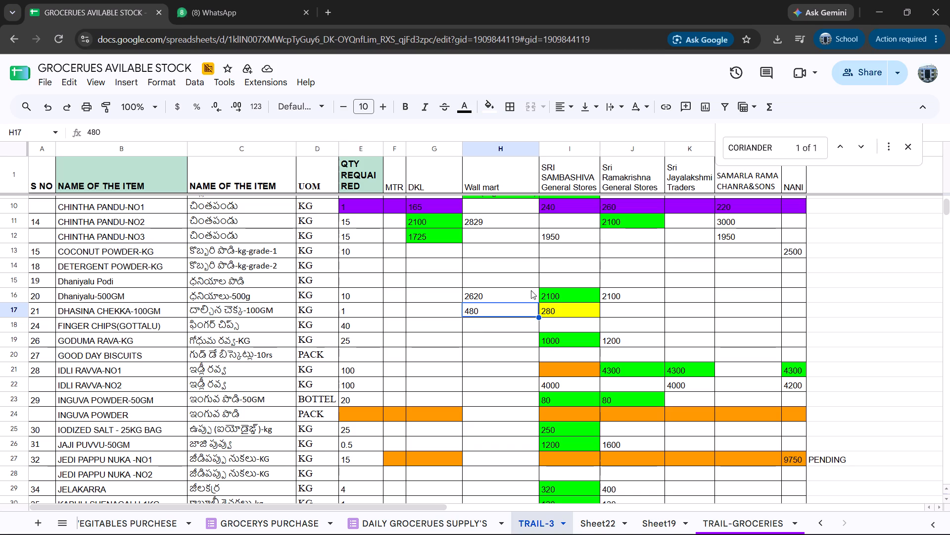
left_click(241, 307)
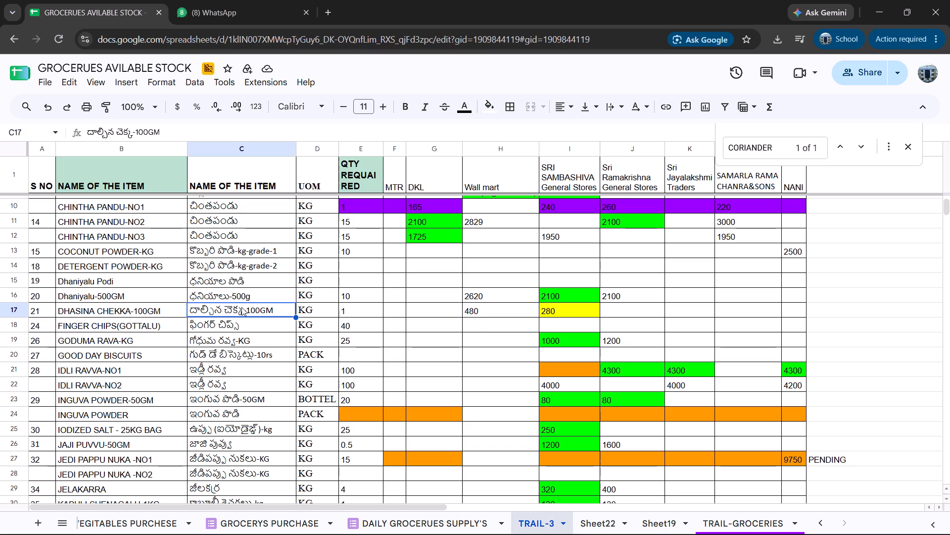
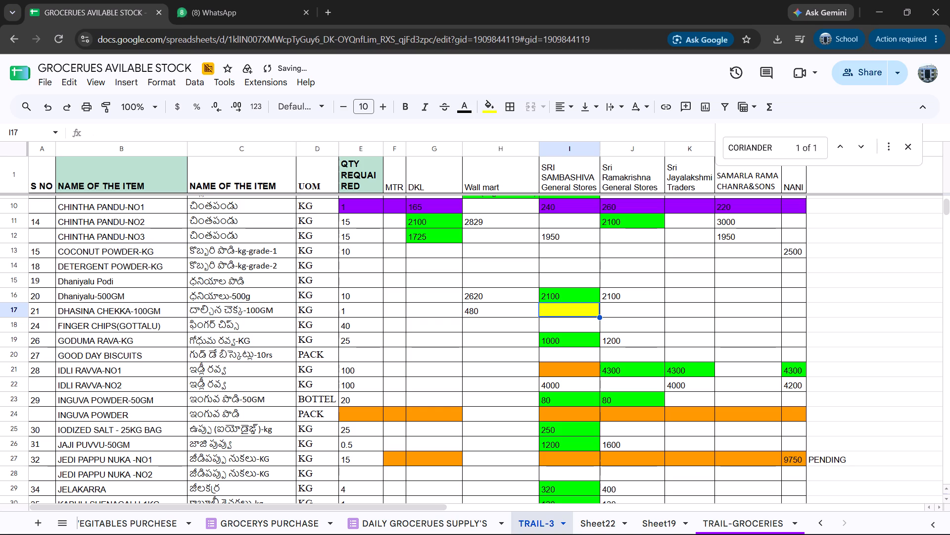
Enter 560 as the SRI SAMBASHIVA General Stores price for DHASINA CHEKKA-100GM in row 17.
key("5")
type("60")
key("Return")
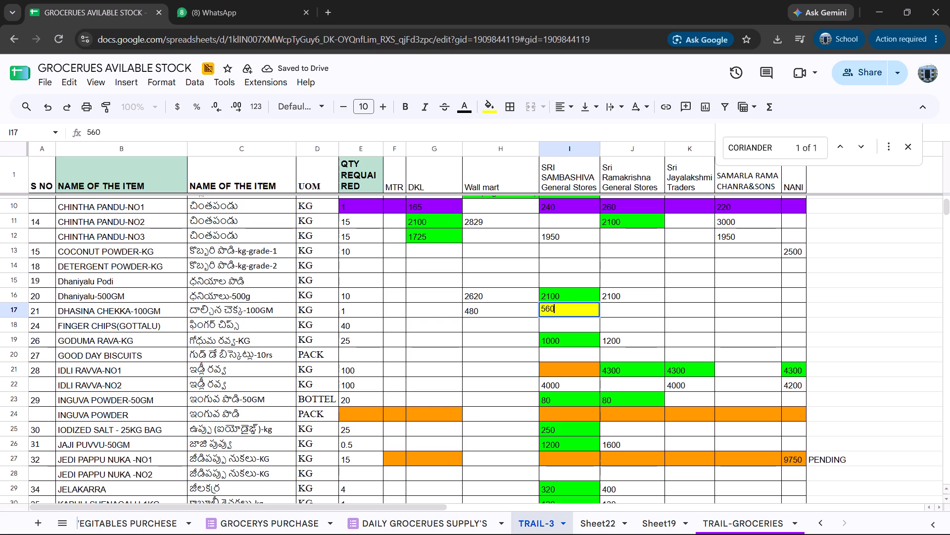
left_click(498, 309)
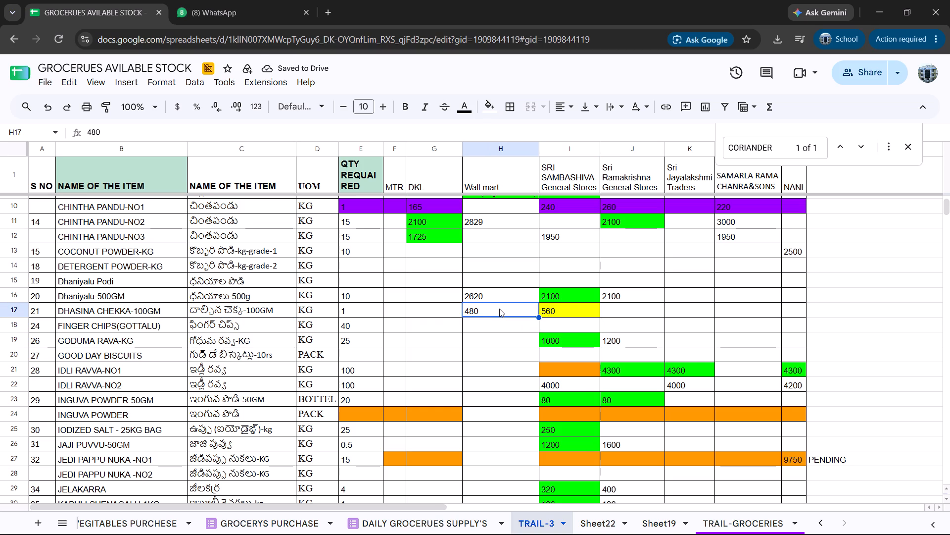
left_click(500, 309)
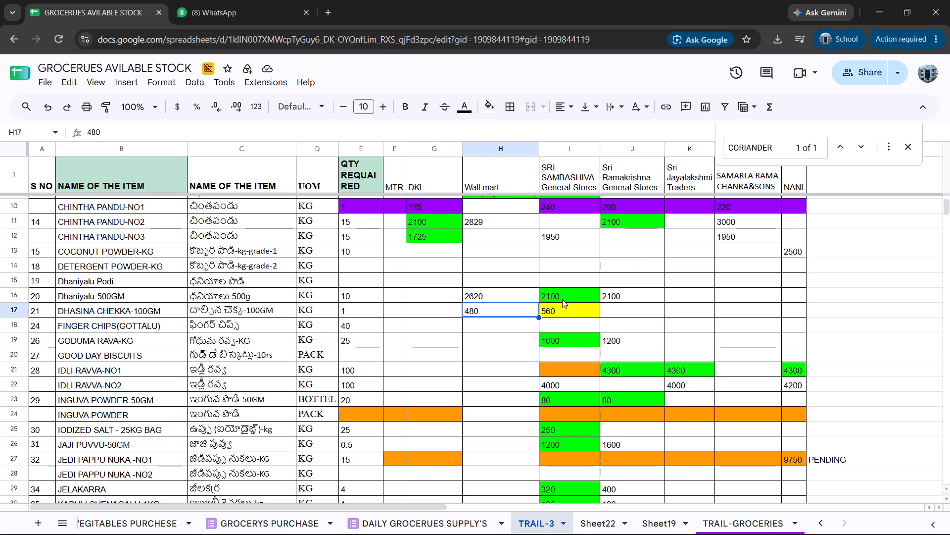
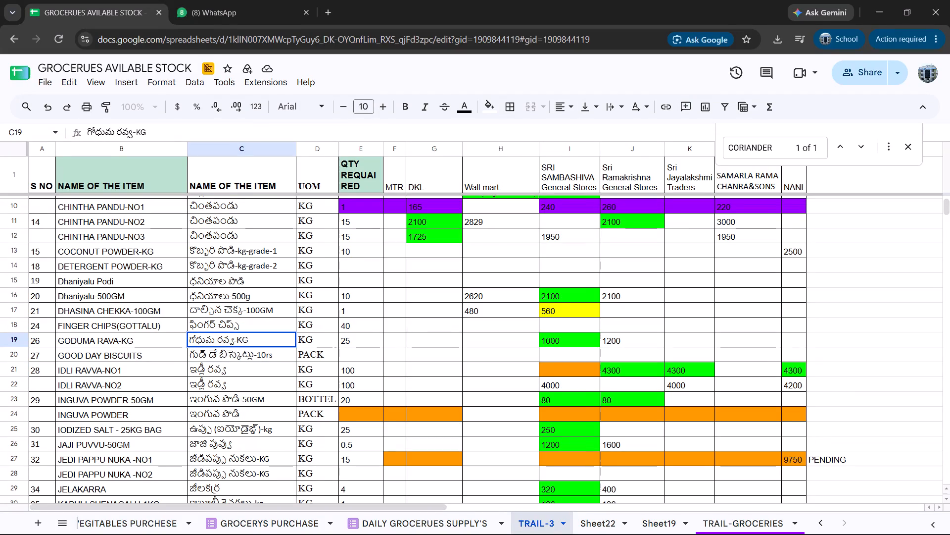
Copy the Telugu item name for GODUMA RAVA-KG from row 19 and select the CORIANDER search term for replacement.
left_click_drag(234, 341, 187, 343)
key("ctrl+c")
left_click_drag(780, 151, 722, 161)
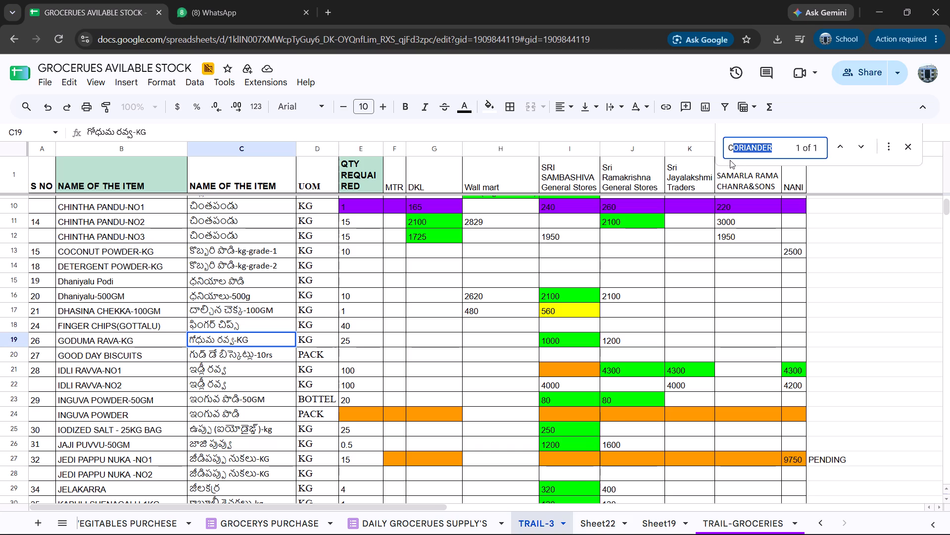
Search the sheet for గోధుమ రవ్వ and examine its entry in the quotation list alongside the 2/10/2026 purchase list.
key("ctrl+v")
key("Return")
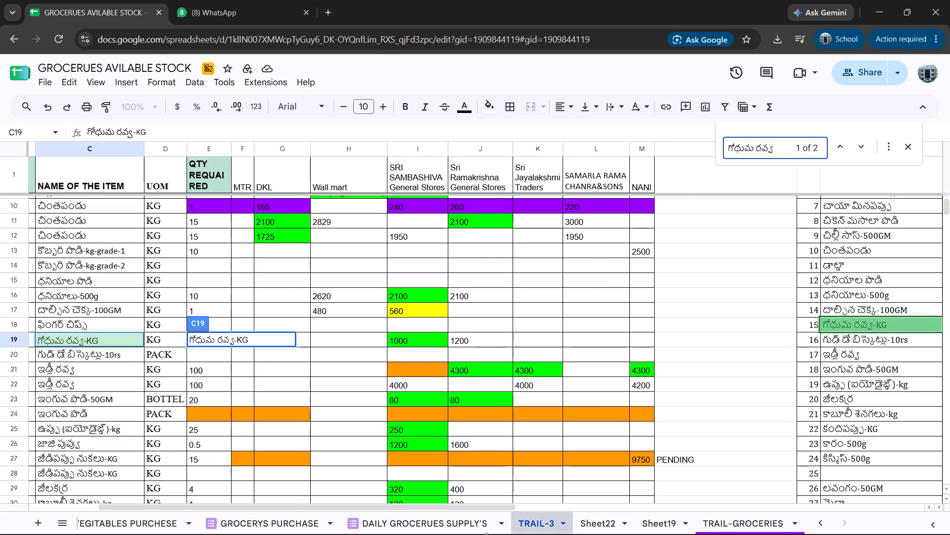
left_click(377, 507)
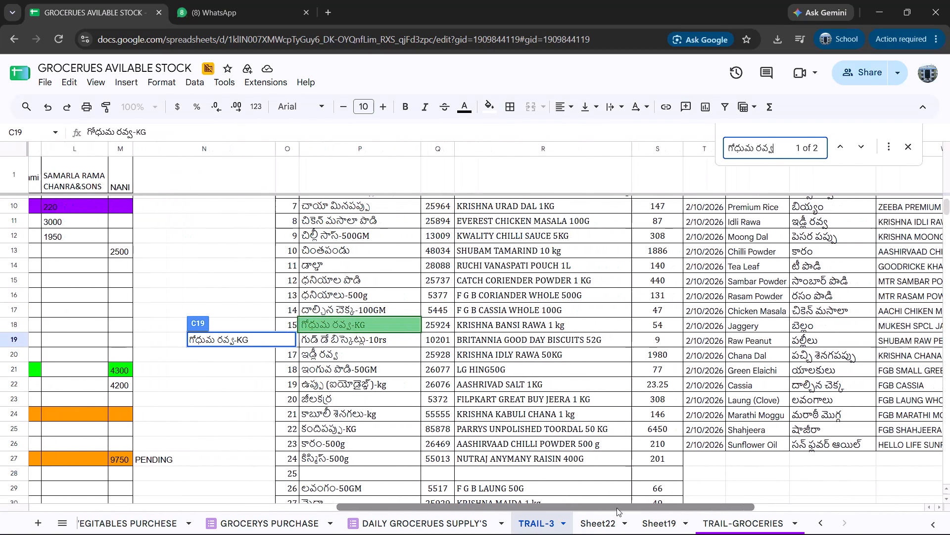
left_click_drag(617, 508, 621, 508)
left_click(631, 508)
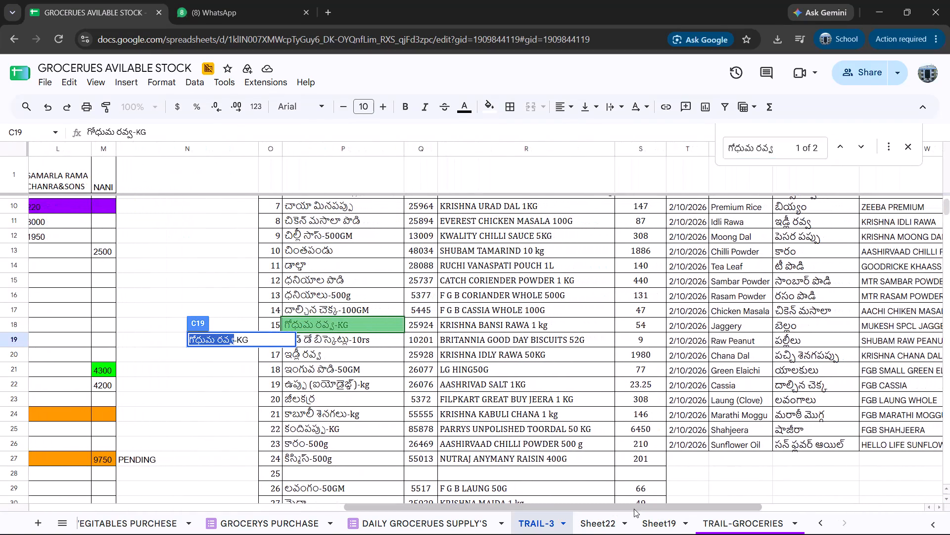
left_click(668, 511)
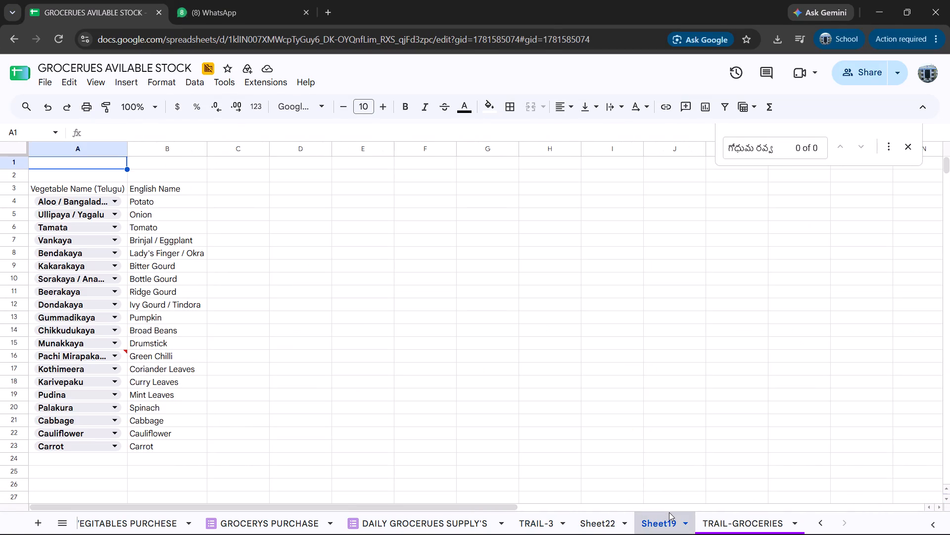
left_click(527, 527)
left_click_drag(510, 505, 571, 503)
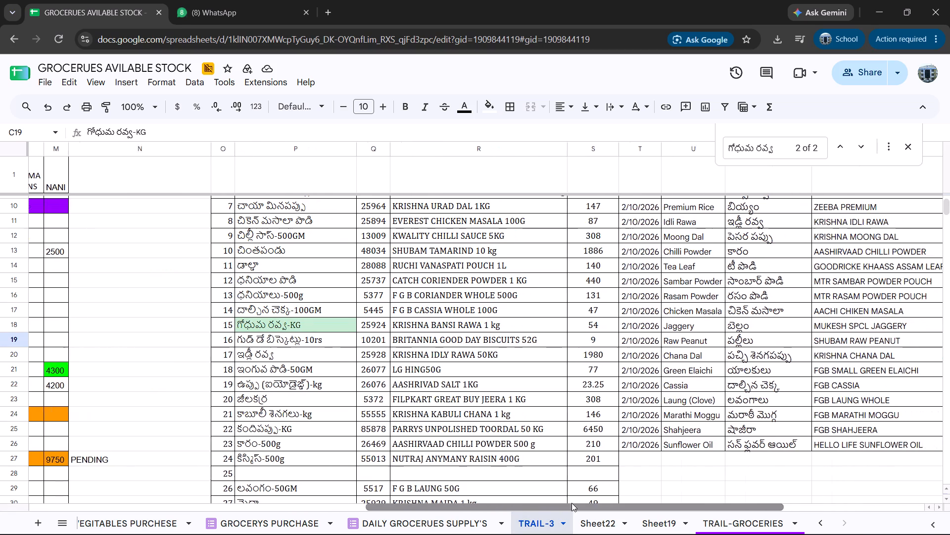
left_click_drag(571, 503, 609, 502)
scroll(620, 442, "down", 1)
scroll(620, 442, "up", 2)
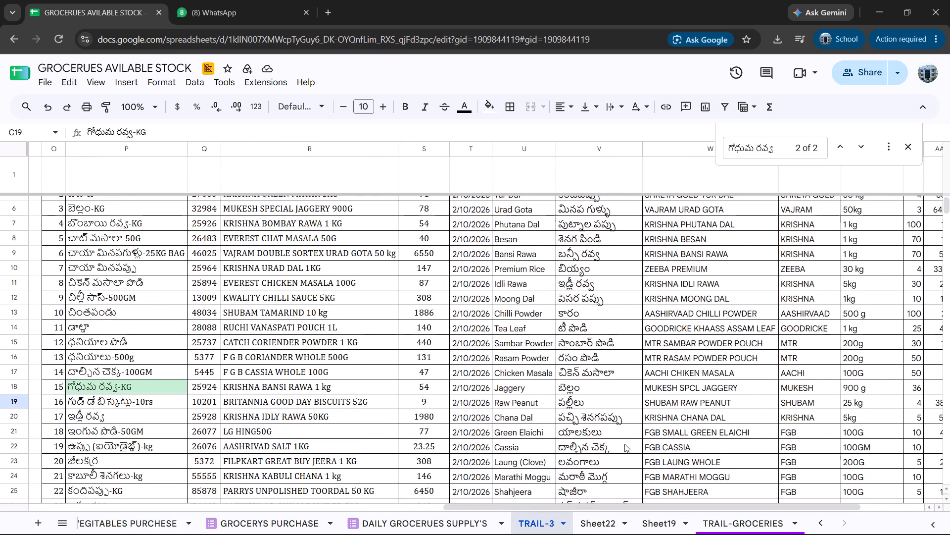
scroll(628, 437, "up", 6)
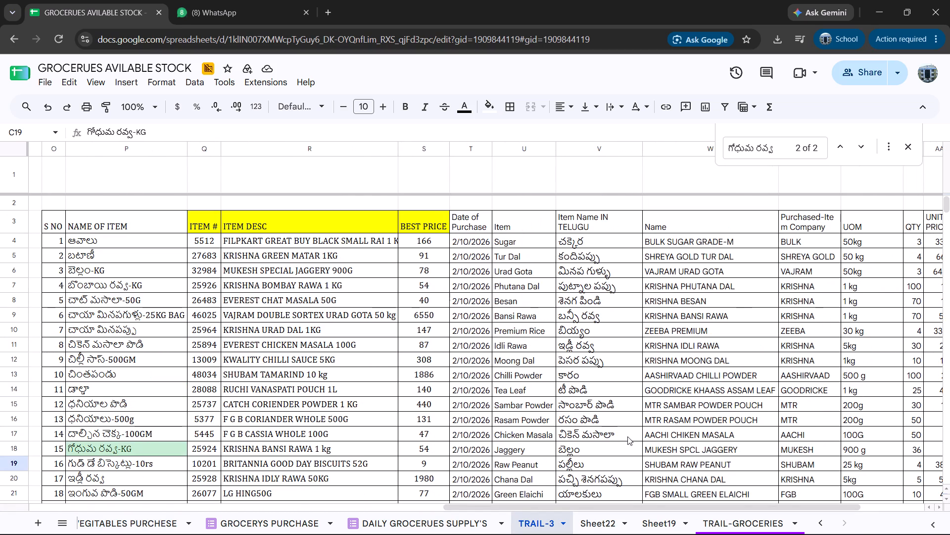
scroll(601, 427, "up", 1)
scroll(463, 370, "down", 2)
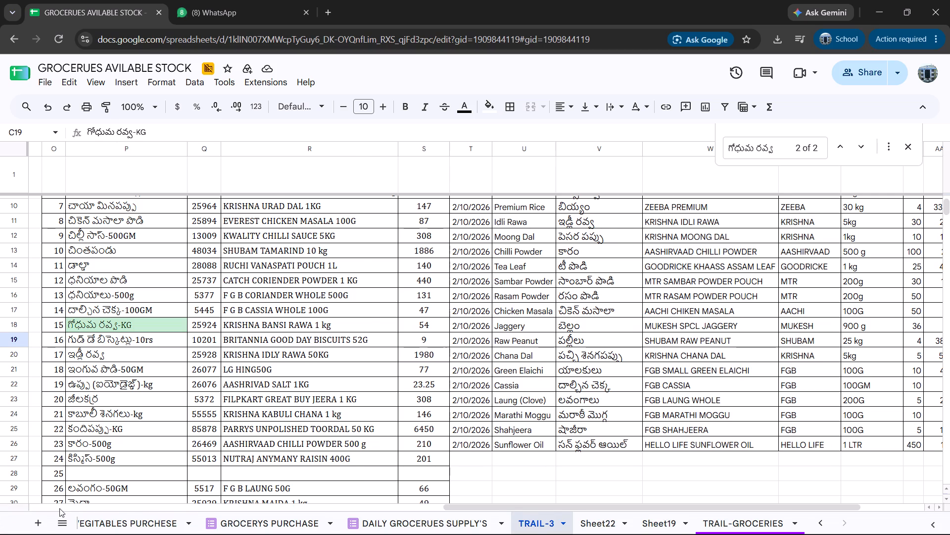
triple_click(59, 508)
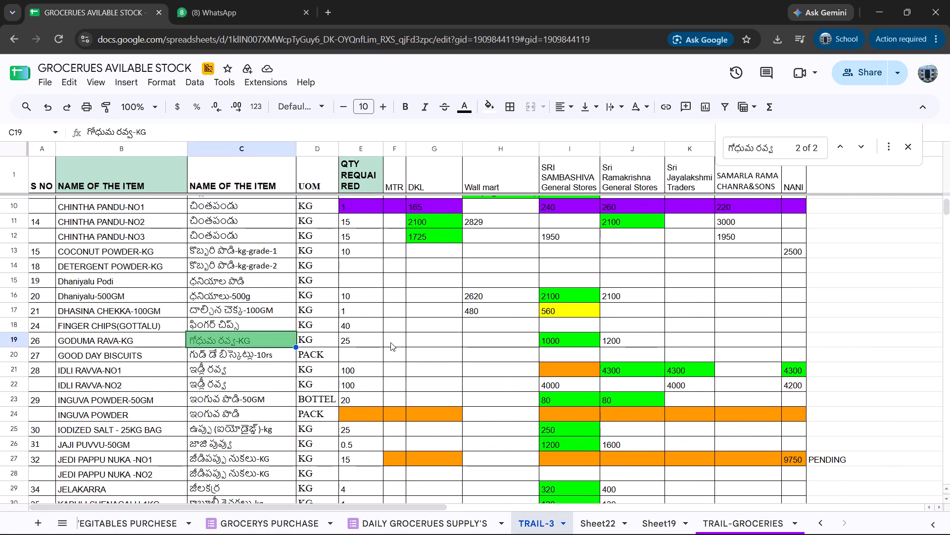
Enter 1350 as the Wall mart price for GODUMA RAVA-KG in row 19.
left_click(479, 339)
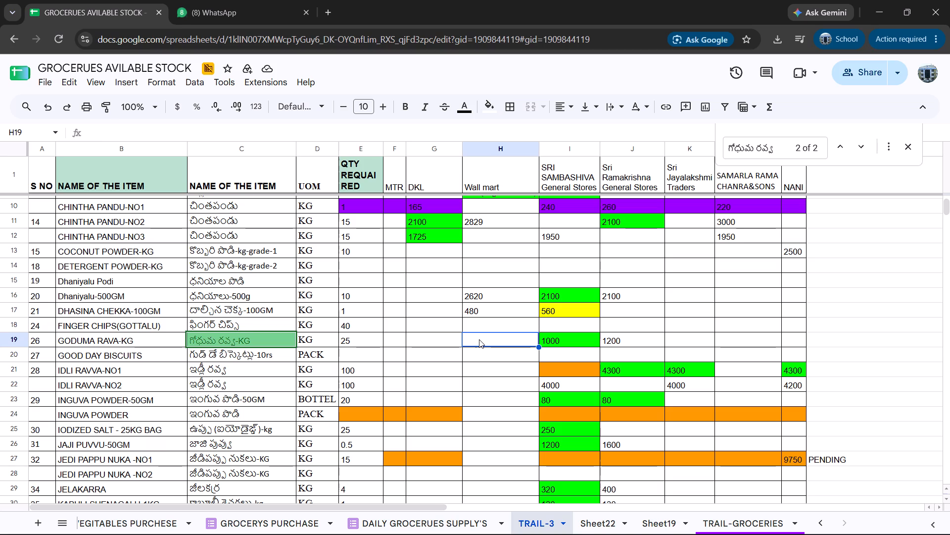
type("1350")
key("Return")
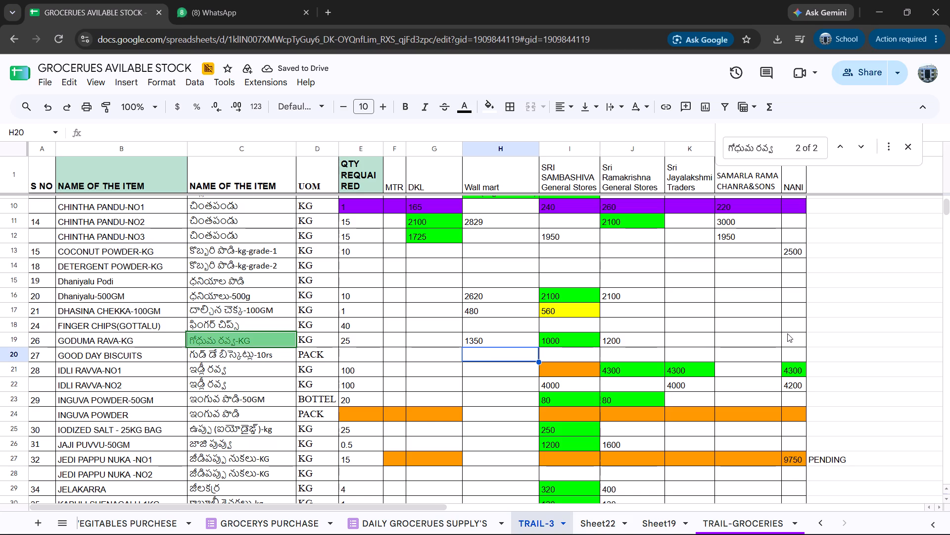
Search the sheet for ఇడ్లీ రవ్వ, copied from the Telugu name of IDLI RAVVA-NO1 in row 21.
left_click(269, 370)
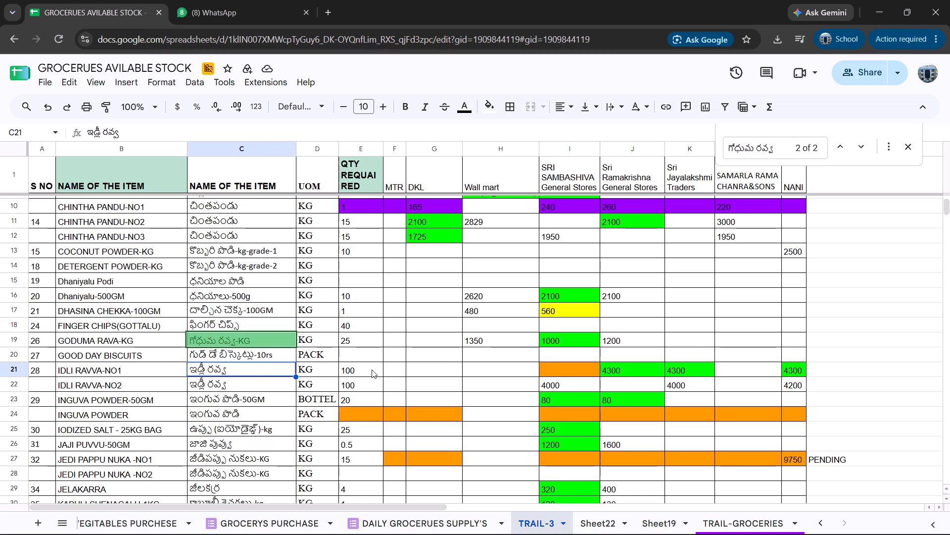
left_click(372, 370)
left_click(397, 370)
left_click(424, 366)
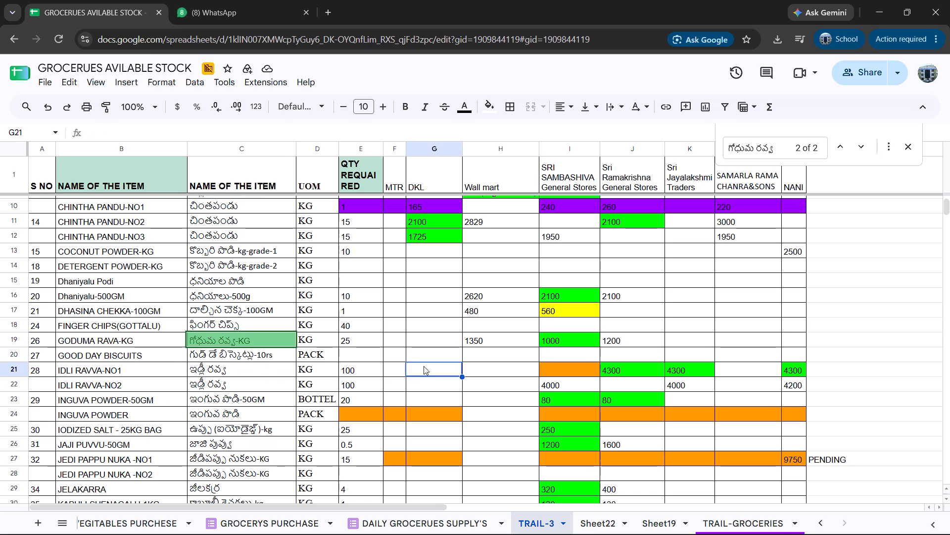
left_click(512, 370)
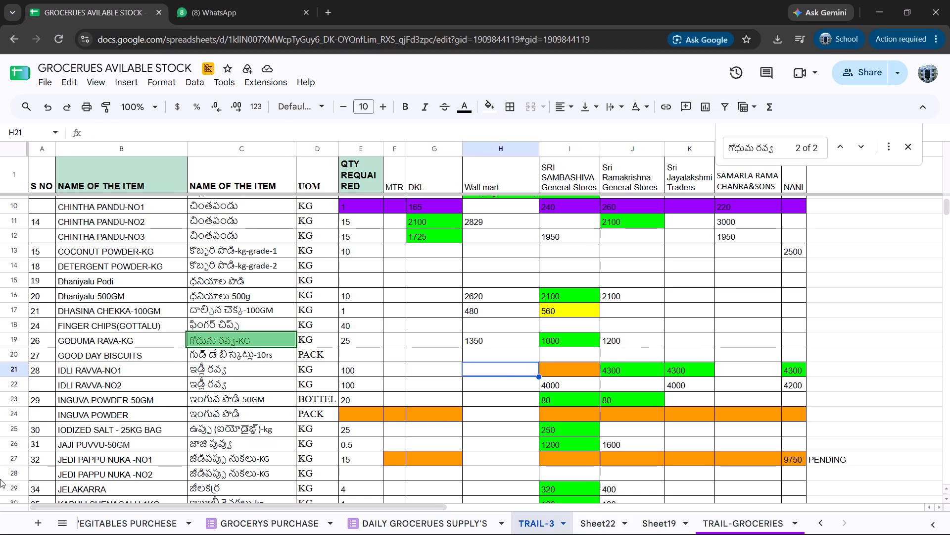
double_click(237, 370)
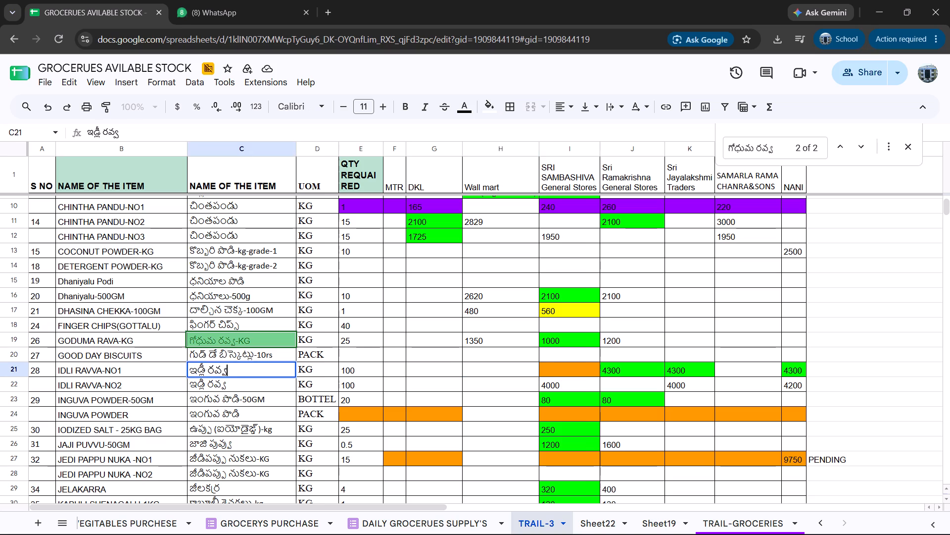
left_click_drag(236, 370, 207, 375)
key("ctrl+c")
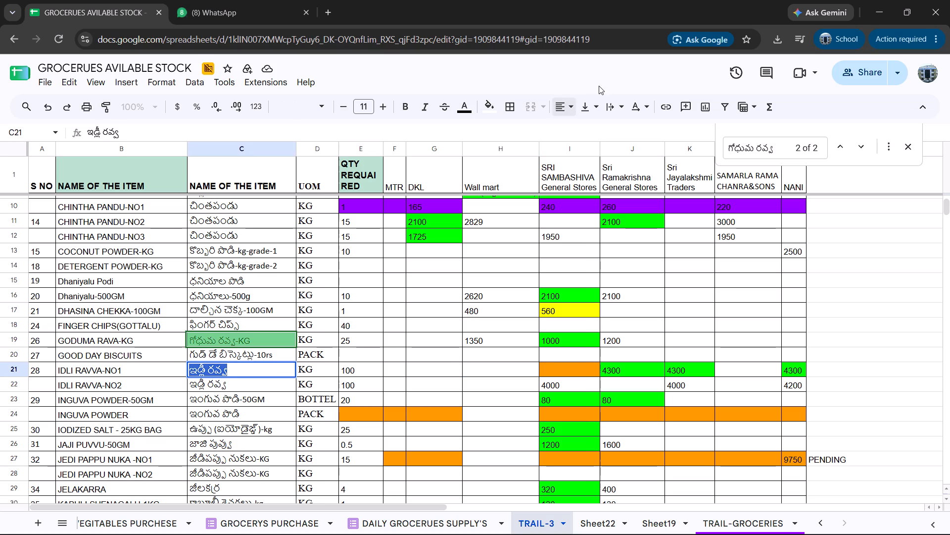
left_click_drag(780, 148, 708, 158)
key("ctrl+v")
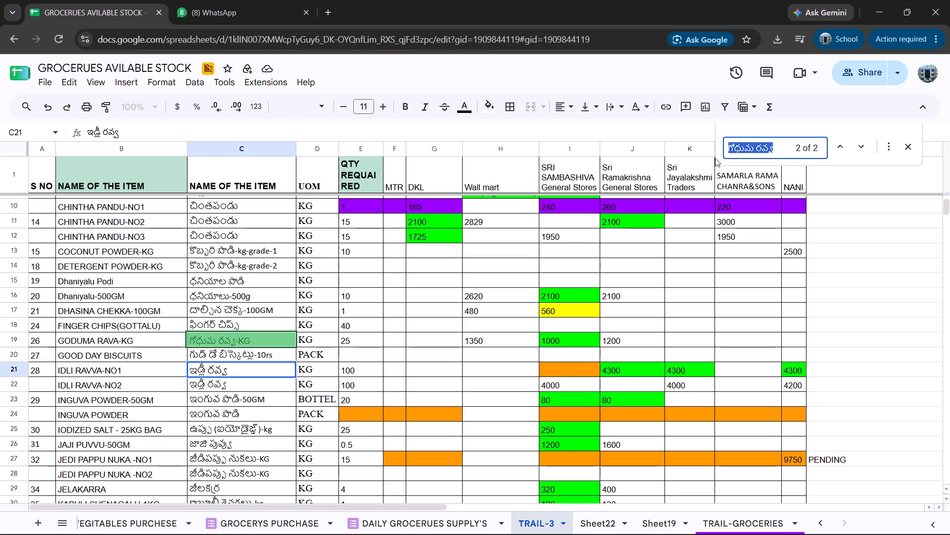
key("Return")
key("Return")
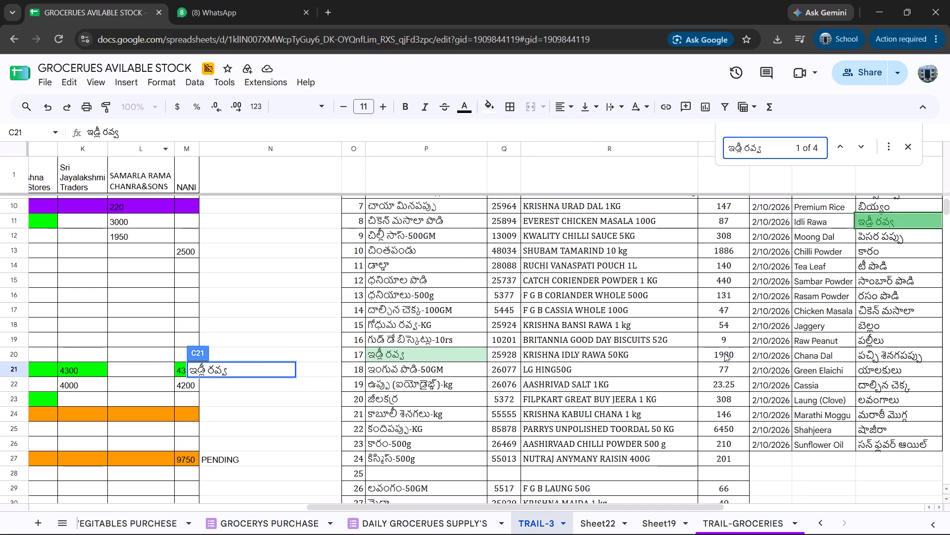
Examine the Idli Rawa pack size, quantity and price in the 2/10/2026 purchase list alongside the KRISHNA IDLY RAWA 50KG quotation entry.
left_click_drag(524, 510, 576, 505)
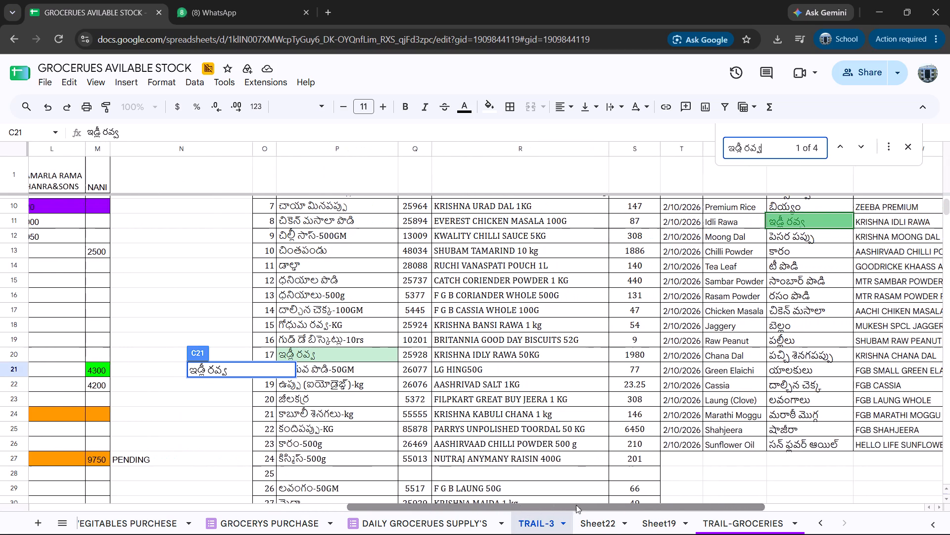
left_click_drag(576, 505, 638, 505)
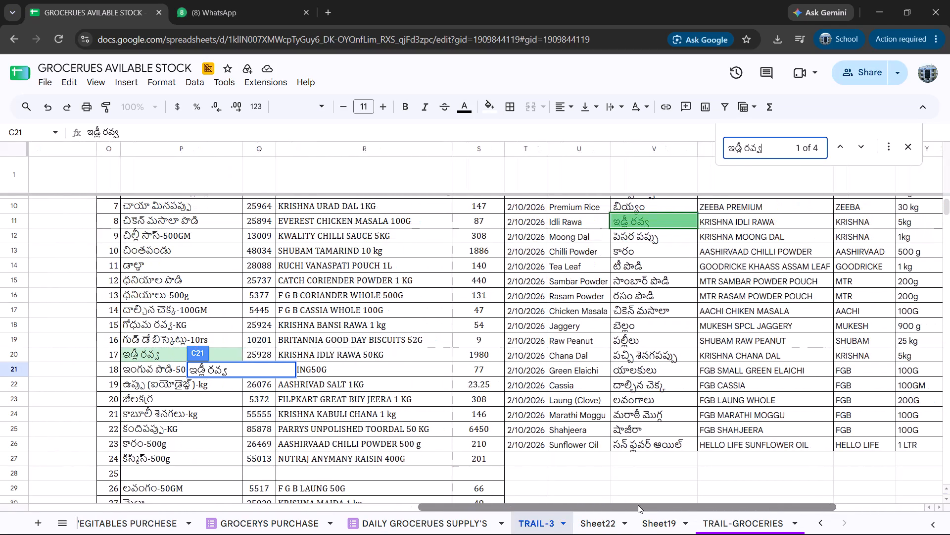
left_click_drag(638, 505, 639, 505)
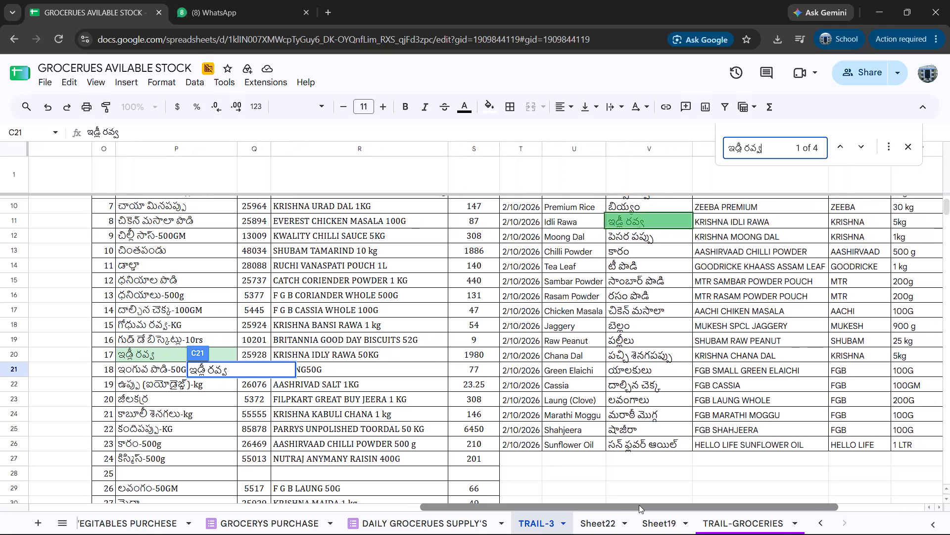
left_click_drag(639, 505, 639, 505)
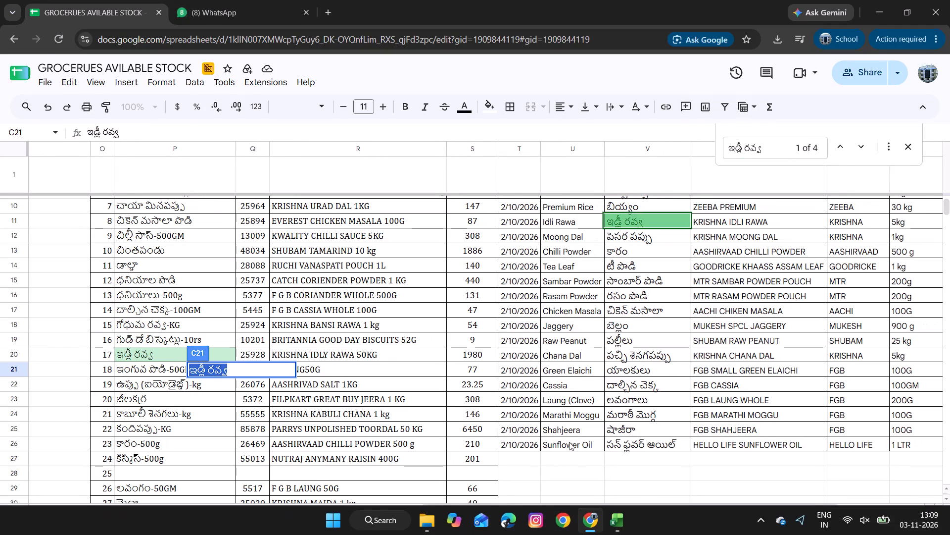
left_click_drag(561, 510, 604, 508)
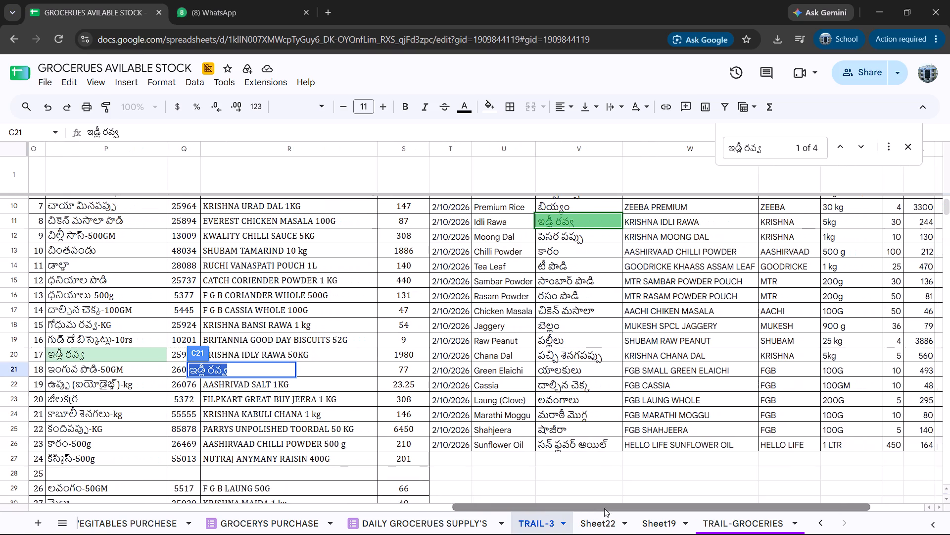
left_click_drag(604, 508, 678, 502)
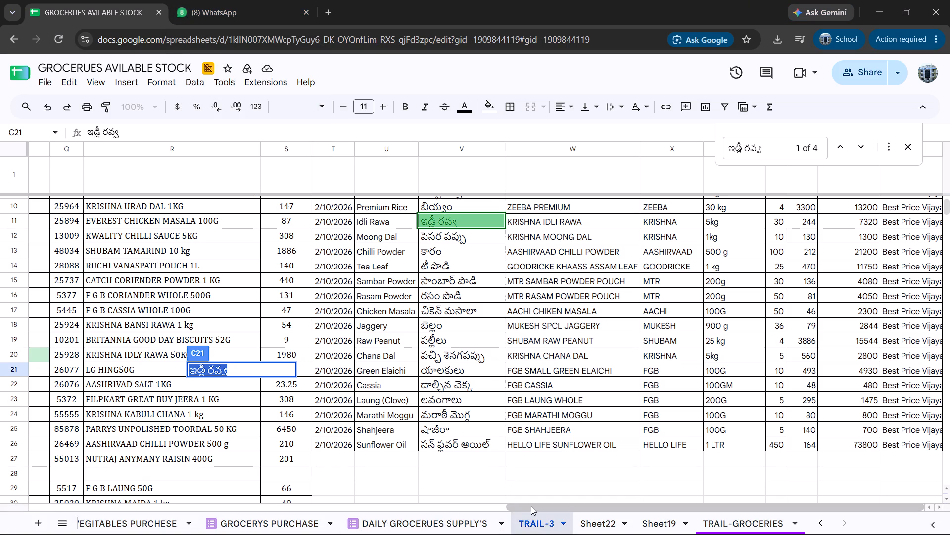
left_click_drag(531, 506, 551, 509)
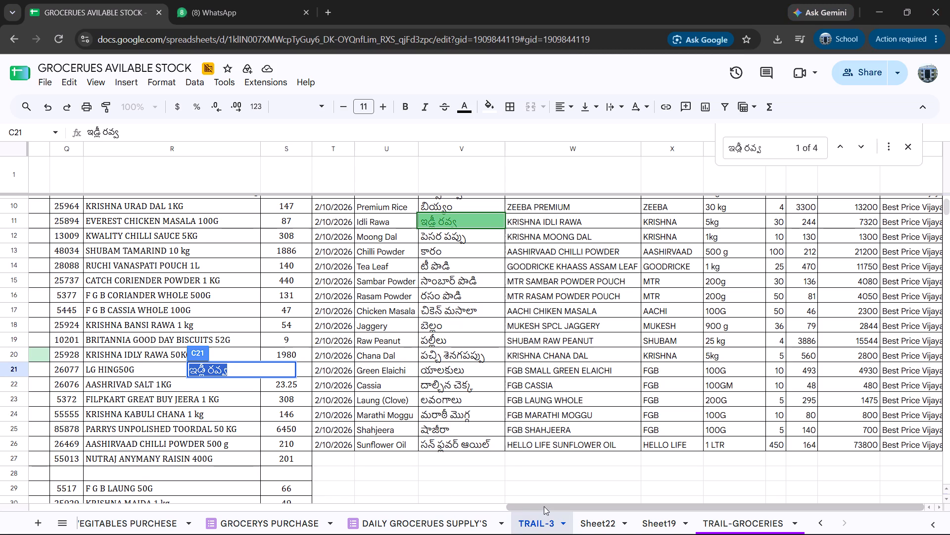
left_click_drag(544, 506, 569, 506)
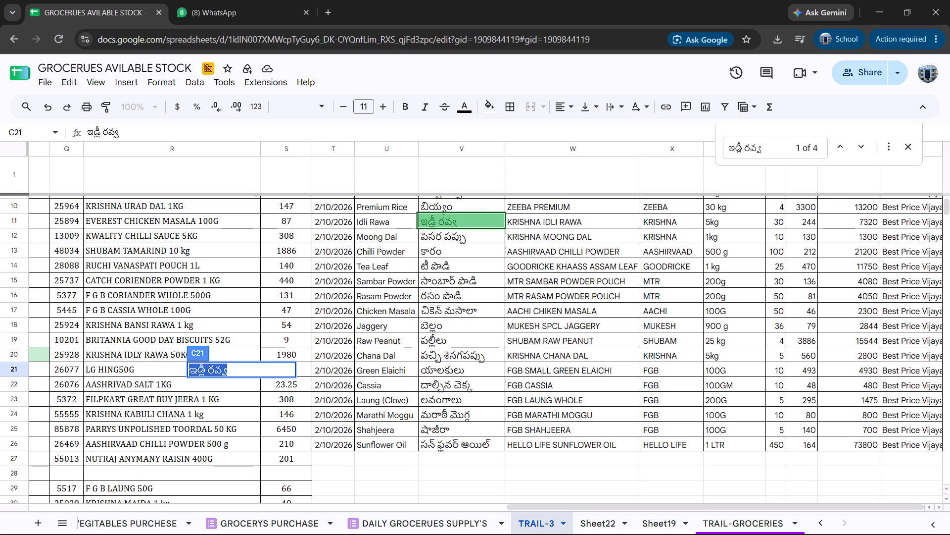
Go back through the ఇడ్లీ రవ్వ matches to the quotation list entry and check its pack size and best price.
left_click(842, 140)
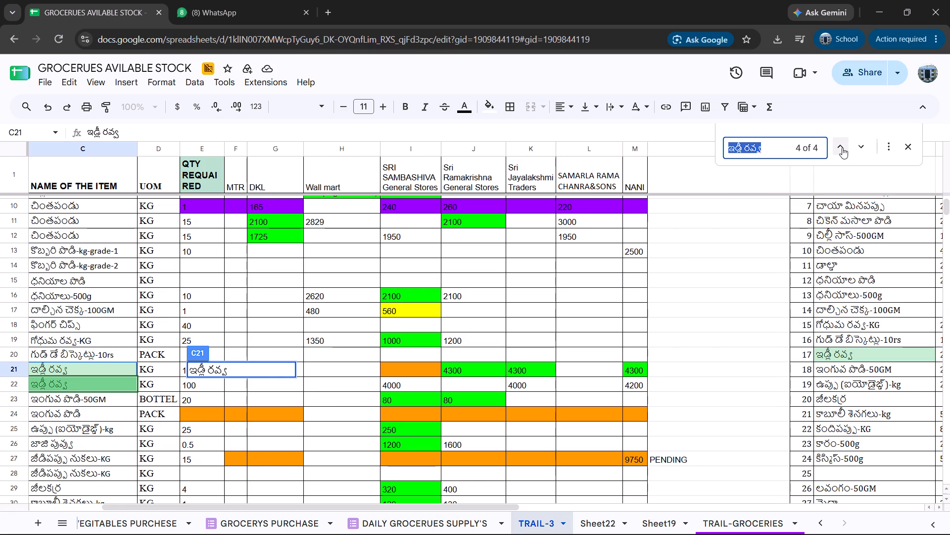
left_click(842, 148)
left_click(842, 148)
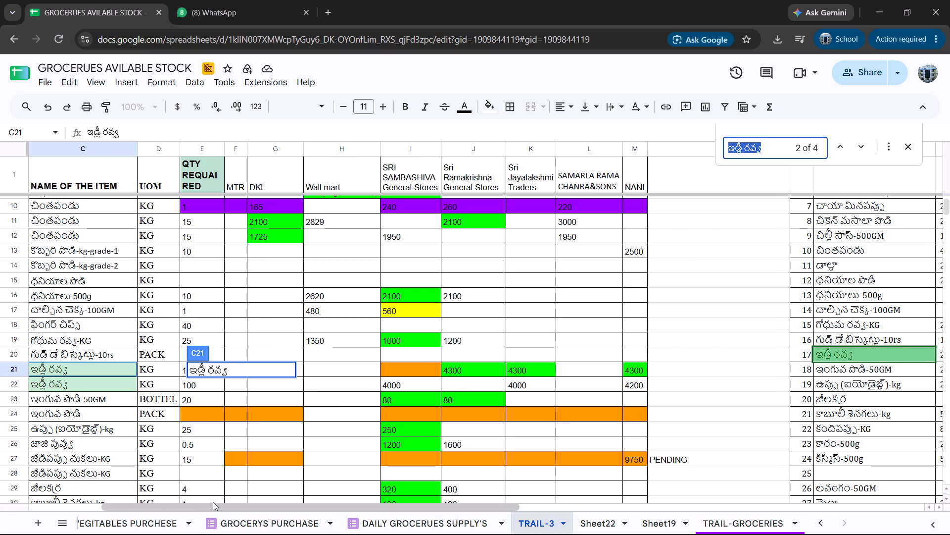
left_click_drag(208, 505, 432, 521)
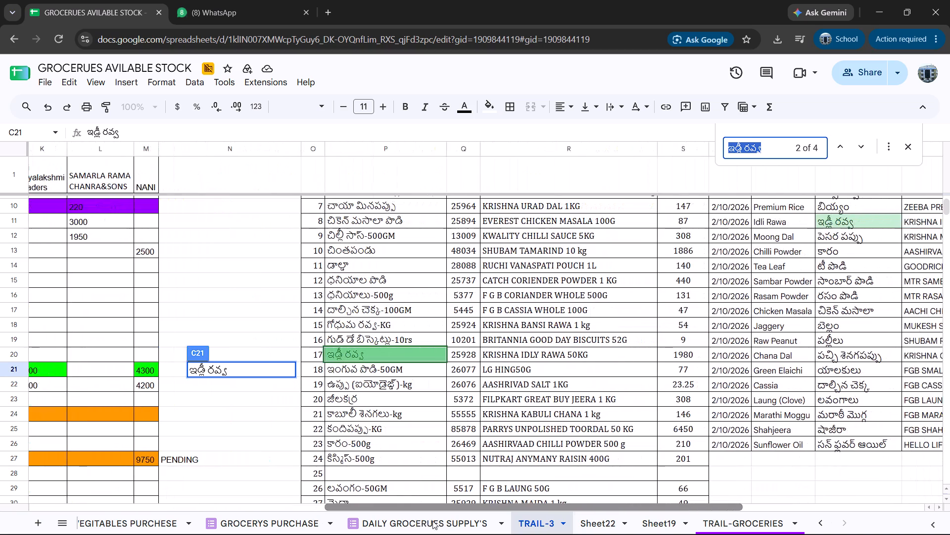
left_click_drag(432, 521, 475, 523)
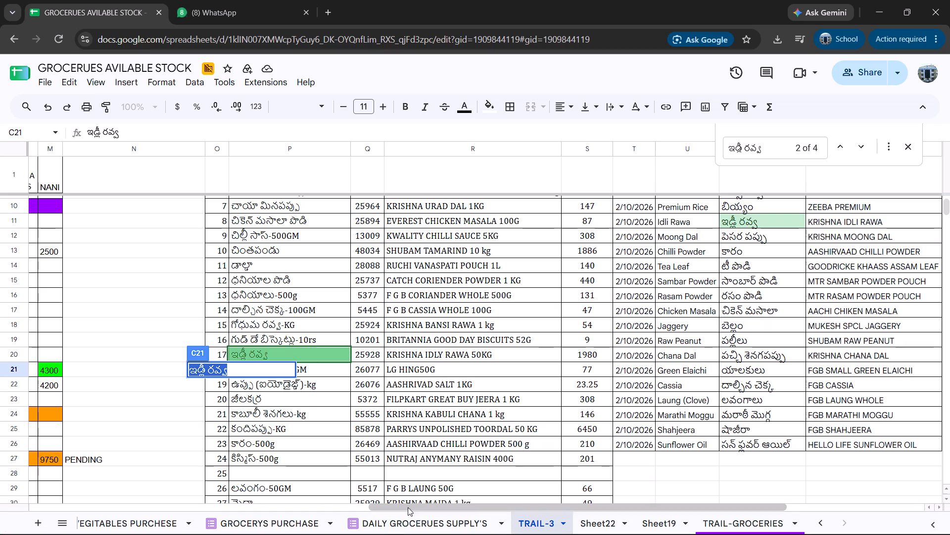
left_click_drag(398, 507, 244, 516)
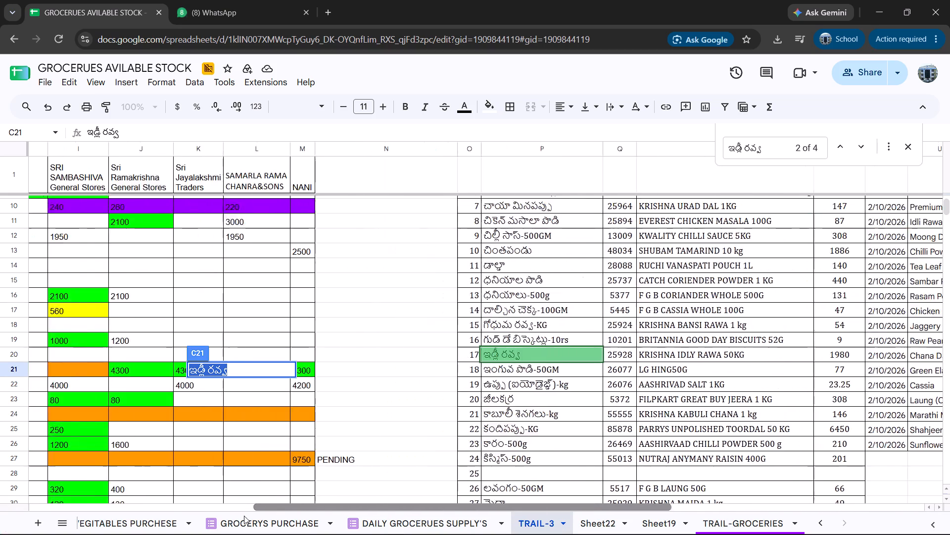
left_click_drag(244, 516, 119, 501)
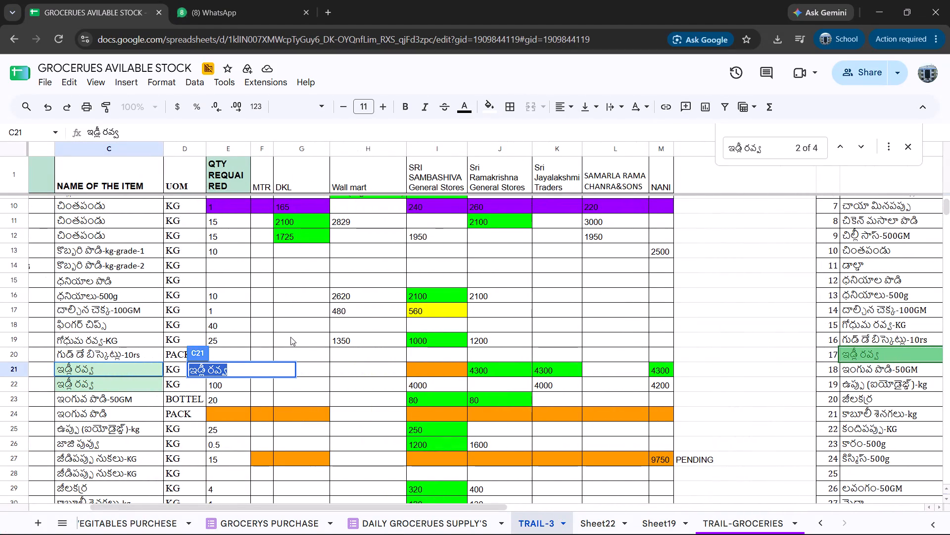
Enter 3960 as the Wall mart price for ఇడ్లీ రవ్వ in row 21, after checking the quotation list.
left_click(353, 367)
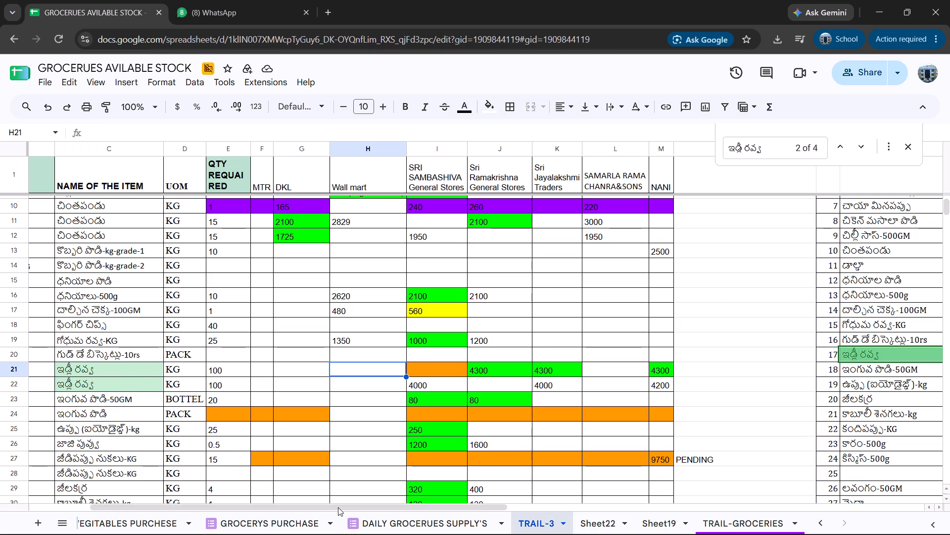
left_click_drag(338, 507, 492, 506)
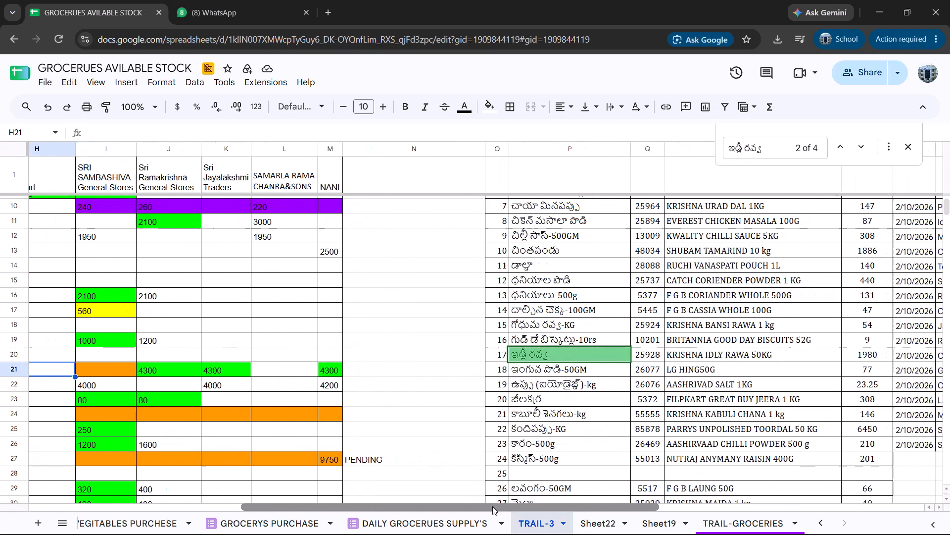
left_click_drag(492, 506, 408, 509)
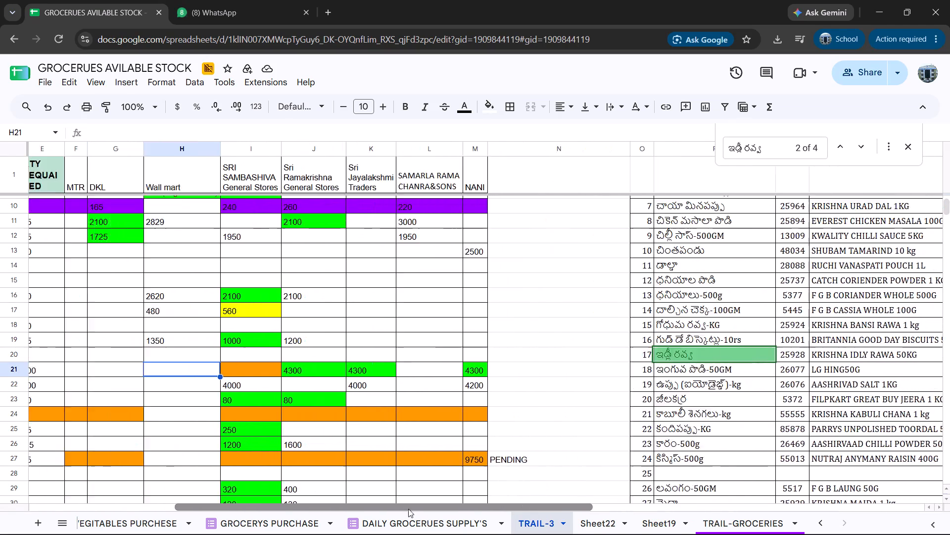
left_click_drag(408, 509, 343, 513)
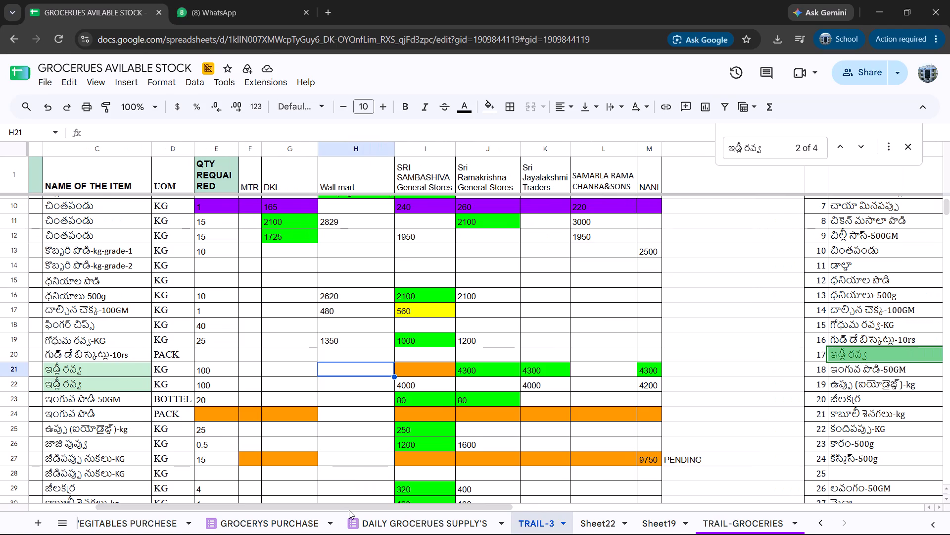
type("39")
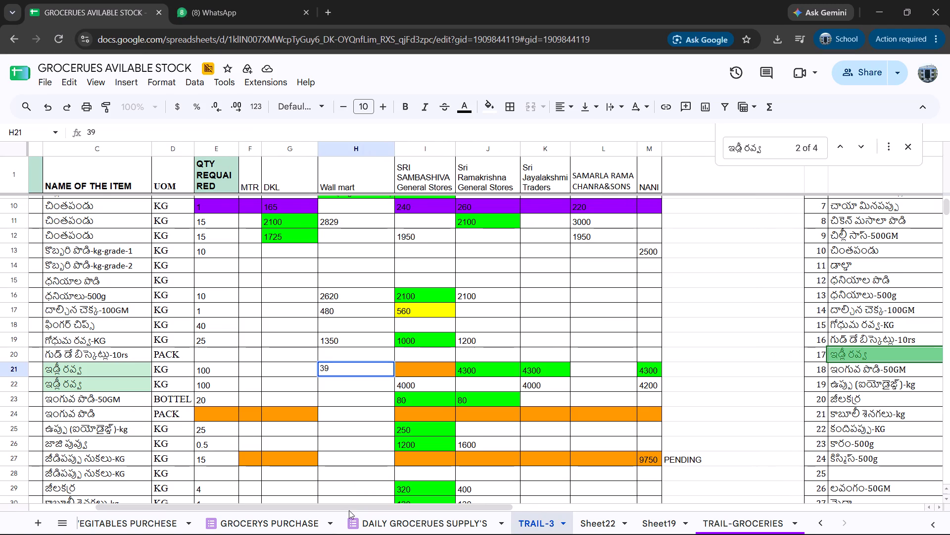
type("60")
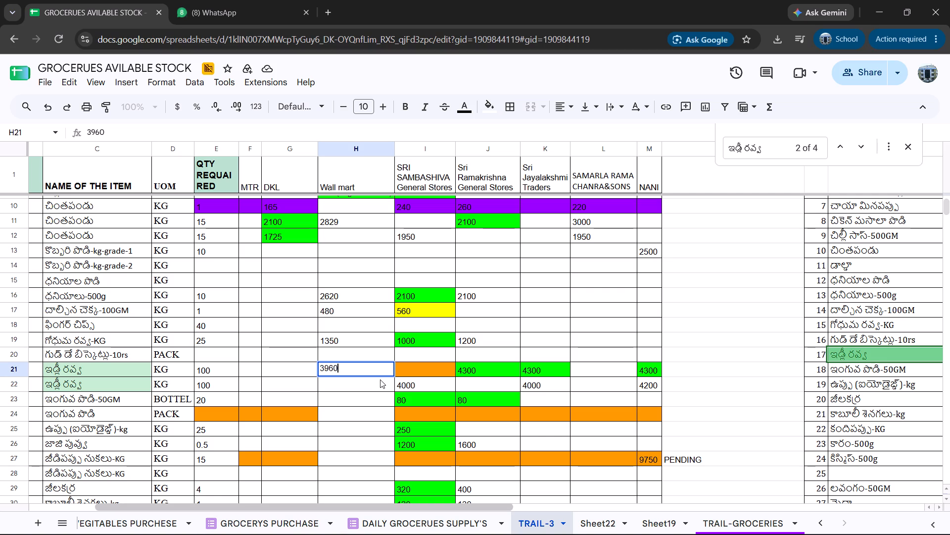
left_click(366, 401)
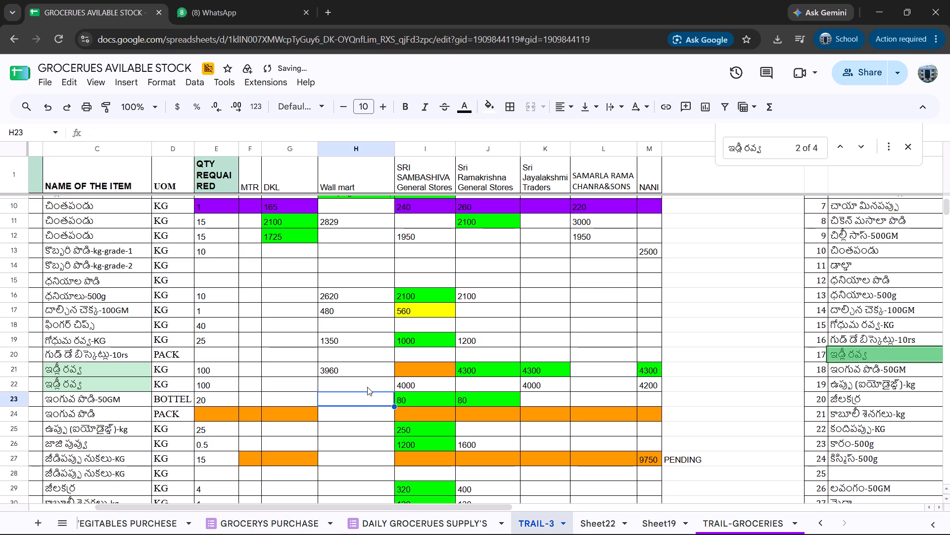
Copy the 3960 Wall mart price down to the second ఇడ్లీ రవ్వ in row 22 and clear it from row 21.
left_click(367, 385)
left_click(378, 369)
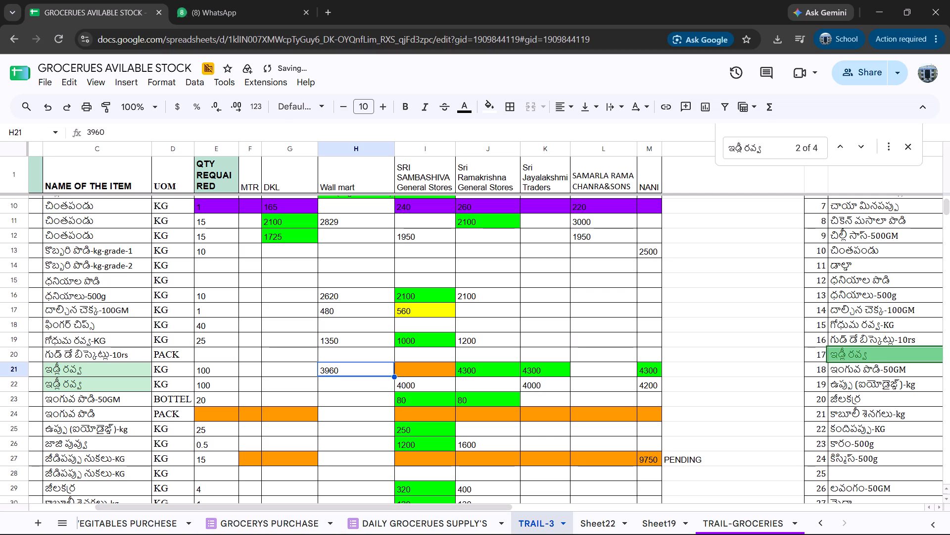
left_click_drag(395, 376, 396, 389)
left_click(376, 372)
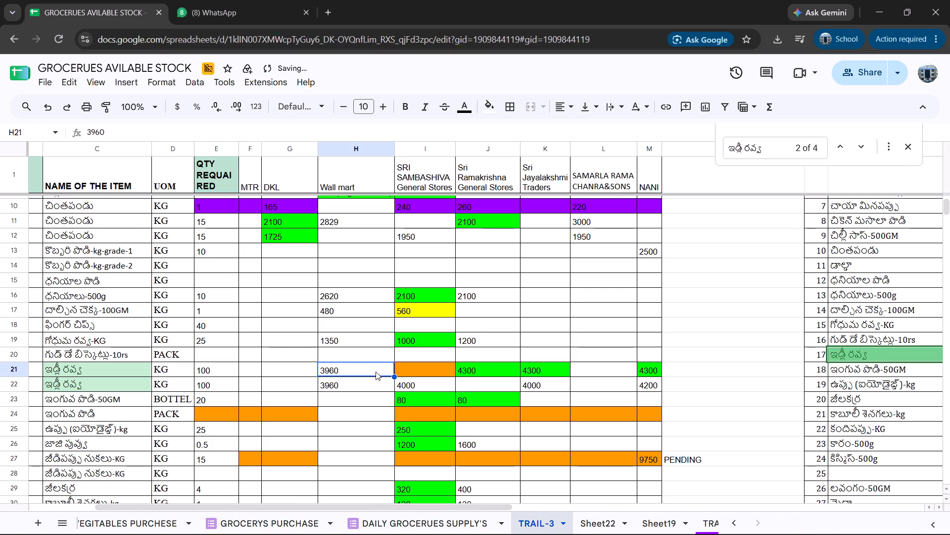
key("BackSpace")
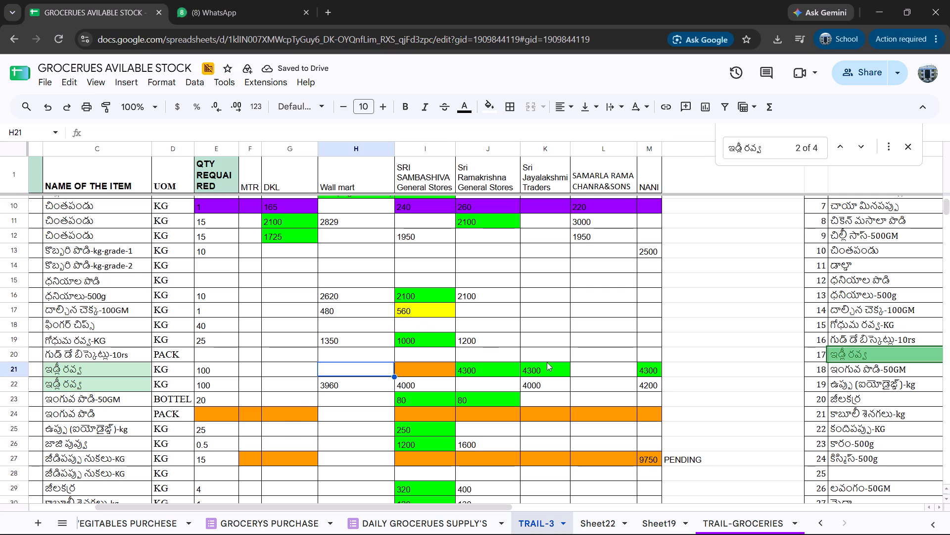
Examine the pack size, quantity and unit price of the KRISHNA IDLI RAWA entry in the 2/10/2026 purchase list for row 21's Wall mart price.
left_click(343, 370)
left_click_drag(394, 508, 738, 508)
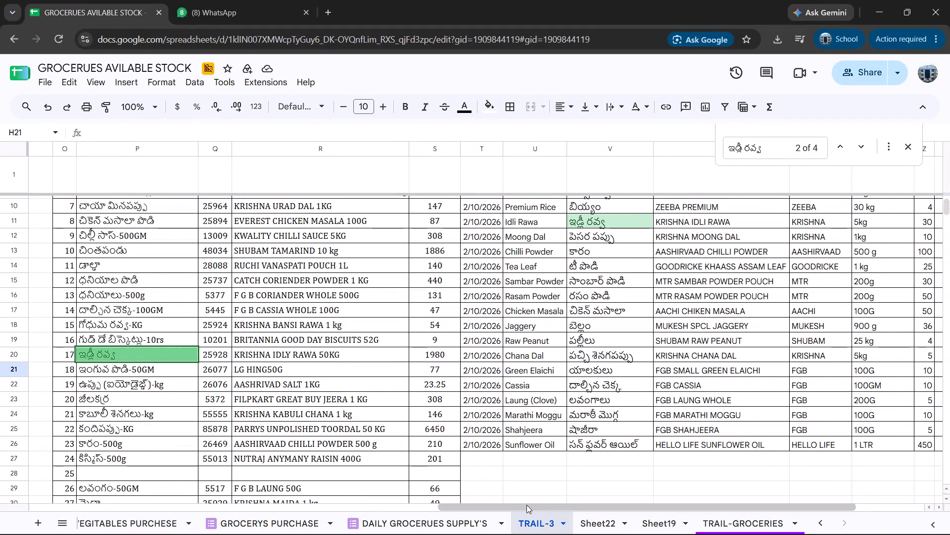
left_click_drag(522, 507, 580, 506)
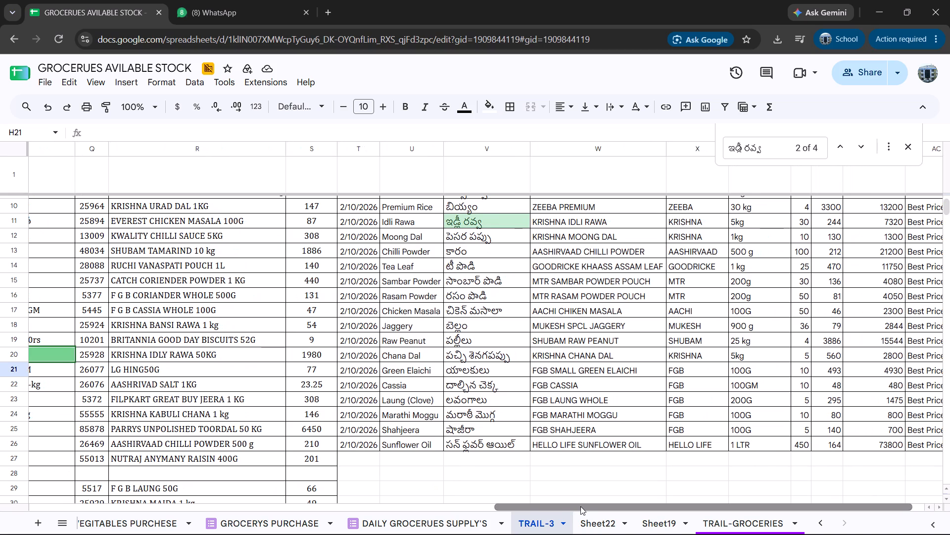
left_click_drag(580, 506, 587, 506)
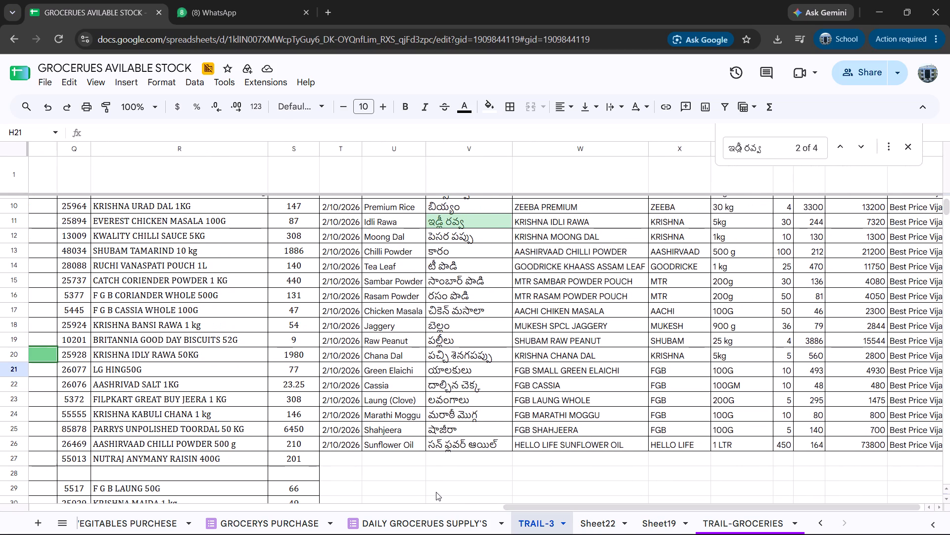
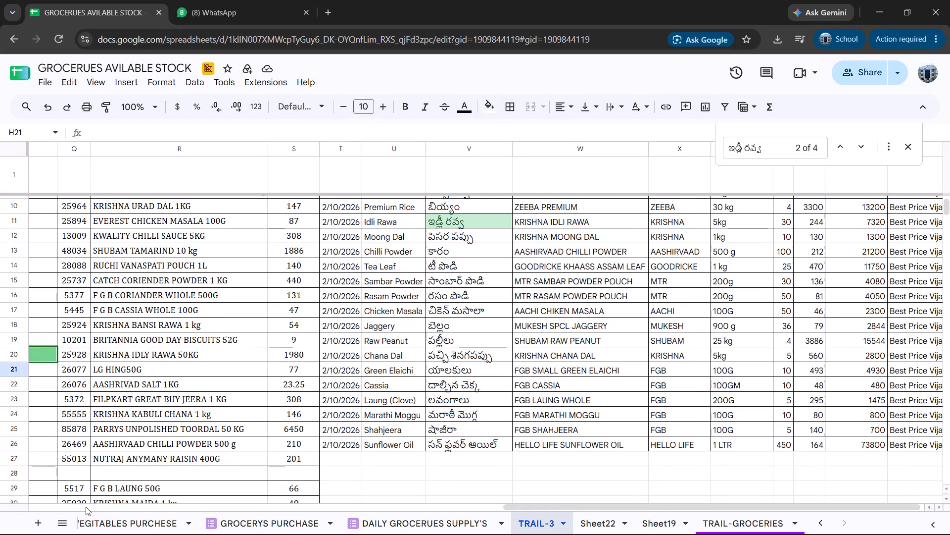
Enter 4880 as the Wall mart price for IDLI RAVVA-NO1 in row 21.
left_click(85, 507)
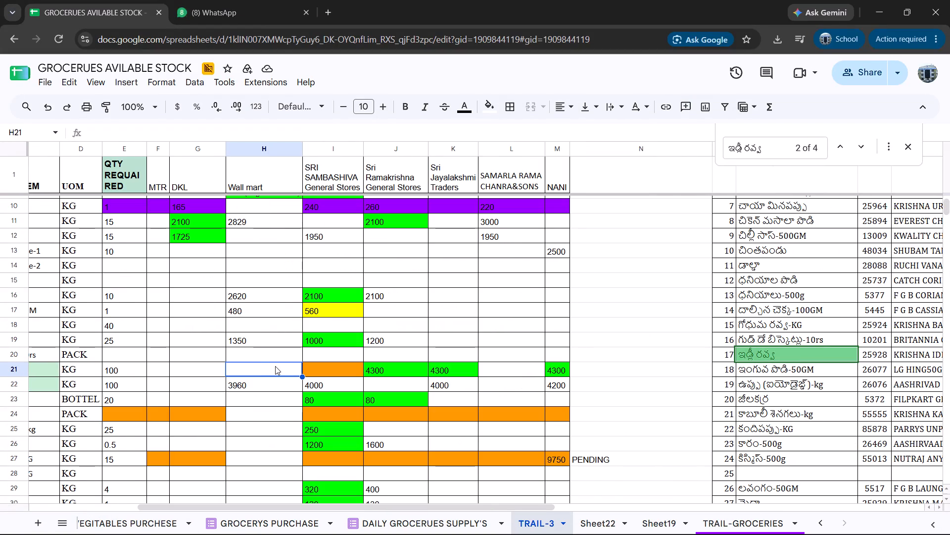
left_click(247, 372)
type("488")
key("0")
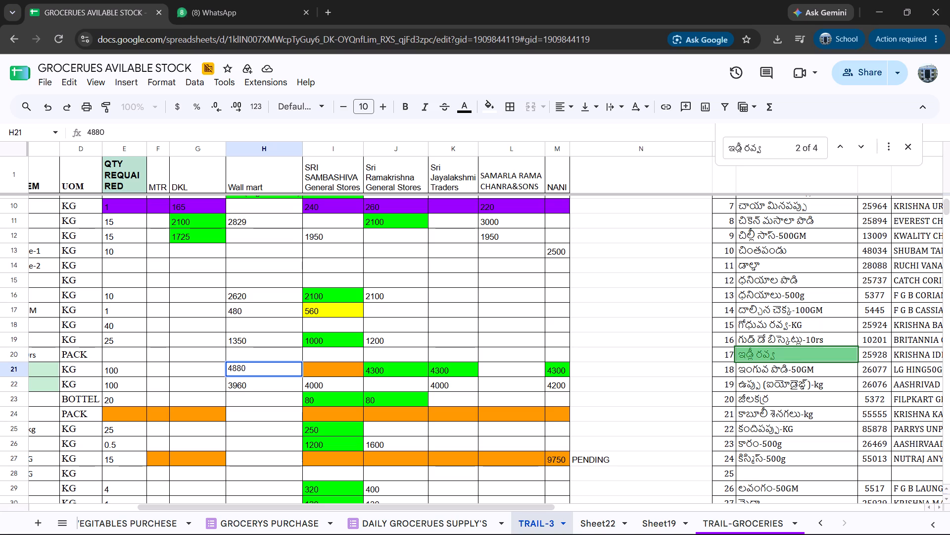
key("Return")
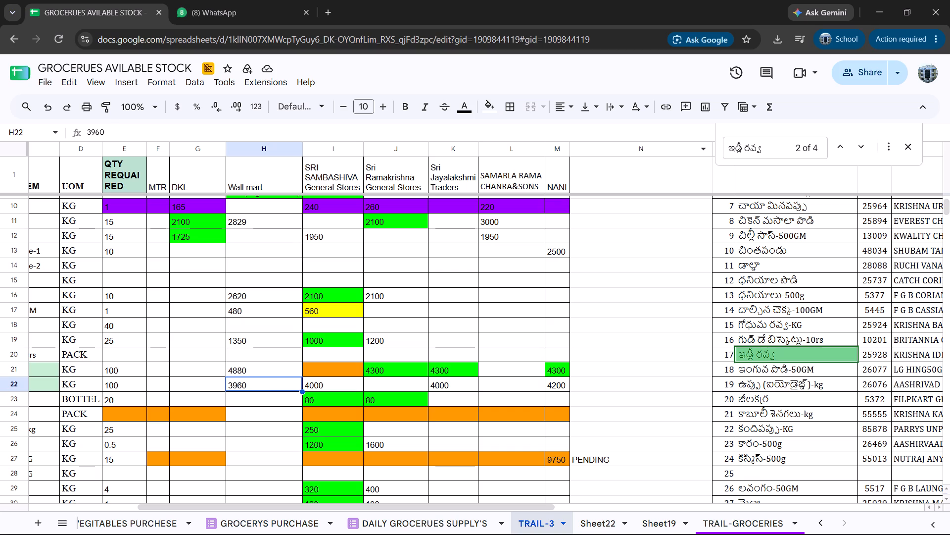
Enter 65-50g as the MTR price for INGUVA POWDER (ఇంగువ పొడి) in row 24.
left_click(120, 507)
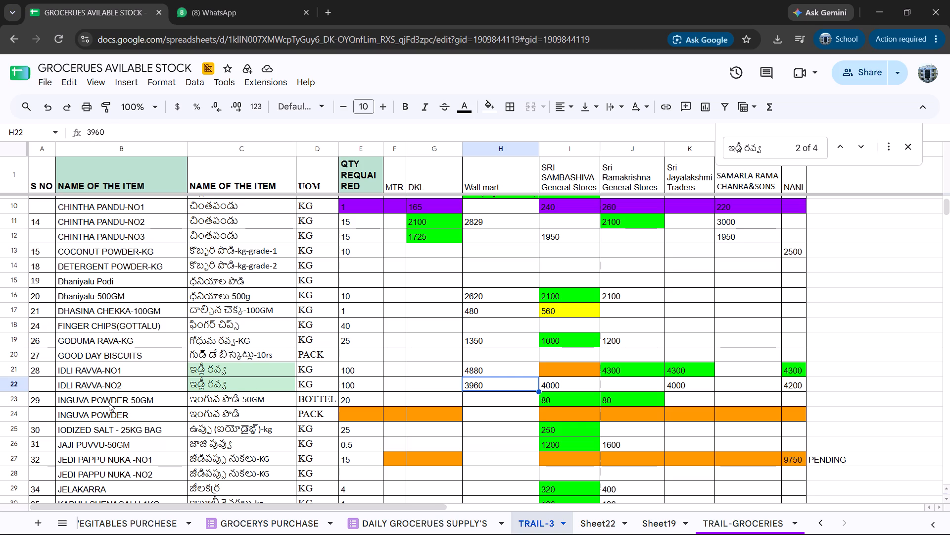
left_click_drag(303, 505, 329, 507)
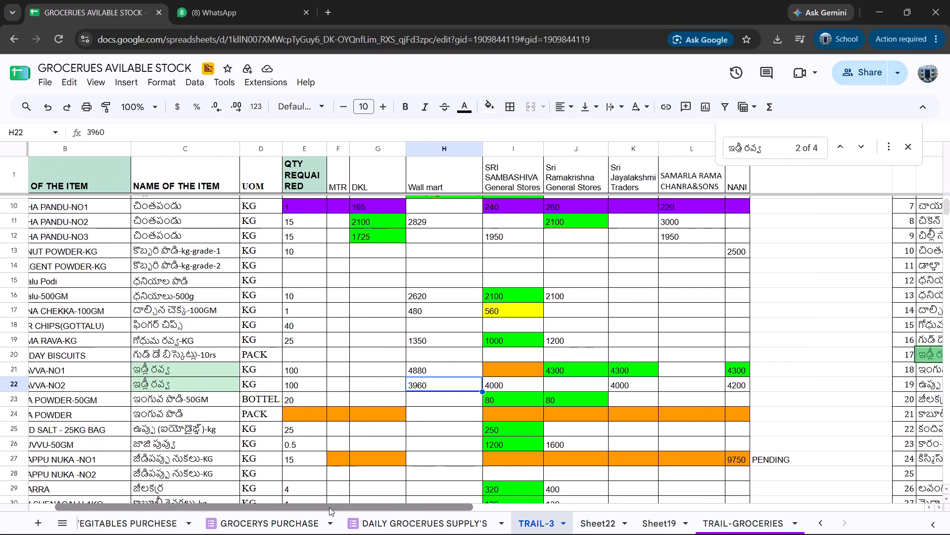
left_click_drag(329, 507, 330, 500)
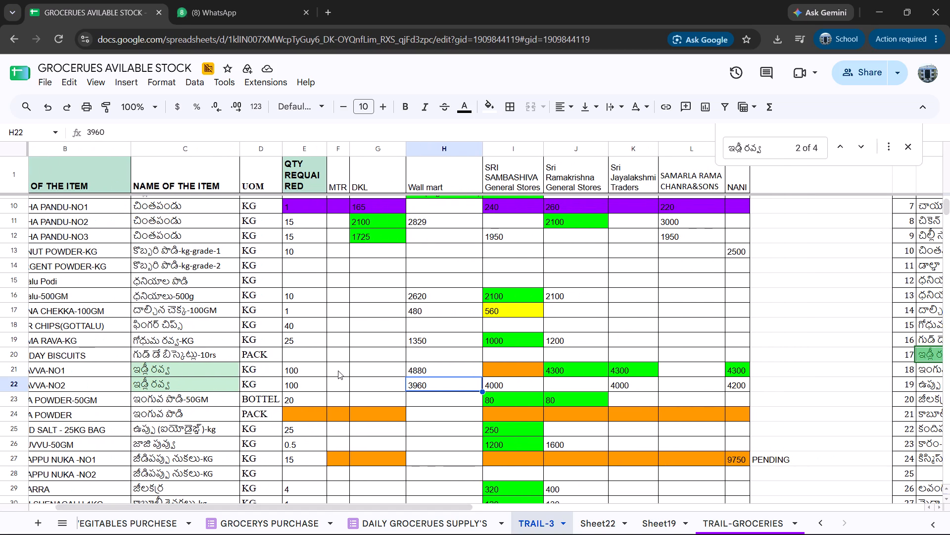
left_click(306, 401)
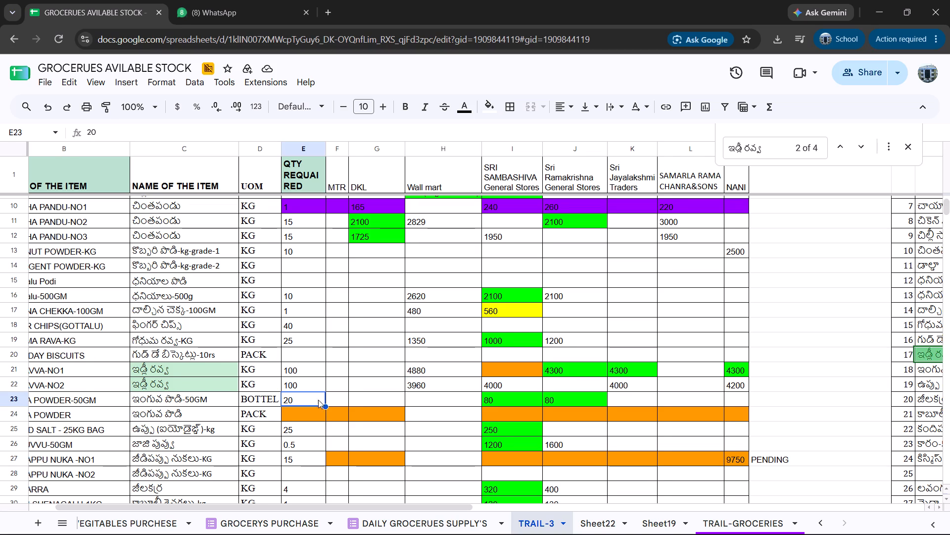
left_click(334, 399)
left_click(336, 417)
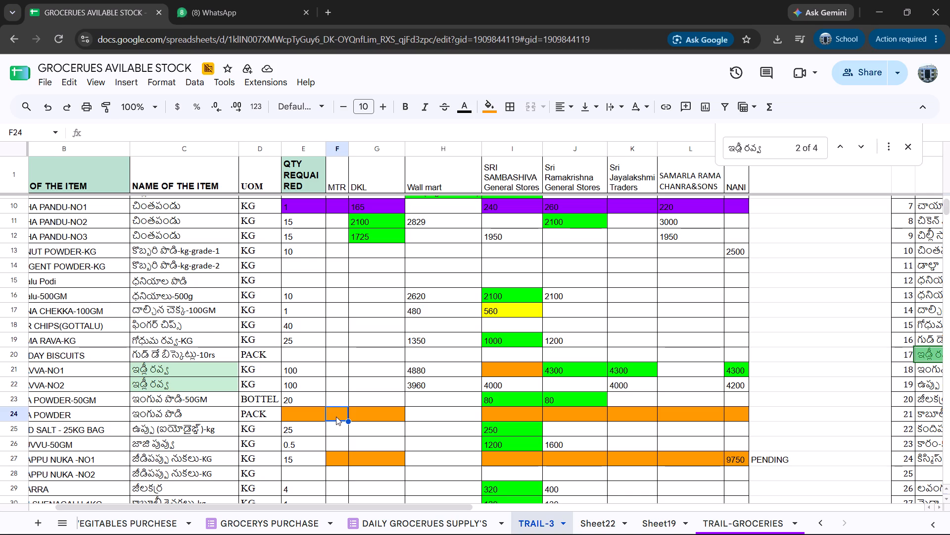
double_click(336, 417)
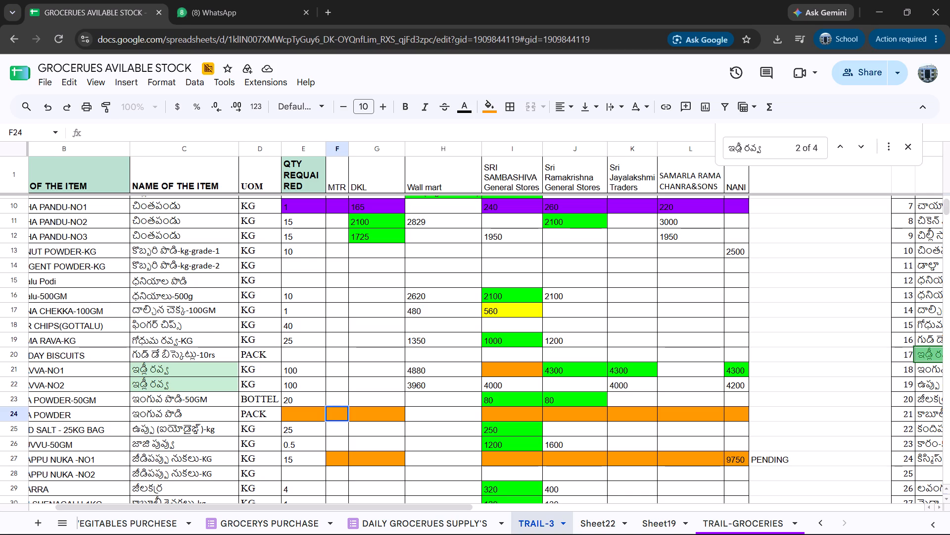
left_click(336, 417)
double_click(206, 413)
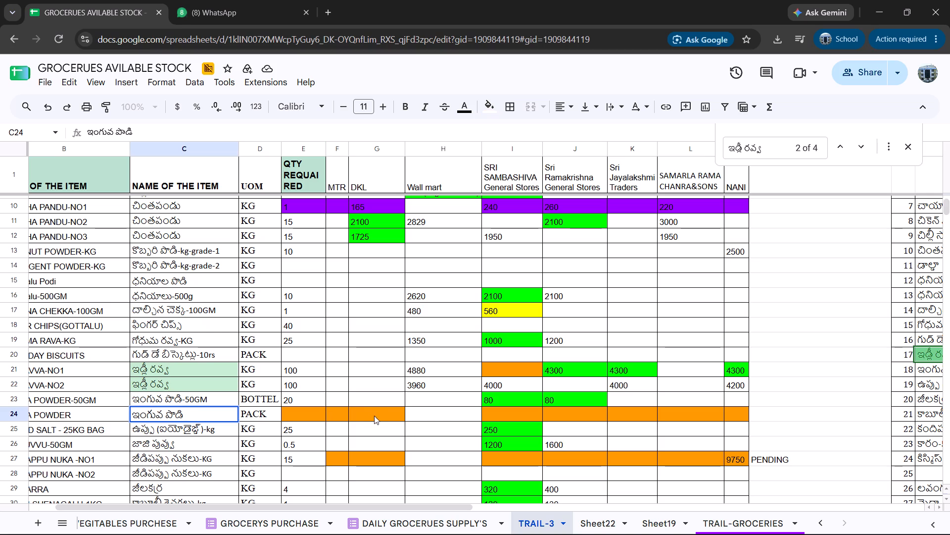
left_click(336, 416)
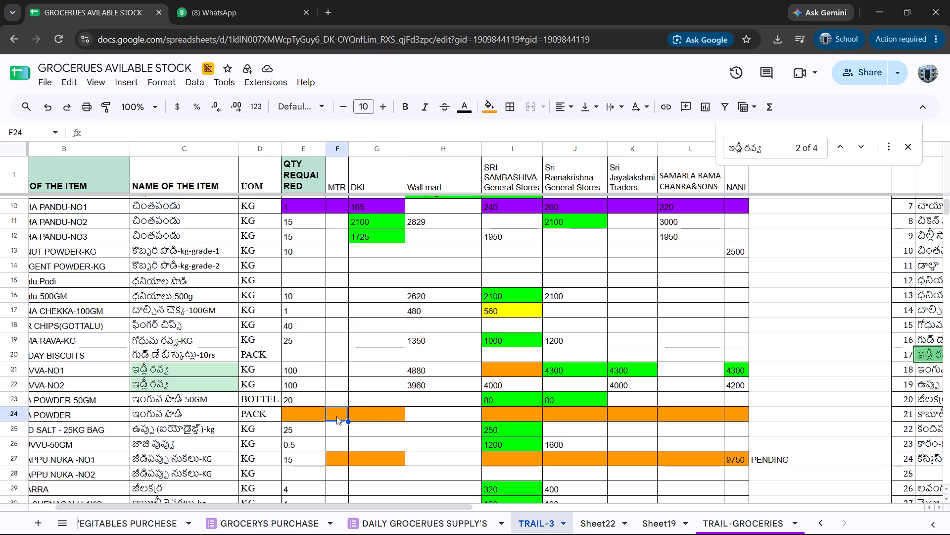
type("65")
key("minus")
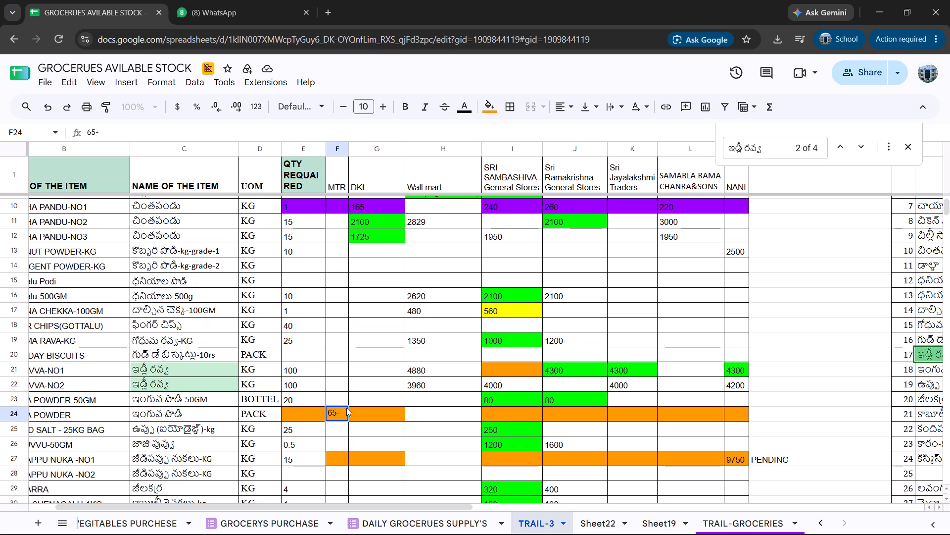
type("50g")
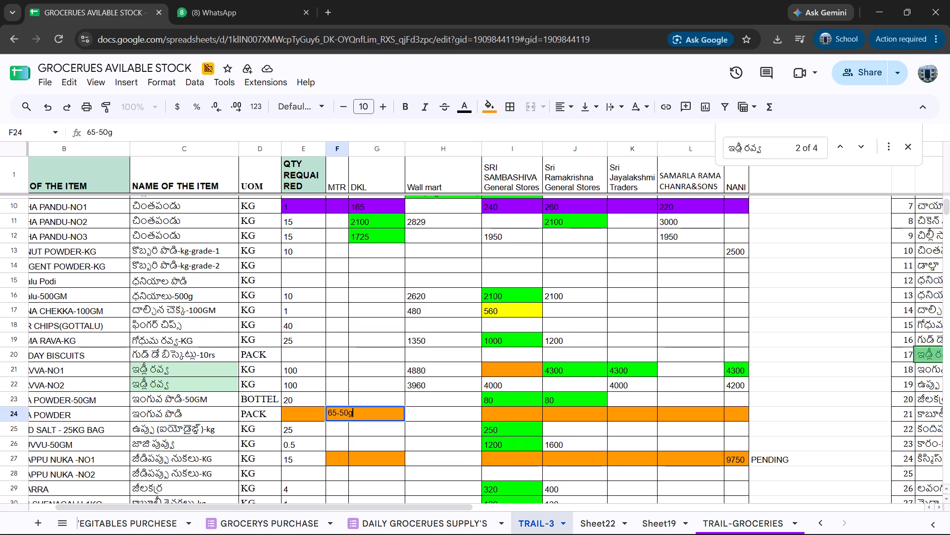
key("Return")
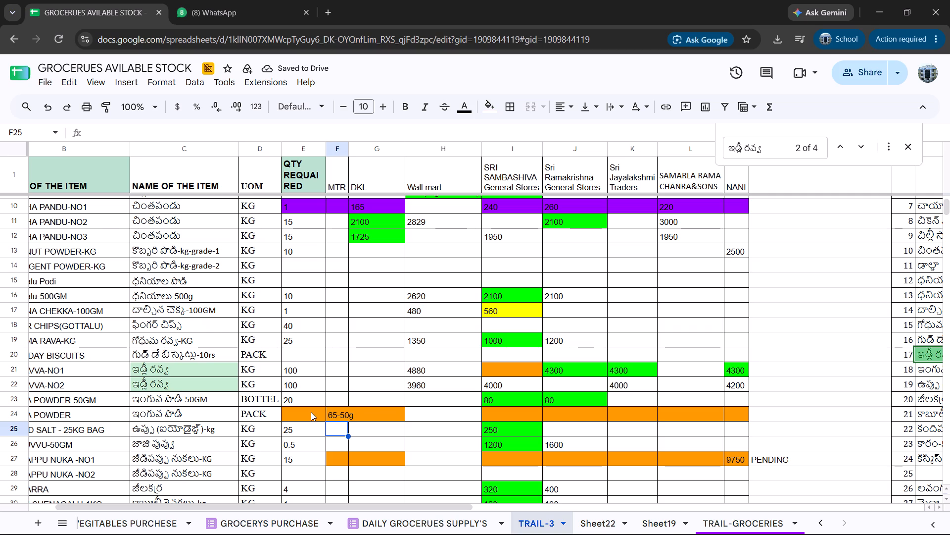
Set the required quantity for INGUVA POWDER in row 24 to 20.
left_click(421, 413)
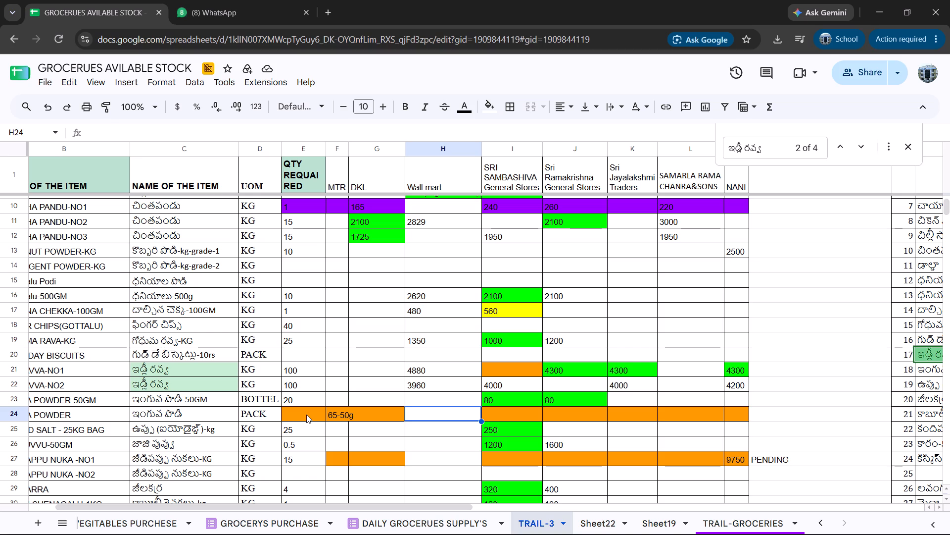
left_click(306, 415)
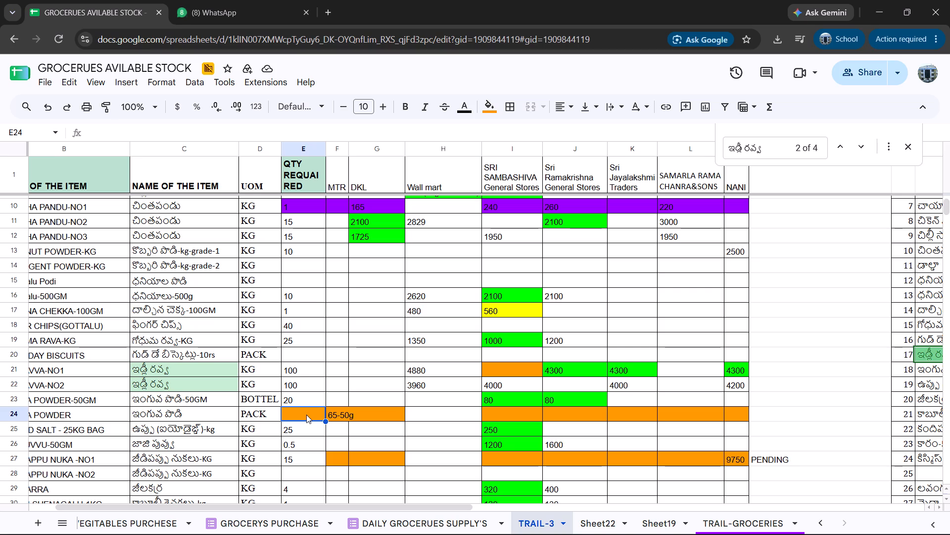
type("20")
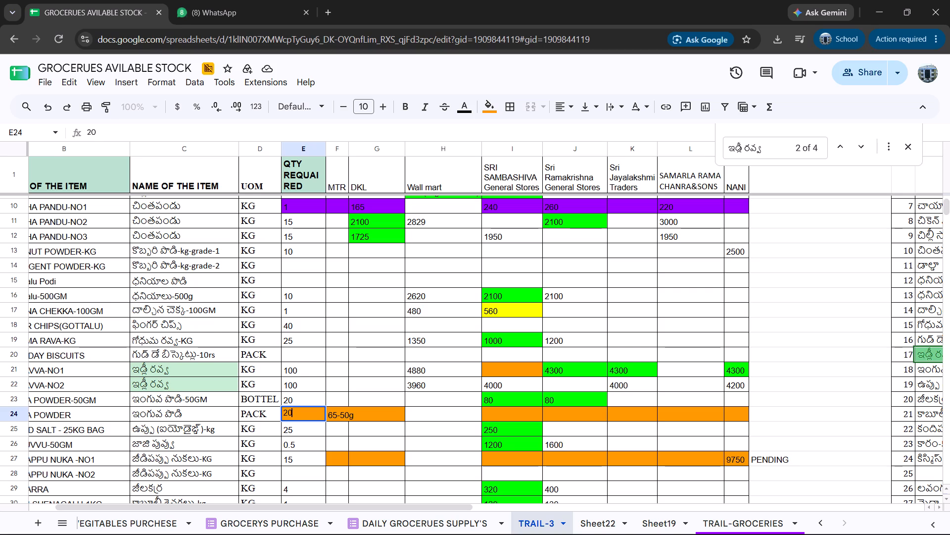
key("Return")
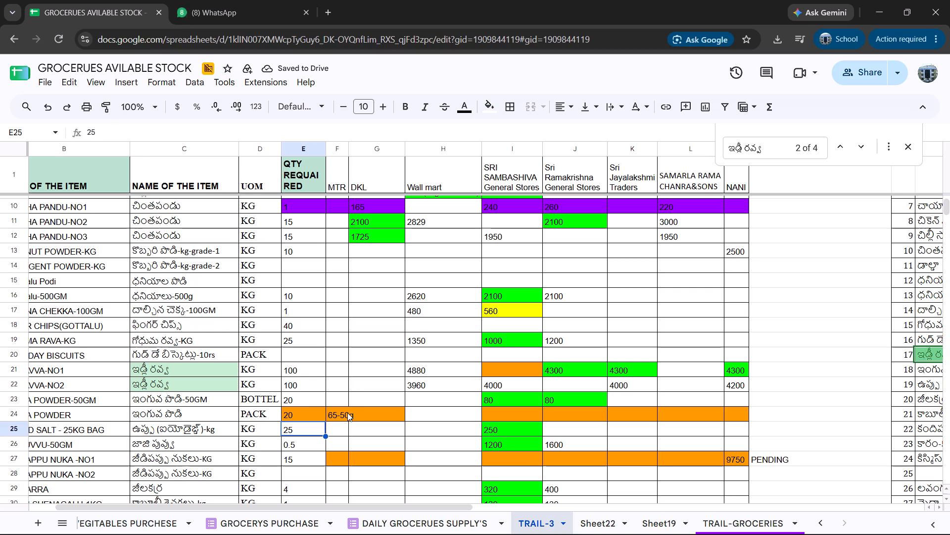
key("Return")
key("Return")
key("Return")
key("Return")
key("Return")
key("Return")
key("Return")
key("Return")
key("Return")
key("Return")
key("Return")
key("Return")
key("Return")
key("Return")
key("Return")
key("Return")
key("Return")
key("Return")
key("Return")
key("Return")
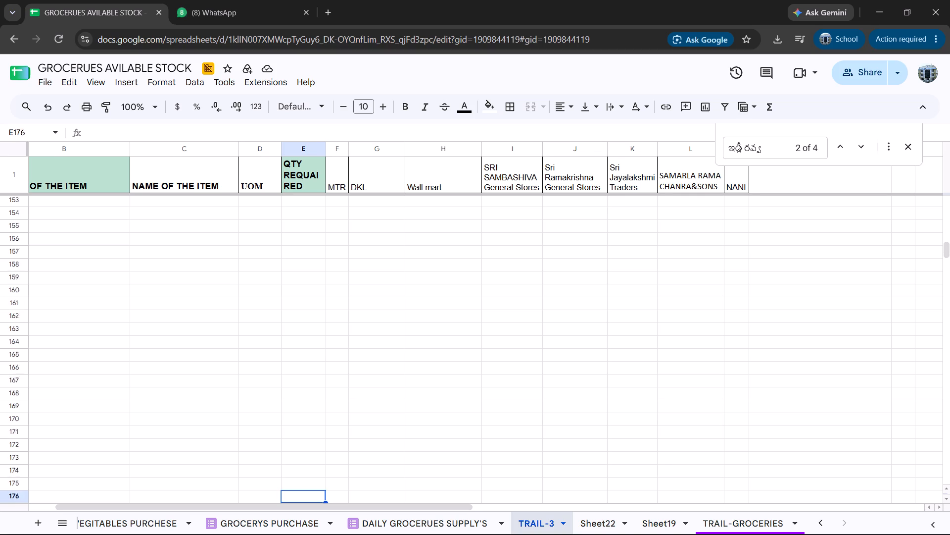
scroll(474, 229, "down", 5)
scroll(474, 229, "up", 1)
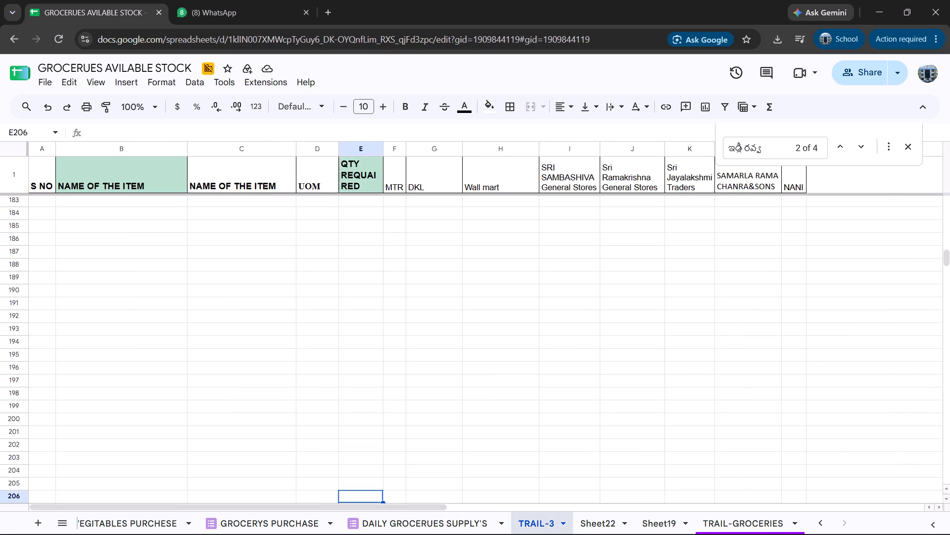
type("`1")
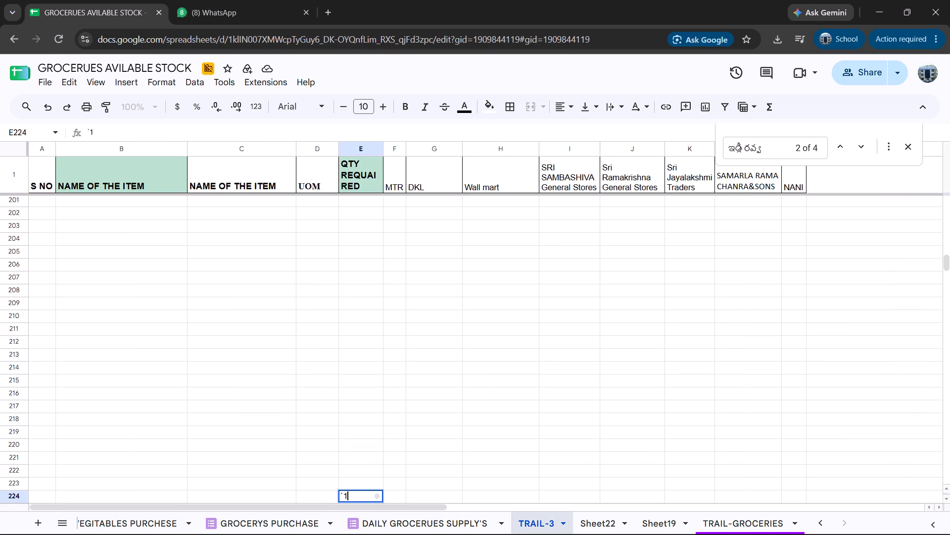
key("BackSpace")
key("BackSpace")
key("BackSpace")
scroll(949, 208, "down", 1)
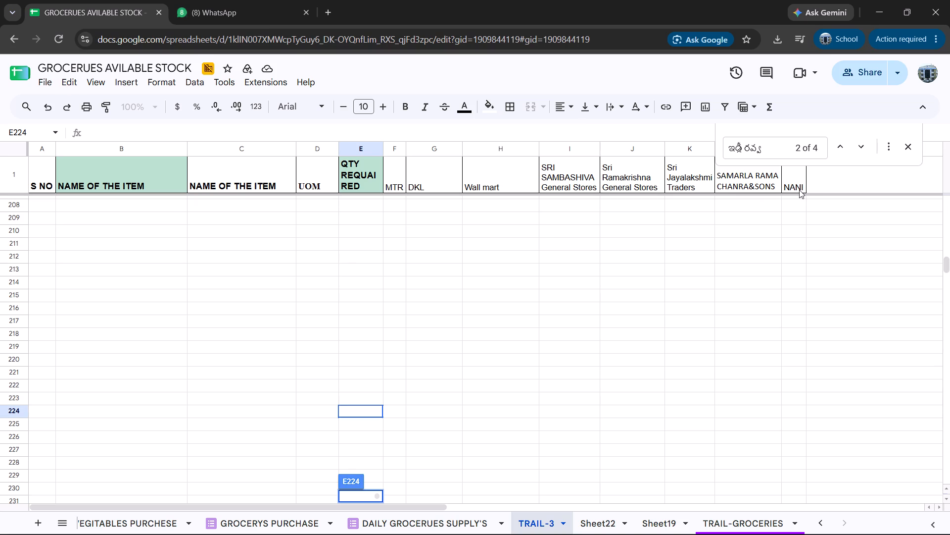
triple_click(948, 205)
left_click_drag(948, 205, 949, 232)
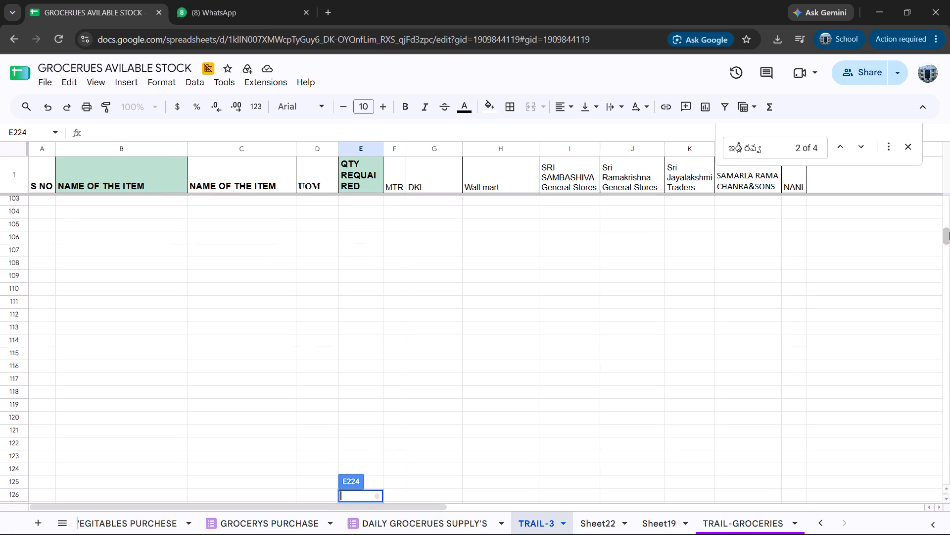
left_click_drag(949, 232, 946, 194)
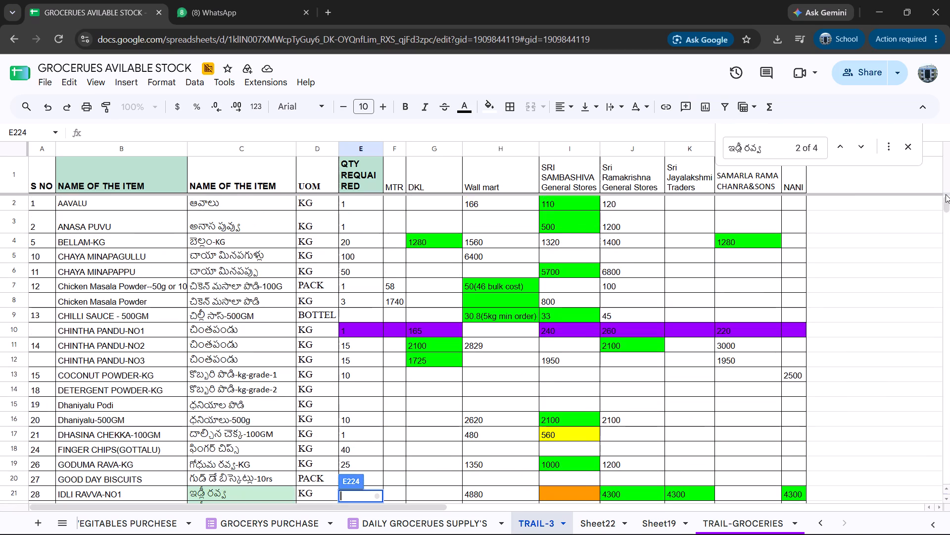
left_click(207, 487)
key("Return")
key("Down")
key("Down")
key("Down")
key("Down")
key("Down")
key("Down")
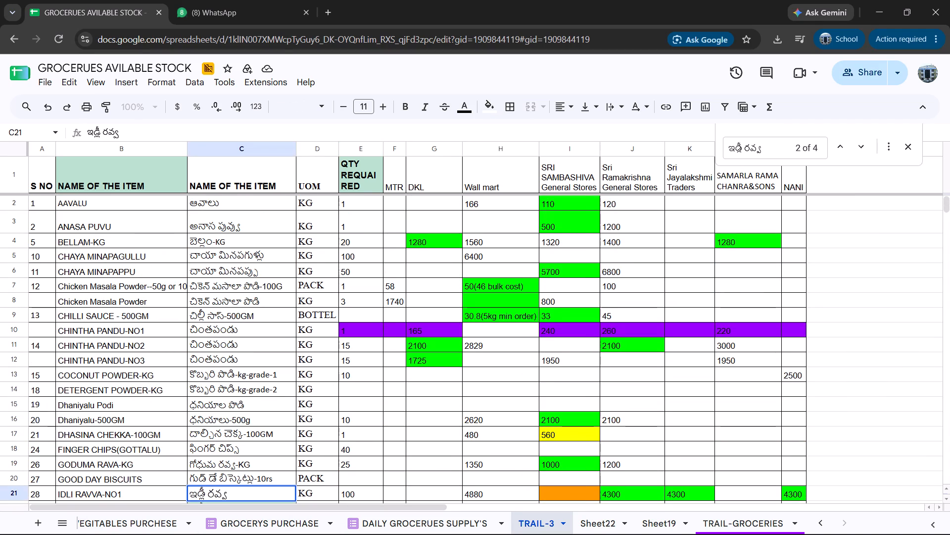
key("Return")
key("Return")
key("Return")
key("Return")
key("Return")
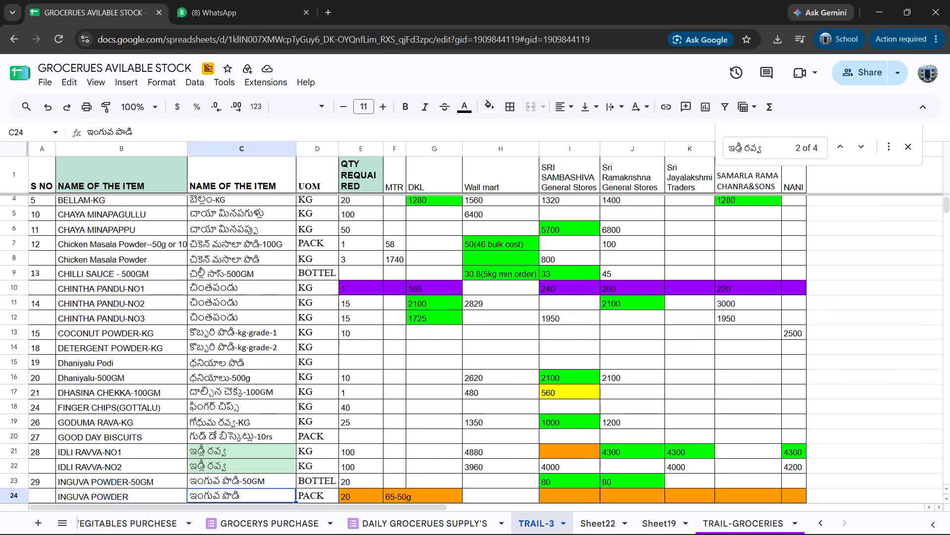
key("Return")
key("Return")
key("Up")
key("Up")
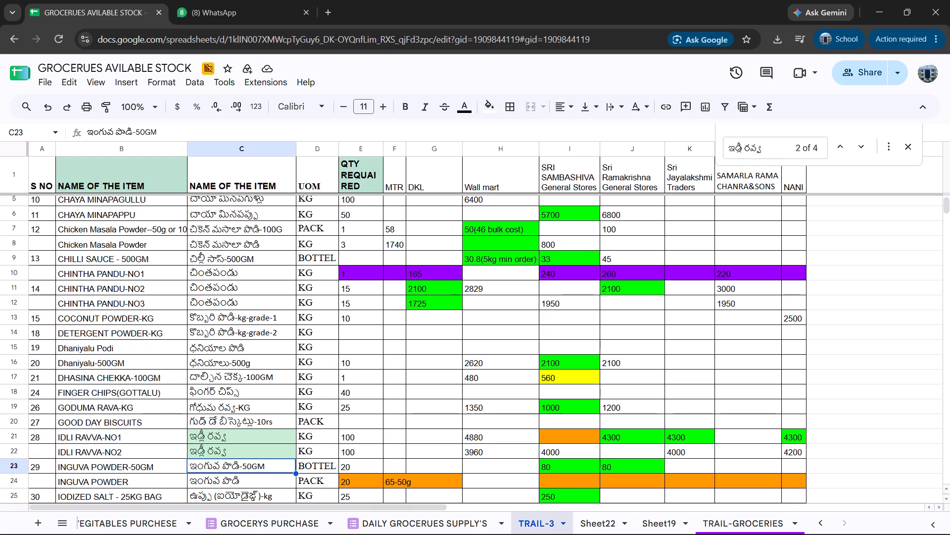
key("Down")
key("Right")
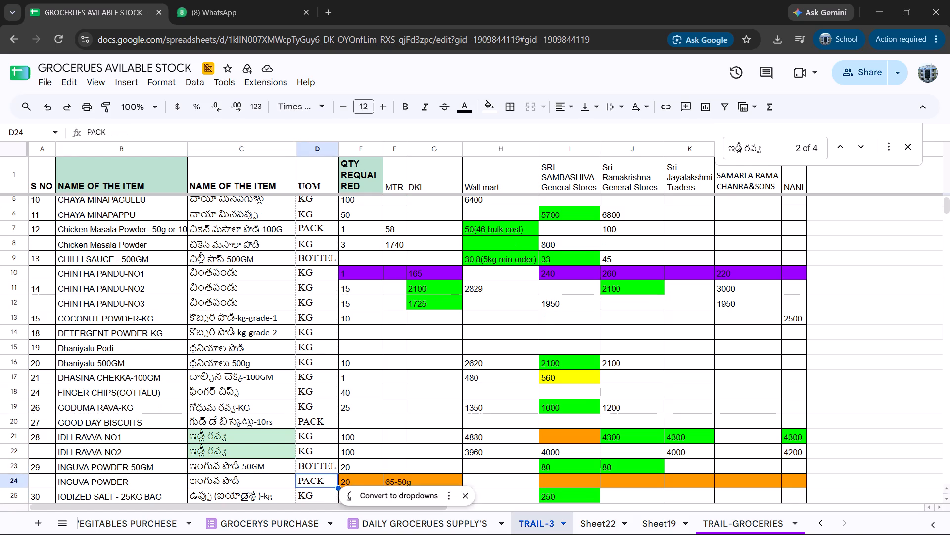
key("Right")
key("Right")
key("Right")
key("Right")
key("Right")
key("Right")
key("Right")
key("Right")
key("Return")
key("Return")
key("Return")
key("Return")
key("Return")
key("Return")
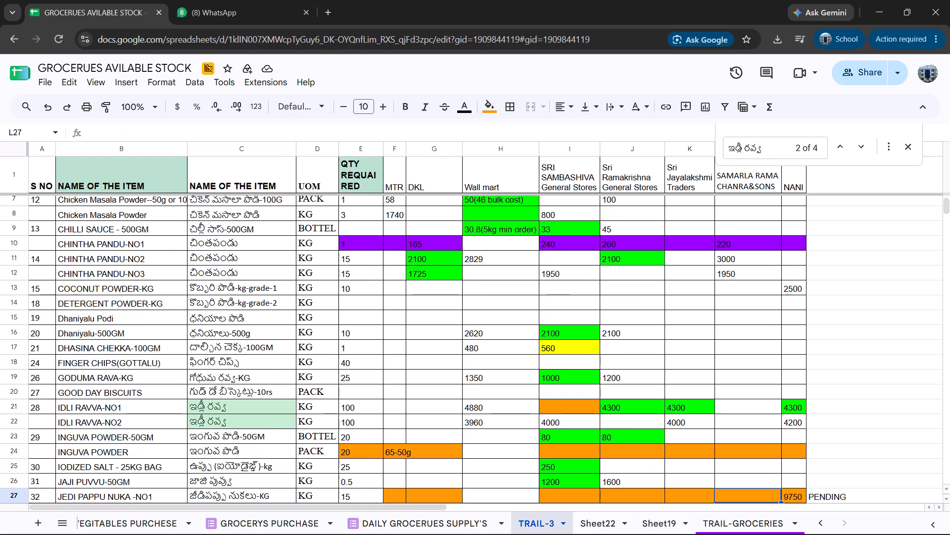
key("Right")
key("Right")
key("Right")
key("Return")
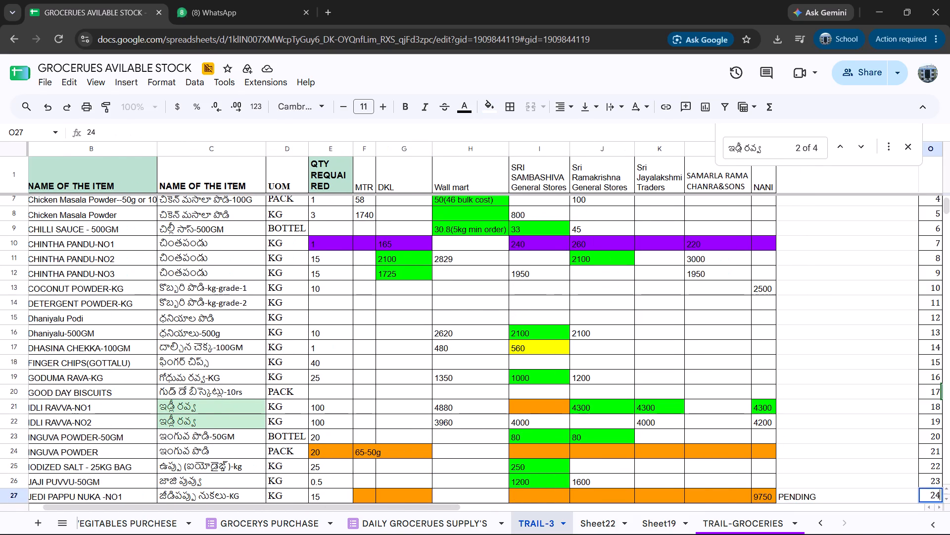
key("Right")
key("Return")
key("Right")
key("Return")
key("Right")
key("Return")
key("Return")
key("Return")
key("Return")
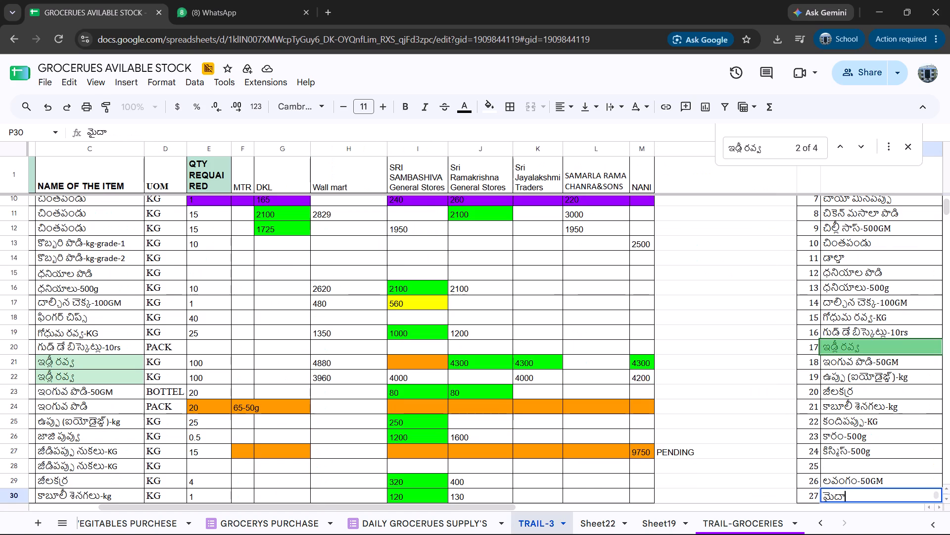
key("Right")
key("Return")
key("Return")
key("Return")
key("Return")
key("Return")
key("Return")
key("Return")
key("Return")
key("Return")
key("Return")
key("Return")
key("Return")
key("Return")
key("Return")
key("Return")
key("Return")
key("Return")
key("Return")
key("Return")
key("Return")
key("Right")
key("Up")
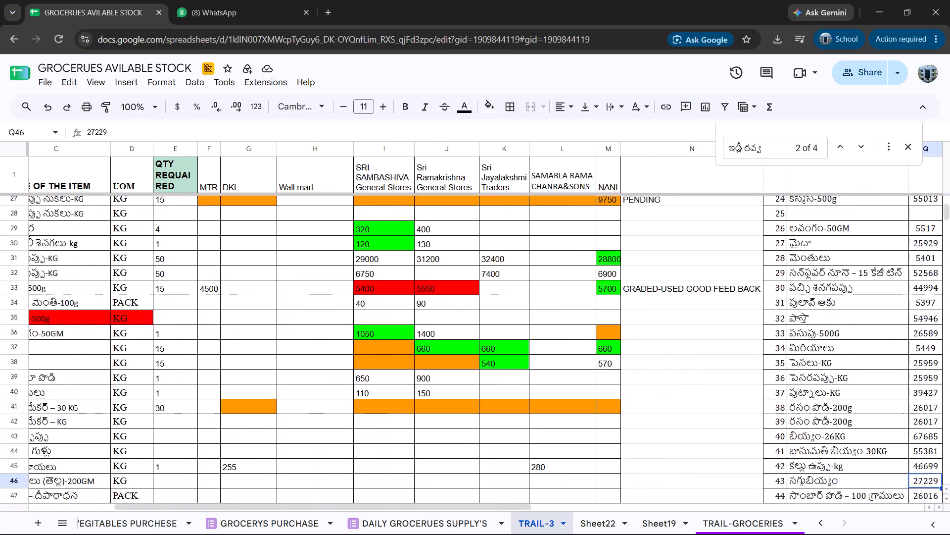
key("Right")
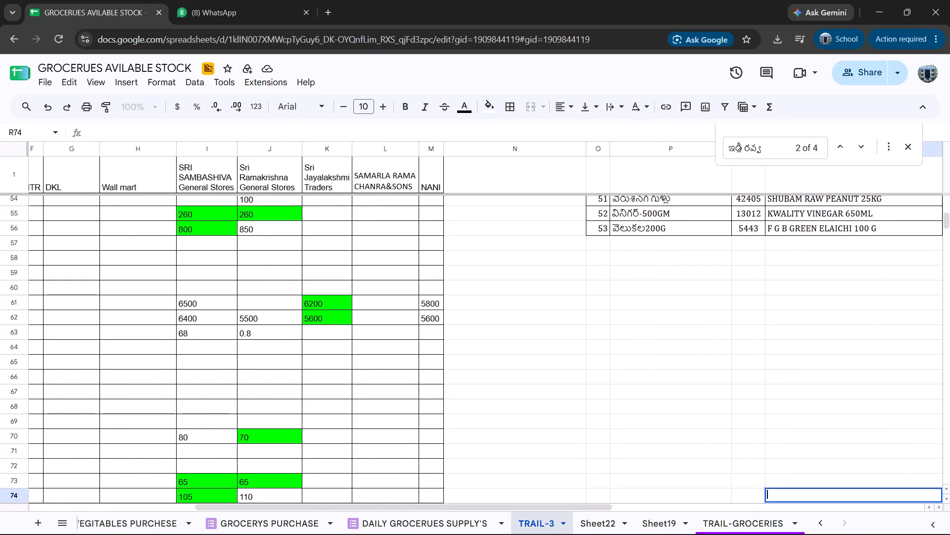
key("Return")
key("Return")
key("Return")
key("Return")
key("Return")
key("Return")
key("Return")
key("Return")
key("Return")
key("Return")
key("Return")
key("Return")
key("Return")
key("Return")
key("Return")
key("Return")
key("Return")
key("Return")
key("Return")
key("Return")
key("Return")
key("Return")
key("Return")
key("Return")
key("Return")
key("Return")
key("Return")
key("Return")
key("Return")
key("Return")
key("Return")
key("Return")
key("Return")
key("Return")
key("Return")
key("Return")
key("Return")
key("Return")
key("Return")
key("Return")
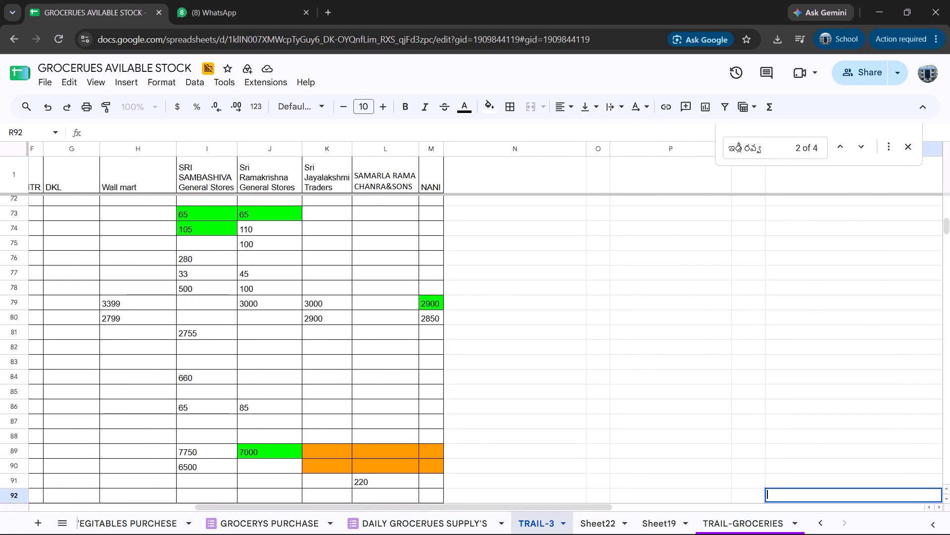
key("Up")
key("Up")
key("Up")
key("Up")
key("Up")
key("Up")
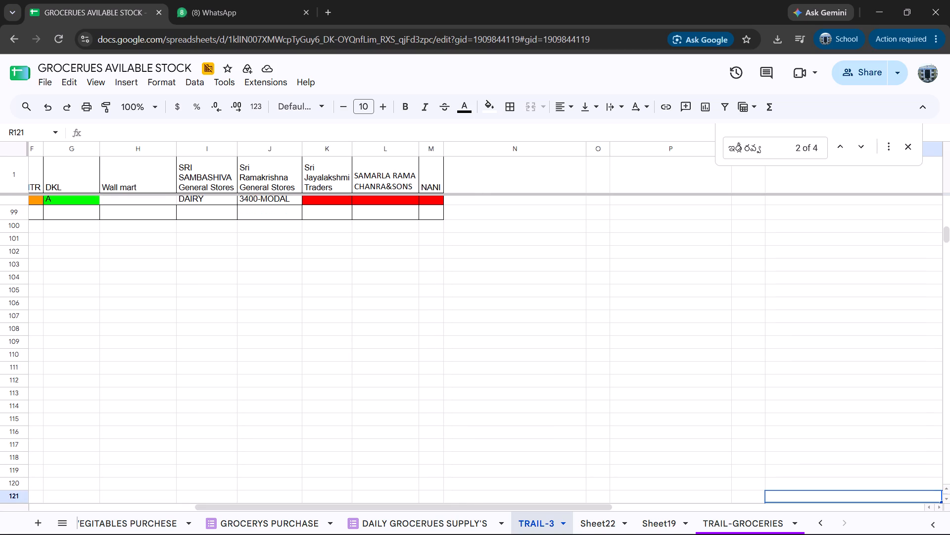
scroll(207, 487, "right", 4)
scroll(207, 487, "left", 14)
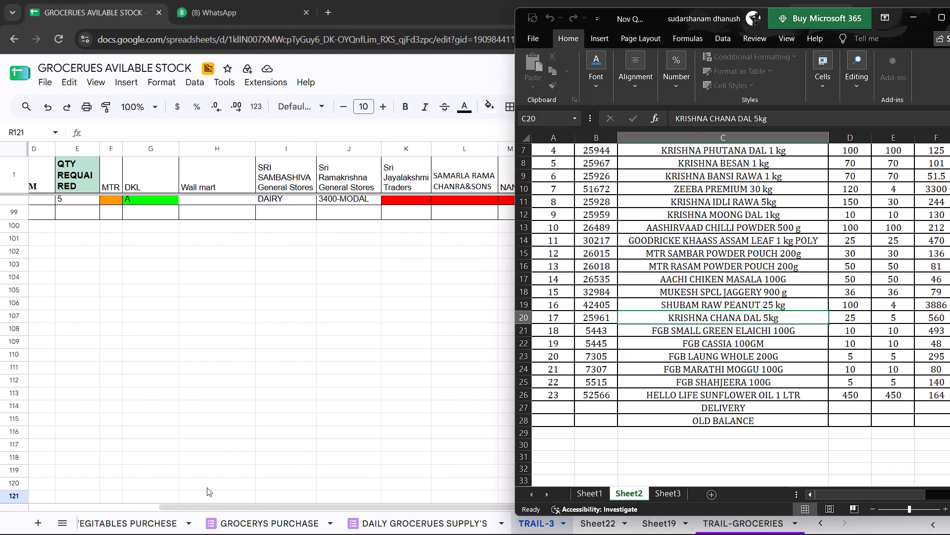
Review the supplier price columns from below the grocery table back up to the Wall mart cell for FINGER CHIPS in row 18.
left_click(107, 361)
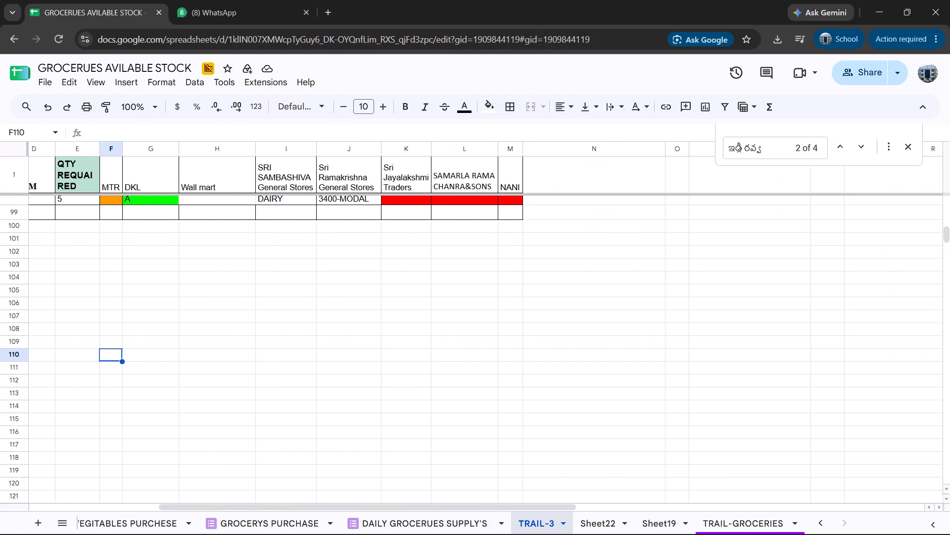
key("Up")
key("Up")
key("Up")
key("Up")
key("Up")
key("Up")
key("Up")
key("Up")
key("Up")
key("Up")
key("Up")
key("Up")
key("Up")
key("Up")
key("Up")
key("Up")
key("Up")
key("Up")
key("Up")
key("Up")
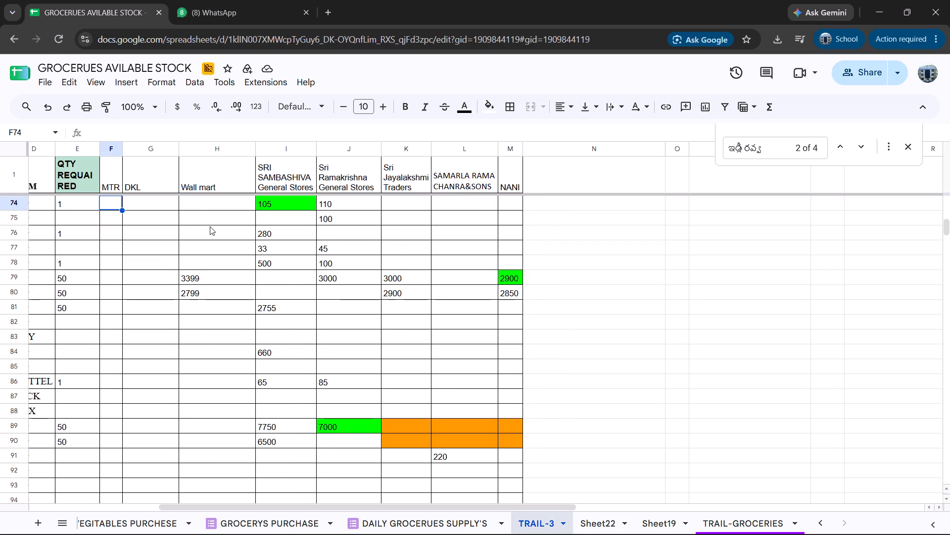
key("Up")
key("Up")
key("Up")
key("Up")
key("Up")
key("Up")
key("Up")
key("Up")
key("Up")
key("Up")
key("Up")
key("Up")
key("Up")
key("Up")
key("Up")
key("Up")
key("Up")
key("Up")
key("Up")
key("Up")
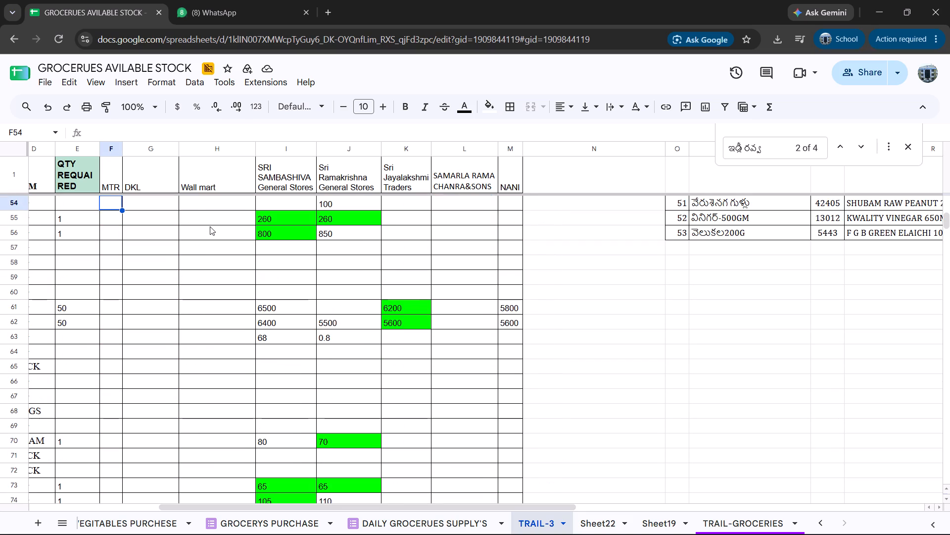
key("Up")
key("Up")
key("Up")
key("Up")
key("Up")
key("Up")
key("Up")
key("Up")
key("Up")
key("Up")
key("Up")
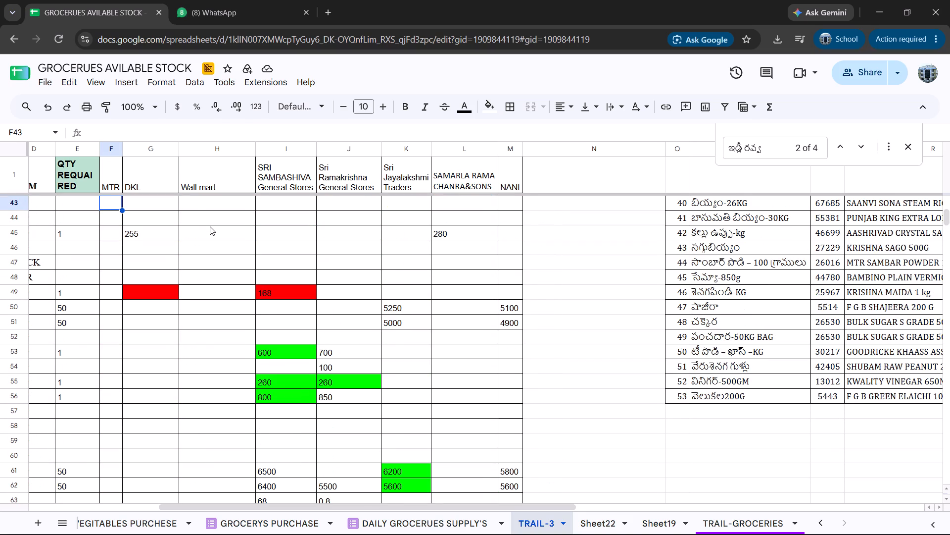
key("Up")
key("Up")
key("Up")
key("Up")
key("Up")
key("Up")
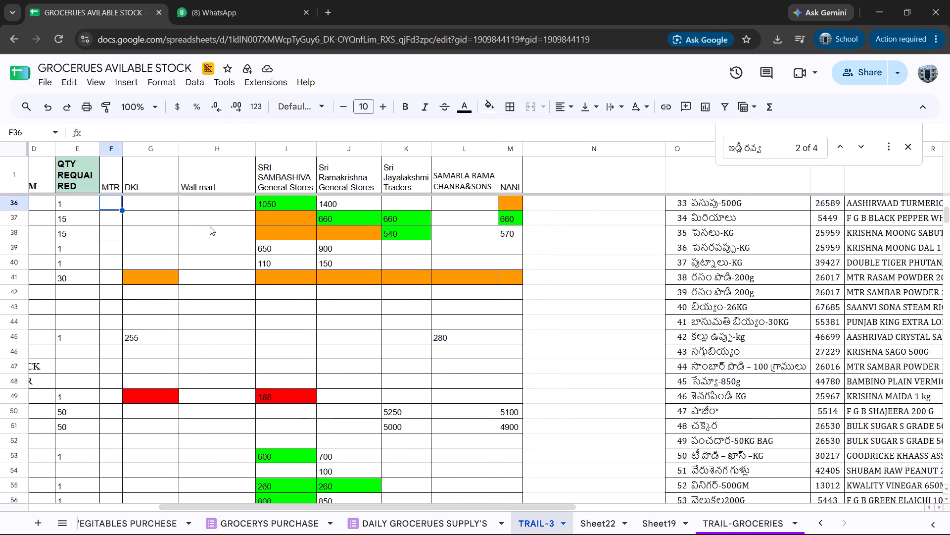
key("Up")
key("Up")
key("Up")
key("Up")
key("Up")
key("Up")
key("Up")
key("Up")
key("Up")
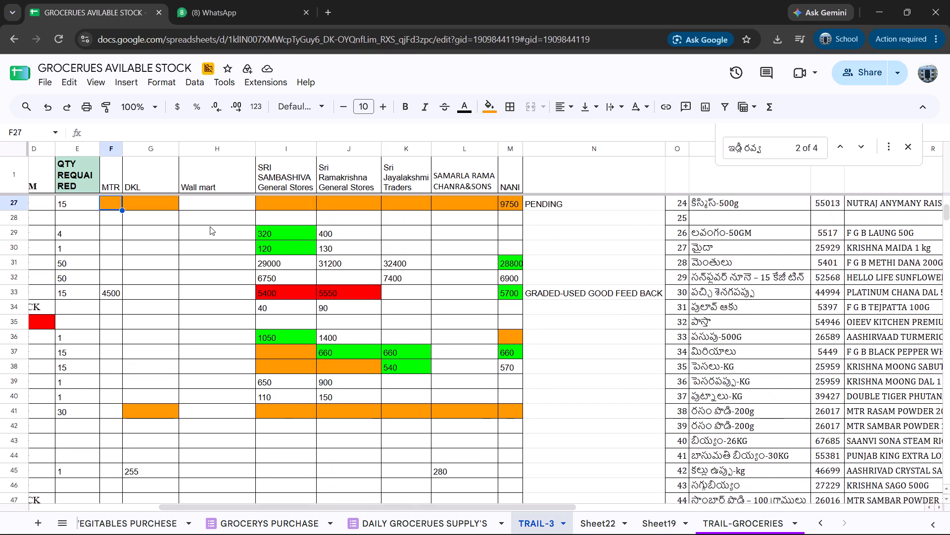
key("Up")
key("Up")
key("Up")
key("Up")
key("Up")
key("Up")
key("Up")
key("Up")
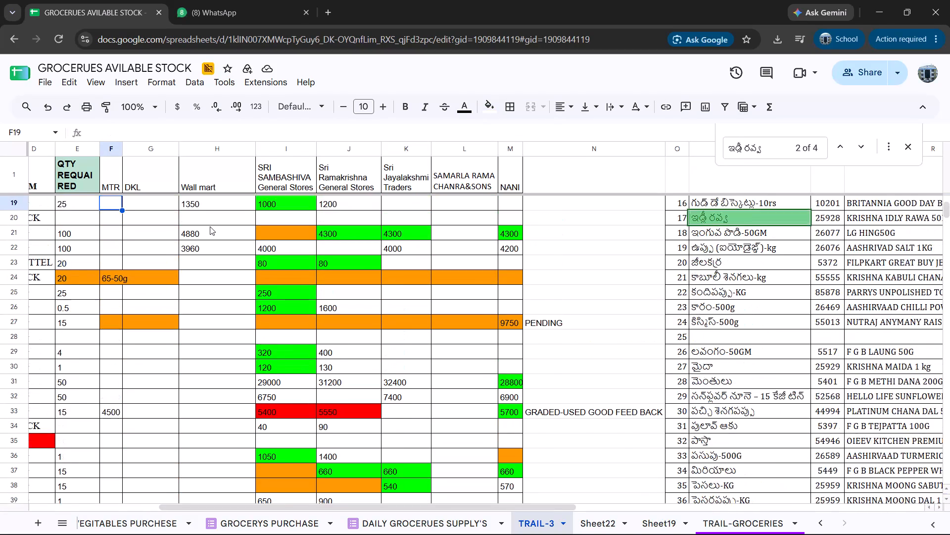
key("Up")
key("Right")
key("Right")
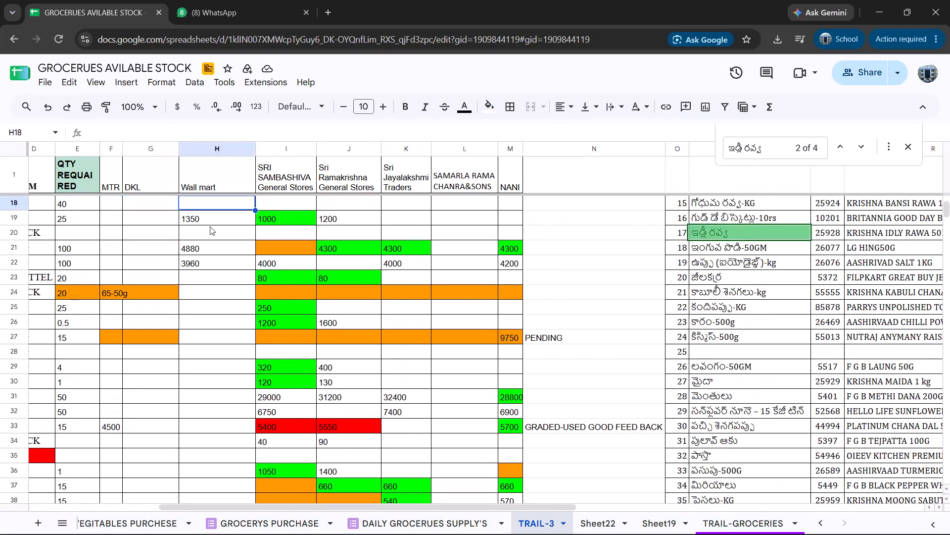
Examine the numbered item list beside the supplier prices from గోధుమ రవ్వ-KG in row 18 down past its final item.
key("Right")
key("Right")
key("Right")
key("Right")
key("Right")
key("Right")
key("Right")
key("Right")
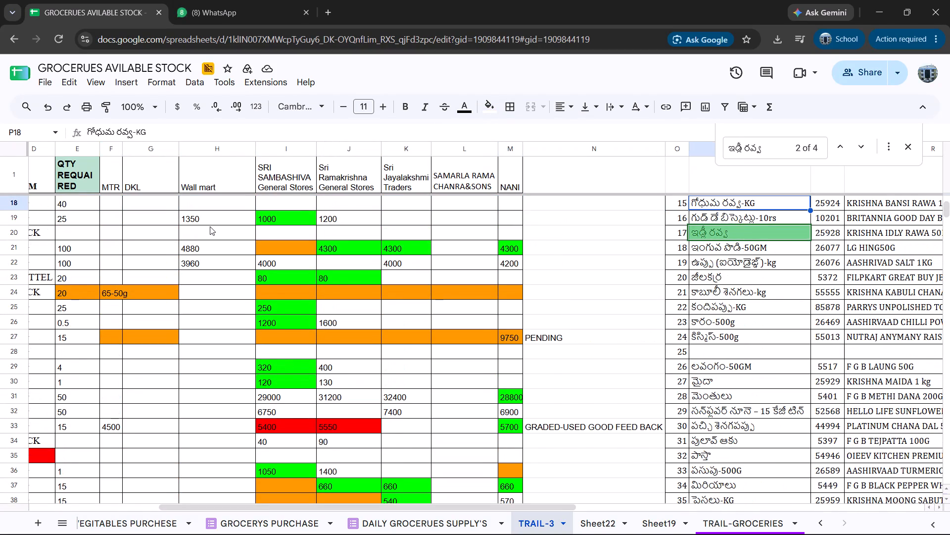
key("Down")
key("Down")
key("Return")
key("Return")
key("Return")
key("Return")
key("Return")
key("Return")
key("Return")
key("Return")
key("Return")
key("Return")
key("Return")
key("Return")
key("Return")
key("Return")
key("Return")
key("Return")
key("Return")
key("Return")
key("Return")
key("Return")
key("Down")
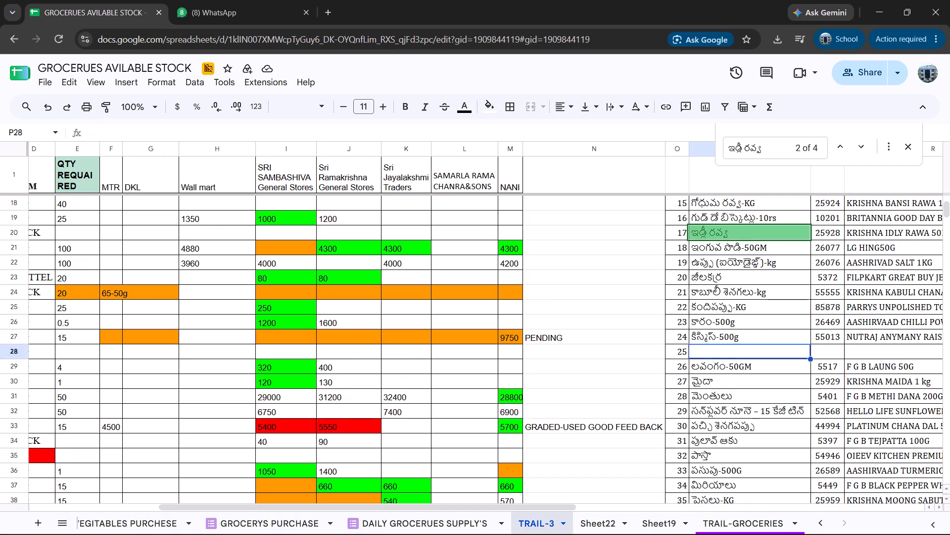
key("shift+Up")
key("Up")
key("Up")
key("Up")
key("Up")
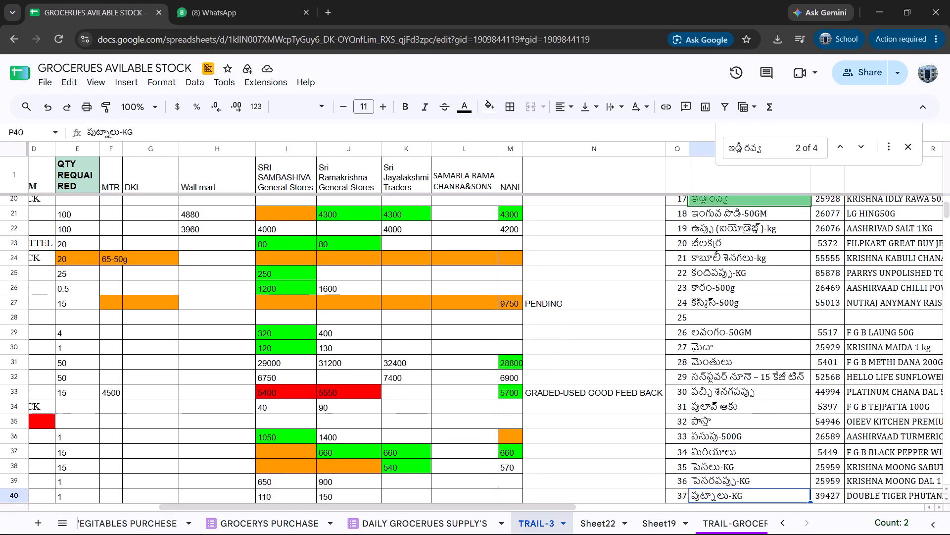
key("Down")
key("Up")
key("Right")
key("Up")
key("Down")
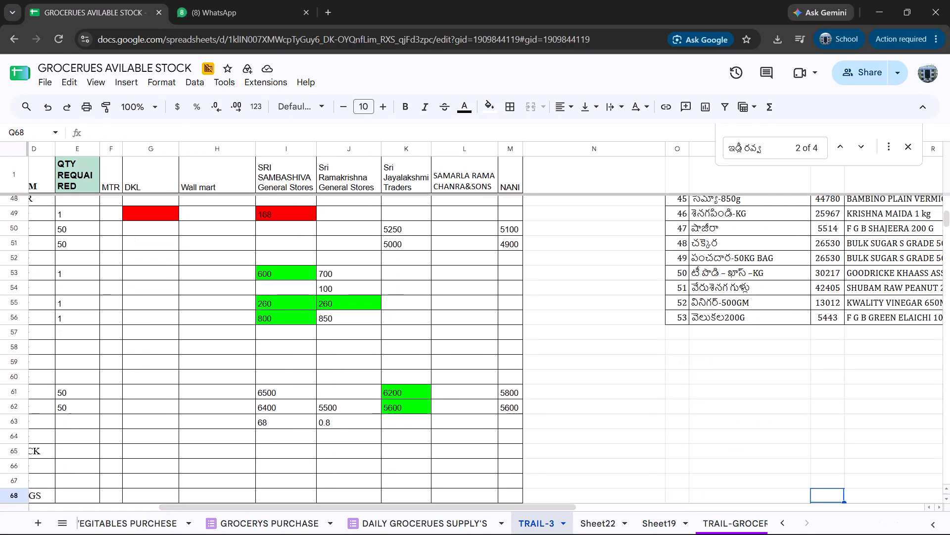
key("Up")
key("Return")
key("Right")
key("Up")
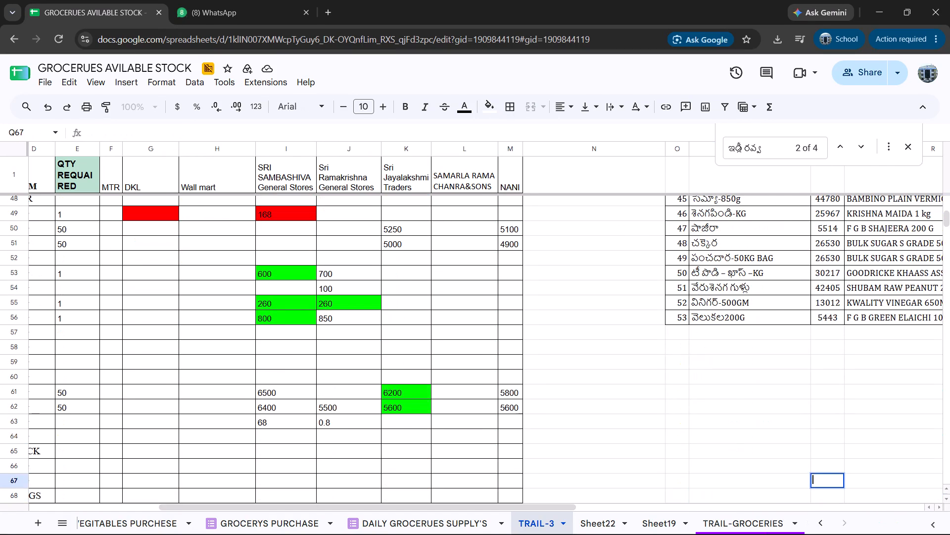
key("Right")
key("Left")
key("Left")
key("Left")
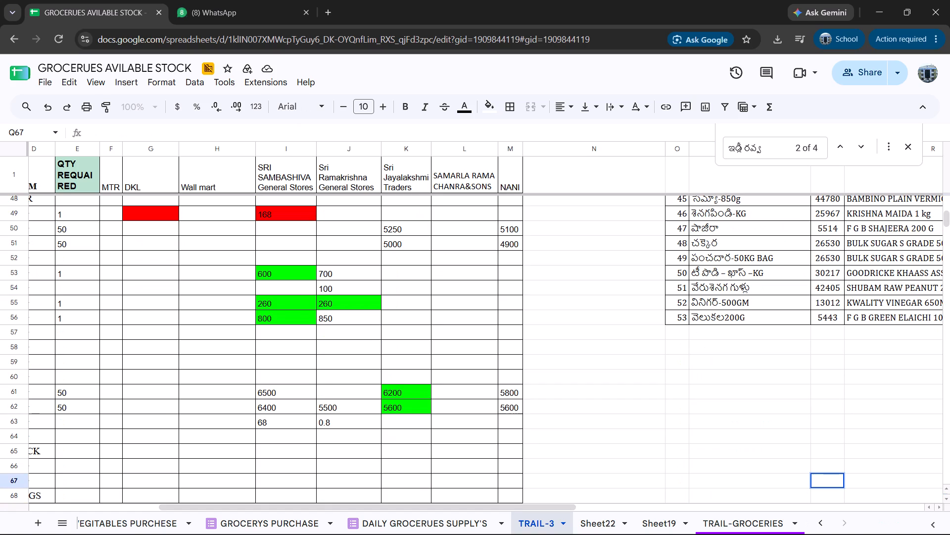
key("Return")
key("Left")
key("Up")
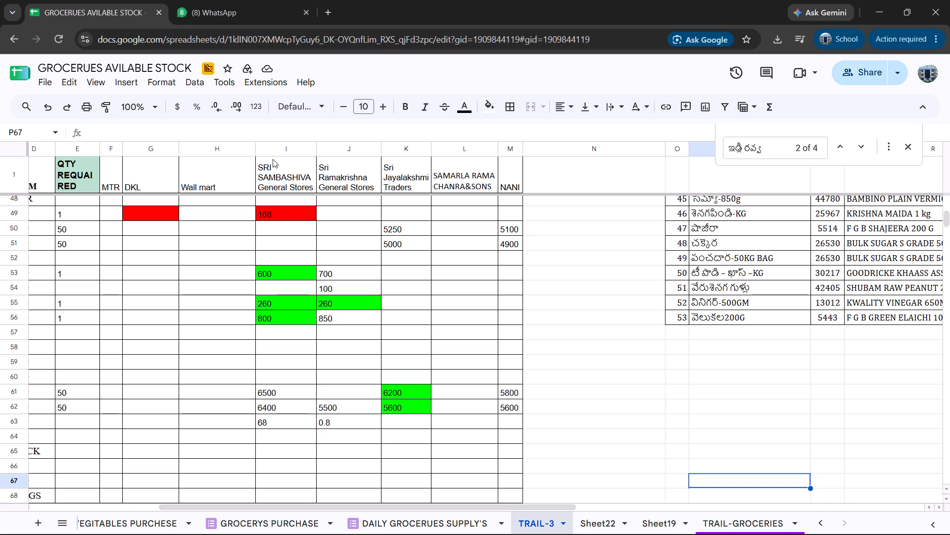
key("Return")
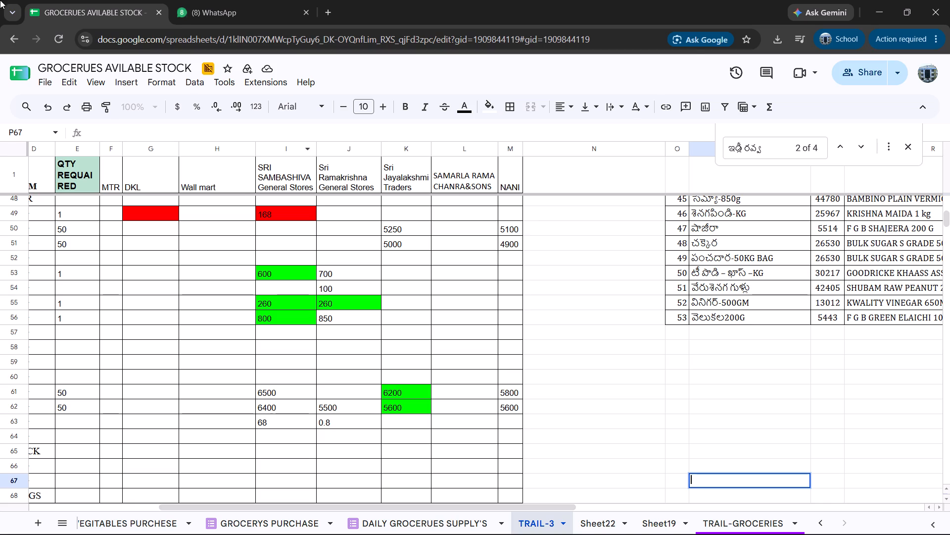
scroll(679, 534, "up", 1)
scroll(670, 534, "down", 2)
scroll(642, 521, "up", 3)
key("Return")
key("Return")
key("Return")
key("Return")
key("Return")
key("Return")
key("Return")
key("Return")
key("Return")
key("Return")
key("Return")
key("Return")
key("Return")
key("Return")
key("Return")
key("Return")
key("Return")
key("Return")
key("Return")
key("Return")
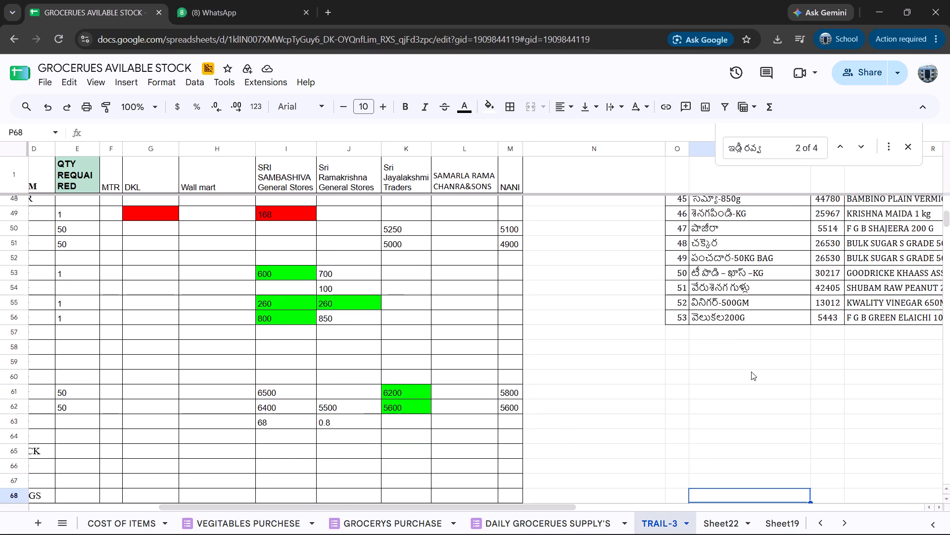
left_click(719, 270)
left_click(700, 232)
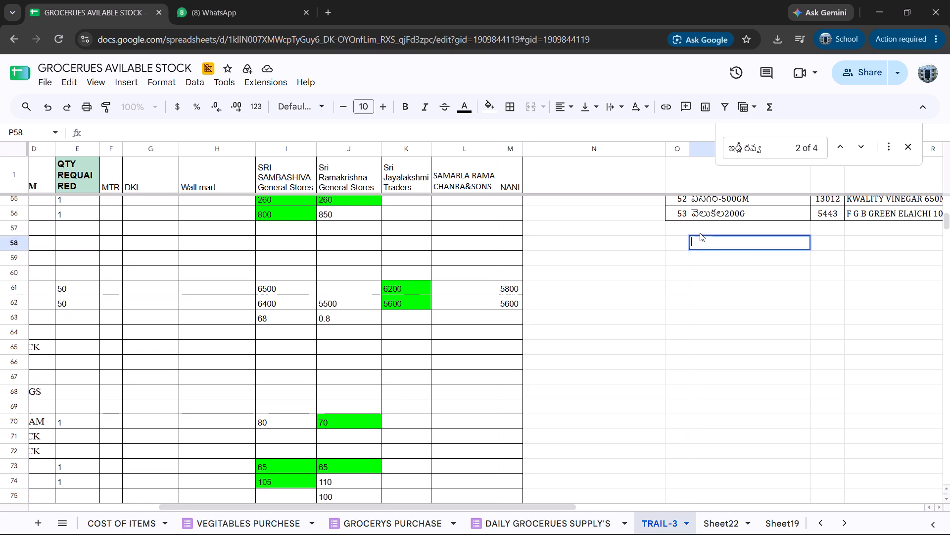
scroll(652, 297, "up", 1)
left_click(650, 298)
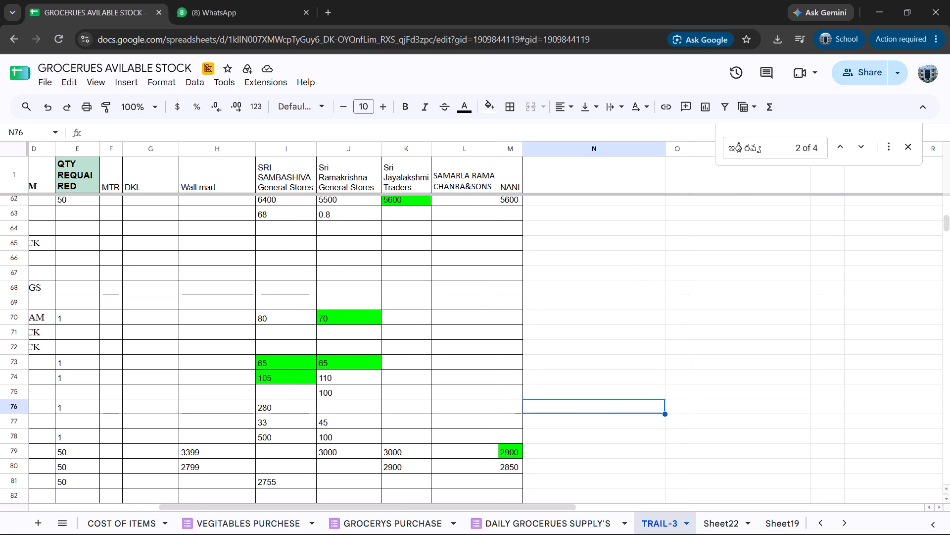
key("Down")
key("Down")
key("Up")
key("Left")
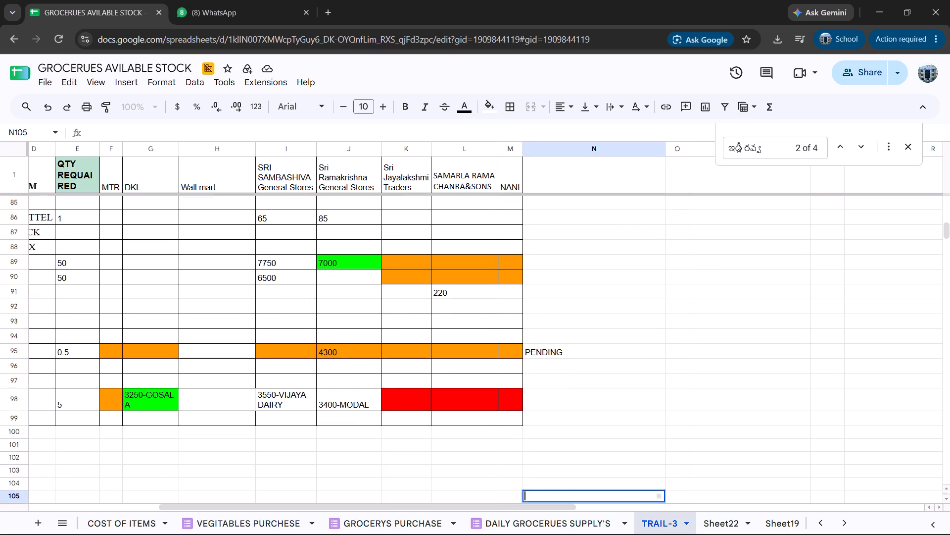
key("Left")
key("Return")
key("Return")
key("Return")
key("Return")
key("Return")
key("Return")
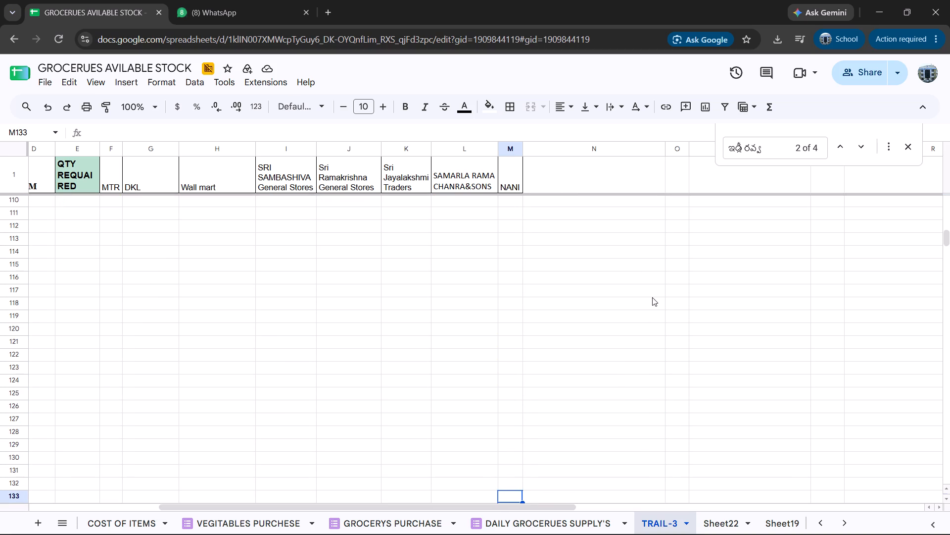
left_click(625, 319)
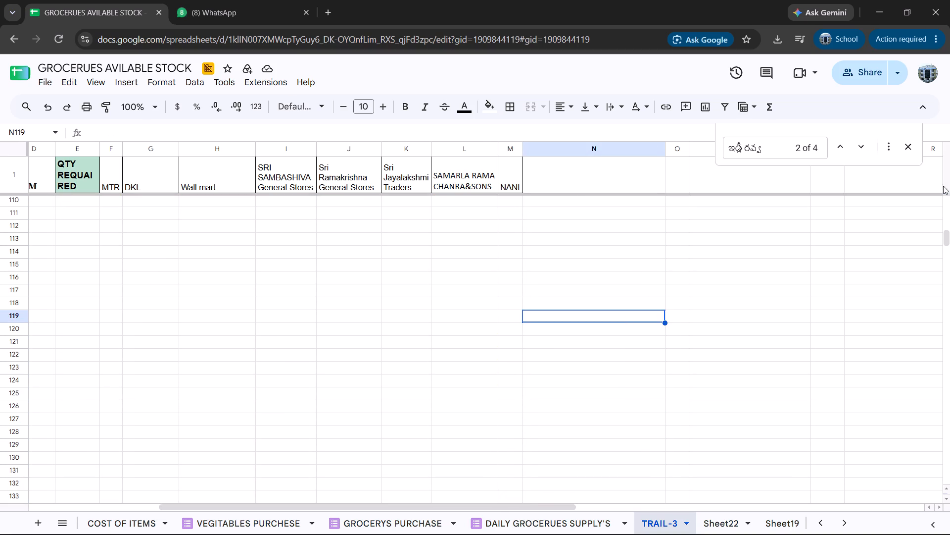
Examine the numbered item list from its first rows to ఇంగువ పొడి-50GM in row 21, and across that row to the dated purchase list's brand.
left_click_drag(949, 241, 944, 199)
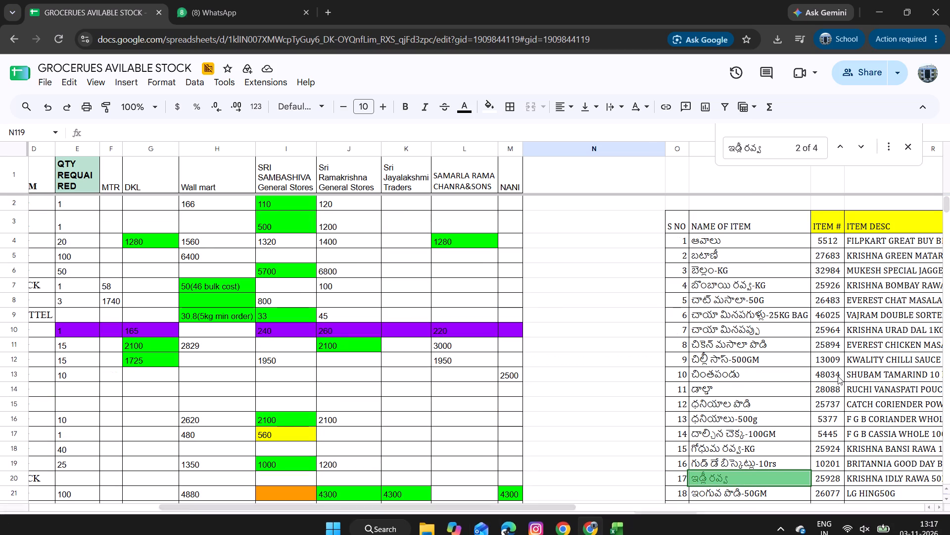
left_click(734, 390)
scroll(753, 427, "down", 1)
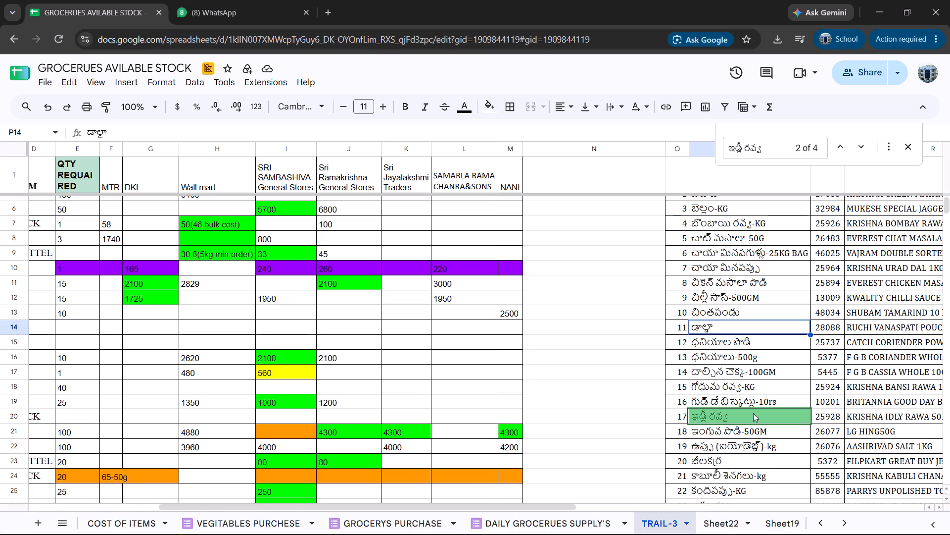
scroll(737, 353, "up", 2)
scroll(738, 357, "down", 3)
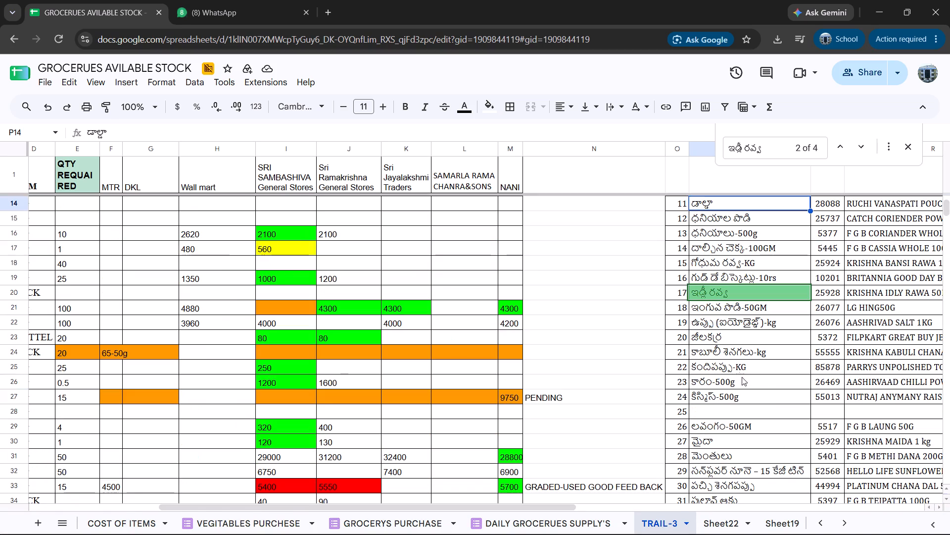
left_click(736, 307)
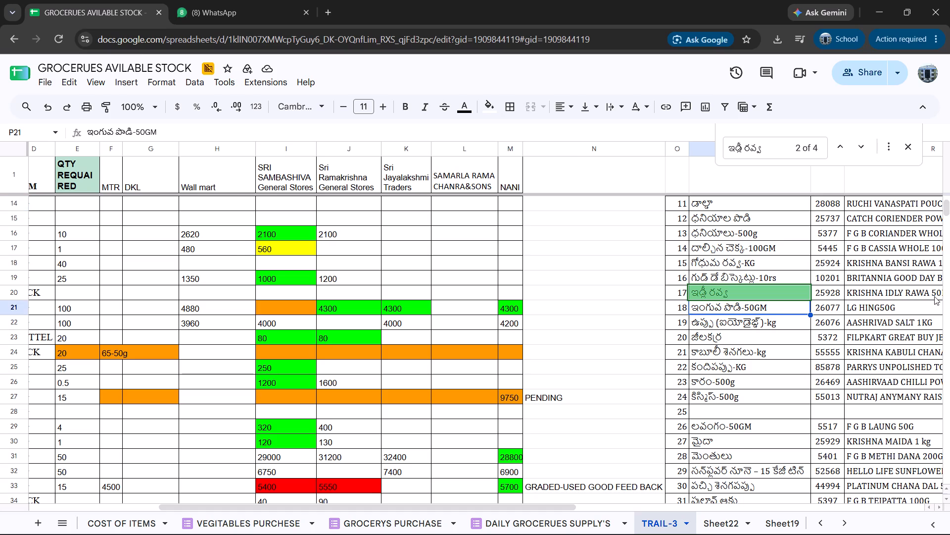
key("Right")
key("Right")
key("Right")
key("Right")
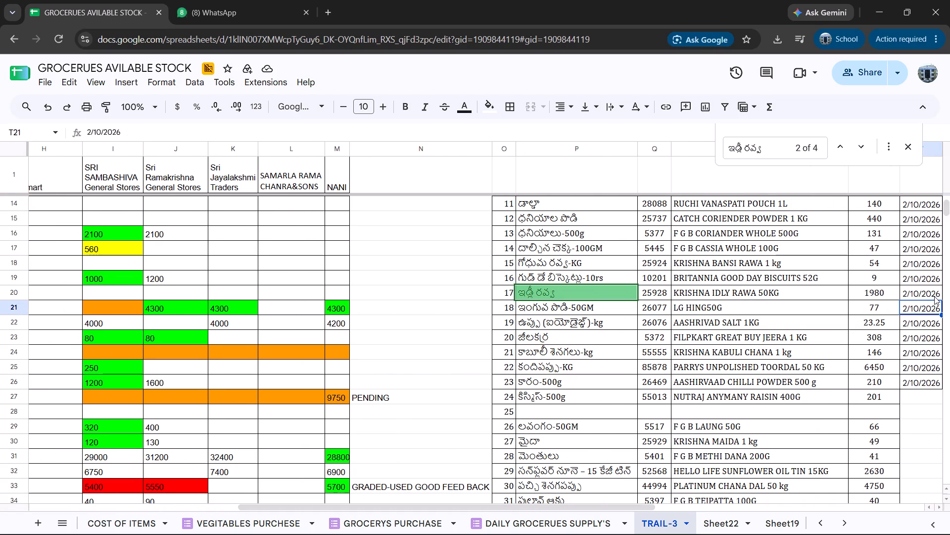
key("Right")
key("Right")
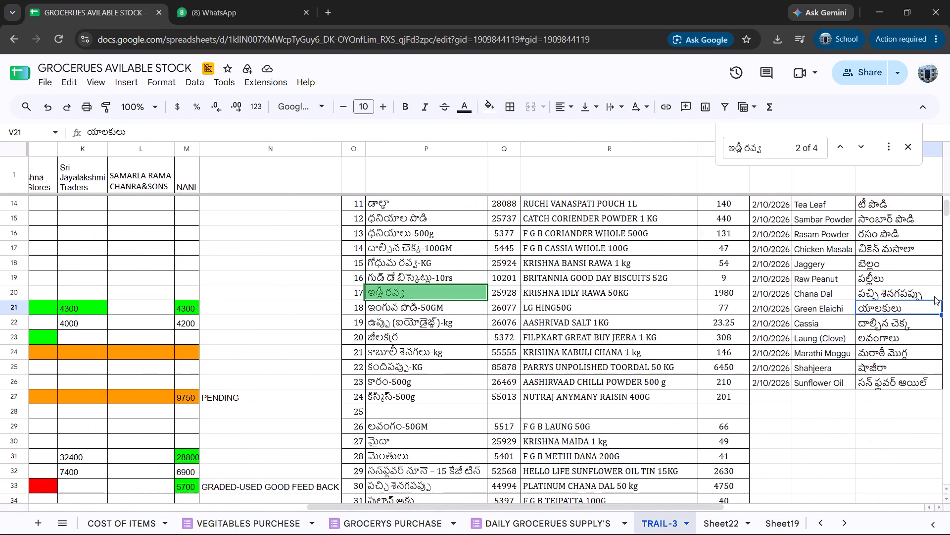
key("Right")
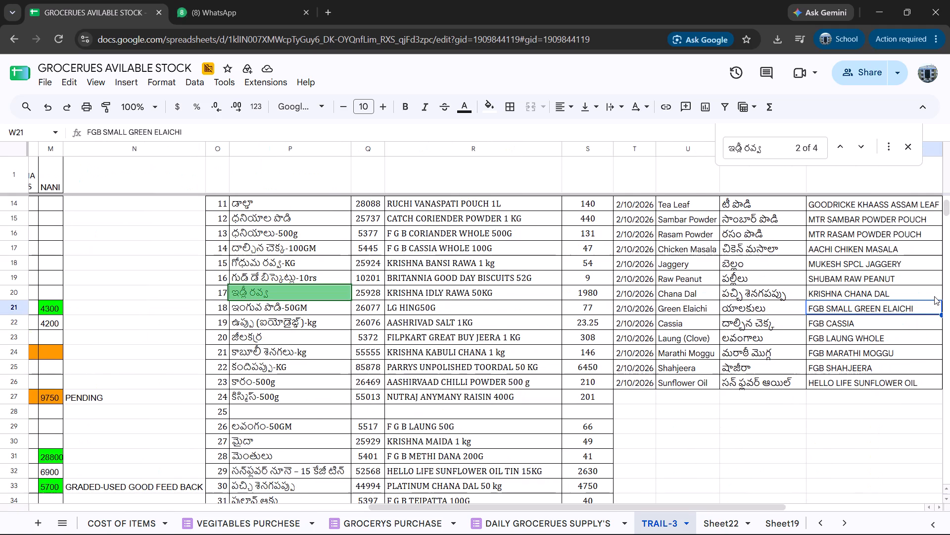
key("Right")
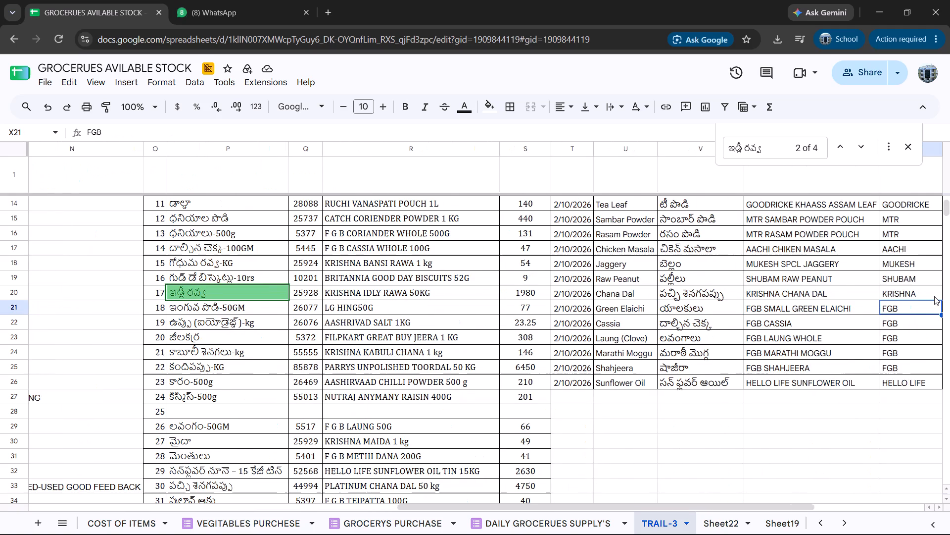
Examine the 2/10/2026 purchase list's items and brands from Green Elaichi up to Premium Rice and back down past Sunflower Oil.
key("Up")
key("Up")
key("Up")
key("Up")
key("Up")
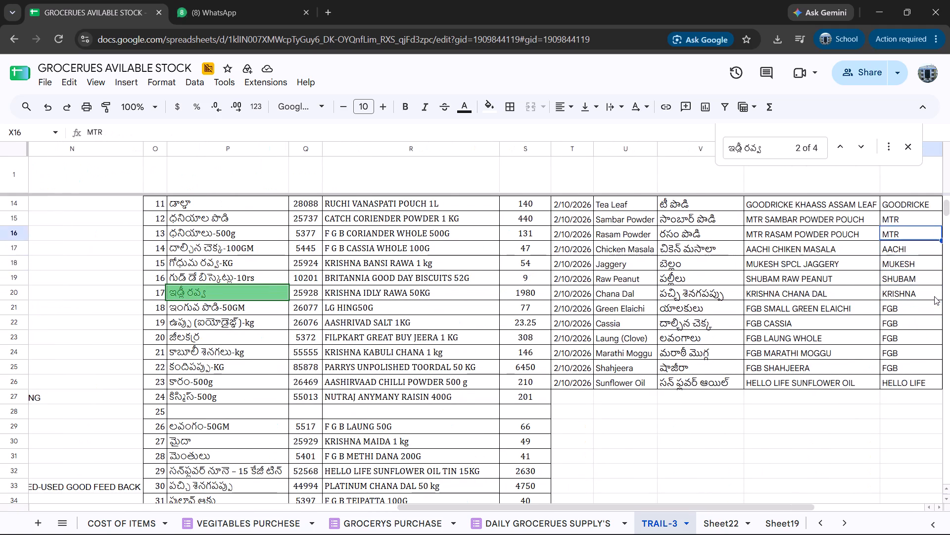
key("Up")
key("Up")
key("Up")
key("Up")
key("Up")
key("Up")
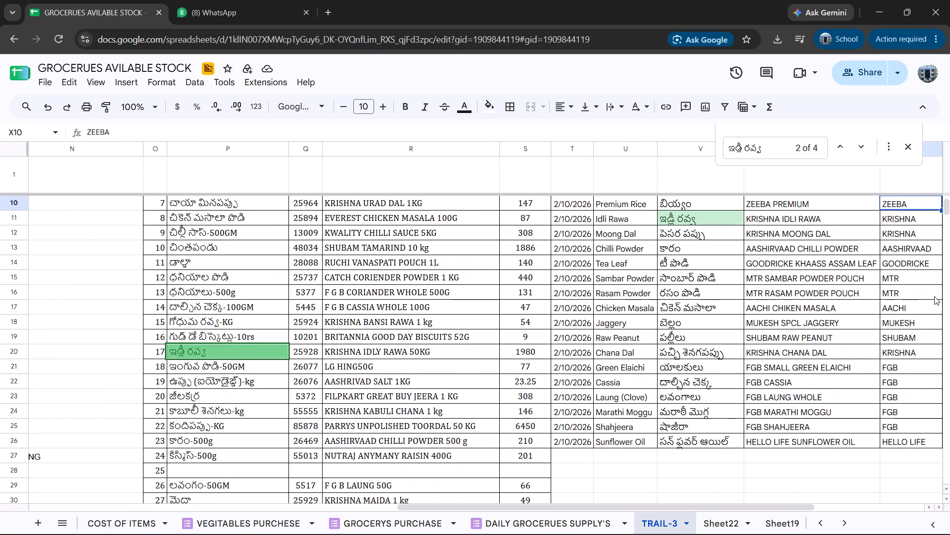
key("Return")
key("Return")
key("Return")
key("Return")
key("Return")
key("Return")
key("Return")
key("Return")
key("Return")
key("Return")
key("Return")
key("Return")
key("Return")
key("Return")
key("Return")
key("Return")
key("Return")
key("Return")
key("Return")
key("Return")
key("Up")
key("Up")
key("Up")
key("Up")
key("Up")
key("Up")
key("Up")
key("Up")
key("Up")
key("Up")
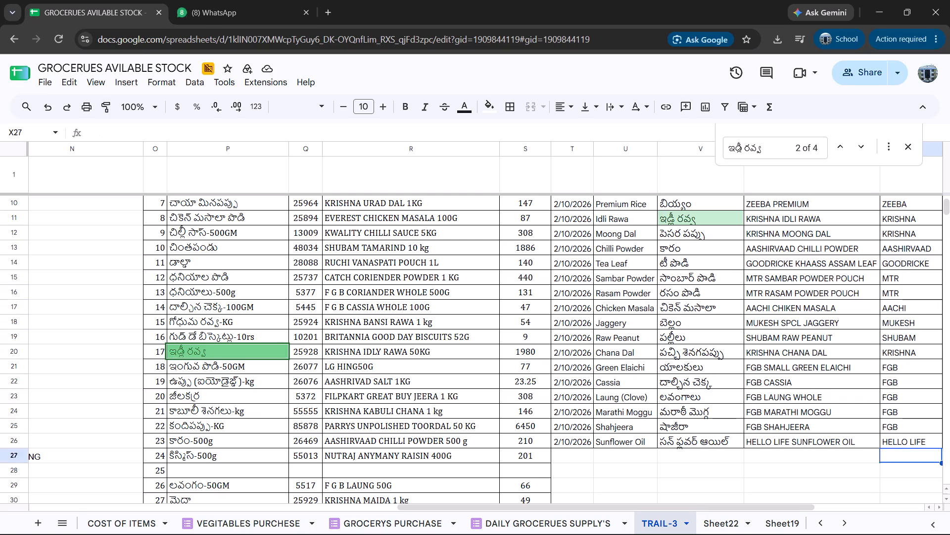
Examine the numbered item list from కిస్మిస్-500g in row 27 down past its final item, వెలుకల200G in row 56.
key("Right")
key("Return")
key("Return")
key("Return")
key("Return")
key("Return")
key("Return")
key("Return")
key("Return")
key("Return")
key("Return")
key("Return")
key("Return")
key("Return")
key("Return")
key("Return")
key("Return")
key("Return")
key("Return")
key("Return")
key("Return")
key("Return")
key("Return")
key("Return")
key("Return")
key("Return")
key("Return")
key("Return")
key("Return")
key("Return")
key("Return")
key("Return")
key("Return")
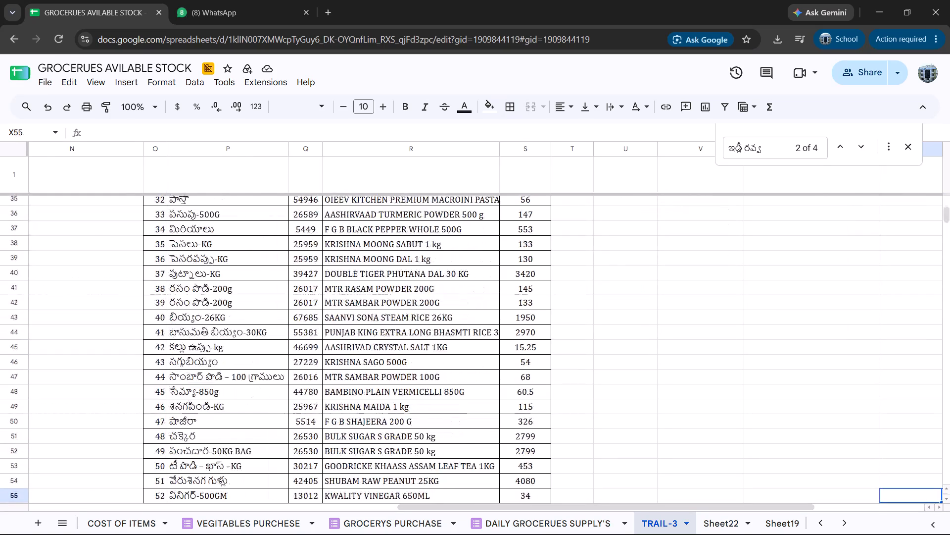
key("Escape")
key("Return")
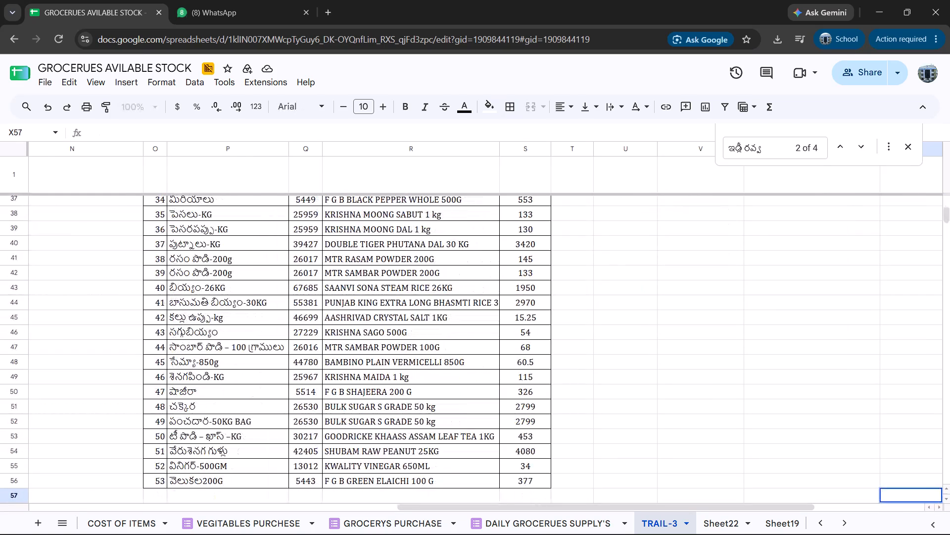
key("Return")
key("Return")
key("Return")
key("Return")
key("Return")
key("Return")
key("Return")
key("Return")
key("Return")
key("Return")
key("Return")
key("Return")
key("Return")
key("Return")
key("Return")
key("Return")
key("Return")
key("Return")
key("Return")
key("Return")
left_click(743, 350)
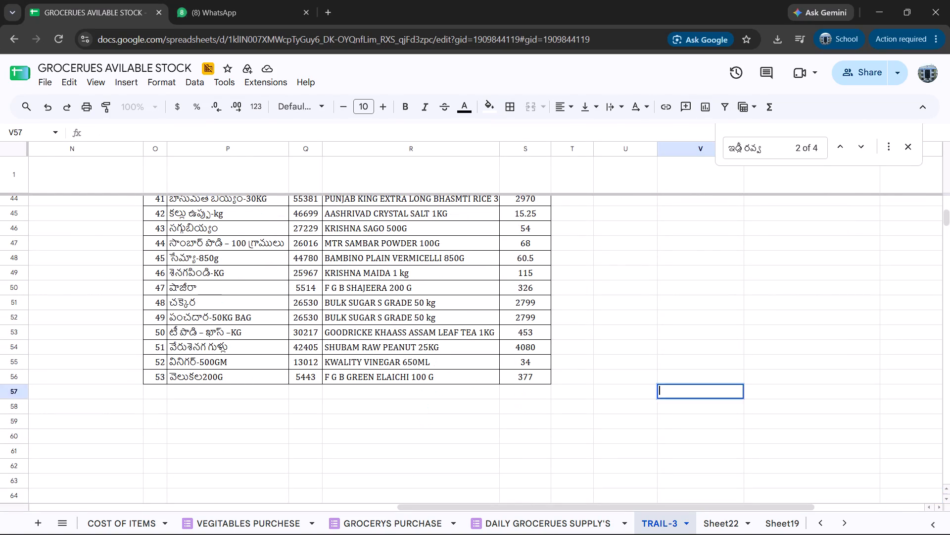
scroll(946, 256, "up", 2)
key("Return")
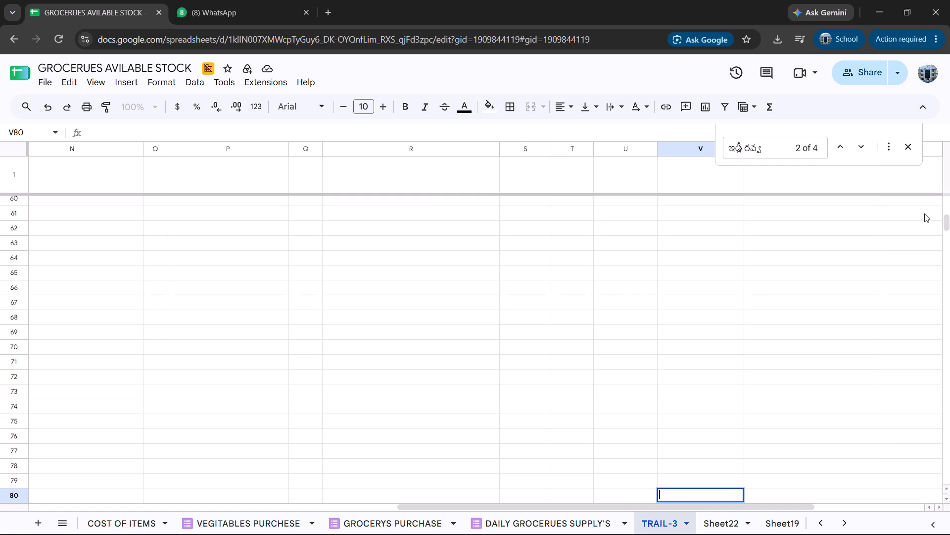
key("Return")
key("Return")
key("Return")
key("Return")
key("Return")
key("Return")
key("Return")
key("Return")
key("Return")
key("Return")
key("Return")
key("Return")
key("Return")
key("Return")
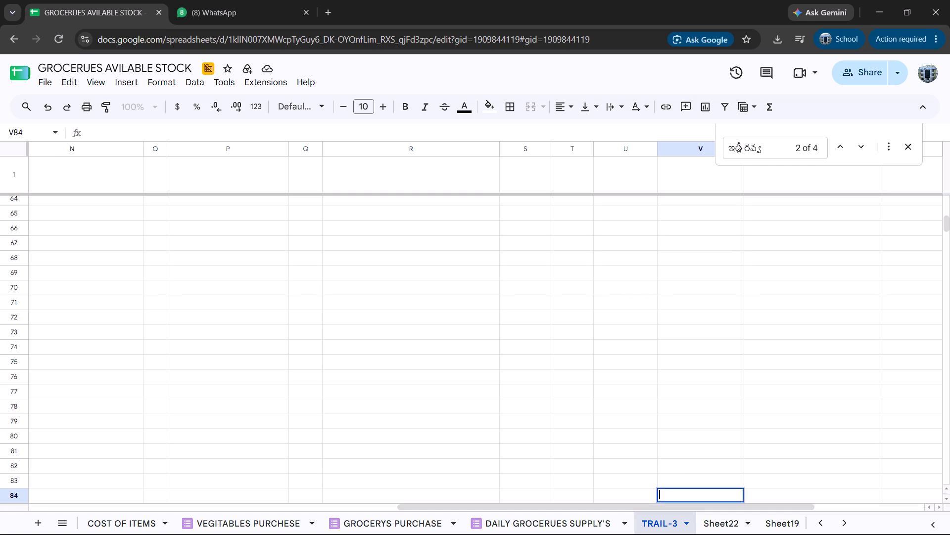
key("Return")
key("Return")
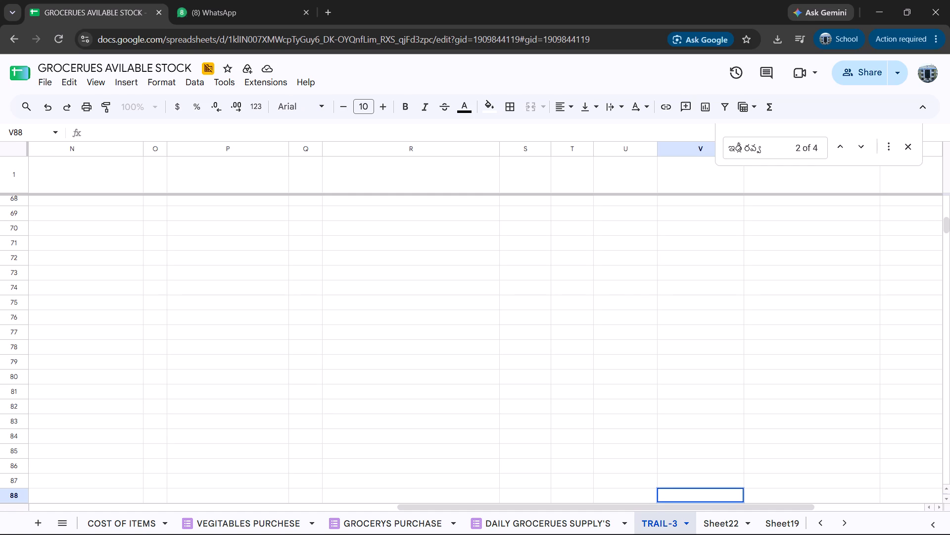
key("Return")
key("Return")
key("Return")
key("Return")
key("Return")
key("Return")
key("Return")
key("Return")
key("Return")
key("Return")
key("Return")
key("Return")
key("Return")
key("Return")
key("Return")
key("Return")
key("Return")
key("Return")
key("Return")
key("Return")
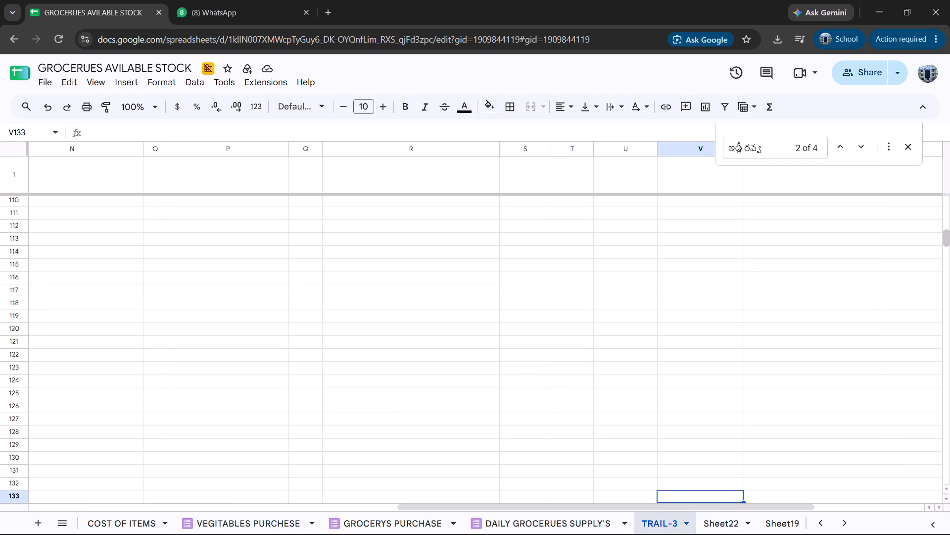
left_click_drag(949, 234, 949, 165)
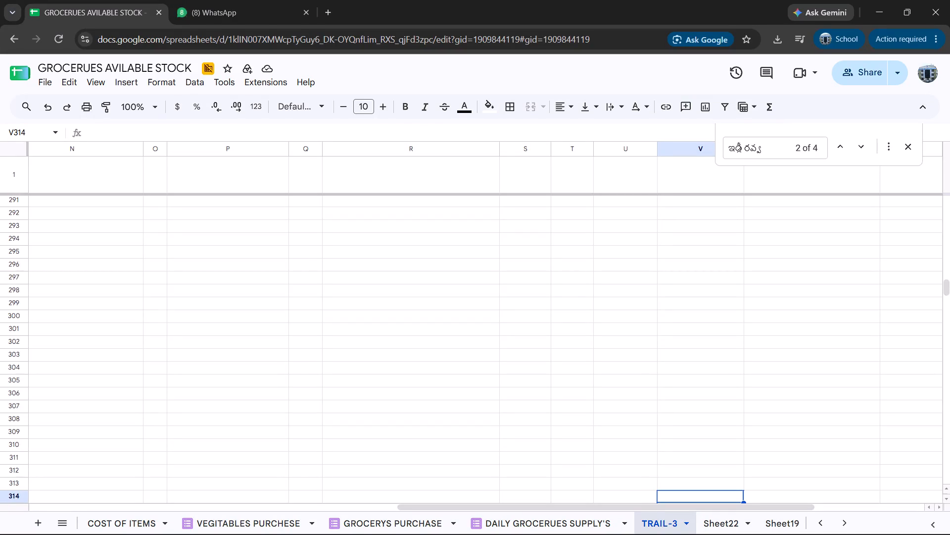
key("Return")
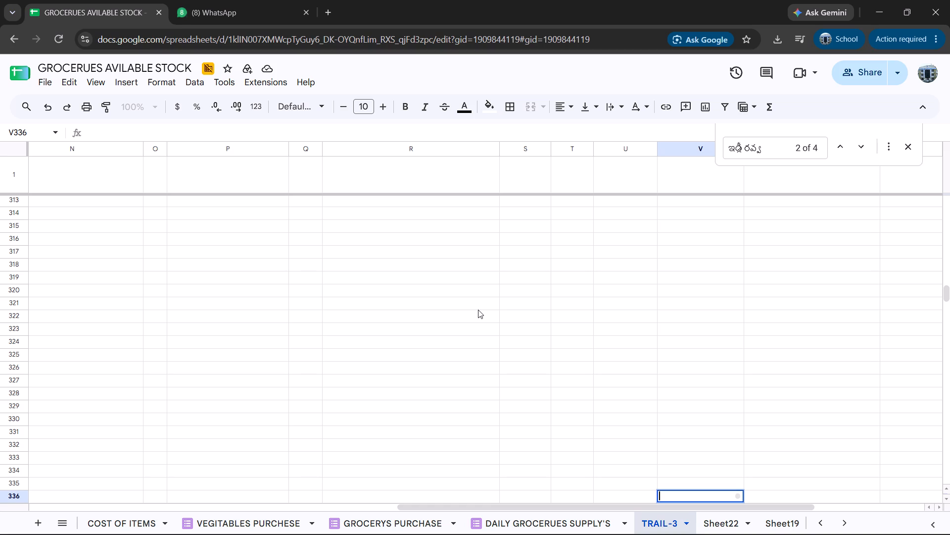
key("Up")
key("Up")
Examine the numbered item list from బాసుమతి బియ్యం-30KG in row 44 back up to the NAME OF ITEM header in row 3.
left_click_drag(949, 199, 948, 210)
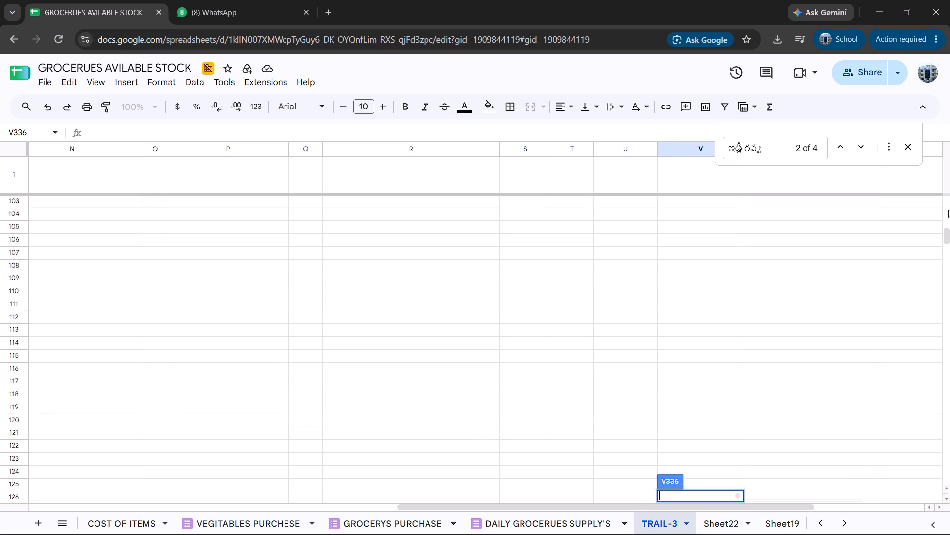
left_click_drag(948, 210, 946, 152)
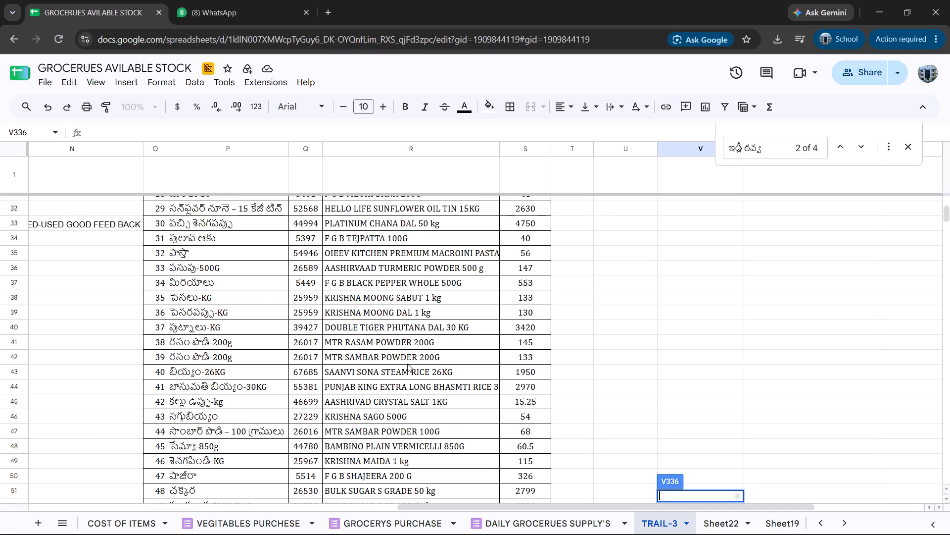
left_click(303, 383)
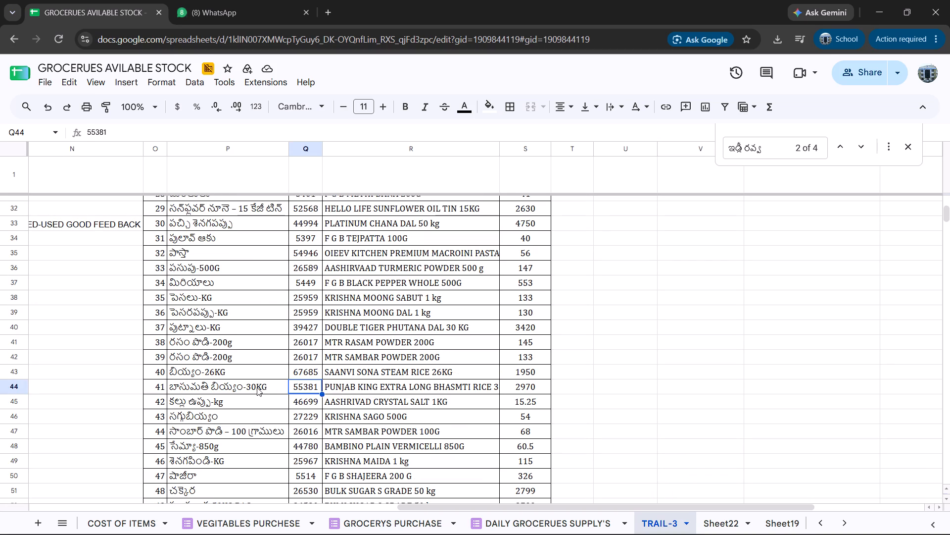
left_click(257, 387)
key("Up")
key("Up")
key("Up")
key("Up")
key("Up")
key("Up")
key("Up")
key("Up")
key("Up")
key("Up")
key("Up")
key("Up")
key("Up")
key("Up")
key("Up")
key("Up")
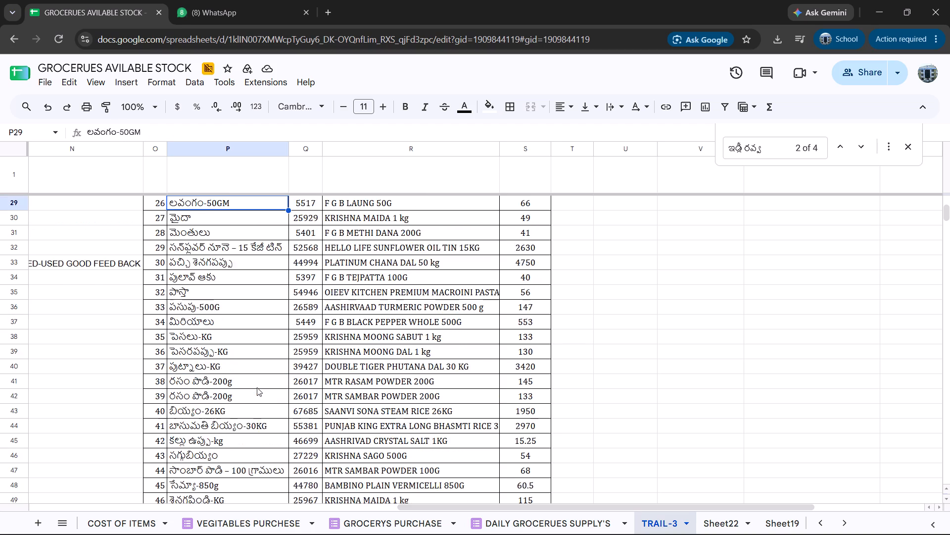
key("Up")
key("Up")
key("Up")
key("Up")
key("Up")
key("Up")
key("Up")
key("Up")
key("Up")
key("Up")
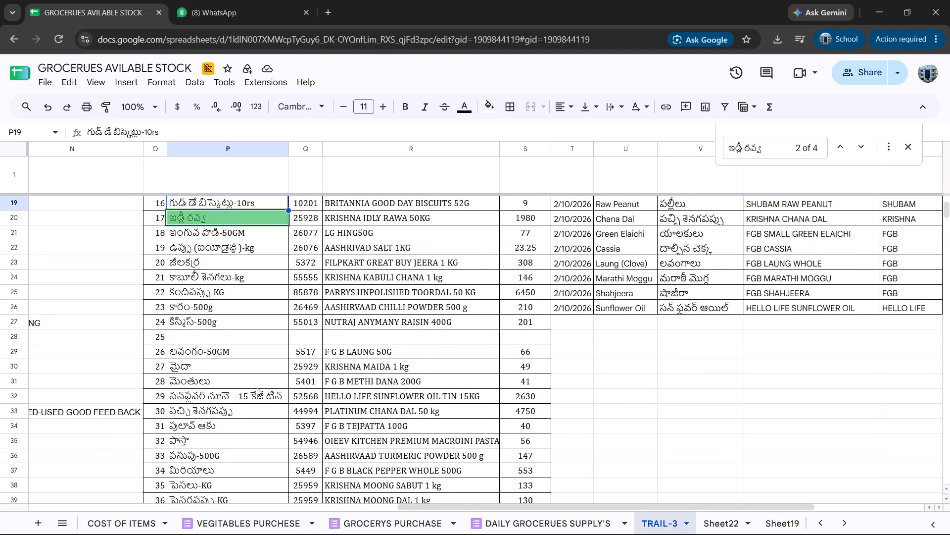
key("Up")
key("Up")
key("Up")
key("Up")
key("Up")
key("Up")
key("Up")
key("Up")
key("Up")
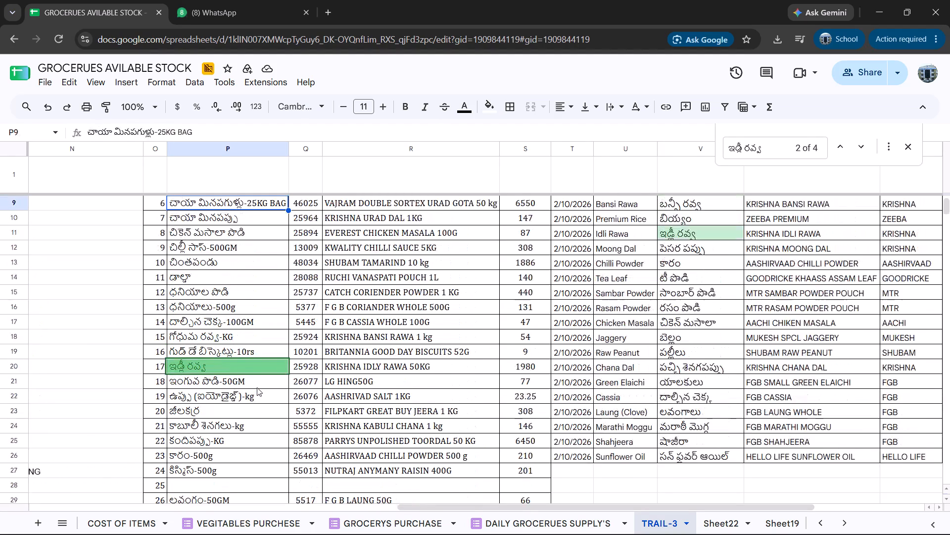
key("Up")
key("Up")
key("Up")
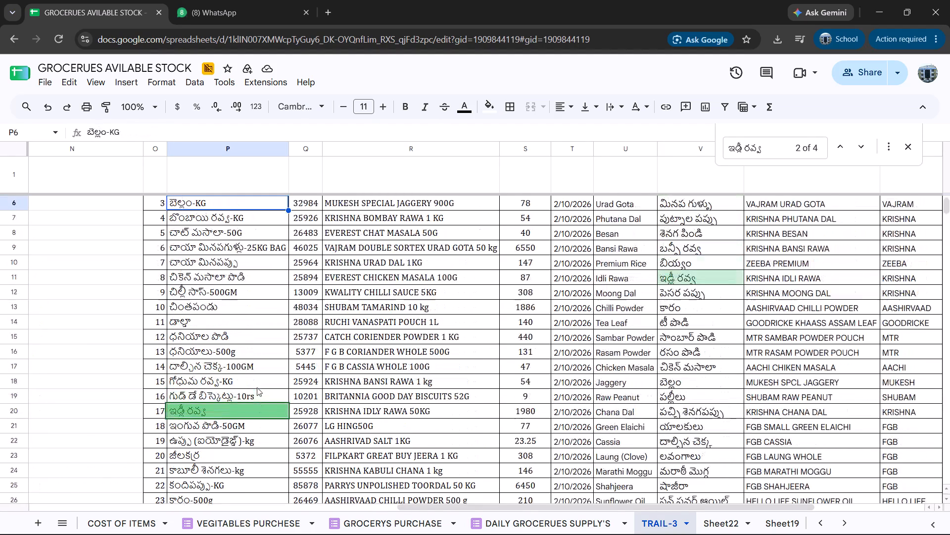
key("Up")
key("Up")
key("Up")
key("Up")
key("Down")
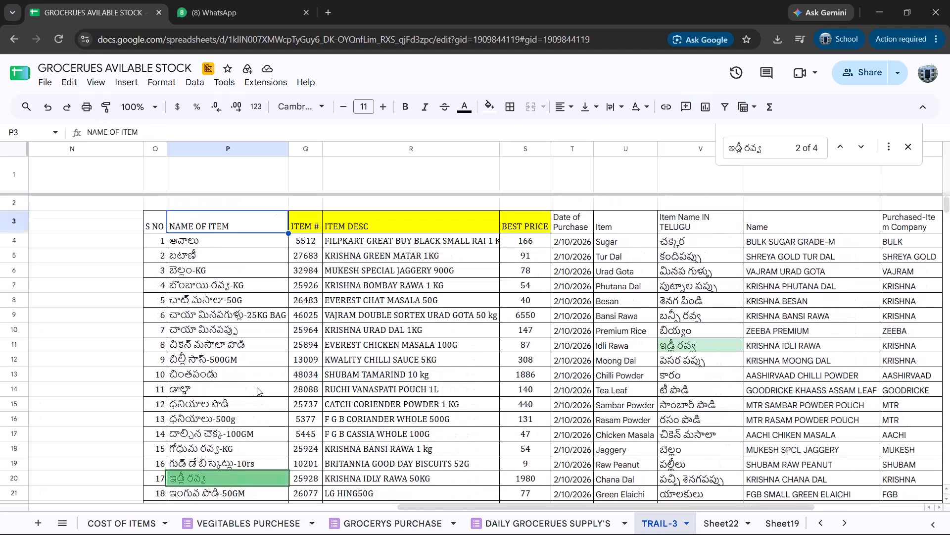
Examine the numbered item list from the NAME OF ITEM header down to లవంగం-50GM in row 29.
key("Down")
key("Down")
key("Down")
key("Down")
key("Down")
key("Down")
key("Down")
key("Down")
key("Down")
key("Down")
key("Down")
key("Down")
key("Down")
key("Down")
key("Down")
key("Down")
key("Down")
key("Down")
key("Down")
key("Down")
key("Down")
key("Down")
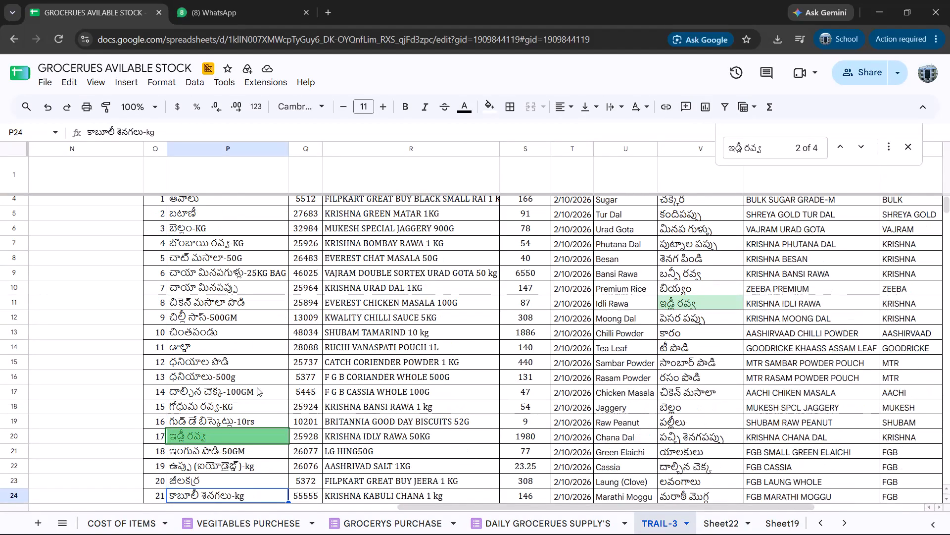
key("Down")
key("Down")
key("Down")
key("Down")
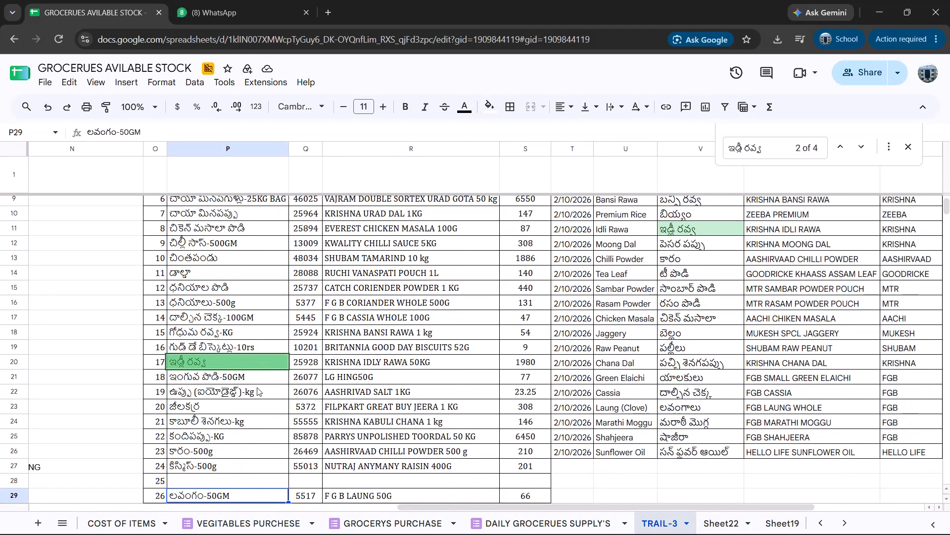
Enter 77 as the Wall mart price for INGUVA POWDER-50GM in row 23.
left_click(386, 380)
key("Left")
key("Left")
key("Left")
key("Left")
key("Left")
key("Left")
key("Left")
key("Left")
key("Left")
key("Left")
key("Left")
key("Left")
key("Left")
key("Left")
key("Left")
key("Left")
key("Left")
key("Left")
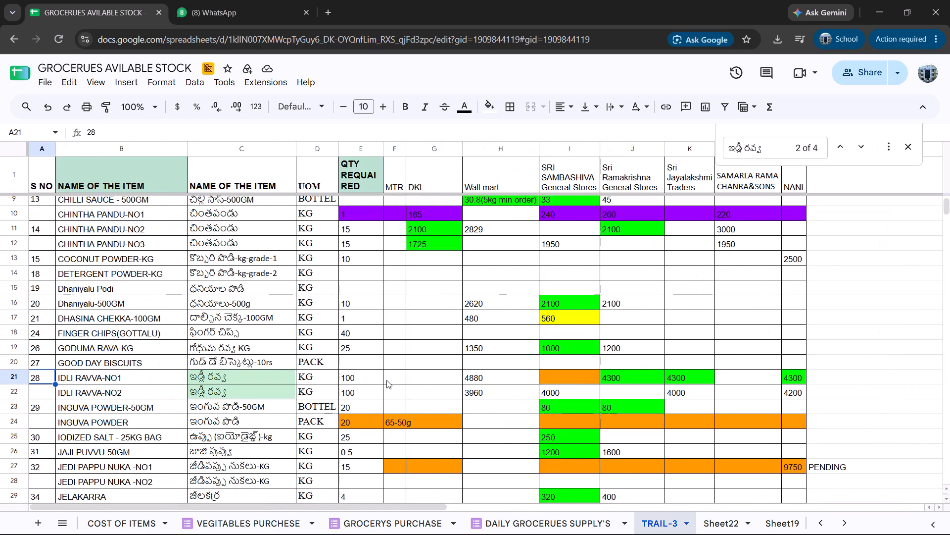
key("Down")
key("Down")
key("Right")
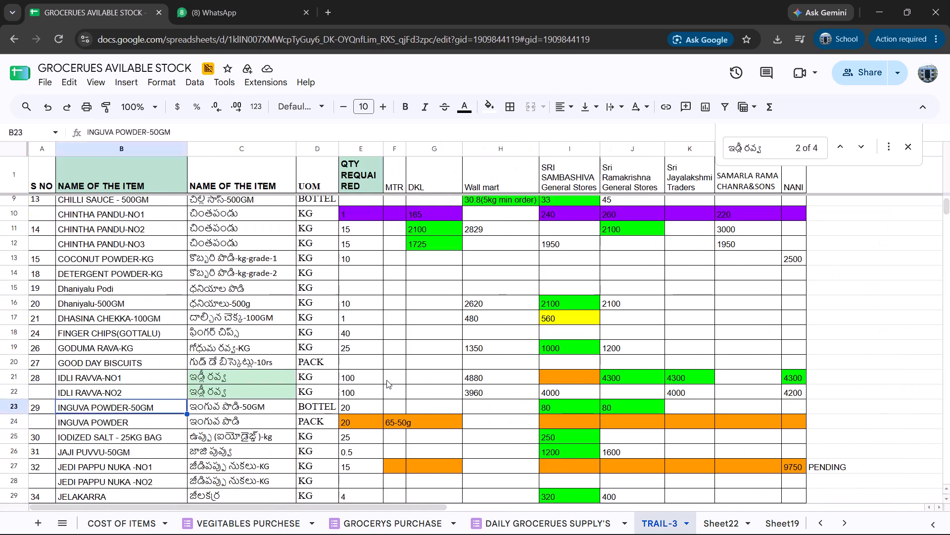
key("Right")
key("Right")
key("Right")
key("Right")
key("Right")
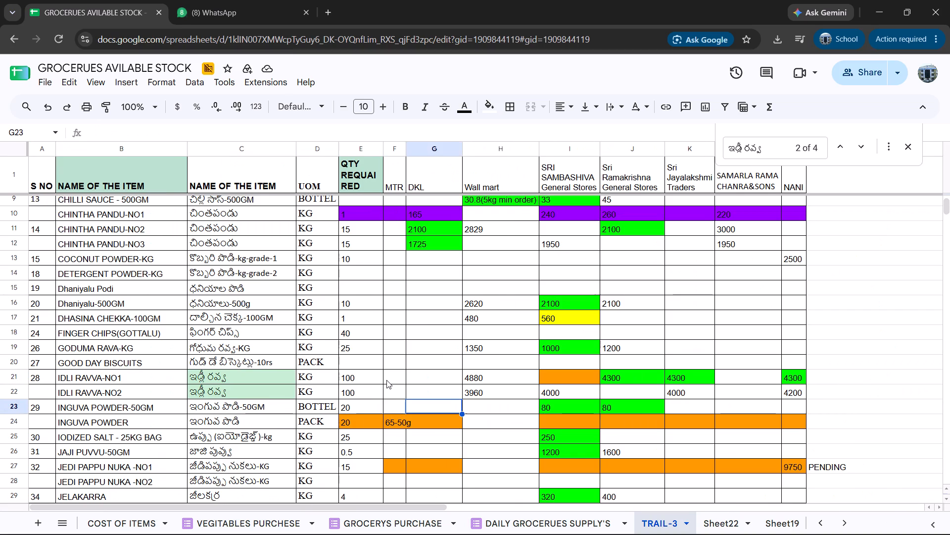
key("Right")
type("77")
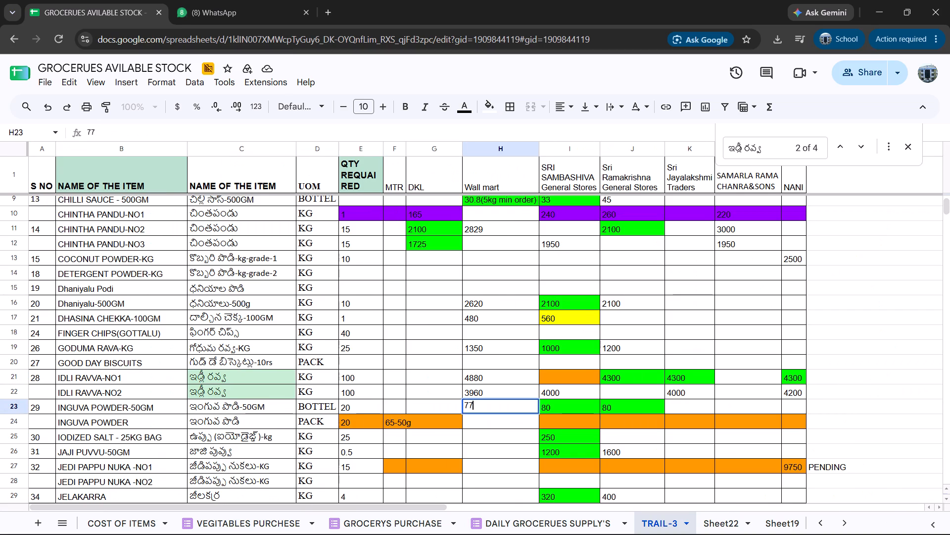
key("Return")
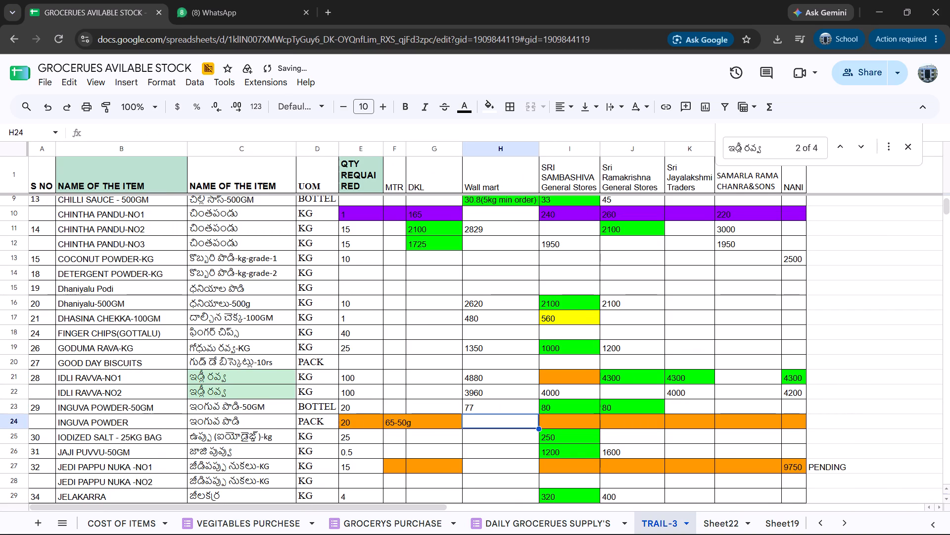
Check the ఇంగువ పొడి-50GM entry's item description in row 21 of the numbered item list.
key("Up")
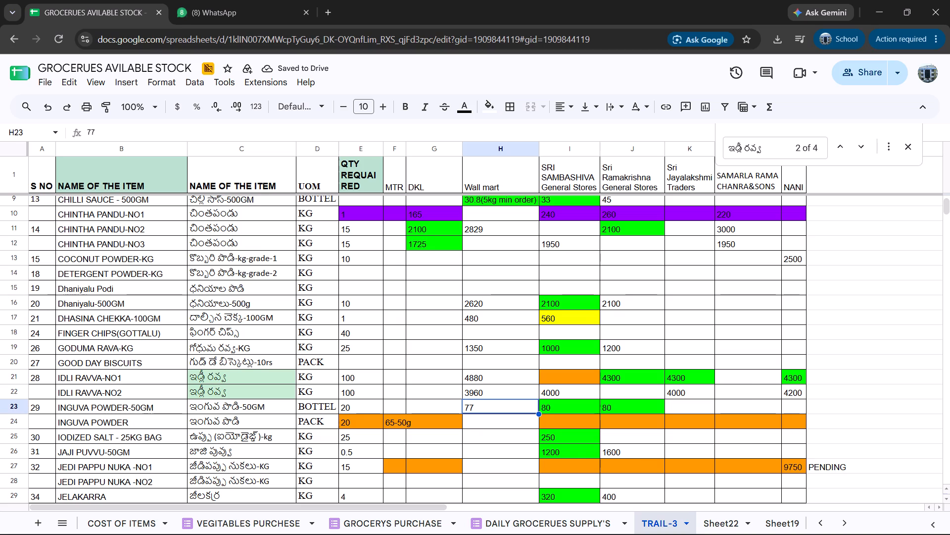
key("Right")
key("Right")
key("Right")
key("Right")
key("Right")
key("Right")
key("Right")
key("Right")
key("Right")
key("Right")
key("Right")
key("Right")
key("Right")
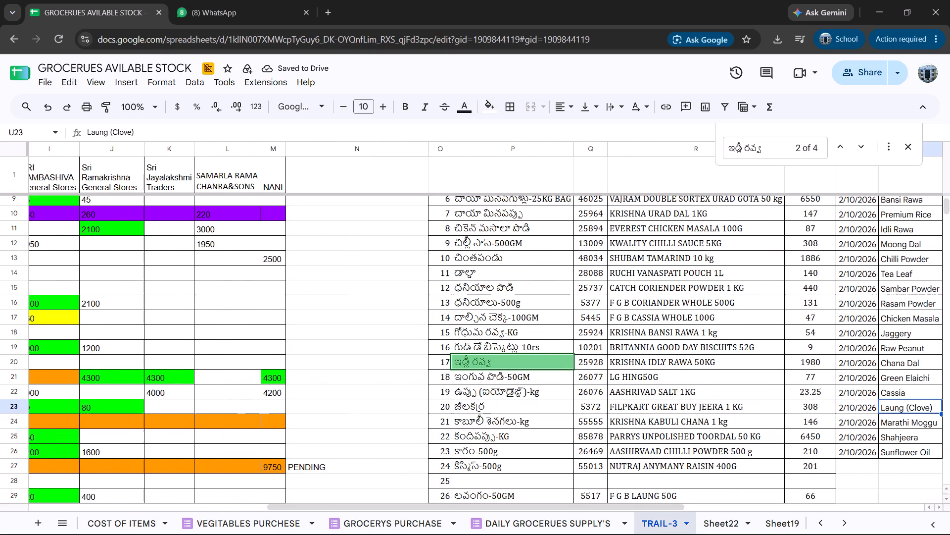
double_click(386, 380)
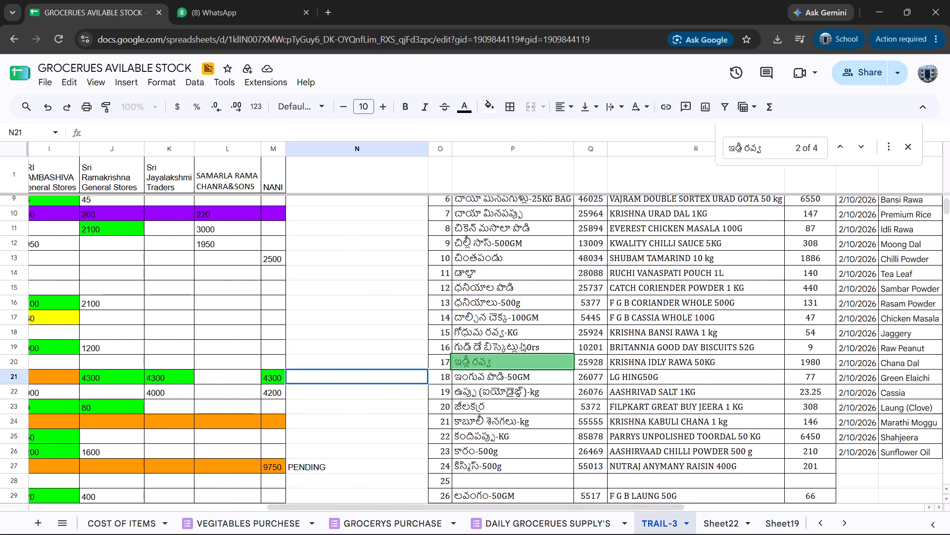
double_click(618, 376)
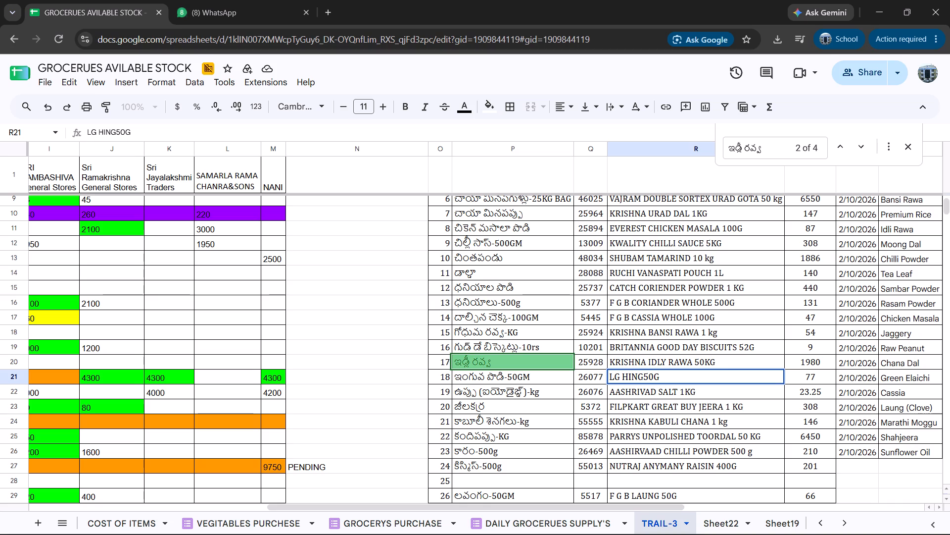
Append the brand suffix "-lg" to the Wall mart price of INGUVA POWDER-50GM in row 23.
left_click(153, 392)
key("Left")
key("Left")
key("Left")
key("Left")
key("Left")
key("Left")
key("Left")
key("Left")
key("Left")
key("Left")
key("Left")
key("Left")
key("Left")
key("Left")
key("Left")
key("Left")
key("Left")
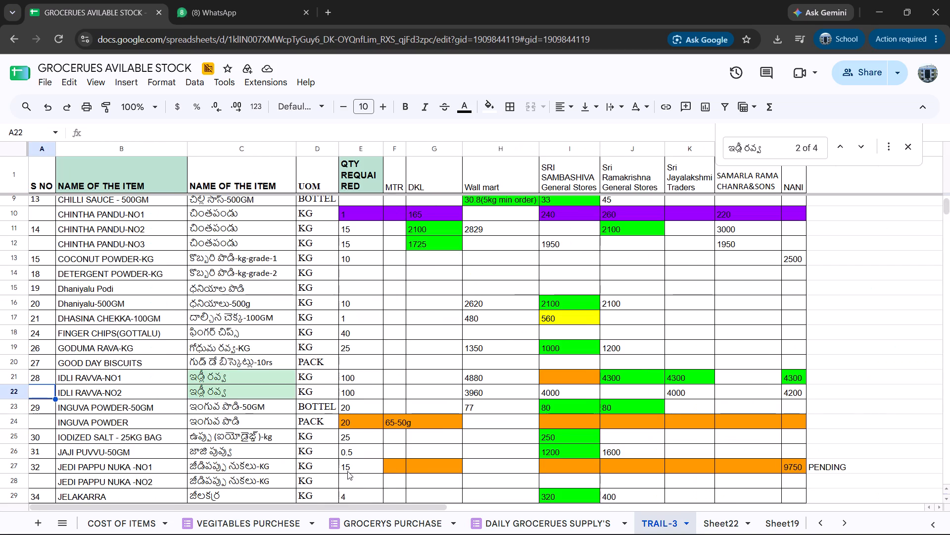
triple_click(494, 405)
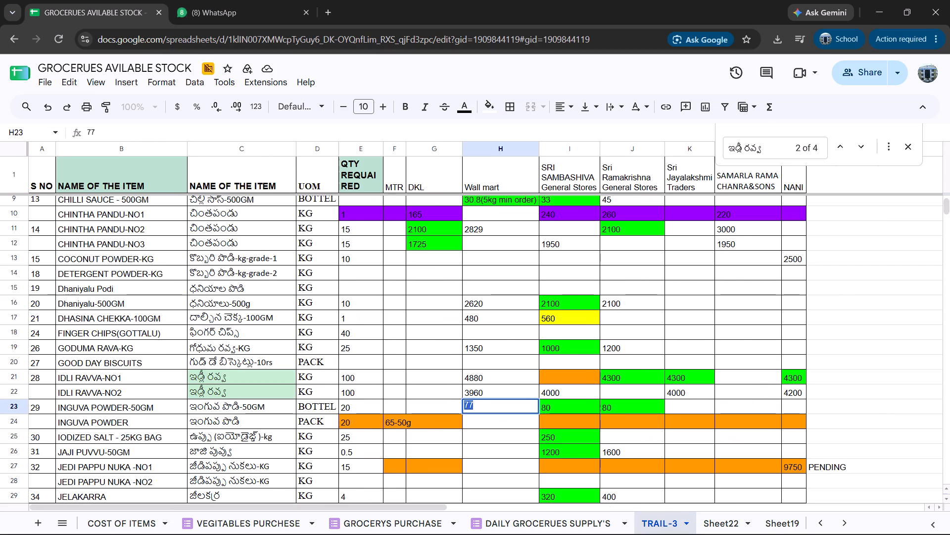
key("Right")
key("minus")
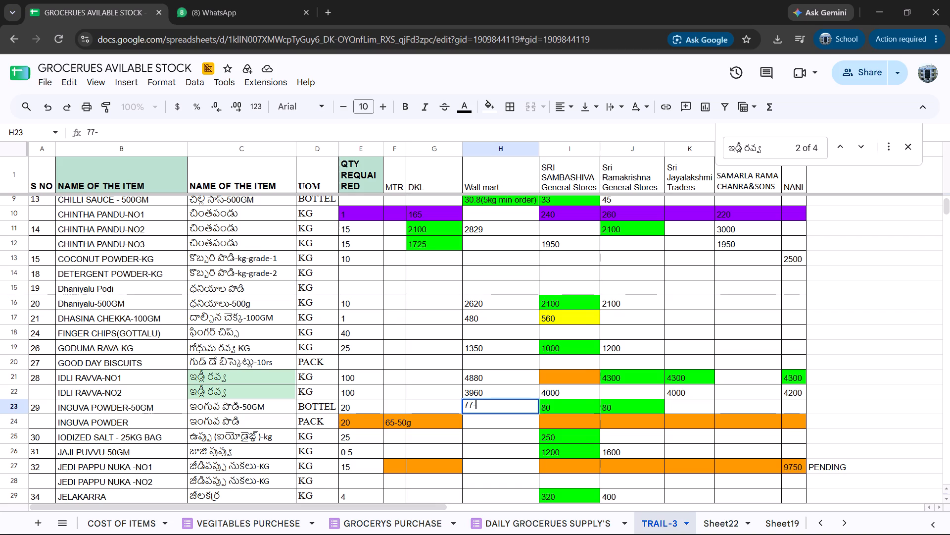
type("lg")
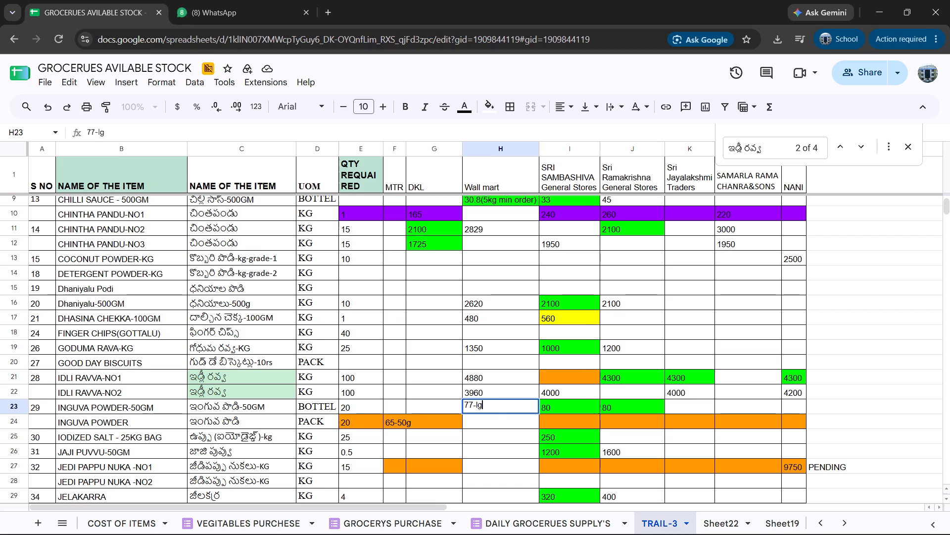
left_click(494, 405)
left_click(490, 420)
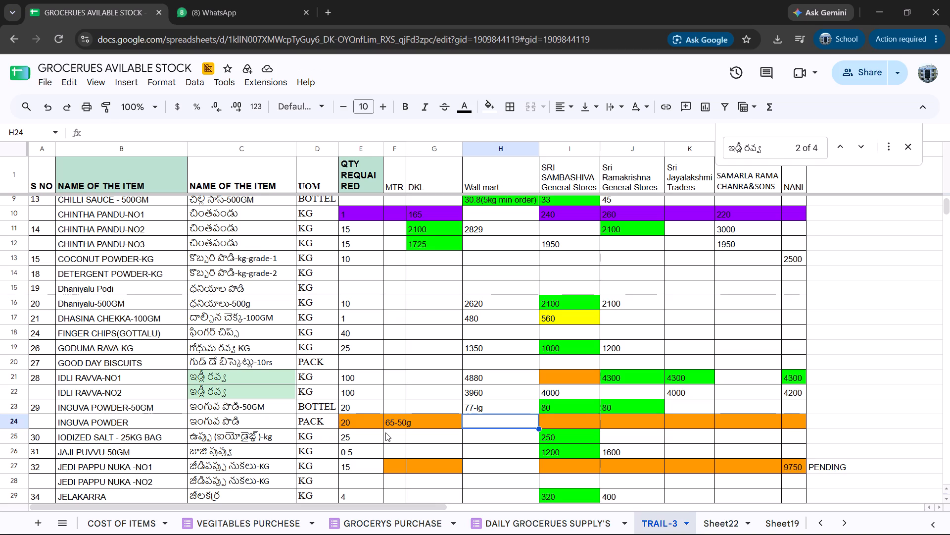
Change the INGUVA POWDER-50GM Wall mart entry to 1540-lg.
double_click(471, 405)
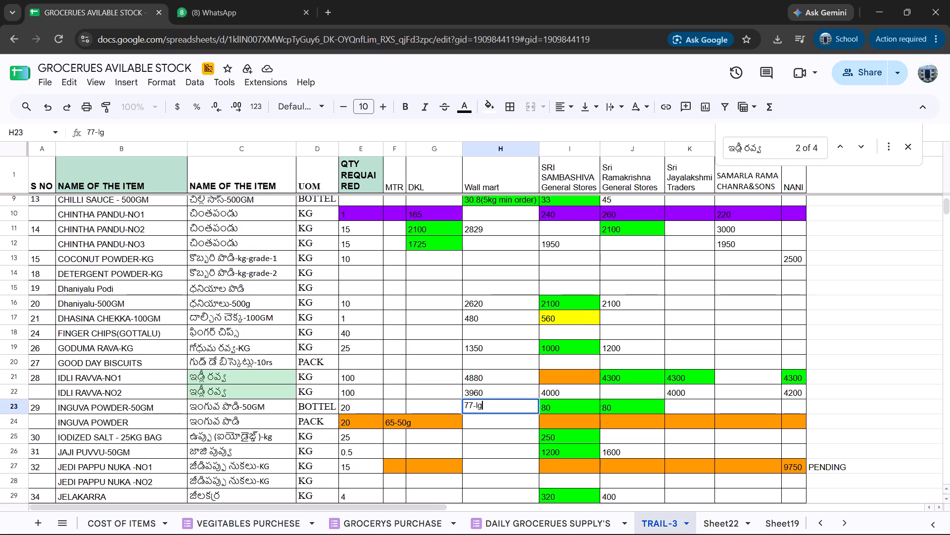
left_click(472, 405)
key("BackSpace")
key("BackSpace")
type("15")
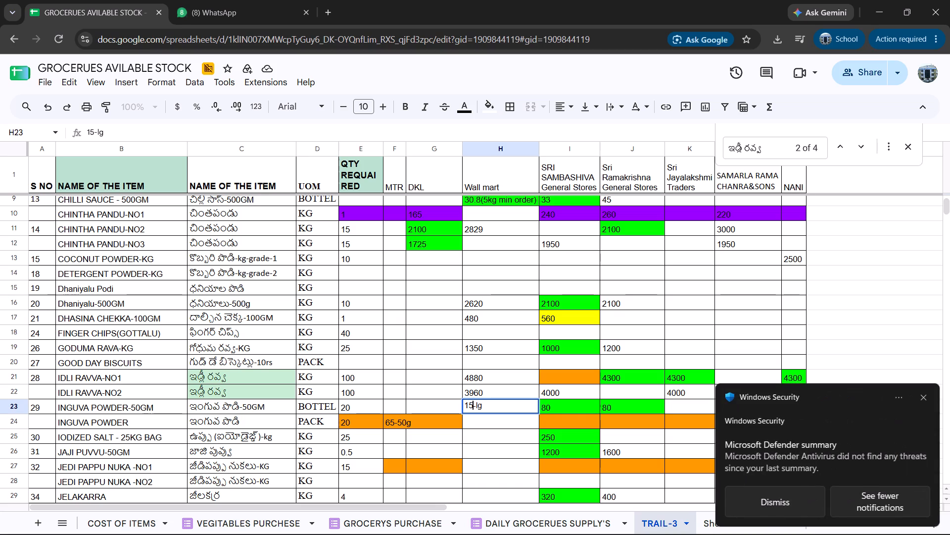
key("4")
key("0")
Set the MTR price of INGUVA POWDER in row 24 to 1300-50g.
double_click(395, 419)
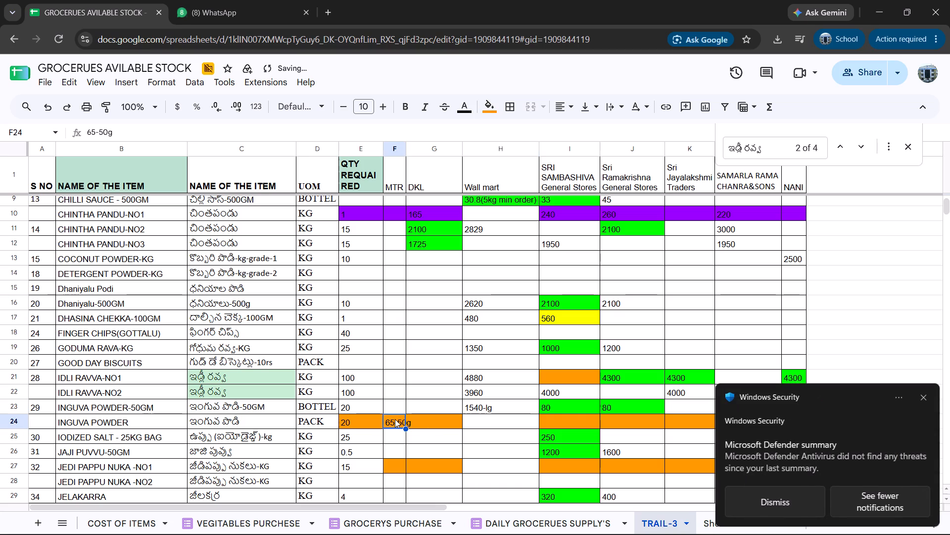
left_click(390, 419)
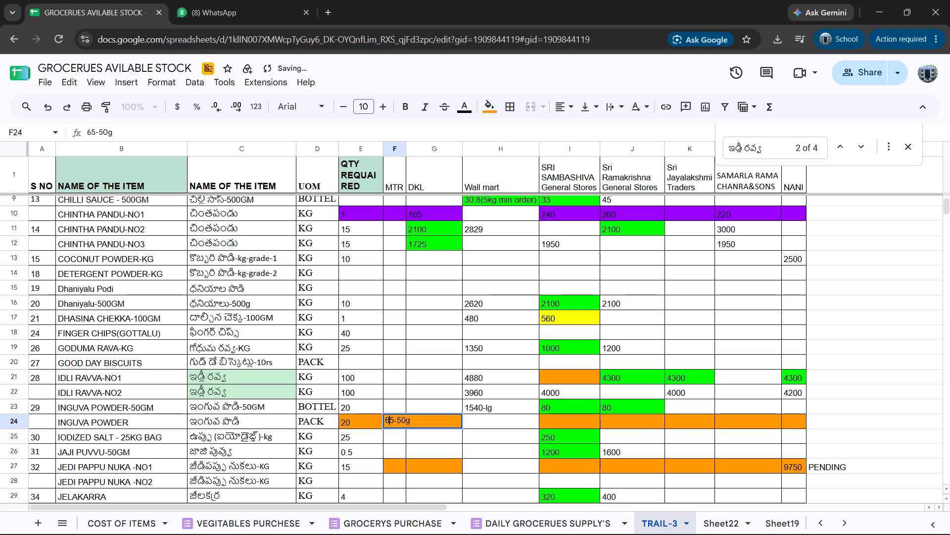
left_click(394, 420)
key("BackSpace")
key("BackSpace")
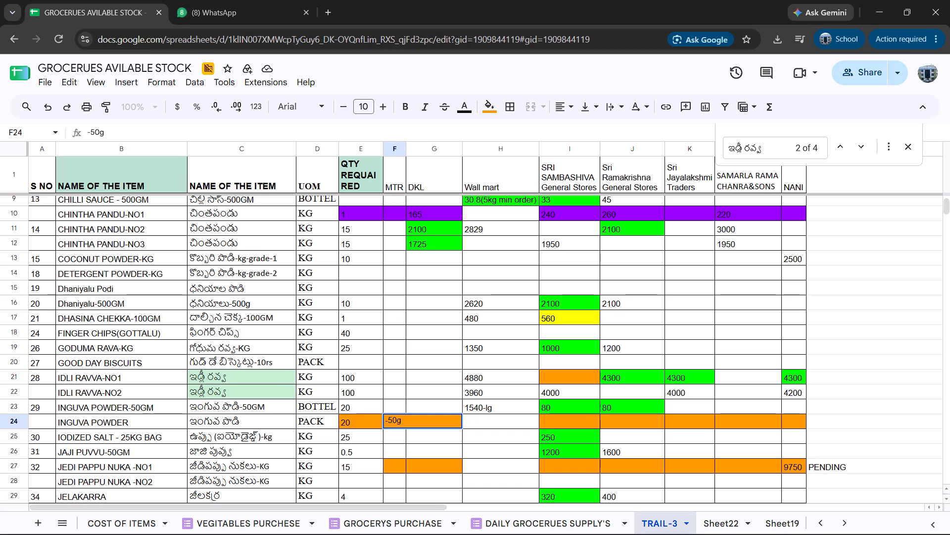
type("1300")
key("Return")
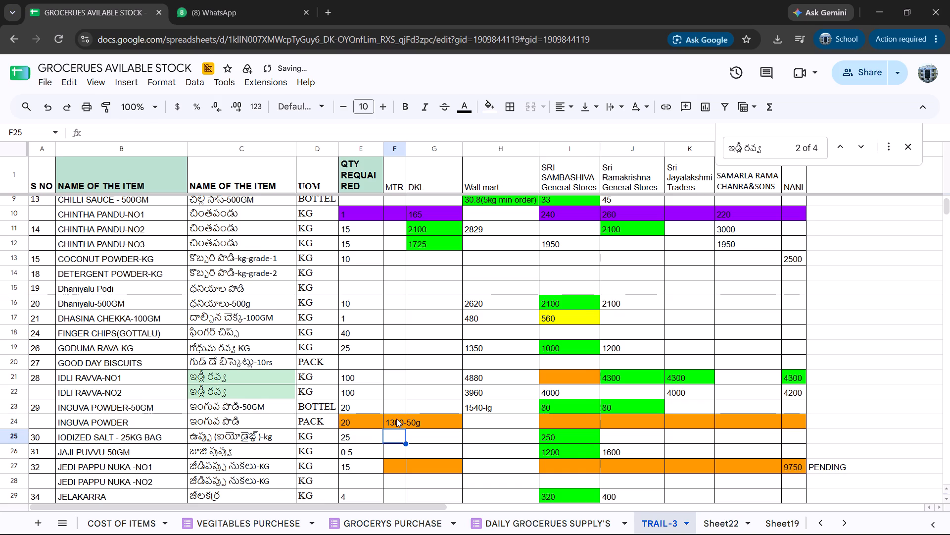
Highlight the INGUVA POWDER MTR price in row 24 with a bright green fill.
left_click(396, 419)
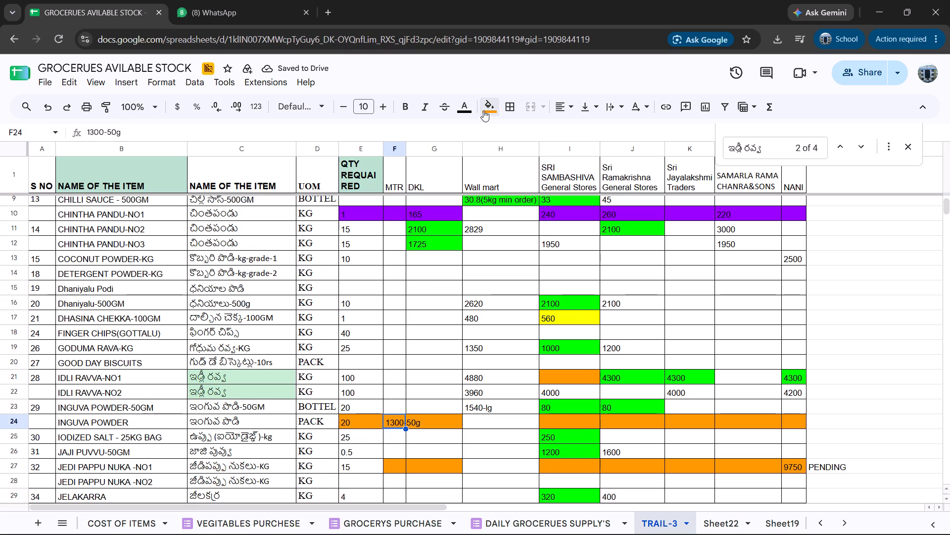
left_click(483, 110)
left_click(549, 166)
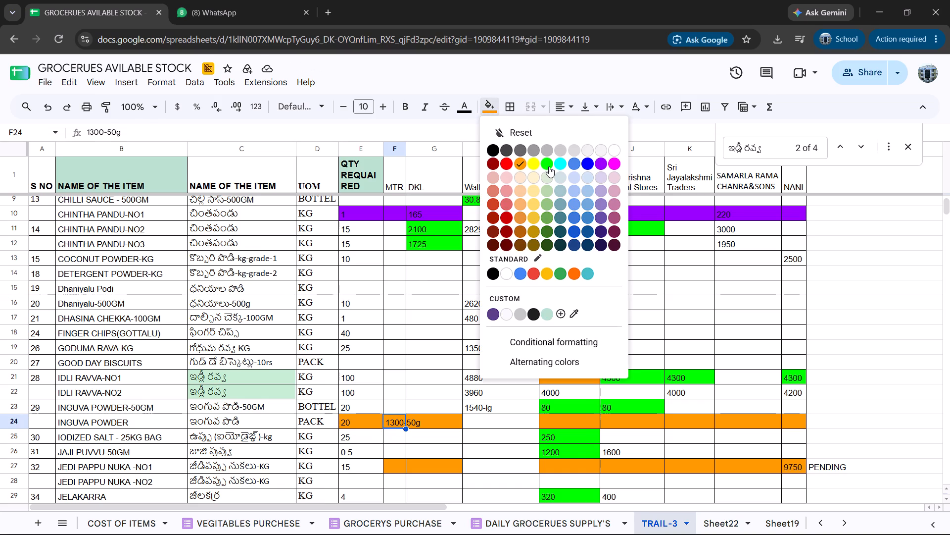
left_click(475, 430)
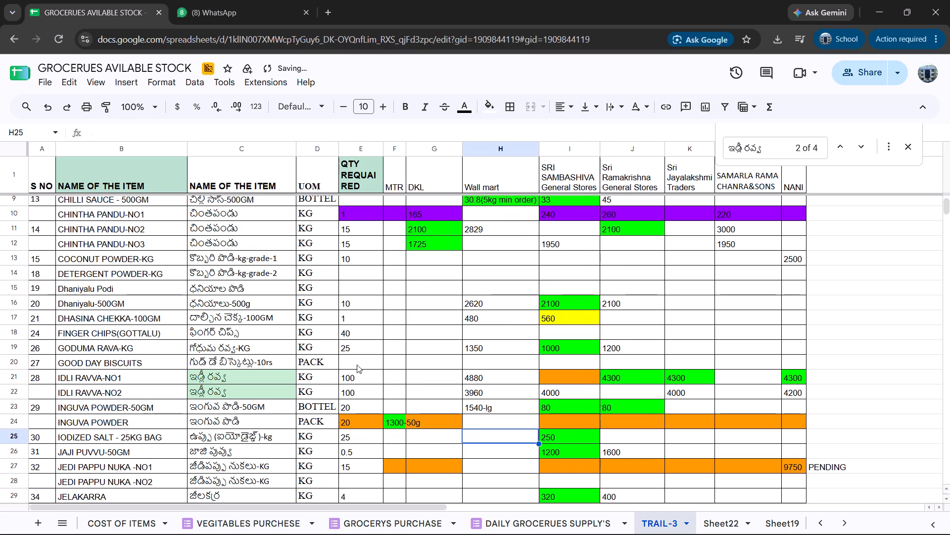
Auto-fit the MTR column's width to its contents.
double_click(404, 150)
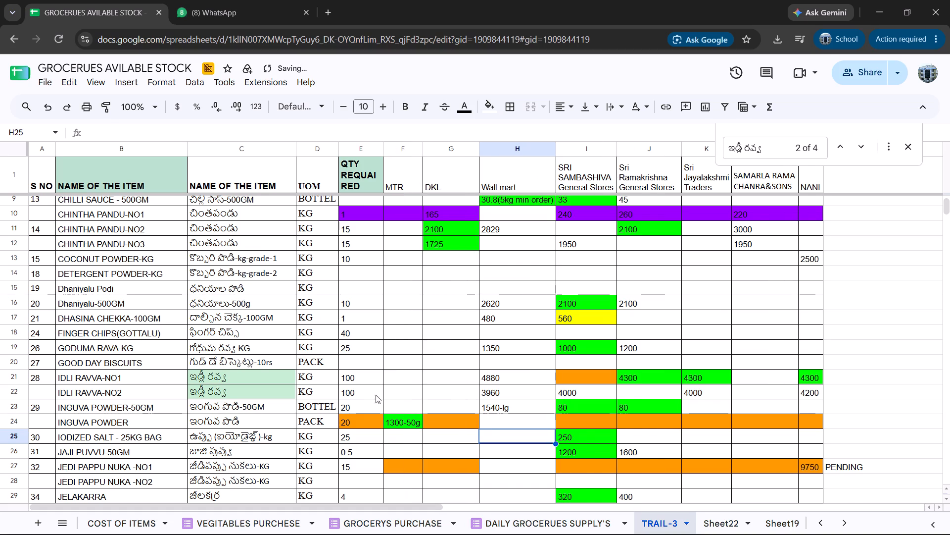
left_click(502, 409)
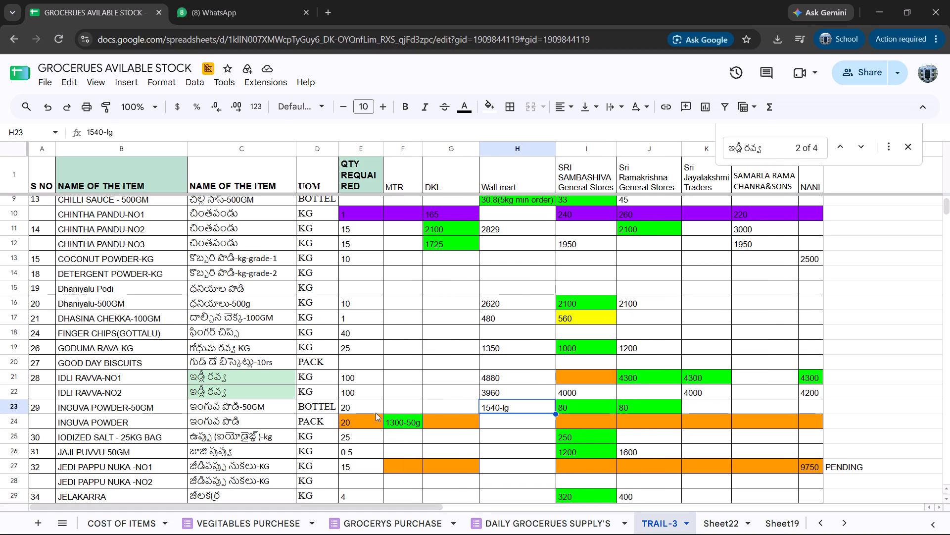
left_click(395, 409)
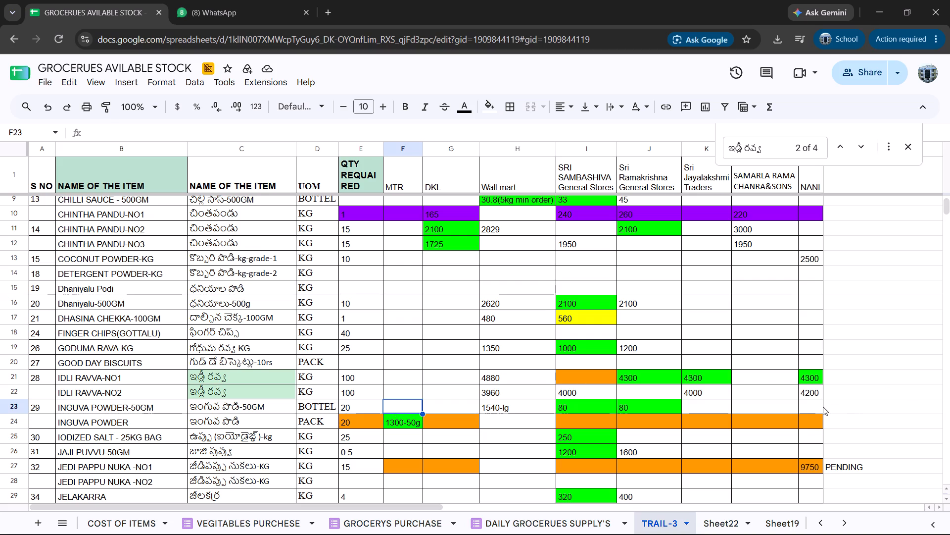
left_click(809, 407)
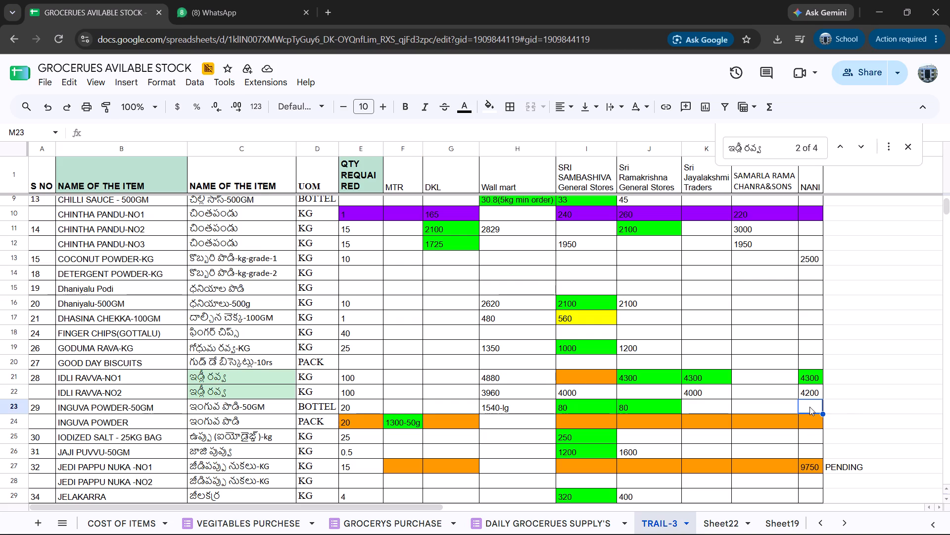
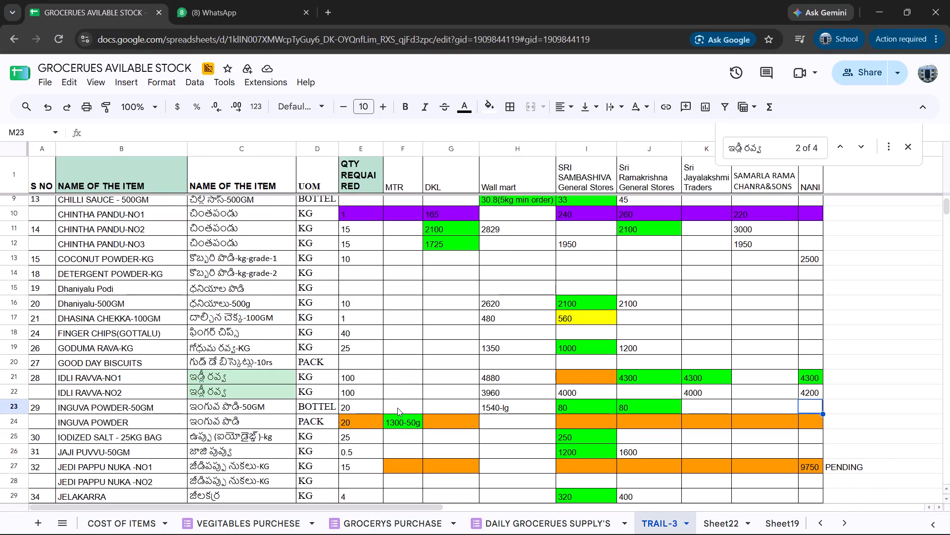
Set the INGUVA POWDER-50GM price to 1600 for both SRI SAMBASHIVA General Stores and Sri Ramakrishna General Stores.
left_click(401, 437)
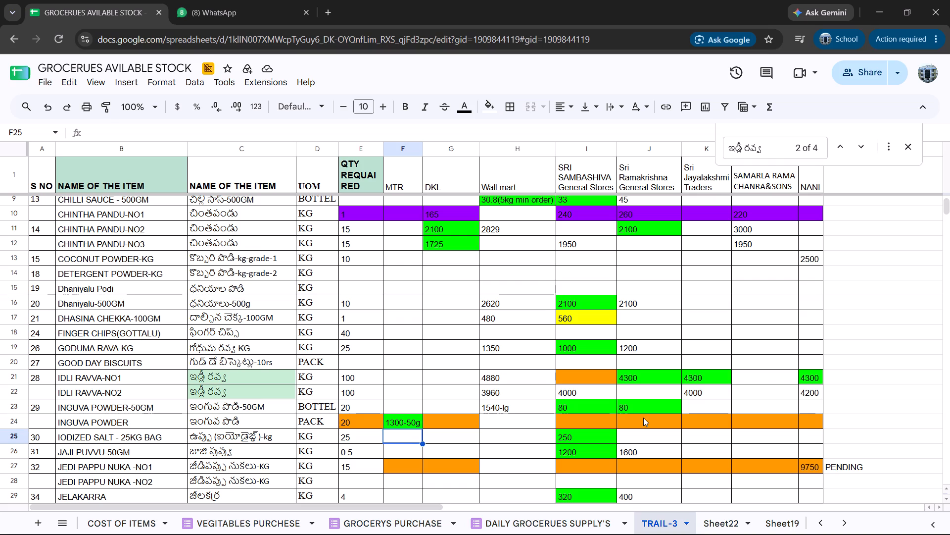
left_click(579, 403)
type("1600")
key("Return")
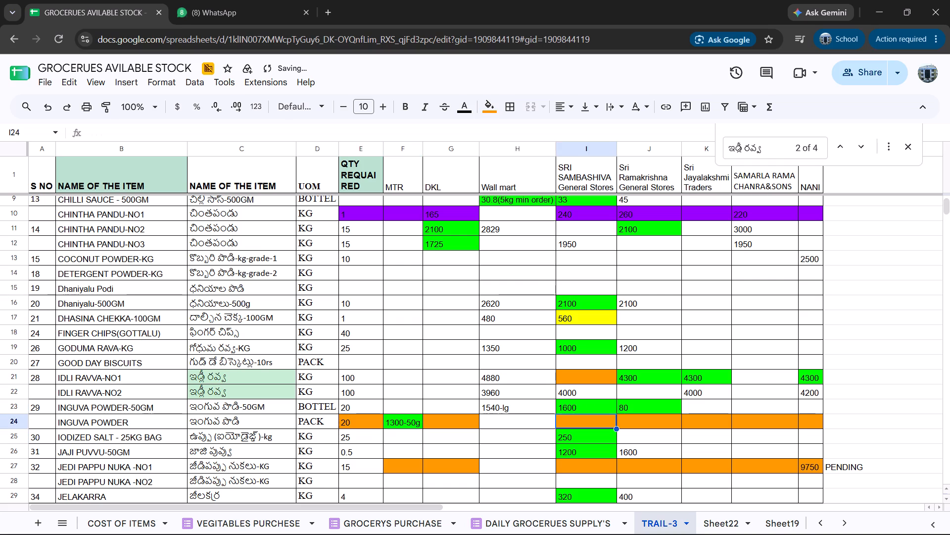
key("Up")
key("Right")
type("1600")
key("Return")
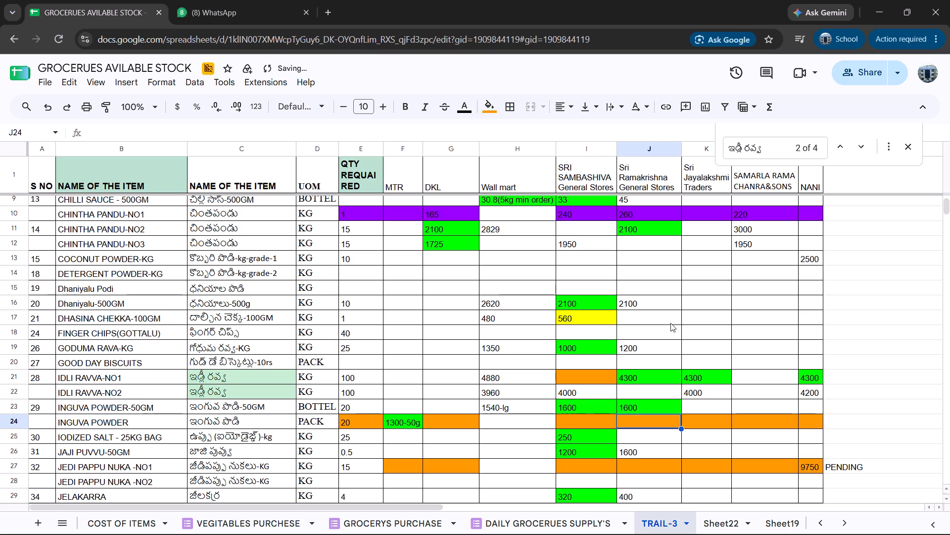
Change the fill of the SRI SAMBASHIVA and Sri Ramakrishna INGUVA POWDER-50GM prices to white.
left_click_drag(602, 408, 631, 407)
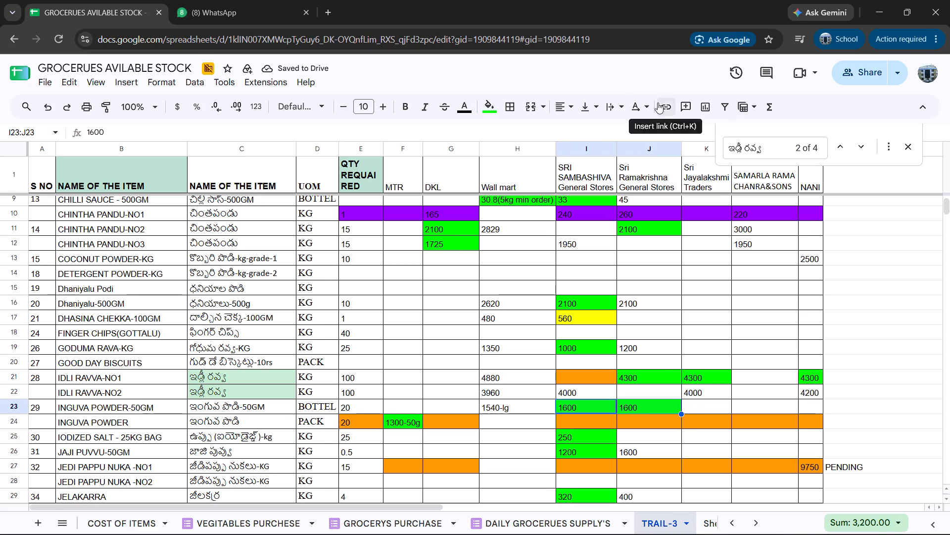
left_click(484, 109)
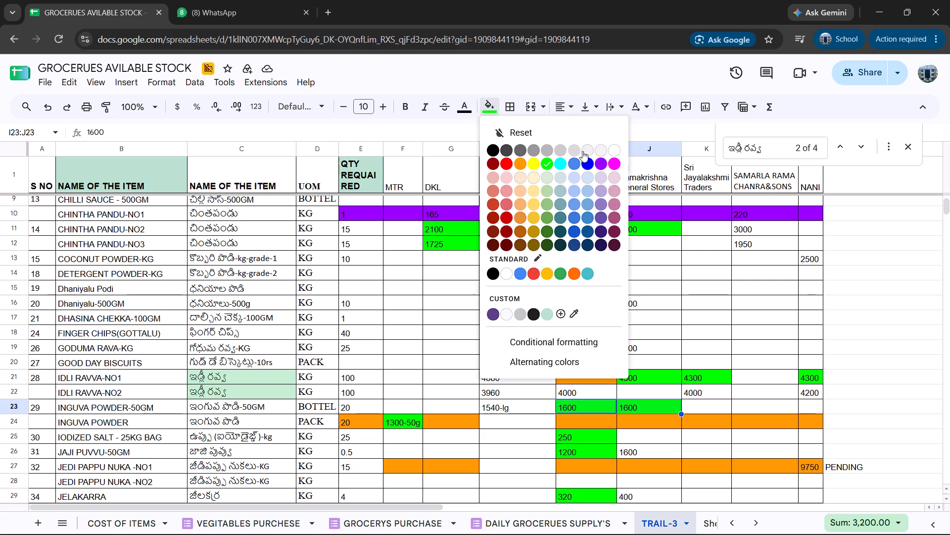
left_click(616, 152)
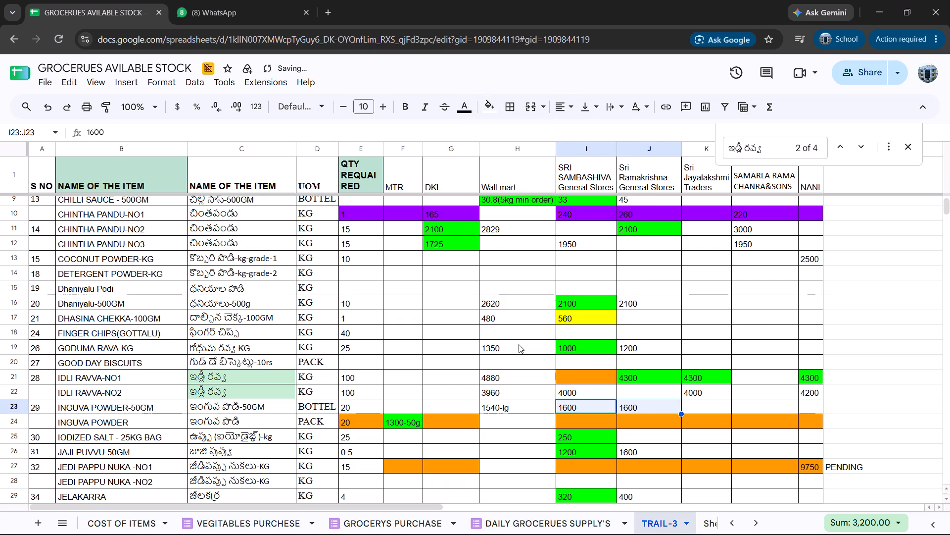
Highlight the INGUVA POWDER-50GM Wall mart price in row 23 with a bright green fill.
left_click(513, 421)
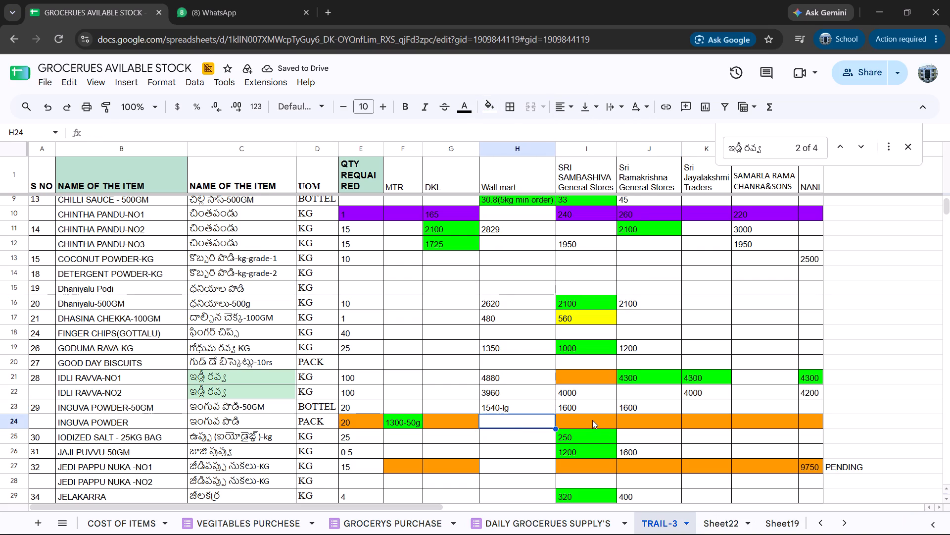
left_click(592, 420)
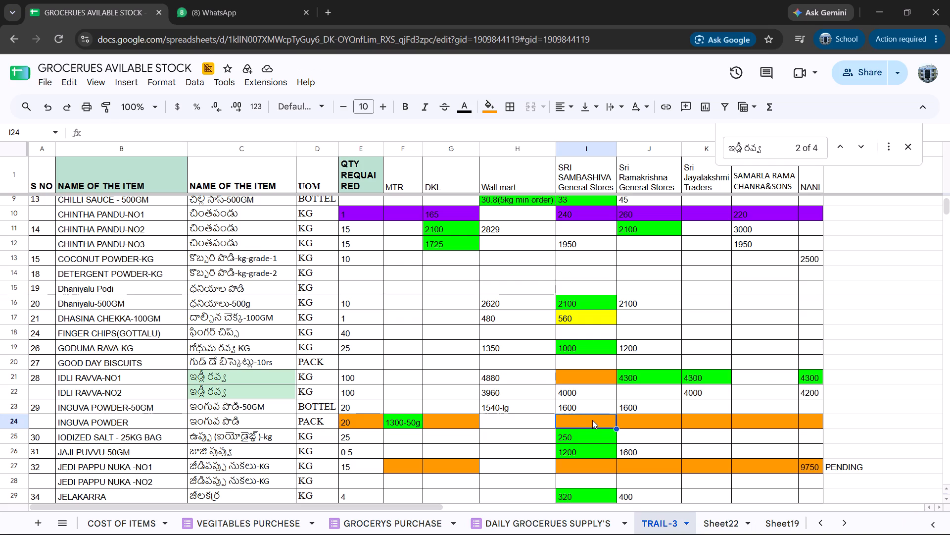
left_click(530, 408)
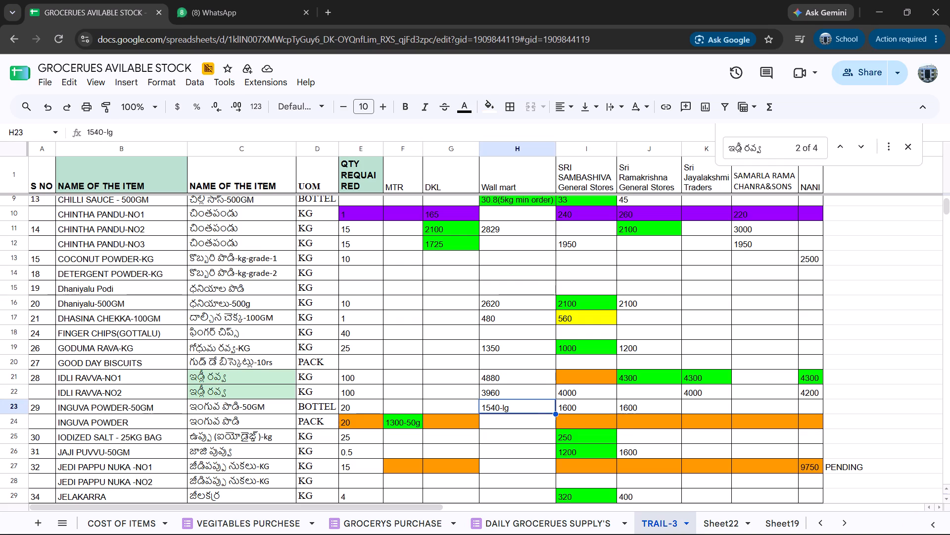
left_click_drag(491, 103, 545, 160)
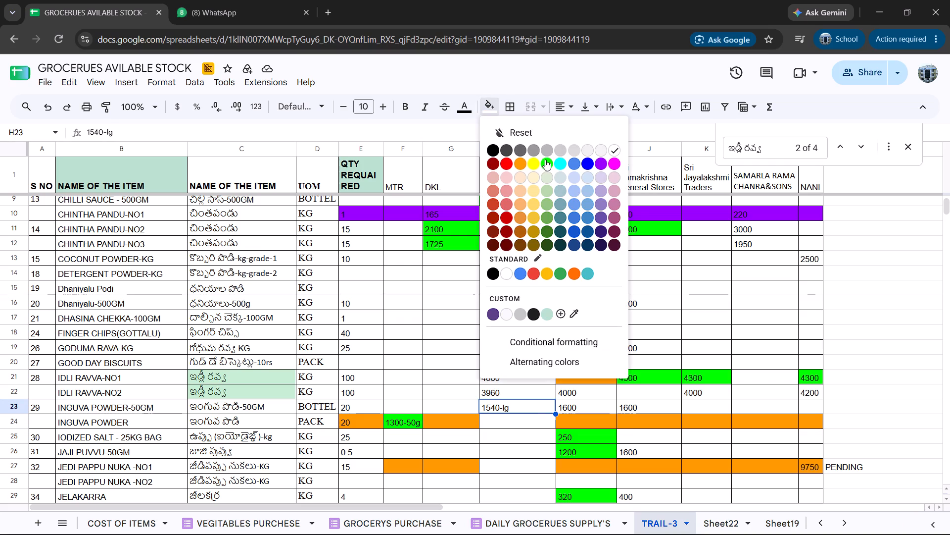
left_click_drag(545, 160, 545, 160)
left_click(545, 160)
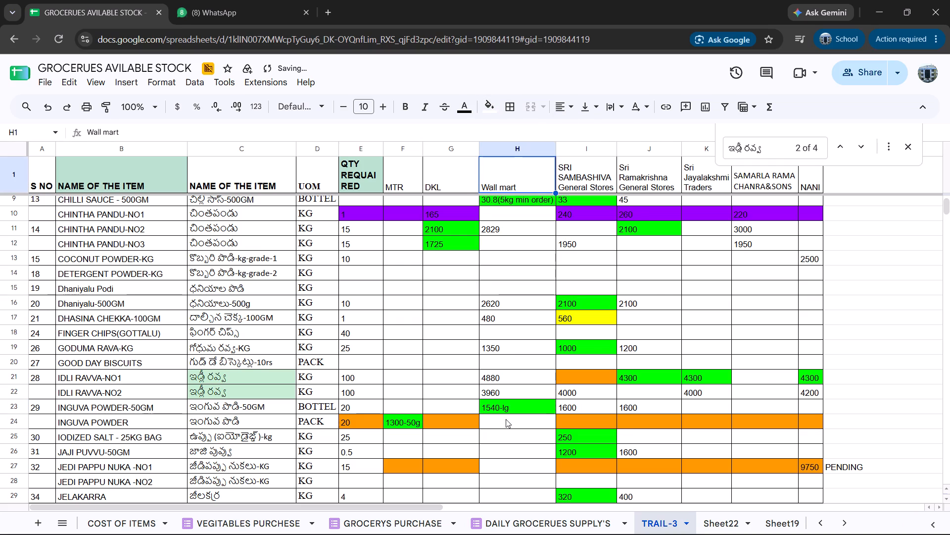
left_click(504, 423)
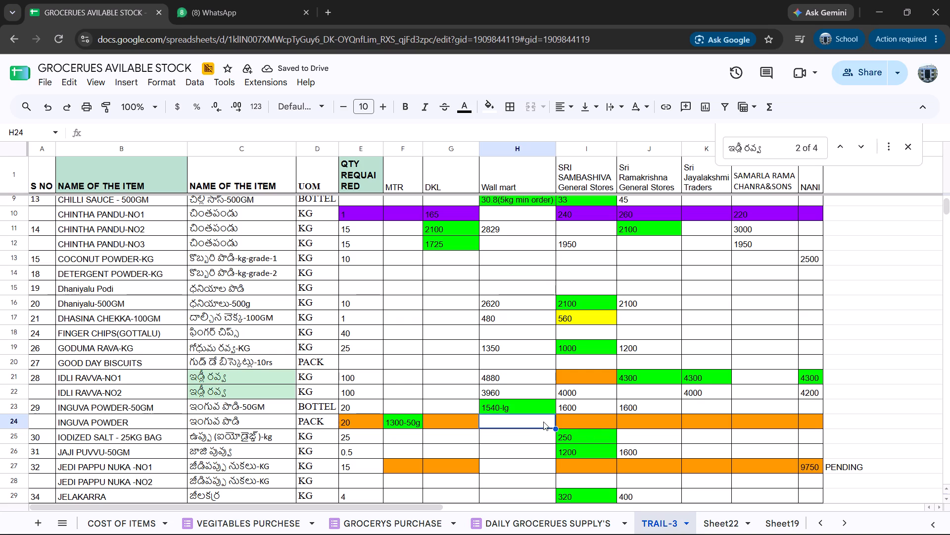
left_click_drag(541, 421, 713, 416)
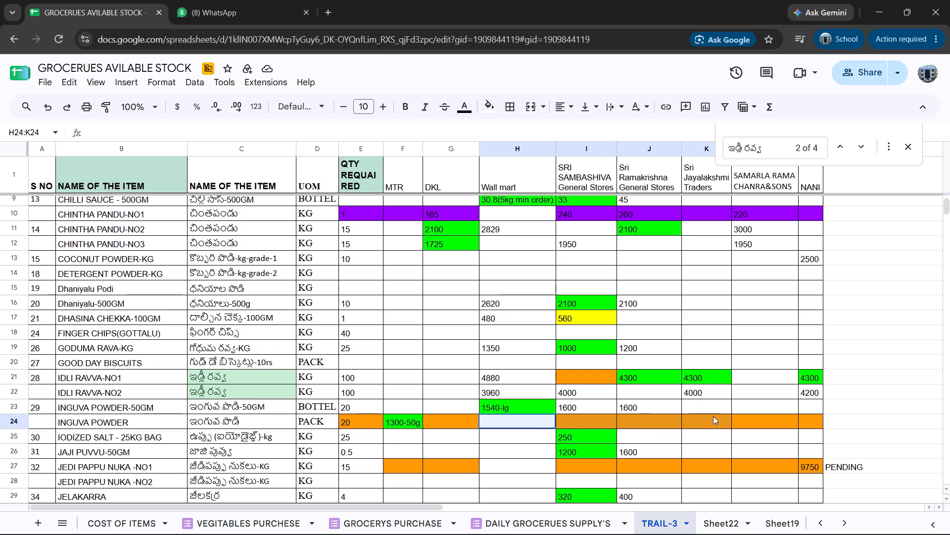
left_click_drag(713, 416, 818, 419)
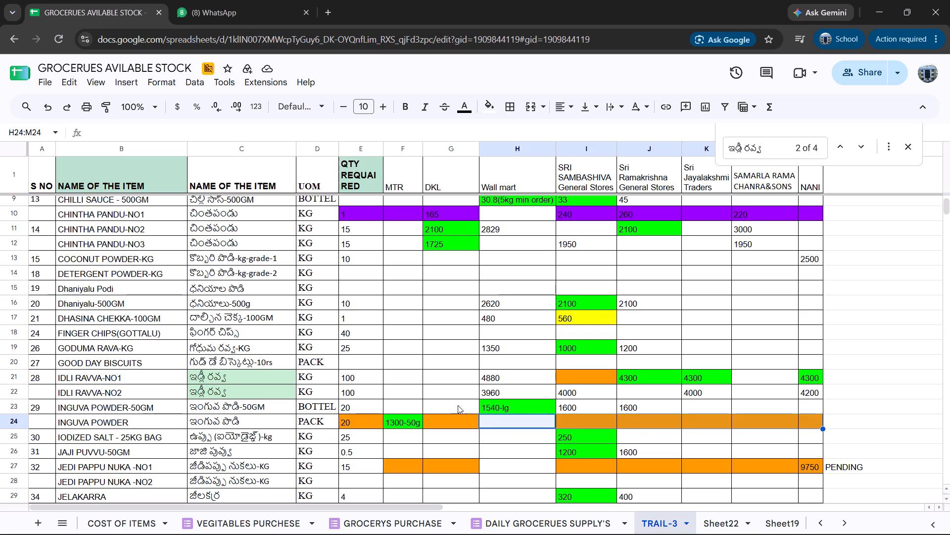
Examine the item price list and the 2/10/2026 purchase list beside the supplier columns for an iodized salt entry.
left_click(404, 437)
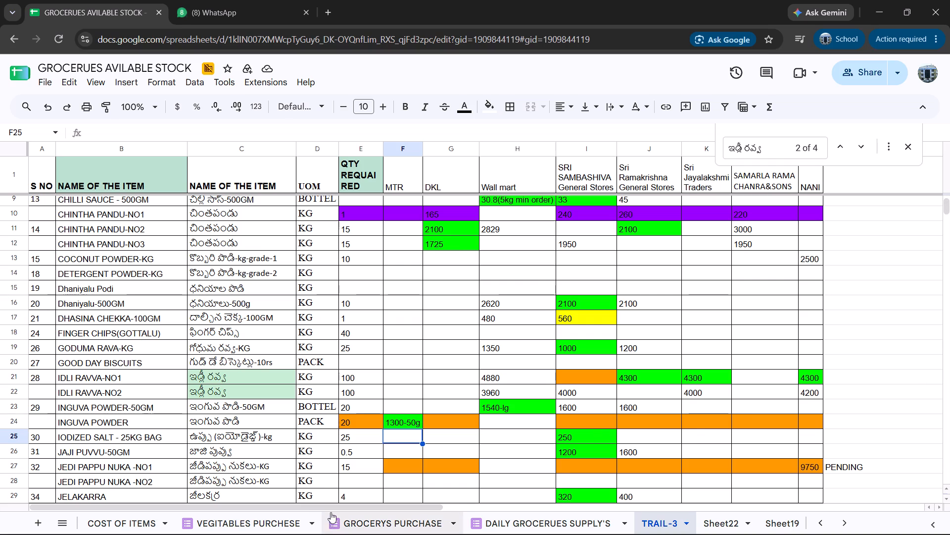
left_click_drag(332, 508, 421, 505)
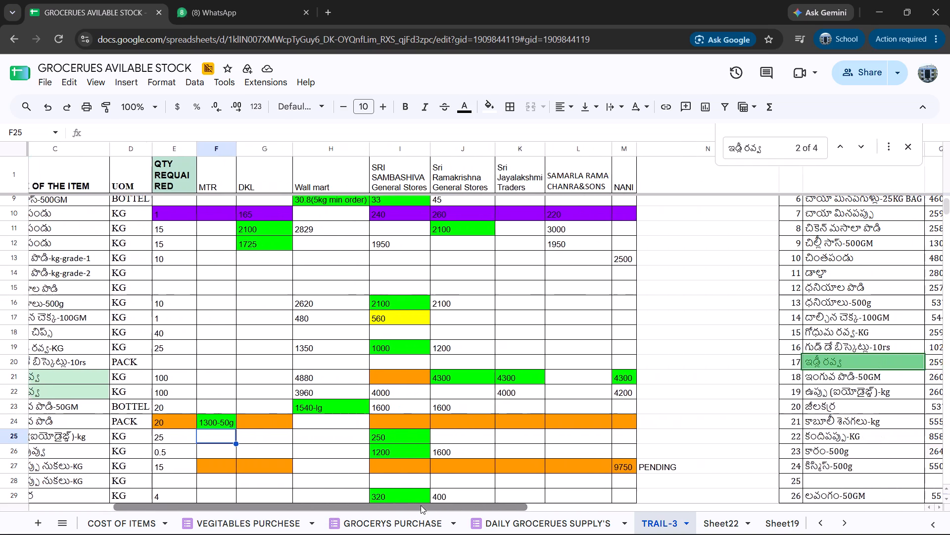
left_click_drag(421, 505, 508, 493)
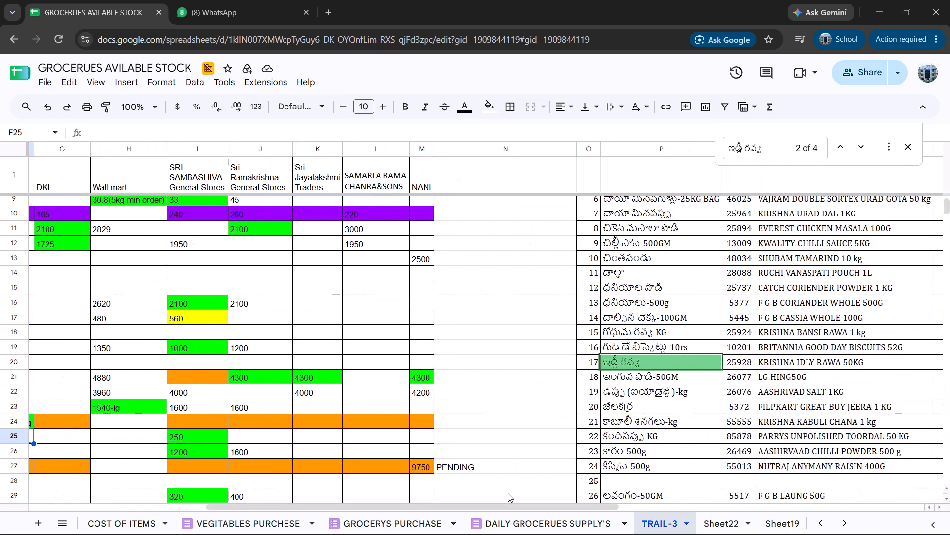
left_click_drag(508, 493, 525, 496)
left_click_drag(515, 510, 639, 509)
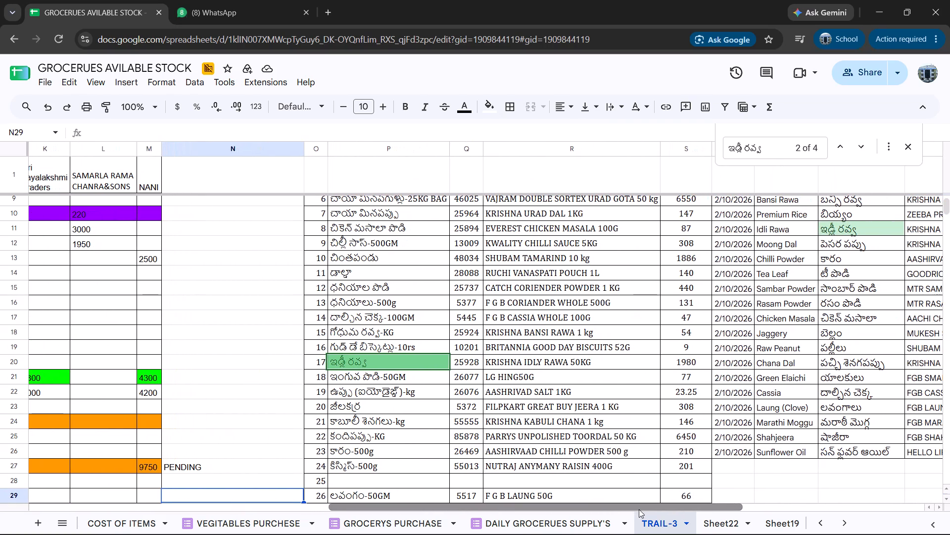
left_click_drag(639, 509, 665, 506)
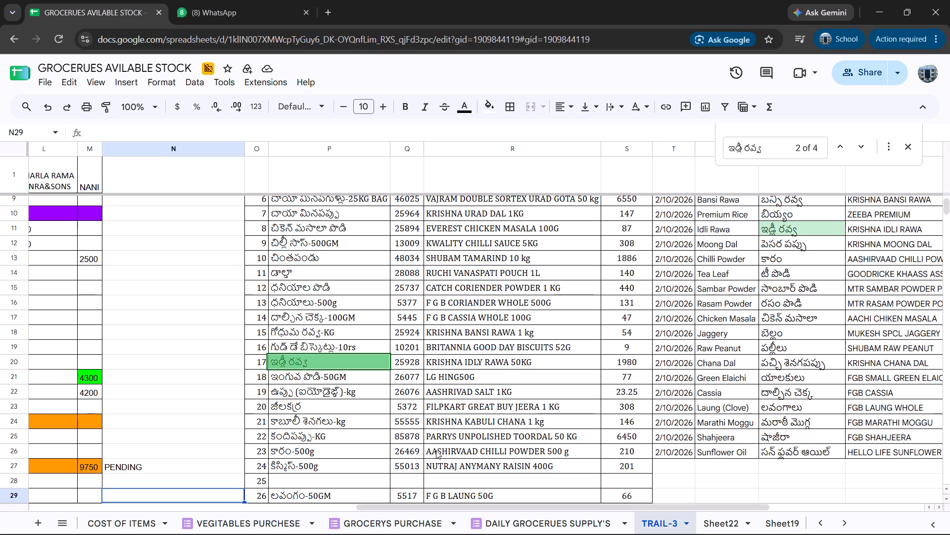
left_click(463, 392)
key("Right")
key("Right")
key("Right")
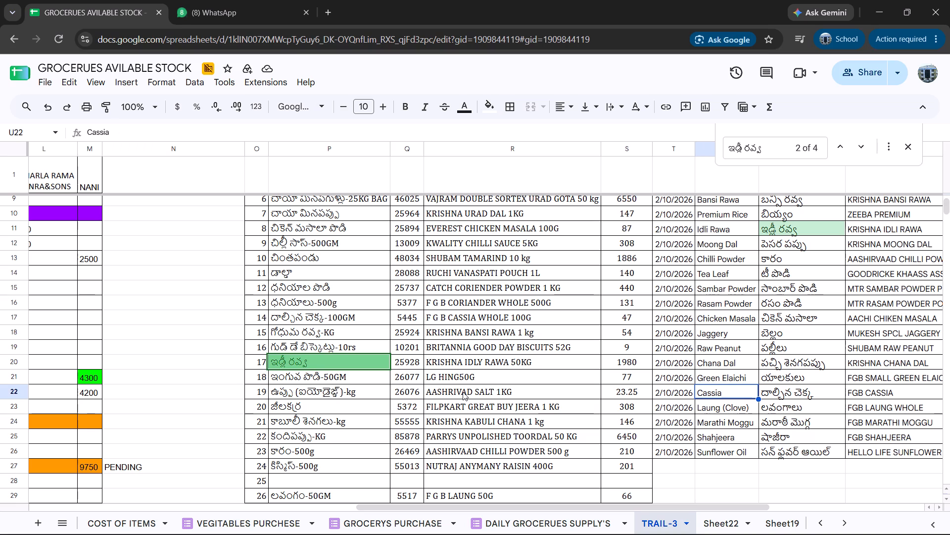
key("Right")
key("Up")
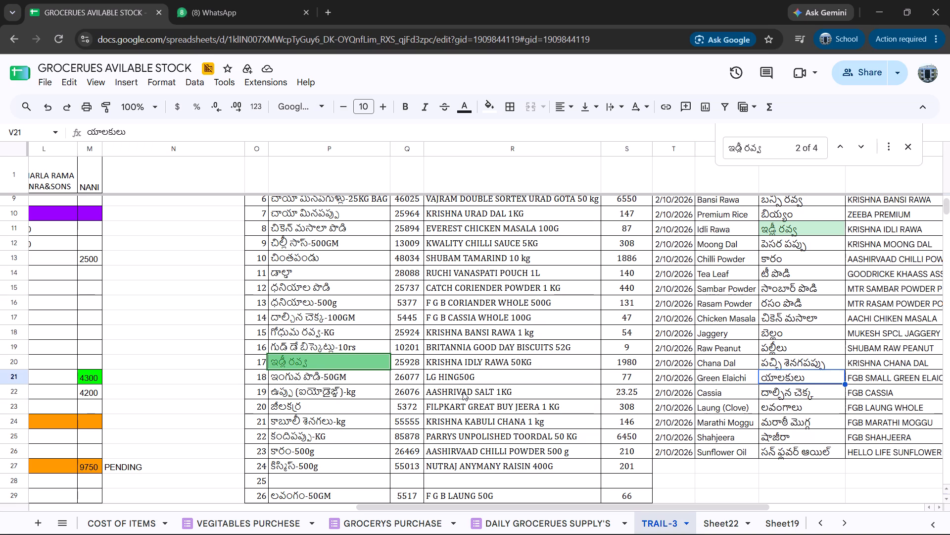
key("Up")
key("Up")
key("Up")
key("Up")
key("Up")
key("Up")
key("Up")
key("Up")
key("Up")
key("Up")
key("Up")
key("Up")
key("Up")
key("Up")
key("Up")
key("Up")
key("Up")
key("Up")
key("Up")
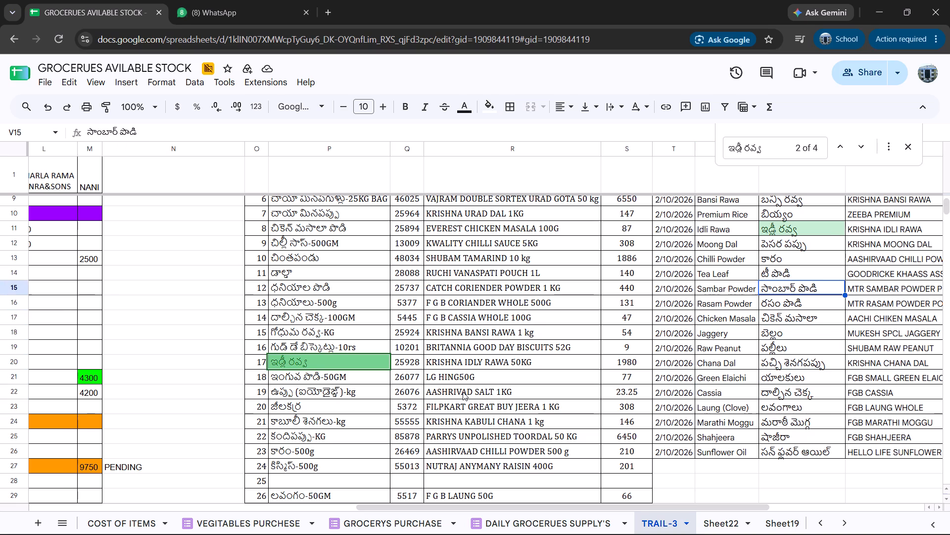
key("Down")
key("Down")
key("Down")
key("Down")
key("Down")
key("Down")
key("Down")
key("Down")
key("Down")
key("Down")
key("Down")
key("Down")
key("Down")
key("Down")
key("Down")
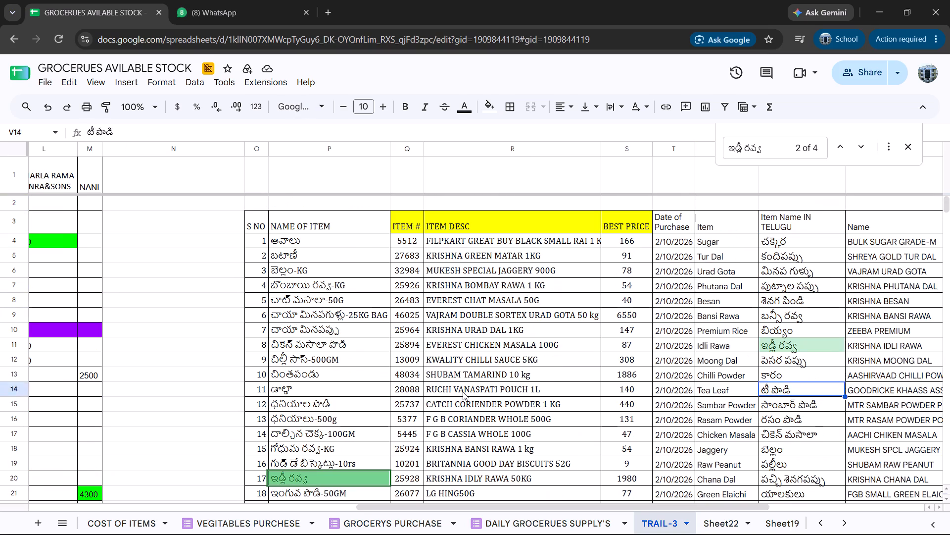
key("Down")
key("Down")
key("Down")
key("Down")
key("Down")
key("Down")
key("Down")
key("Down")
key("Down")
key("Down")
key("Down")
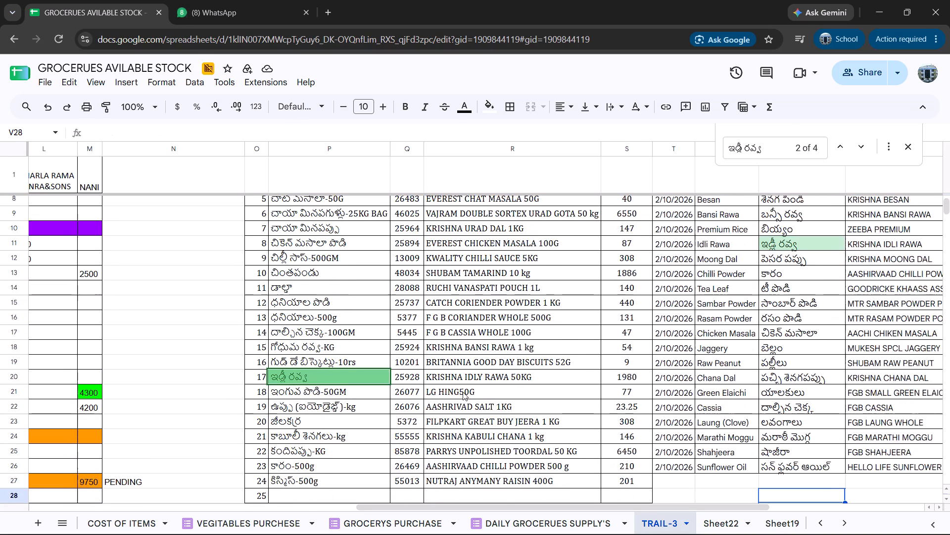
key("Down")
key("Down")
key("Up")
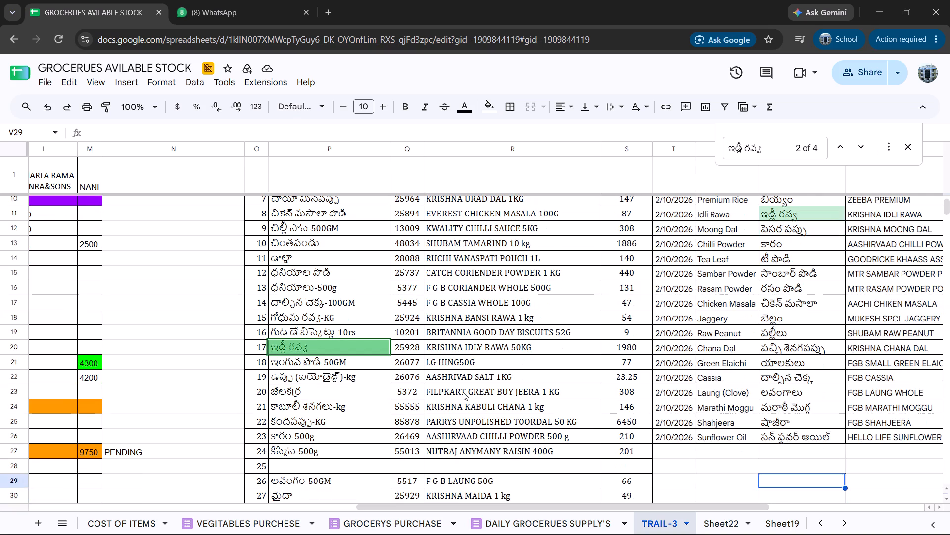
key("Up")
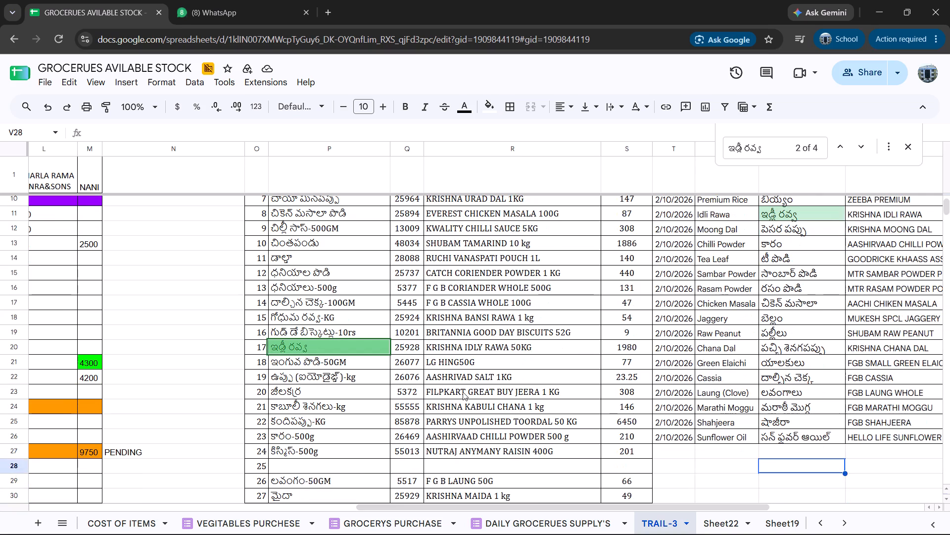
key("Right")
key("Right")
key("Right")
key("Right")
key("Right")
key("Right")
key("Right")
key("Right")
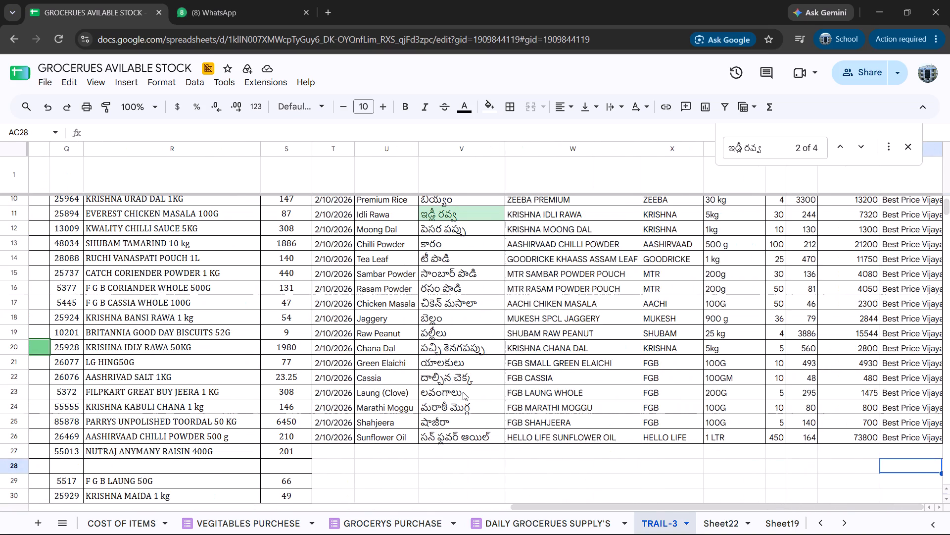
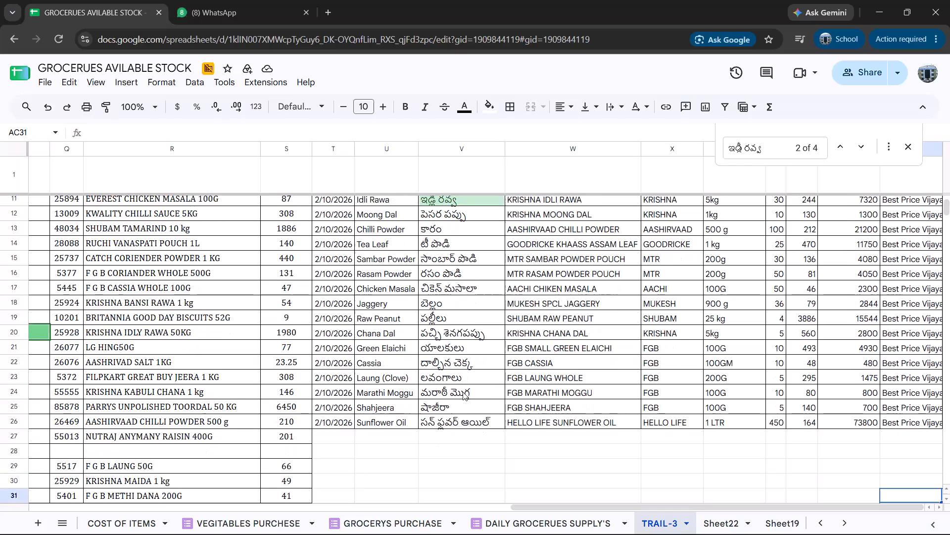
Examine the Telugu item names in the 2/10/2026 purchase list, including the Tea Leaf and Sambar Powder rows.
key("Down")
key("Up")
key("Up")
key("Up")
key("Up")
key("Up")
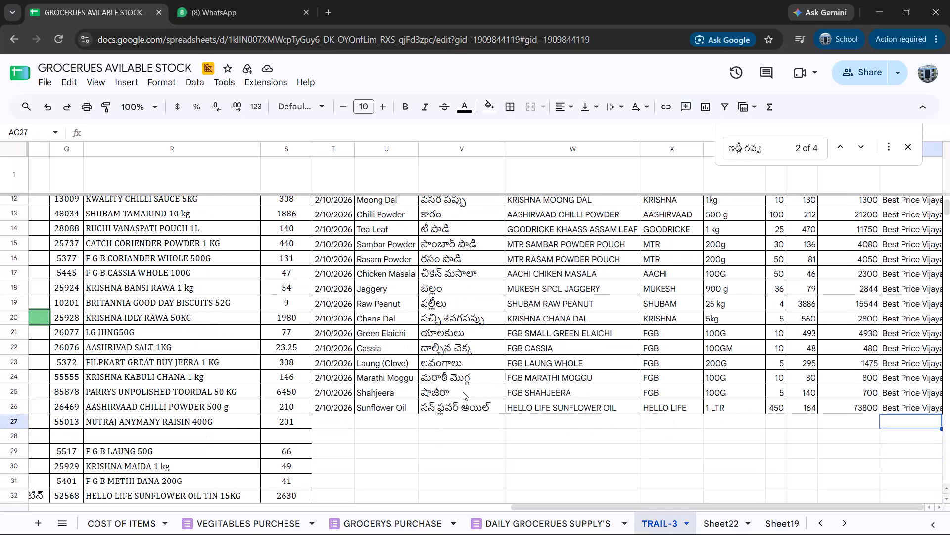
left_click(437, 232)
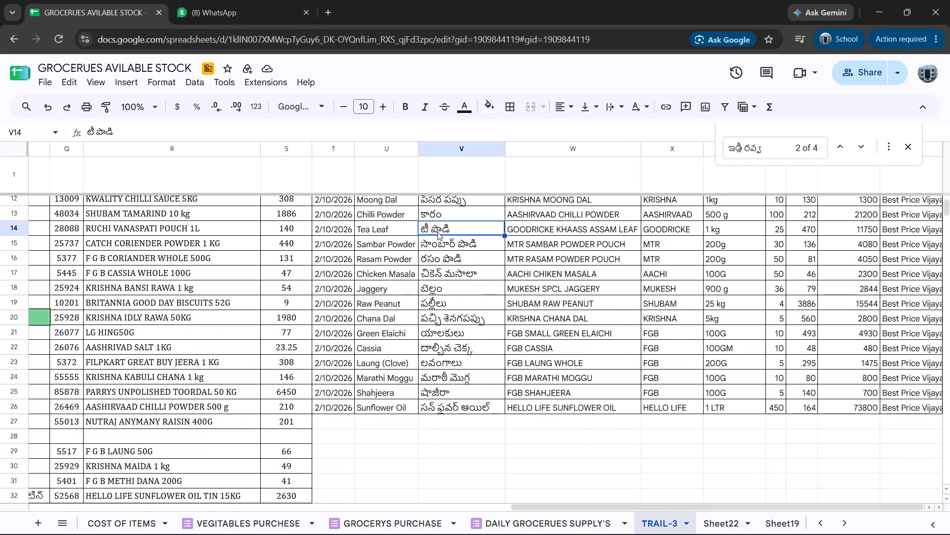
left_click(436, 242)
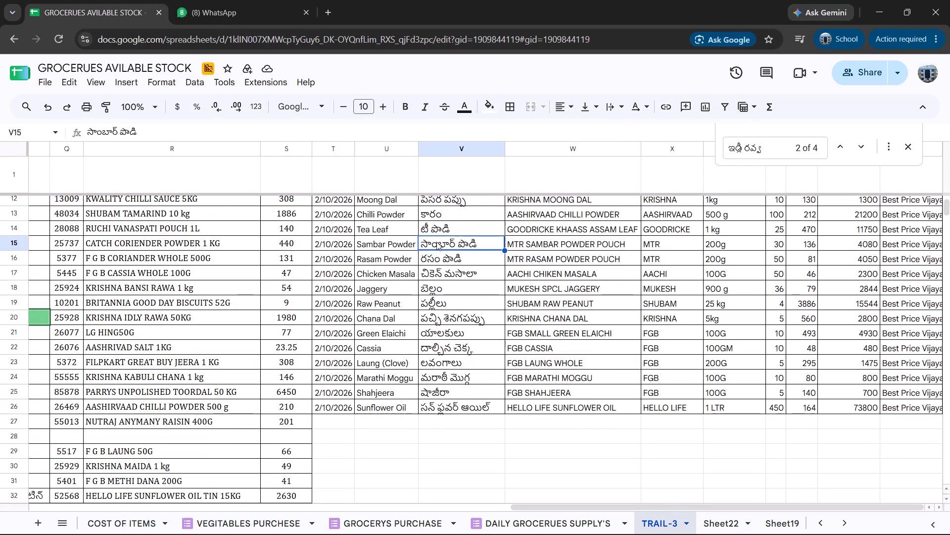
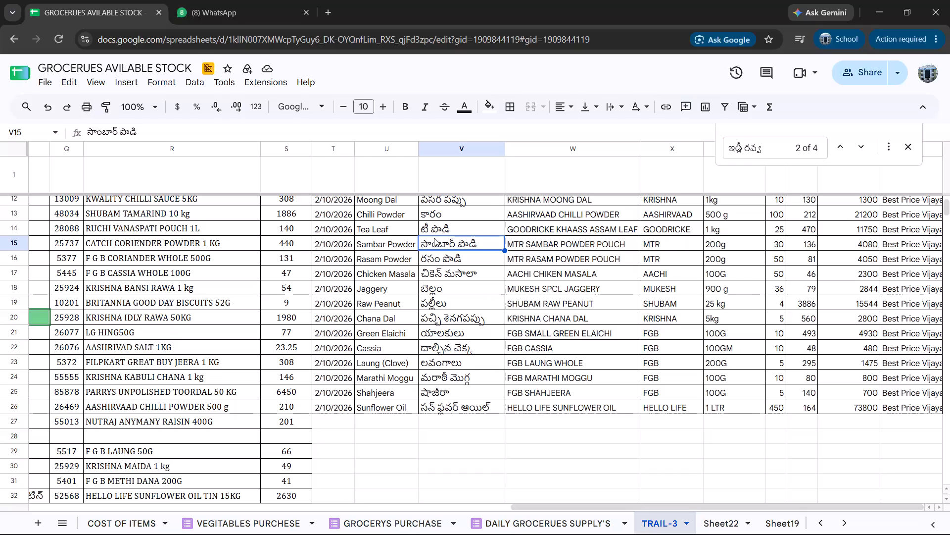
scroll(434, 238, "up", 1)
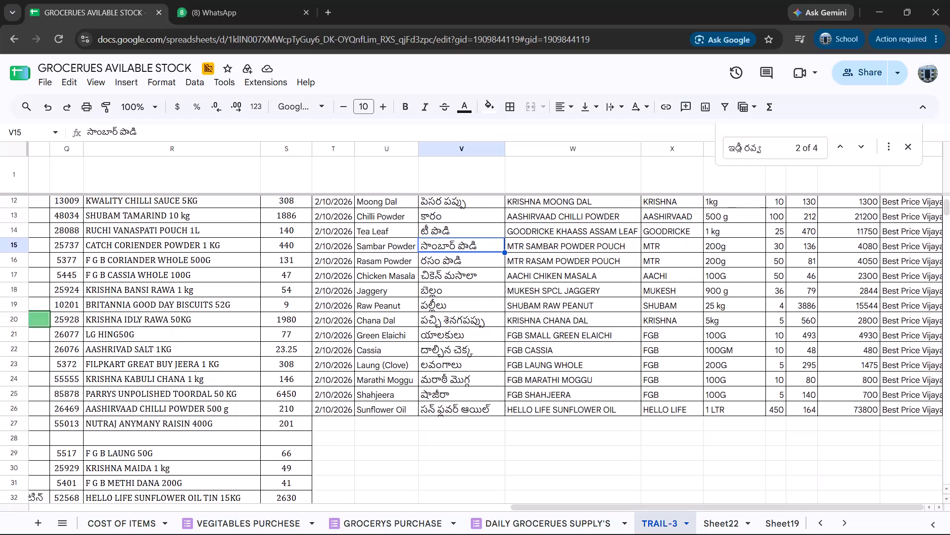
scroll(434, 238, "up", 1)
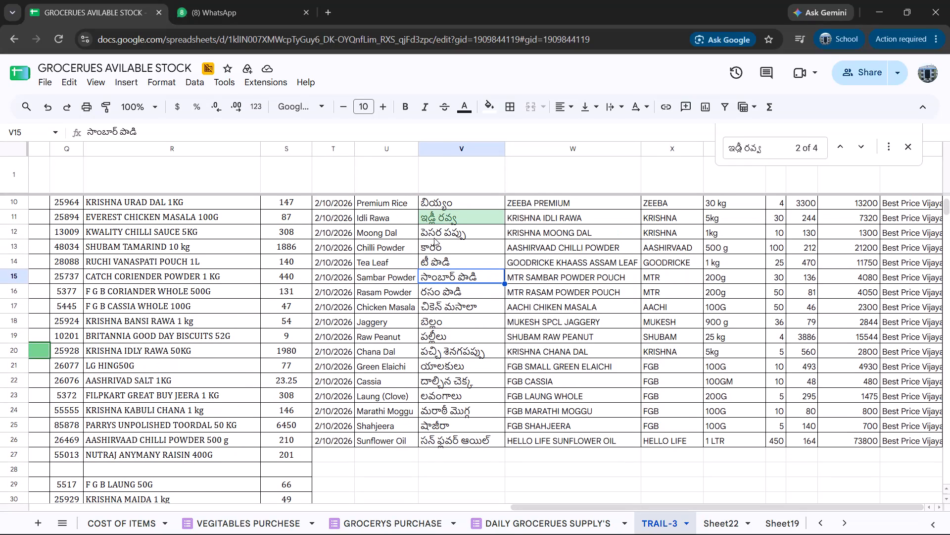
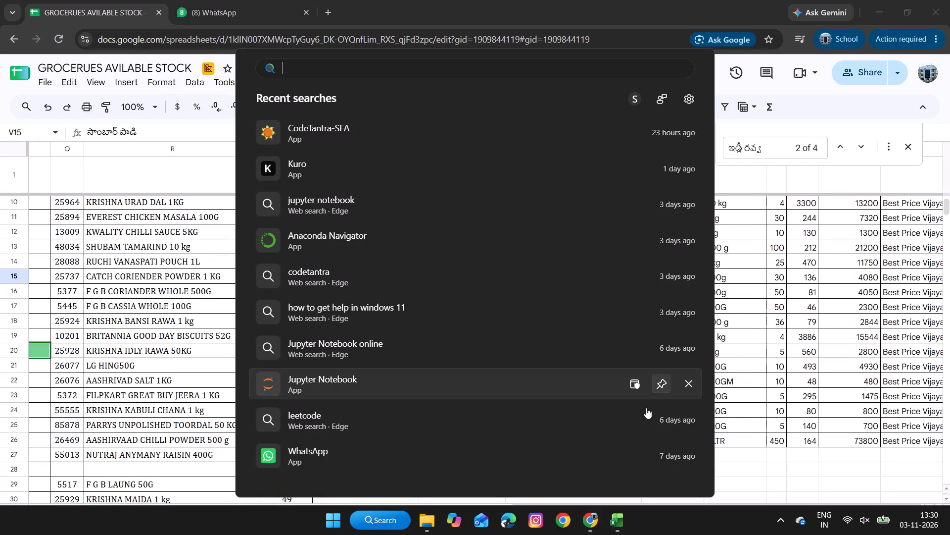
Return to the stock sheet and select the unit price of the MTR Sambar Powder pouch in the purchase list.
left_click(743, 472)
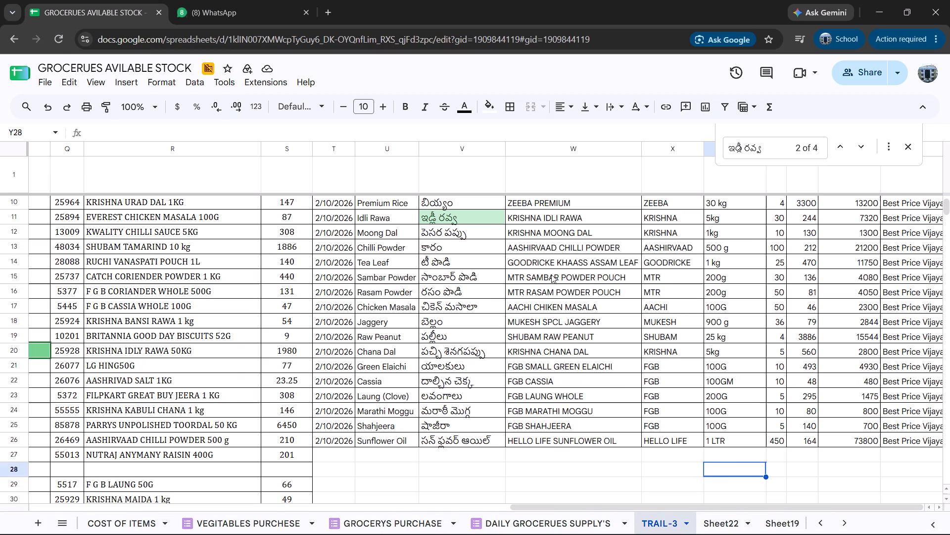
left_click(802, 277)
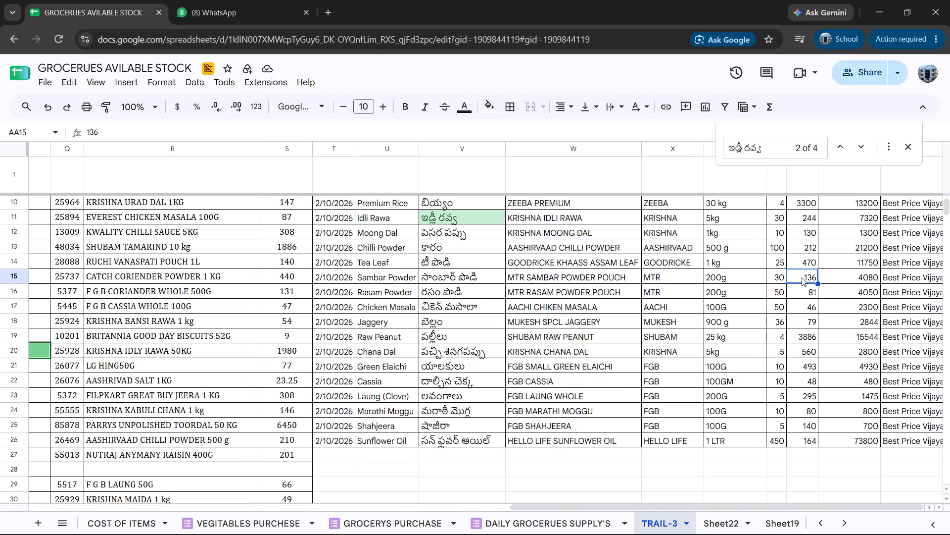
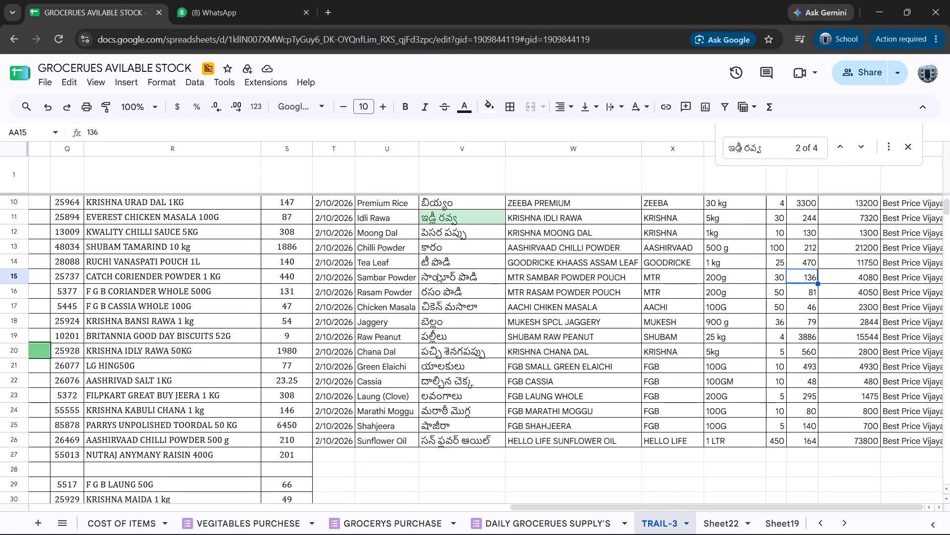
Copy the Telugu name కారం from the Chilli Powder row and search the TRAIL-3 sheet for it, replacing the previous search term.
triple_click(435, 245)
key("ctrl+c")
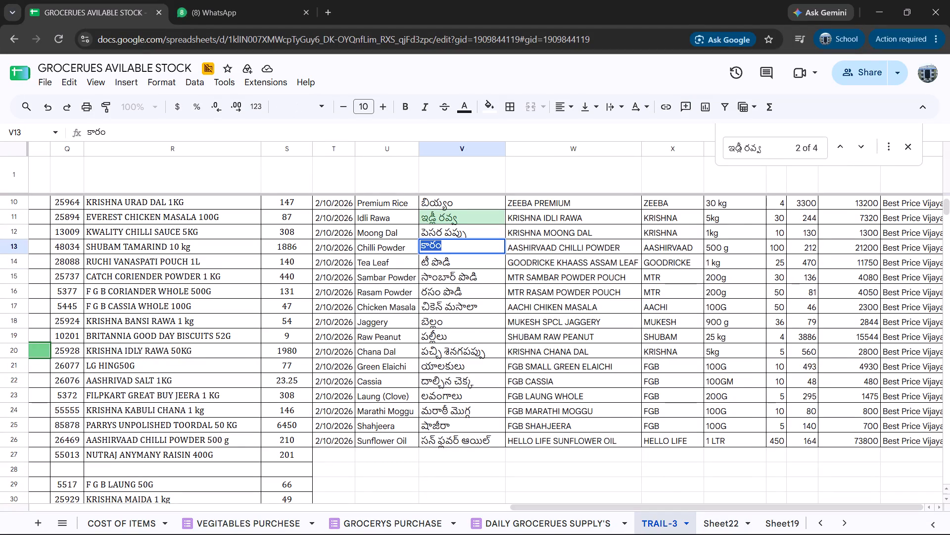
double_click(761, 148)
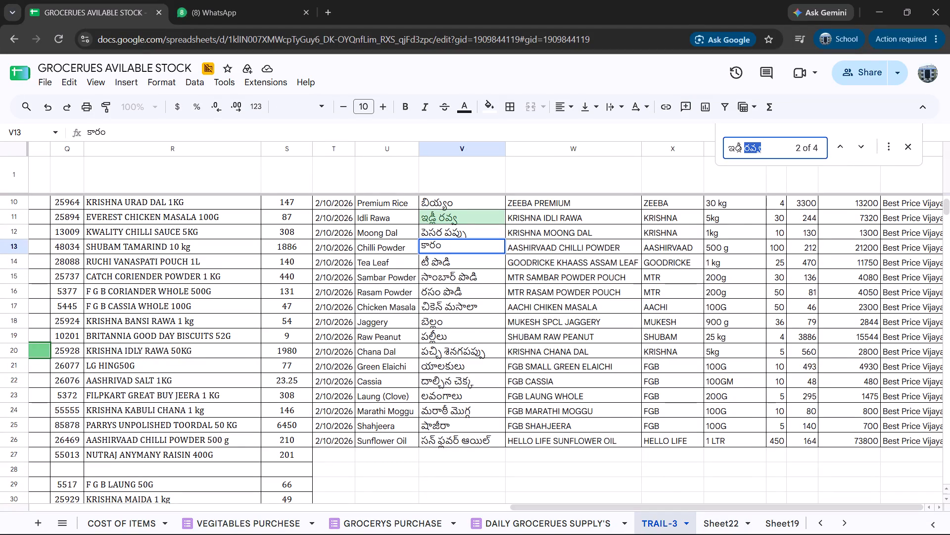
key("BackSpace")
key("BackSpace")
key("BackSpace")
key("BackSpace")
key("BackSpace")
key("BackSpace")
key("BackSpace")
key("BackSpace")
key("BackSpace")
key("BackSpace")
key("BackSpace")
key("BackSpace")
key("BackSpace")
key("BackSpace")
key("BackSpace")
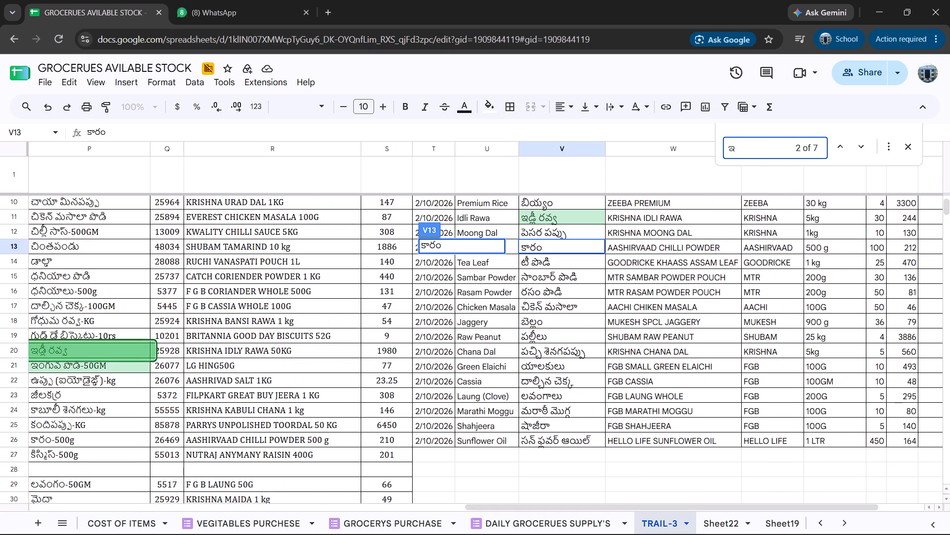
key("ctrl+v")
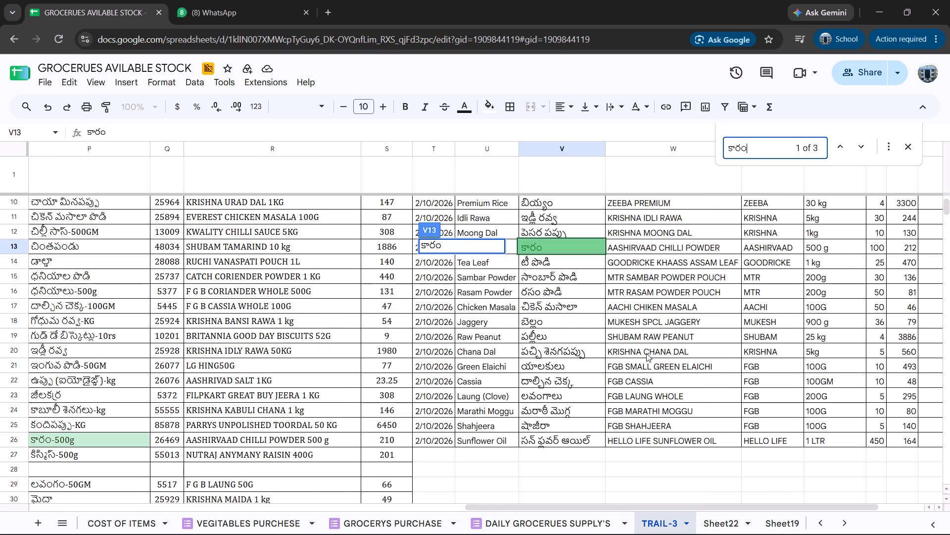
Search the GROCERYS PURCHASE sheet for the same Telugu name, కారం.
left_click(402, 522)
key("Return")
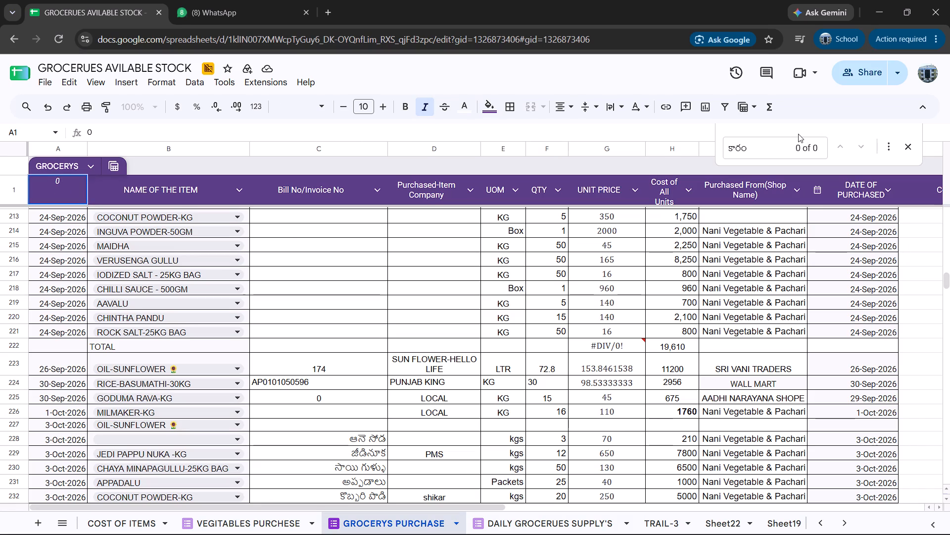
left_click(770, 152)
key("Return")
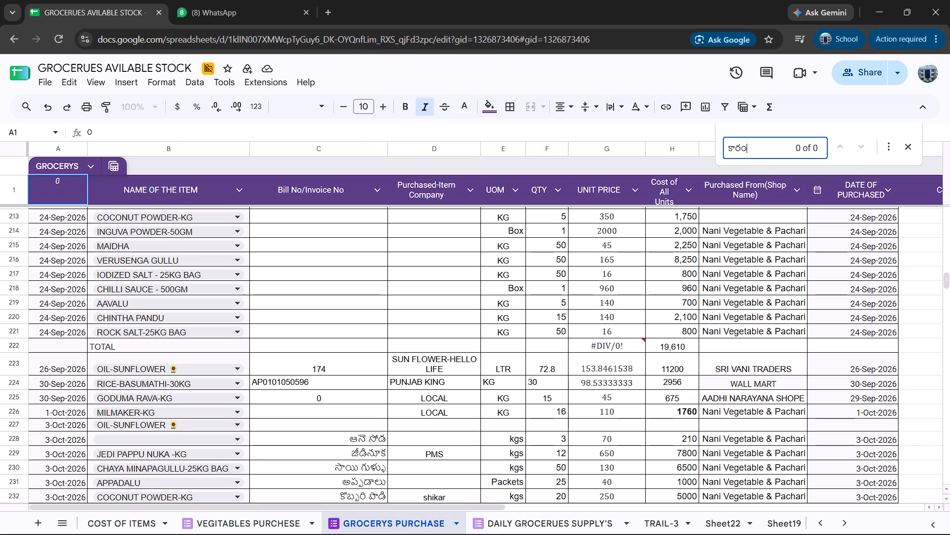
key("Return")
key("Return")
Search the GROCERYS PURCHASE sheet for "karam" instead, go through the matches to the 3-Oct-2026 KARAM-500GM entry, and return to TRAIL-3.
key("BackSpace")
key("BackSpace")
key("BackSpace")
key("BackSpace")
key("BackSpace")
key("BackSpace")
key("BackSpace")
key("BackSpace")
key("BackSpace")
key("BackSpace")
key("BackSpace")
key("BackSpace")
key("BackSpace")
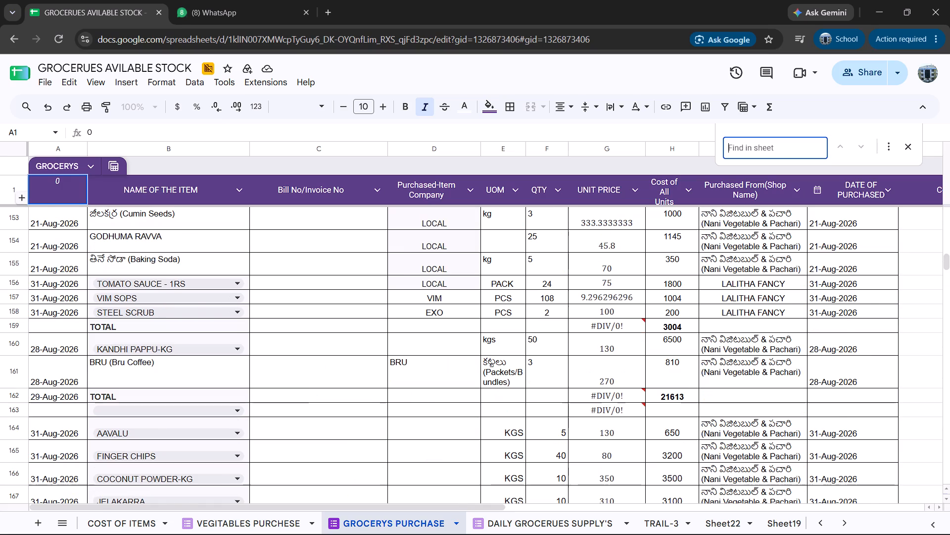
type("karam")
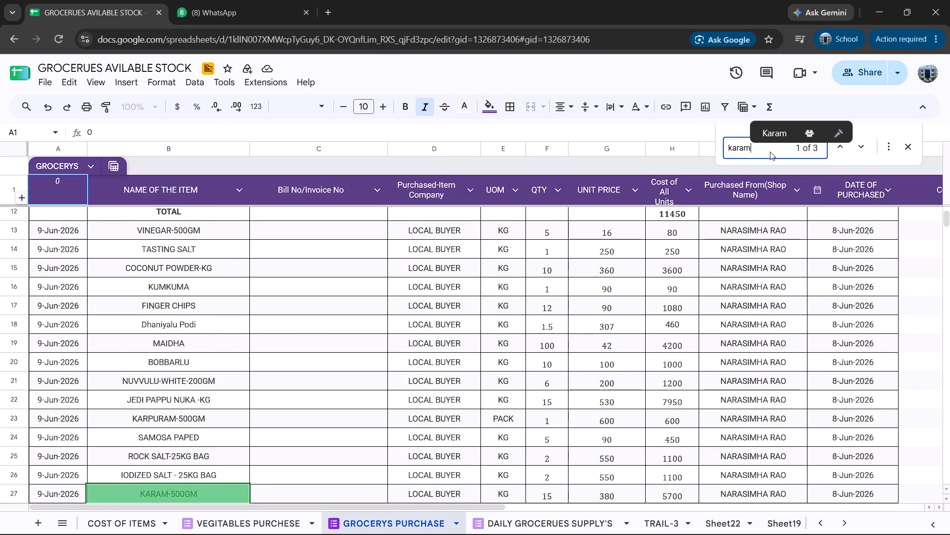
key("Return")
key("Return")
key("Return")
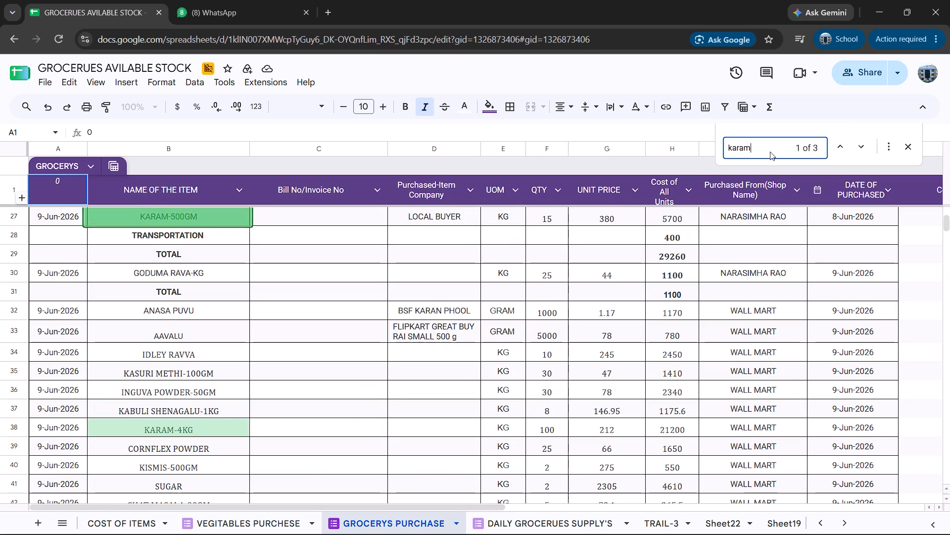
key("Return")
key("Return")
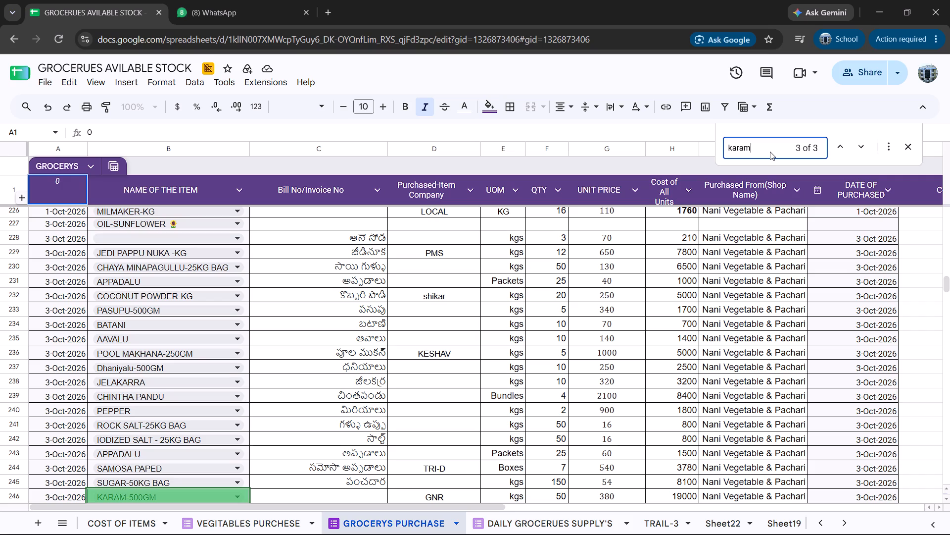
left_click(651, 521)
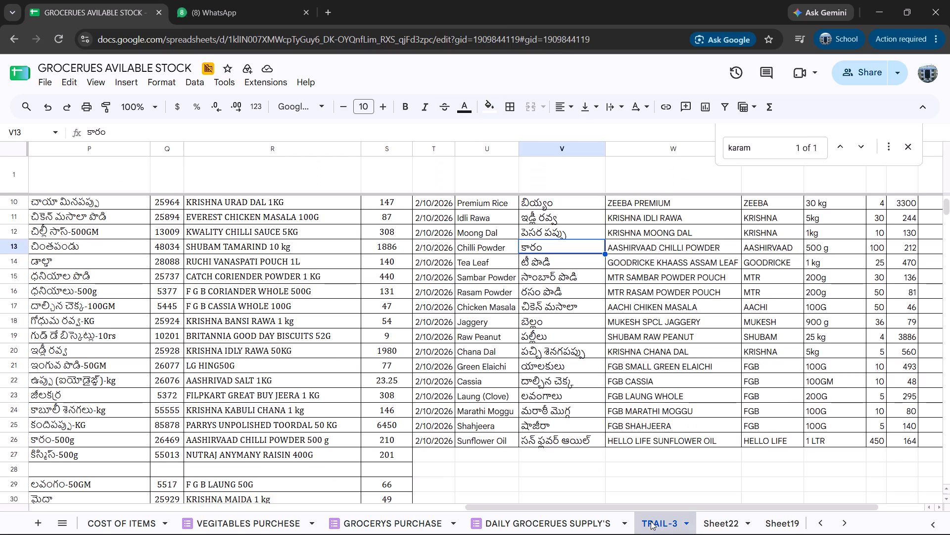
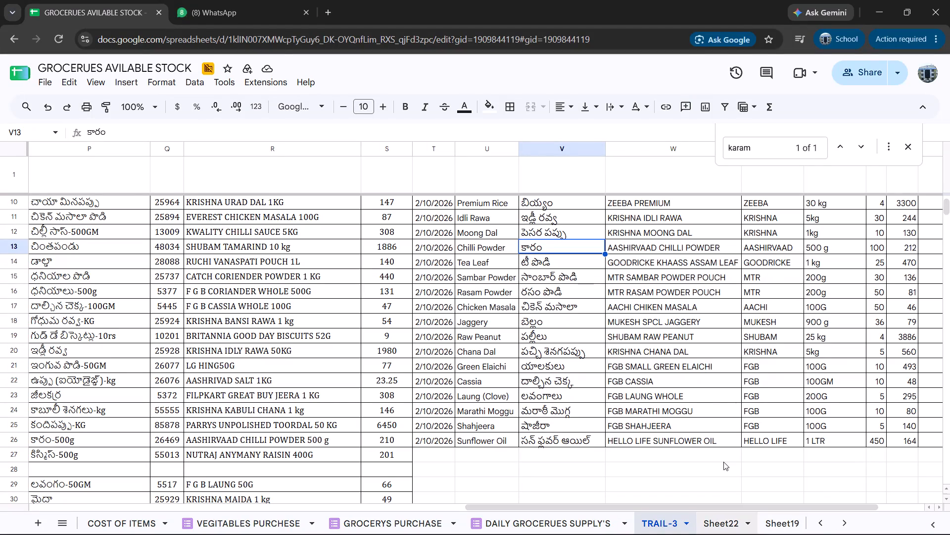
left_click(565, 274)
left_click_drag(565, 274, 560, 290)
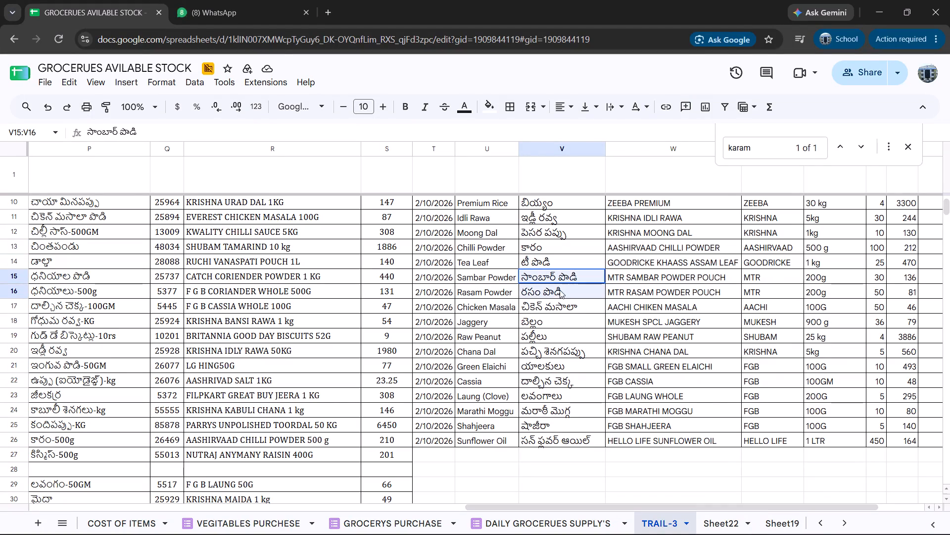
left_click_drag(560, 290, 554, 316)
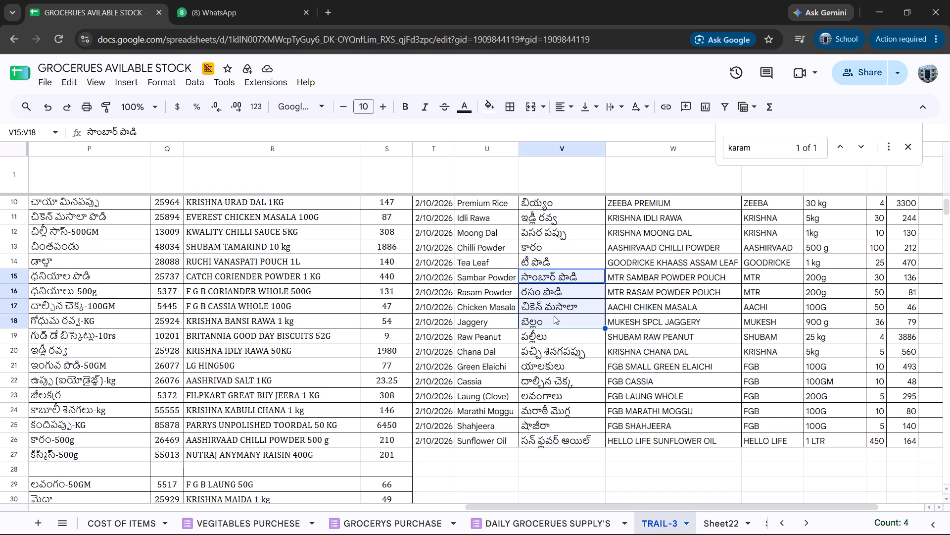
Select the entire row 15 for ధనియాల పొడి in the supplier price table of the TRAIL-3 sheet.
left_click(554, 316)
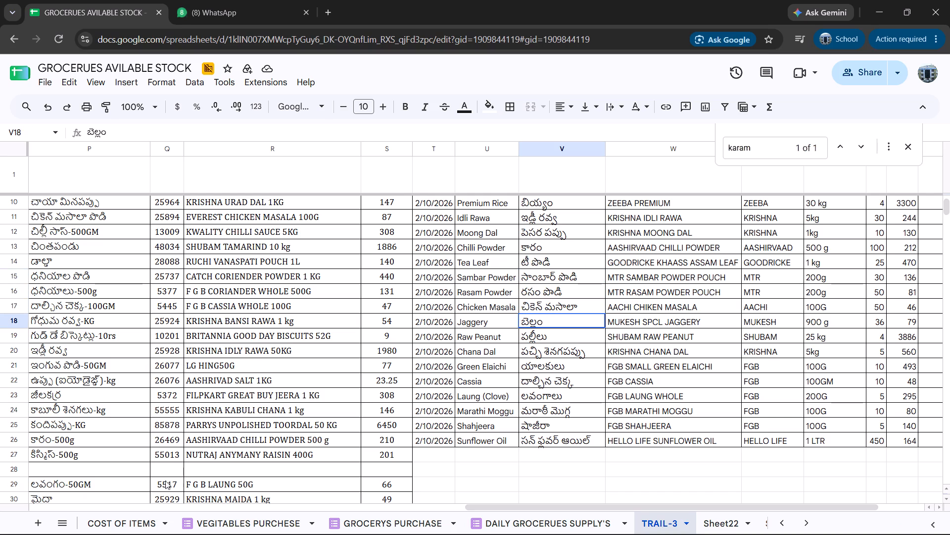
left_click(262, 509)
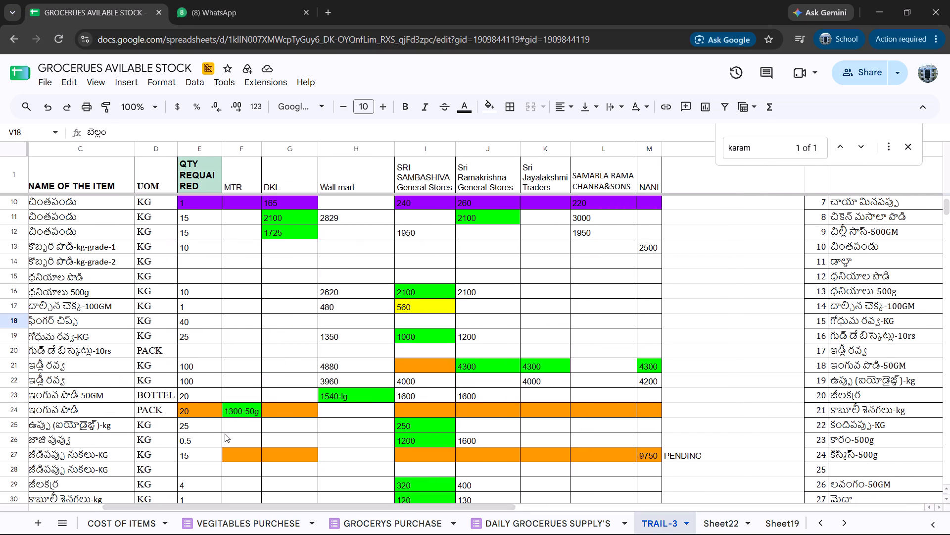
left_click(9, 276)
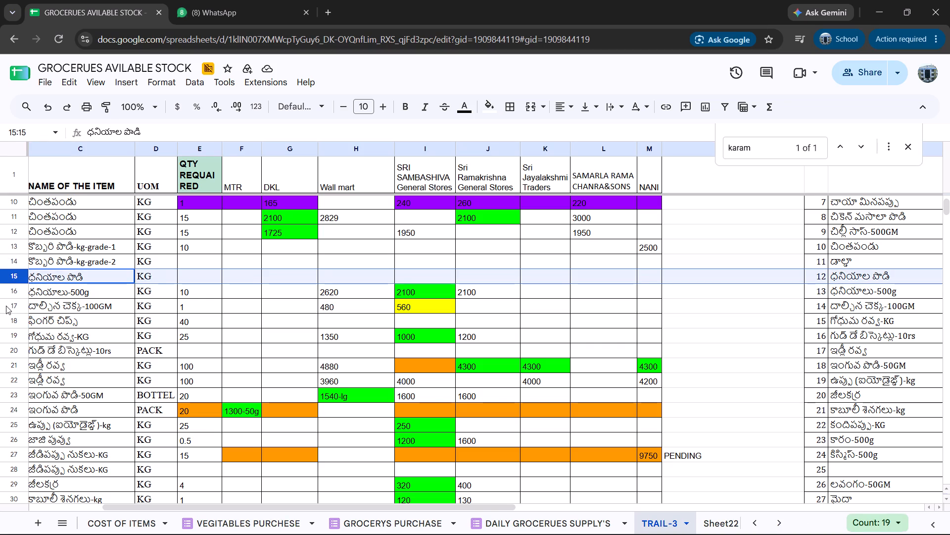
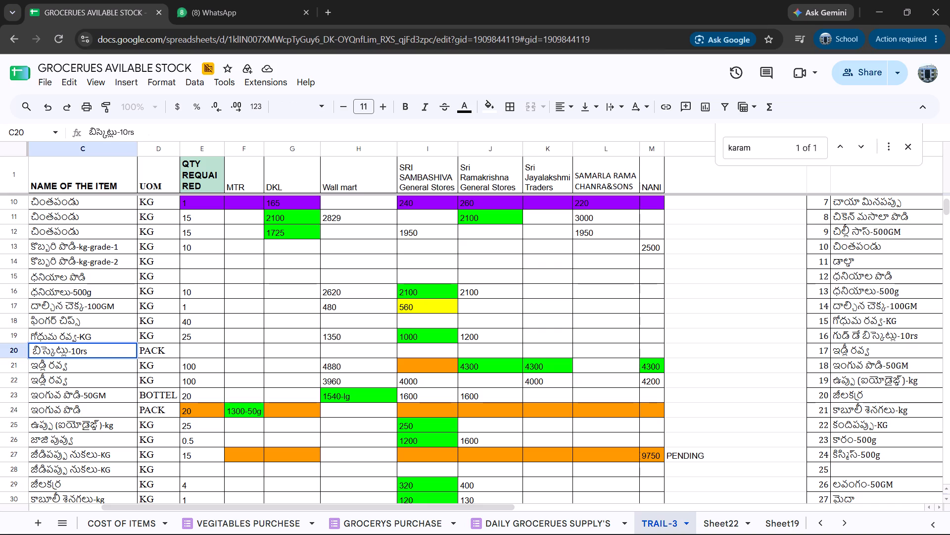
Change the pack price suffix in the Telugu item name for GOOD DAY BISCUITS to 5rs.
key("Delete")
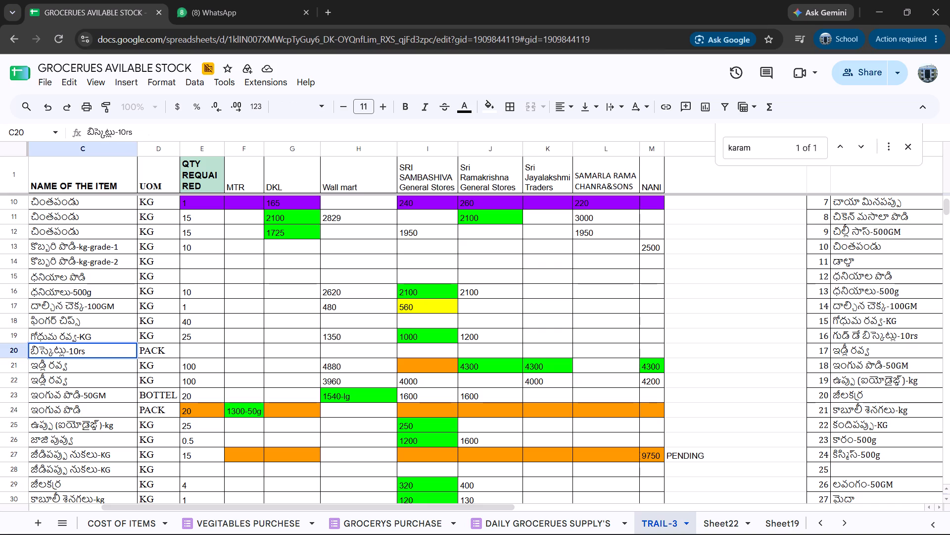
left_click(93, 349)
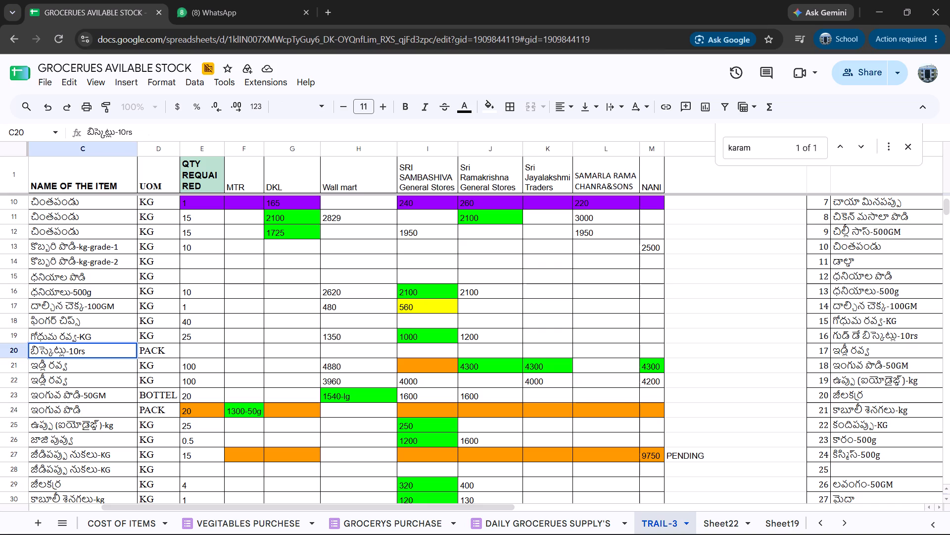
key("BackSpace")
key("BackSpace")
key("BackSpace")
key("BackSpace")
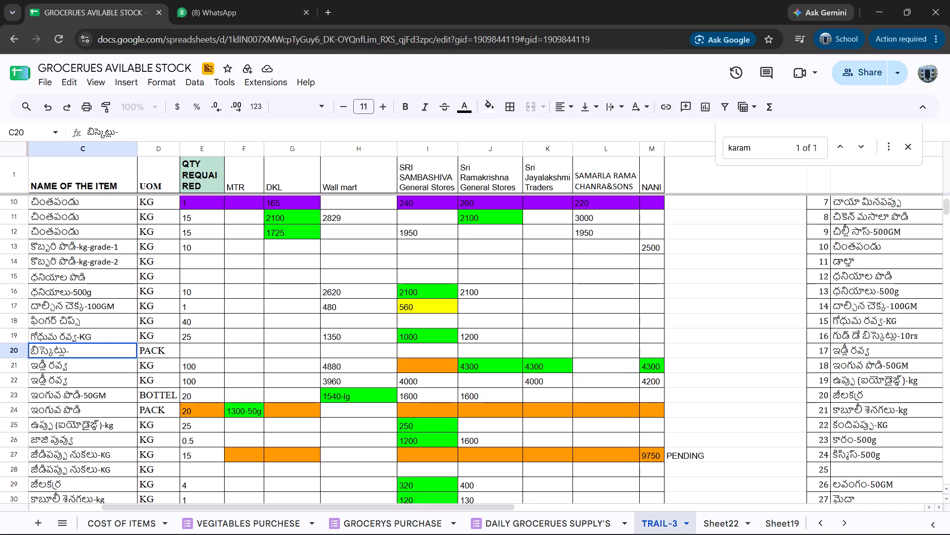
type("5rs")
left_click(87, 389)
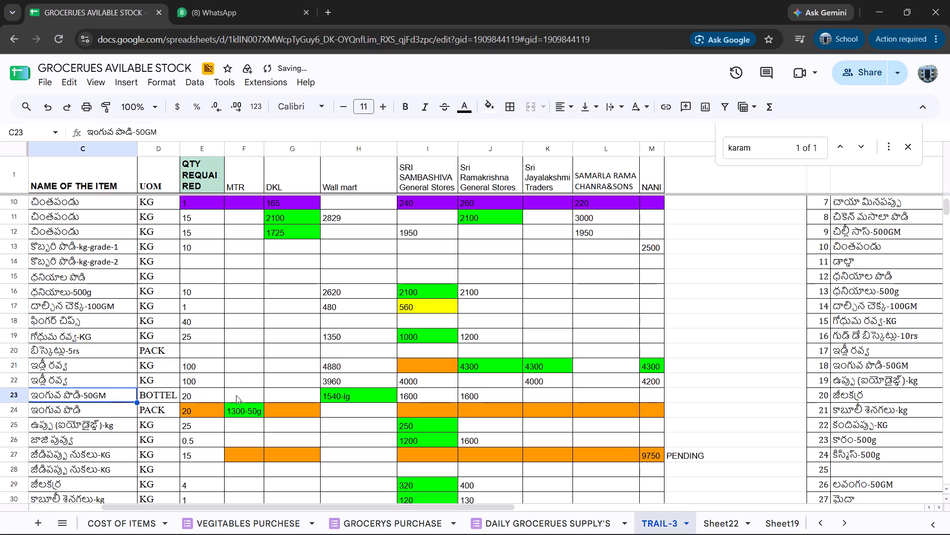
Look up the AASHRIVAD SALT 1KG rate in the quotation list and enter 582 as the Wall mart price for IODIZED SALT - 25KG BAG.
left_click(111, 413)
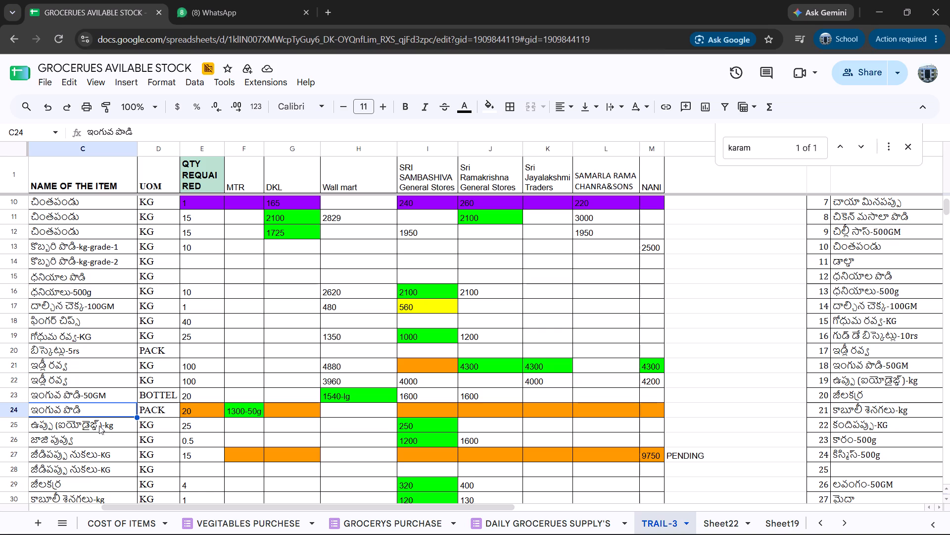
left_click(102, 424)
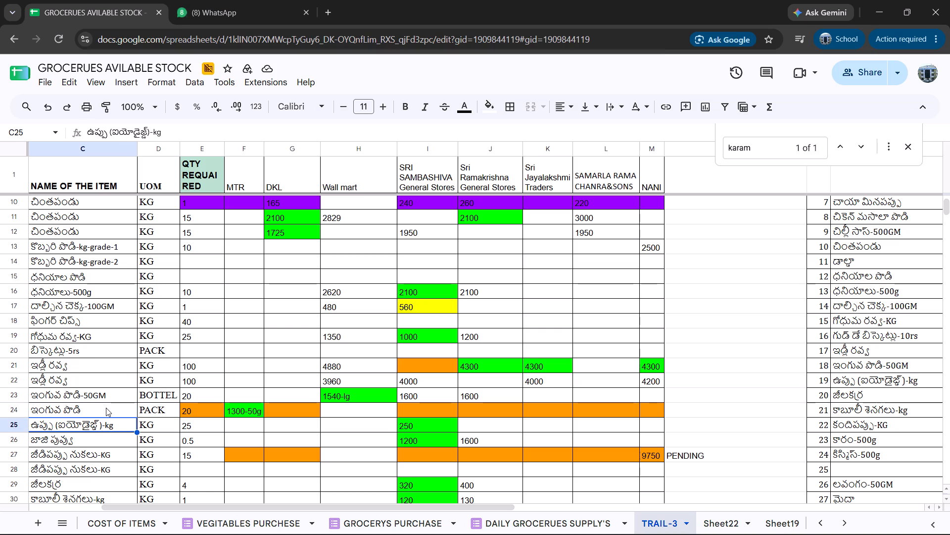
left_click(100, 412)
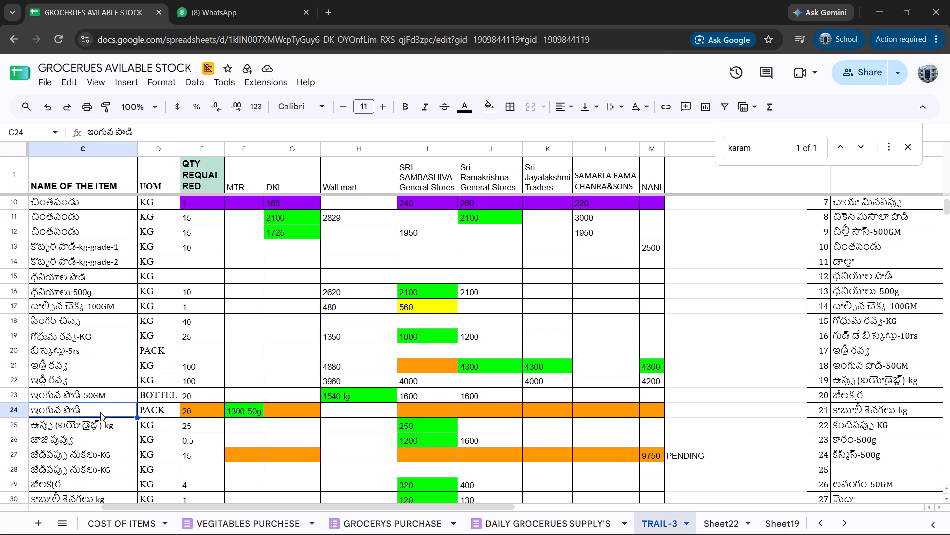
left_click(124, 429)
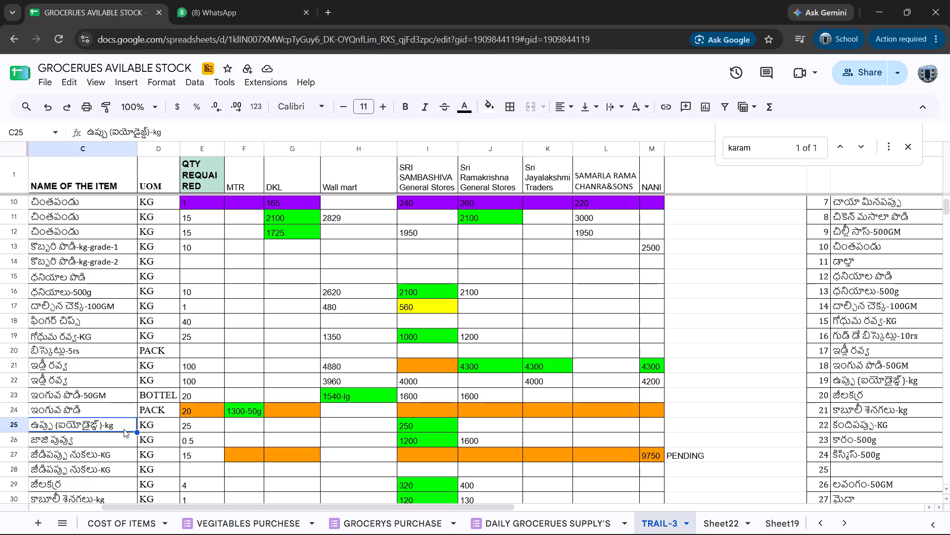
left_click(238, 425)
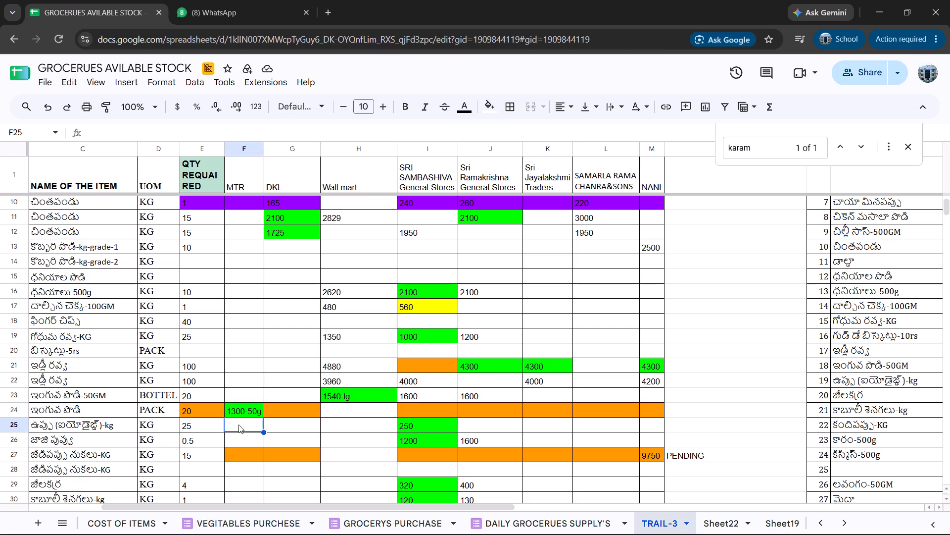
left_click(858, 381)
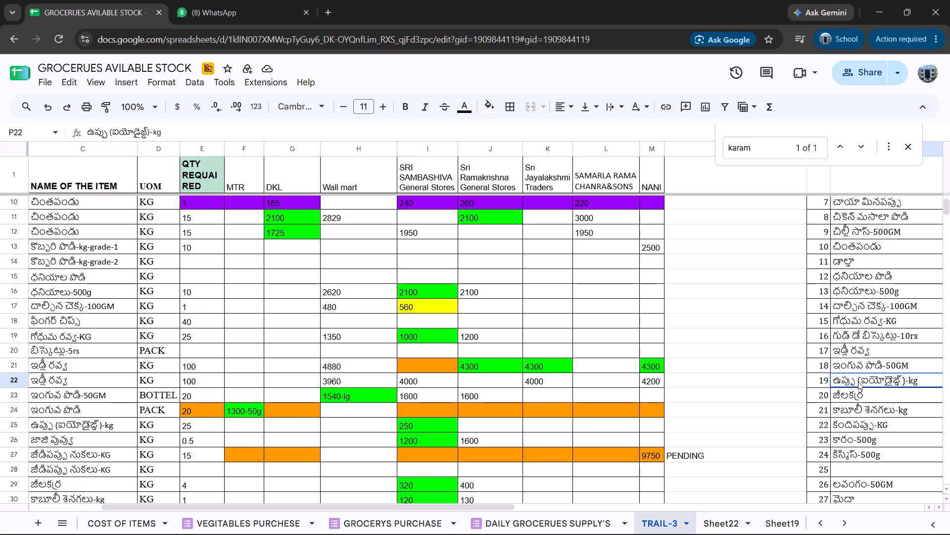
key("Right")
key("Right")
key("Right")
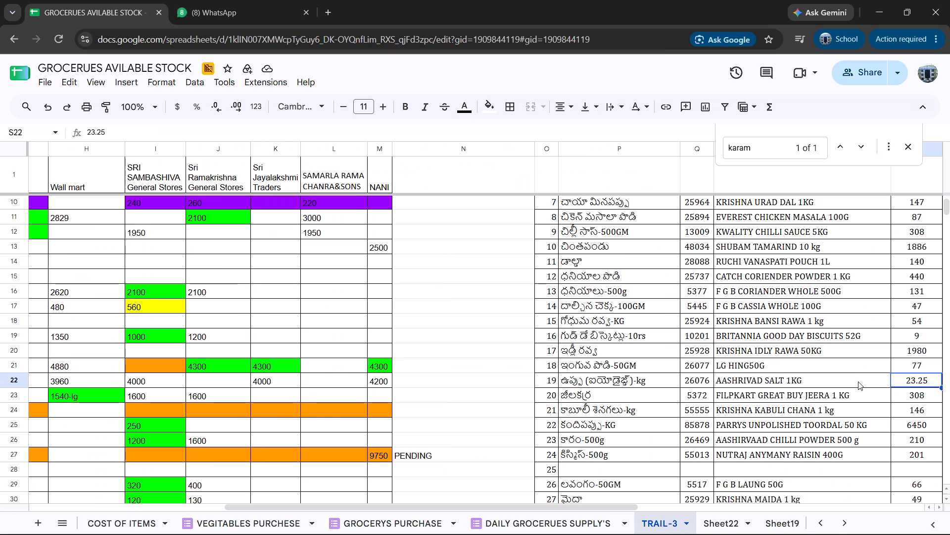
key("Left")
key("Left")
key("Left")
key("Left")
key("Left")
key("Left")
key("Left")
key("Left")
key("Left")
key("Left")
key("Left")
key("Left")
key("Left")
key("Left")
key("Left")
key("Left")
key("Left")
key("Left")
key("Left")
key("Left")
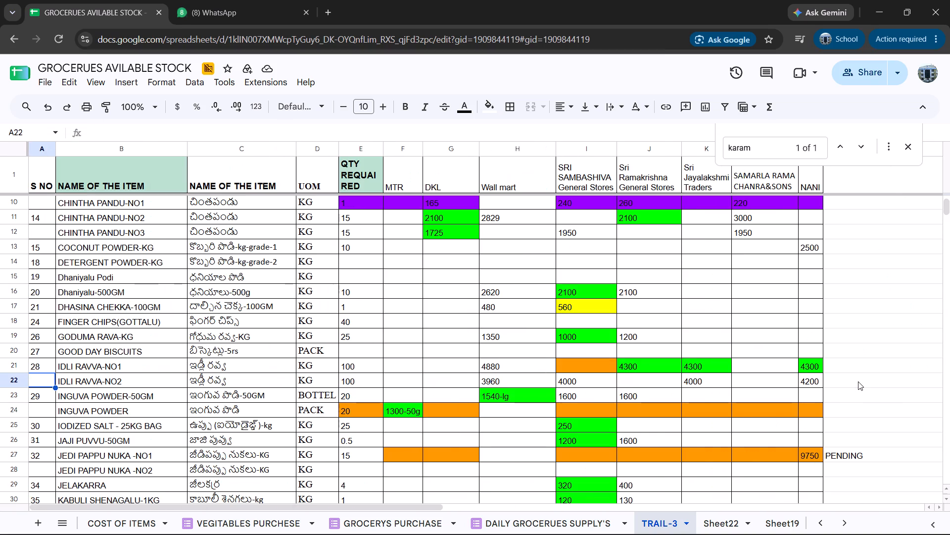
key("Right")
key("Right")
key("Right")
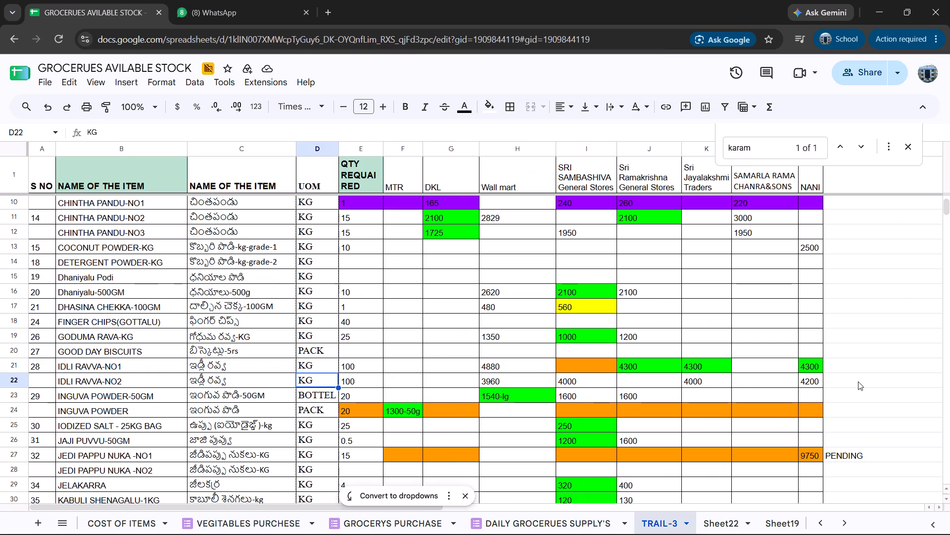
key("Down")
key("Down")
key("Down")
key("Right")
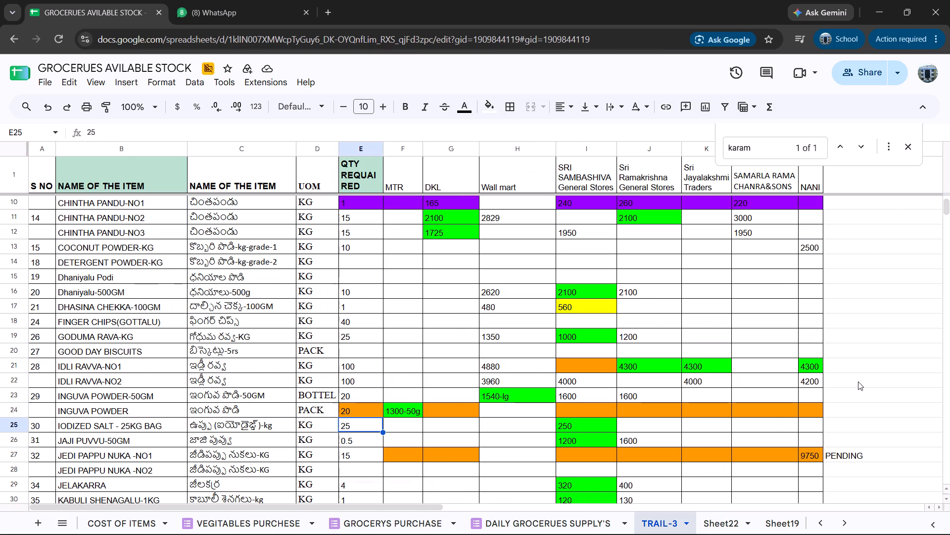
key("Right")
key("Right")
key("Right")
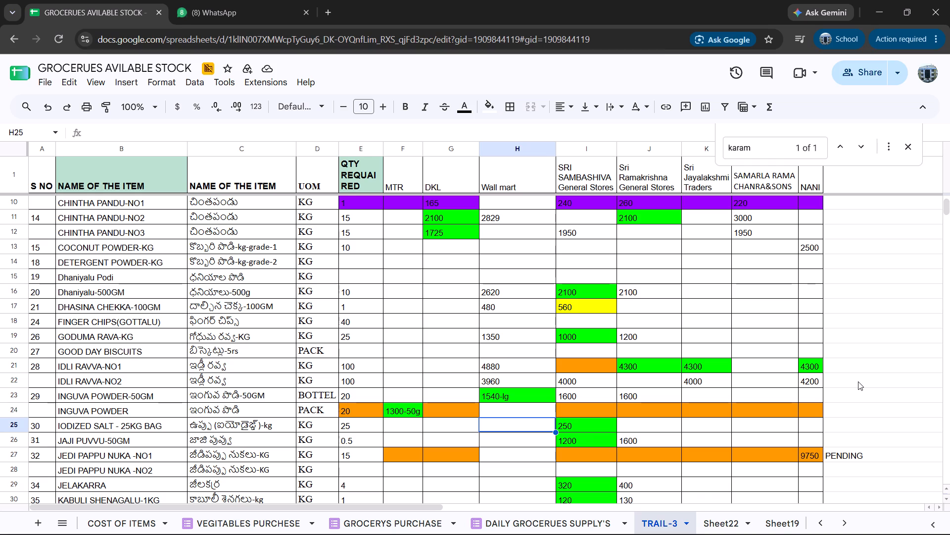
key("5")
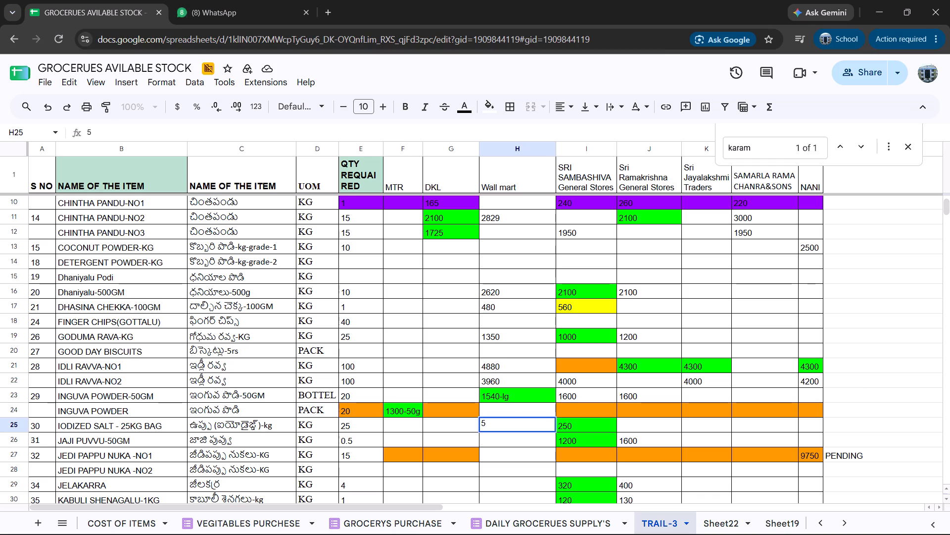
key("8")
key("2")
key("Return")
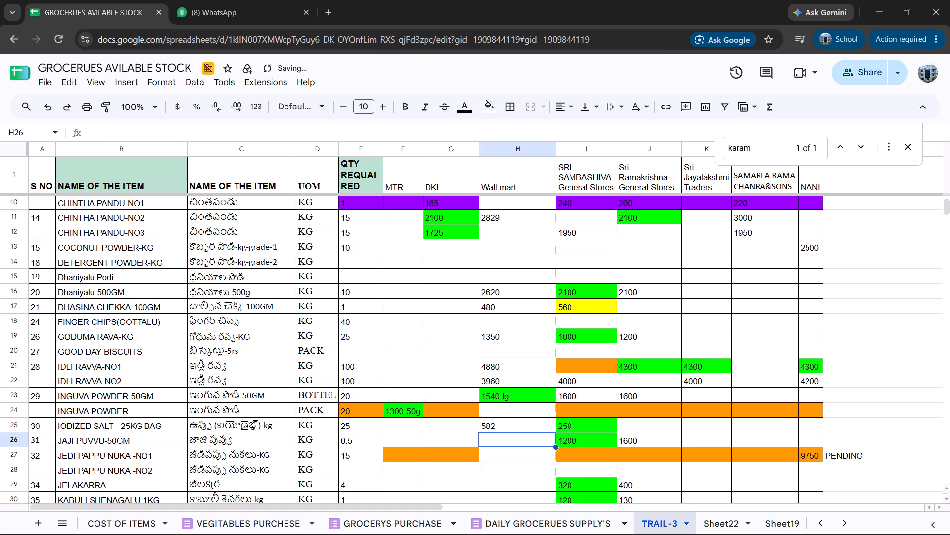
Select the Telugu item name cell for IODIZED SALT - 25KG BAG.
key("Up")
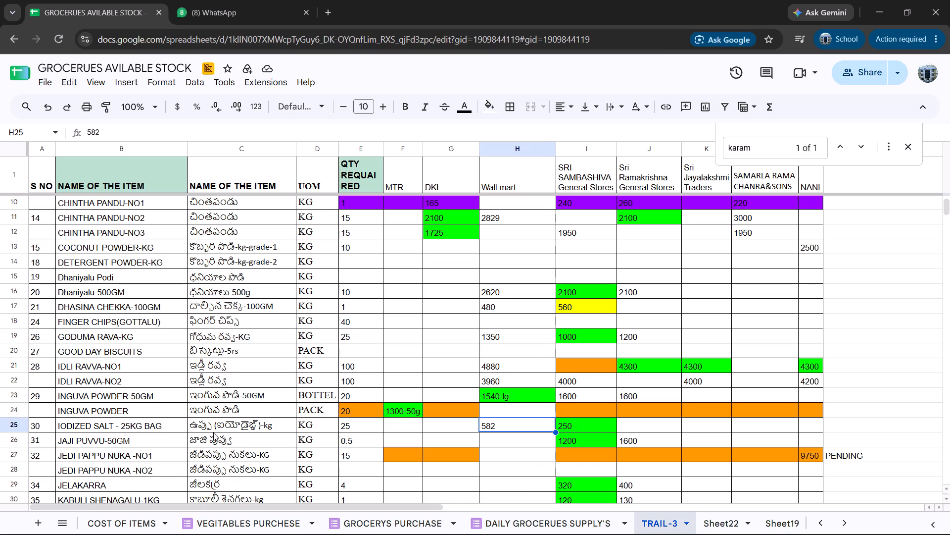
left_click(232, 427)
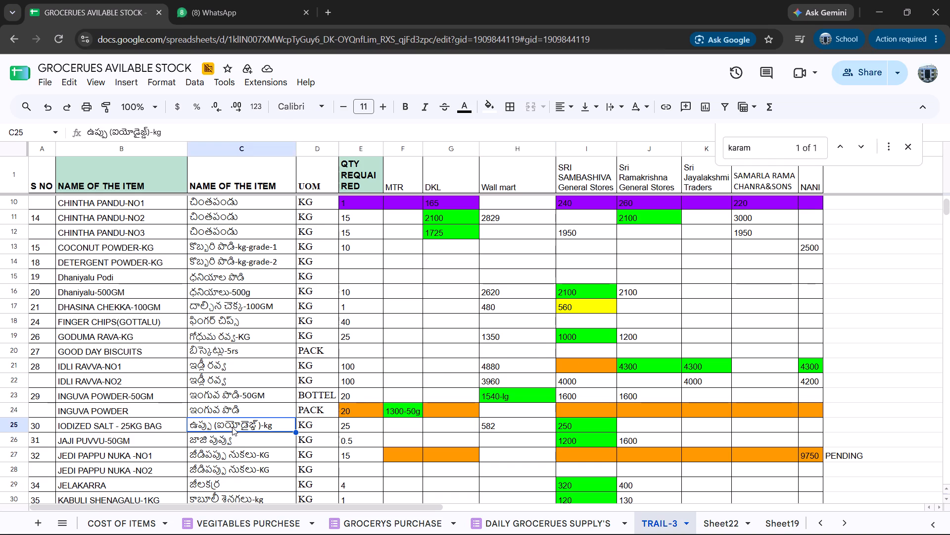
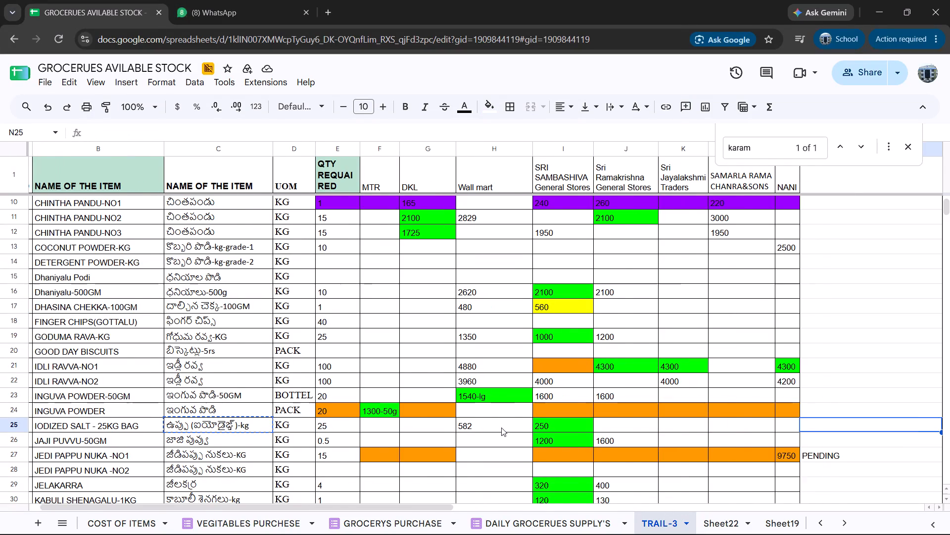
Check the quotation lists beside the price table in TRAIL-3, covering the product rates and the adjoining dated list of branded items.
key("Right")
key("Right")
key("Right")
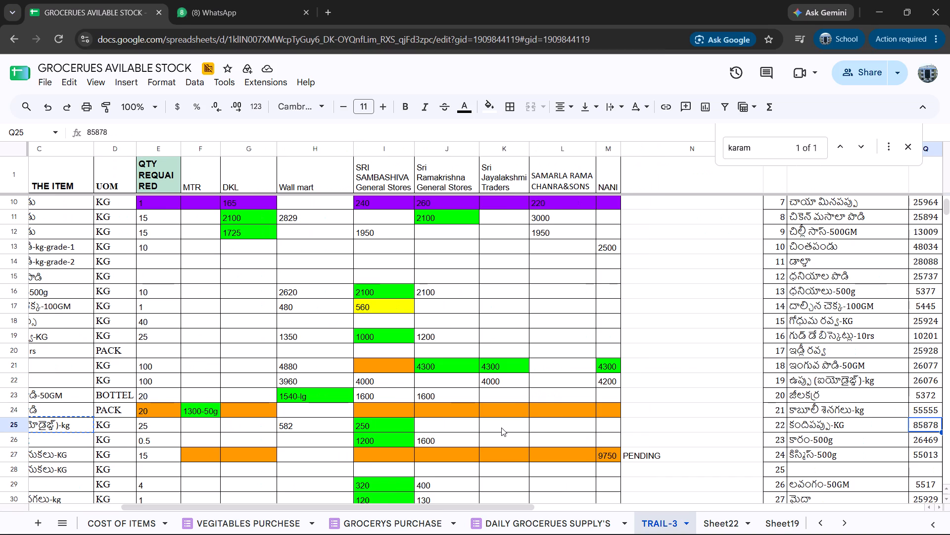
key("Right")
key("Right")
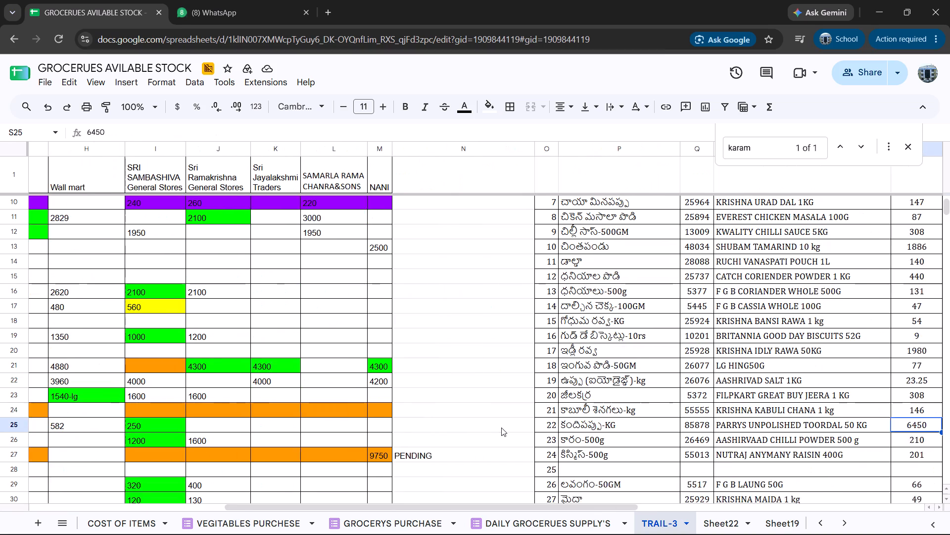
key("Right")
key("Left")
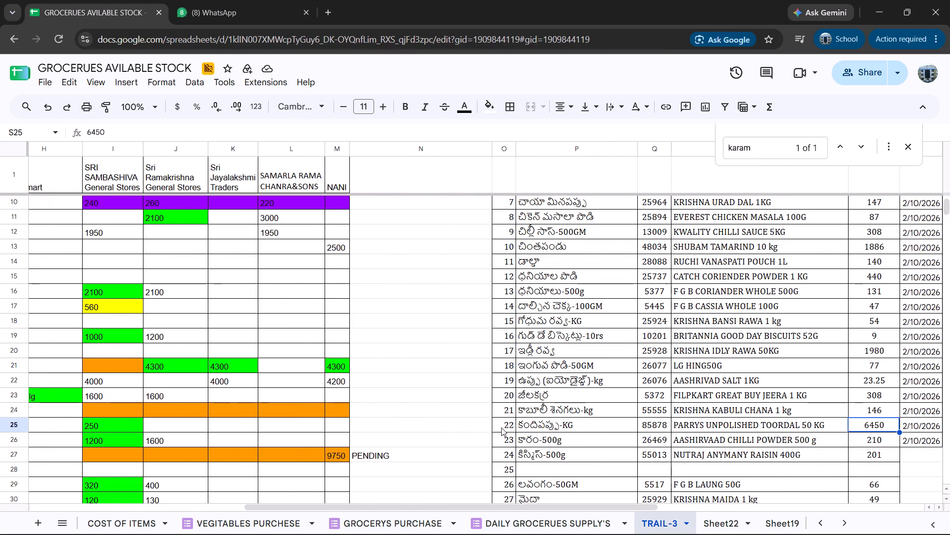
key("Up")
key("Up")
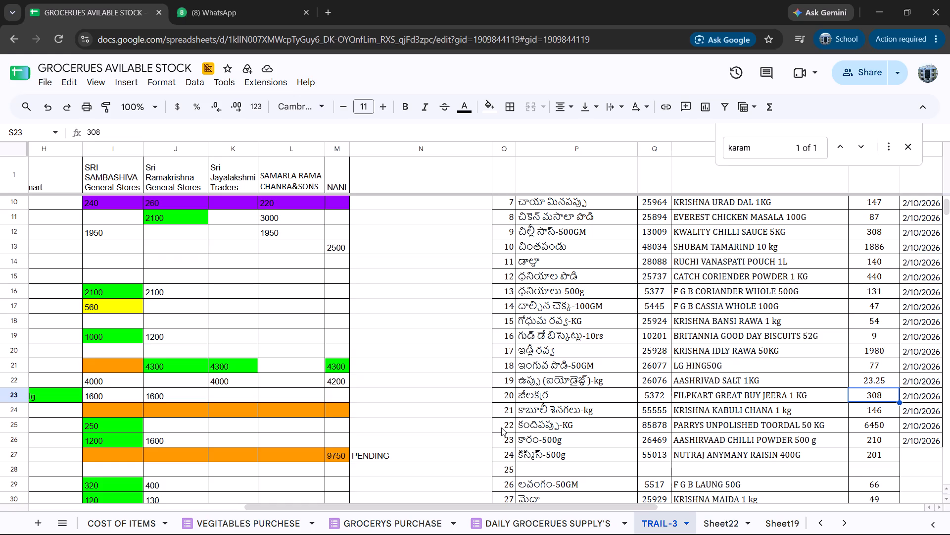
key("Right")
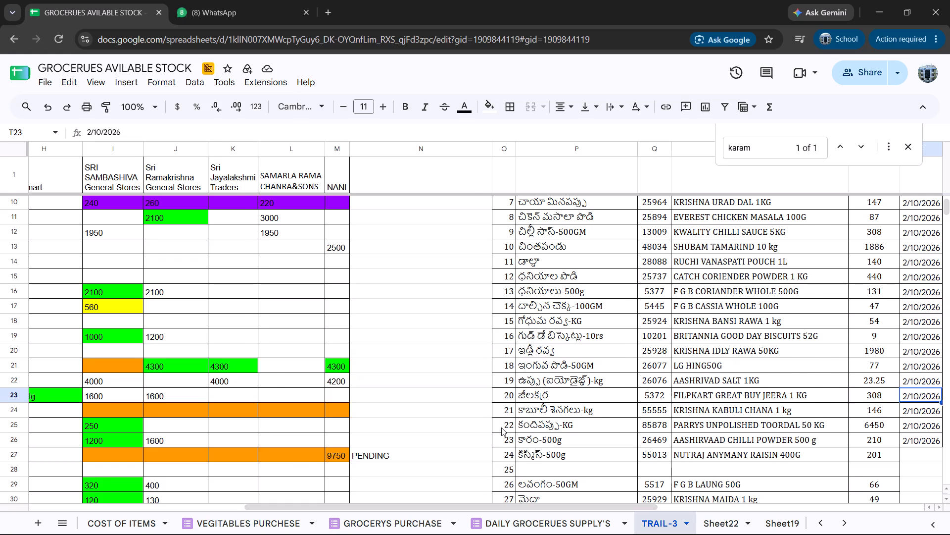
key("Right")
key("Right")
key("Right")
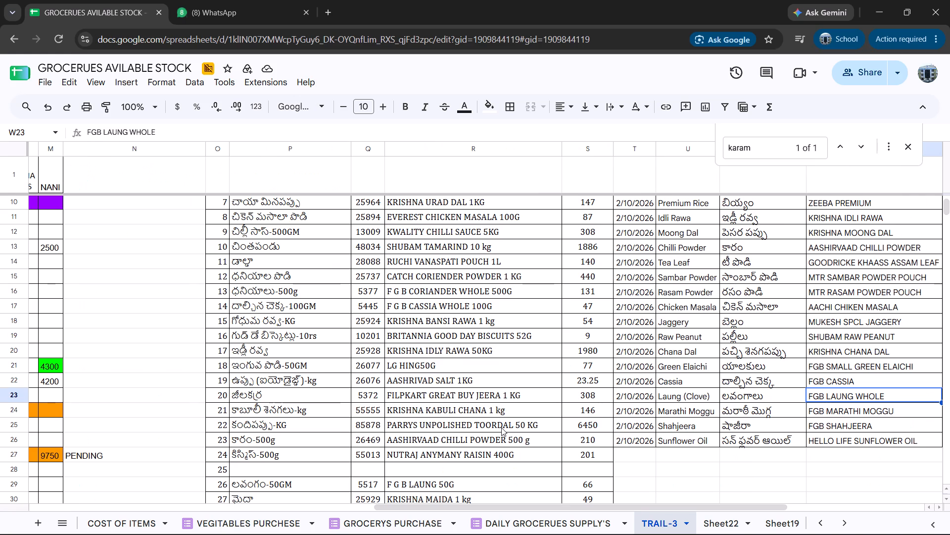
Find the JELAKARRA row using the Telugu name of FILPKART GREAT BUY JEERA 1 KG, and enter =308*4 as its Wall mart price.
key("Left")
key("Left")
key("Left")
key("Left")
key("Left")
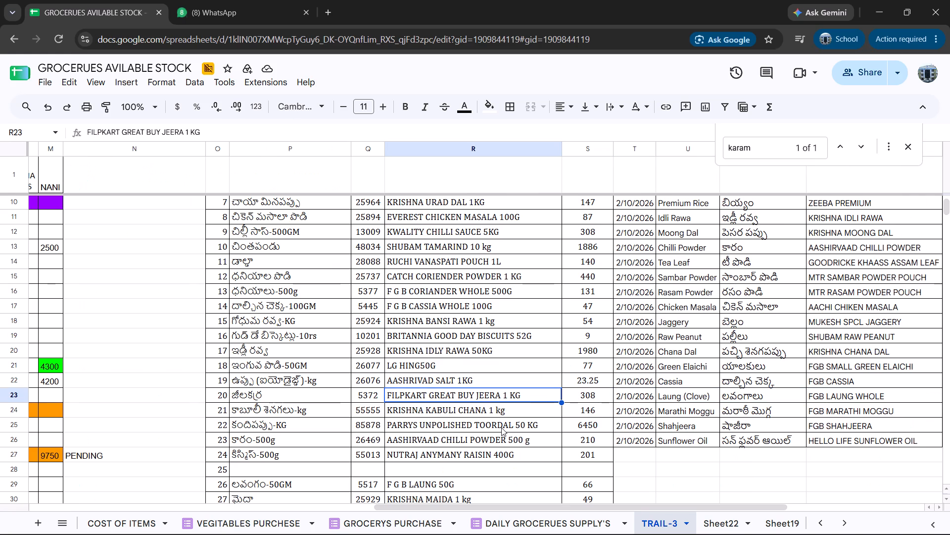
key("Left")
key("Left")
key("ctrl+c")
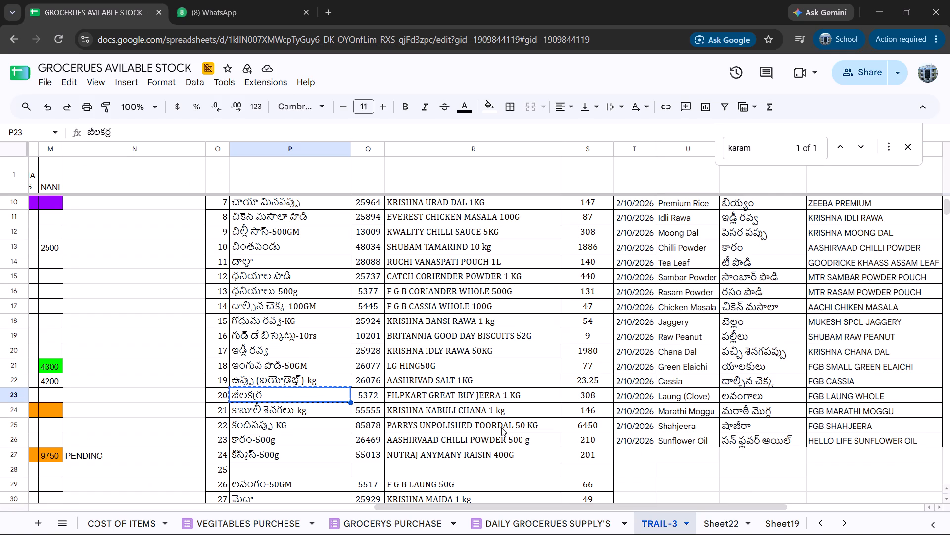
left_click(778, 143)
key("BackSpace")
key("BackSpace")
key("BackSpace")
key("BackSpace")
key("BackSpace")
key("BackSpace")
key("BackSpace")
key("BackSpace")
key("BackSpace")
key("BackSpace")
key("BackSpace")
key("BackSpace")
key("BackSpace")
key("BackSpace")
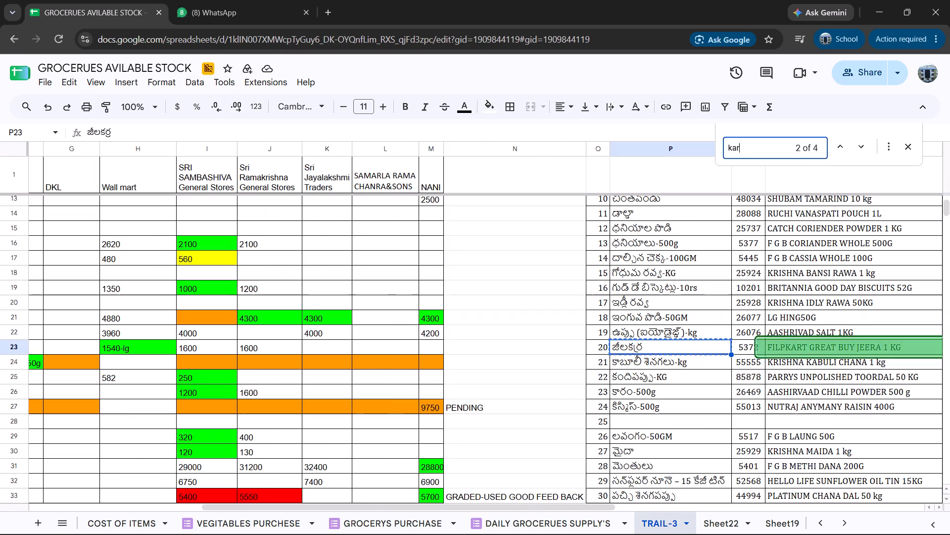
key("ctrl+v")
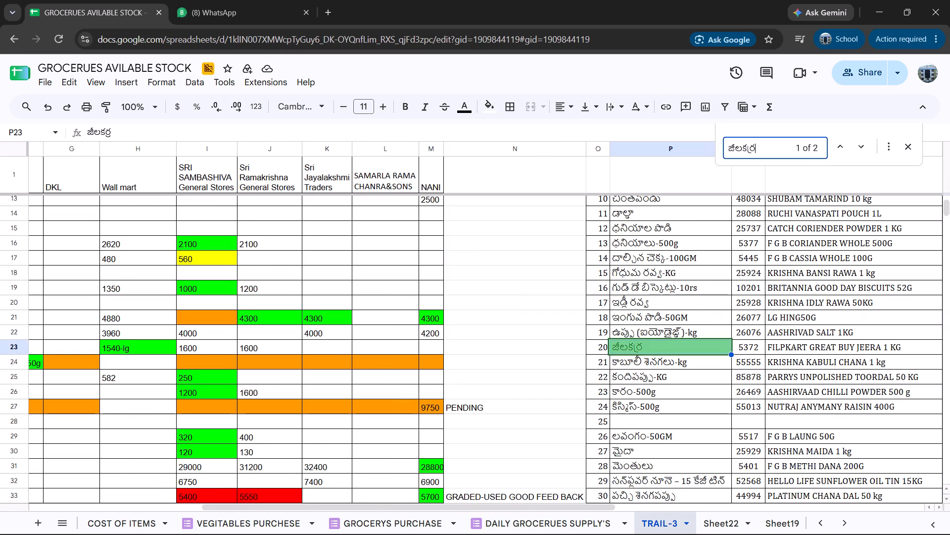
key("Return")
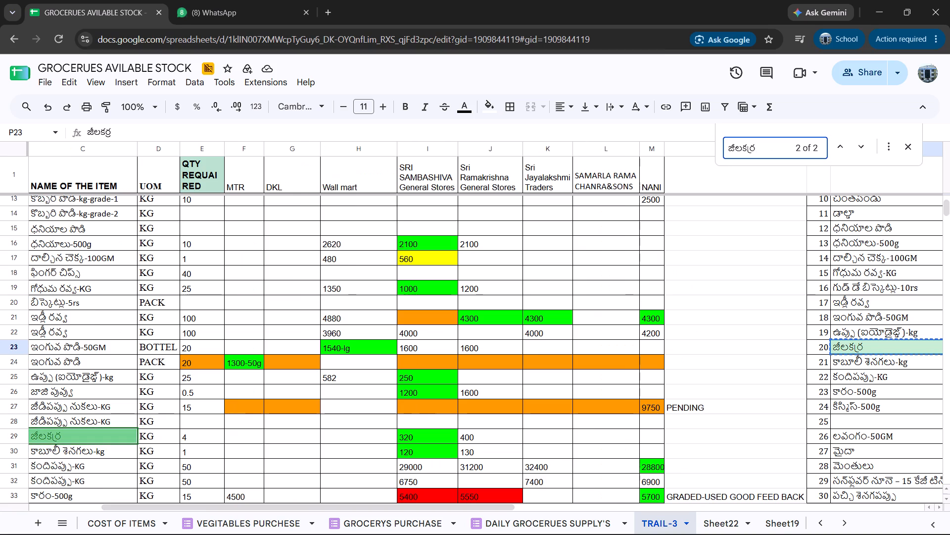
key("Right")
key("Right")
key("Right")
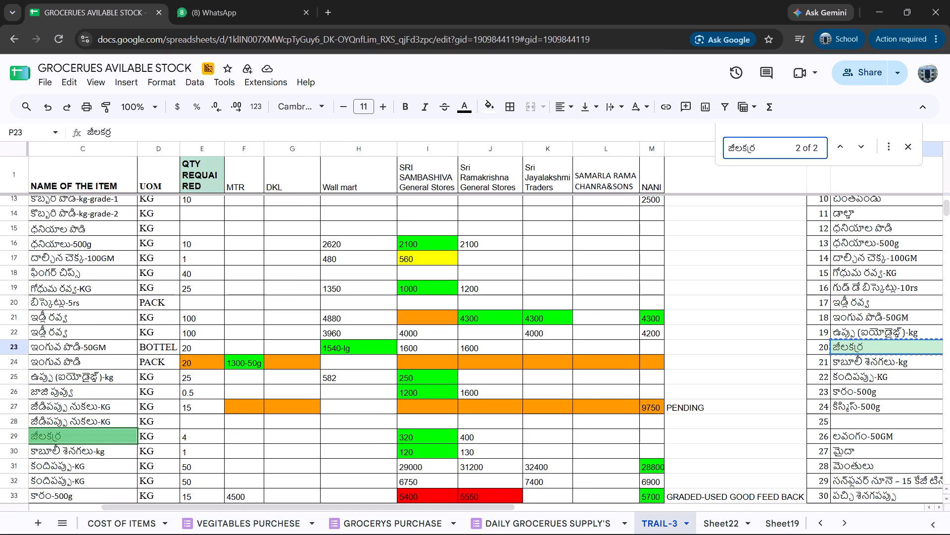
left_click(340, 435)
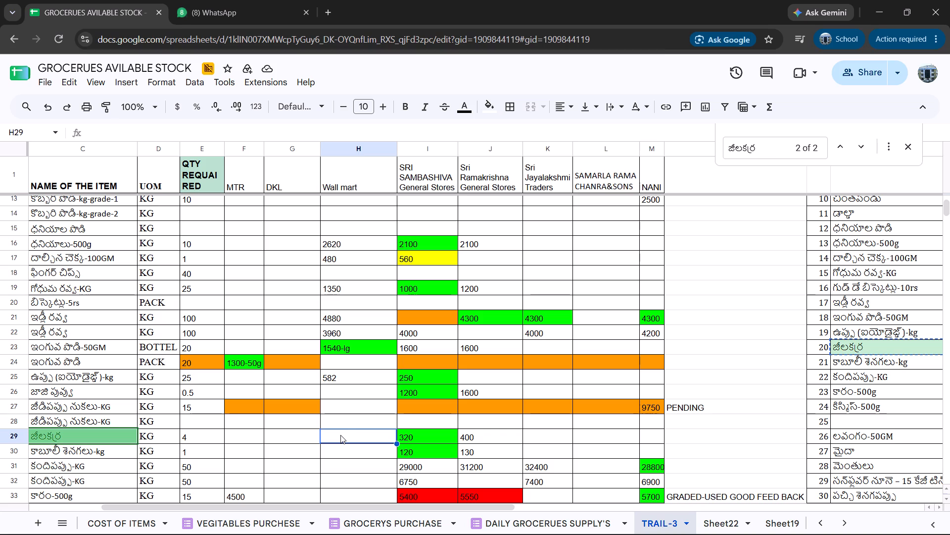
key("equal")
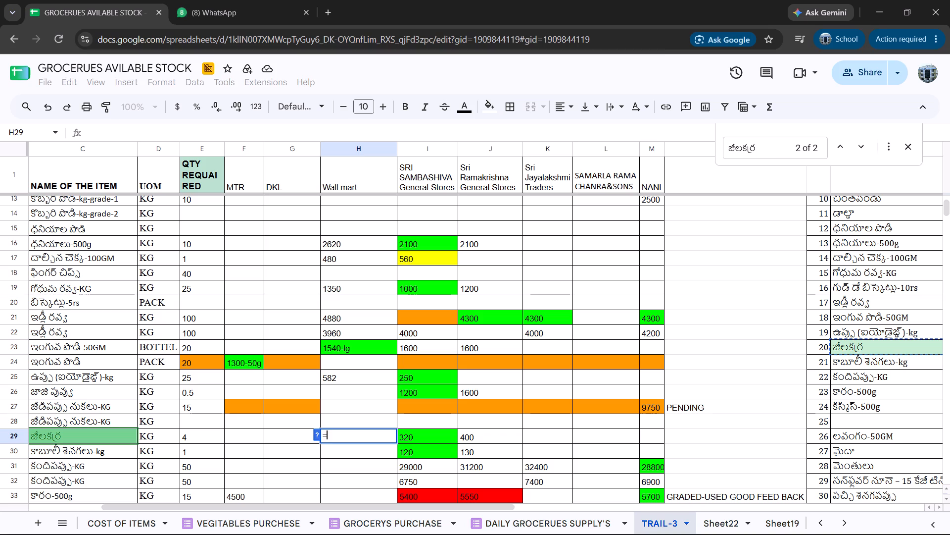
type("308*4")
key("Return")
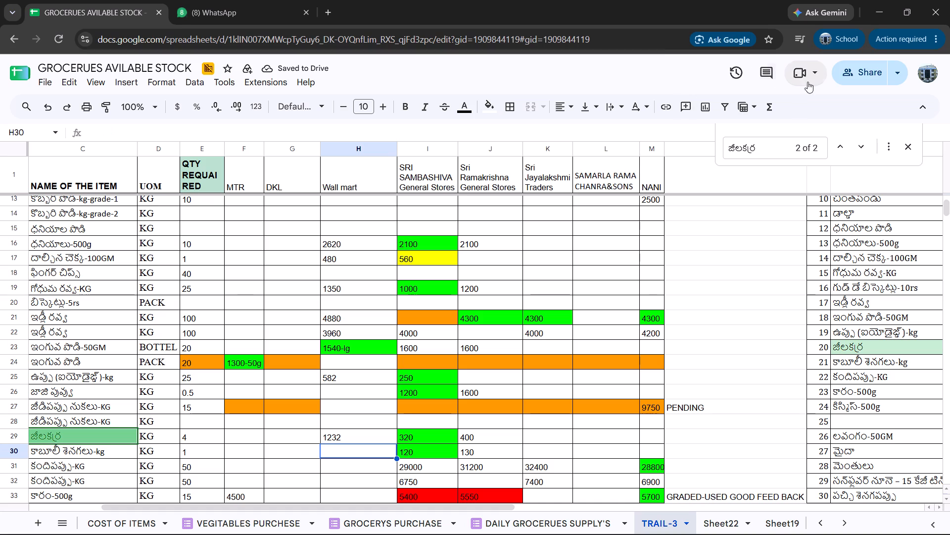
Recheck the quotation rate for FILPKART GREAT BUY JEERA 1 KG.
left_click(860, 150)
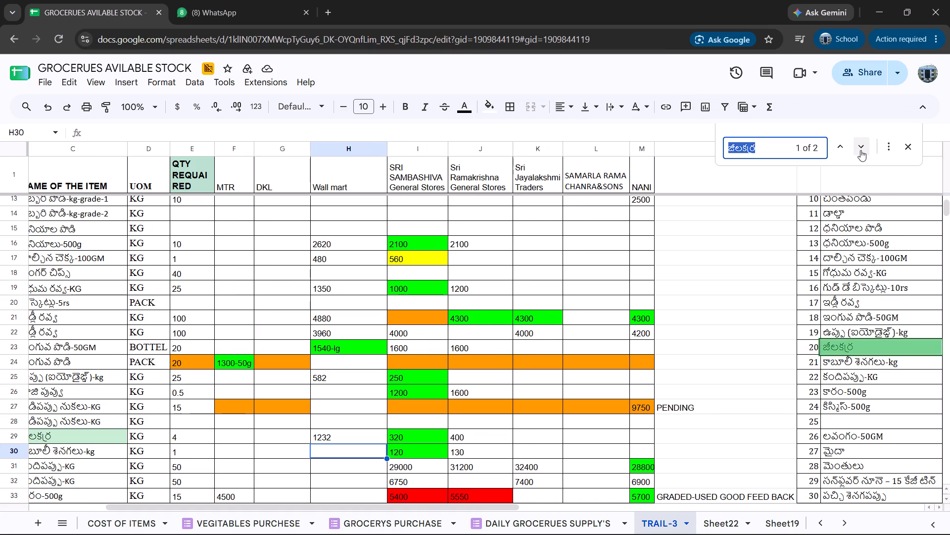
left_click(855, 344)
key("Right")
key("Right")
key("Right")
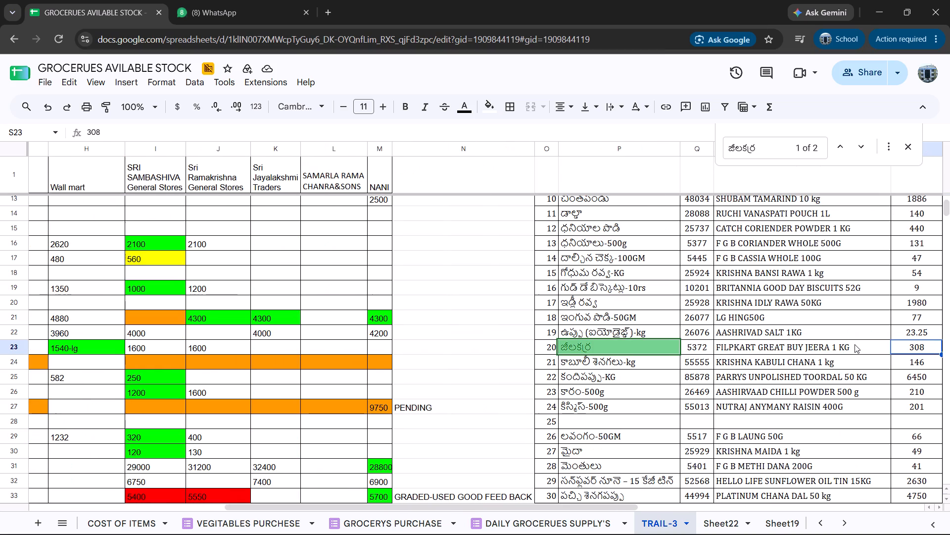
Set the JELAKARRA prices to 1280 for SRI SAMBASHIVA General Stores and 1600 for Sri Ramakrishna General Stores.
key("Left")
key("Left")
key("Left")
key("Left")
key("Left")
key("Left")
key("Left")
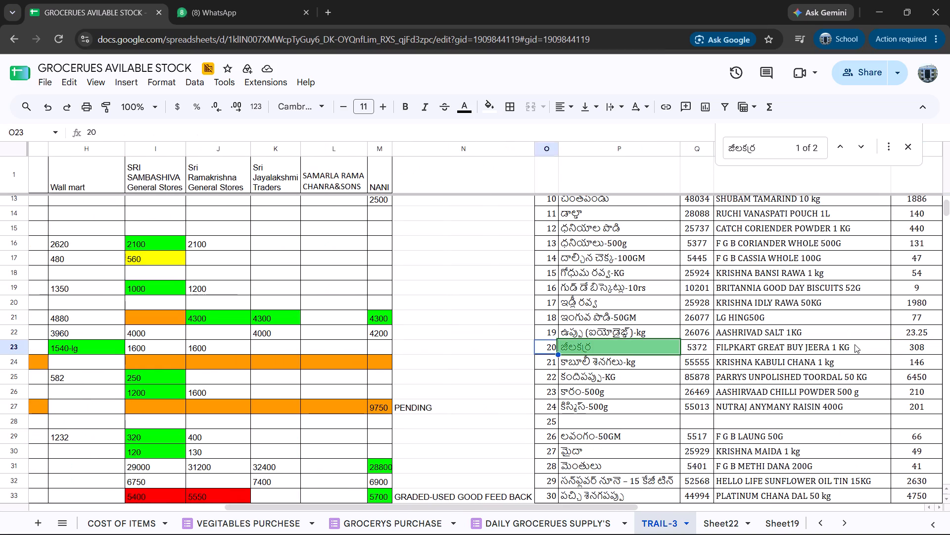
key("Left")
key("Left")
key("Left")
key("Left")
key("Left")
key("Left")
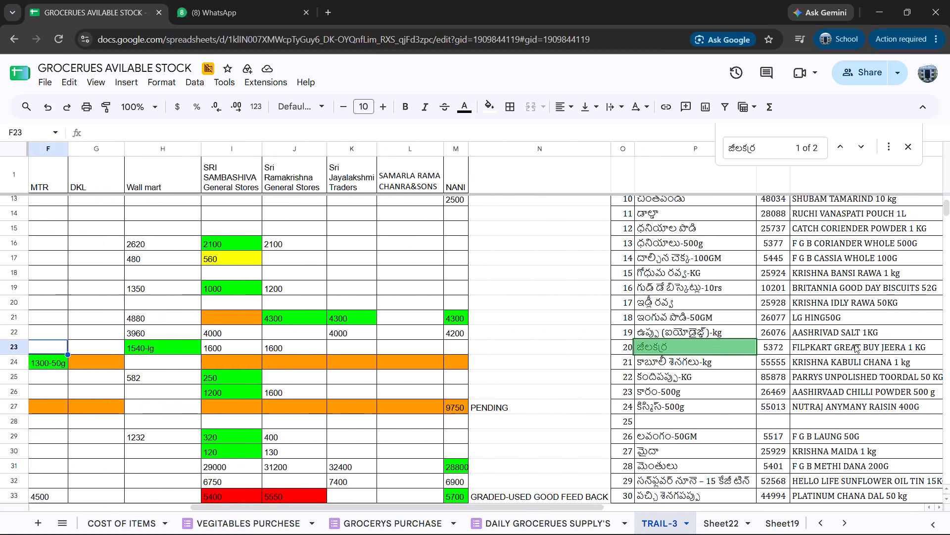
key("Left")
key("Left")
key("Left")
key("Left")
key("Left")
key("Left")
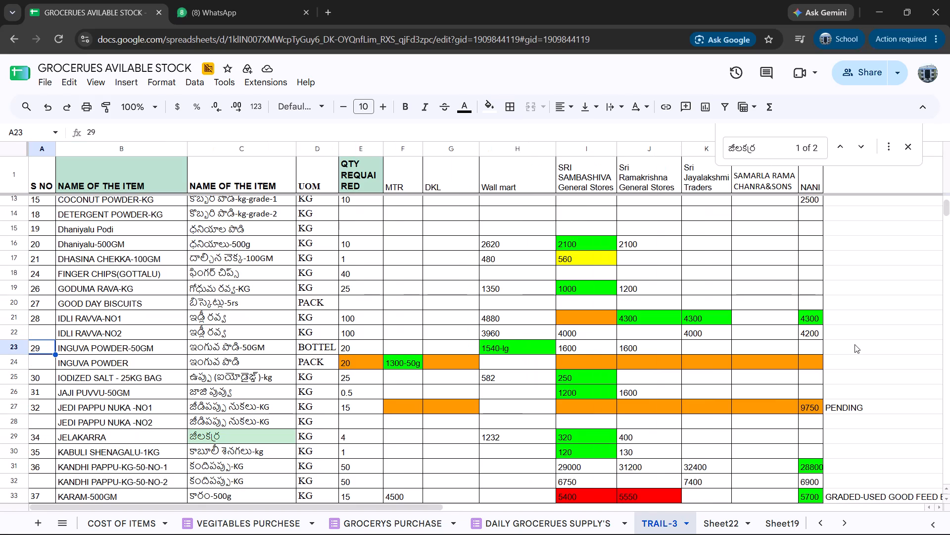
key("Down")
key("Down")
key("Down")
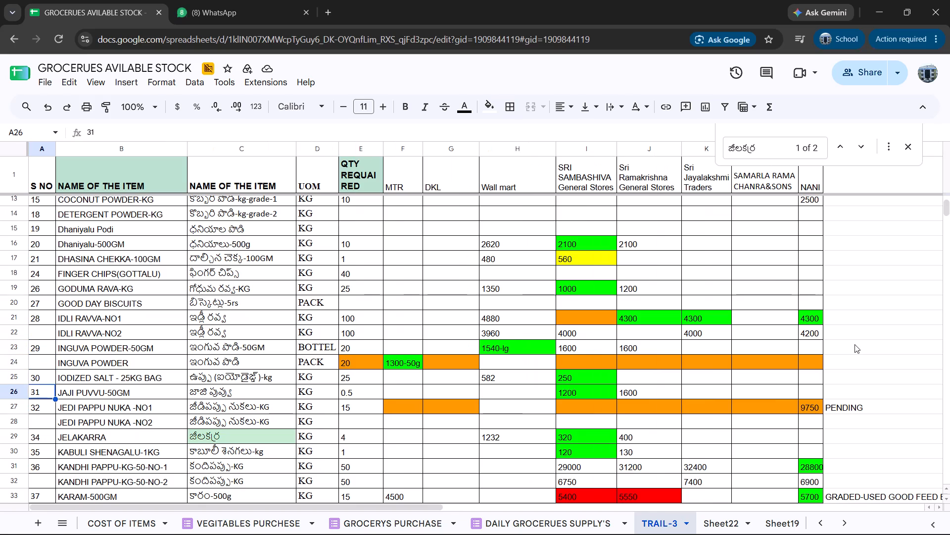
key("Down")
key("Down")
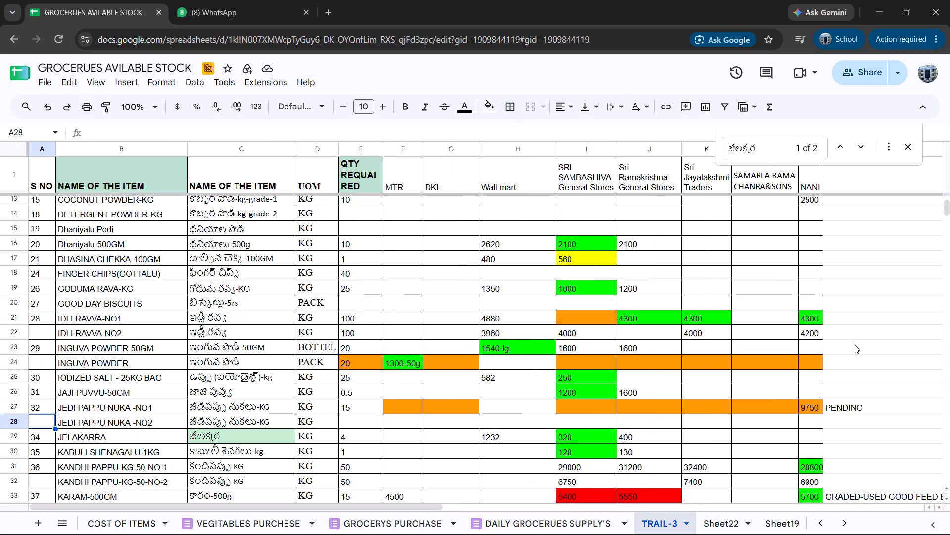
key("Down")
key("Right")
key("Right")
key("Right")
key("Right")
key("Right")
key("Right")
key("Right")
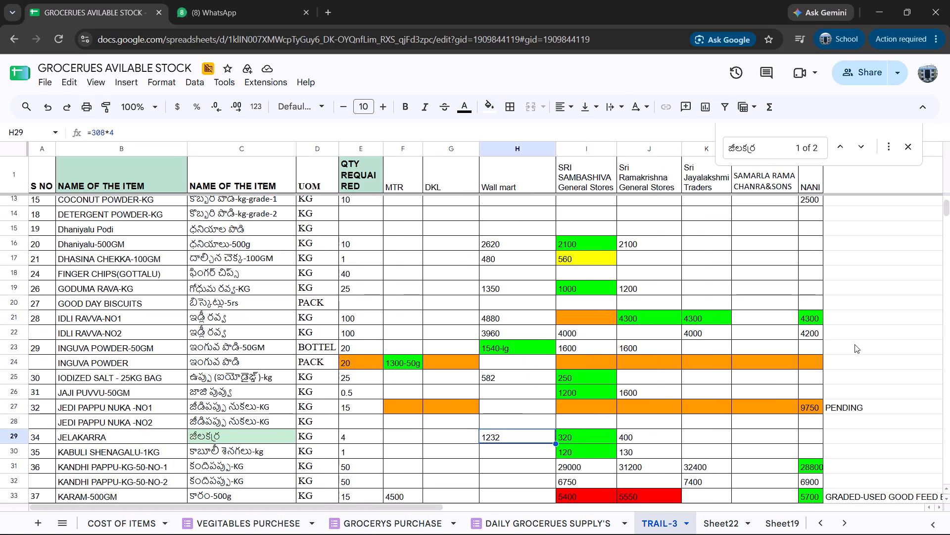
key("Right")
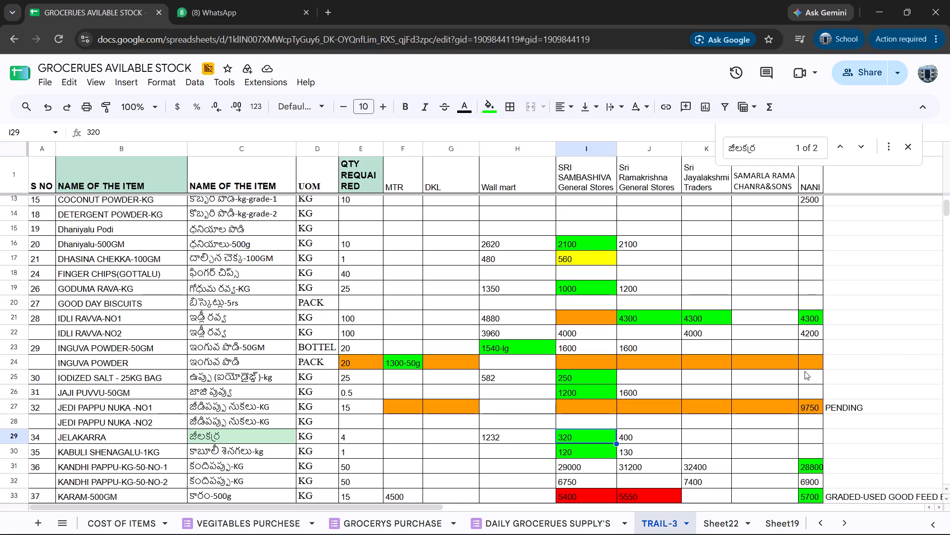
key("BackSpace")
type("12")
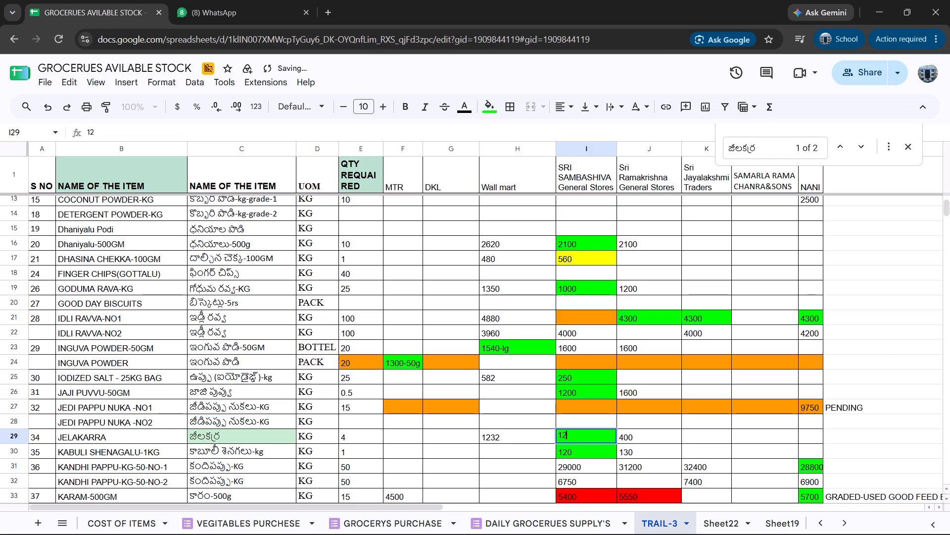
type("80")
key("Right")
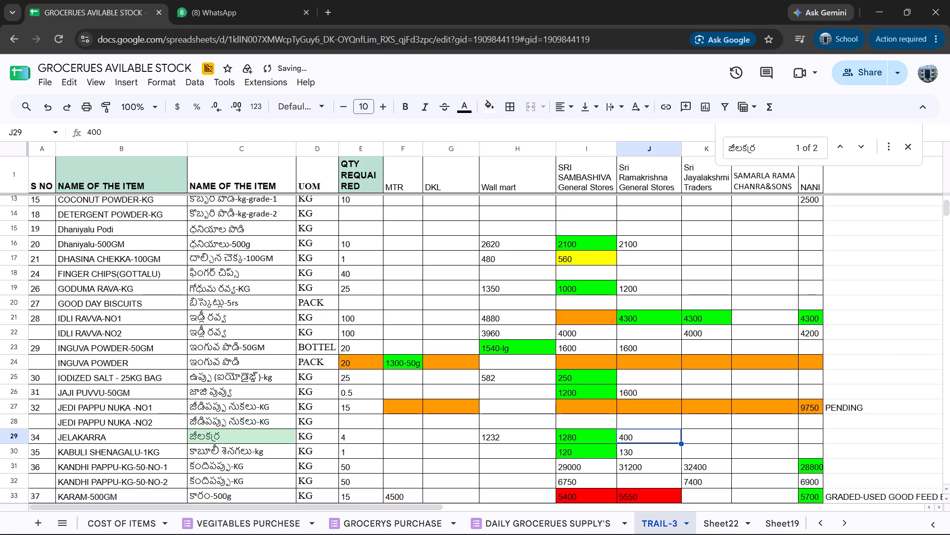
type("1600")
key("Return")
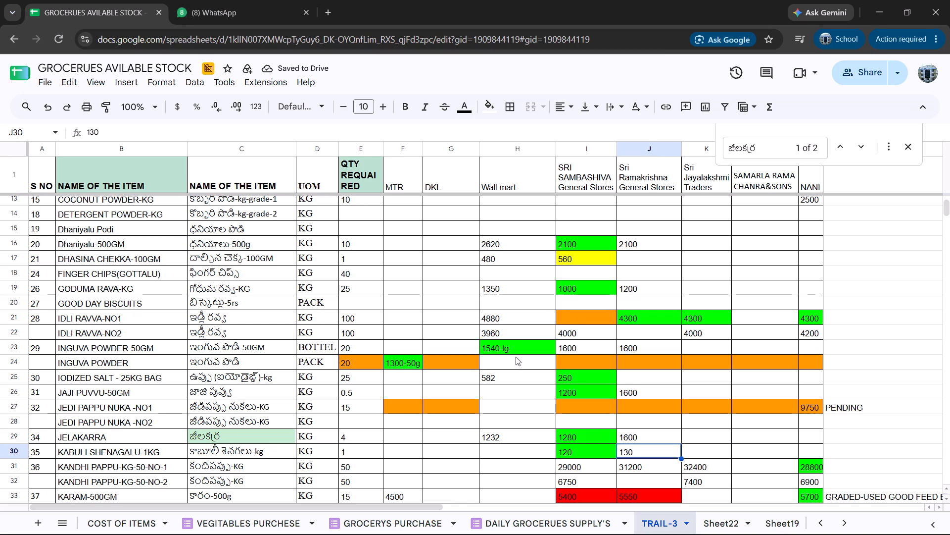
For JELAKARRA, fill the Wall mart price with green and the SRI SAMBASHIVA General Stores price with white.
left_click(492, 437)
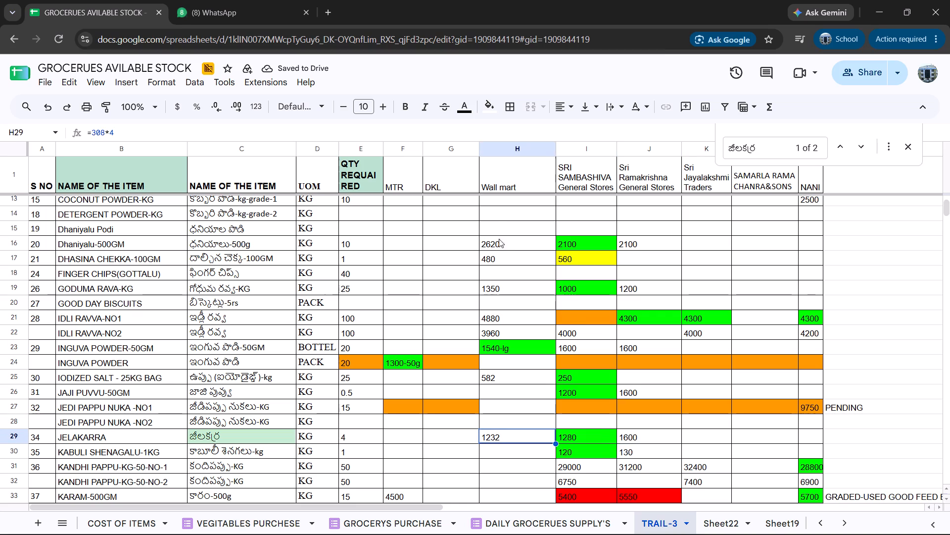
left_click(496, 113)
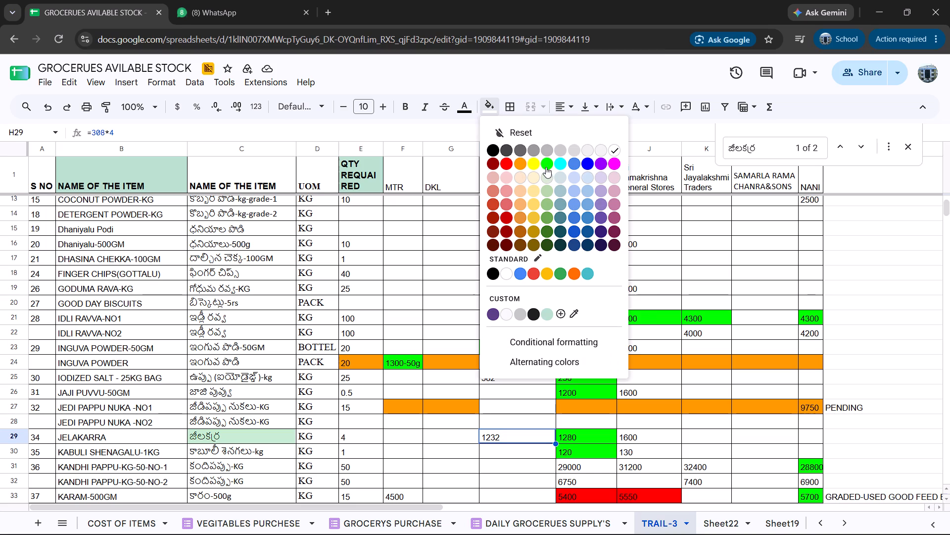
left_click(546, 167)
left_click(580, 439)
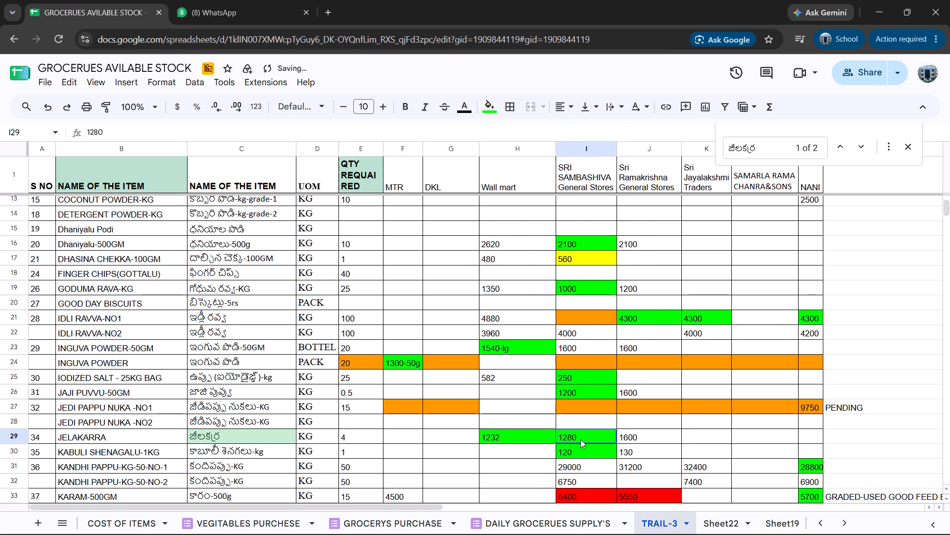
left_click(493, 107)
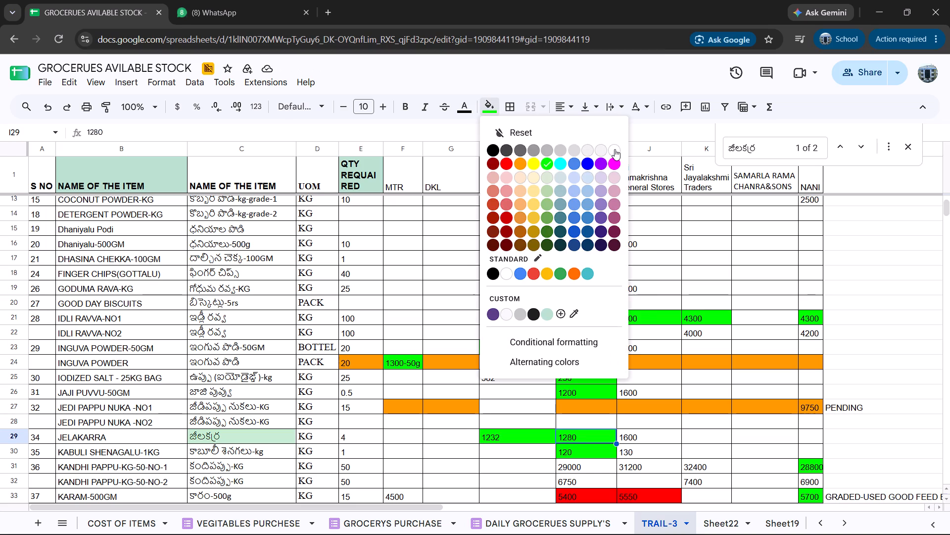
left_click(615, 149)
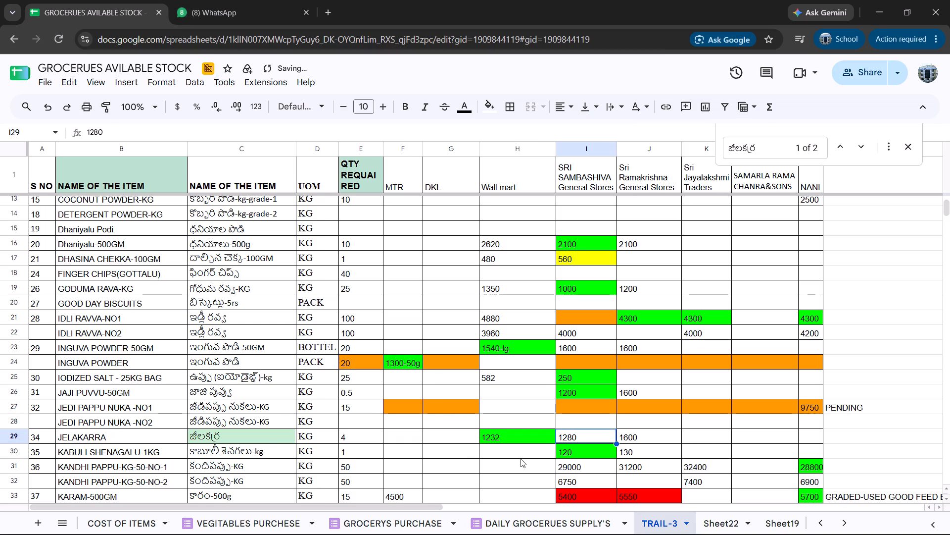
Look up the KRISHNA KABULI CHANA 1 kg rate in the quotation list and enter =146*10 as the Wall mart price for KABULI SHENAGALU-1KG.
left_click(504, 452)
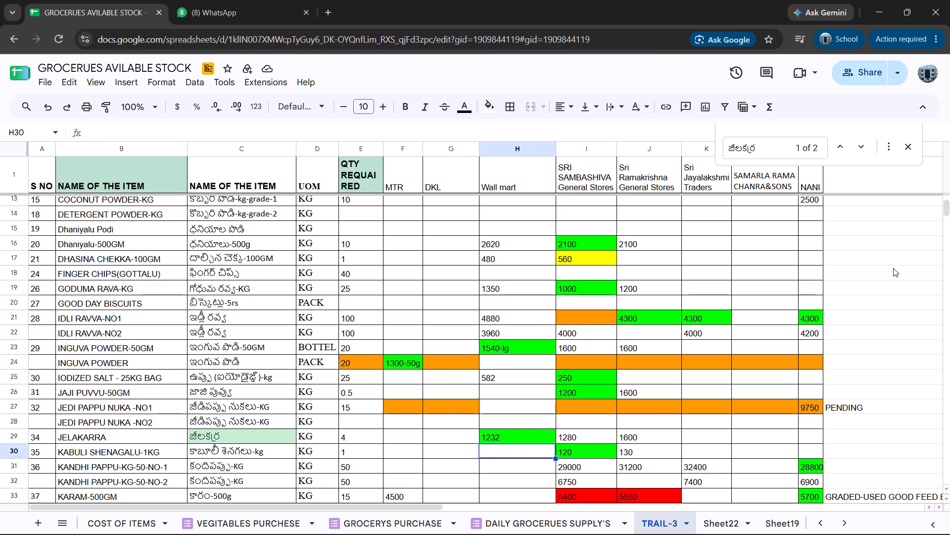
key("Right")
key("Right")
key("Right")
key("Right")
key("Right")
key("Right")
key("Right")
key("Right")
key("Right")
key("Right")
key("Right")
key("Right")
key("Right")
key("Right")
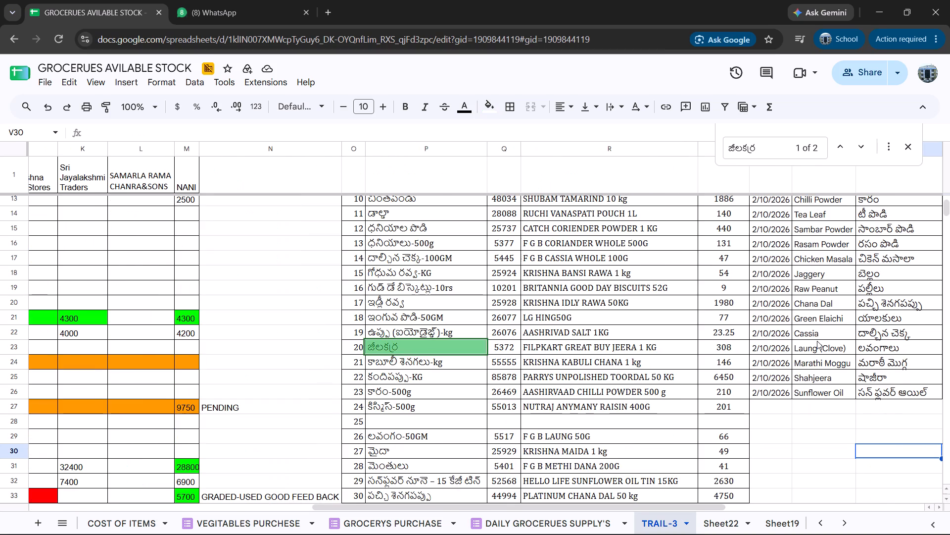
key("Up")
key("Up")
key("Up")
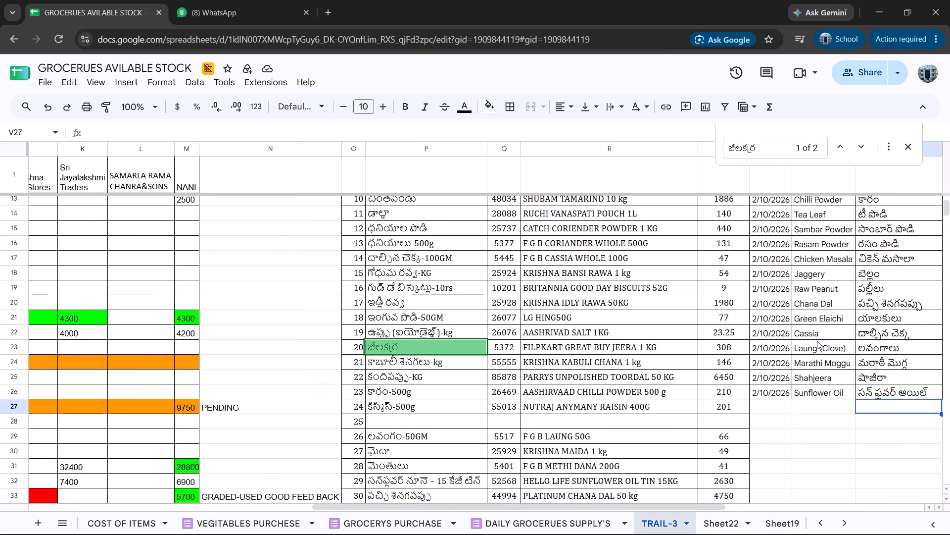
key("Up")
key("Left")
key("Left")
key("Left")
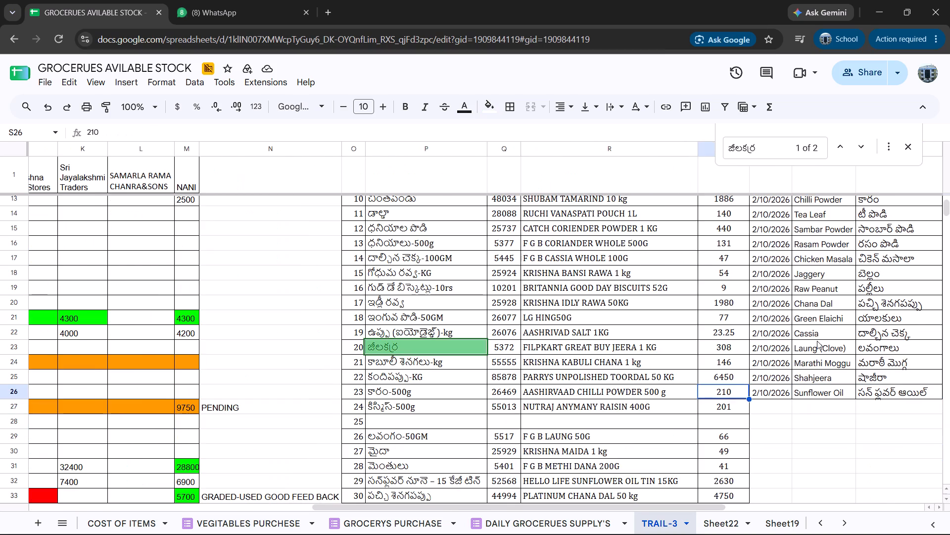
key("Left")
key("Left")
key("Up")
key("Up")
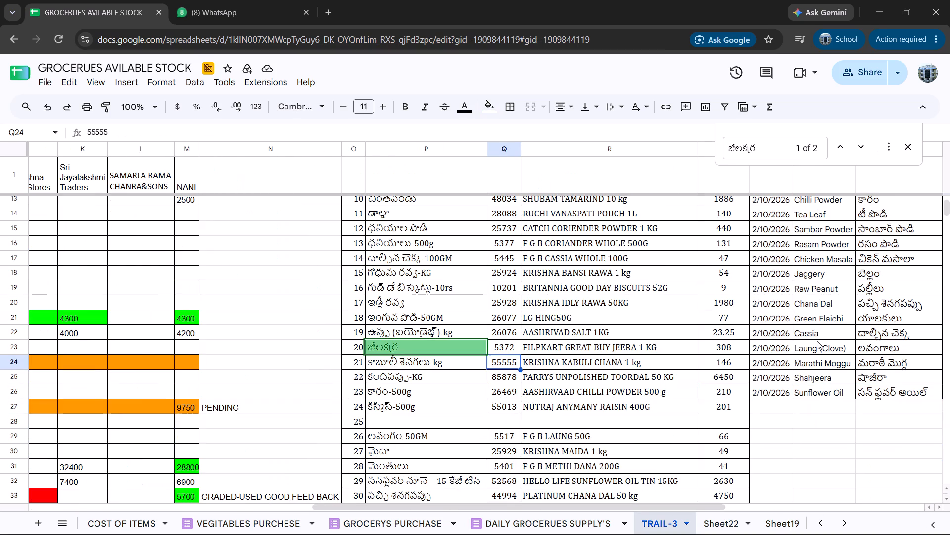
key("Right")
key("Right")
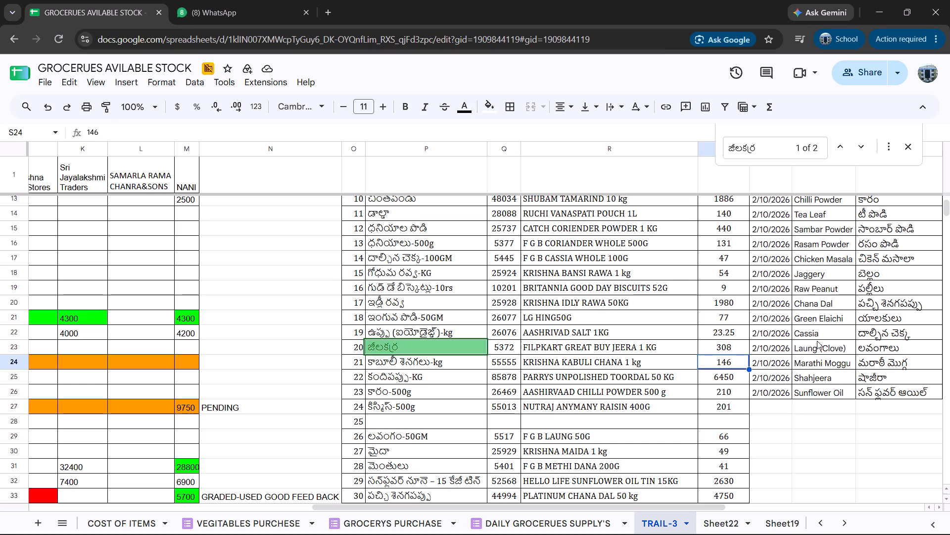
key("Left")
key("Left")
key("Left")
key("Left")
key("Left")
key("Left")
key("Left")
key("Left")
key("Left")
key("Left")
key("Left")
key("Left")
key("Left")
key("Left")
key("Left")
key("Left")
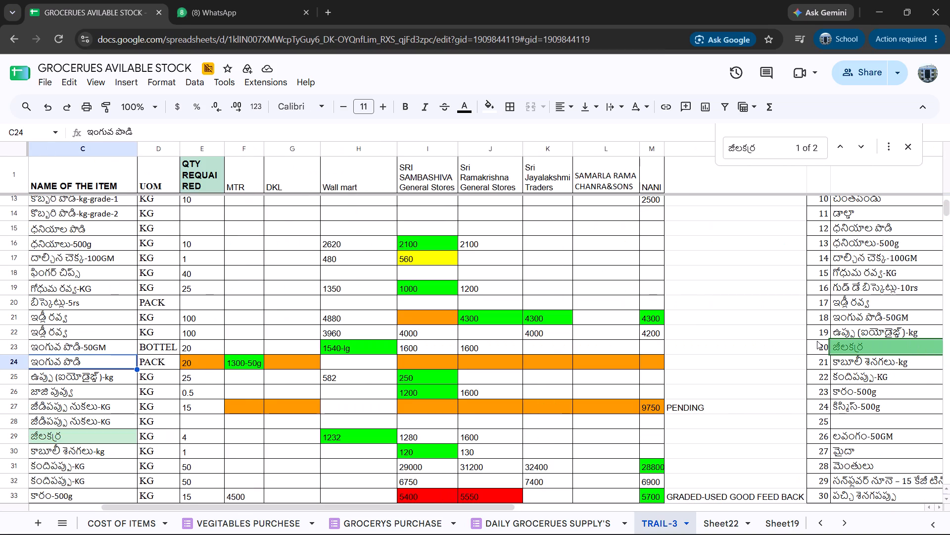
key("Down")
key("Down")
key("Down")
key("Down")
key("Down")
key("Down")
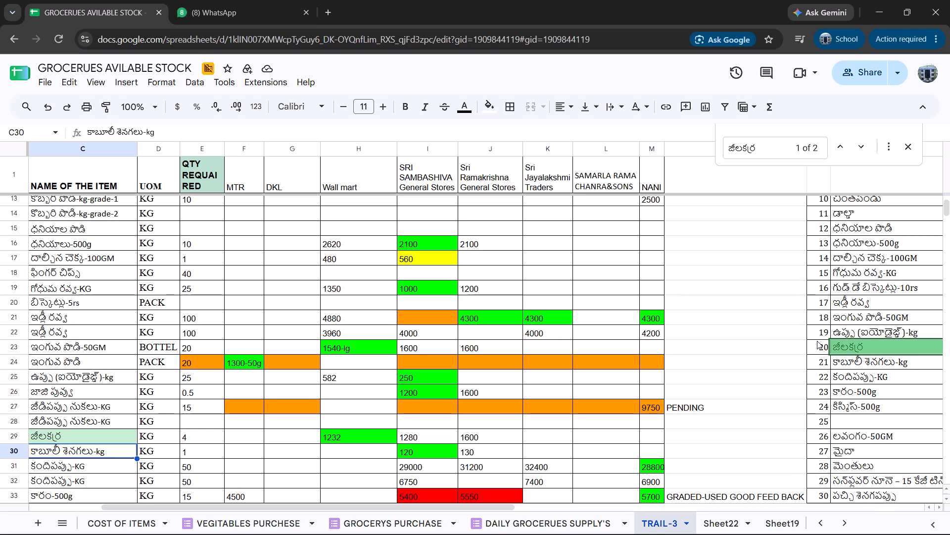
key("Right")
key("Right")
key("Right")
key("Right")
key("Right")
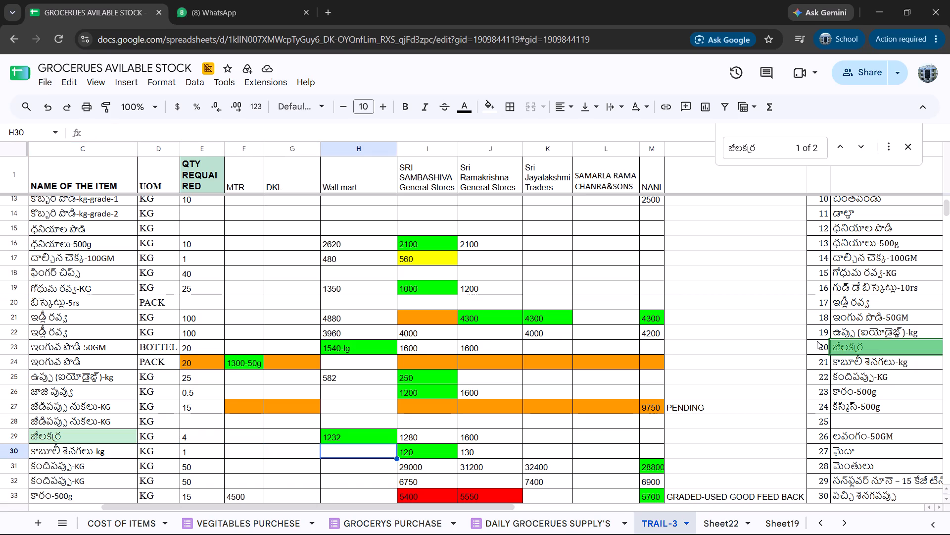
type("=146")
key("asterisk")
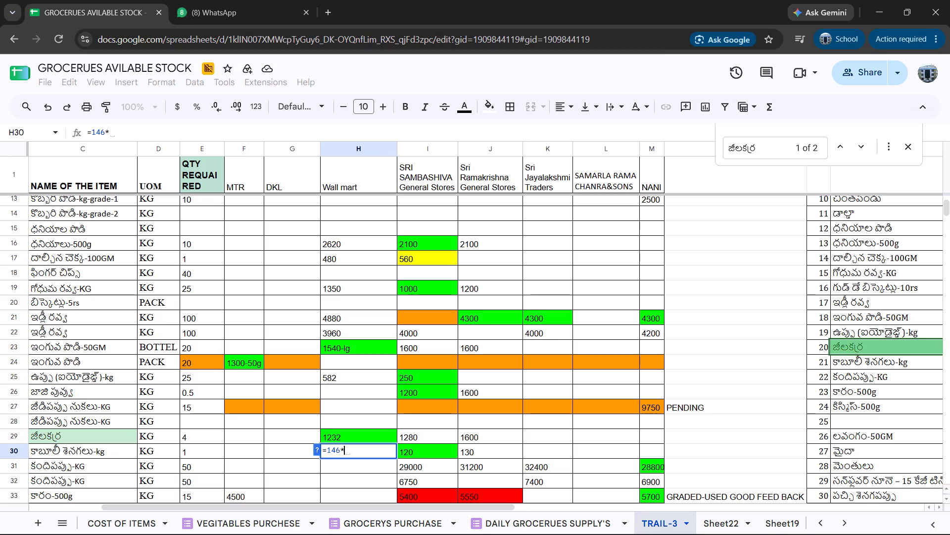
type("10")
key("Return")
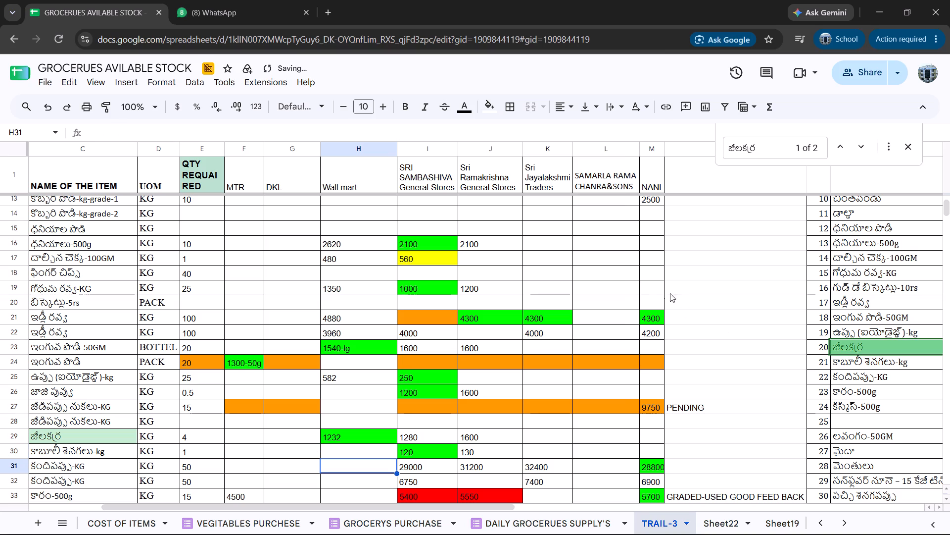
Set the required quantity for KABULI SHENAGALU-1KG to 10.
double_click(198, 452)
key("0")
key("Return")
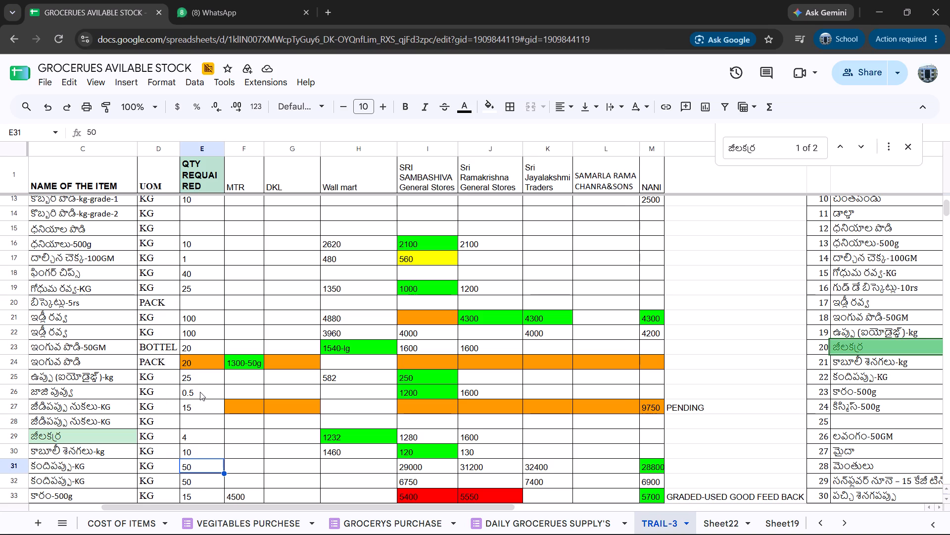
left_click(330, 440)
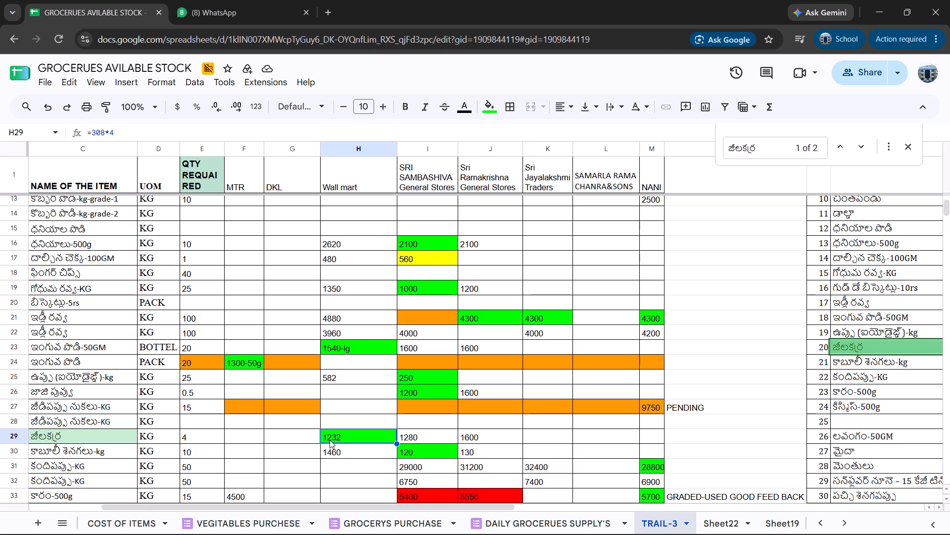
key("Down")
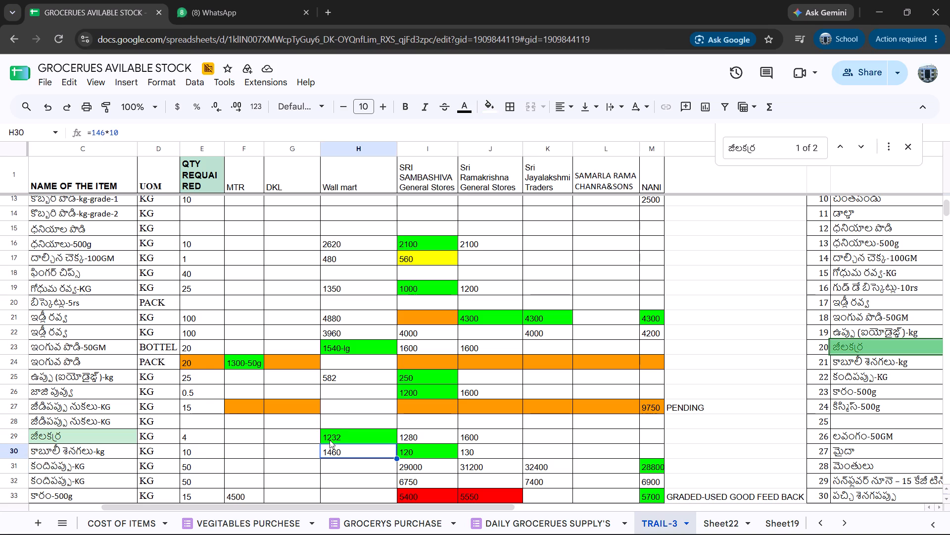
key("Right")
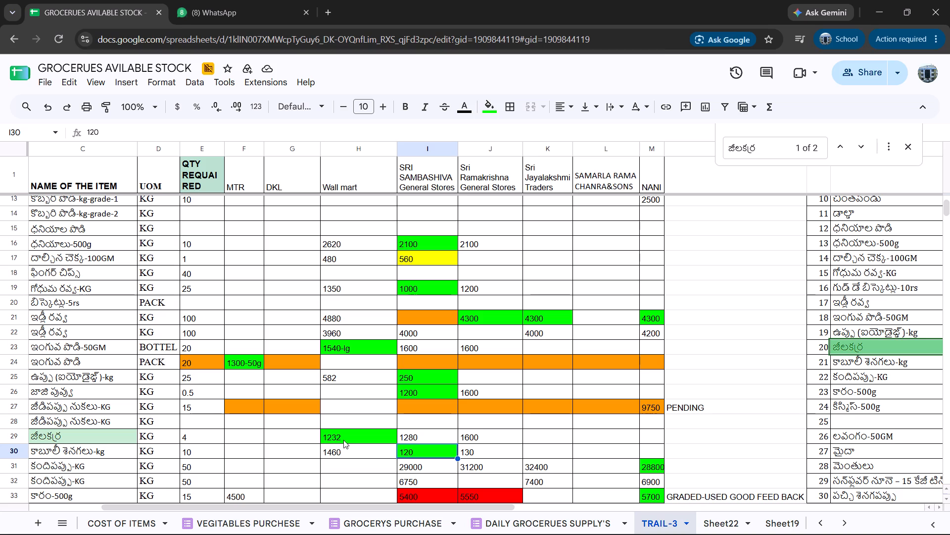
double_click(427, 450)
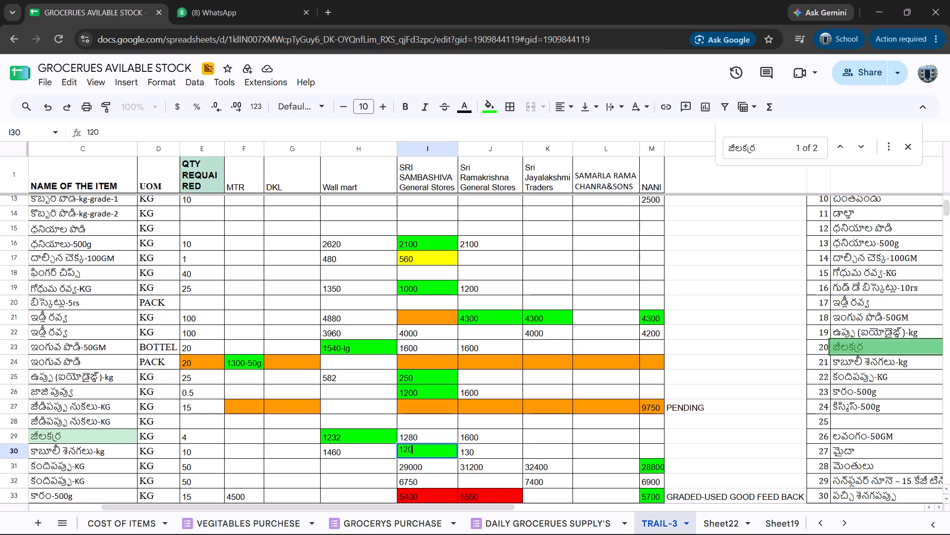
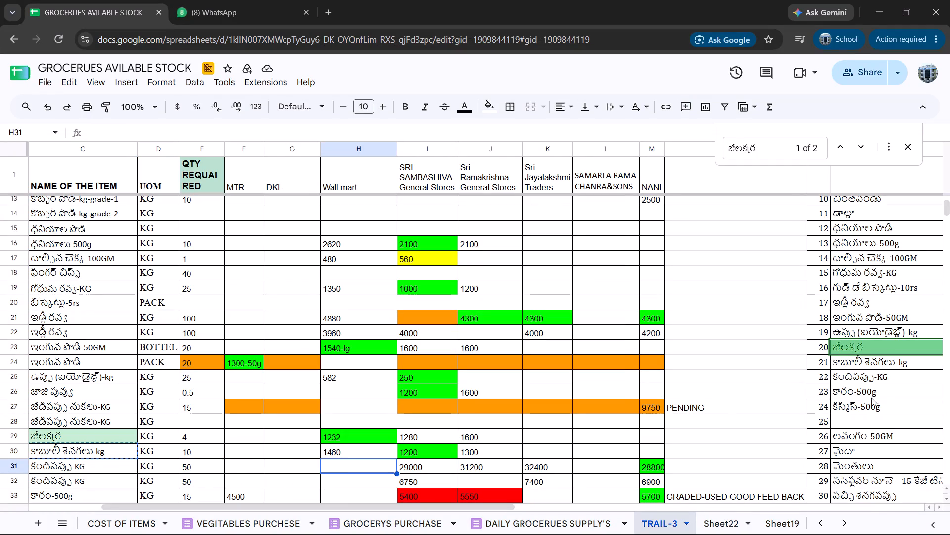
Look up the PARRYS UNPOLISHED TOORDAL 50 KG rate in the quotation list for the కందిపప్పు-KG item.
left_click(872, 376)
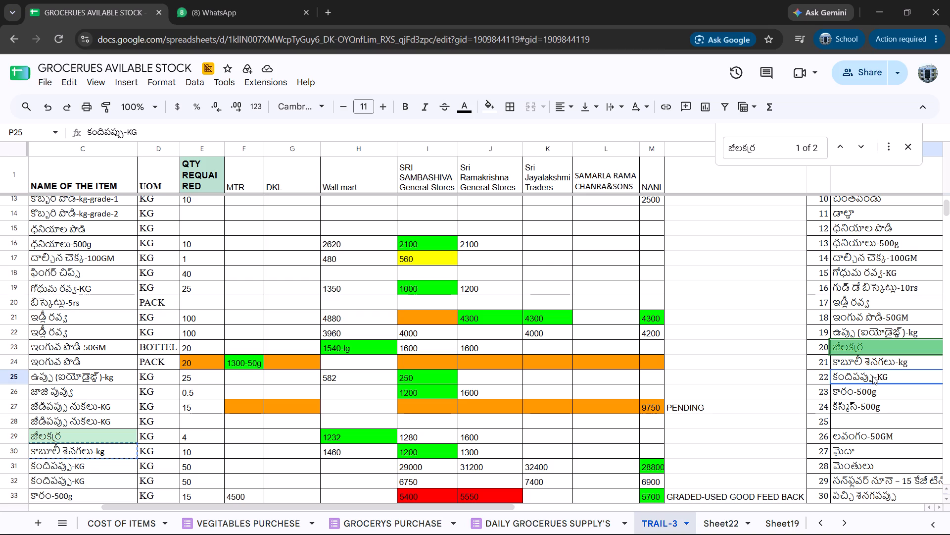
key("Right")
key("Right")
key("Right")
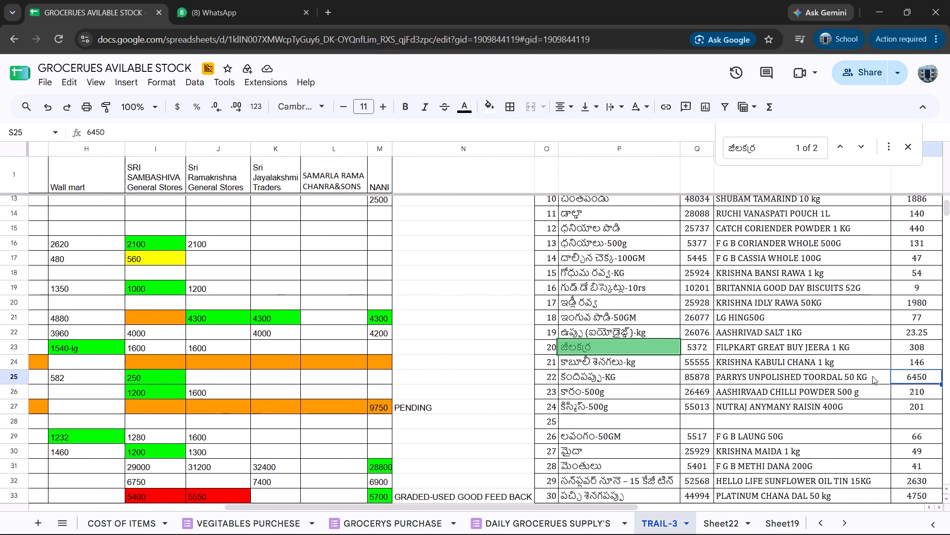
key("Right")
key("Right")
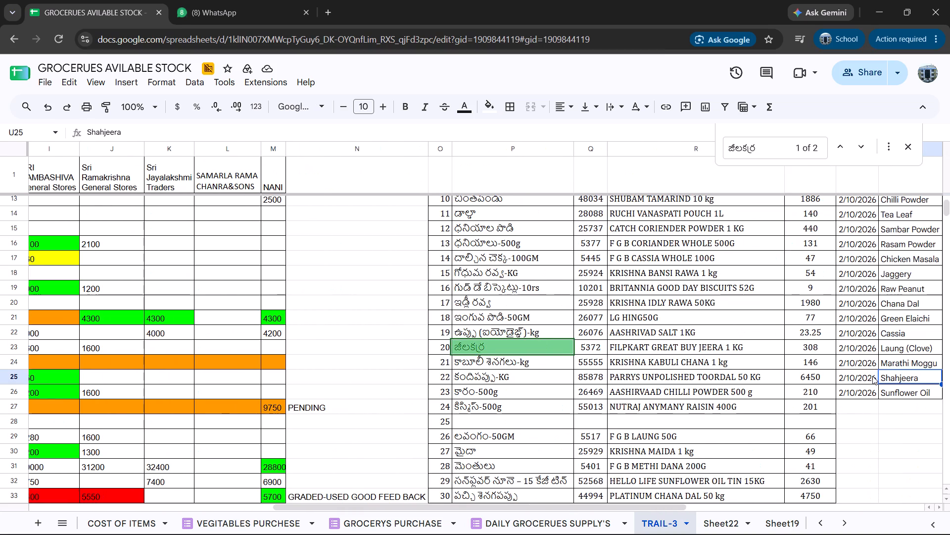
Search the sheet for కందిపప్పు-KG, using the item name copied from the quotation list.
key("Right")
key("Right")
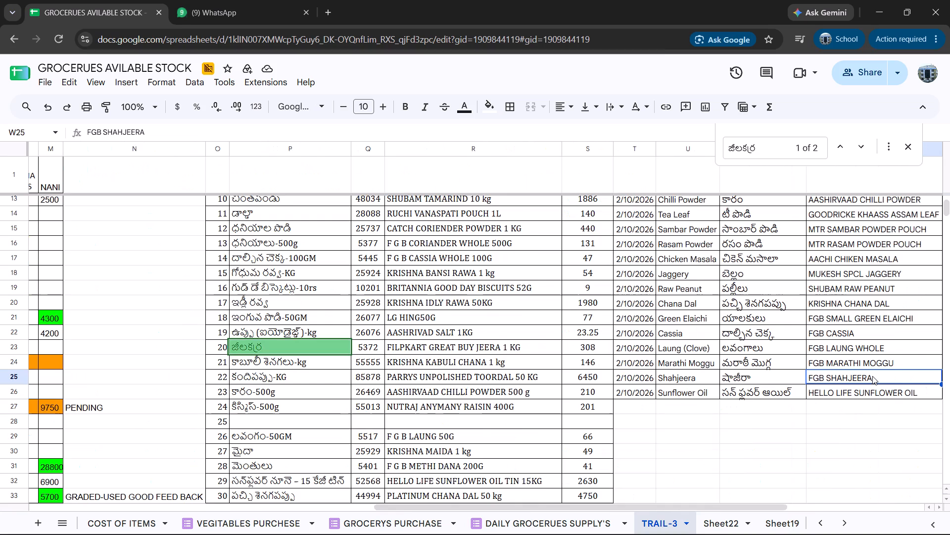
key("Right")
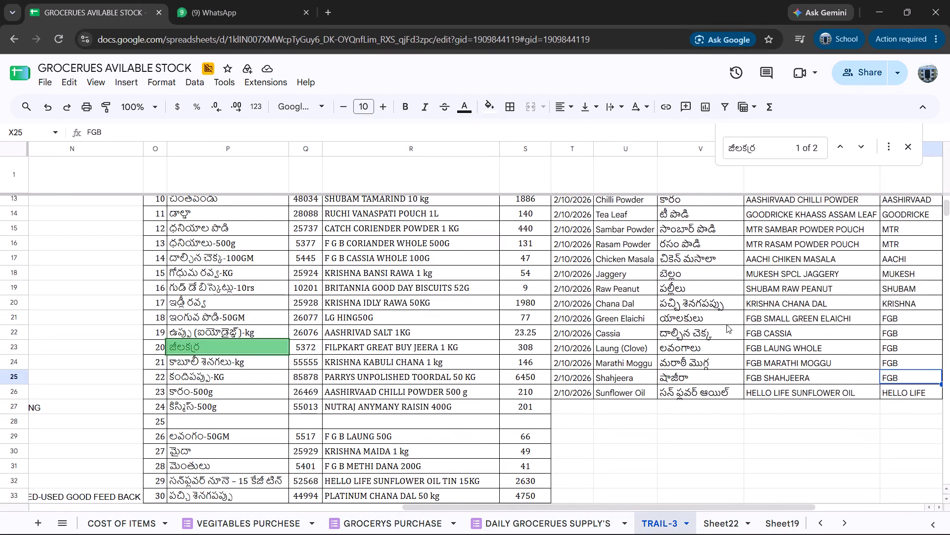
double_click(231, 374)
double_click(231, 374)
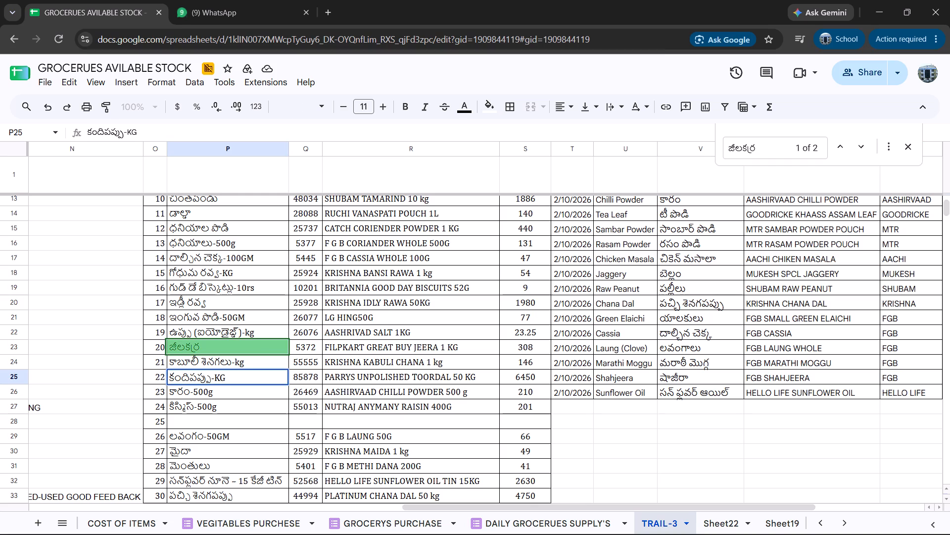
left_click_drag(243, 377, 163, 382)
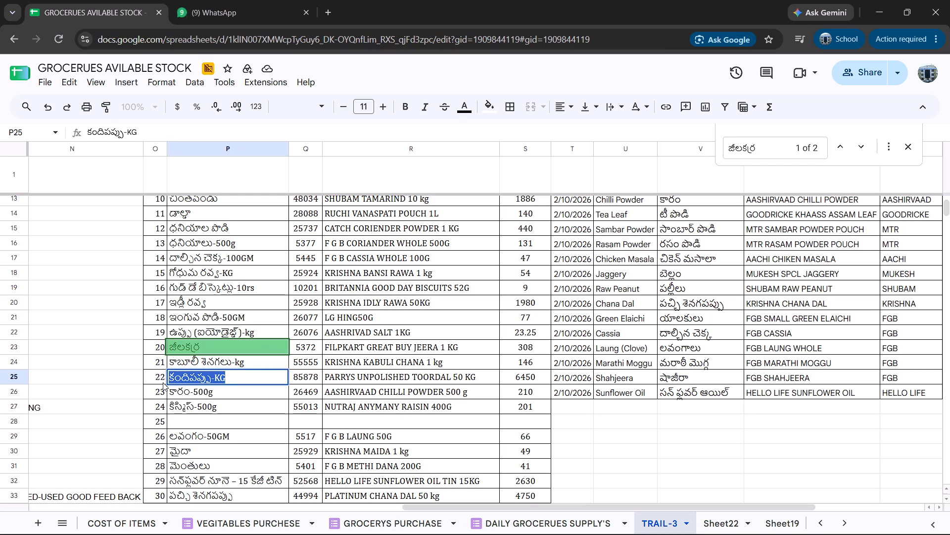
left_click_drag(163, 382, 163, 382)
key("ctrl+c")
left_click(767, 146)
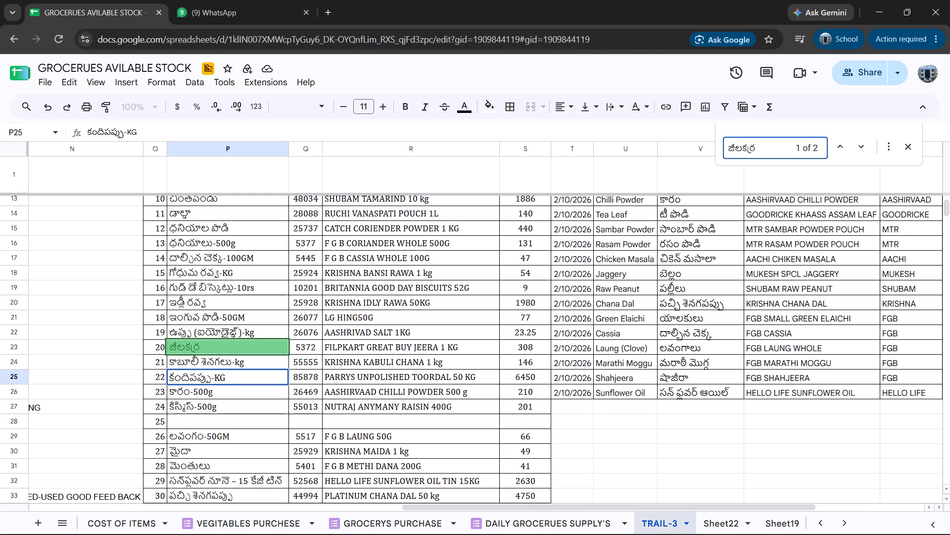
key("BackSpace")
key("BackSpace")
key("BackSpace")
key("BackSpace")
key("BackSpace")
key("BackSpace")
key("BackSpace")
key("BackSpace")
key("BackSpace")
key("BackSpace")
key("BackSpace")
key("BackSpace")
key("BackSpace")
key("BackSpace")
key("BackSpace")
key("BackSpace")
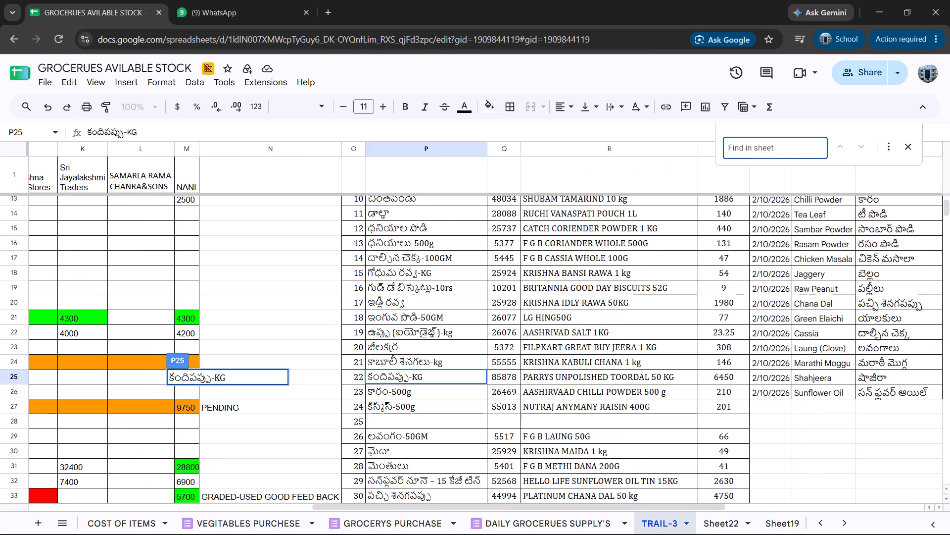
key("ctrl+v")
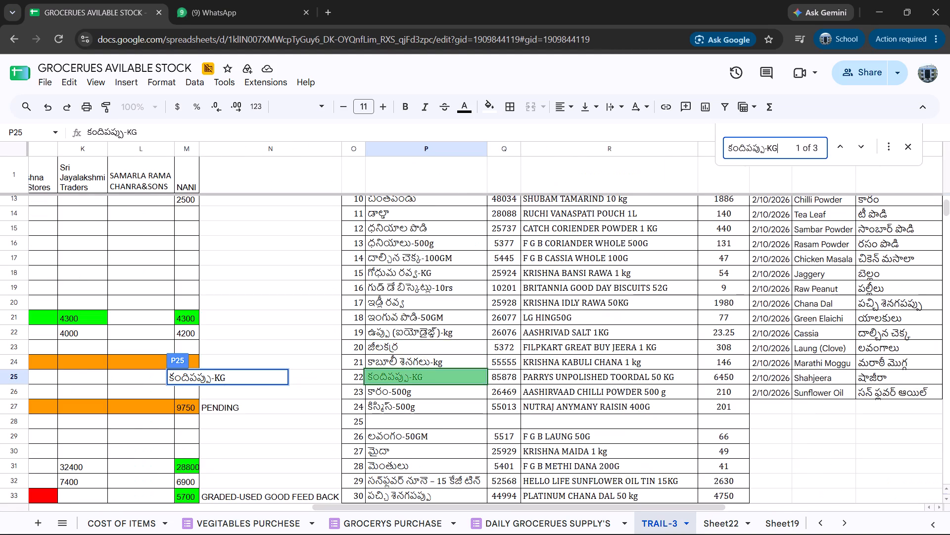
key("Return")
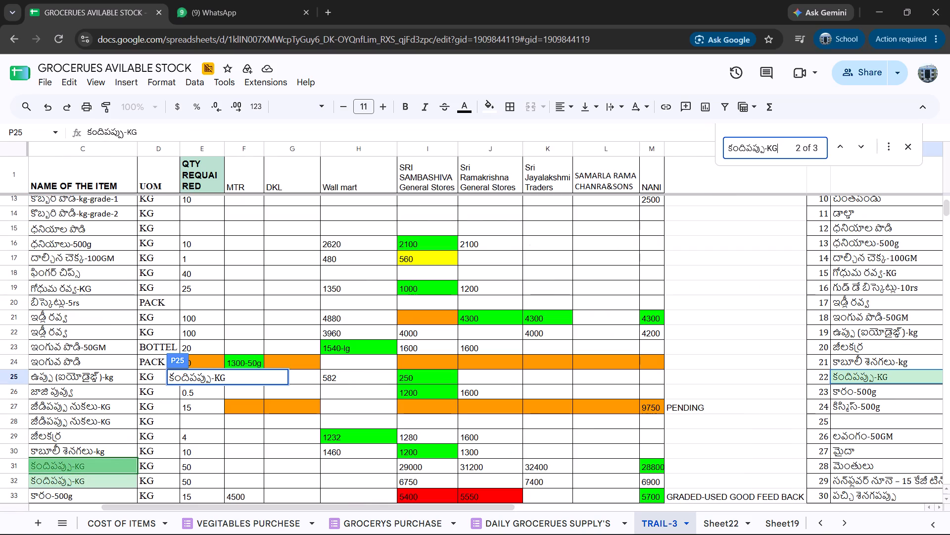
key("Return")
key("Return")
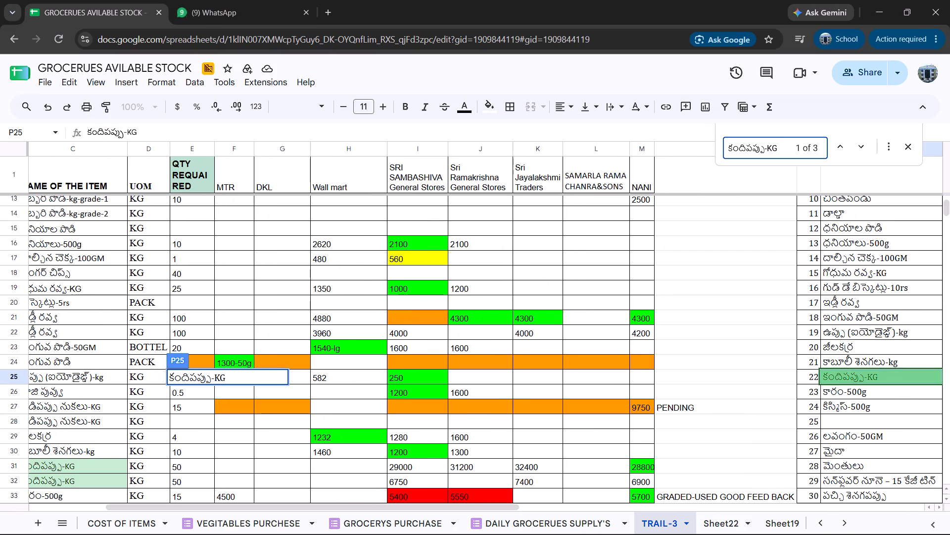
Review the item names in the 2/10/2026 purchase list from its first to last entry for a matching Tur Dal purchase.
left_click(851, 202)
key("Right")
key("Right")
key("Right")
key("Right")
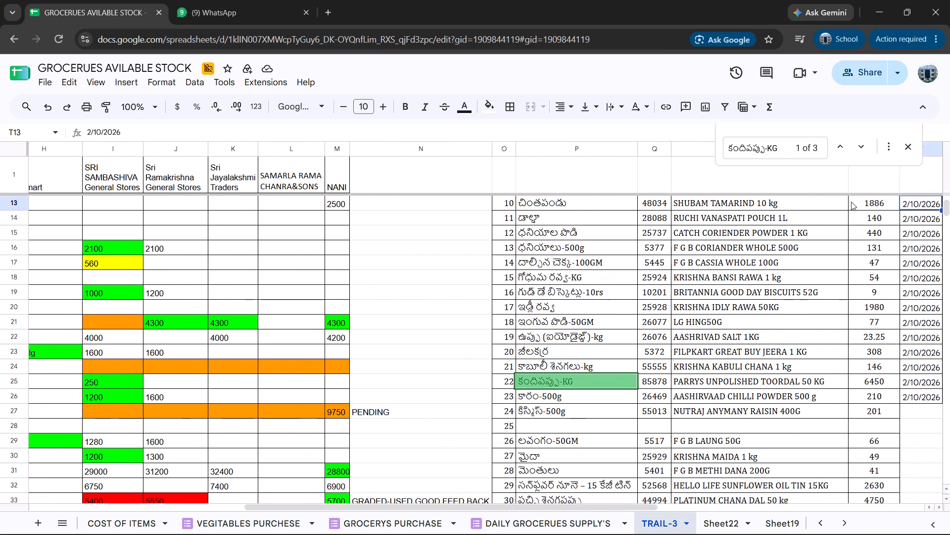
key("Right")
key("Right")
key("Right")
key("Up")
key("Up")
key("Up")
key("Up")
key("Up")
key("Up")
key("Up")
key("Up")
key("Up")
key("Up")
key("Up")
key("Up")
key("Up")
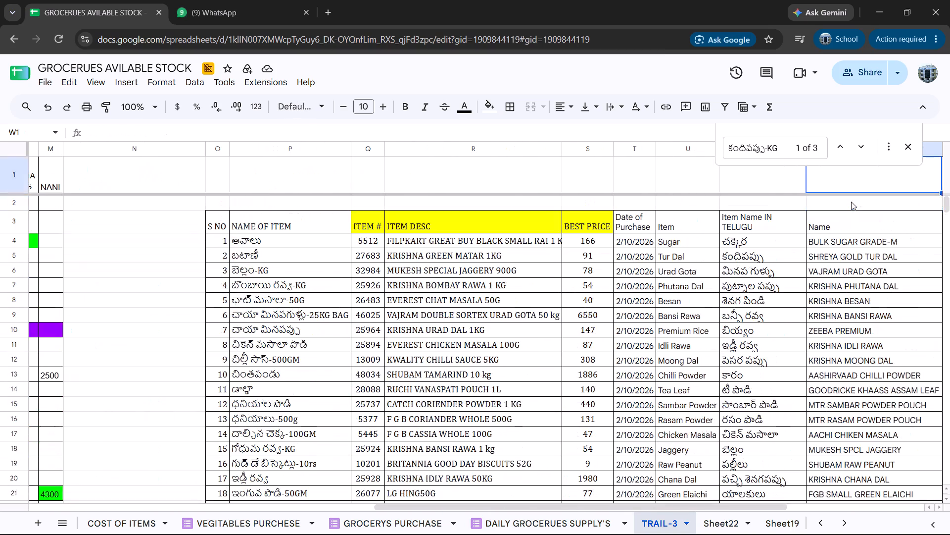
key("Down")
key("Down")
key("Down")
key("Down")
key("Down")
key("Down")
key("Down")
key("Down")
key("Down")
key("Down")
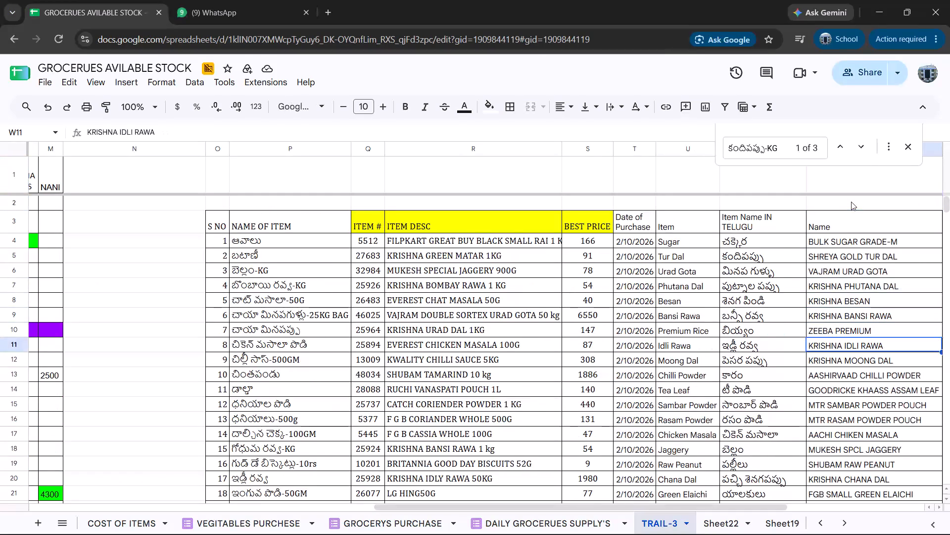
key("Down")
key("Down")
key("Down")
key("Down")
key("Down")
key("Down")
key("Down")
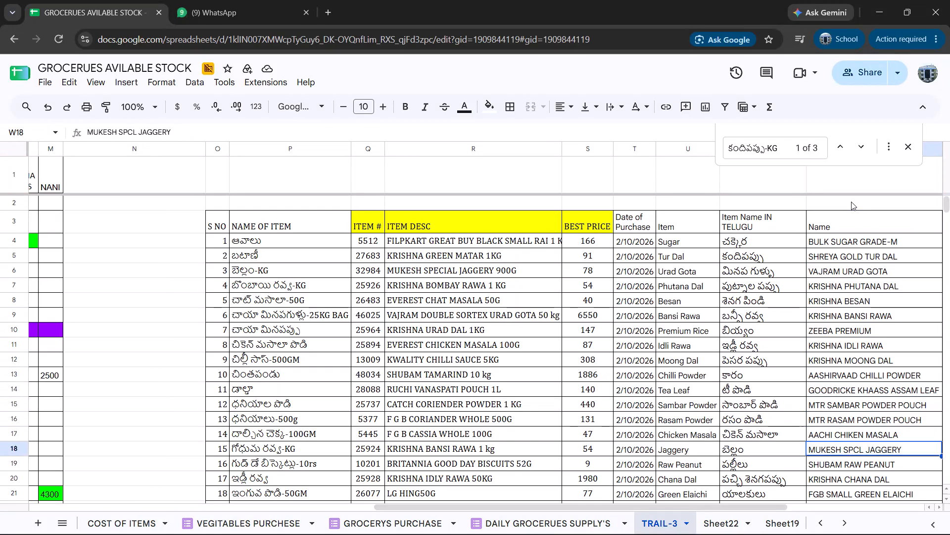
key("Down")
key("Down")
key("Down")
key("Down")
key("Down")
key("Down")
key("Down")
key("Down")
key("Down")
key("Down")
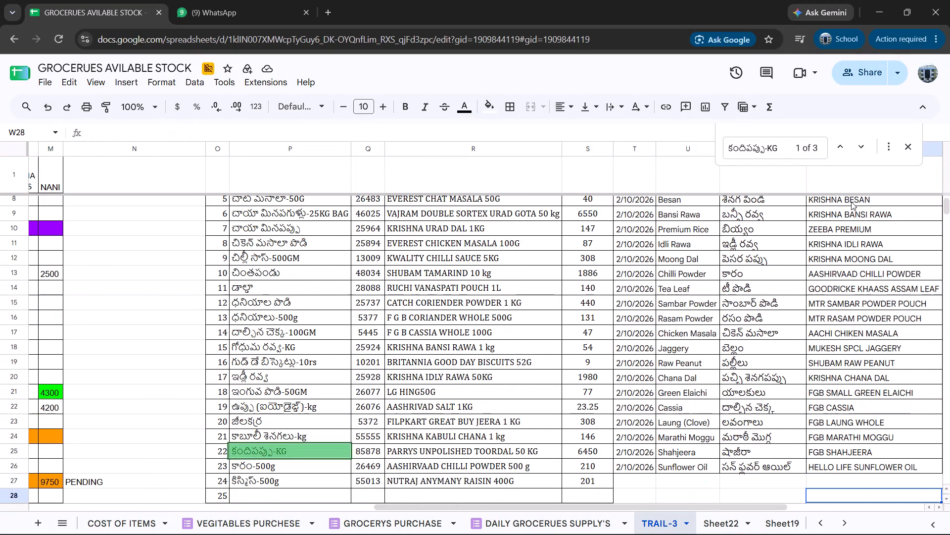
Find కందిపప్పు-KG in the stock table and select the Wall mart cell for KANDHI PAPPU-KG-50-NO-1.
key("Left")
key("Left")
key("Left")
key("Left")
key("Left")
key("Left")
key("Left")
key("Left")
key("Left")
key("Left")
key("Left")
key("Left")
key("Left")
key("Left")
key("Left")
key("Left")
key("Left")
key("Left")
key("Left")
key("Left")
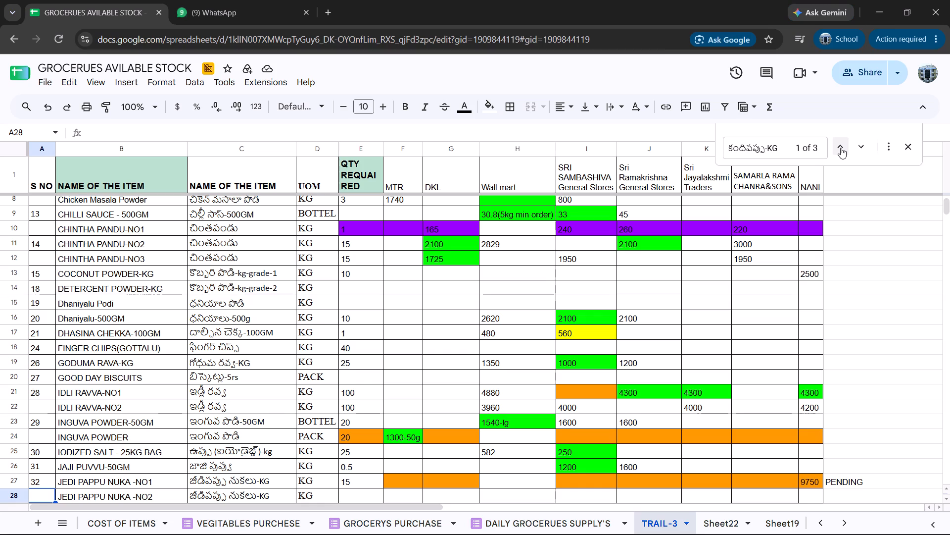
left_click(773, 147)
key("Return")
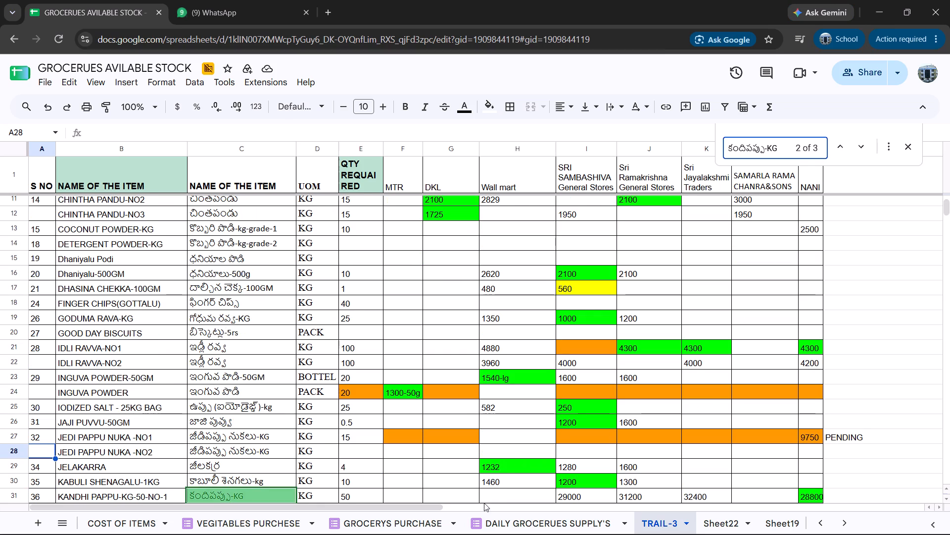
left_click(501, 496)
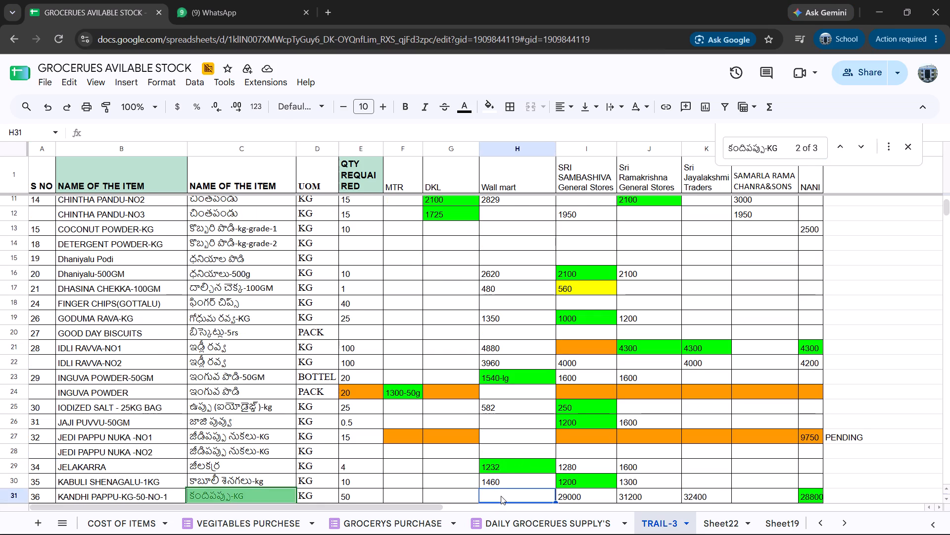
key("Down")
key("Down")
key("Down")
key("Up")
key("Up")
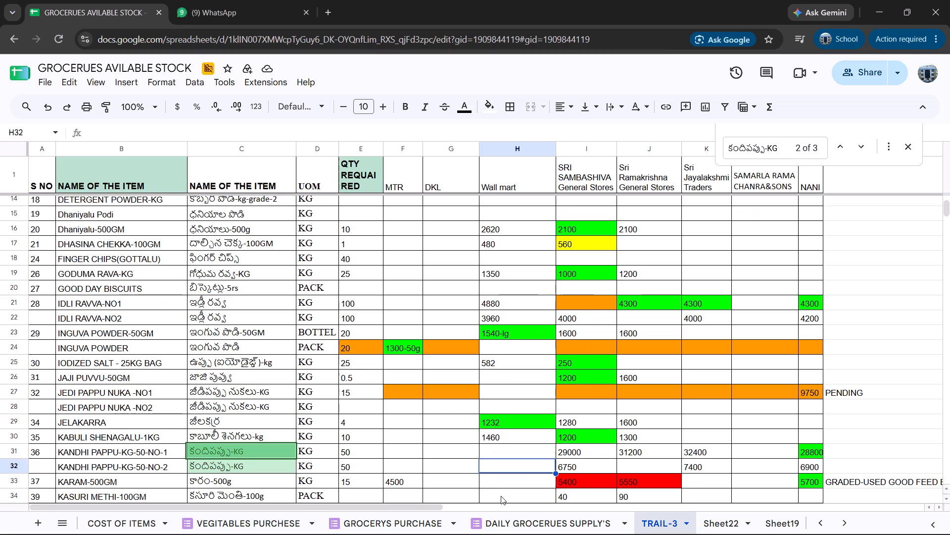
key("Up")
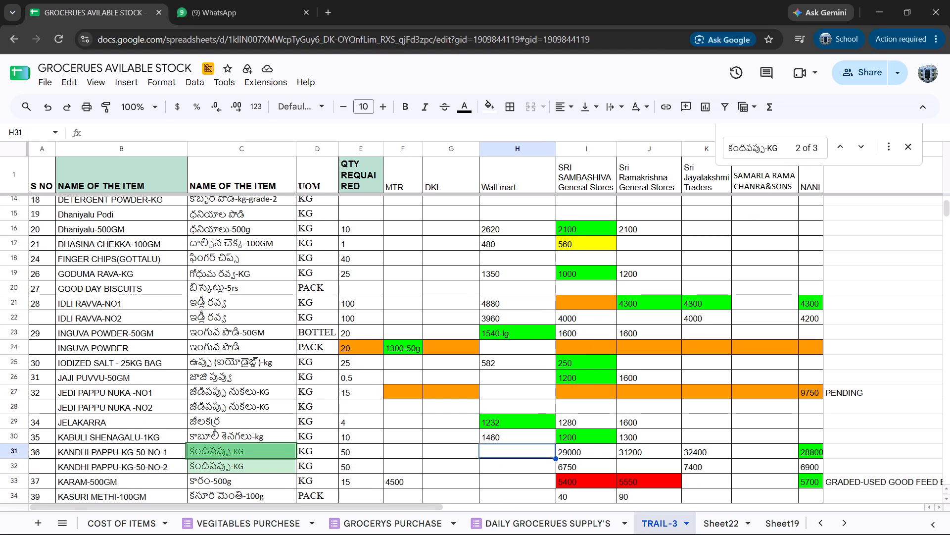
key("Return")
key("Return")
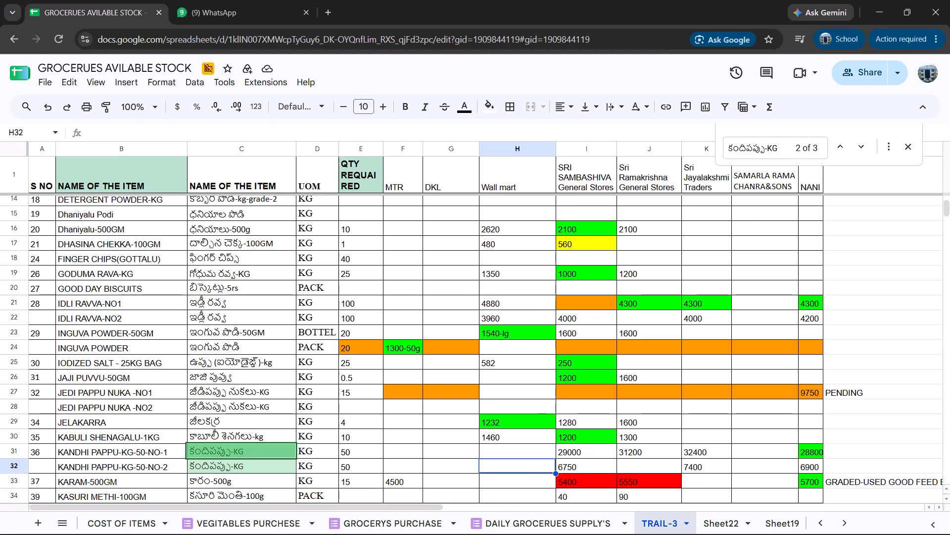
key("Up")
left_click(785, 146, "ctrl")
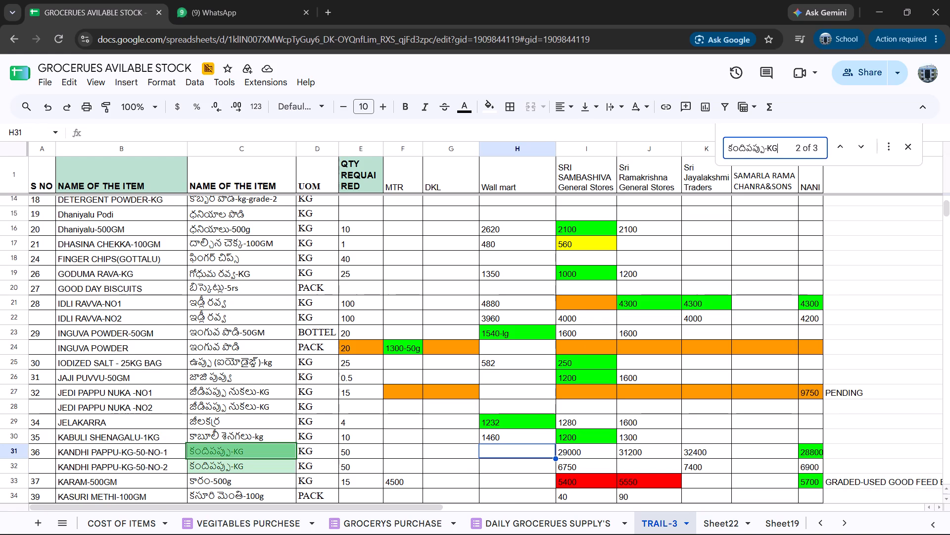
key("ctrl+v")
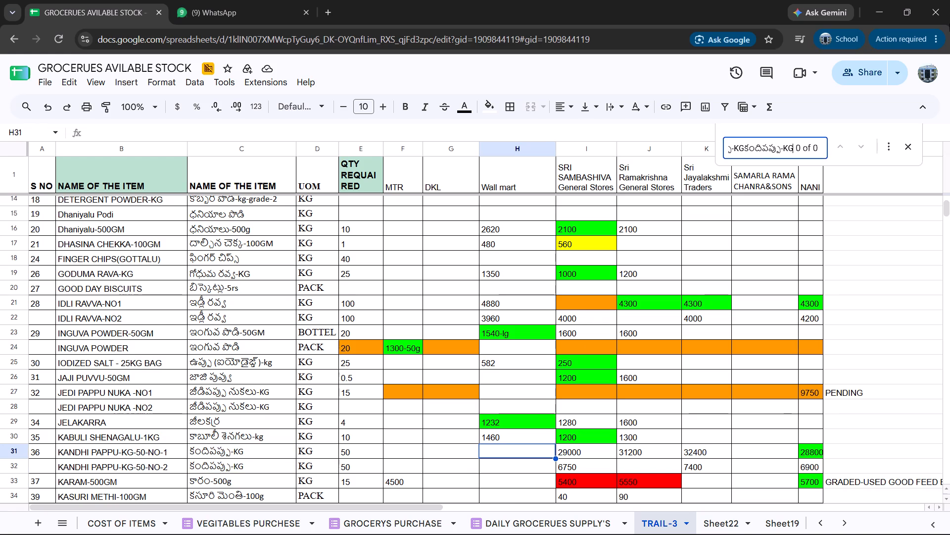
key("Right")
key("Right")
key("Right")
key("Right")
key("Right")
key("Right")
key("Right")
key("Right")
Look up the price for కందిపప్పు-KG in the 2/10/2026 list beside the stock table.
left_click(455, 448)
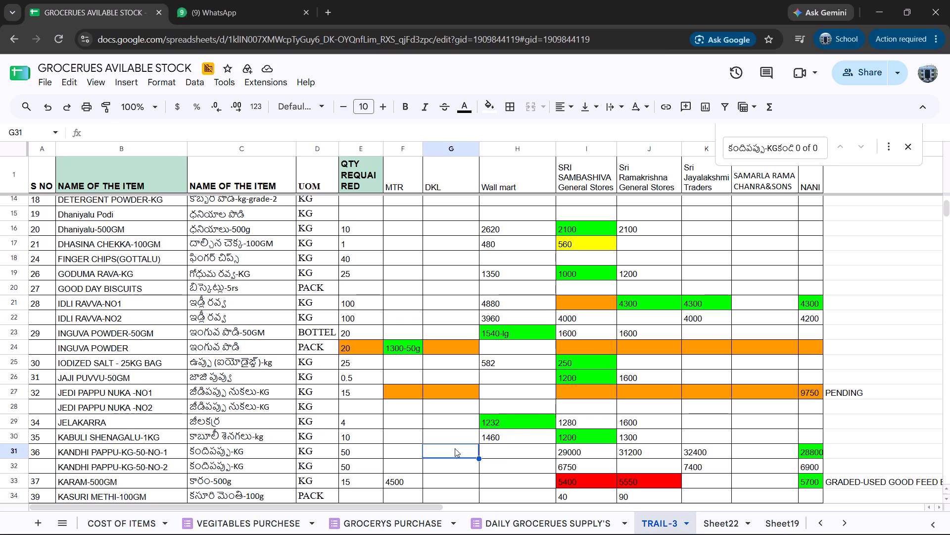
key("Right")
key("Right")
key("Right")
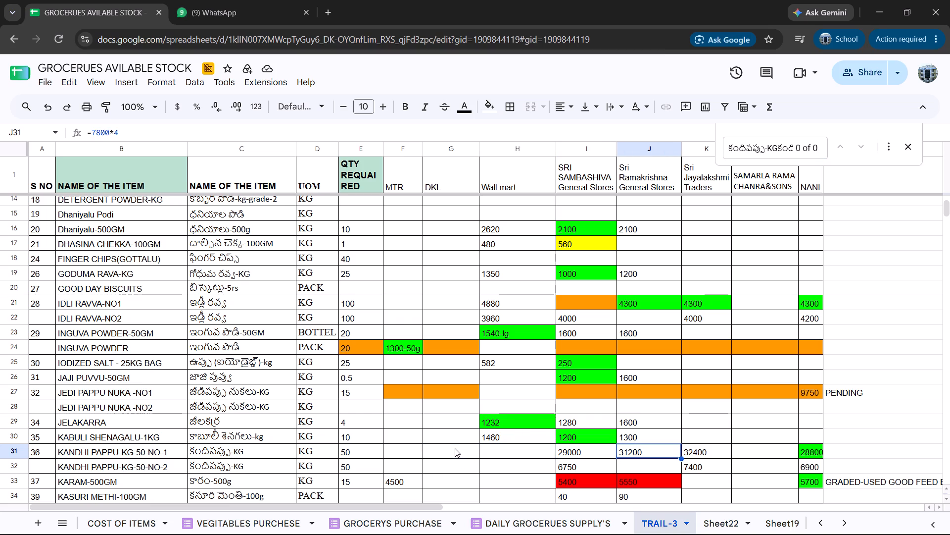
key("Right")
key("Right")
key("Right")
key("Right")
key("Right")
key("Right")
key("Right")
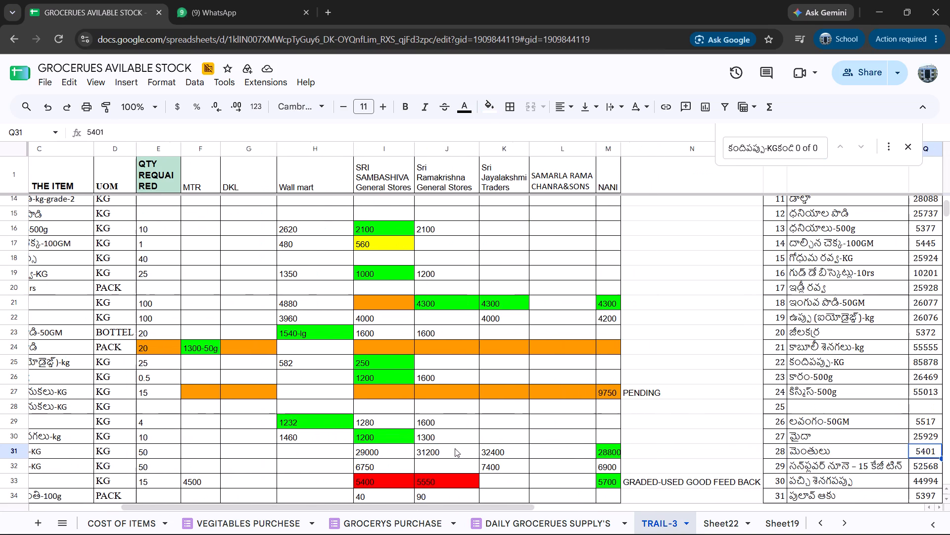
key("Right")
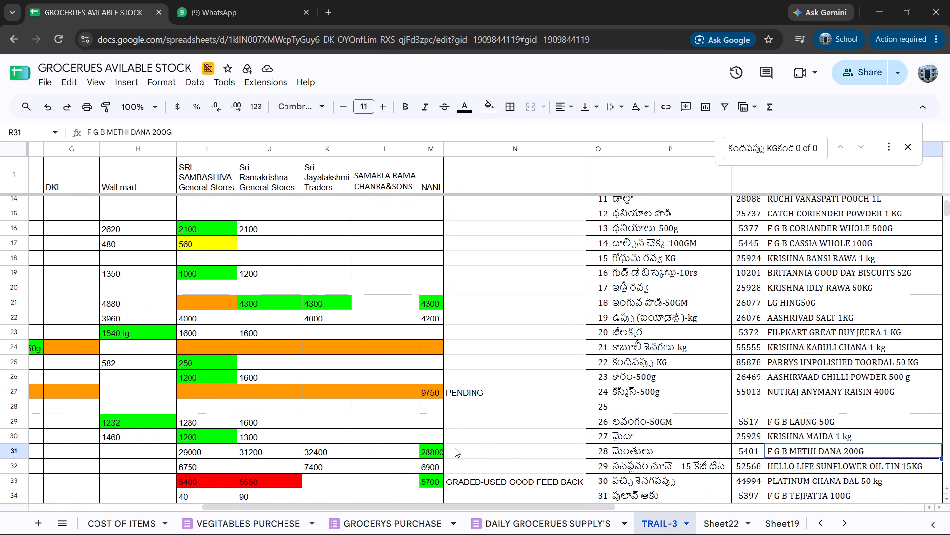
key("Right")
key("Right")
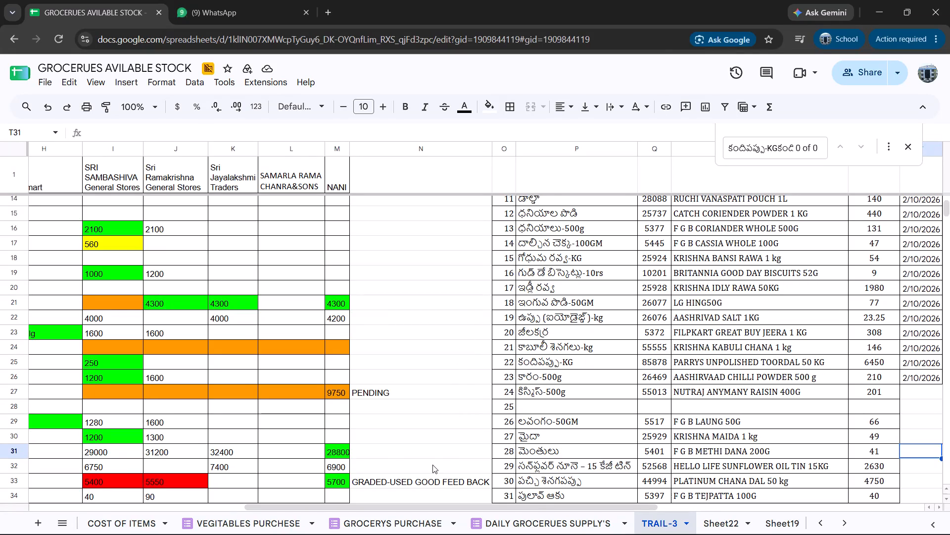
Enter 6450 as the Wall mart price for KANDHI PAPPU-KG-50-NO-1.
key("Left")
key("Left")
key("Left")
key("Left")
key("Left")
key("Left")
key("Left")
key("Left")
key("Left")
key("Left")
key("Left")
key("Left")
key("Left")
key("Left")
key("Left")
key("Left")
key("Left")
key("Left")
key("Left")
key("Left")
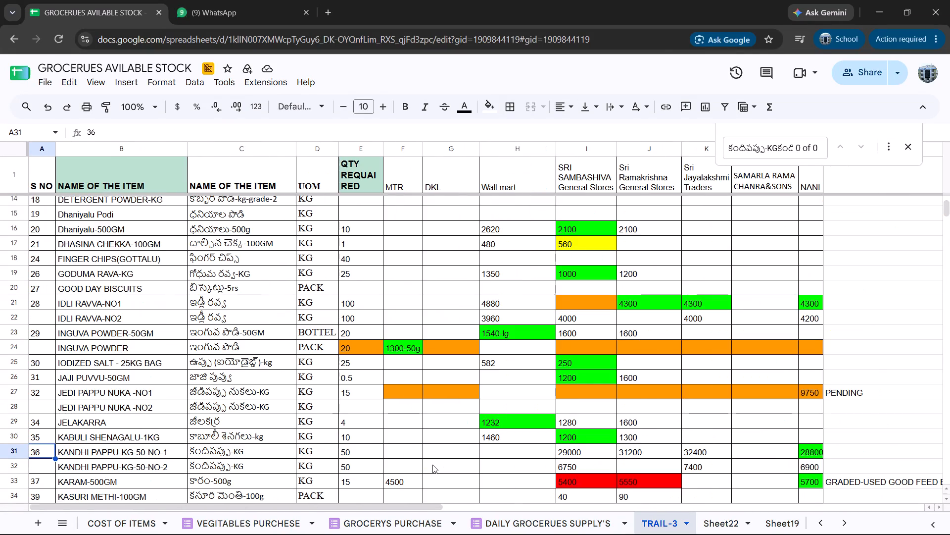
key("Right")
key("Right")
key("Right")
key("Right")
key("Right")
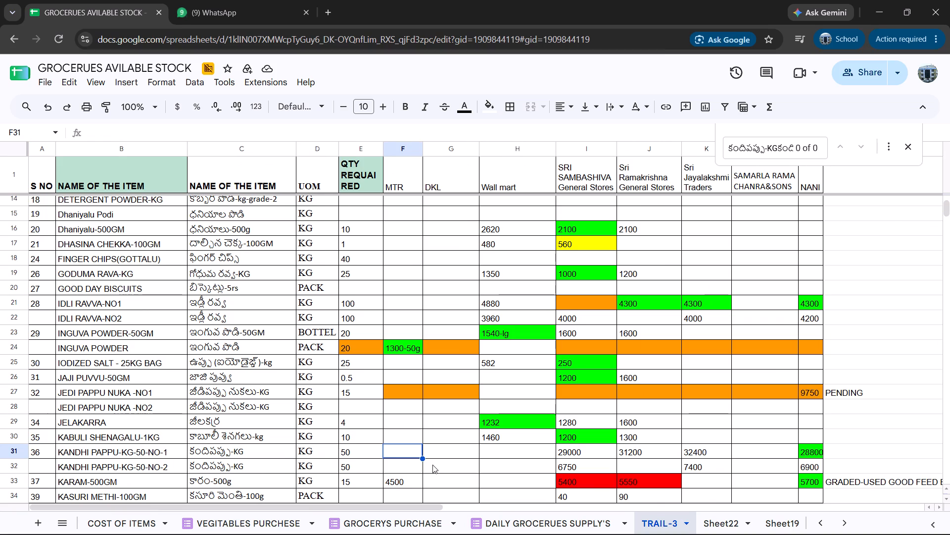
key("Right")
key("Right")
type("6450")
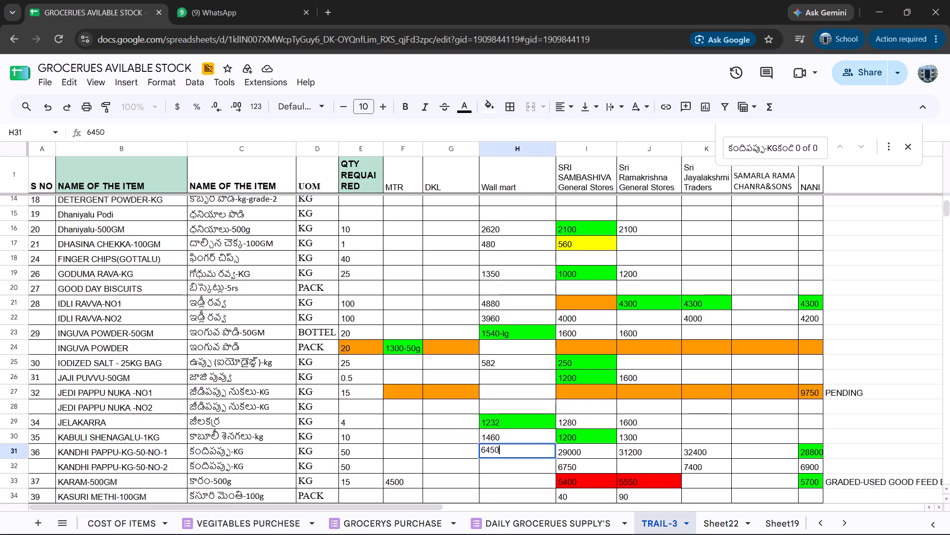
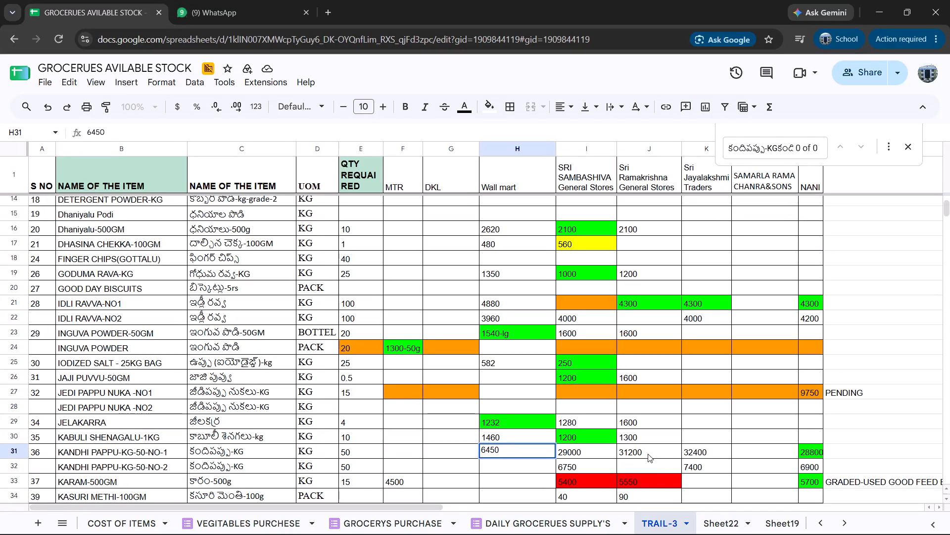
Enter the formula =6450*4 as the Wall mart price for KANDHI PAPPU-KG-50-NO-2.
left_click(599, 451)
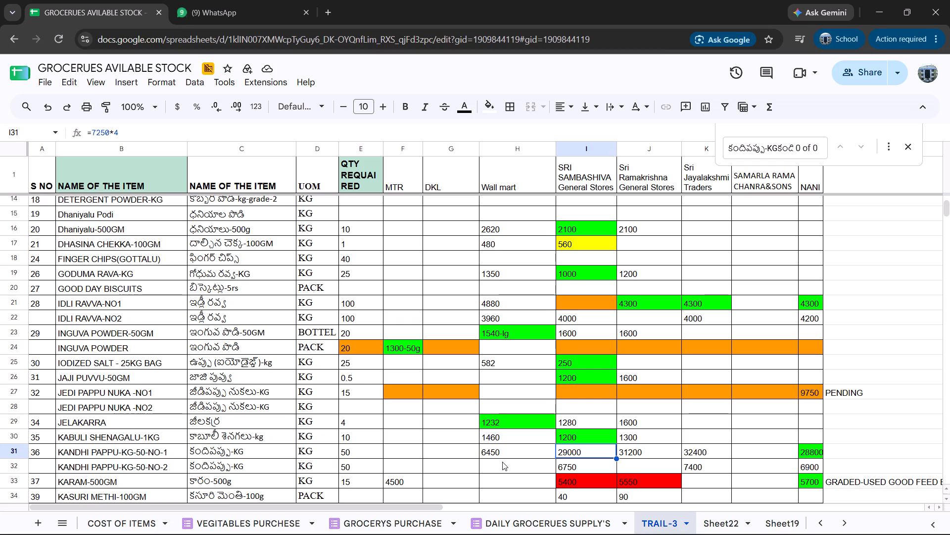
left_click(502, 462)
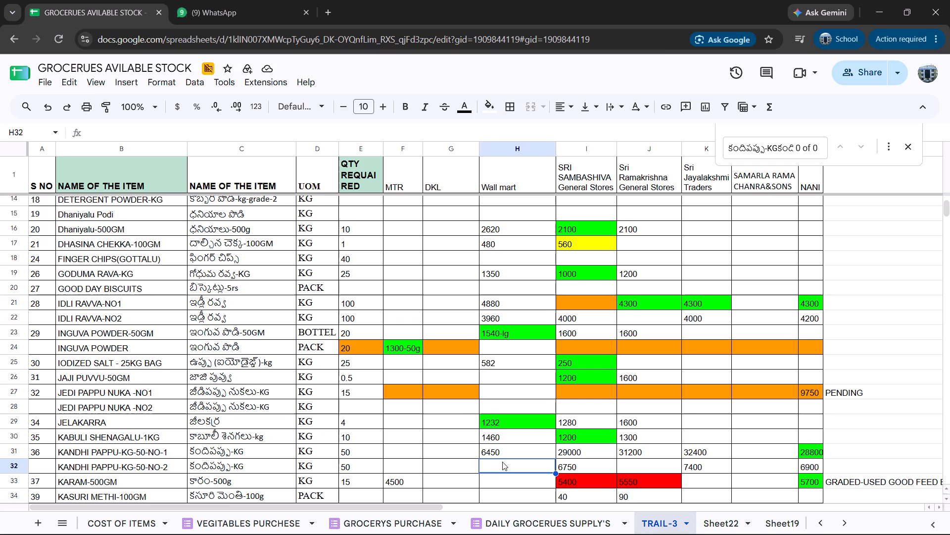
key("6")
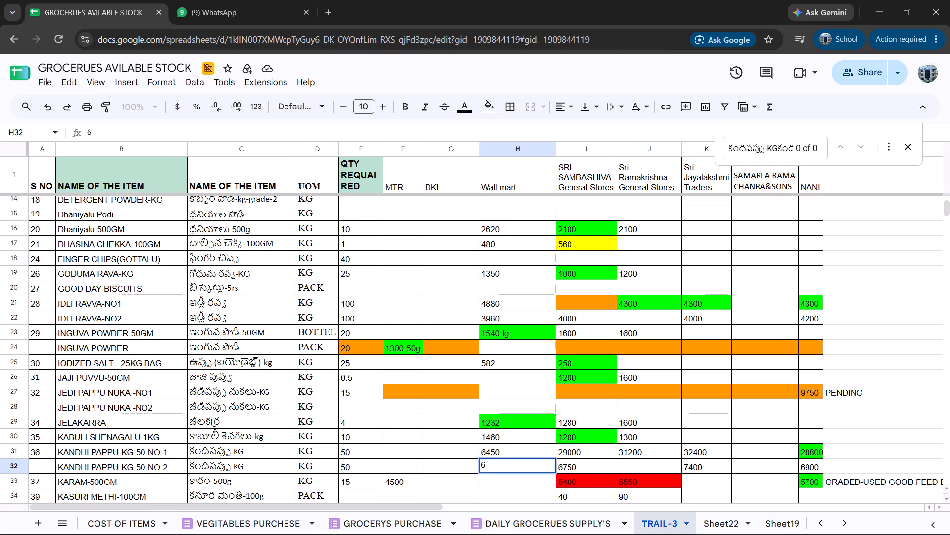
key("BackSpace")
type("=64")
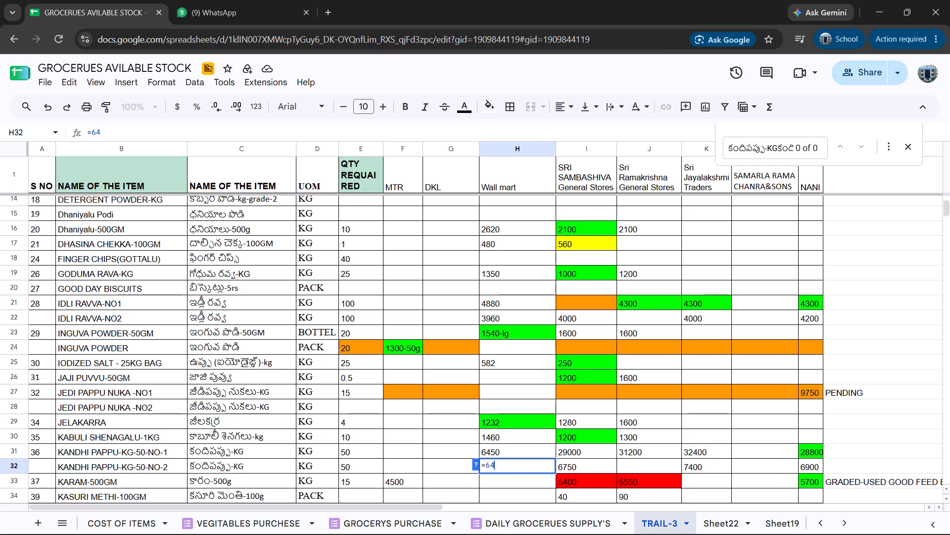
type("50*4")
key("Return")
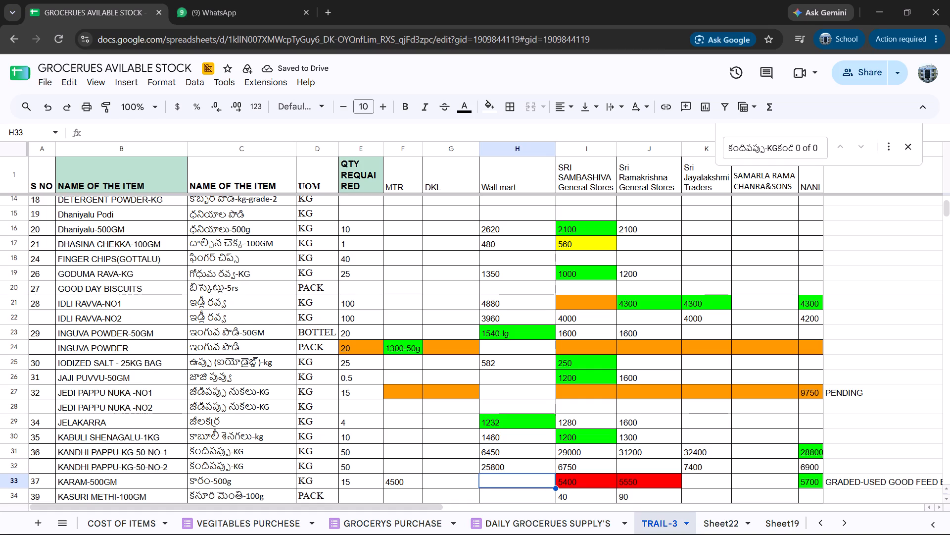
Clear the Wall mart price for KANDHI PAPPU-KG-50-NO-1.
left_click(499, 453)
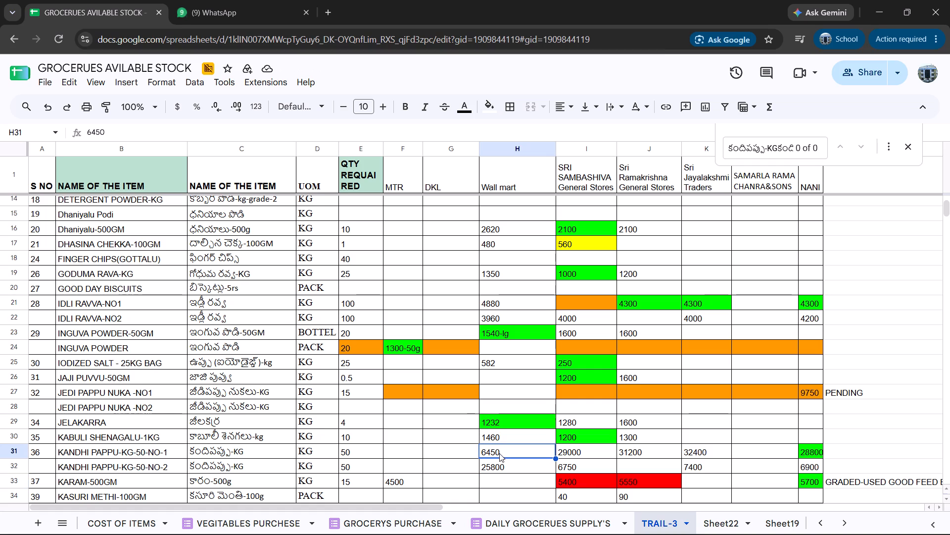
key("BackSpace")
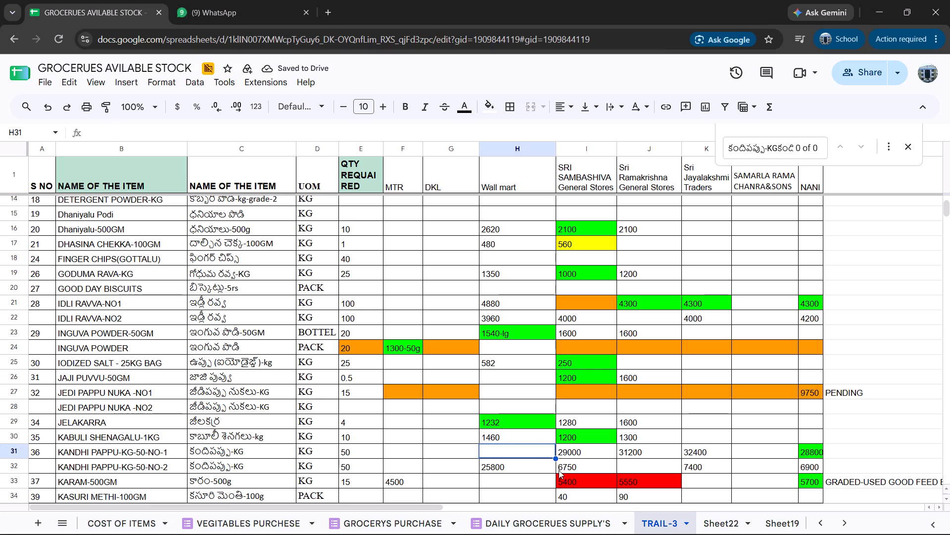
Set the required quantity to 200 for both KANDHI PAPPU-KG-50-NO-2 and KANDHI PAPPU-KG-50-NO-1.
left_click(359, 466)
key("BackSpace")
type("200")
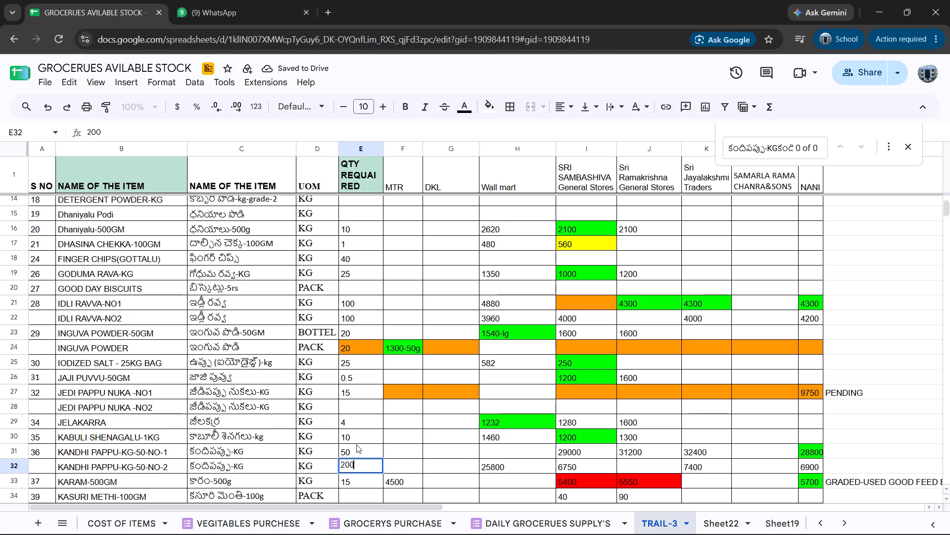
left_click(356, 446)
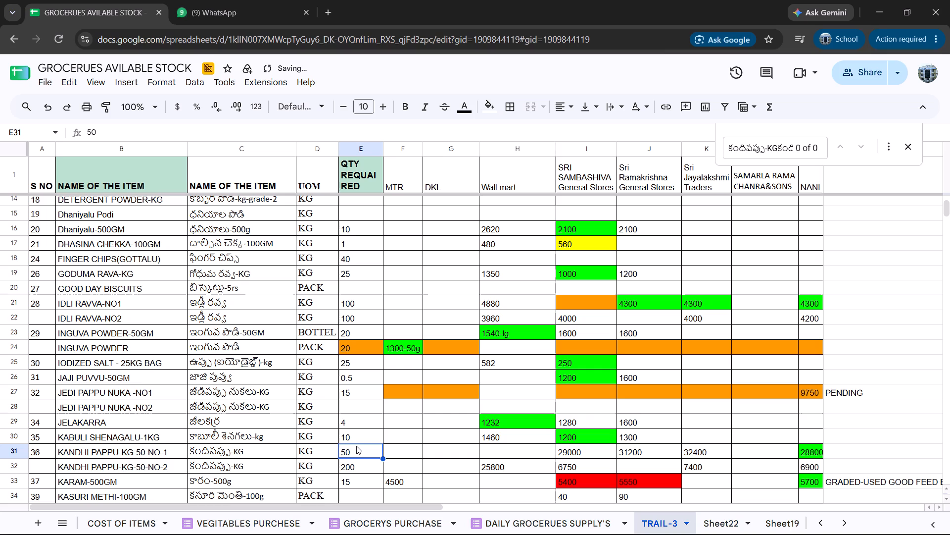
type("200")
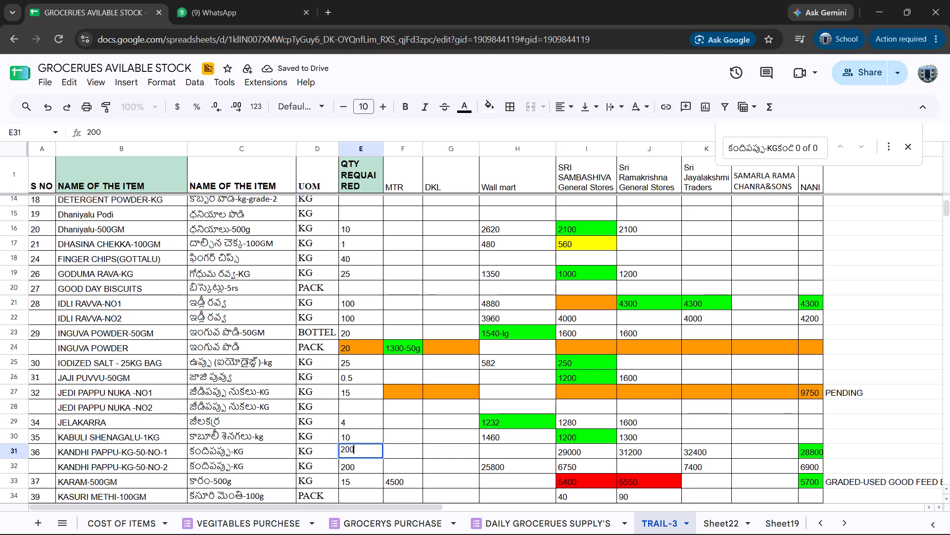
left_click(393, 453)
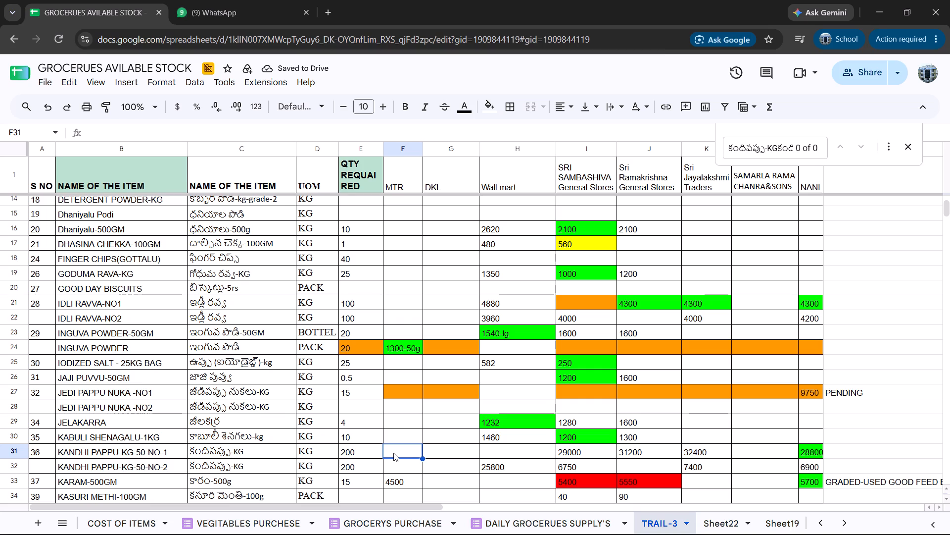
Change the SRI SAMBASHIVA General Stores price for KANDHI PAPPU-KG-50-NO-2 to the formula =6750*4.
double_click(561, 466)
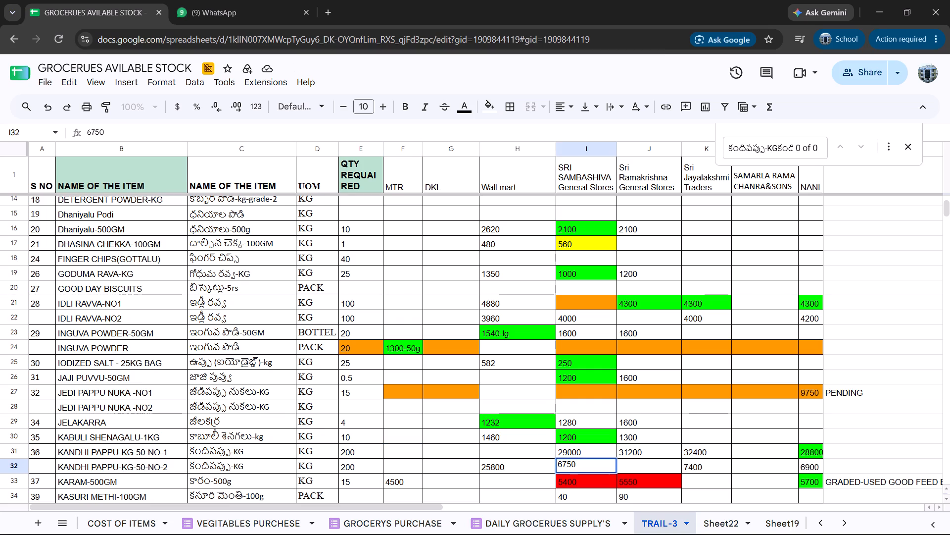
left_click(558, 465)
key("equal")
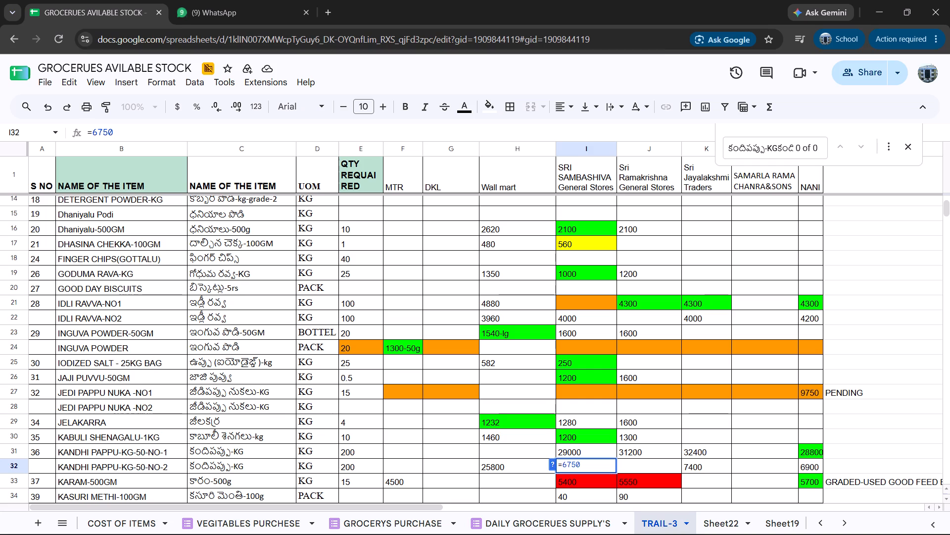
left_click(587, 465)
type("*4")
key("Return")
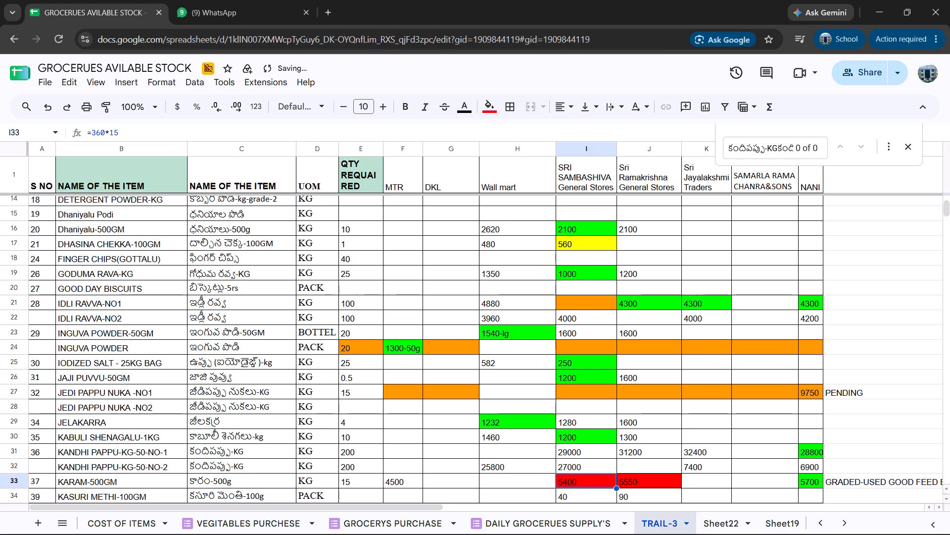
Change the Sri Jayalakshmi Traders price for KANDHI PAPPU-KG-50-NO-2 to the formula =7400*4.
double_click(699, 465)
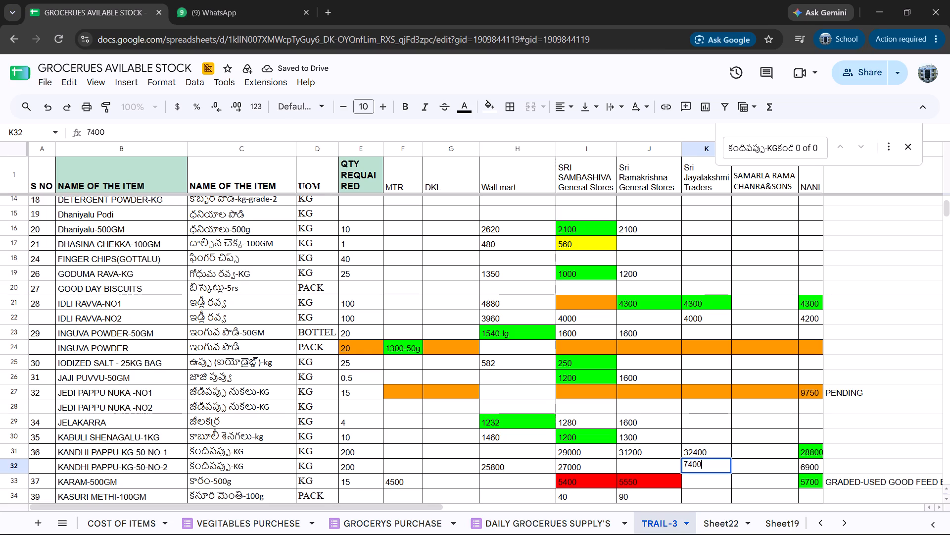
left_click(686, 464)
key("Left")
key("equal")
key("Right")
key("Right")
key("Right")
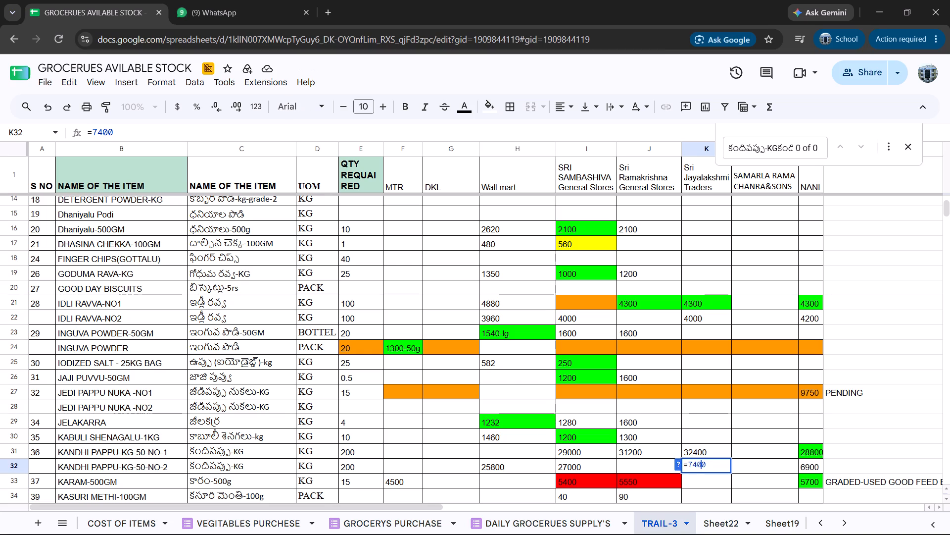
key("Right")
key("asterisk")
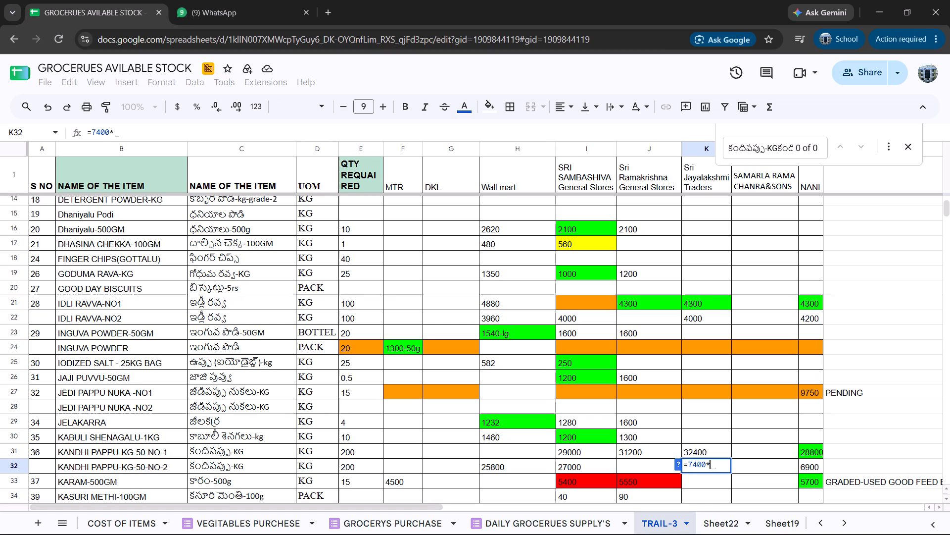
key("4")
key("Return")
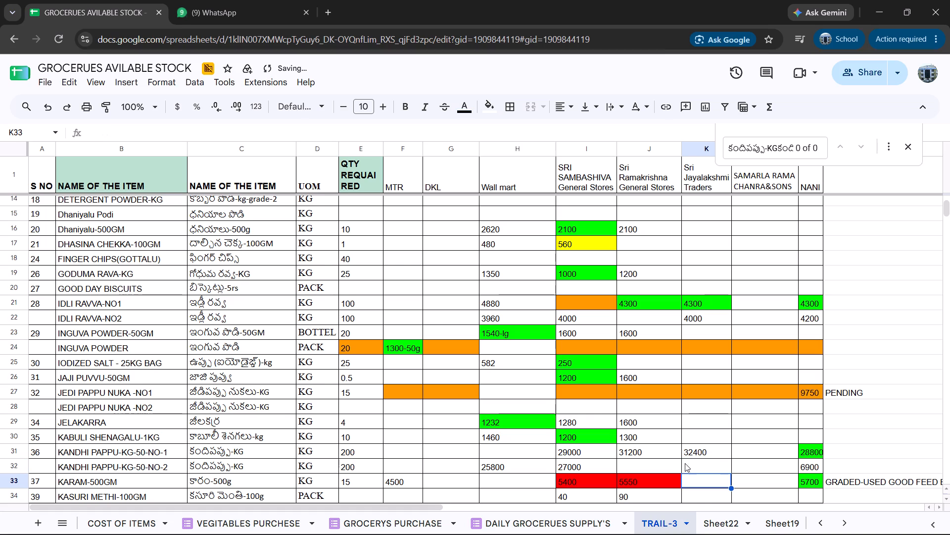
Change the NANI price for KANDHI PAPPU-KG-50-NO-2 to the formula =6900*4.
double_click(805, 466)
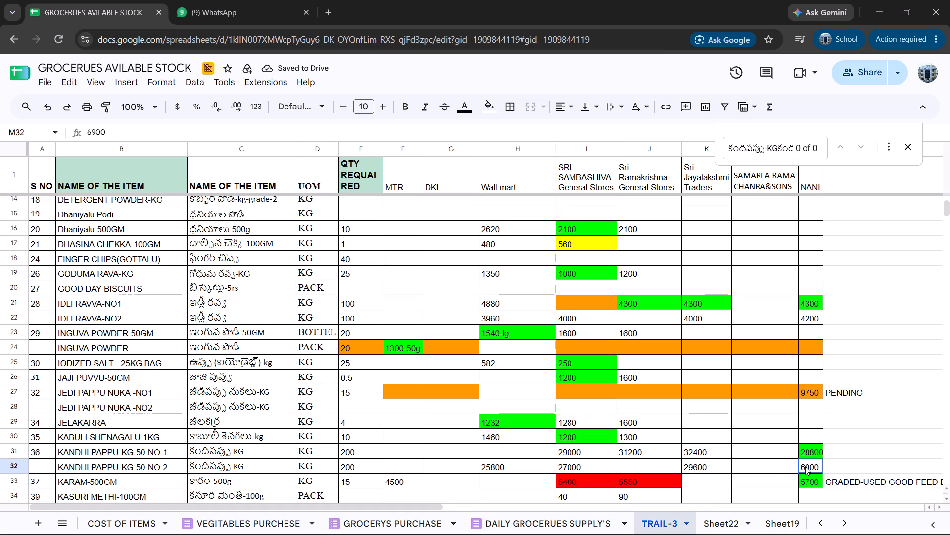
left_click(801, 464)
key("equal")
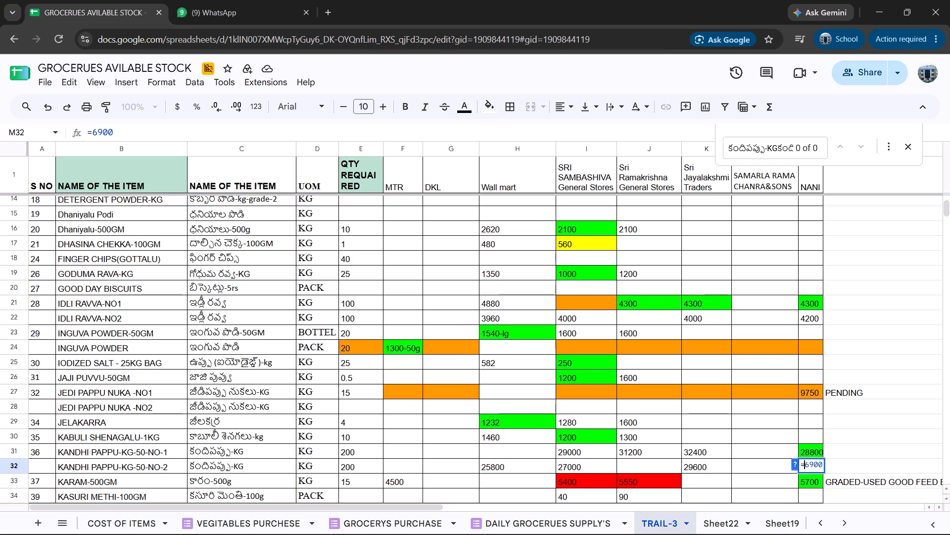
key("Right")
key("Right")
key("Right")
key("Right")
key("Right")
key("Right")
key("Right")
key("Right")
type("*4")
key("Return")
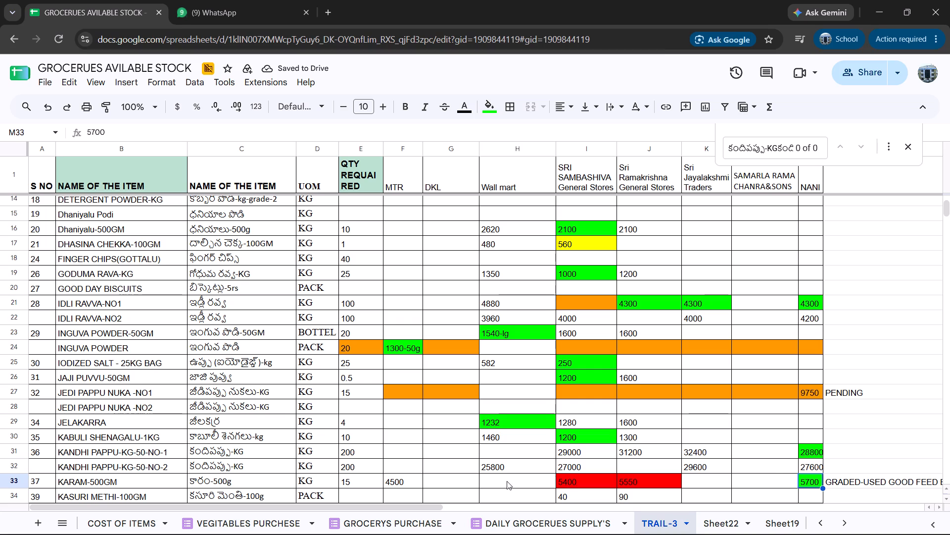
Highlight the Wall mart price for KANDHI PAPPU-KG-50-NO-2 with a bright green fill.
left_click(518, 465)
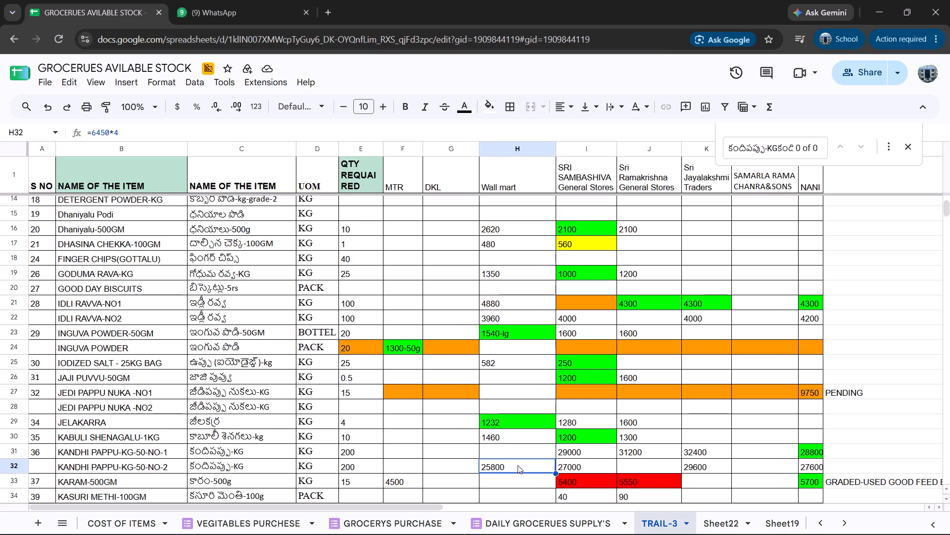
left_click(489, 112)
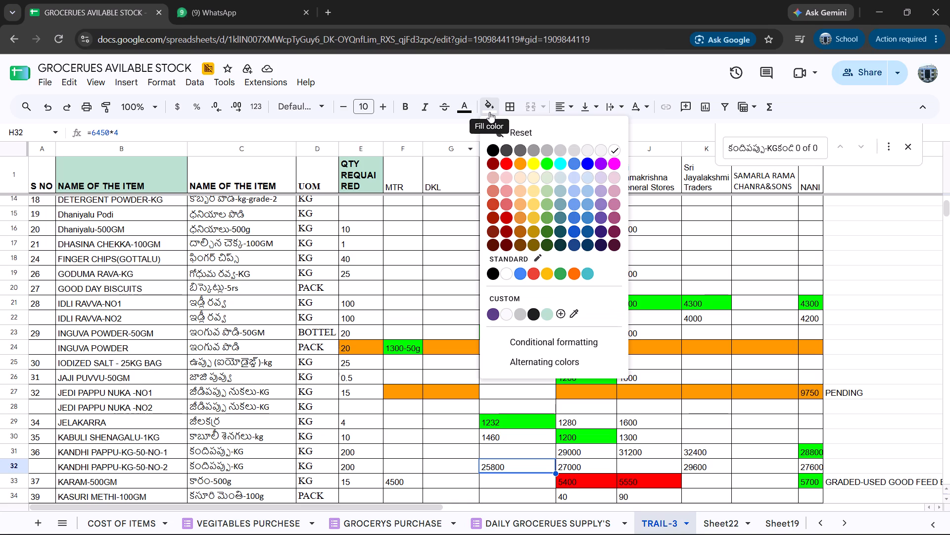
left_click(549, 164)
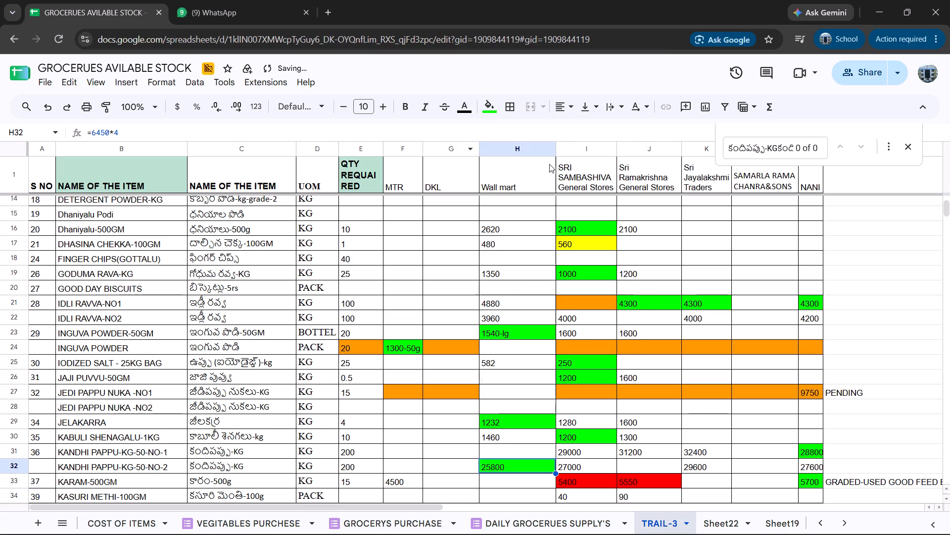
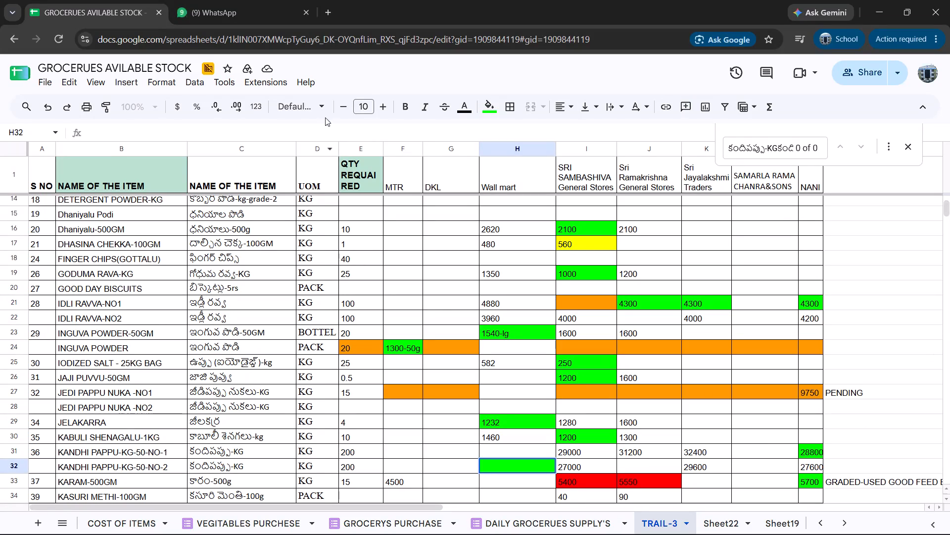
Undo the clearing of the Wall mart price for KANDHI PAPPU-KG-50-NO-2, restoring the formula =6450*4.
left_click(48, 109)
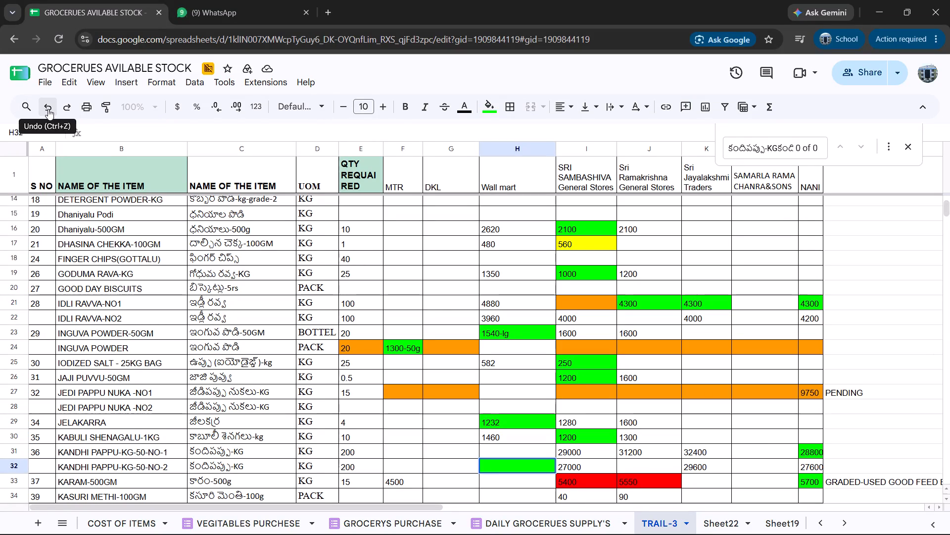
left_click(48, 109)
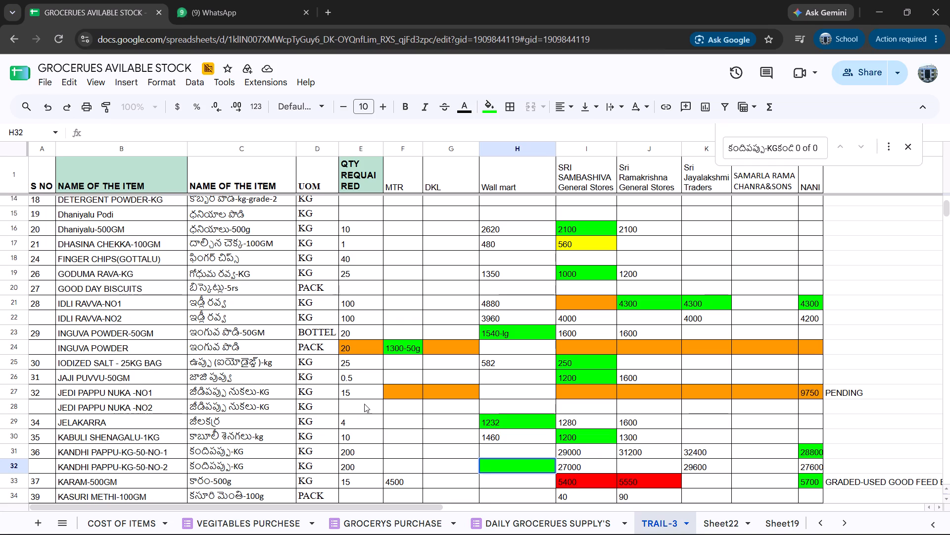
left_click(372, 420)
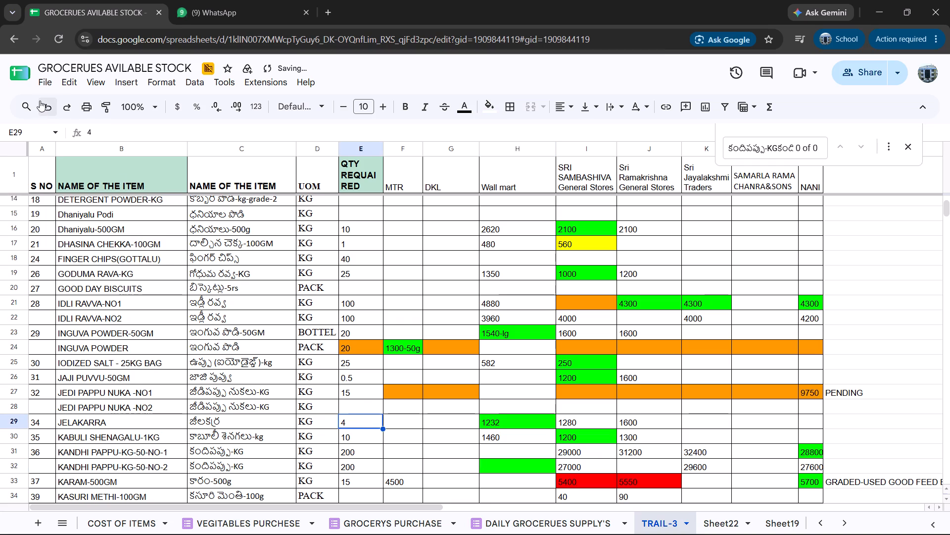
left_click(45, 106)
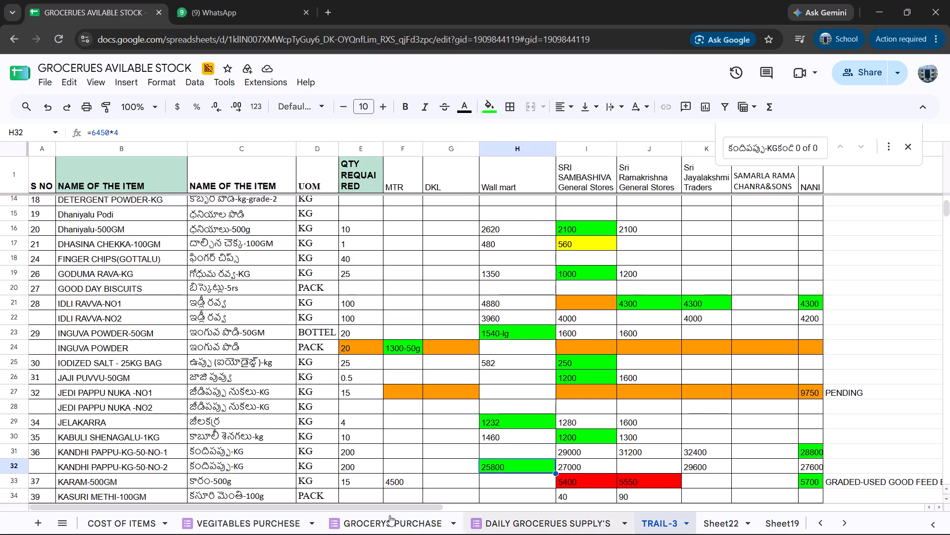
Examine the supplier prices in the KARAM-500GM row and the nearby JAJI PUVVU and JEDI PAPPU NUKA item rows.
left_click(507, 486)
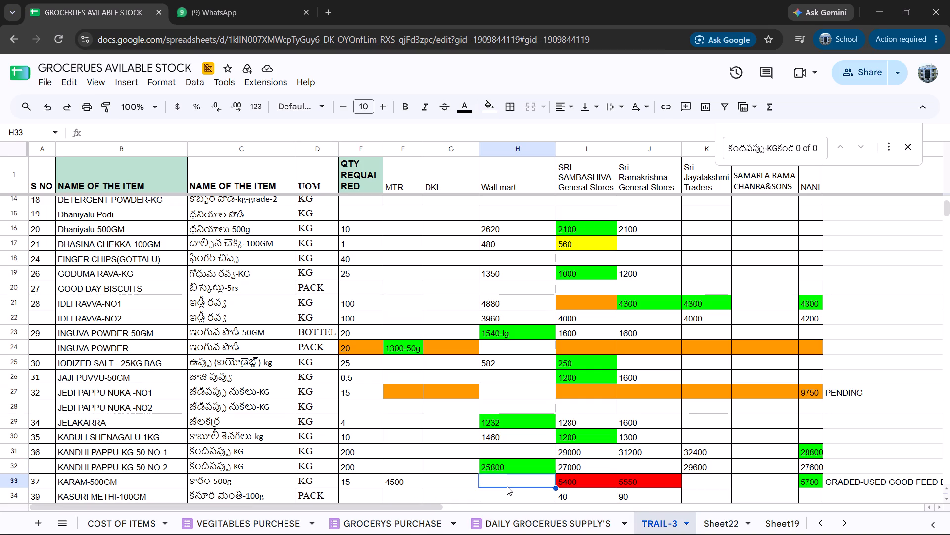
left_click(408, 484)
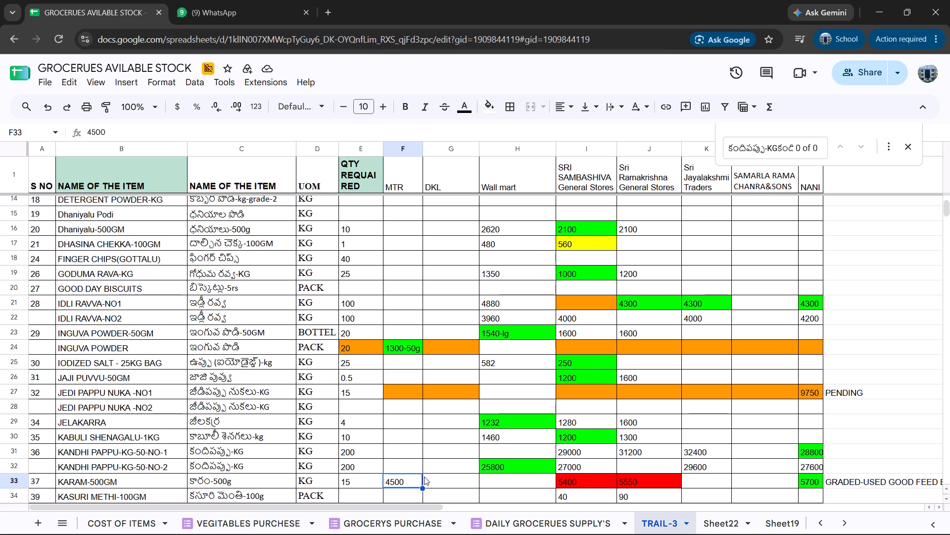
left_click(509, 482)
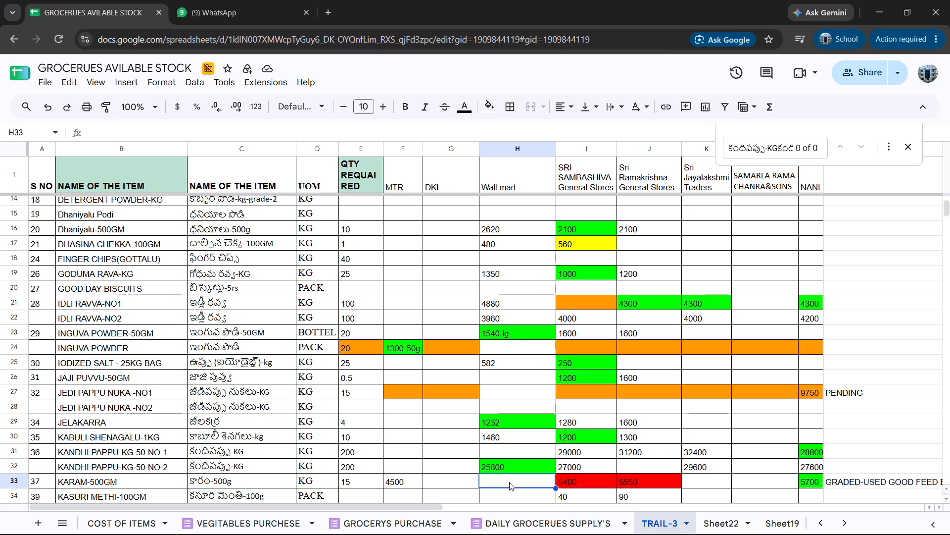
key("Down")
key("Down")
key("Down")
key("Down")
key("Down")
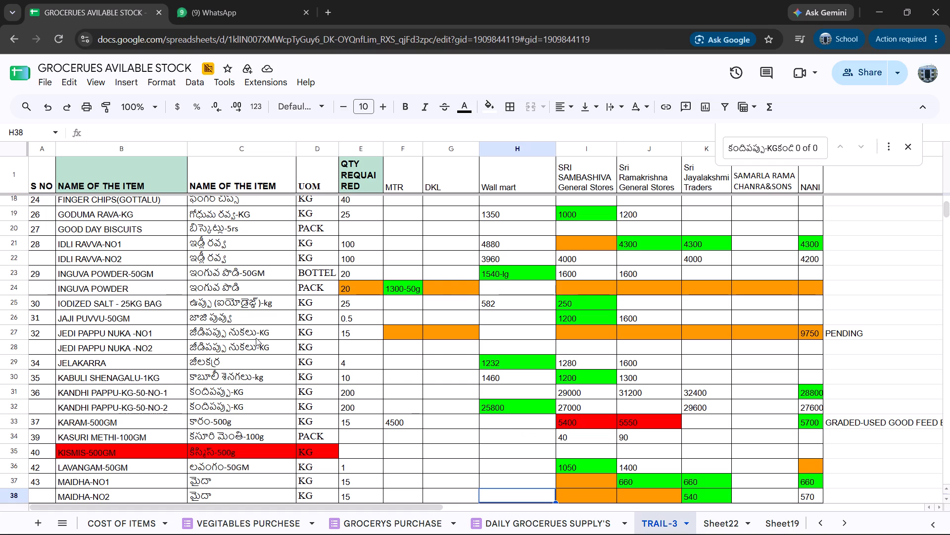
left_click(308, 317)
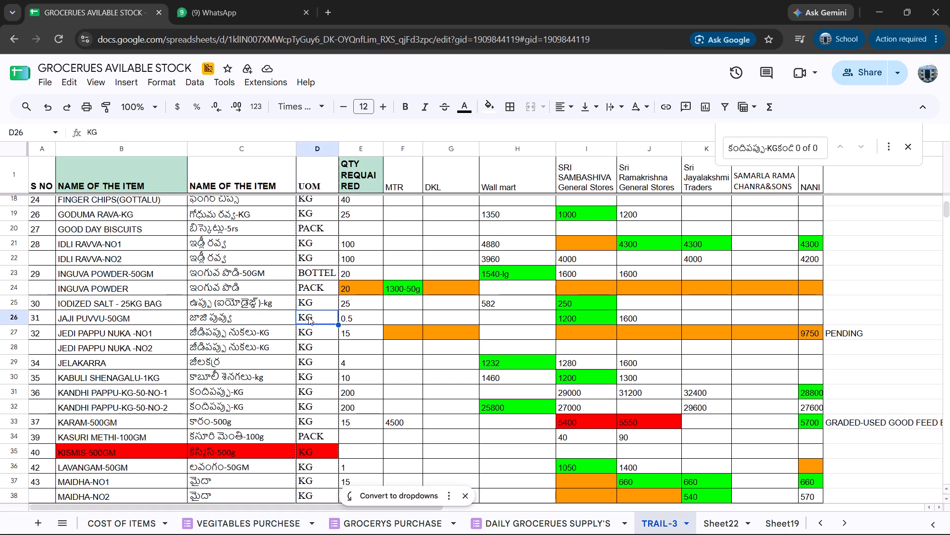
key("Right")
key("Right")
key("Right")
key("Right")
key("Right")
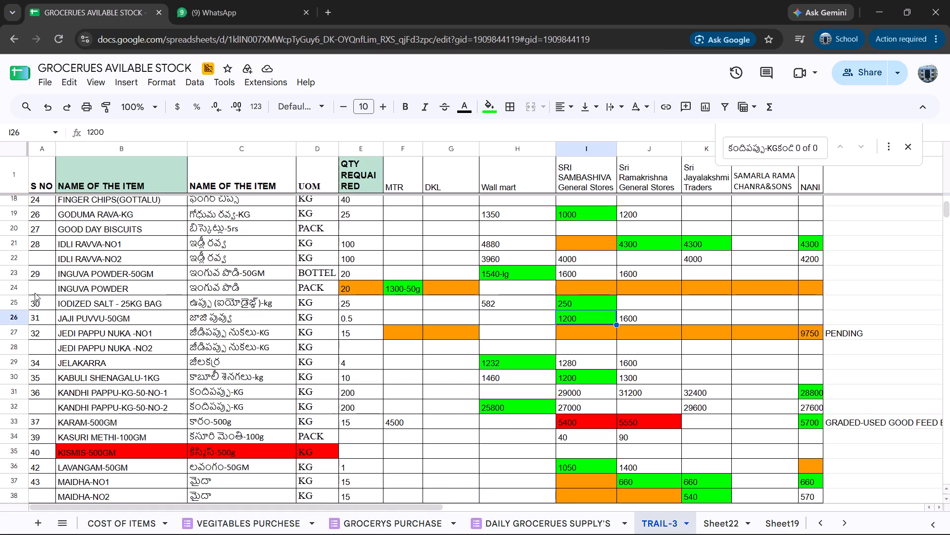
left_click(100, 316)
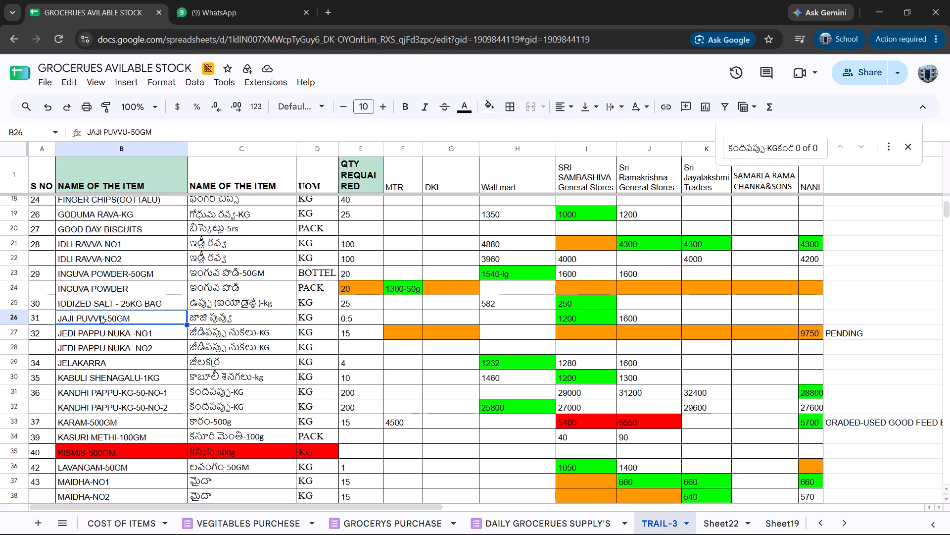
left_click(138, 333)
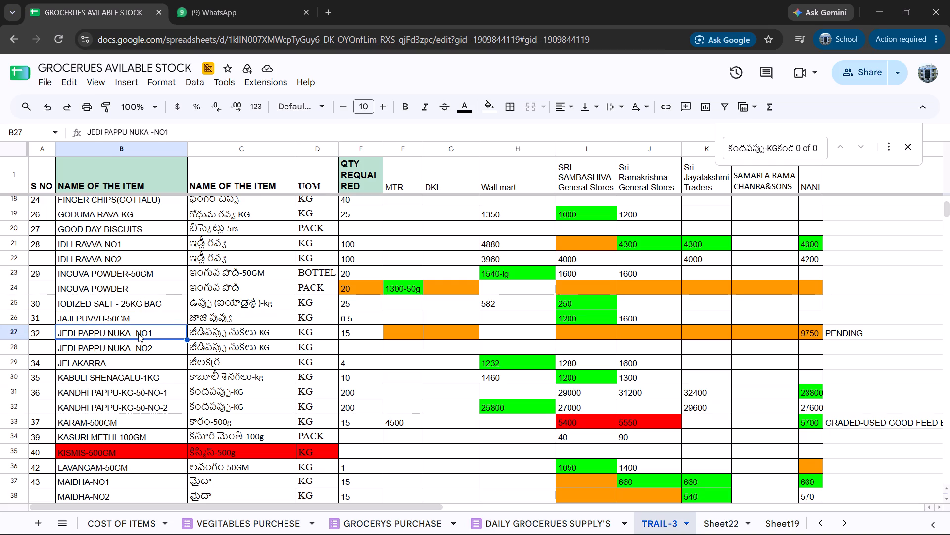
left_click(170, 314)
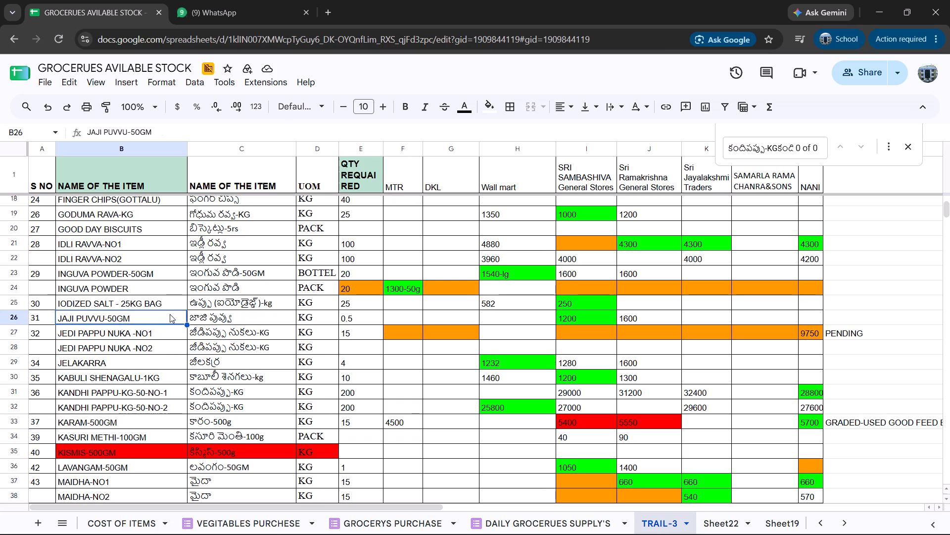
Look up the 500 g chilli powder entry in the quotation list and check the adjoining dated purchase list.
key("Right")
key("Right")
key("Right")
key("Right")
key("Right")
key("Right")
key("Right")
key("Right")
key("Right")
key("Right")
key("Right")
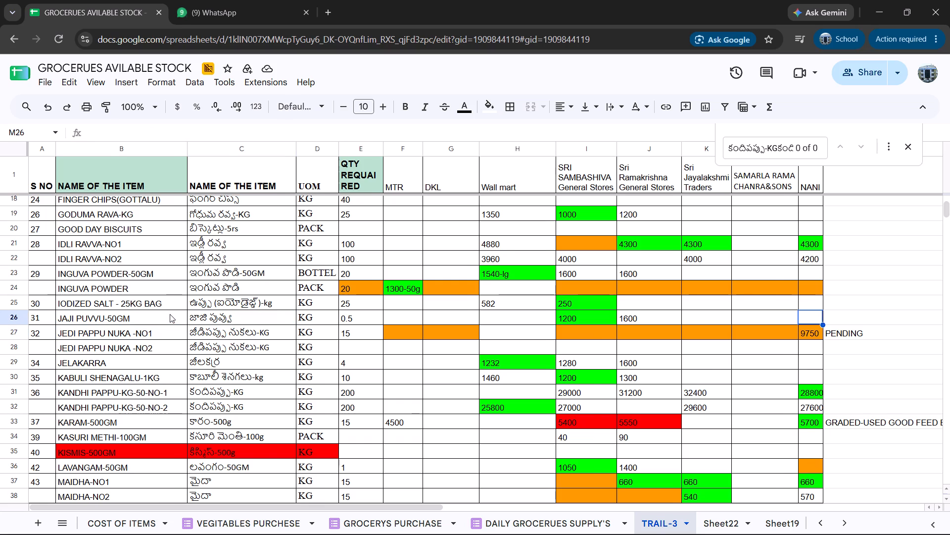
key("Right")
key("Right")
key("Right")
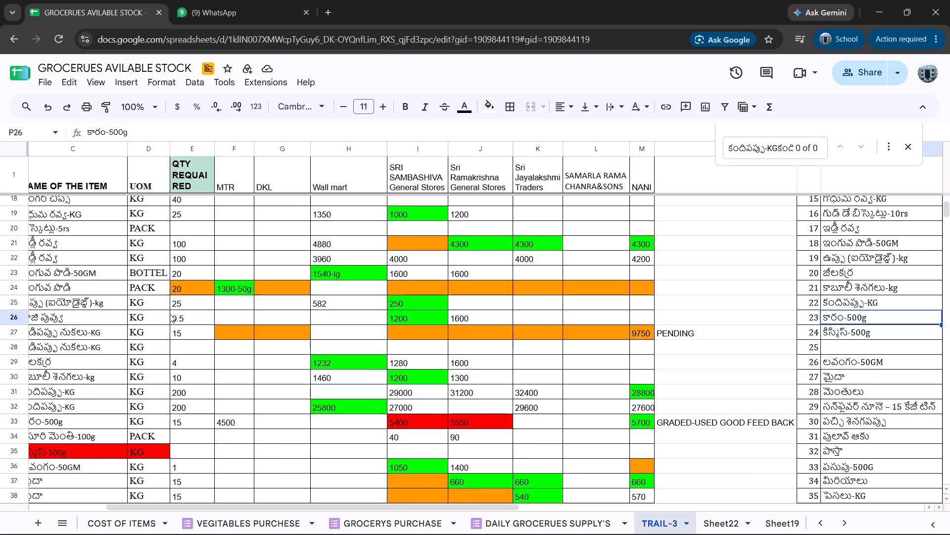
key("Right")
key("Right")
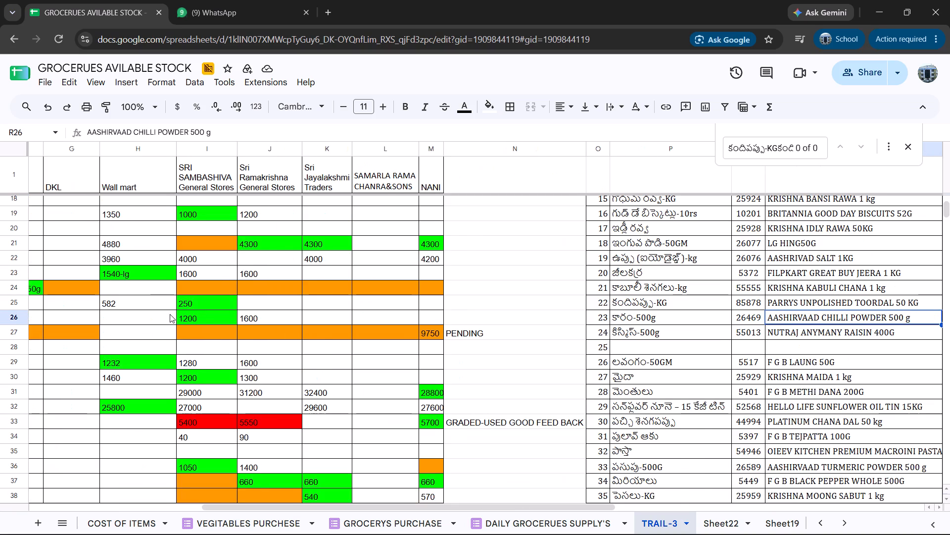
key("Right")
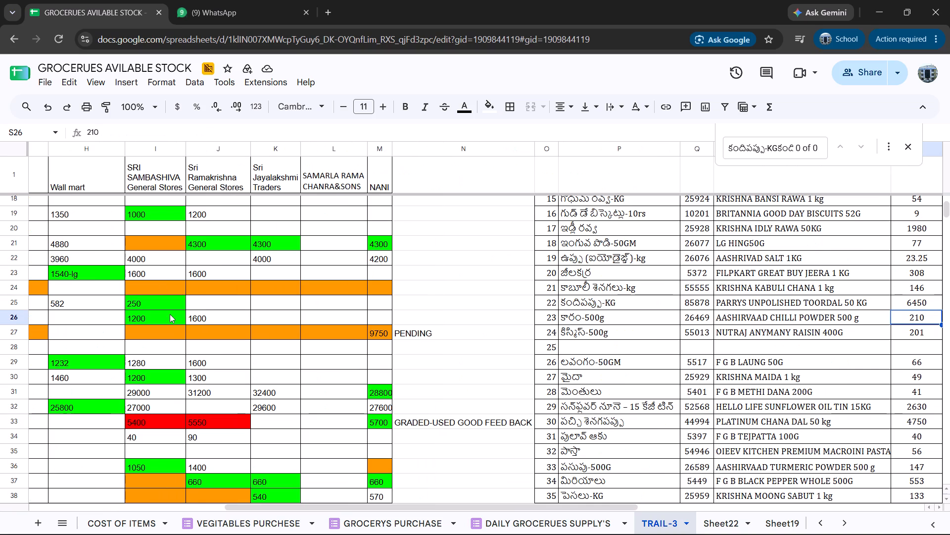
key("Right")
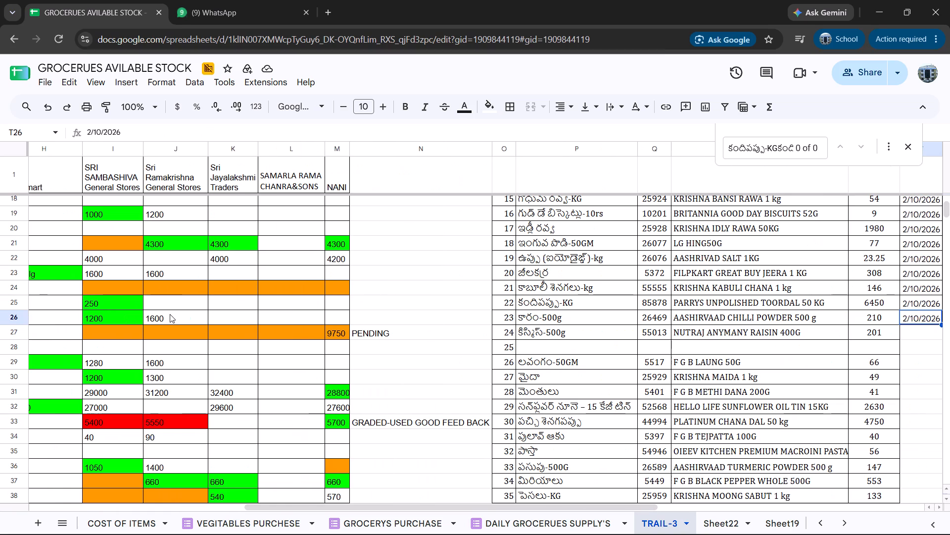
key("Right")
key("Right")
key("Right")
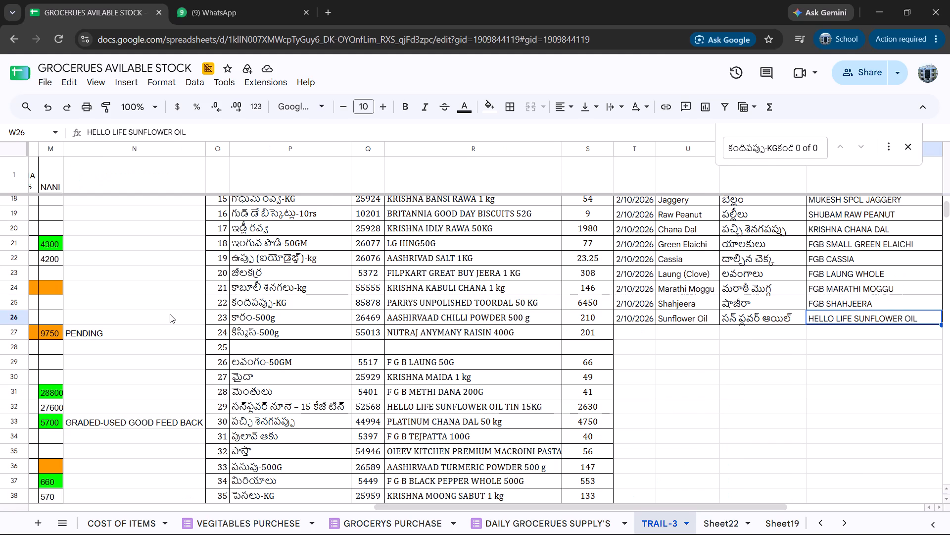
key("Left")
key("Left")
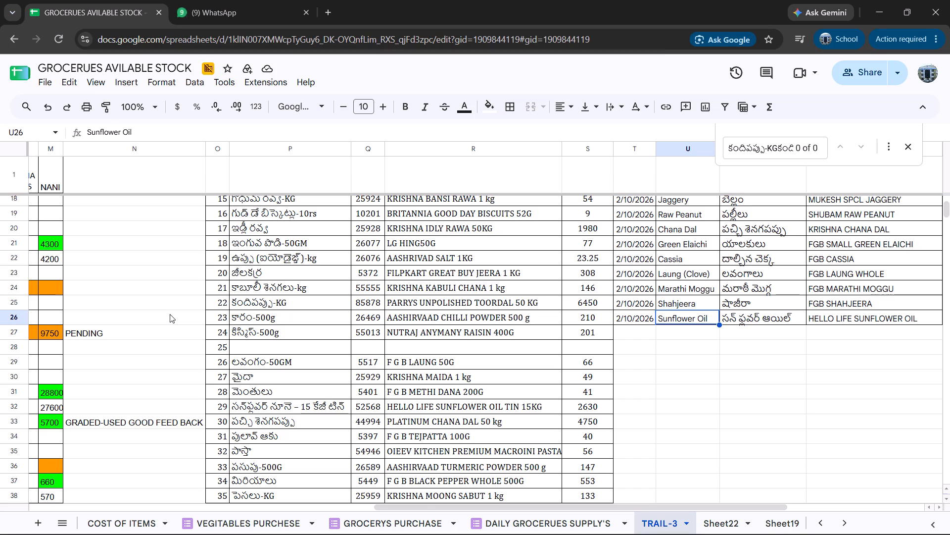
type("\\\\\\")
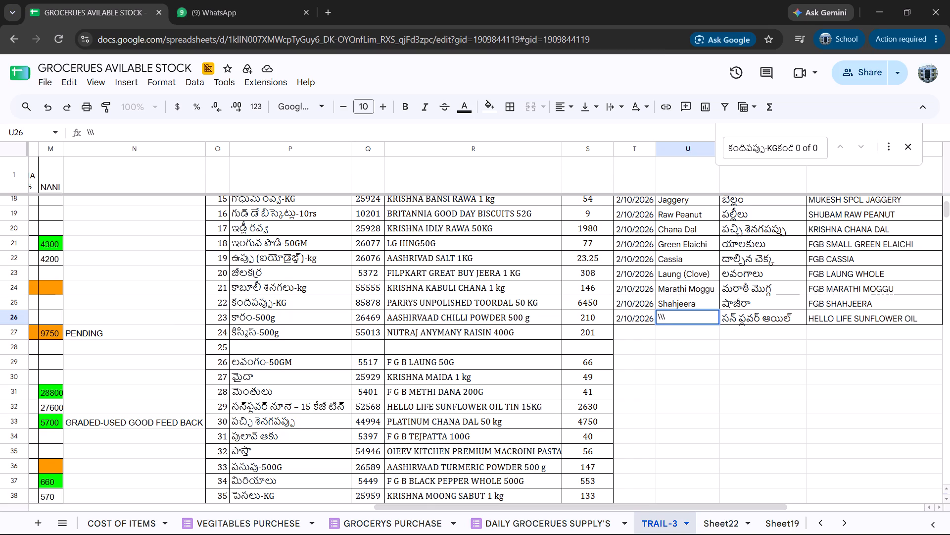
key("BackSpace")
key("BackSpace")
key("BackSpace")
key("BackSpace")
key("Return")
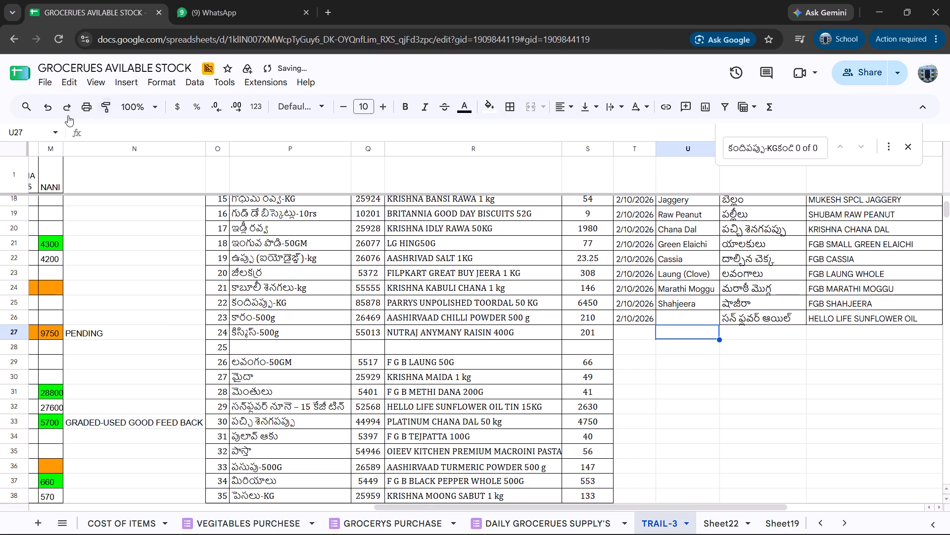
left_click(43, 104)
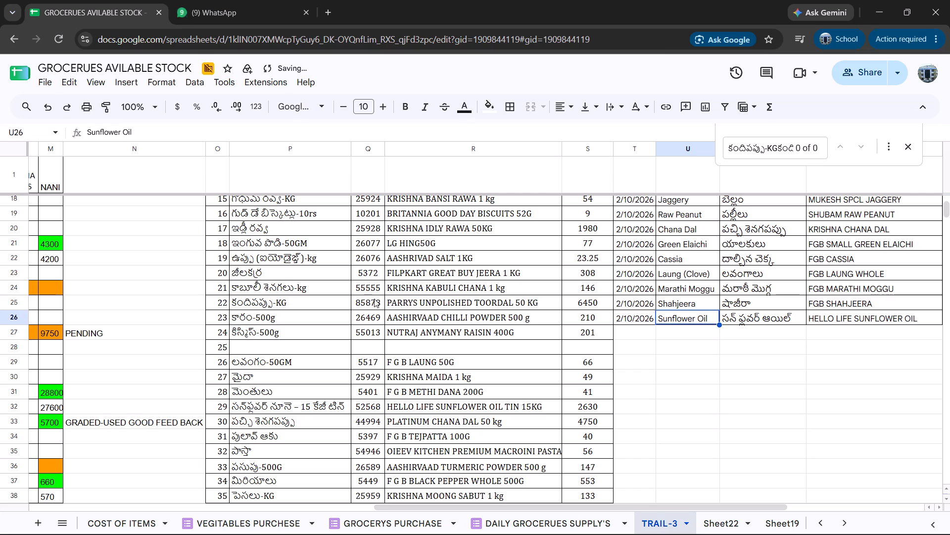
Recheck the AASHIRVAAD CHILLI POWDER 500 g entry's item code and Telugu name in the quotation list.
left_click(410, 321)
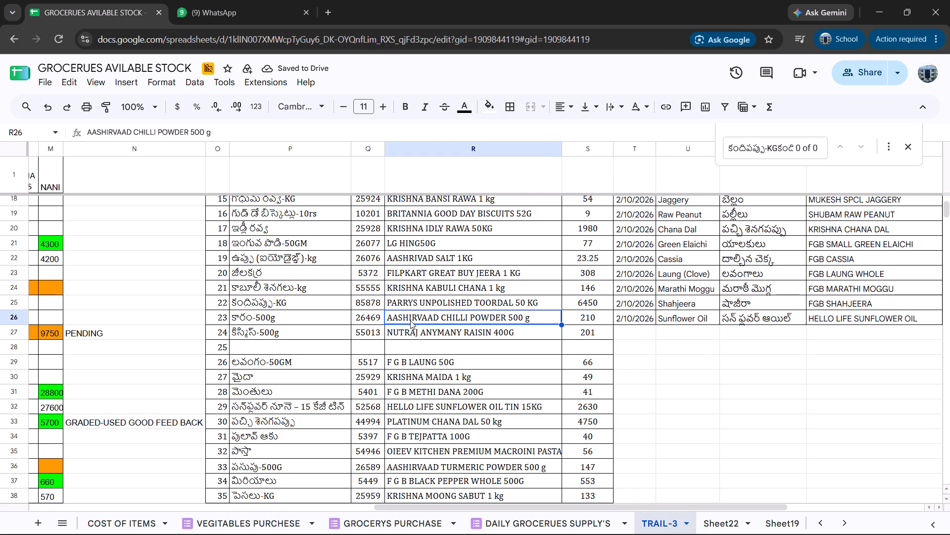
key("Left")
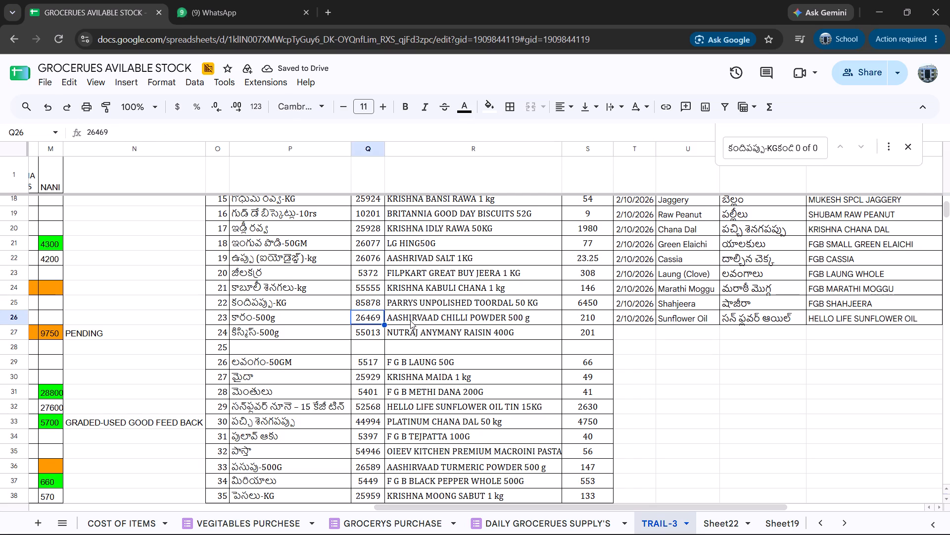
key("Left")
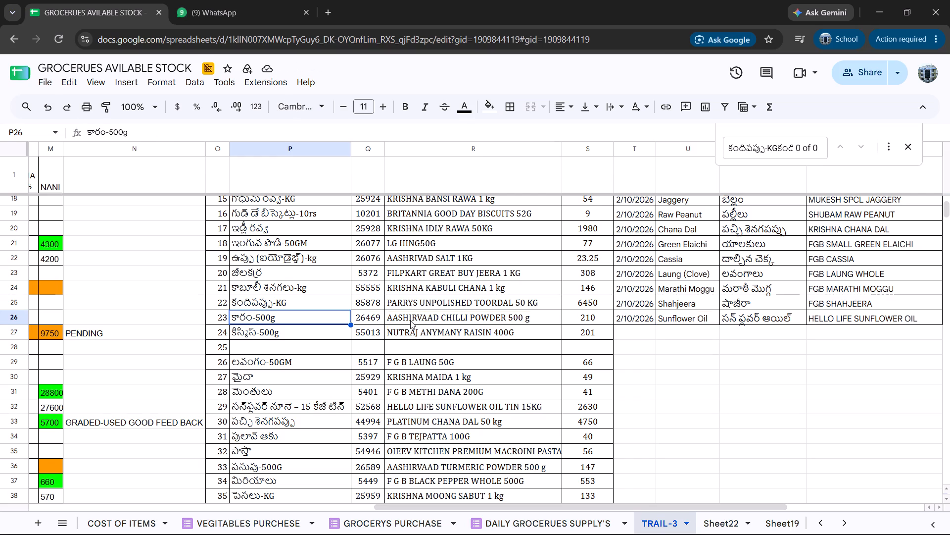
key("Right")
key("Right")
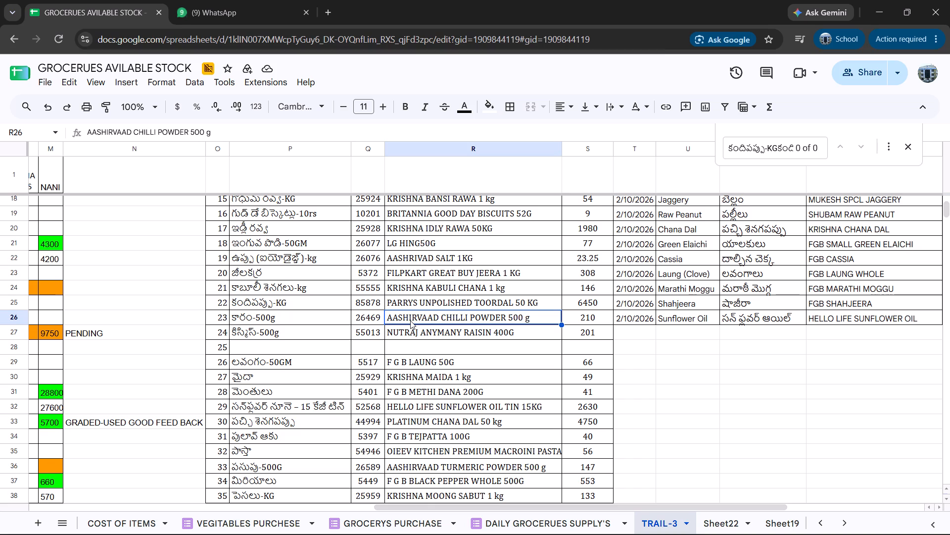
key("Left")
key("Left")
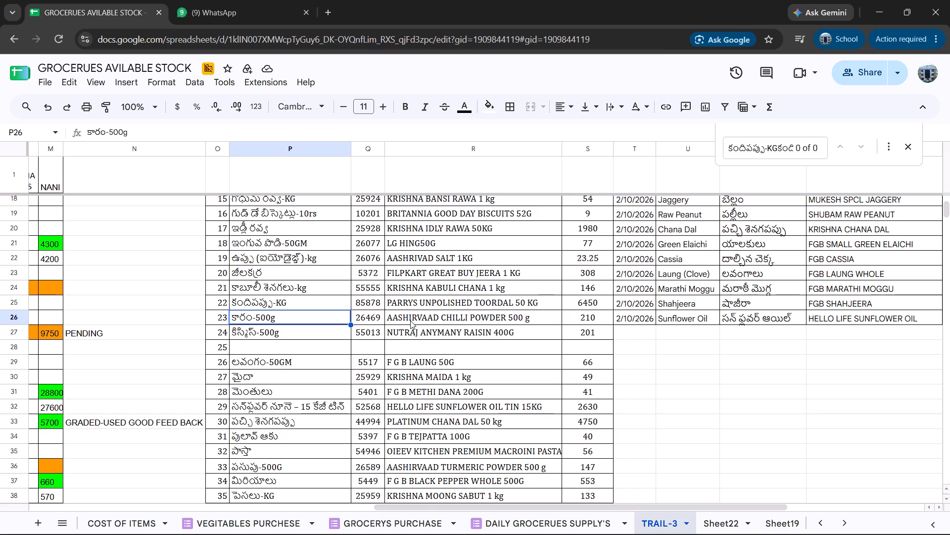
key("Left")
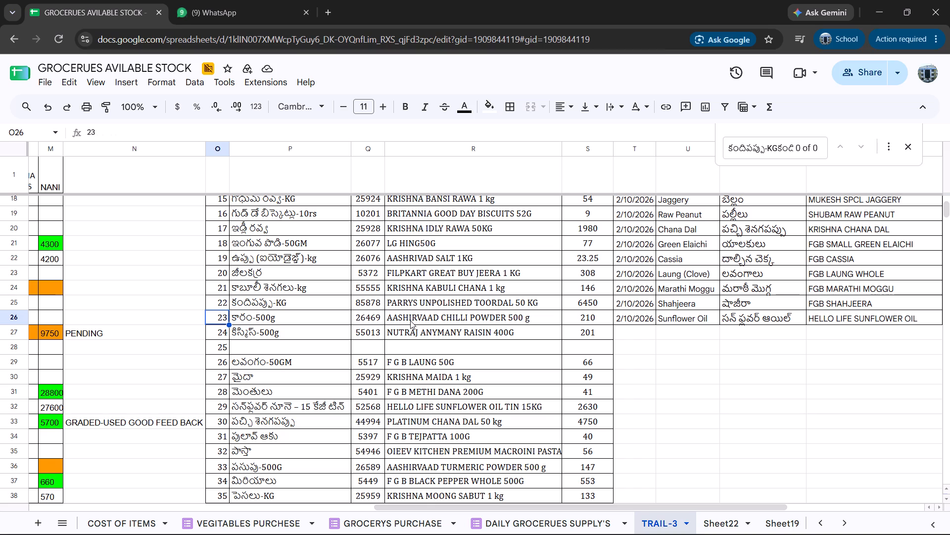
key("Right")
key("Right")
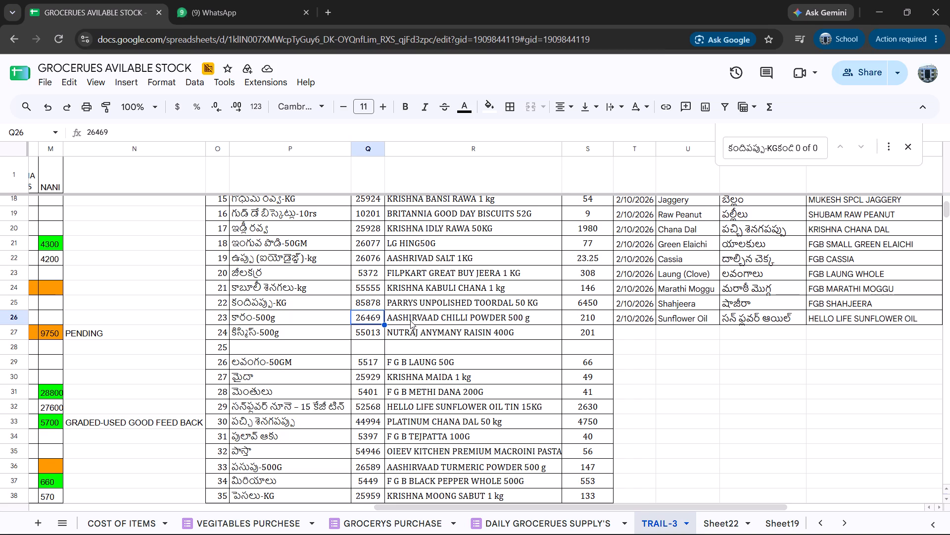
key("Left")
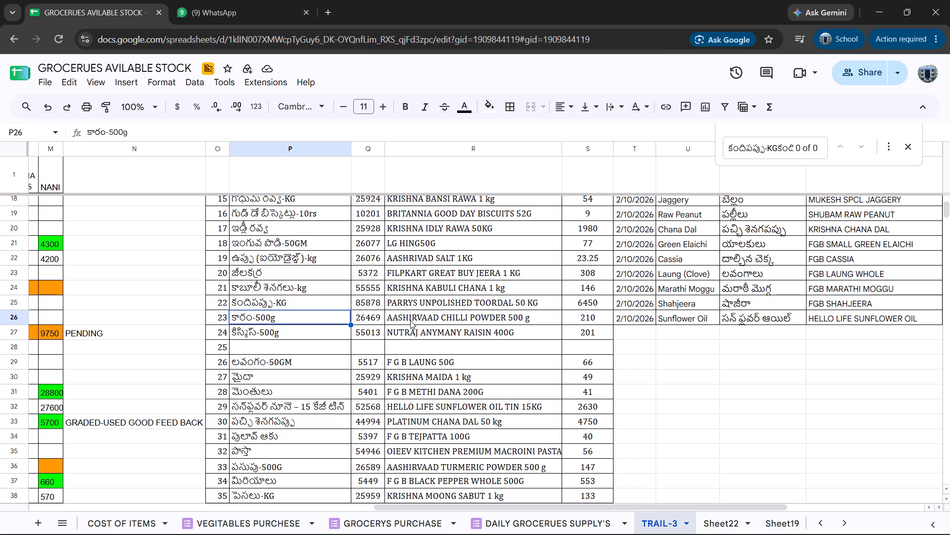
Enter the Wall mart price for KARAM-500GM as the formula =210*15.
key("Left")
key("Left")
key("Left")
key("Left")
key("Left")
key("Left")
key("Left")
key("Left")
key("Left")
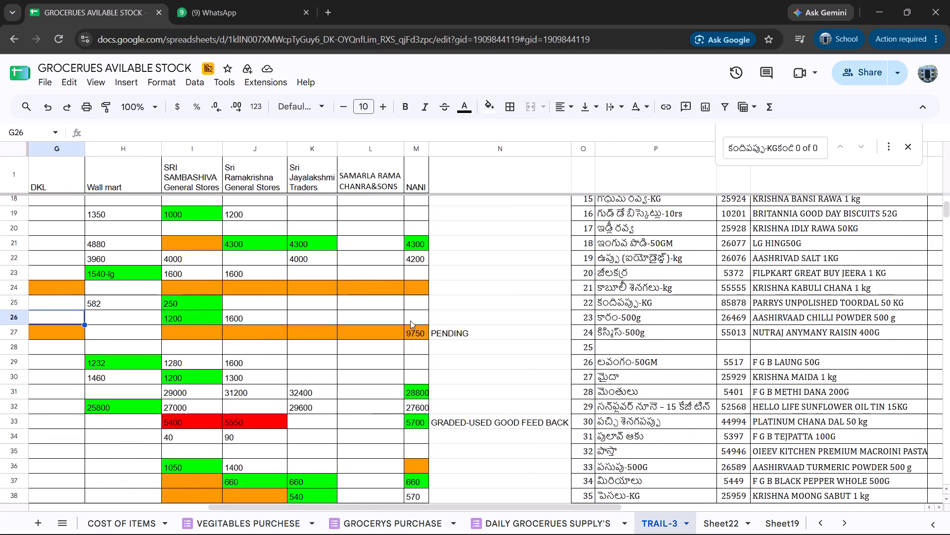
key("Left")
key("Left")
key("Left")
key("Left")
key("Left")
key("Left")
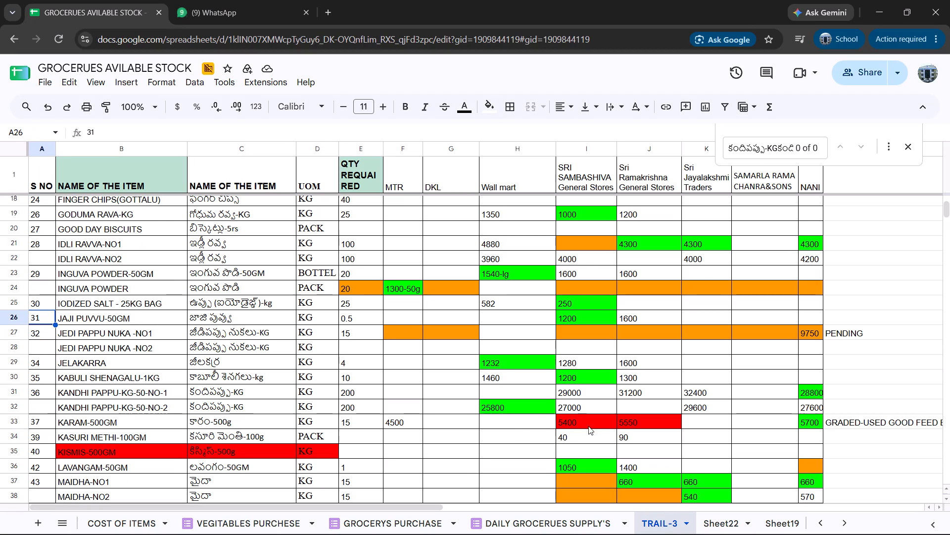
left_click(520, 421)
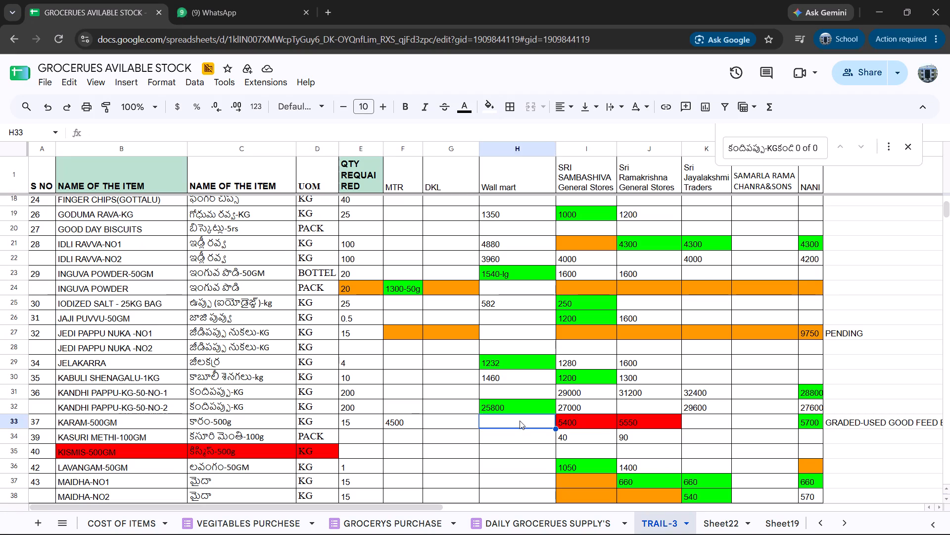
type("=210")
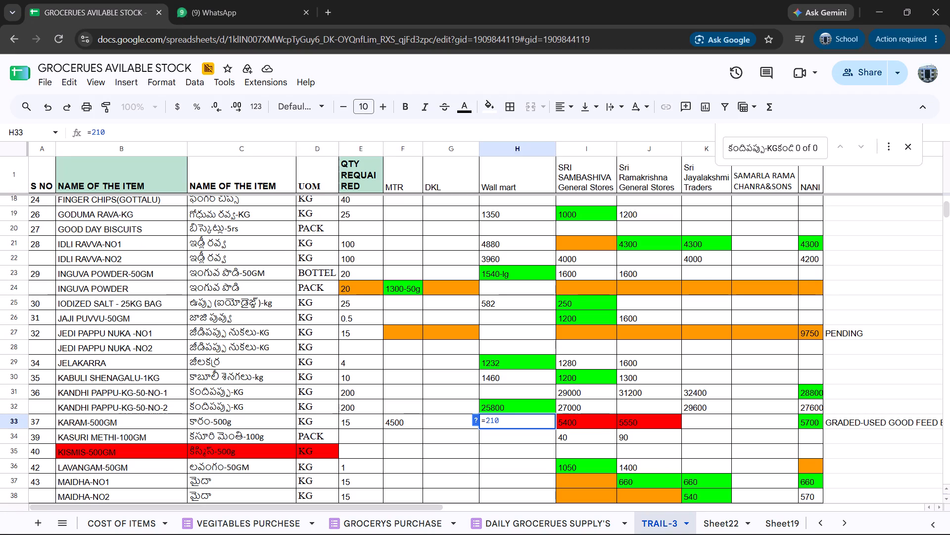
type("*15")
key("Return")
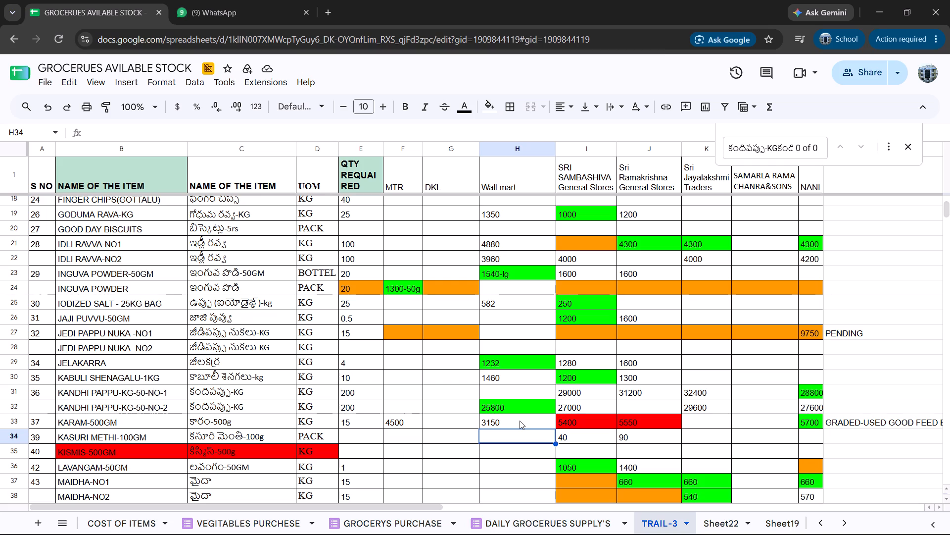
Highlight the Wall mart price for KARAM-500GM in green.
left_click(520, 421)
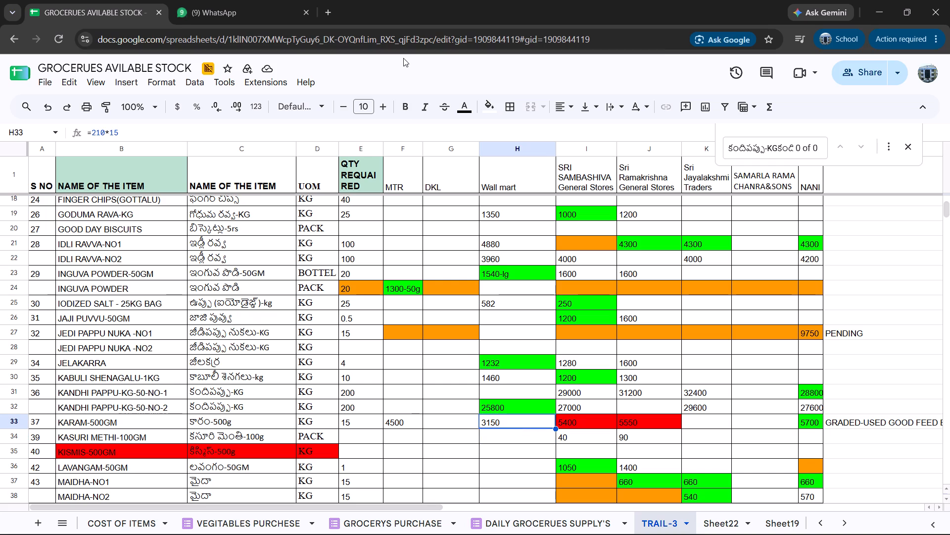
left_click(490, 107)
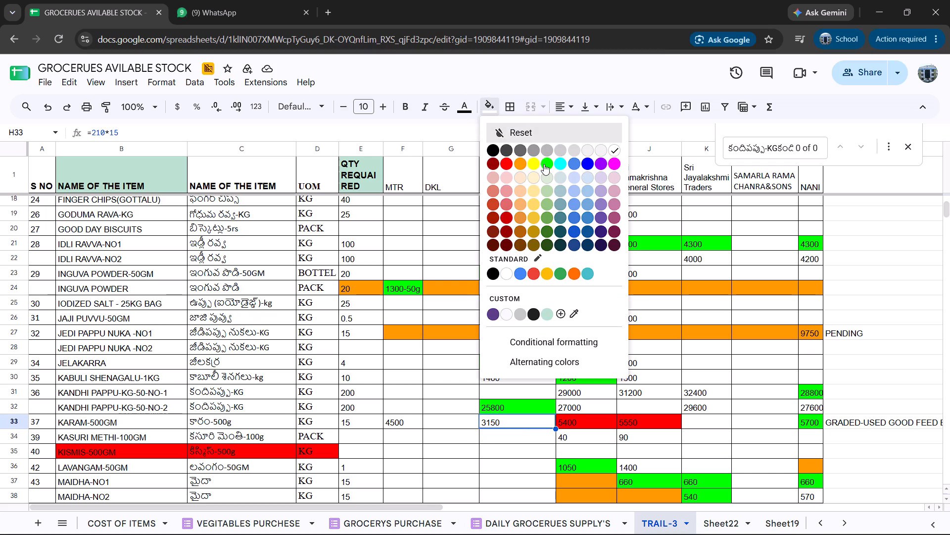
left_click(544, 164)
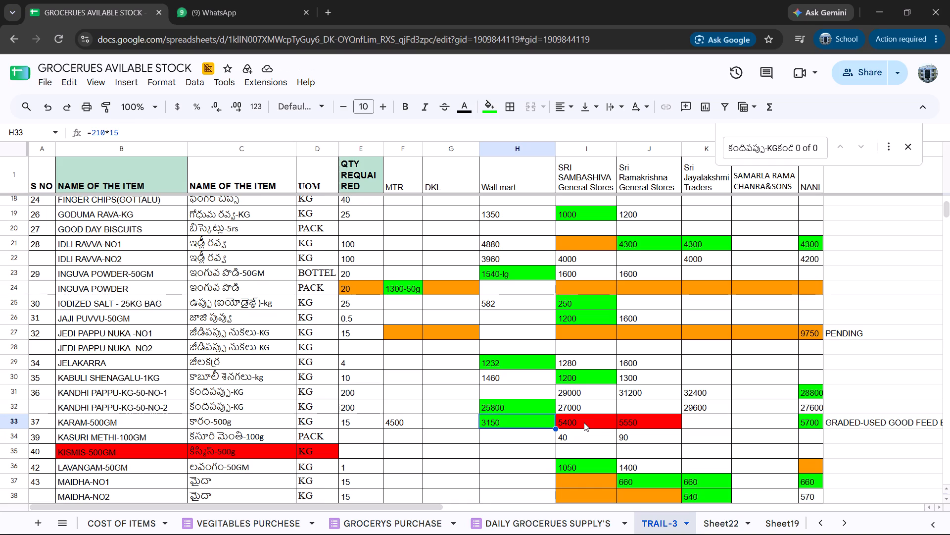
Clear the Sri Ramakrishna and Sri Sambashiva General Stores prices in the KARAM-500GM row.
left_click(709, 425)
left_click_drag(655, 424, 626, 421)
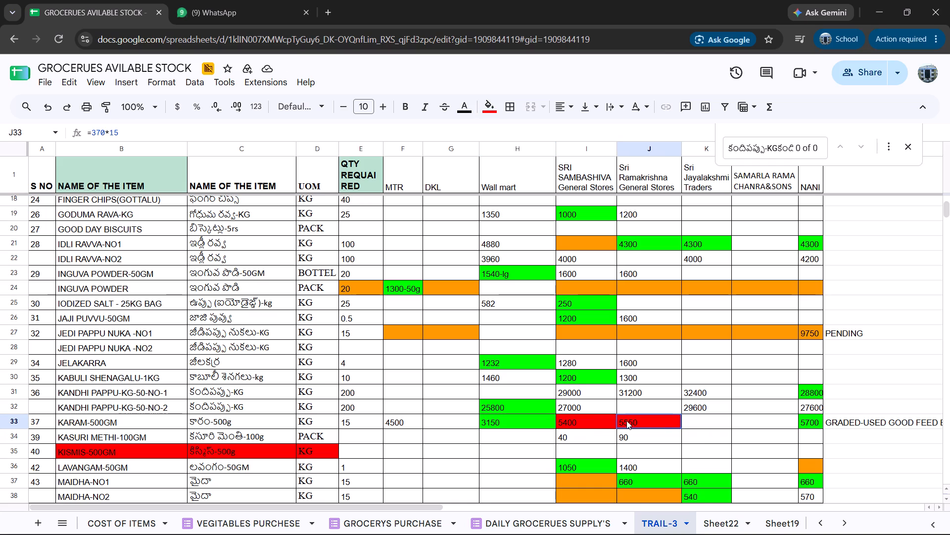
left_click_drag(626, 421, 573, 426)
left_click_drag(573, 426, 635, 421)
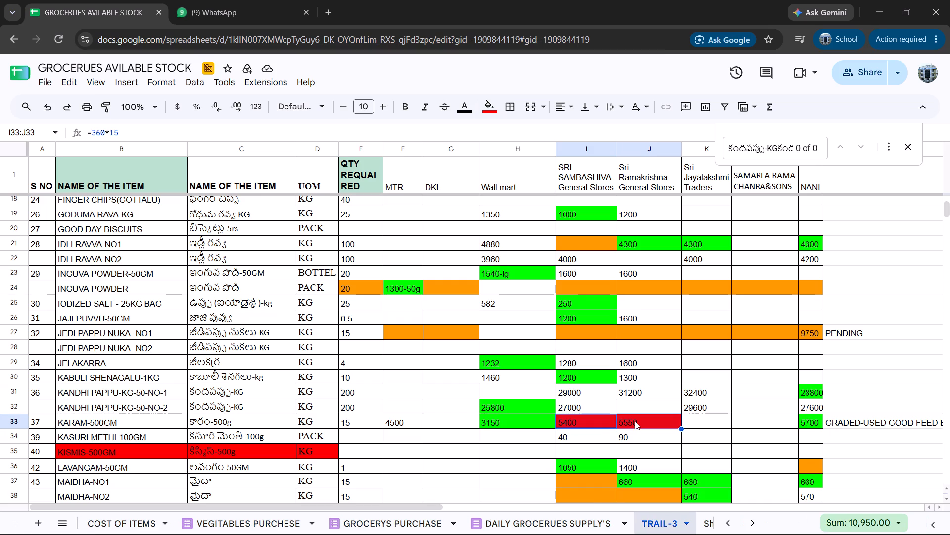
left_click(635, 421)
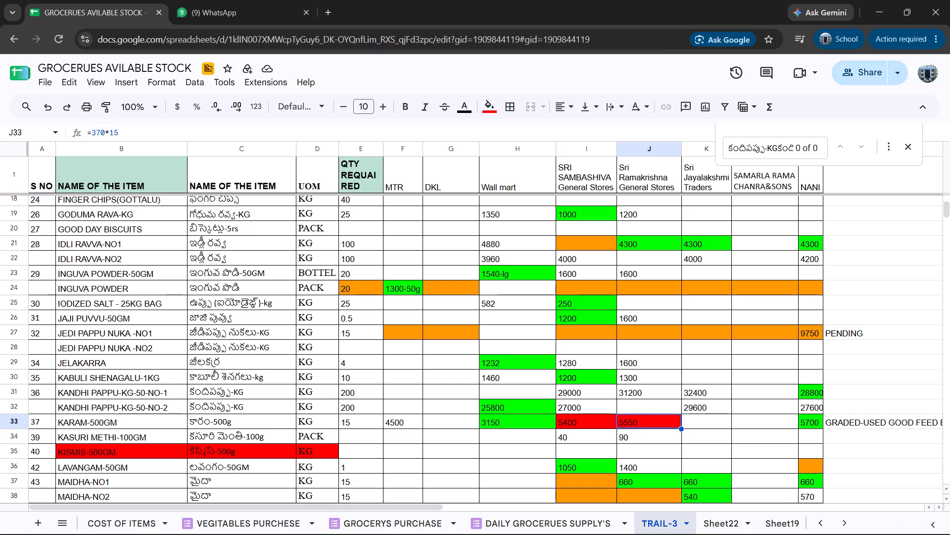
key("BackSpace")
left_click(593, 422)
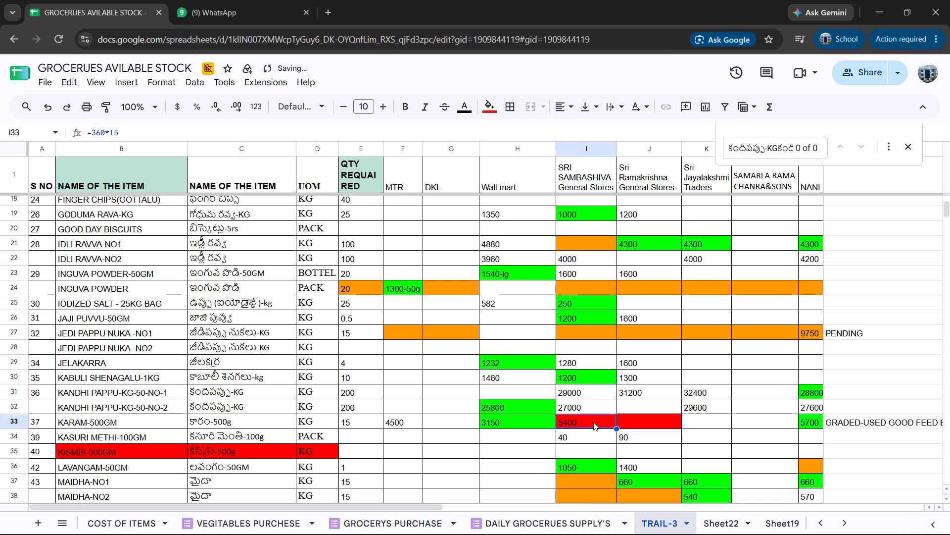
key("BackSpace")
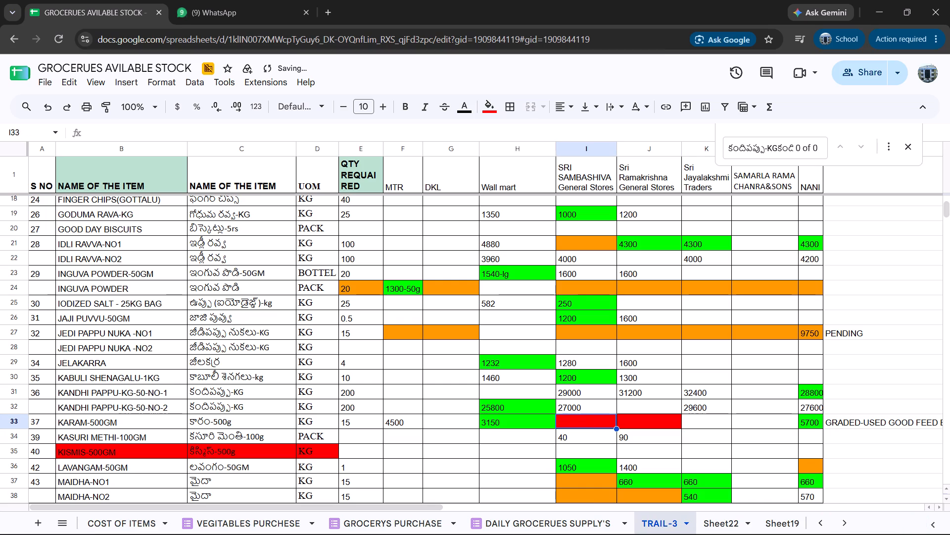
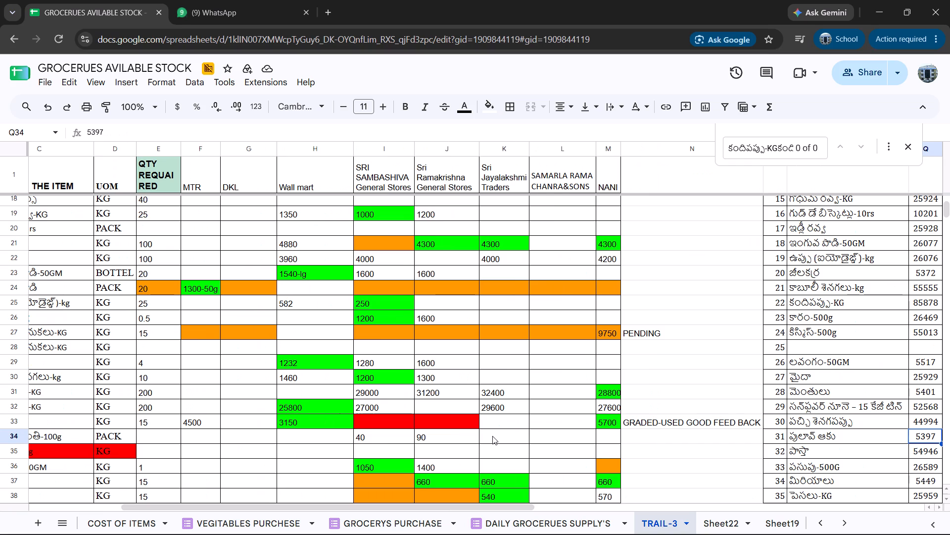
Examine the item names and codes in columns P and Q between rows 16 and 54.
key("Down")
key("Down")
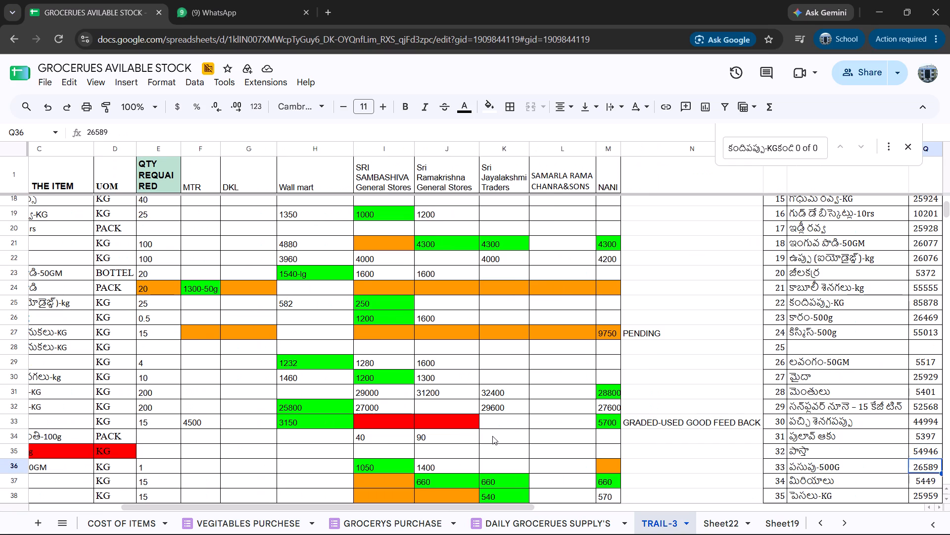
key("Down")
key("Down")
key("Down")
key("Down")
key("Down")
key("Down")
key("Down")
key("Down")
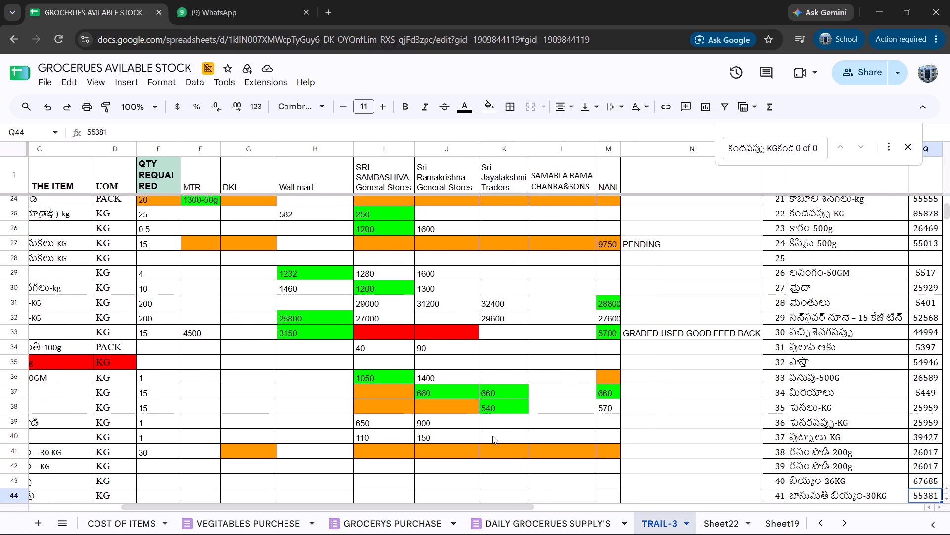
key("Down")
key("Down")
key("Down")
key("Down")
key("Down")
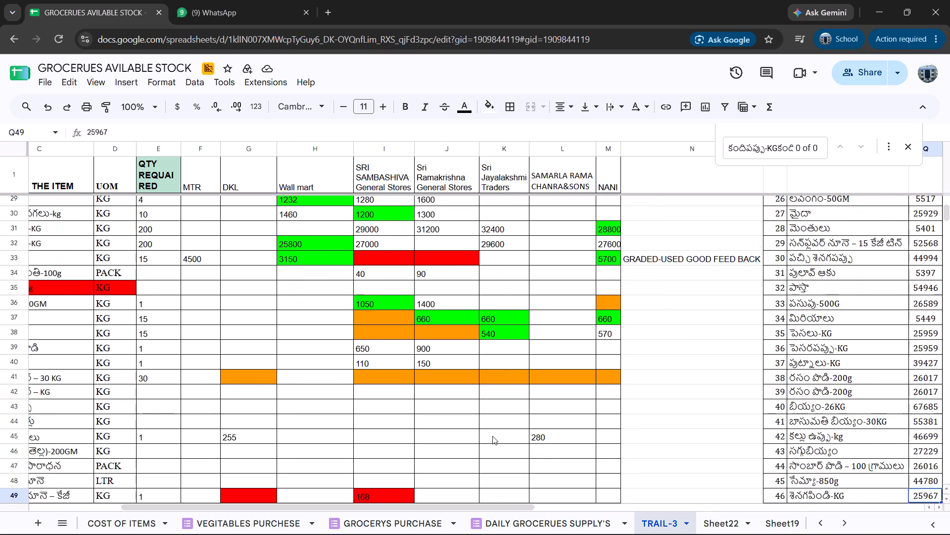
key("Down")
key("Down")
key("Down")
key("Down")
key("Down")
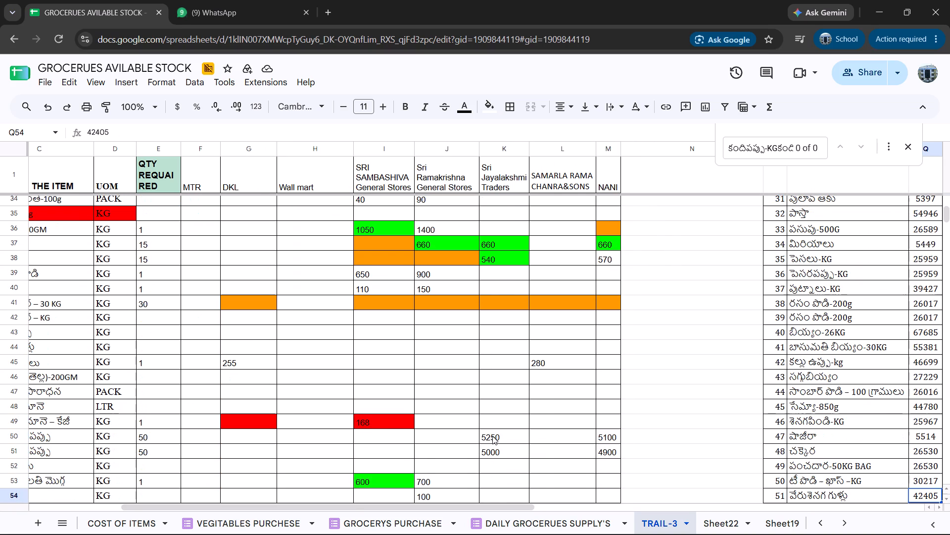
key("Up")
key("Up")
key("Up")
key("Up")
key("Up")
key("Up")
key("Up")
key("Up")
key("Up")
key("Up")
key("Up")
key("Up")
key("Up")
key("Up")
key("Up")
key("Up")
key("Up")
key("Up")
key("Up")
key("Up")
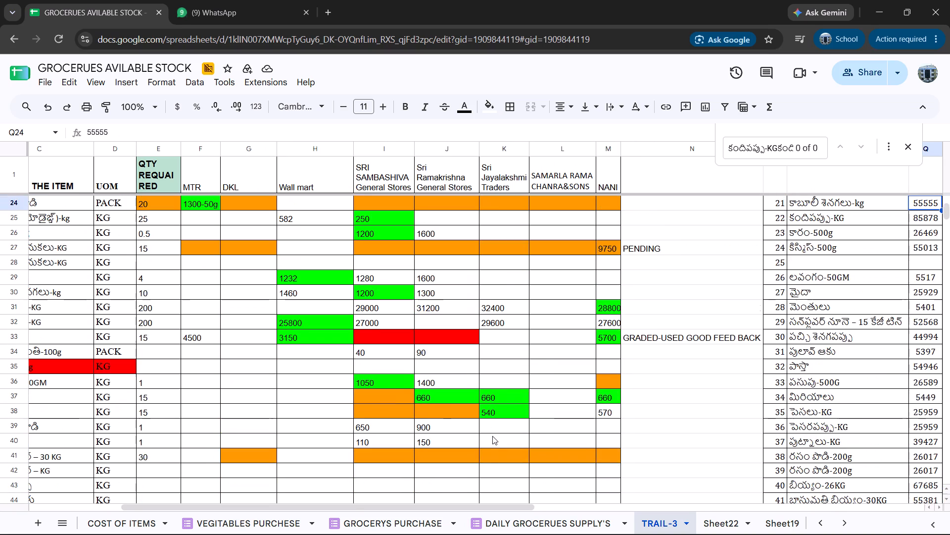
key("Up")
key("Up")
key("Up")
key("Up")
key("Up")
key("Up")
key("Up")
key("Up")
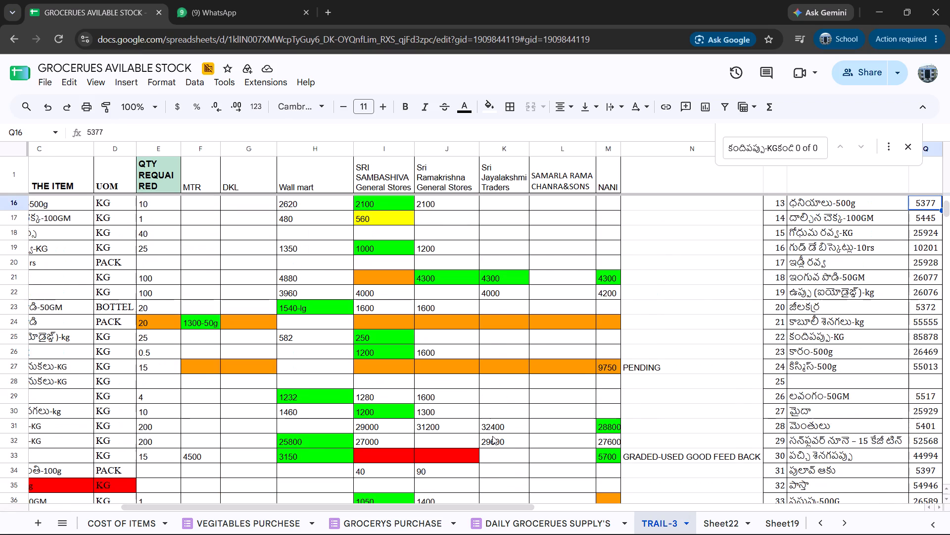
Review the product names, prices and dated item entries in columns R to W up to row 6.
key("Right")
key("Right")
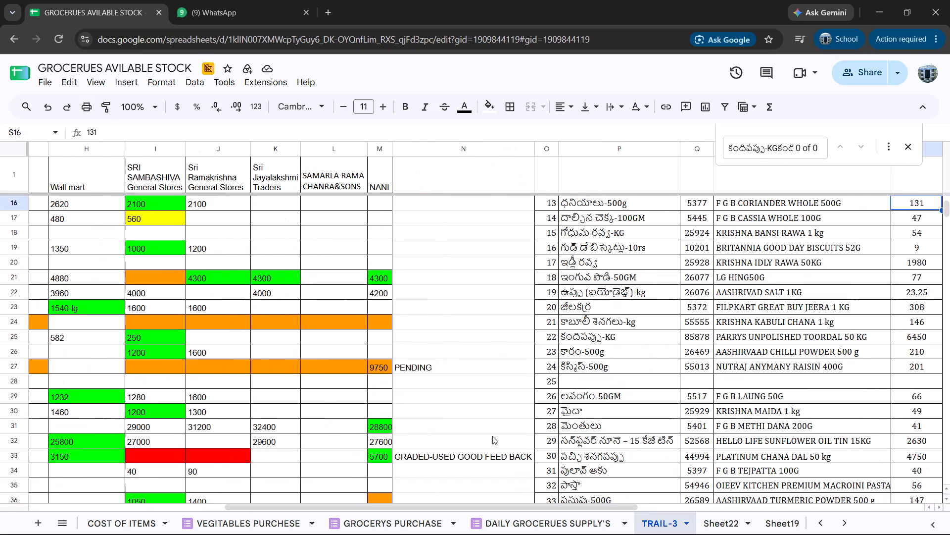
key("Right")
key("Right")
key("Right")
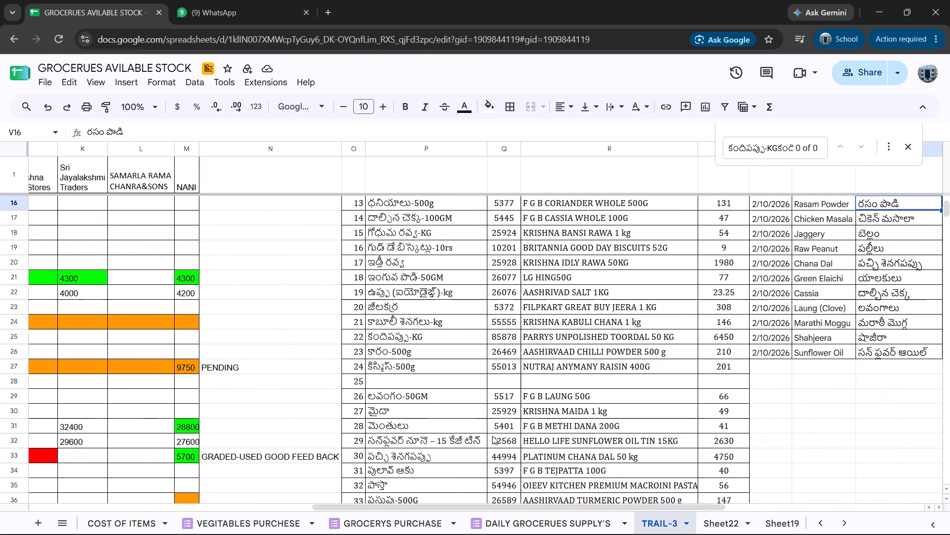
key("Right")
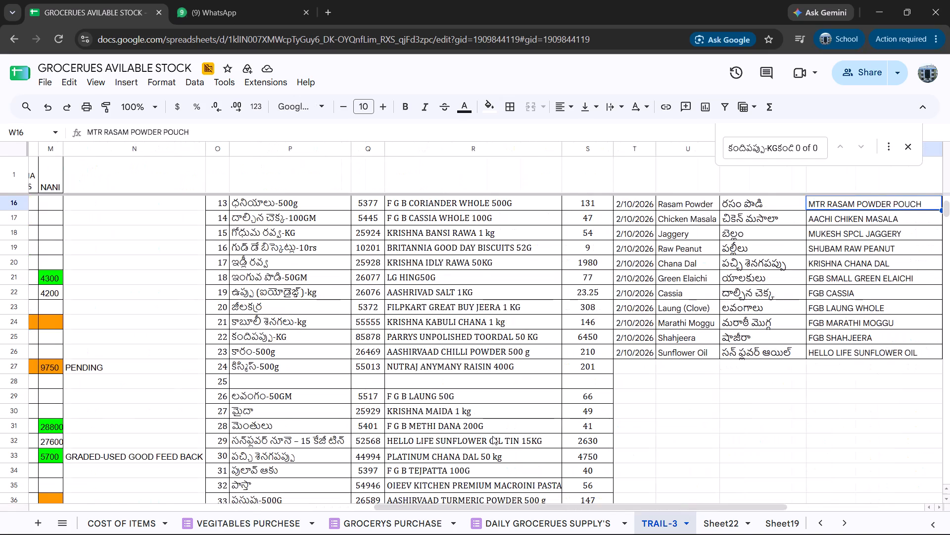
key("Up")
key("Up")
key("Up")
key("Up")
key("Up")
key("Up")
key("Up")
key("Up")
key("Up")
key("Up")
Copy the item name KASURI METHI-100GM from cell B34 and search the sheet for it.
key("Left")
key("Left")
key("Left")
key("Left")
key("Left")
key("Left")
key("Left")
key("Left")
key("Left")
key("Left")
key("Left")
key("Left")
key("Left")
key("Left")
key("Left")
key("Left")
key("Left")
key("Left")
key("Left")
key("Left")
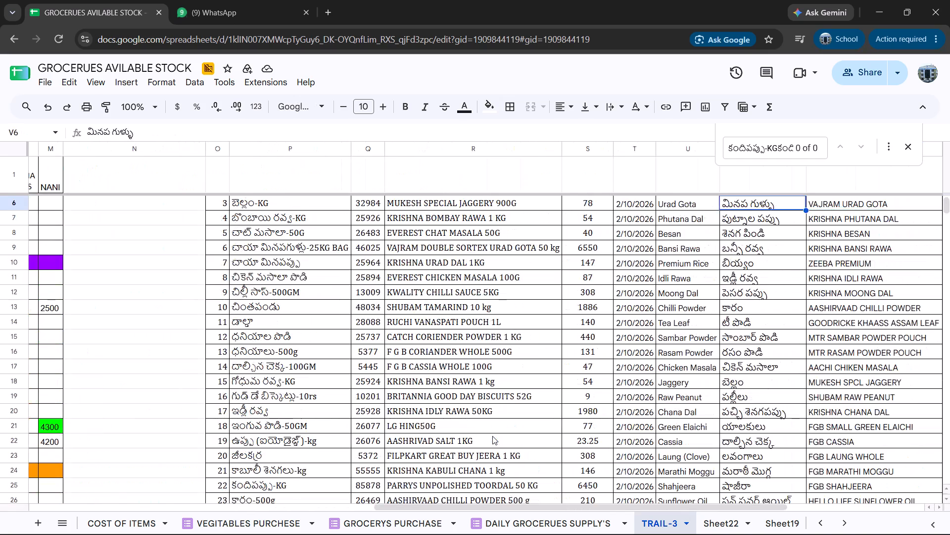
key("Down")
key("Down")
key("Down")
key("Down")
key("Down")
key("Down")
key("Down")
key("Down")
key("Down")
key("Down")
key("Down")
key("Down")
key("Down")
key("Down")
key("Down")
key("Down")
key("Down")
key("Down")
key("Down")
key("Down")
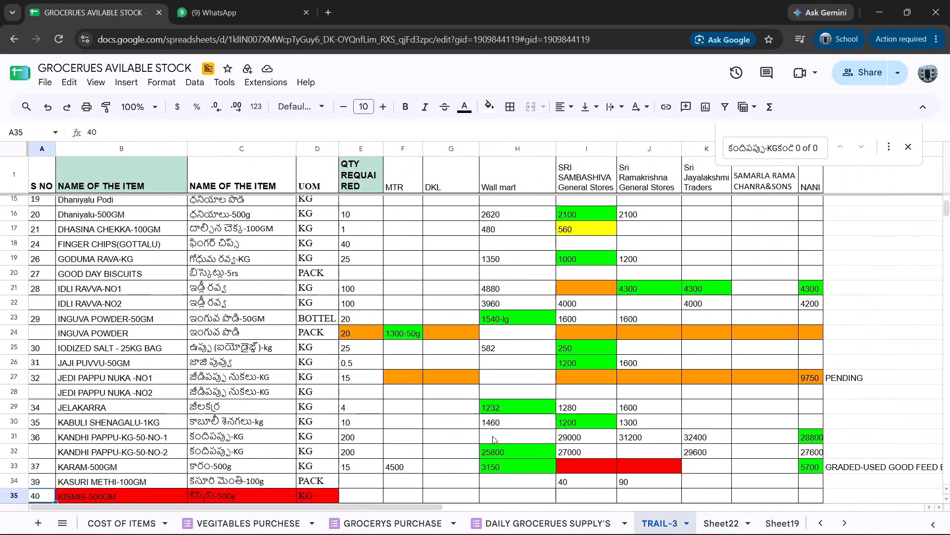
key("Up")
key("Up")
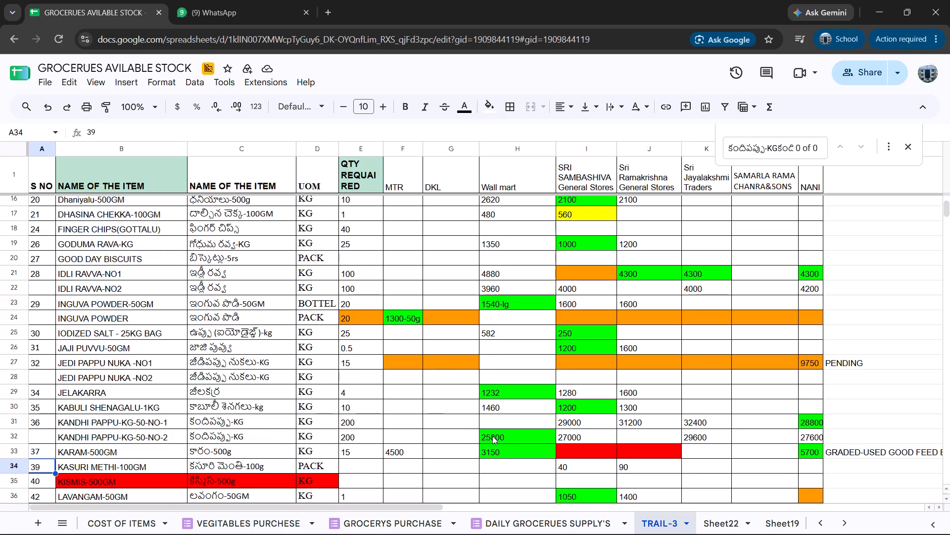
key("Right")
key("ctrl+c")
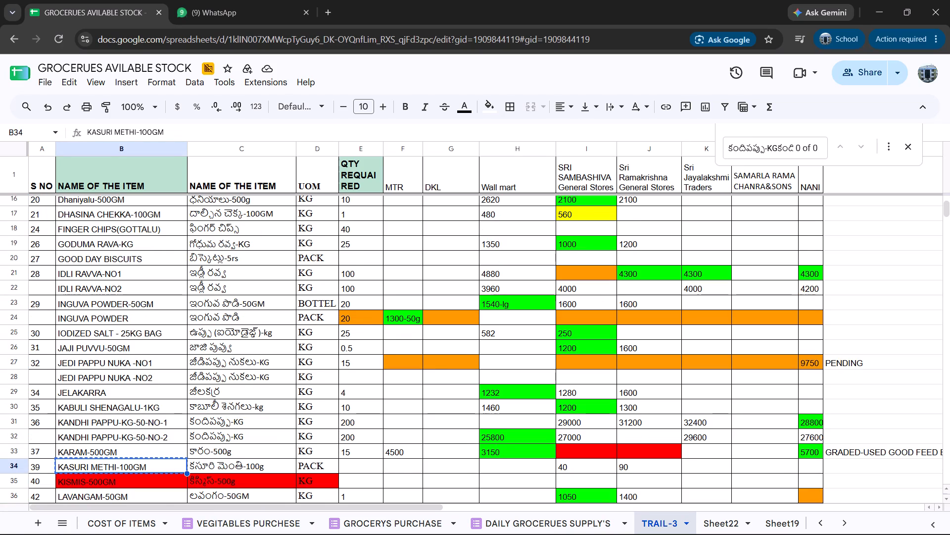
left_click_drag(729, 148, 831, 145)
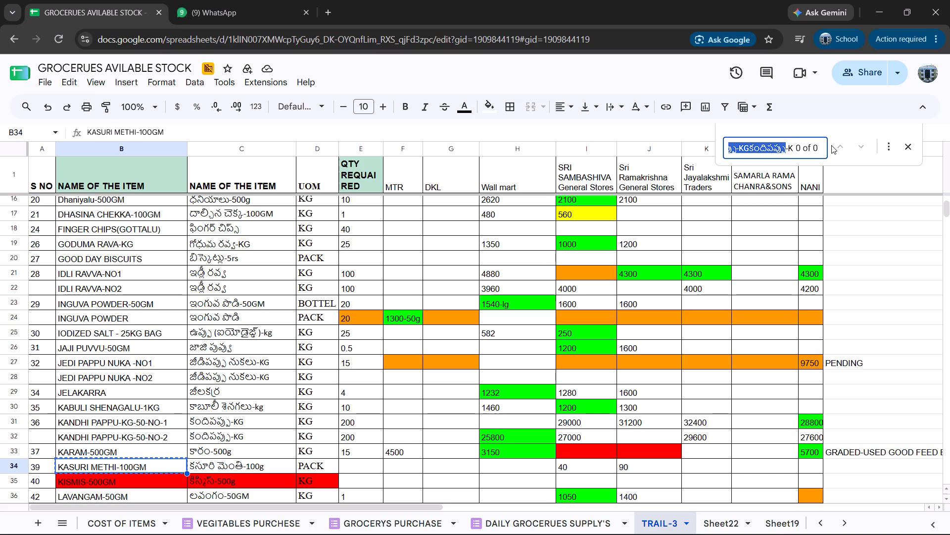
key("ctrl+v")
key("Return")
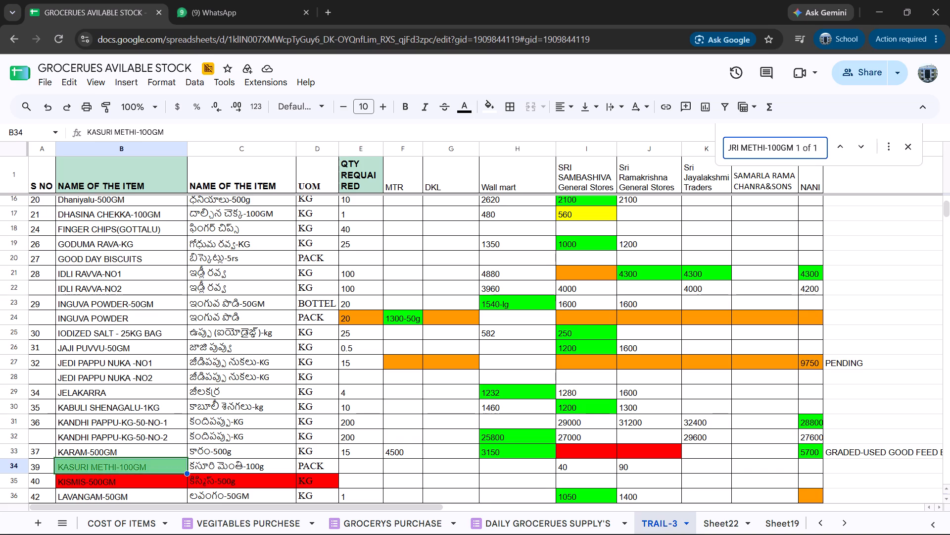
Shorten the search text to KASURI METHI and search the sheet again.
key("BackSpace")
key("BackSpace")
key("BackSpace")
key("BackSpace")
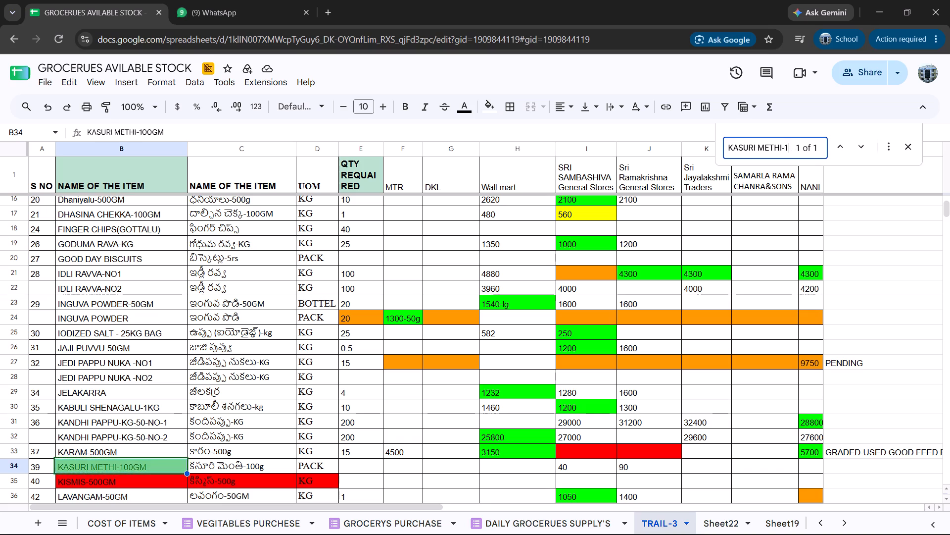
key("BackSpace")
key("BackSpace")
key("Return")
key("Right")
key("Right")
Copy the Telugu item name కసూరి మెంతి-100g from cell C34 and search the sheet for it.
left_click(350, 462)
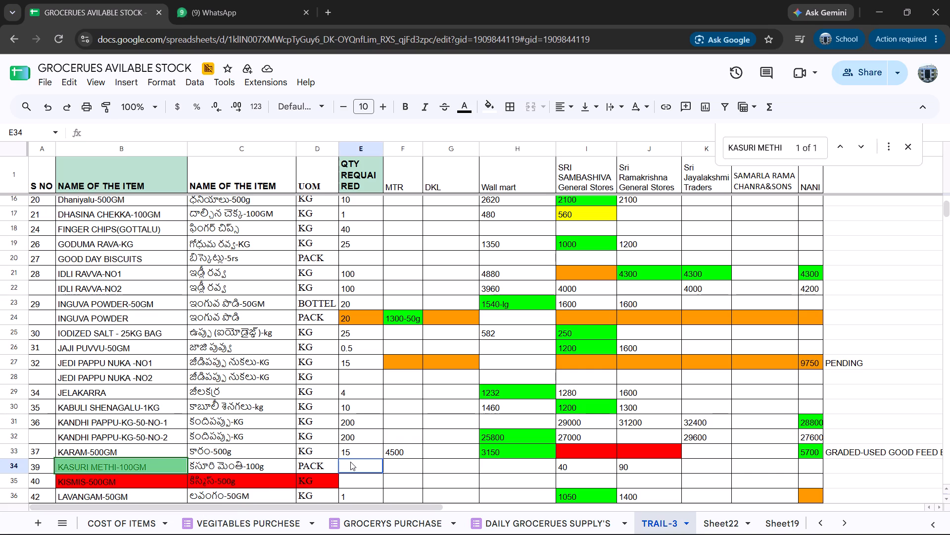
left_click(237, 464)
left_click_drag(237, 464, 248, 463)
double_click(248, 463)
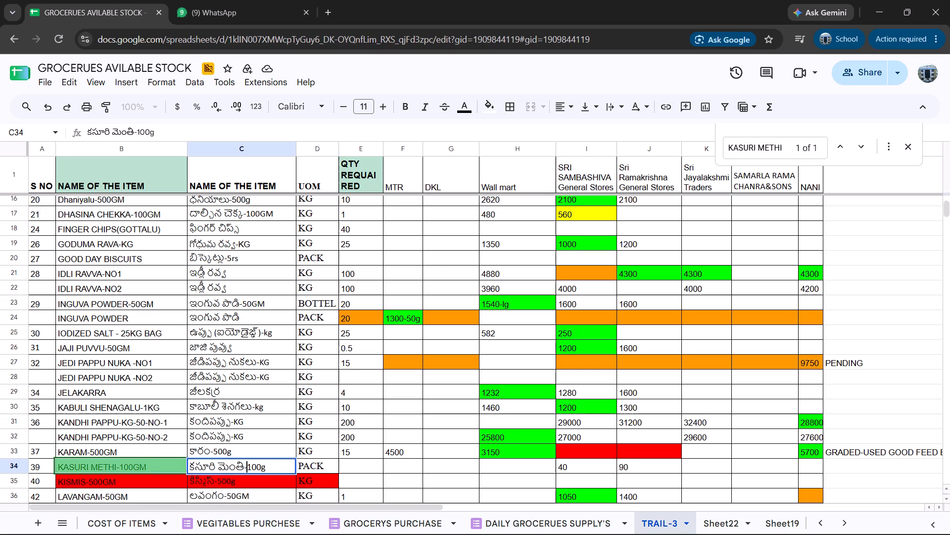
left_click(271, 466)
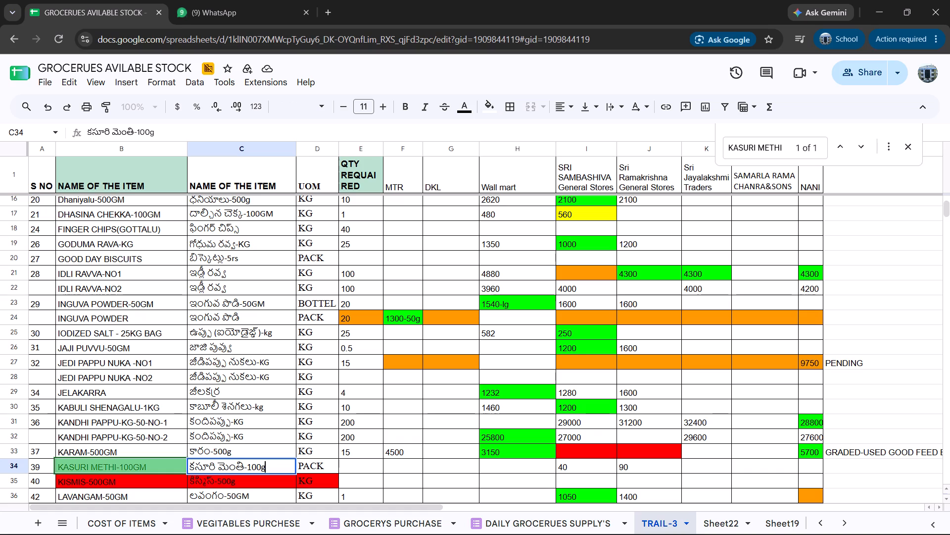
left_click_drag(271, 466, 172, 468)
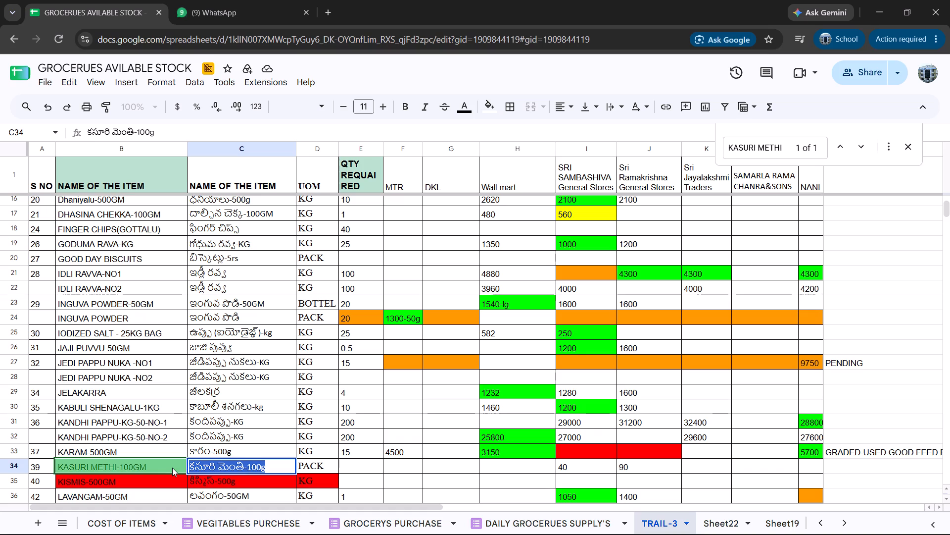
key("ctrl+c")
left_click(786, 148)
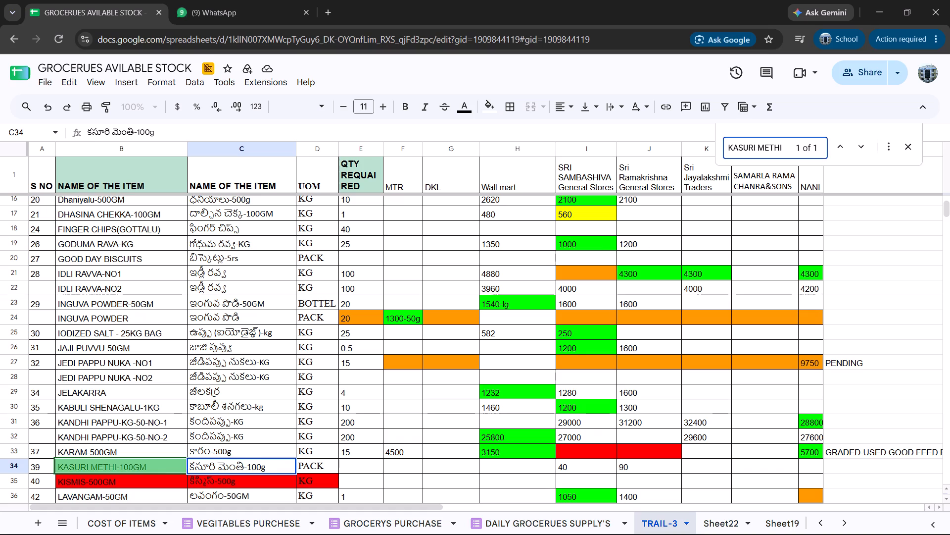
key("BackSpace")
key("BackSpace")
key("BackSpace")
key("BackSpace")
key("BackSpace")
key("BackSpace")
key("BackSpace")
key("BackSpace")
key("BackSpace")
key("BackSpace")
key("BackSpace")
key("BackSpace")
key("BackSpace")
key("BackSpace")
key("BackSpace")
key("BackSpace")
key("BackSpace")
key("BackSpace")
key("BackSpace")
key("BackSpace")
key("BackSpace")
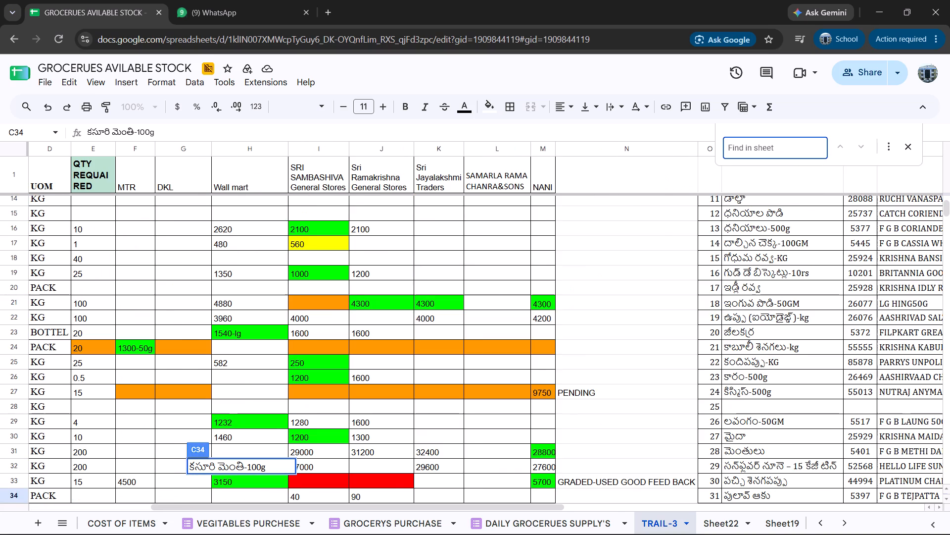
key("ctrl+v")
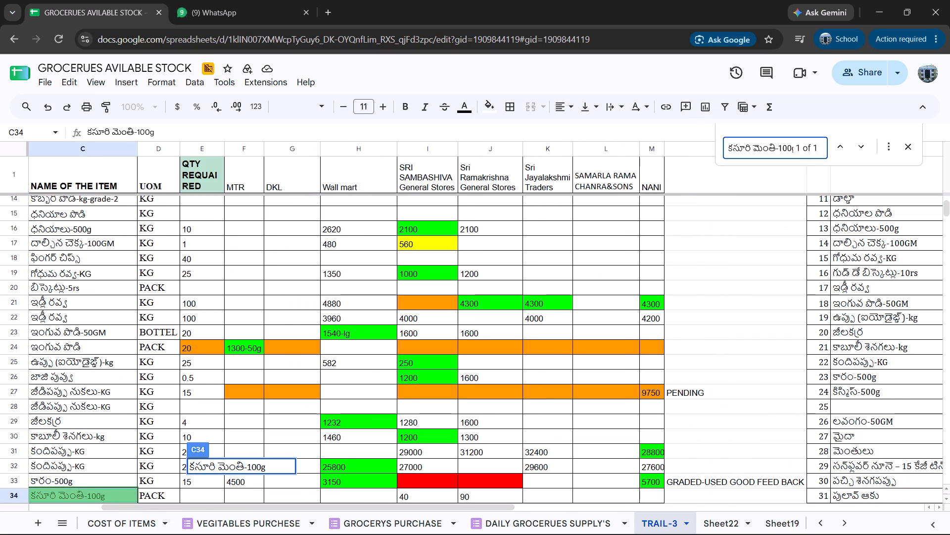
Shorten the Telugu search text to కసూరి మెంత and search the sheet again.
key("BackSpace")
key("BackSpace")
key("BackSpace")
key("BackSpace")
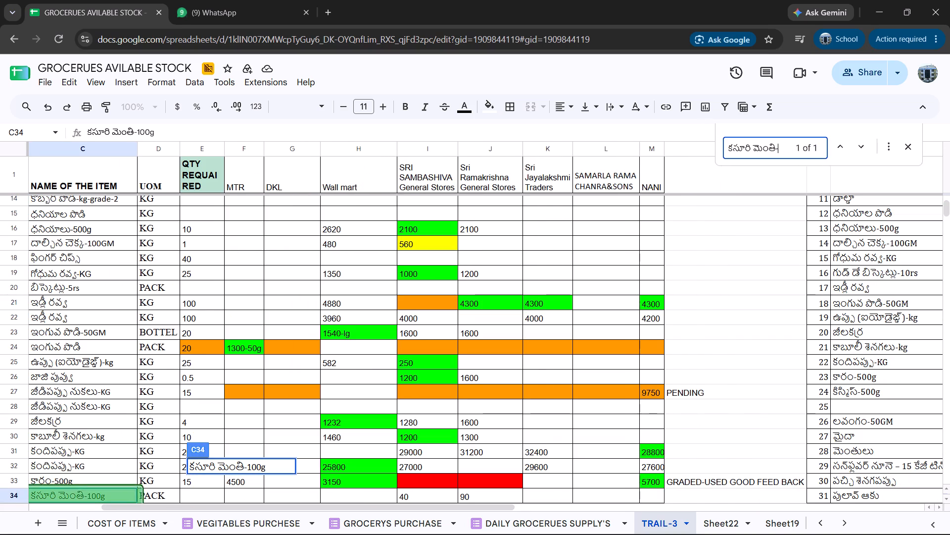
key("BackSpace")
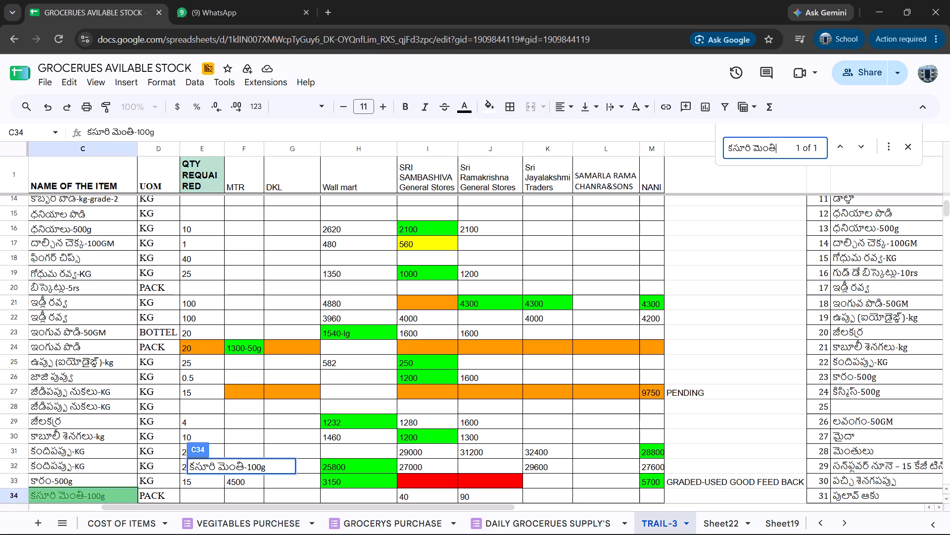
key("BackSpace")
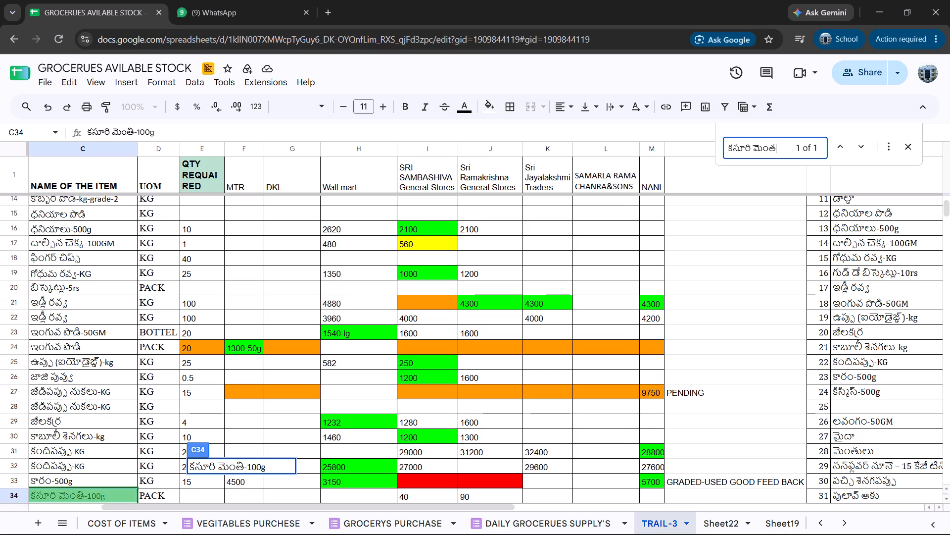
key("Return")
key("Down")
key("Down")
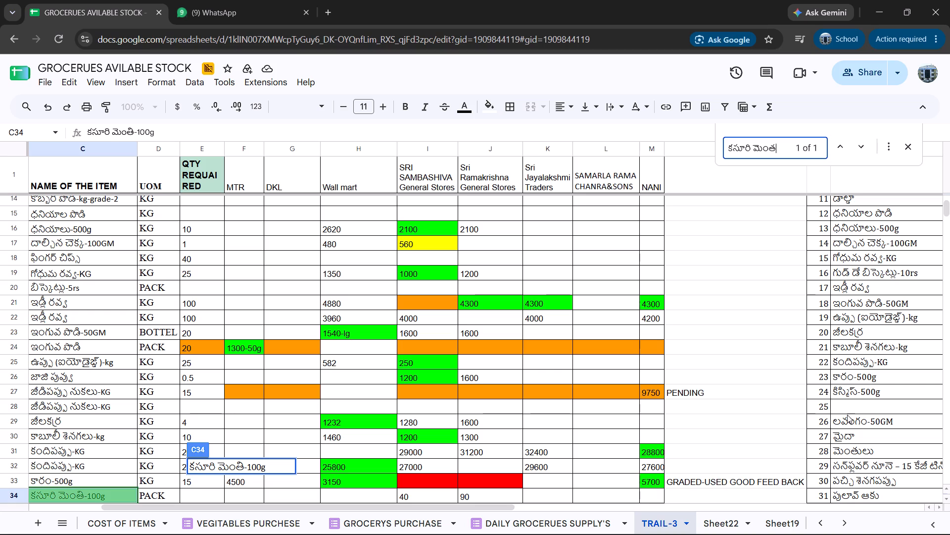
Check the item list in column P down to row 38 for Kasuri Methi, and return to column A.
left_click(849, 416)
key("Down")
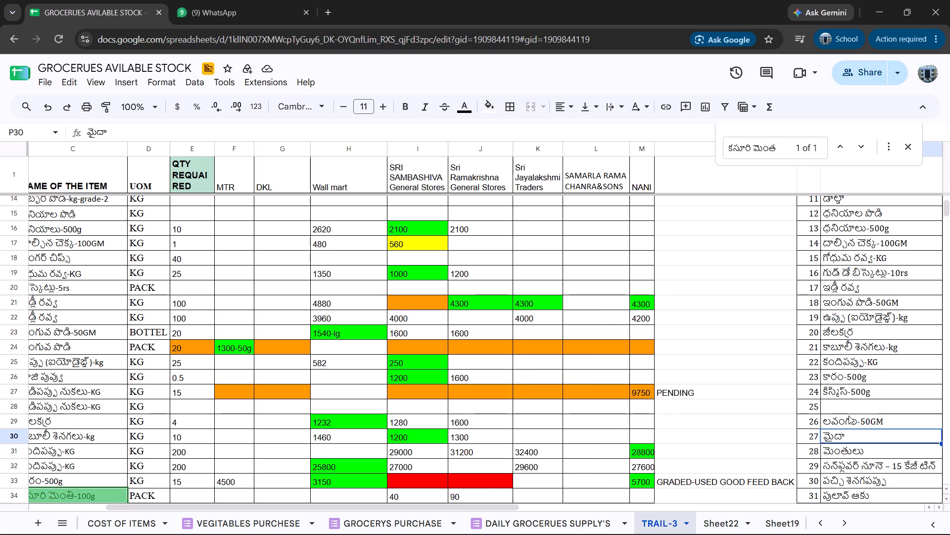
key("Down")
key("Down")
key("Down")
key("Down")
key("Down")
key("Down")
key("Down")
key("Down")
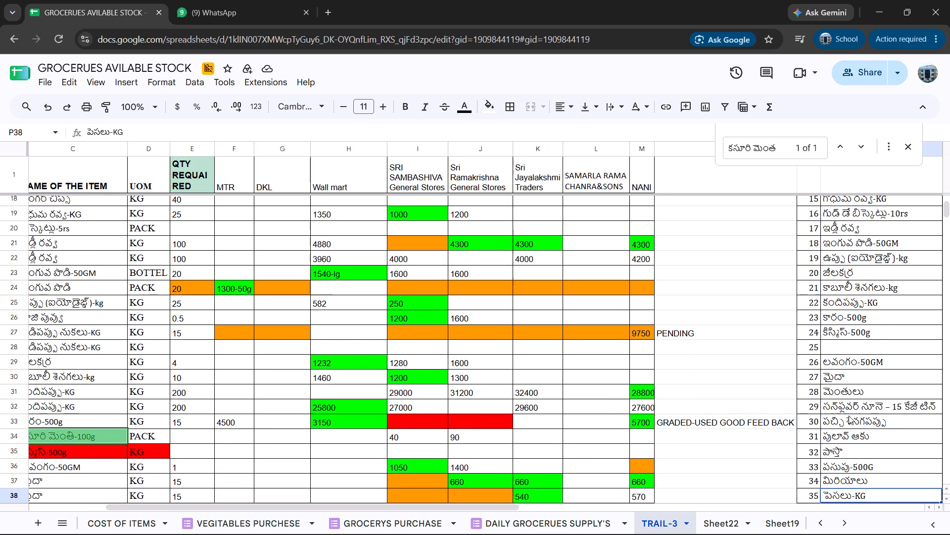
key("Left")
key("Left")
key("Left")
key("Left")
key("Left")
key("Left")
key("Left")
key("Left")
key("Left")
key("Left")
key("Left")
key("Left")
key("Left")
key("Left")
key("Left")
key("Left")
key("Left")
key("Left")
key("Left")
key("Left")
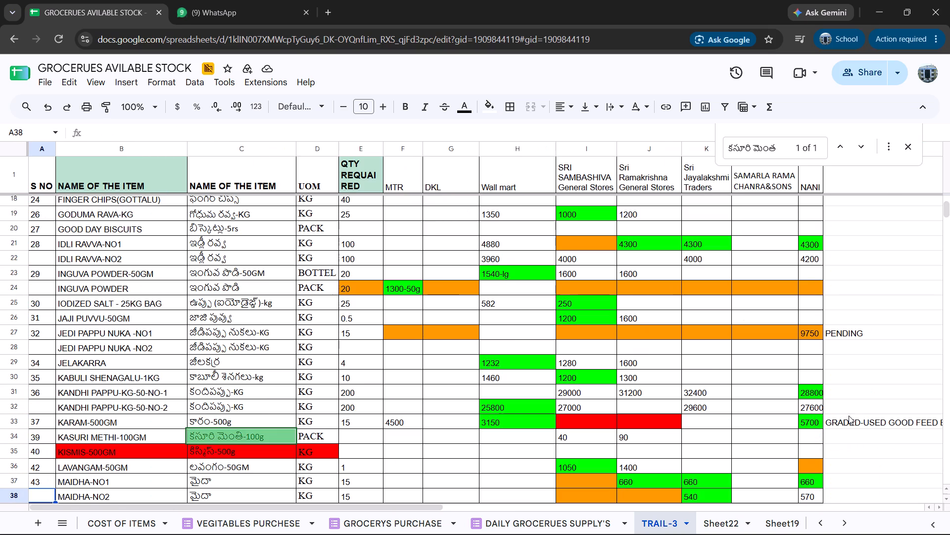
key("Left")
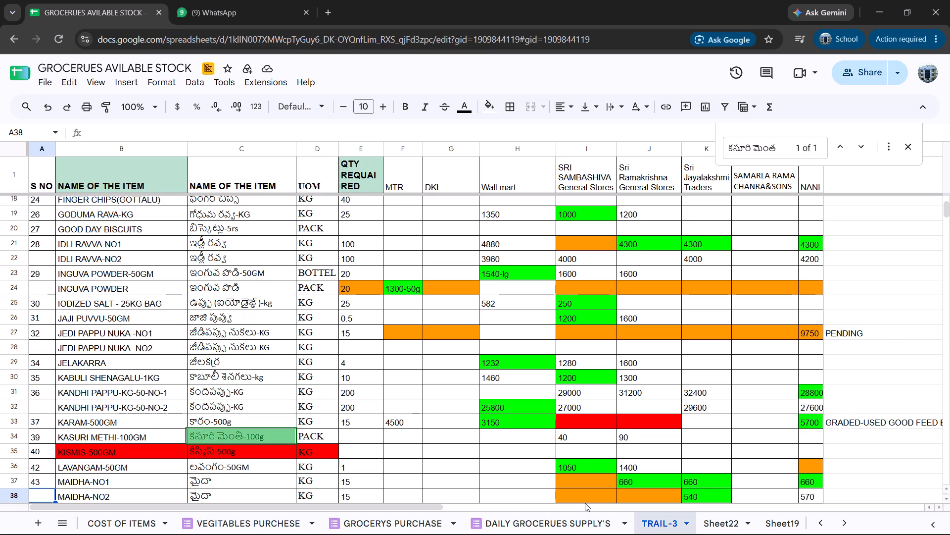
Search the GROCERYS PURCHASE sheet for the item with the Telugu search text shortened to కసూరి.
left_click(420, 521)
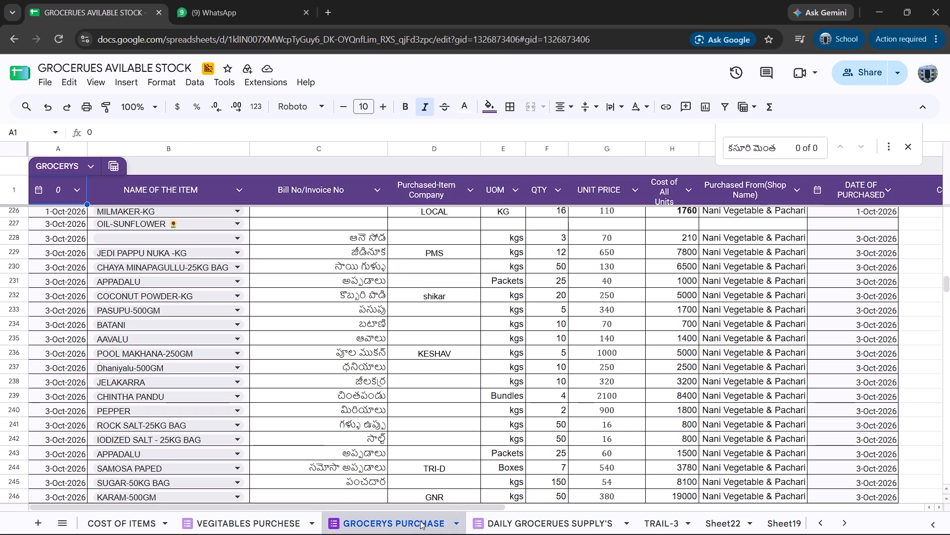
key("Return")
key("Return")
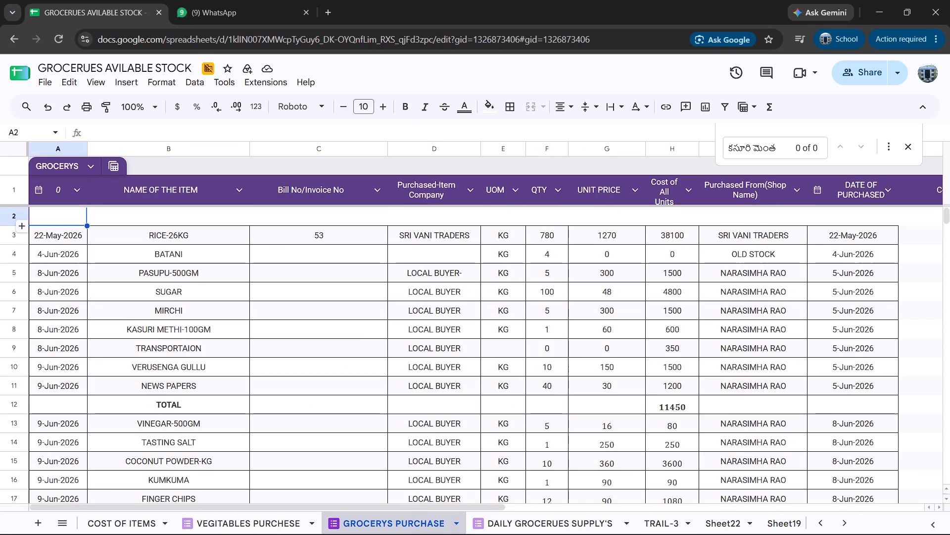
left_click(779, 153)
key("BackSpace")
key("BackSpace")
key("BackSpace")
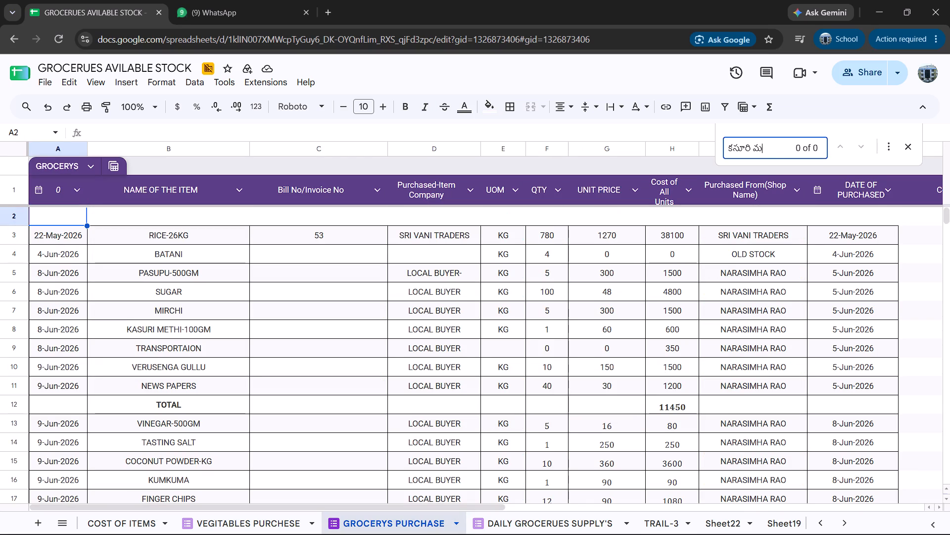
key("BackSpace")
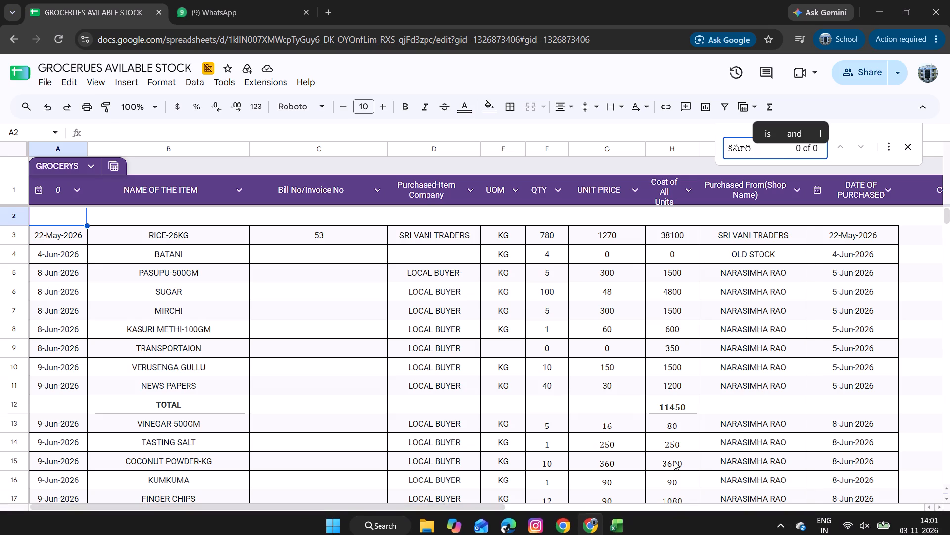
Move the TRAIL-3 sheet directly after GROCERYS PURCHASE, ahead of DAILY GROCERUES SUPPLY'S.
left_click(666, 524)
left_click_drag(666, 524, 657, 522)
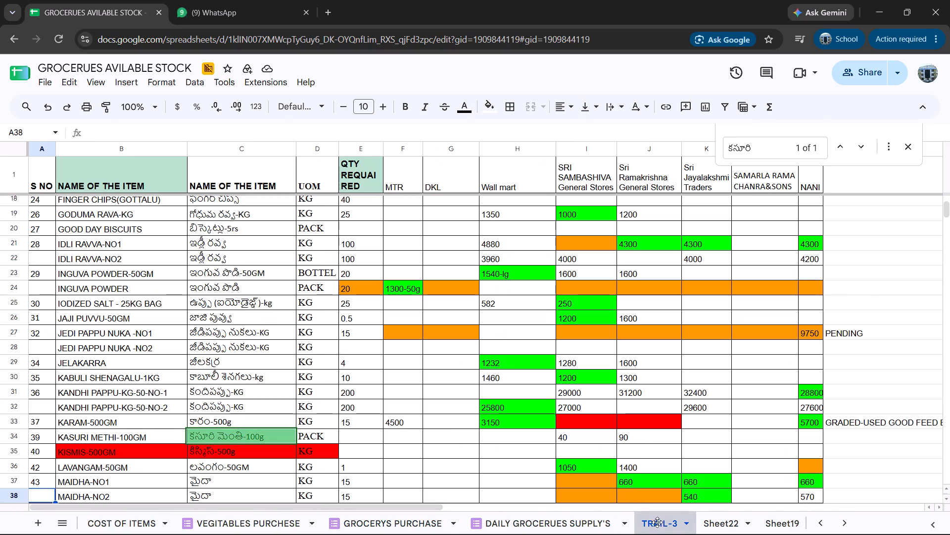
left_click_drag(657, 522, 494, 528)
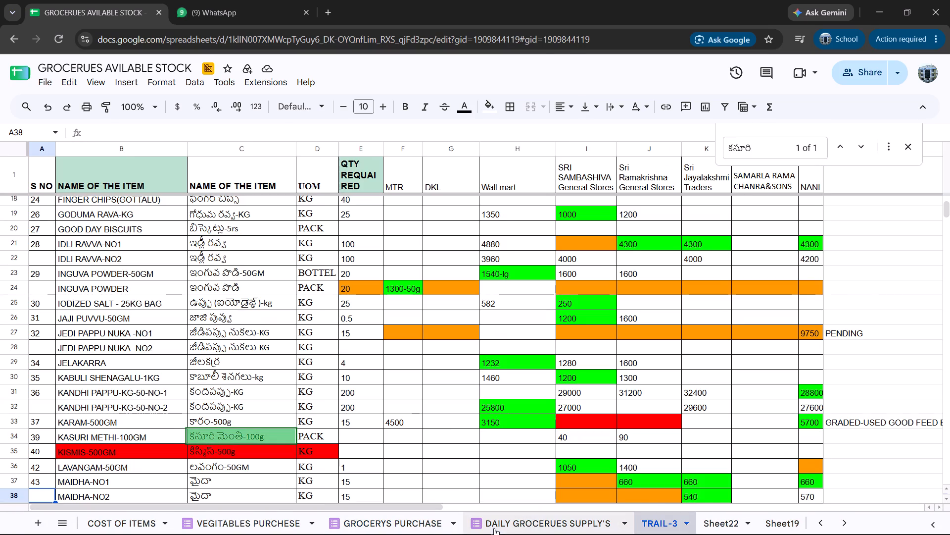
left_click_drag(657, 522, 464, 534)
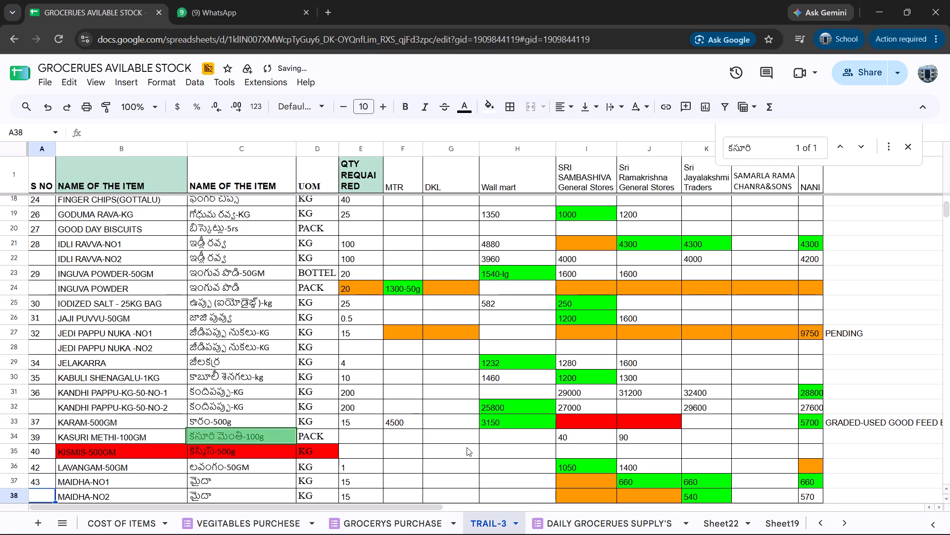
Copy the item name KASURI METHI-100GM from cell B34 and search for it in place of the Telugu text.
double_click(121, 438)
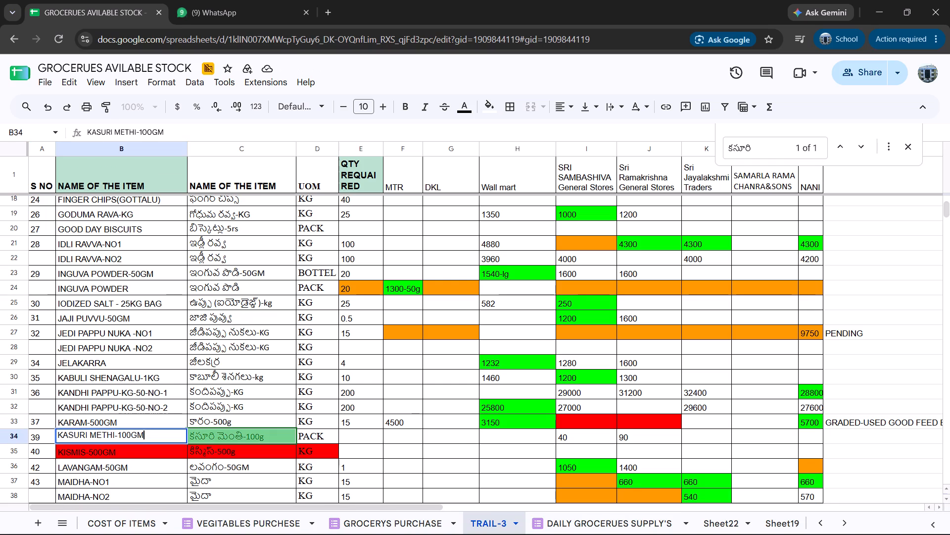
left_click_drag(156, 434, 45, 444)
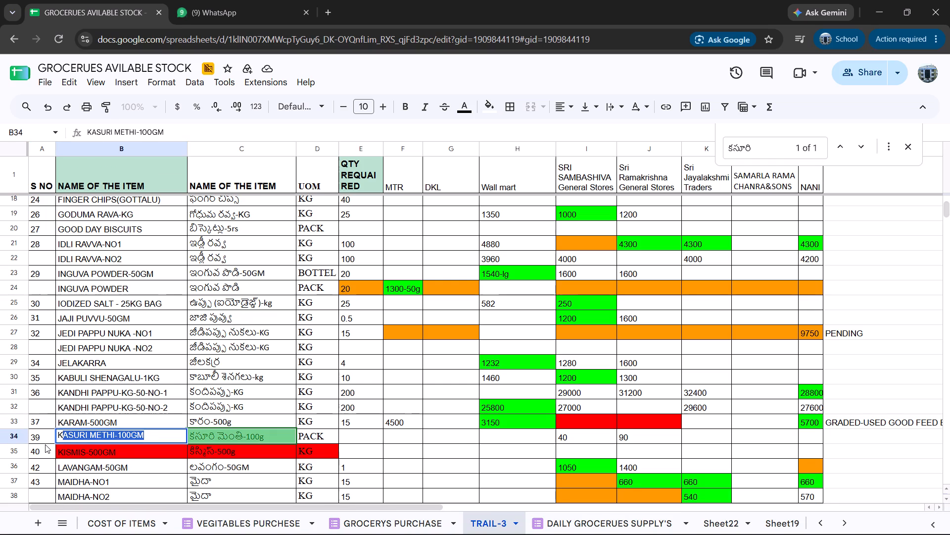
left_click_drag(45, 444, 43, 444)
key("ctrl+c")
key("ctrl+c")
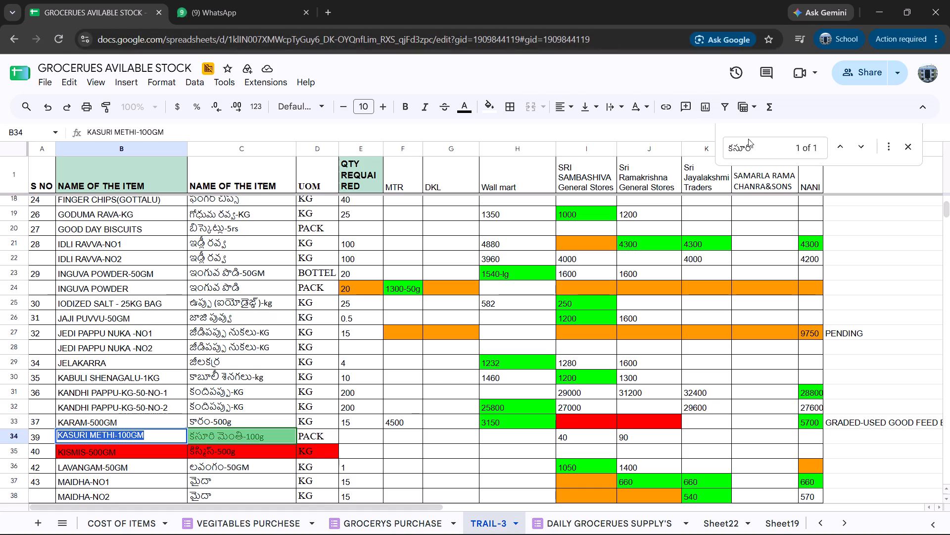
left_click(757, 149)
key("BackSpace")
key("BackSpace")
key("BackSpace")
key("BackSpace")
key("BackSpace")
key("BackSpace")
key("BackSpace")
key("BackSpace")
key("BackSpace")
key("BackSpace")
key("BackSpace")
key("BackSpace")
key("BackSpace")
key("BackSpace")
key("BackSpace")
key("BackSpace")
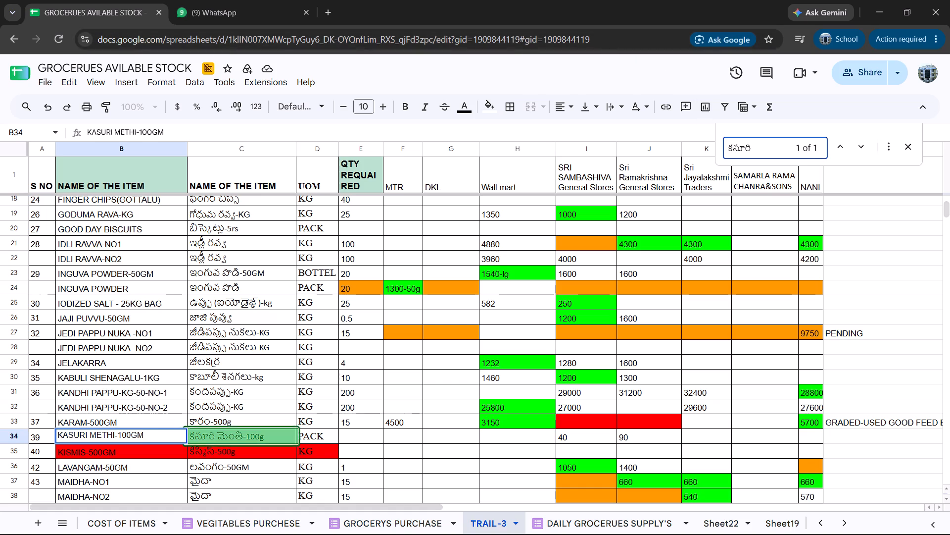
key("ctrl+v")
key("Return")
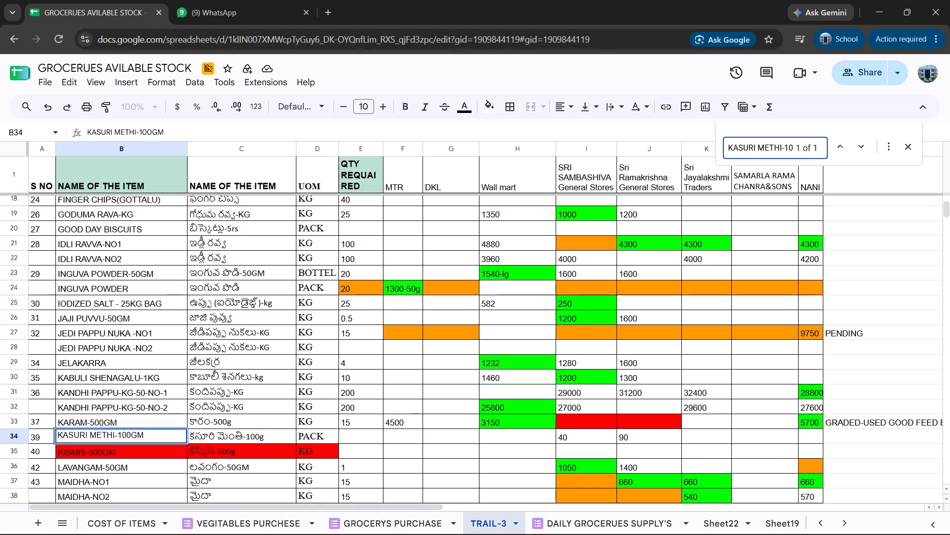
key("Return")
Go to the last KASURI METHI-100GM match on the GROCERYS PURCHASE sheet and check its quantity and unit price.
left_click(381, 525)
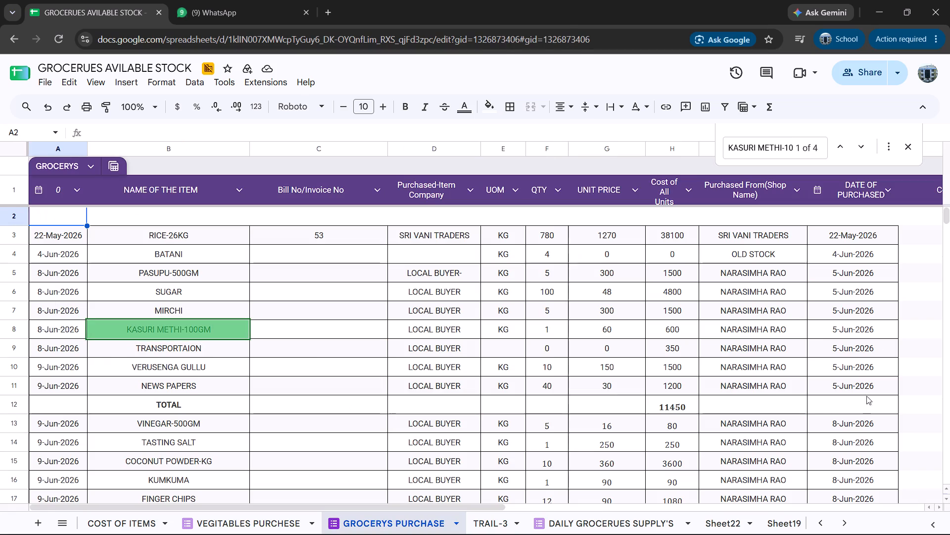
left_click(839, 147)
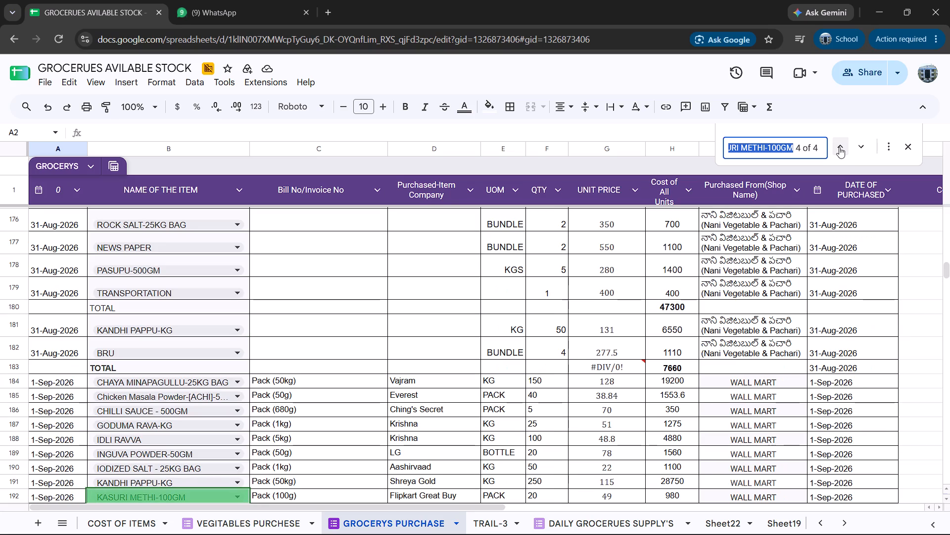
left_click(284, 496)
key("Right")
key("Right")
key("Right")
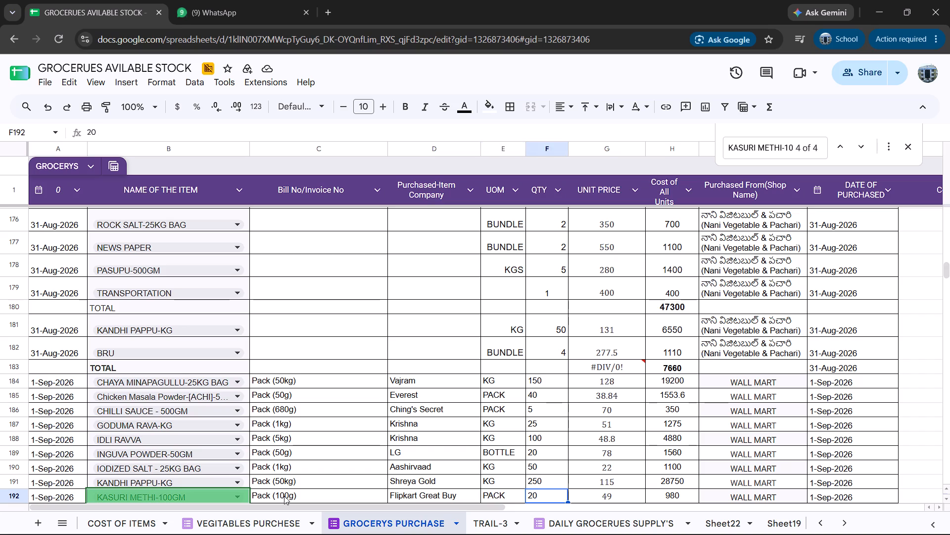
key("Right")
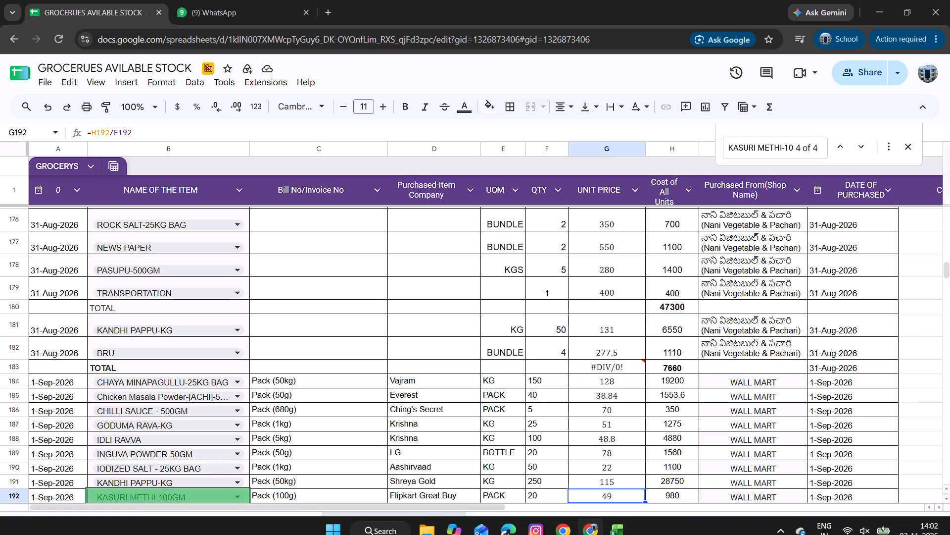
Enter 49 as the Wall mart price for KASURI METHI-100GM in cell H34 of the TRAIL-3 sheet.
left_click(490, 525)
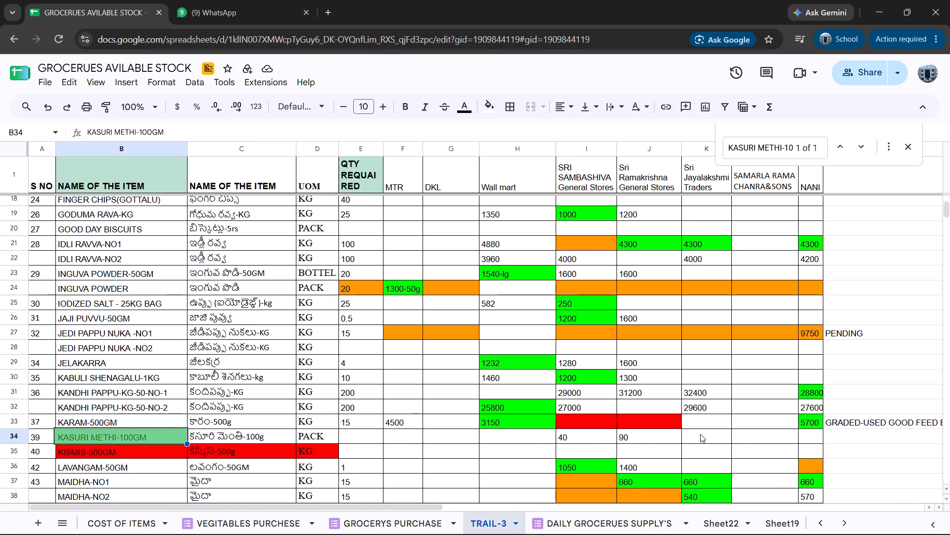
left_click(522, 438)
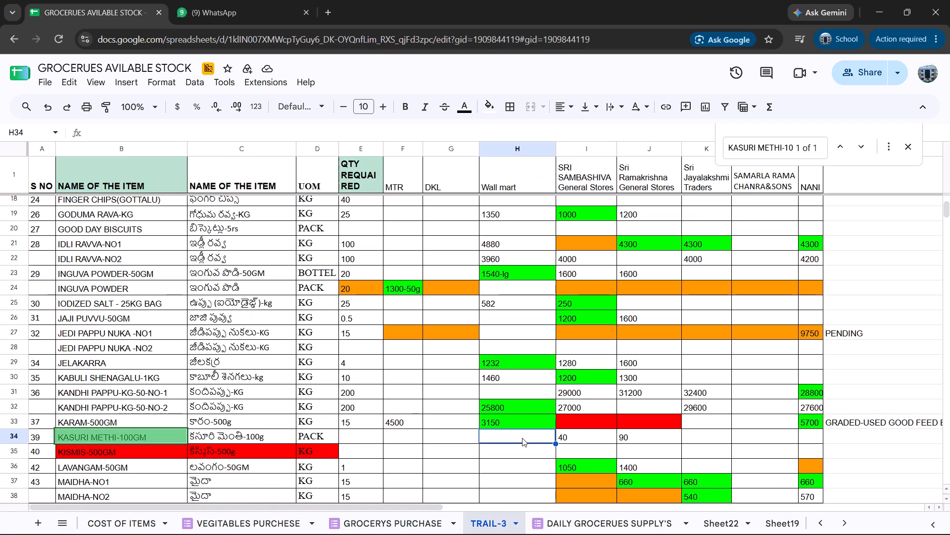
type("49")
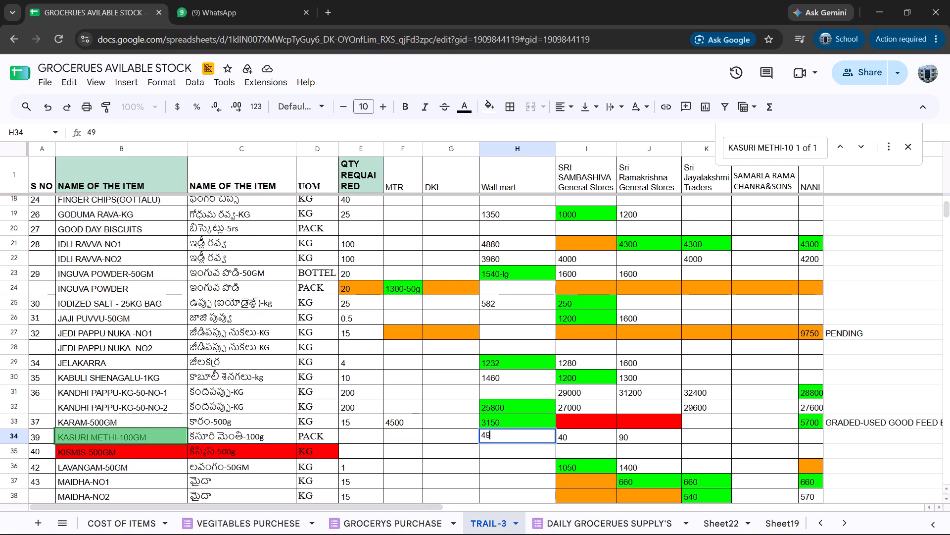
key("Return")
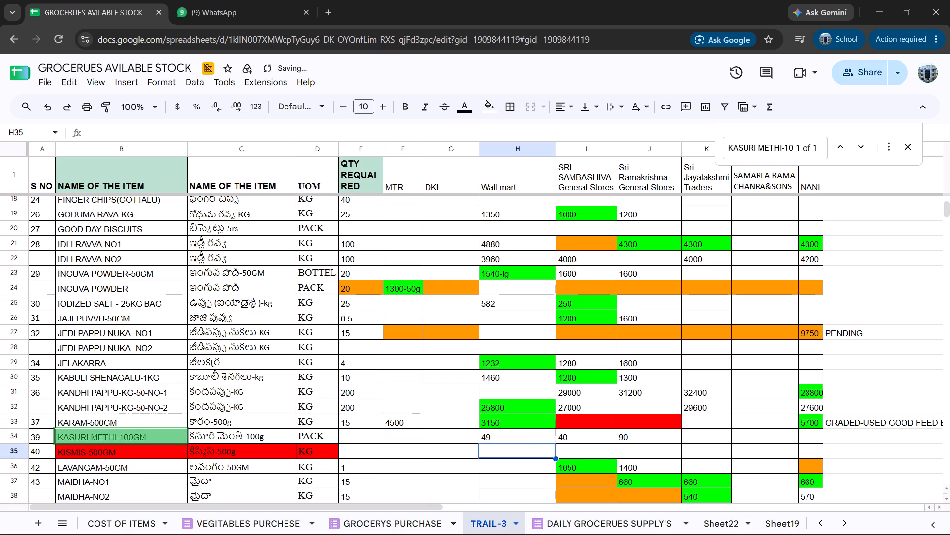
Fill the SRI SAMBASHIVA General Stores price for KASURI METHI-100GM in cell I34 with bright green.
left_click(583, 438)
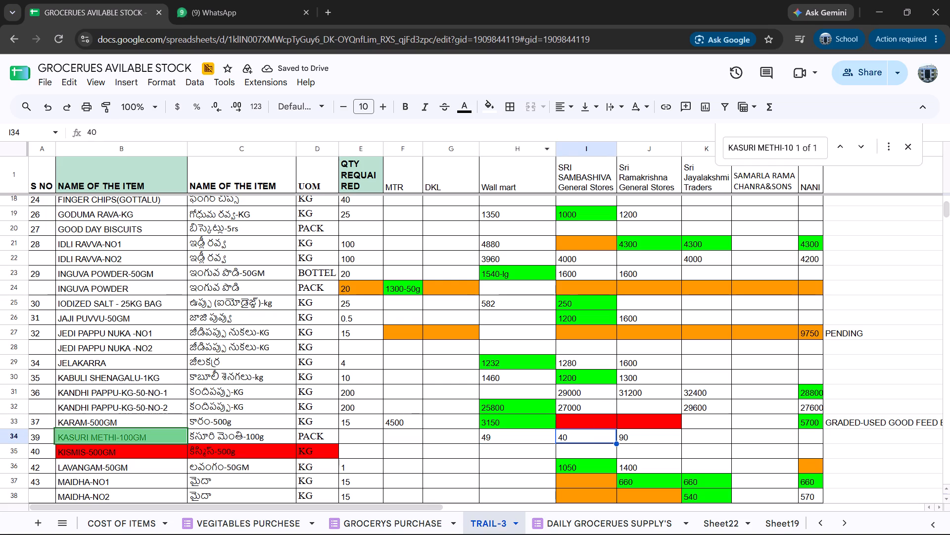
left_click(484, 109)
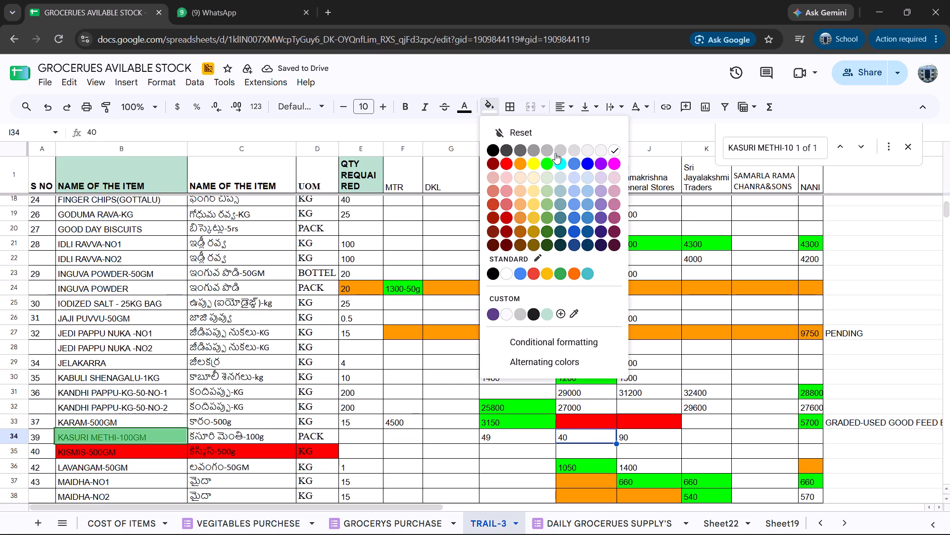
left_click(546, 168)
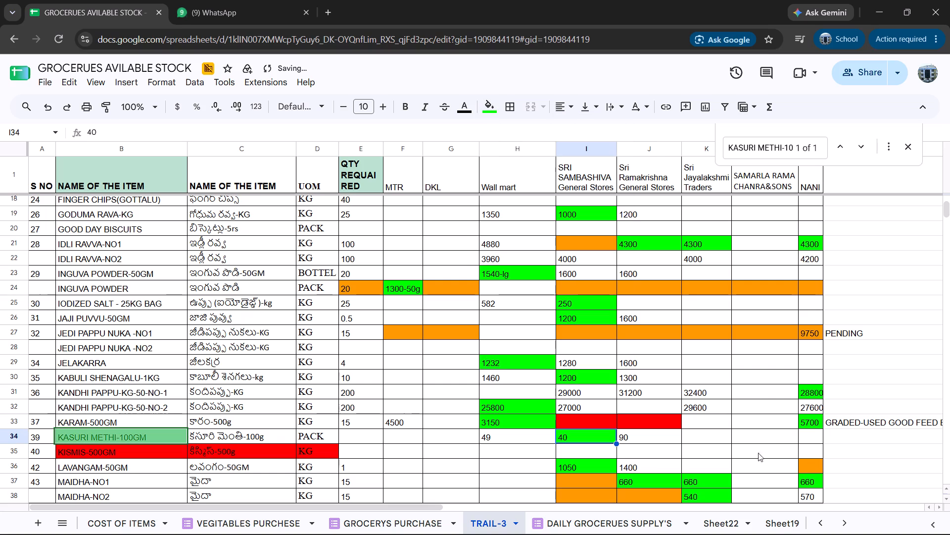
left_click(747, 472)
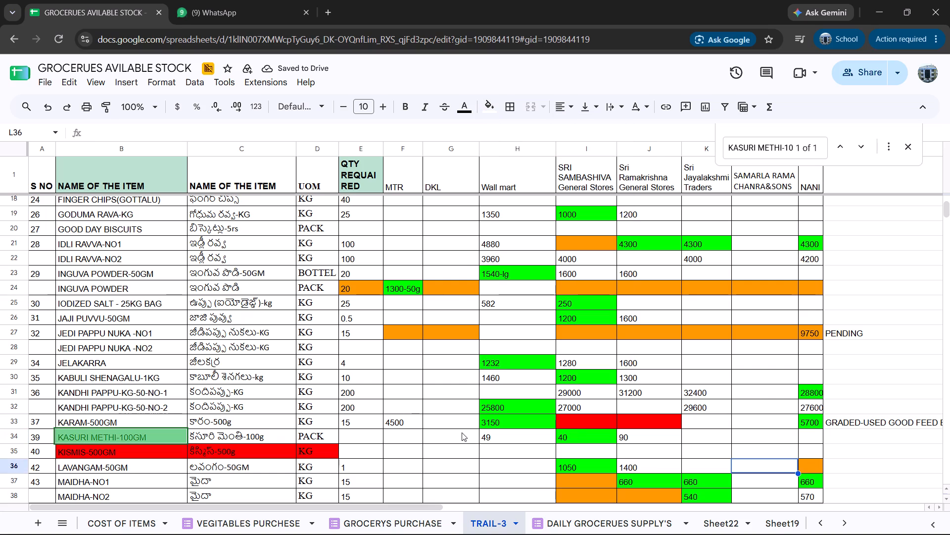
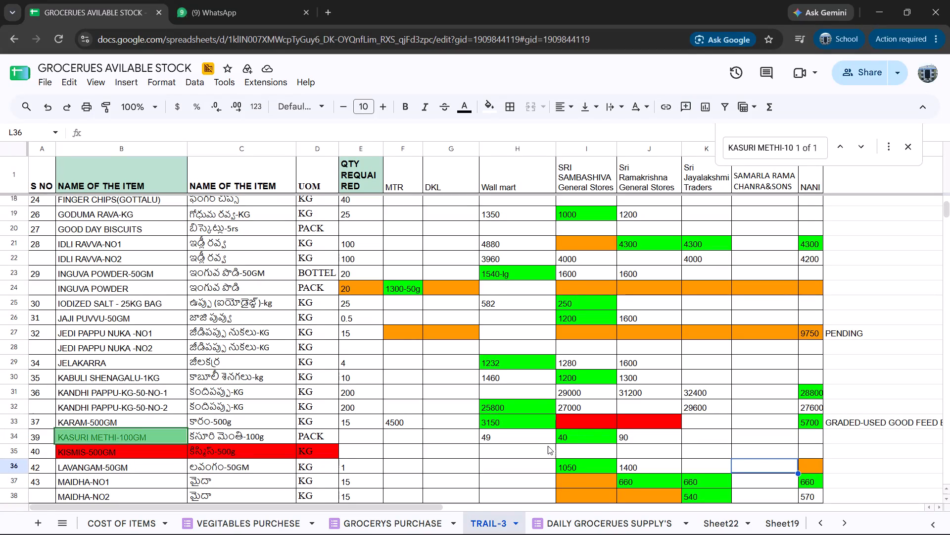
Fill the Wall mart price for KASURI METHI-100GM in cell H34 with bright green.
left_click(522, 436)
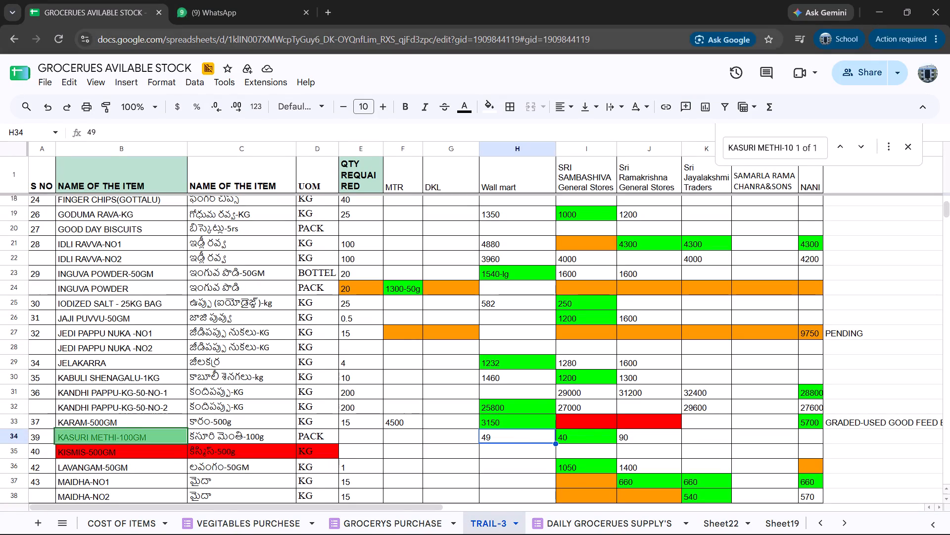
left_click(489, 105)
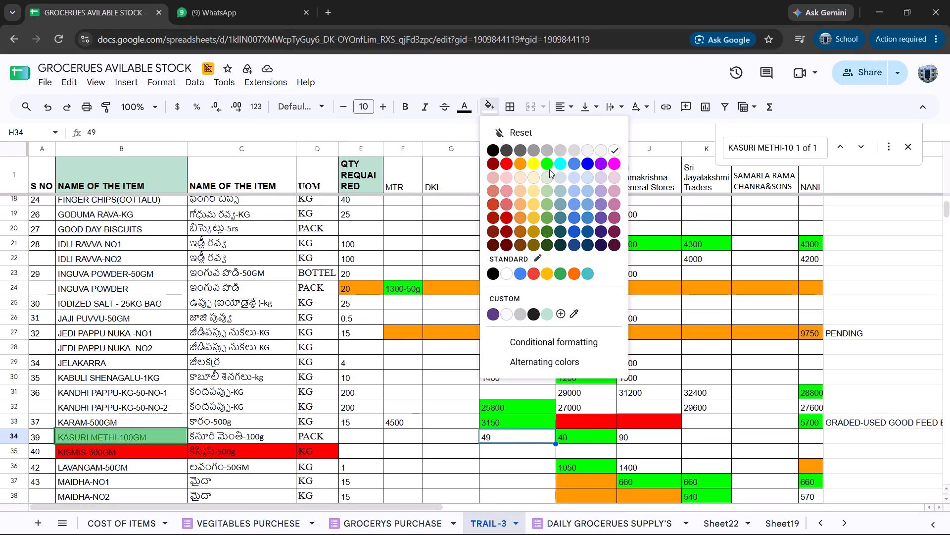
left_click(548, 164)
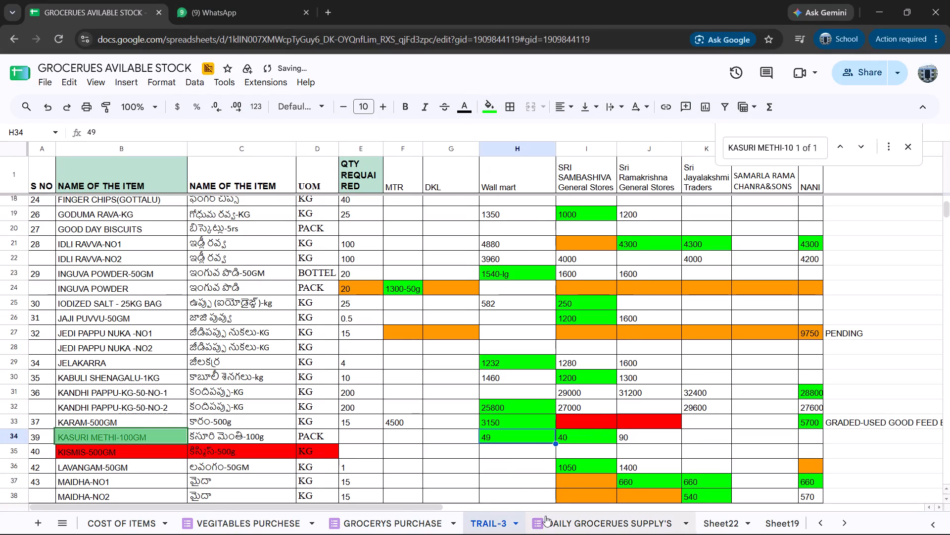
Find the Laung (Clove) purchase record in row 23 of the TRAIL-3 sheet and check its pack size, quantity, unit price and supplier.
left_click(515, 467)
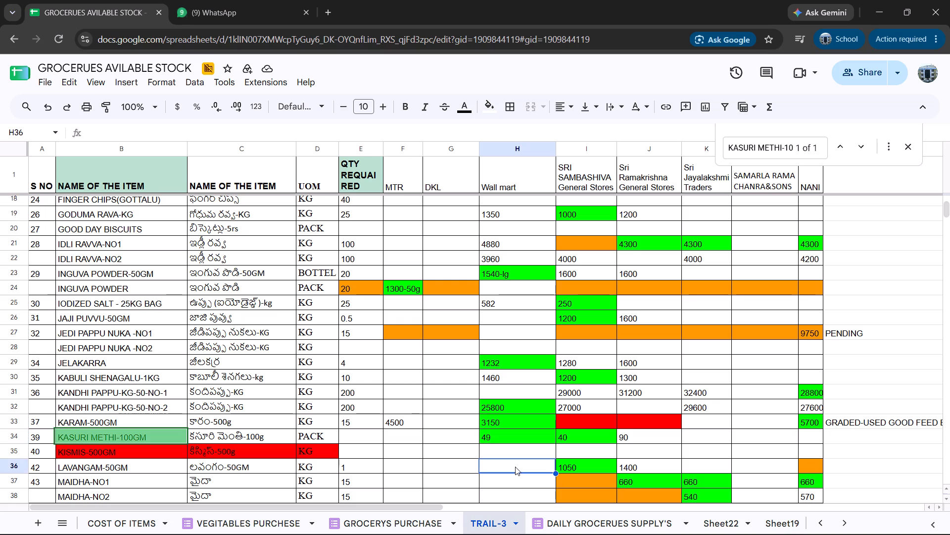
key("Right")
key("Right")
key("Right")
key("Right")
key("Right")
key("Right")
key("Right")
key("Right")
key("Right")
key("Right")
key("Right")
key("Right")
key("Right")
key("Right")
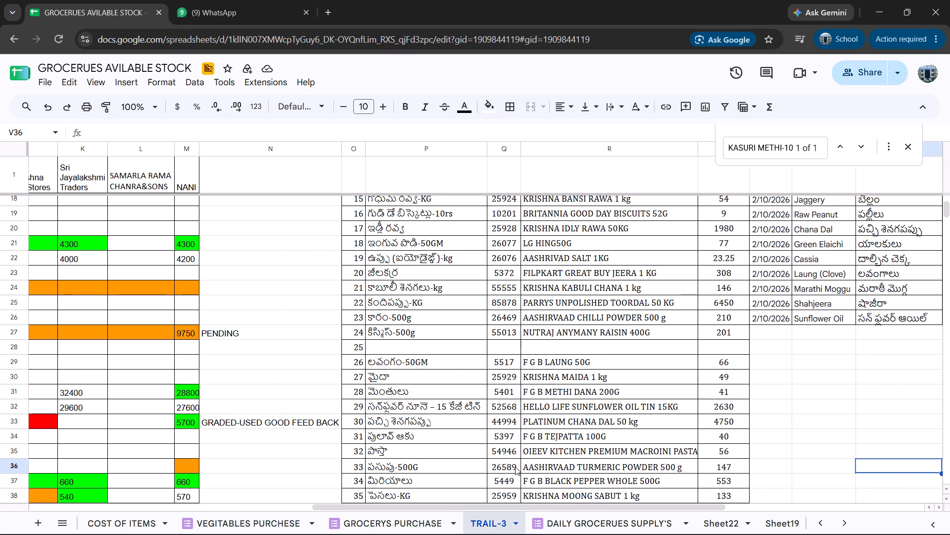
key("Left")
key("Left")
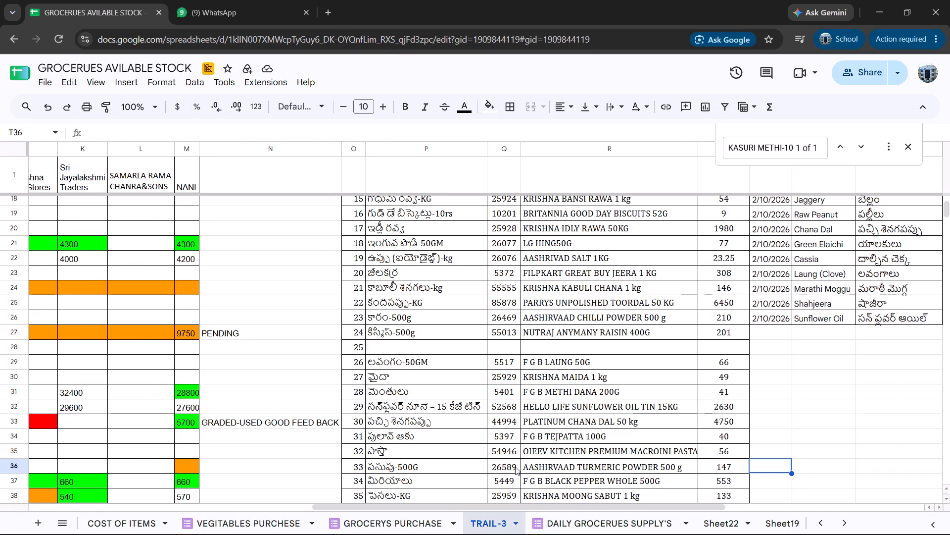
key("Up")
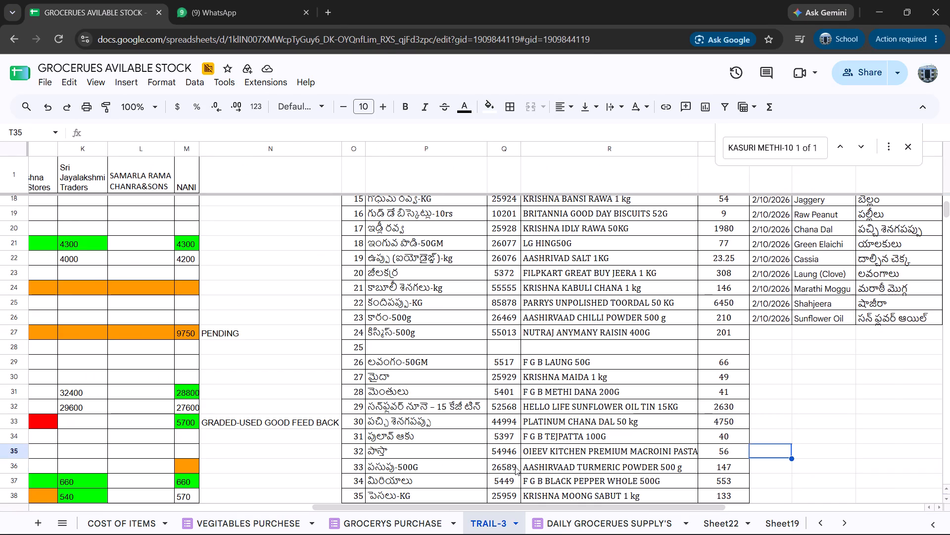
key("Up")
key("Up")
key("Up")
key("Up")
key("Up")
key("Up")
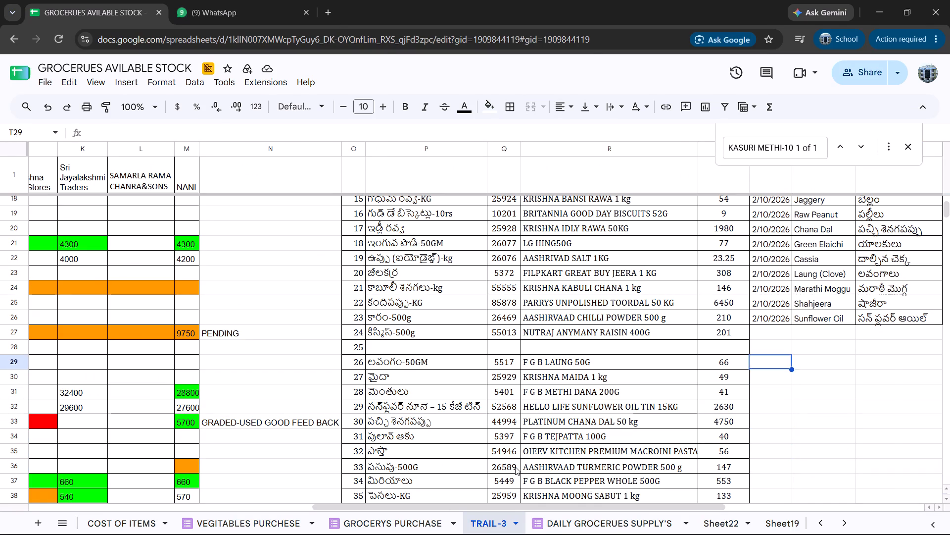
key("Up")
key("Up")
key("Up")
key("Up")
key("Up")
key("Up")
key("Up")
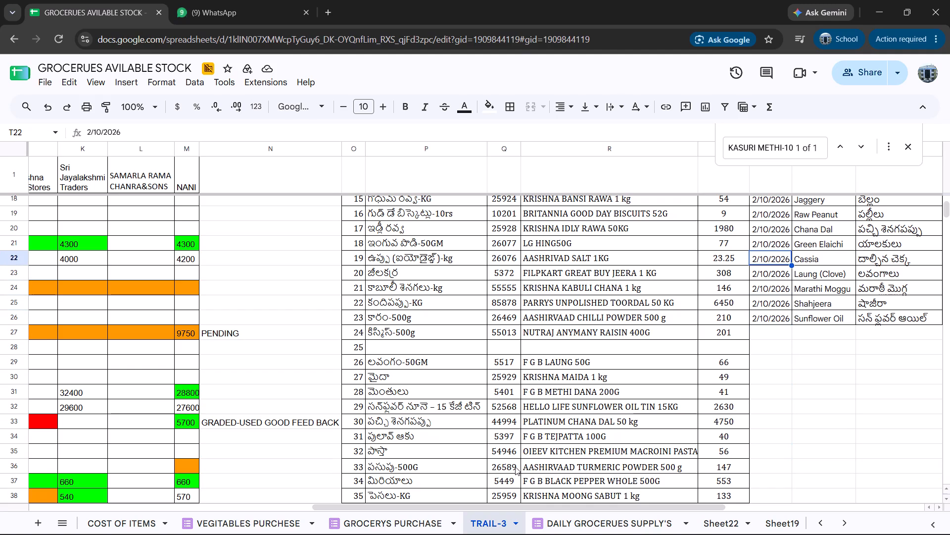
key("Down")
key("Right")
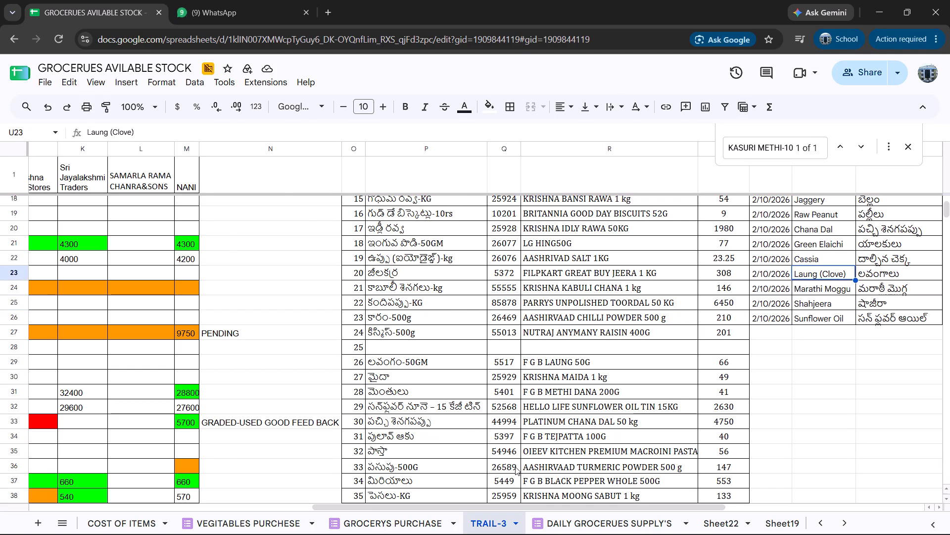
key("Right")
key("Right")
key("Right")
key("Right")
key("Right")
key("Right")
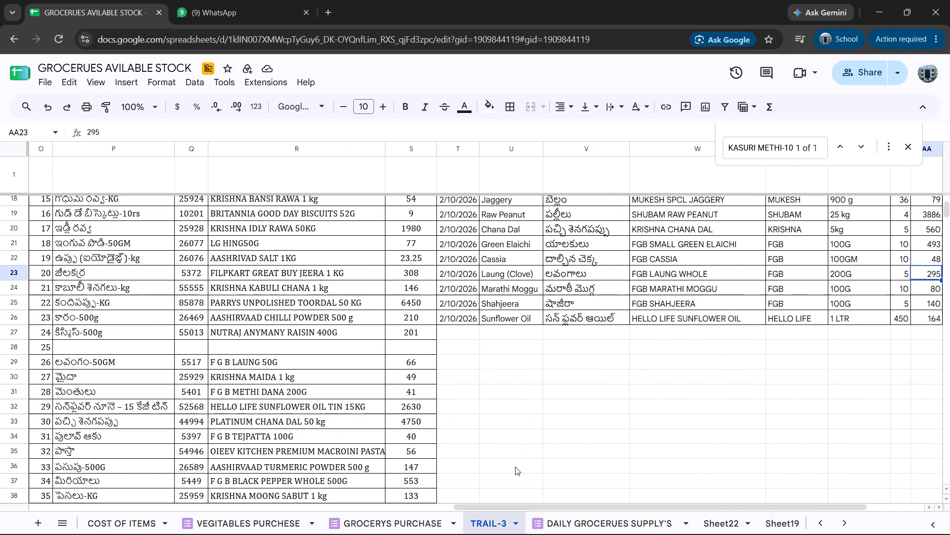
key("Right")
key("Right")
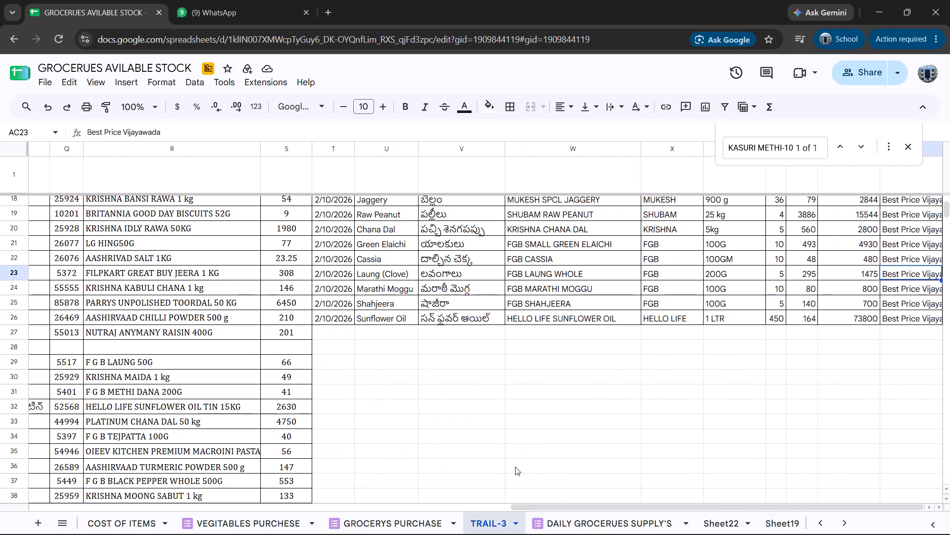
key("Left")
key("Left")
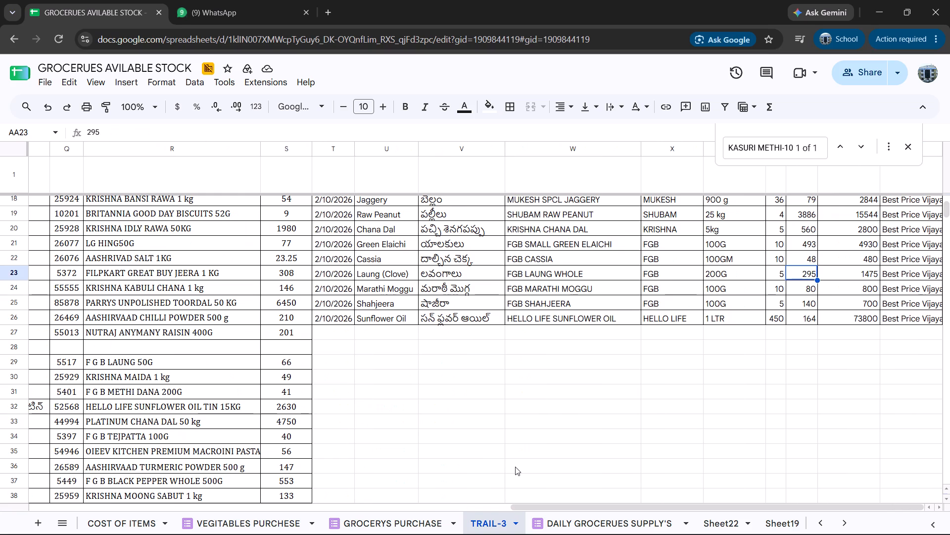
Go back to LAVANGAM-50GM in row 36 and check its required quantity and the suppliers' prices.
key("Left")
key("Left")
key("Left")
key("Left")
key("Left")
key("Left")
key("Left")
key("Left")
key("Left")
key("Left")
key("Left")
key("Left")
key("Left")
key("Left")
key("Left")
key("Left")
key("Left")
key("Left")
key("Left")
key("Left")
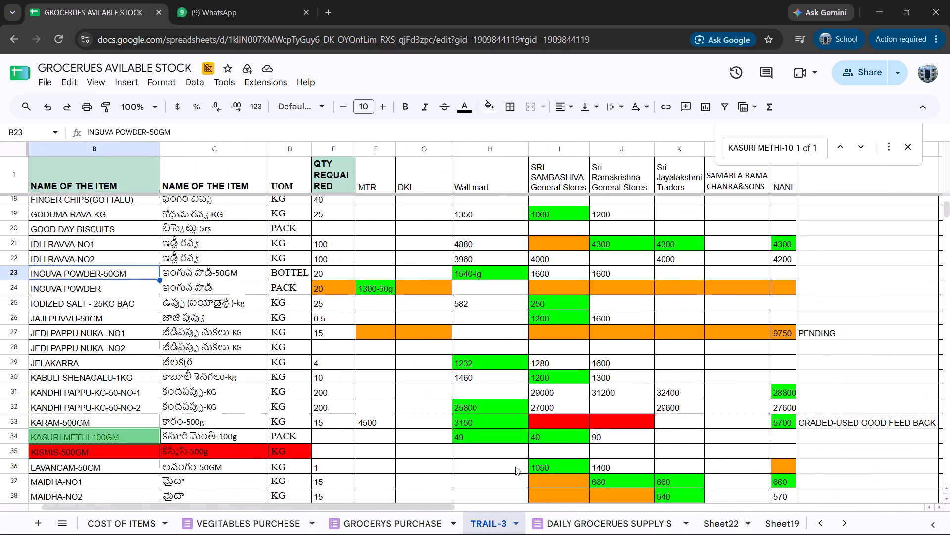
key("Down")
key("Down")
key("Down")
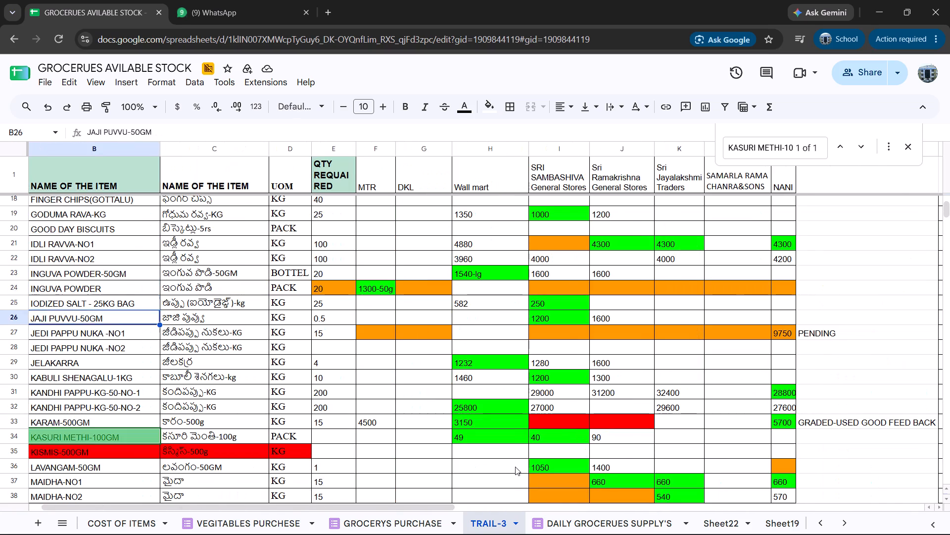
key("Down")
key("Down")
key("Down")
key("Down")
key("Down")
key("Down")
key("Down")
key("Down")
key("Down")
key("Down")
key("Down")
key("Down")
key("Down")
key("Down")
key("Up")
key("Up")
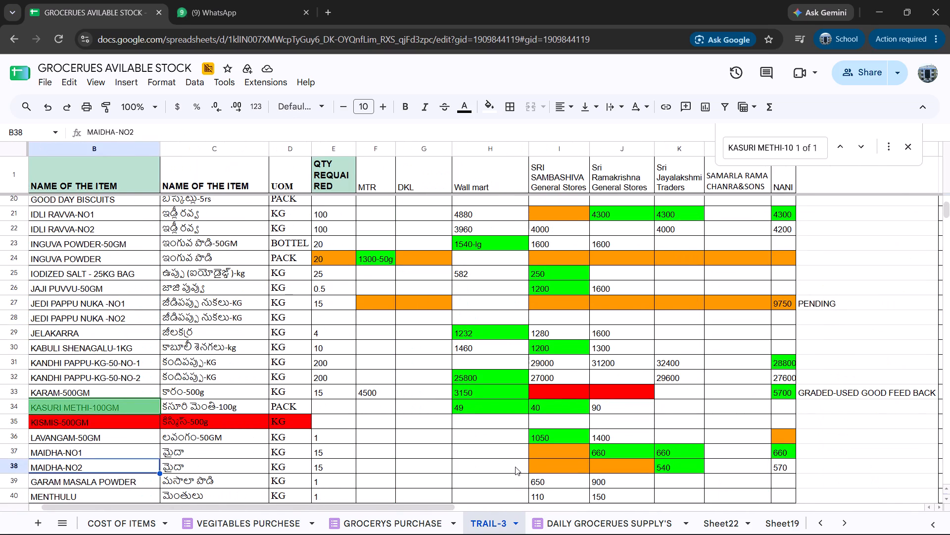
key("Up")
key("Up")
key("Right")
key("Right")
key("Right")
key("Right")
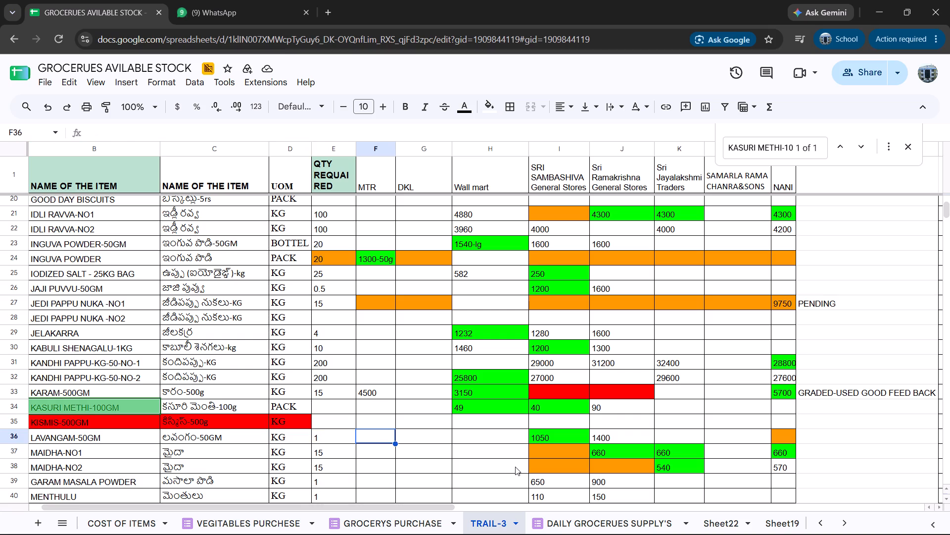
key("Right")
key("Right")
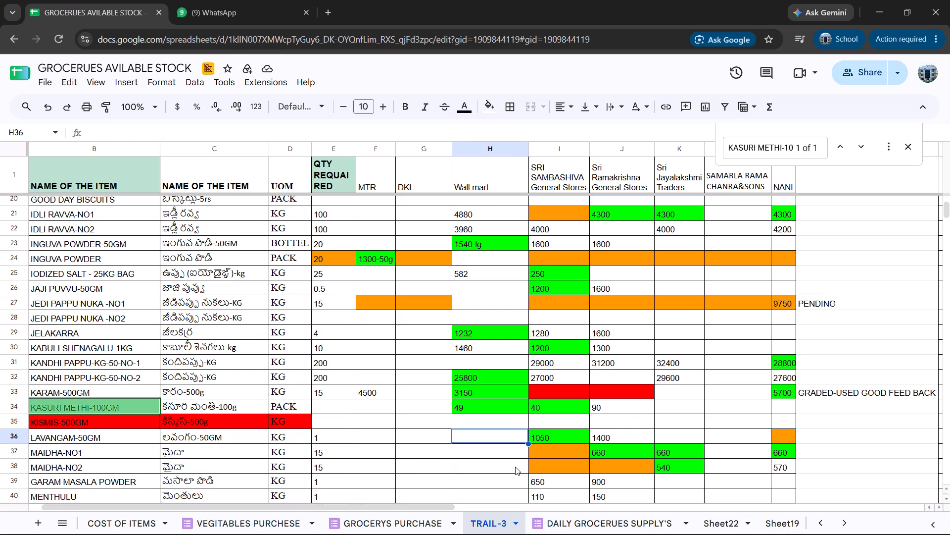
key("Right")
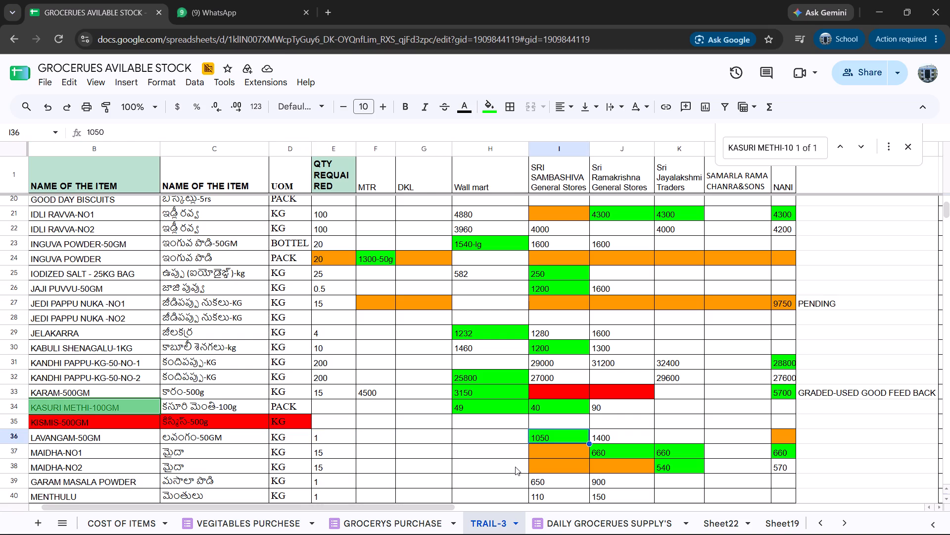
key("Left")
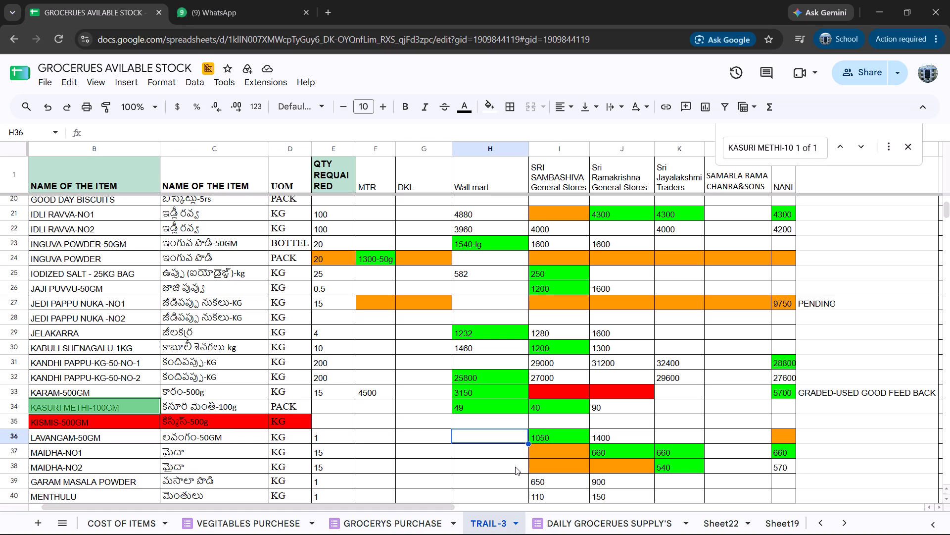
Recheck the Laung (Clove) purchase record's unit price and total amount.
key("Right")
key("Right")
key("Right")
key("Right")
key("Right")
key("Right")
key("Right")
key("Right")
key("Right")
key("Right")
key("Right")
key("Right")
key("Right")
key("Right")
key("Right")
key("Right")
key("Right")
key("Right")
key("Right")
key("Right")
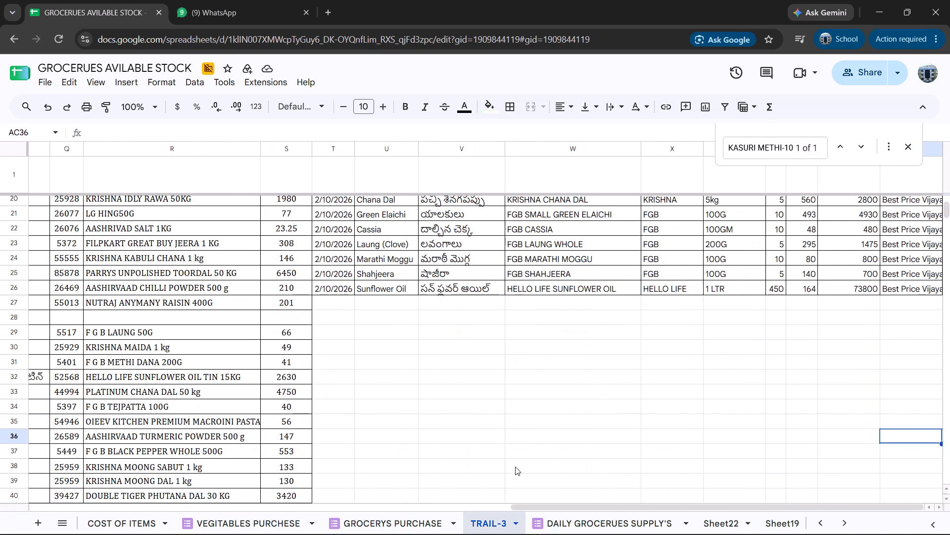
Enter 1475 as the Wall mart price for LAVANGAM-50GM in cell H36.
key("Left")
key("Left")
key("Left")
key("Left")
key("Left")
key("Left")
key("Left")
key("Left")
key("Left")
key("Left")
key("Left")
key("Left")
key("Left")
key("Left")
key("Left")
key("Left")
key("Left")
key("Left")
key("Left")
key("Left")
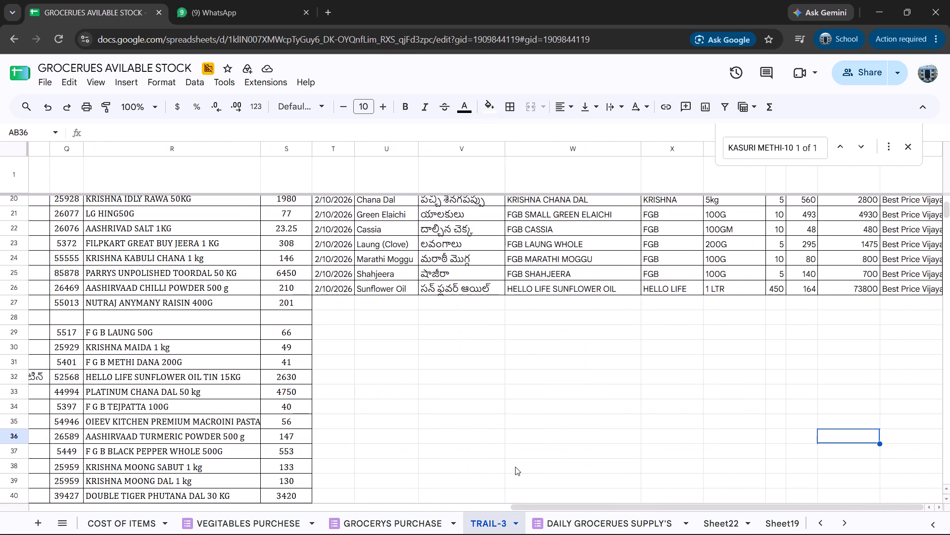
key("Right")
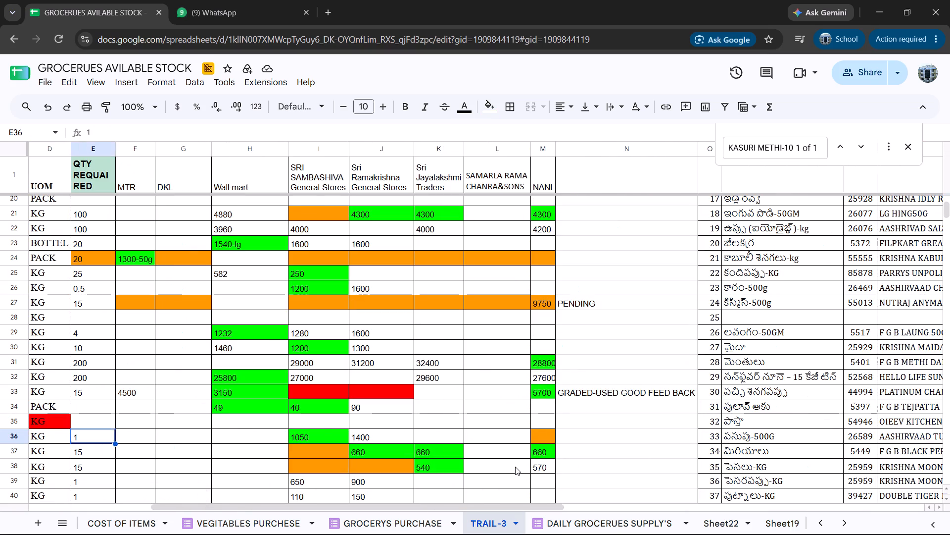
key("Right")
key("Right")
key("Right")
type("1475")
key("Return")
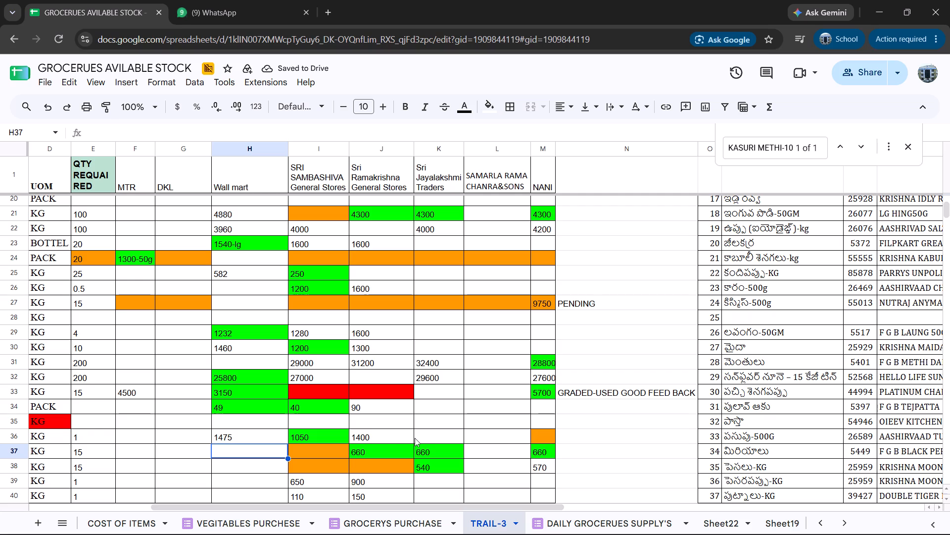
Check the Telugu item names for LAVANGAM-50GM in cell C36 and KARAM-500GM in cell C33.
key("Left")
key("Left")
key("Left")
key("Left")
key("Left")
key("Left")
key("Left")
key("Left")
key("Left")
key("Left")
key("Left")
key("Left")
key("Left")
key("Left")
key("Left")
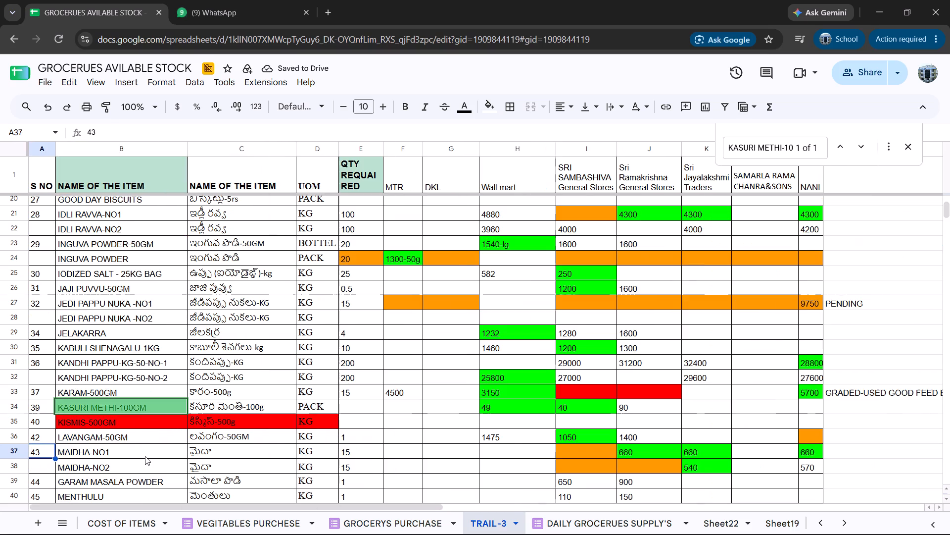
left_click(224, 438)
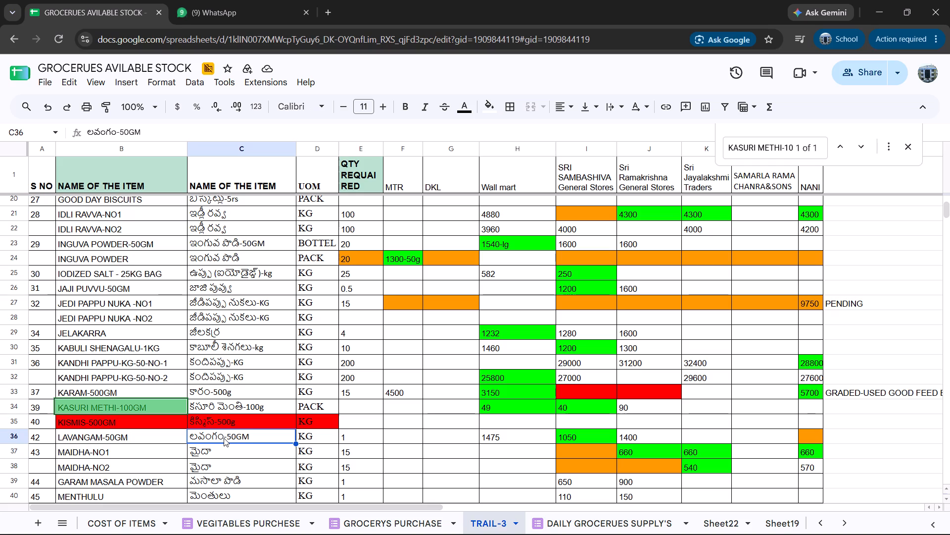
left_click(224, 438)
left_click(212, 390)
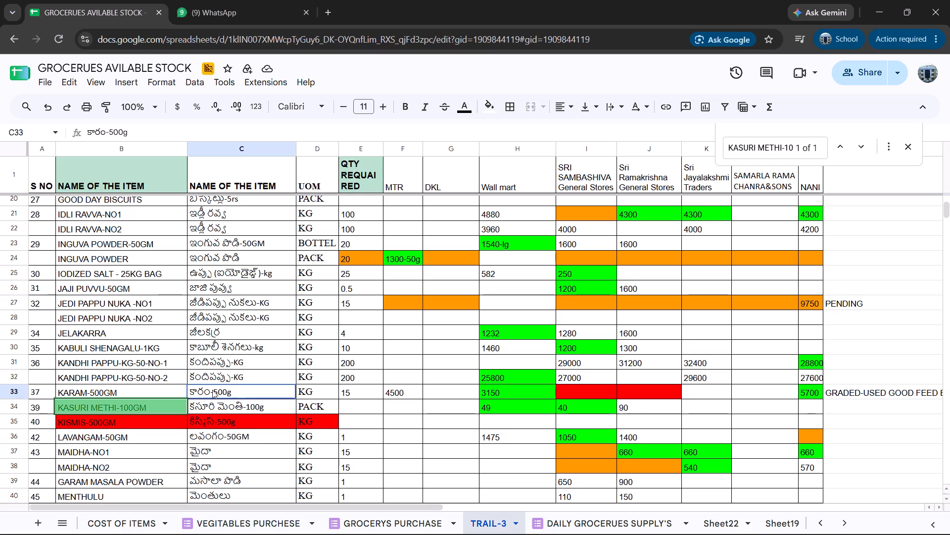
Select the Telugu item name cells for KASURI METHI-100GM (C34), KARAM-500GM (C33) and LAVANGAM-50GM (C36) together.
left_click(212, 408)
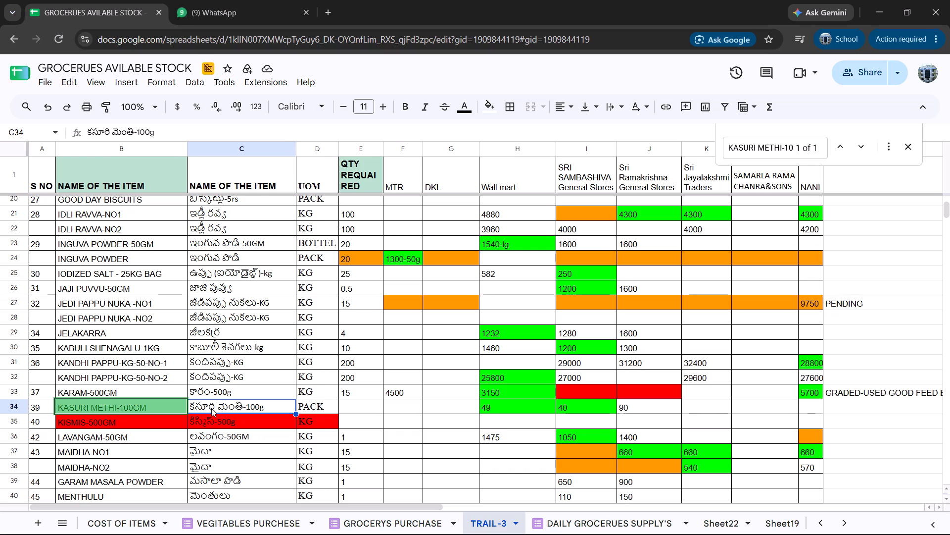
left_click(211, 408, "ctrl")
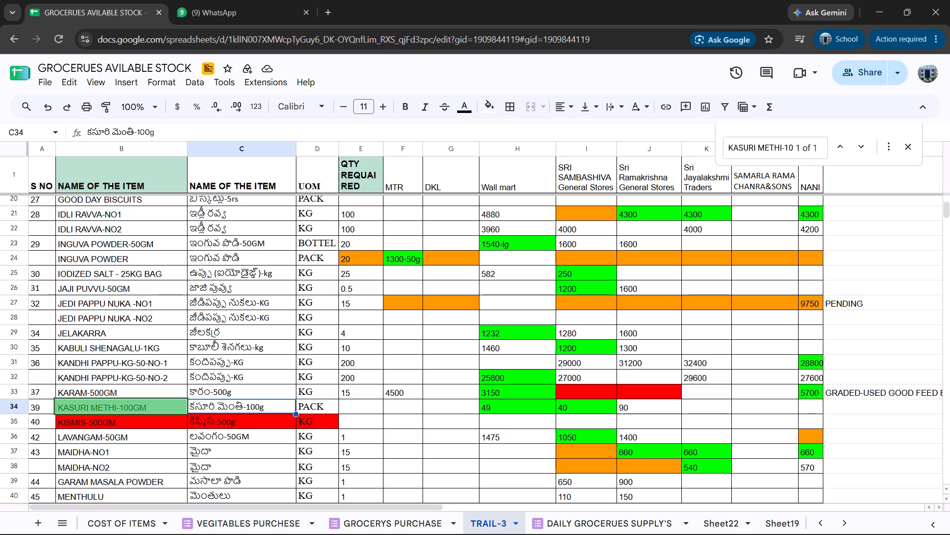
left_click(219, 393, "ctrl")
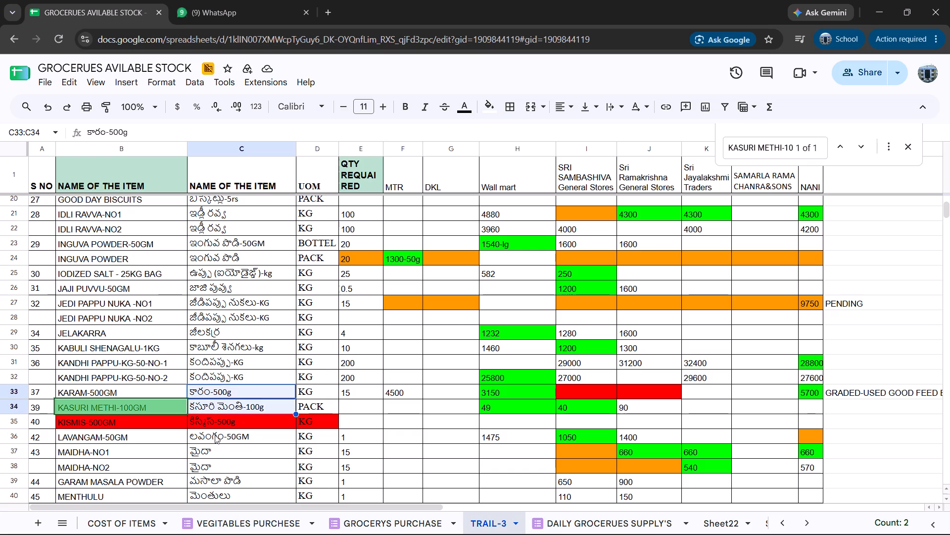
left_click(214, 436, "ctrl")
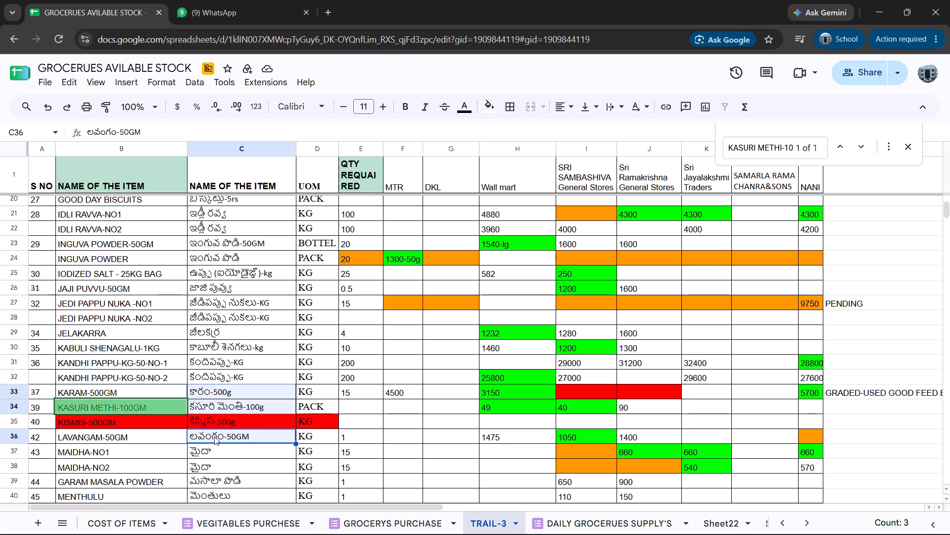
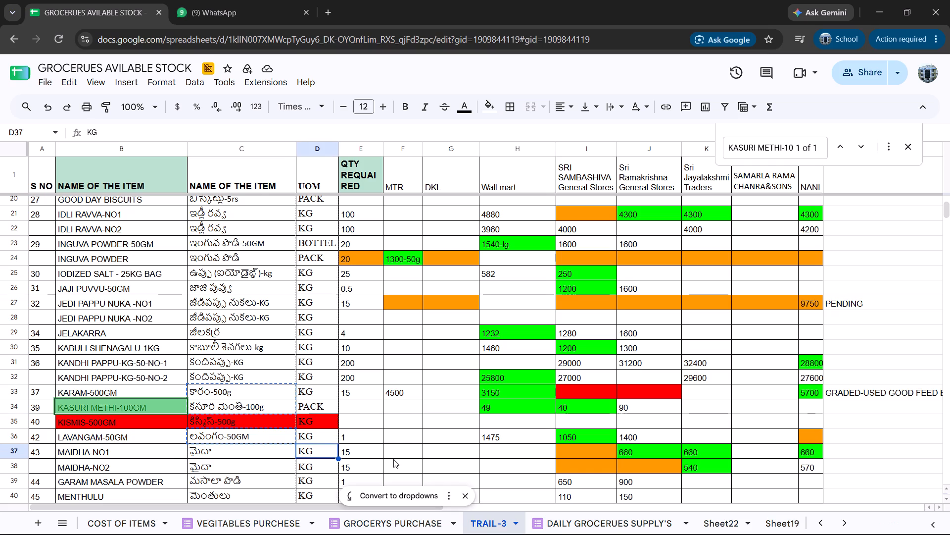
Look up the price of KRISHNA MAIDA 1 kg in the quotation list, as a reference for MAIDHA-NO1 in row 37.
key("Right")
key("Right")
key("Right")
key("Right")
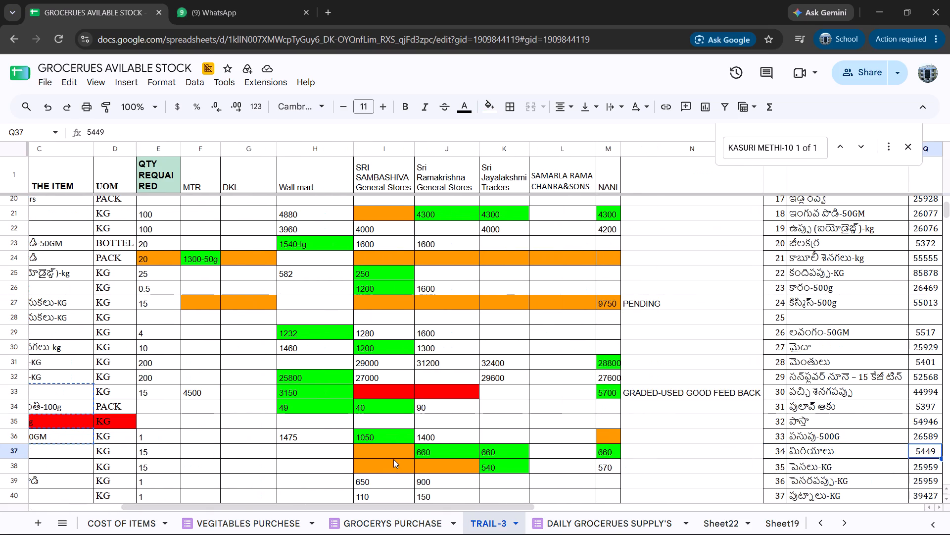
key("Right")
key("Right")
key("Right")
key("Right")
key("Left")
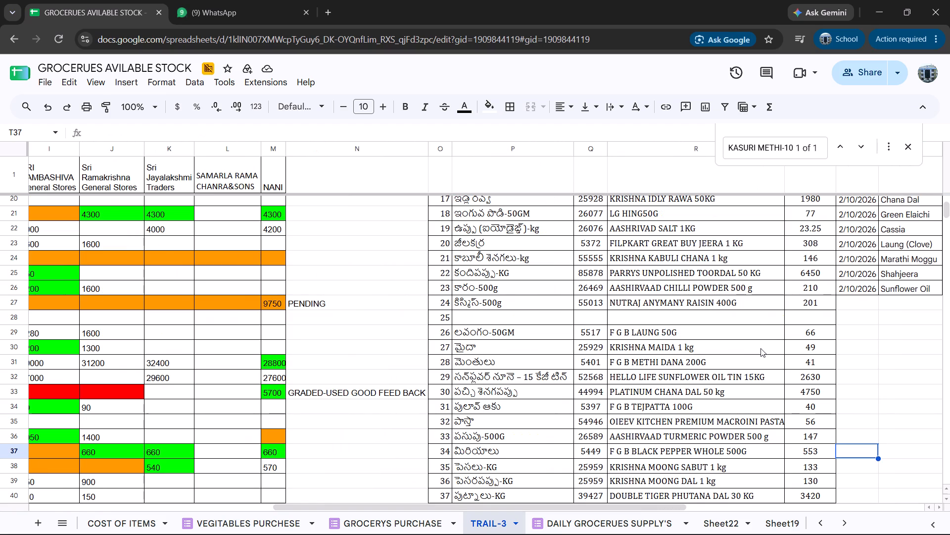
left_click(808, 350)
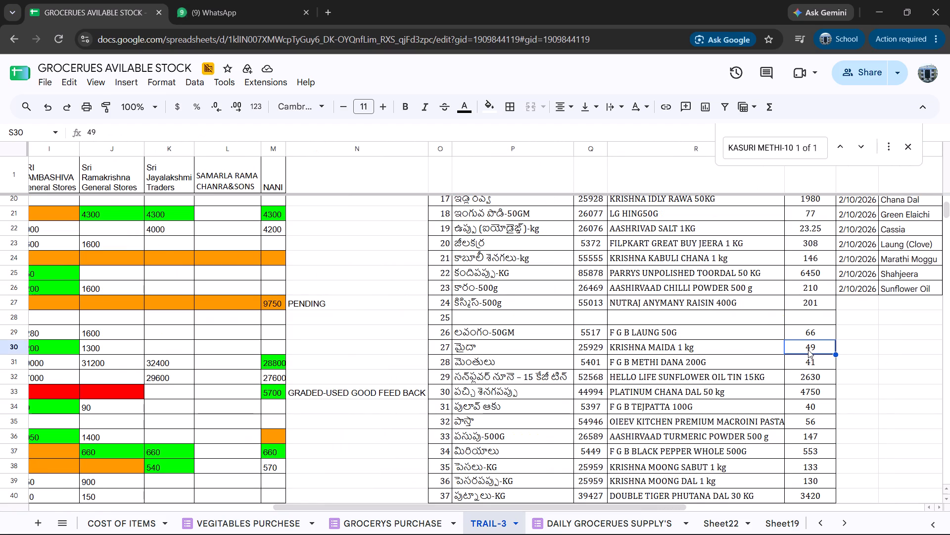
Look through the 2/10/2026 purchase records from the lower rows up to the header row for a maida purchase.
key("Up")
key("Up")
key("Up")
key("Up")
key("Up")
key("Up")
key("Up")
key("Up")
key("Up")
key("Right")
key("Right")
key("Right")
key("Right")
key("Right")
key("Right")
key("Right")
key("Right")
key("Right")
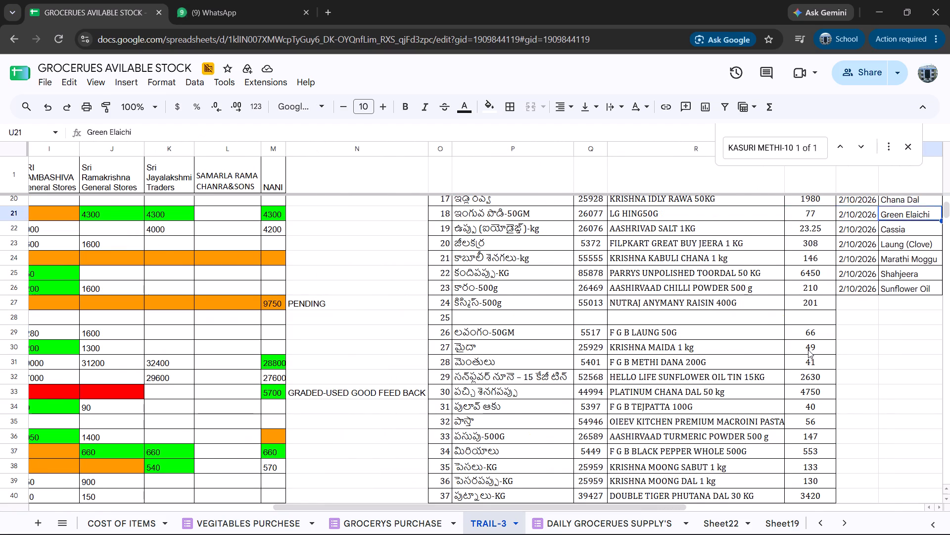
key("Up")
key("Up")
key("Up")
key("Up")
key("Up")
key("Up")
key("Up")
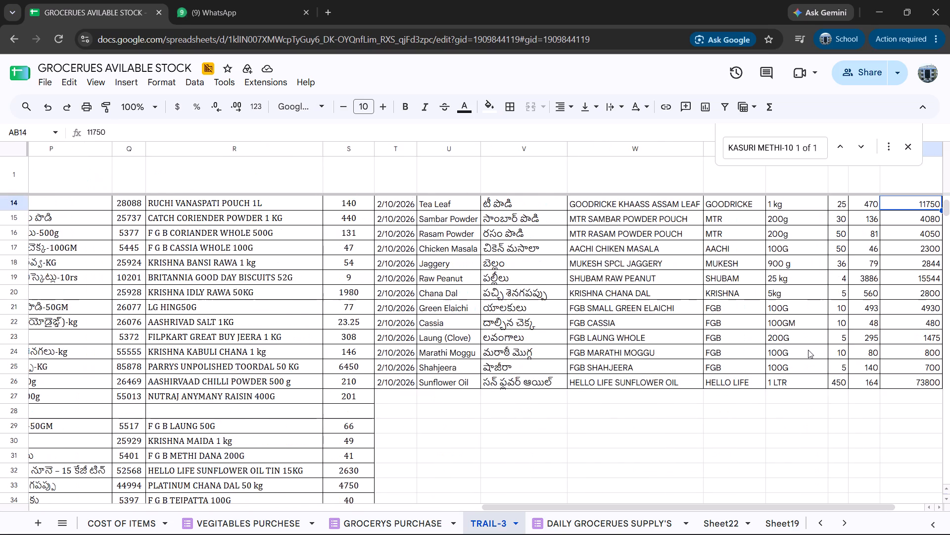
key("Up")
key("Up")
key("Up")
key("Up")
key("Up")
key("Up")
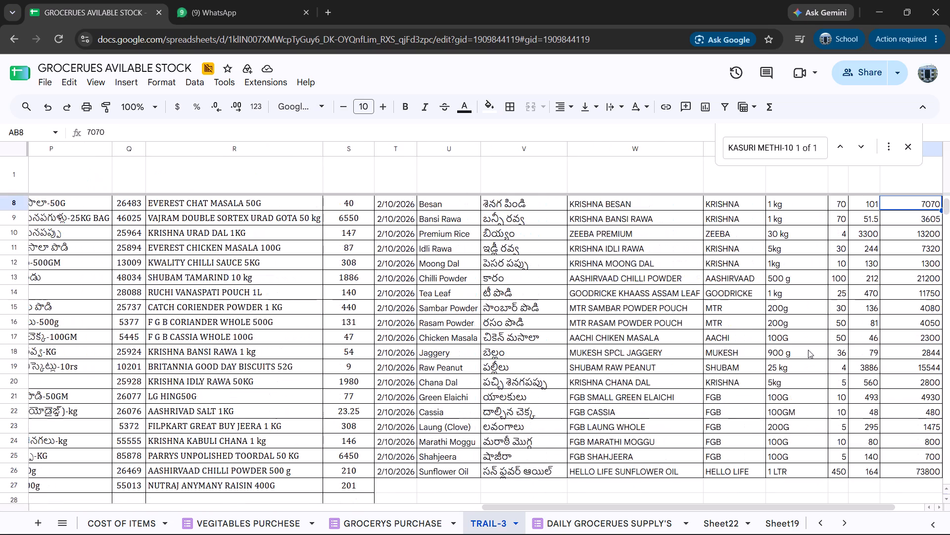
key("Up")
key("Up")
key("Up")
key("Up")
key("Up")
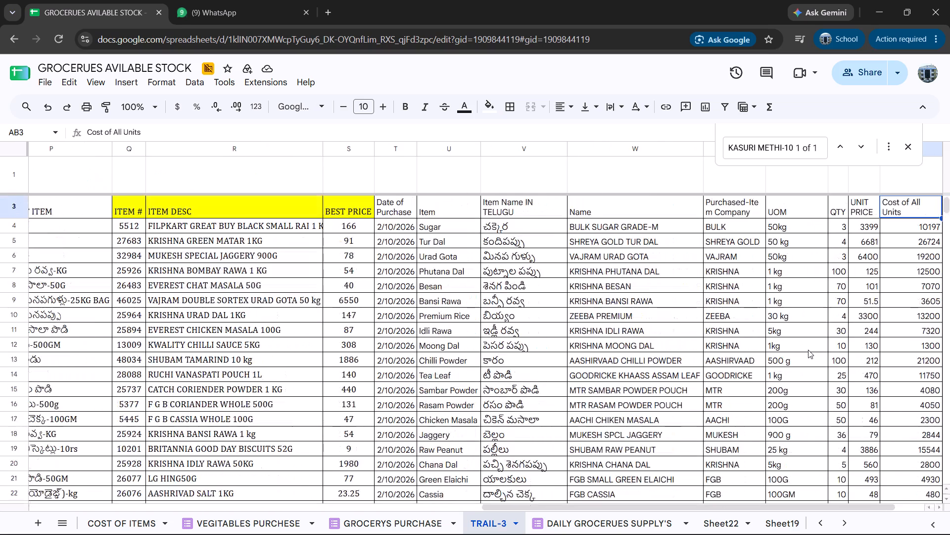
Scan the purchase records down past the Sunflower Oil row, and return to the item price list beside them.
left_click(808, 350)
key("Down")
key("Down")
key("Down")
key("Down")
key("Down")
key("Down")
key("Down")
key("Down")
key("Down")
key("Down")
key("Down")
key("Down")
key("Down")
key("Down")
key("Down")
key("Down")
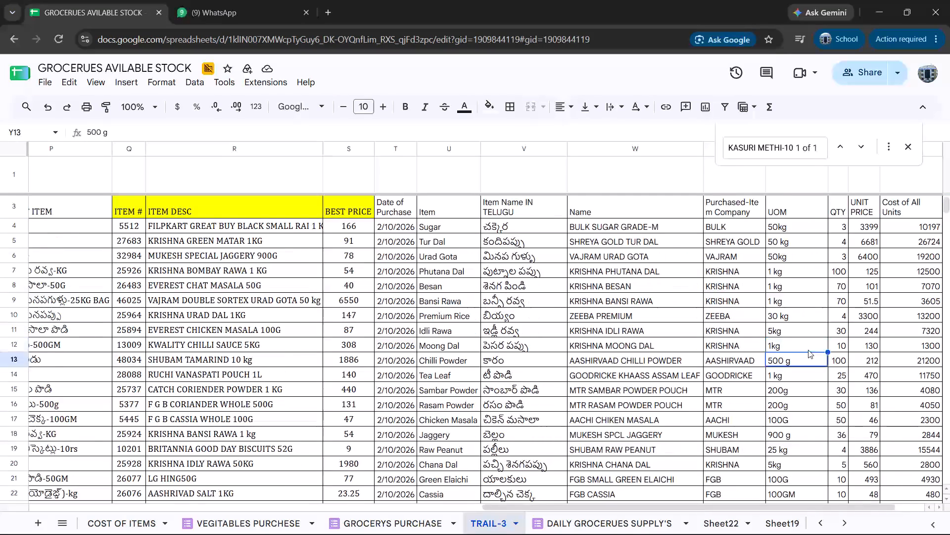
key("Left")
key("Left")
key("Left")
key("Left")
key("Left")
key("Left")
key("Left")
key("Left")
key("Left")
key("Left")
key("Left")
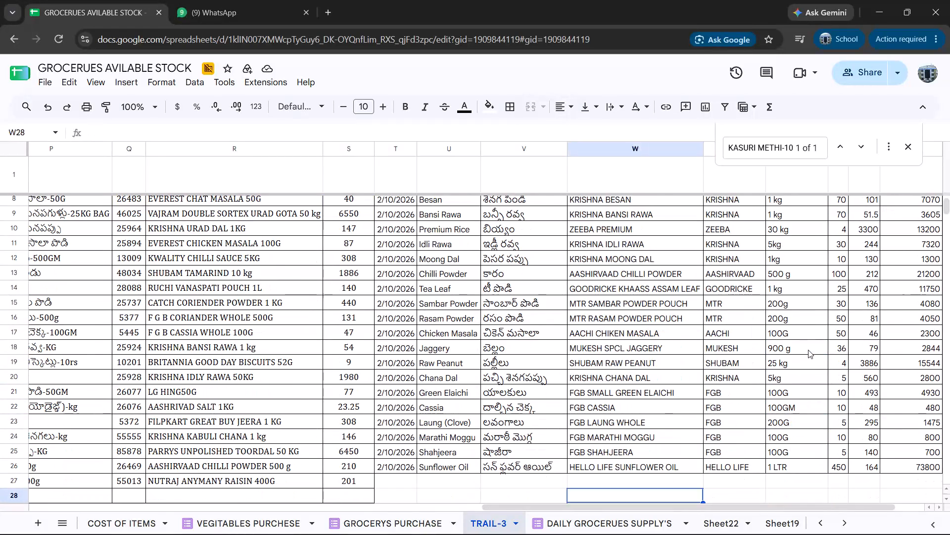
key("Right")
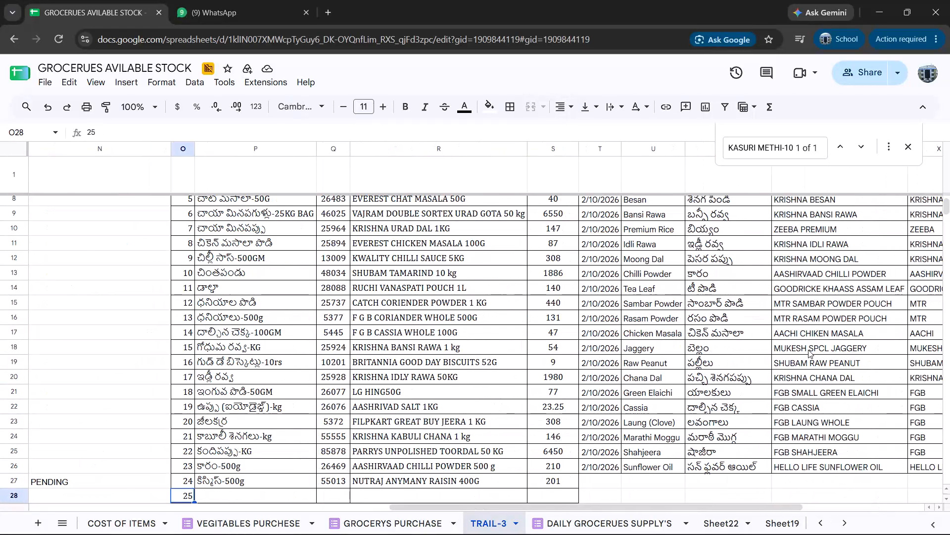
key("Right")
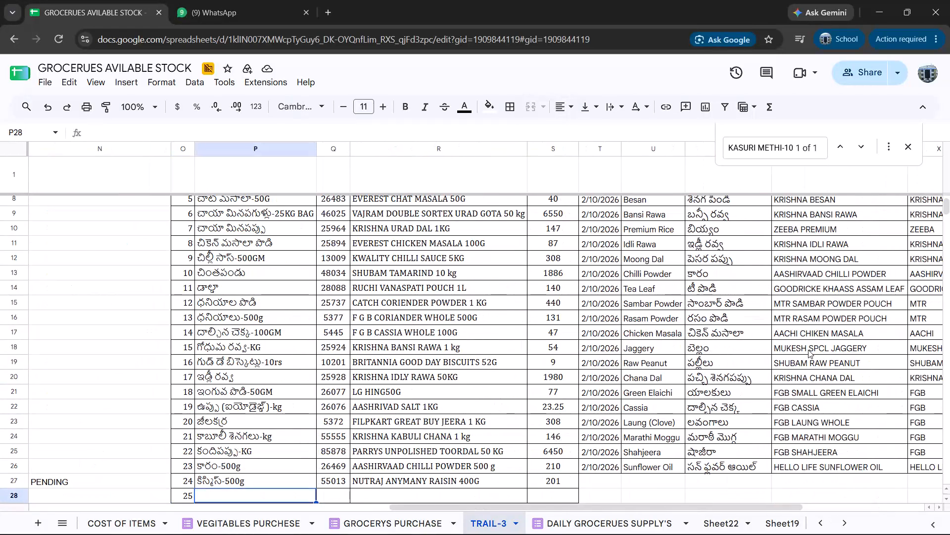
Check the item names in the purchase records again and the price list rows below them, down to row 40.
left_click(808, 350)
key("Down")
key("Down")
key("Down")
key("Down")
key("Down")
key("Down")
key("Down")
key("Down")
key("Down")
key("Down")
key("Down")
key("Down")
key("Down")
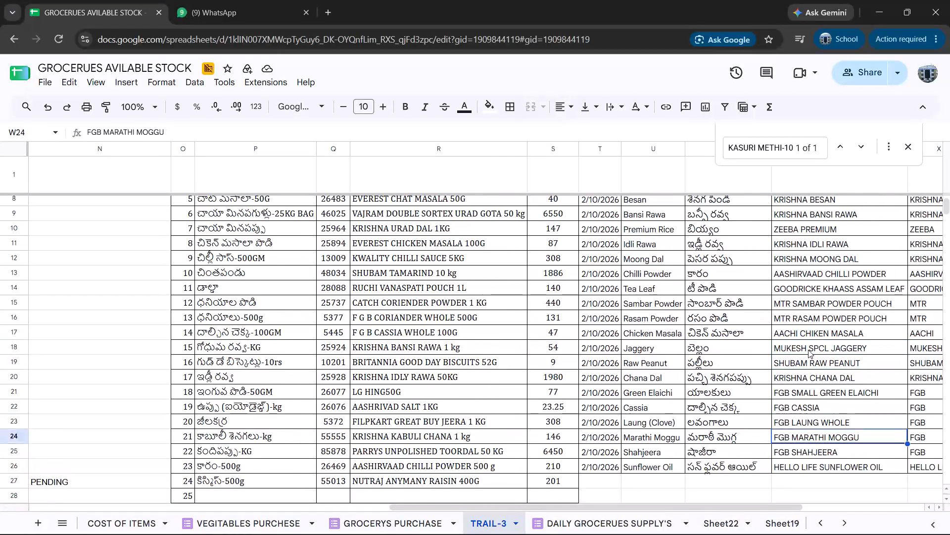
key("Down")
key("Down")
key("Down")
key("Down")
key("Down")
key("Down")
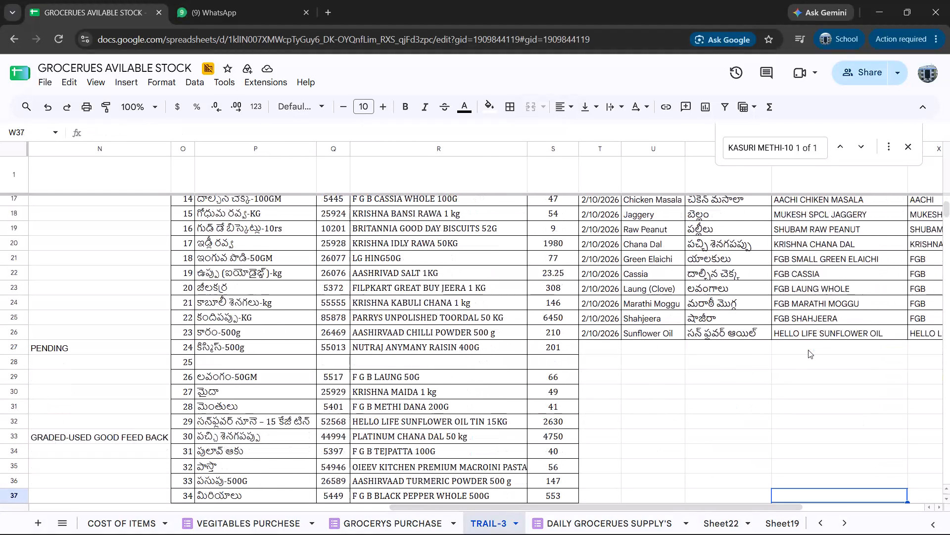
key("Down")
key("Down")
key("Down")
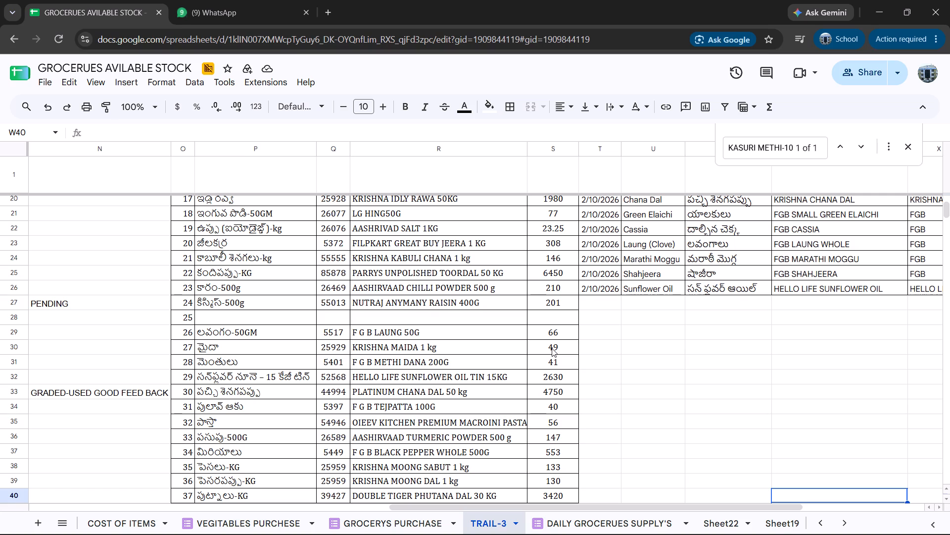
Using the Krishna Maida 1 kg list price, enter =49*15 as the Wall mart price for MAIDHA-NO1 in cell H37.
left_click(552, 348)
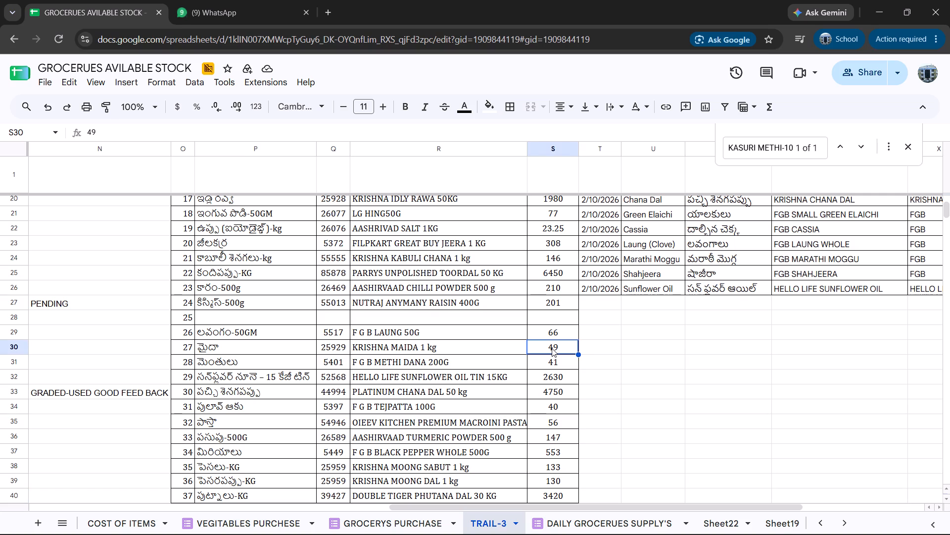
key("Left")
key("Left")
key("Left")
key("Left")
key("Left")
key("Left")
key("Left")
key("Left")
key("Left")
key("Left")
key("Left")
key("Left")
key("Left")
key("Left")
key("Left")
key("Left")
key("Left")
key("Left")
key("Left")
key("Left")
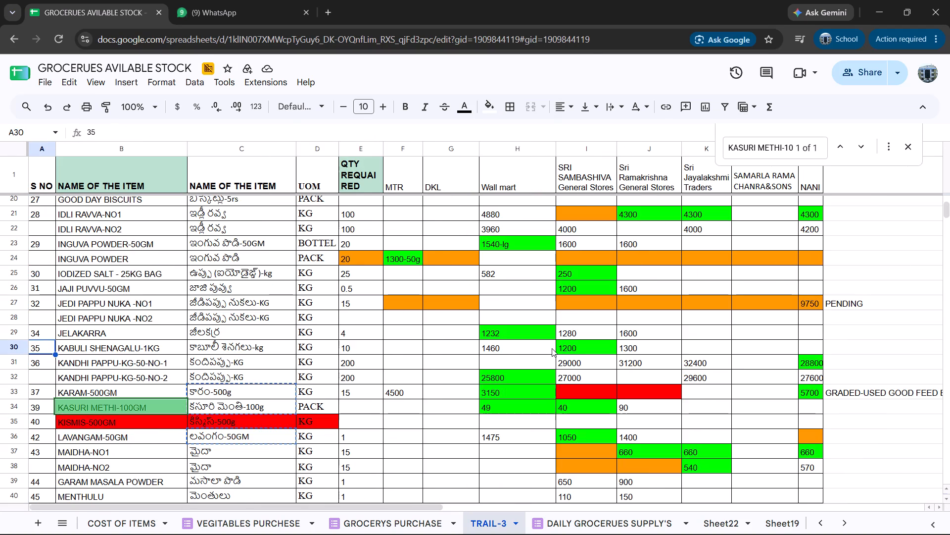
left_click(491, 452)
type("=49")
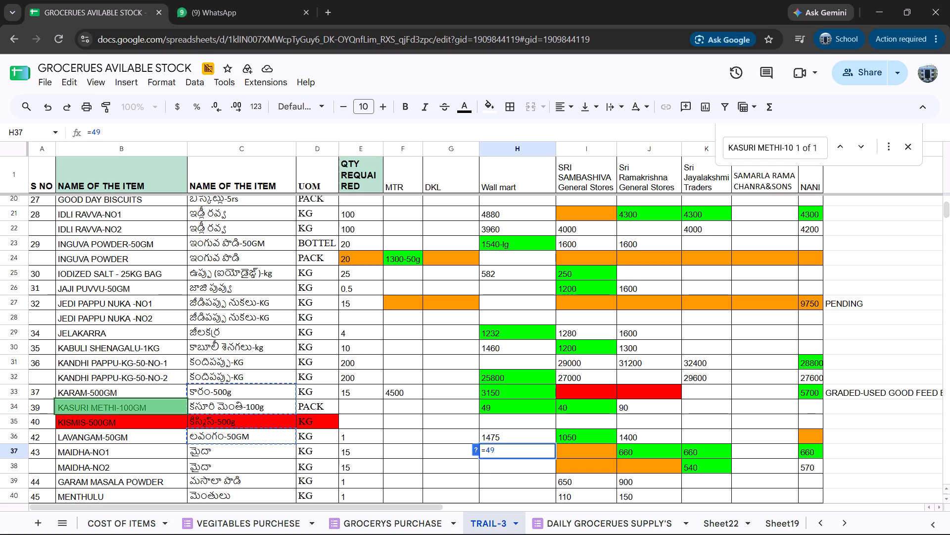
type("*15")
key("Return")
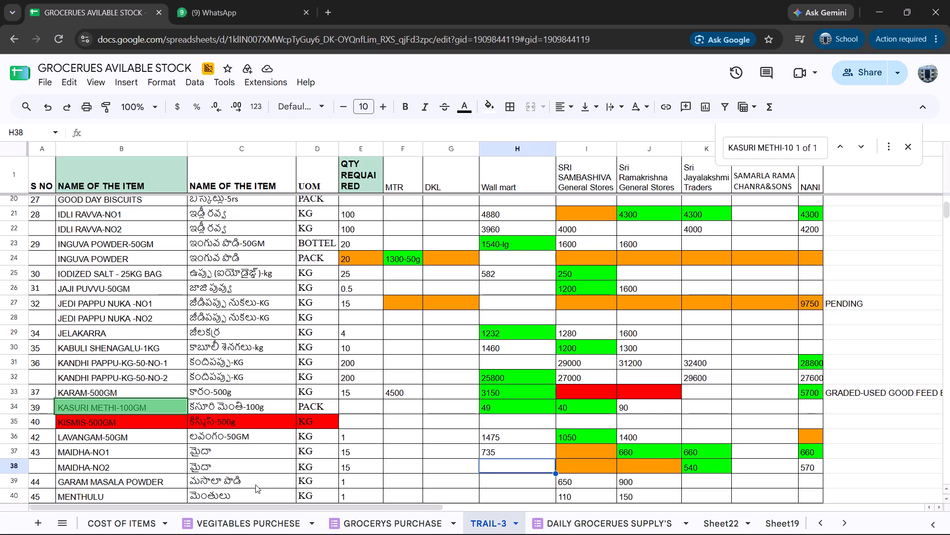
Search the sheet for MASALA POWDER, copied from the item name in cell B39, and go through the matches.
double_click(110, 481)
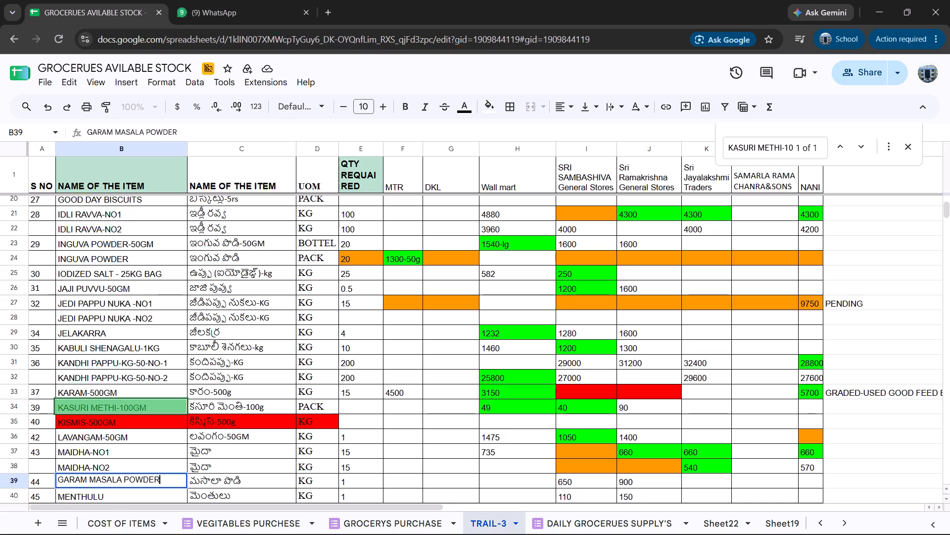
left_click_drag(91, 479, 165, 481)
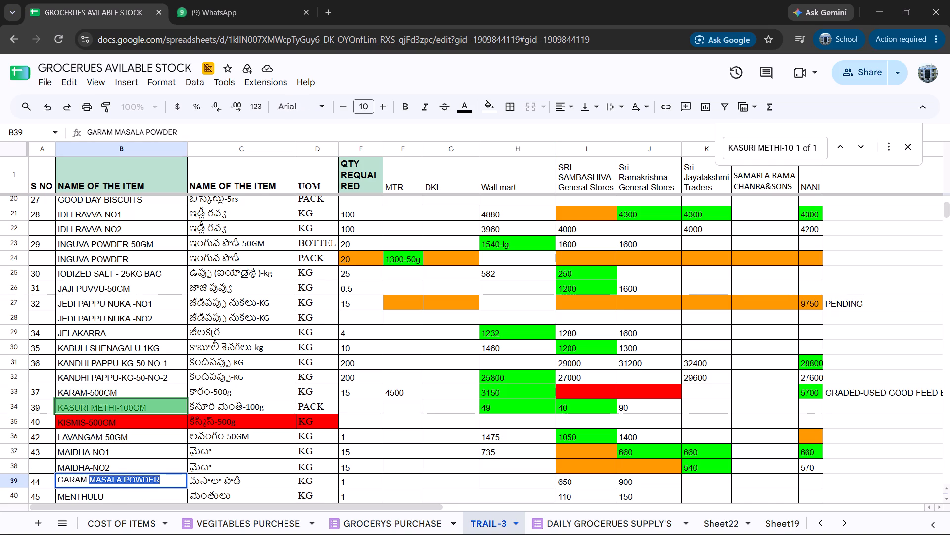
key("ctrl+c")
left_click_drag(728, 146, 861, 142)
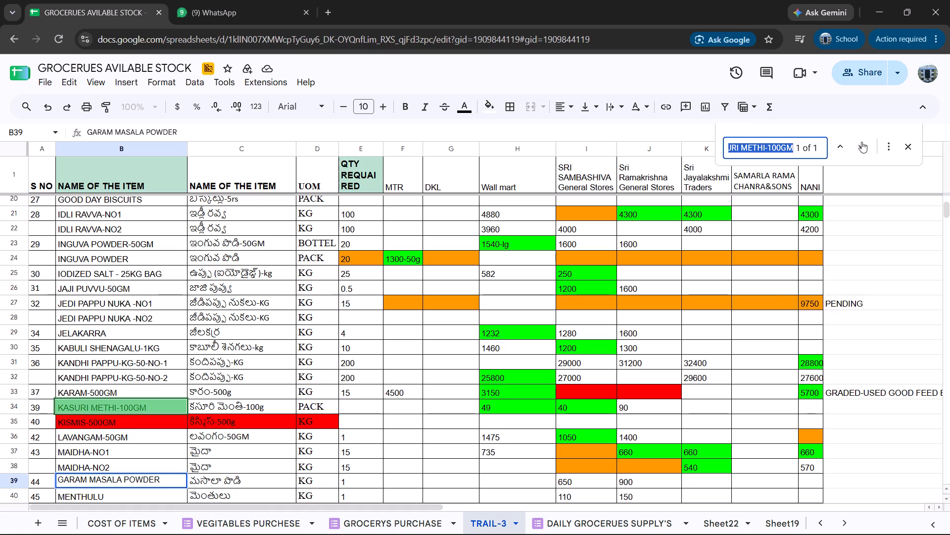
left_click_drag(861, 142, 890, 145)
key("BackSpace")
key("ctrl+v")
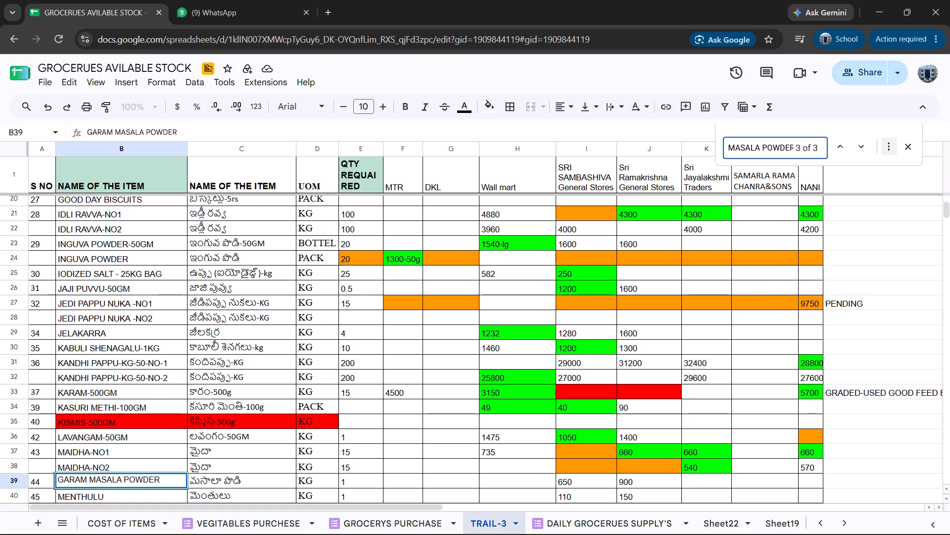
key("Return")
key("Return")
key("Return")
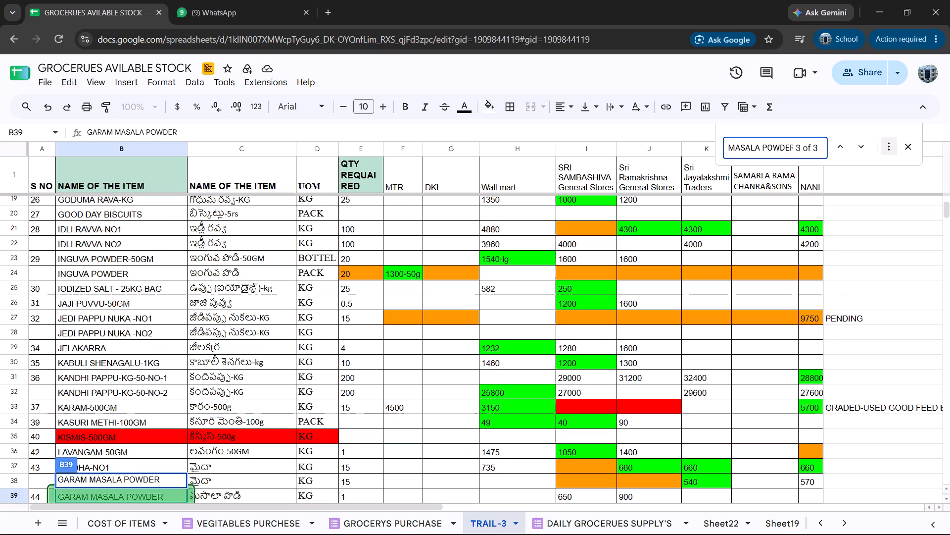
key("Return")
key("Return")
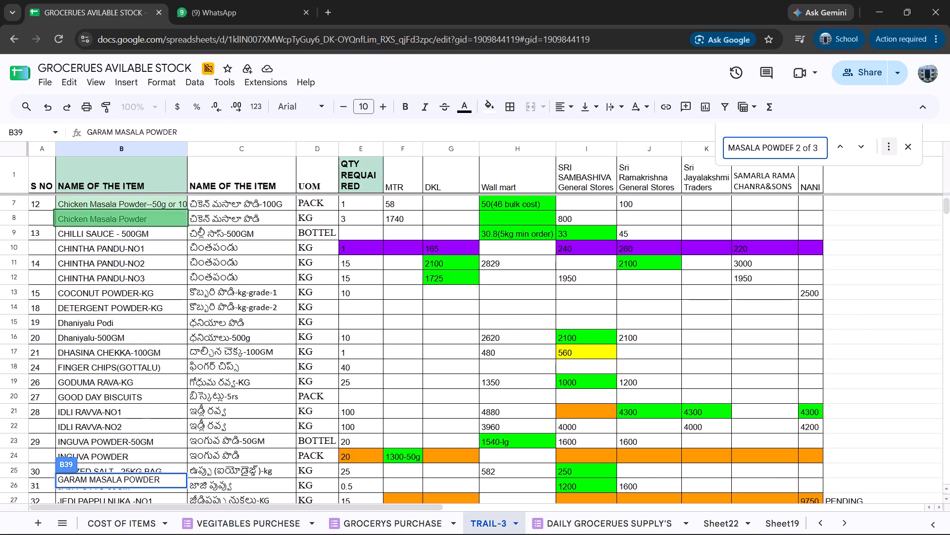
key("Return")
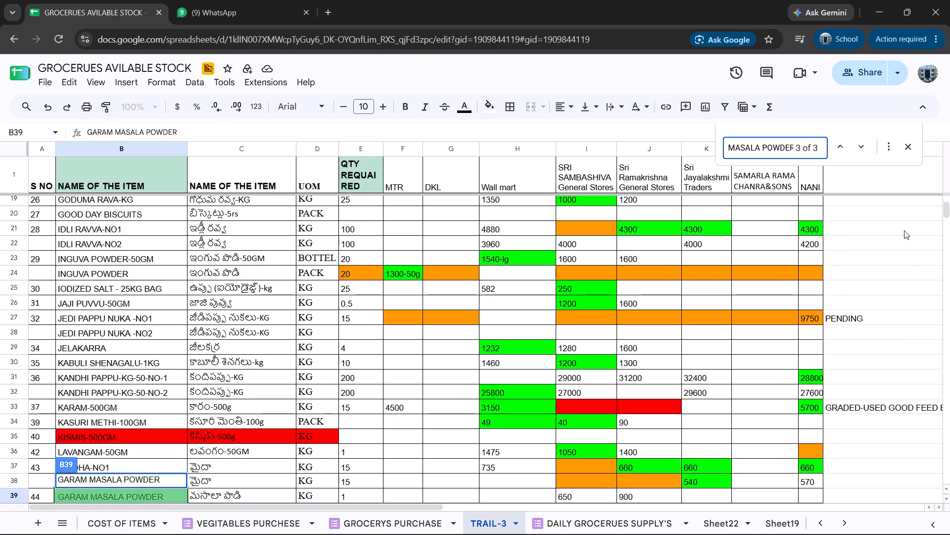
Look through the Telugu item names in price list column P, down to the end of the list, for garam masala powder.
left_click(902, 249)
key("Right")
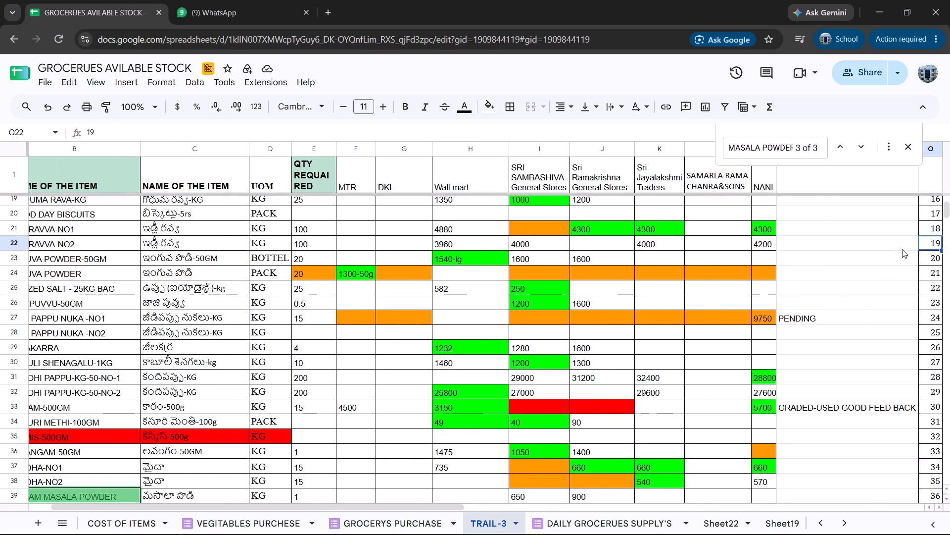
key("Right")
key("Right")
key("Right")
key("Right")
key("Right")
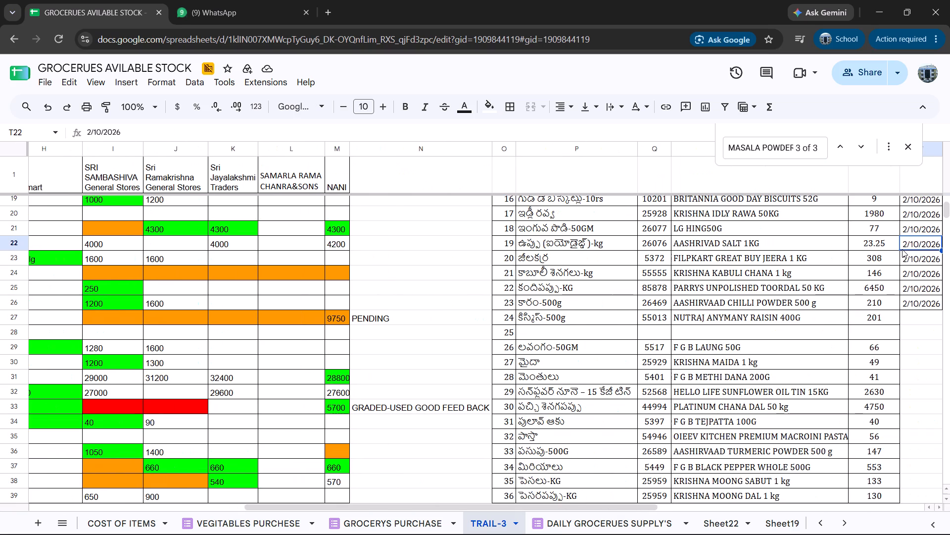
left_click(574, 413)
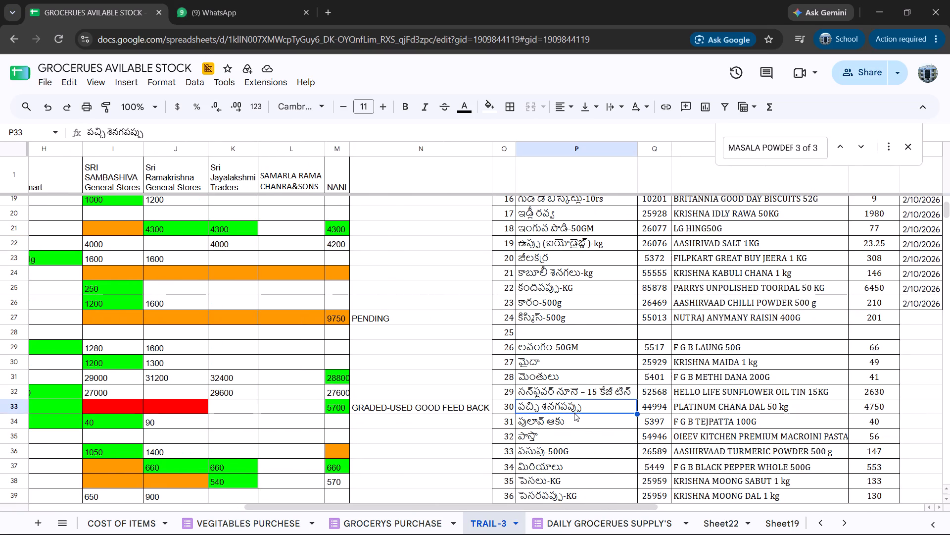
key("Down")
key("Down")
key("Down")
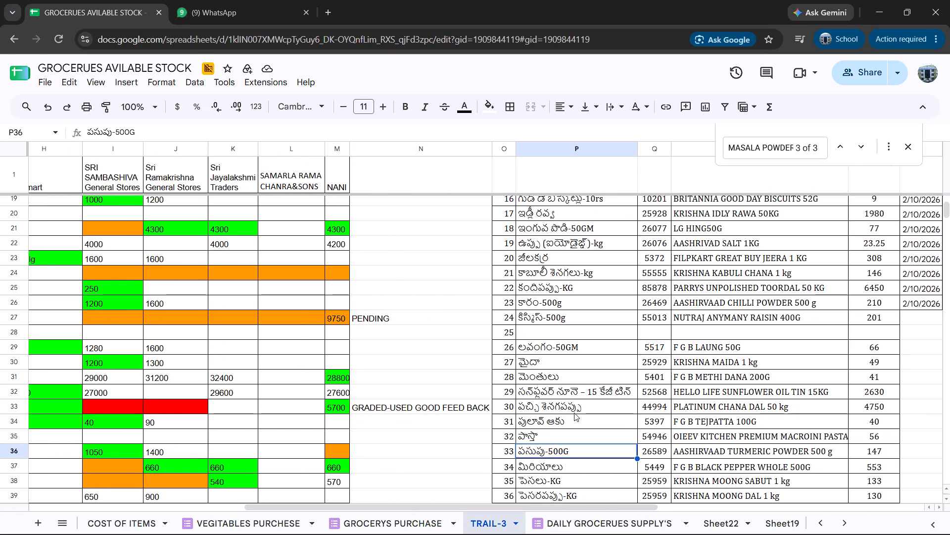
key("Down")
key("Down")
key("Down")
key("Down")
key("Down")
key("Down")
key("Down")
key("Down")
key("Down")
key("Down")
key("Down")
key("Down")
key("Down")
key("Down")
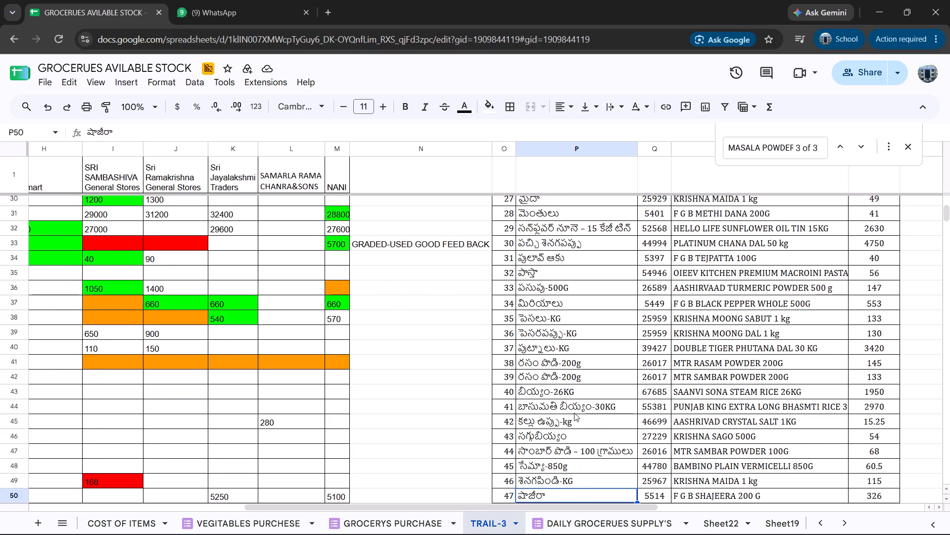
key("Down")
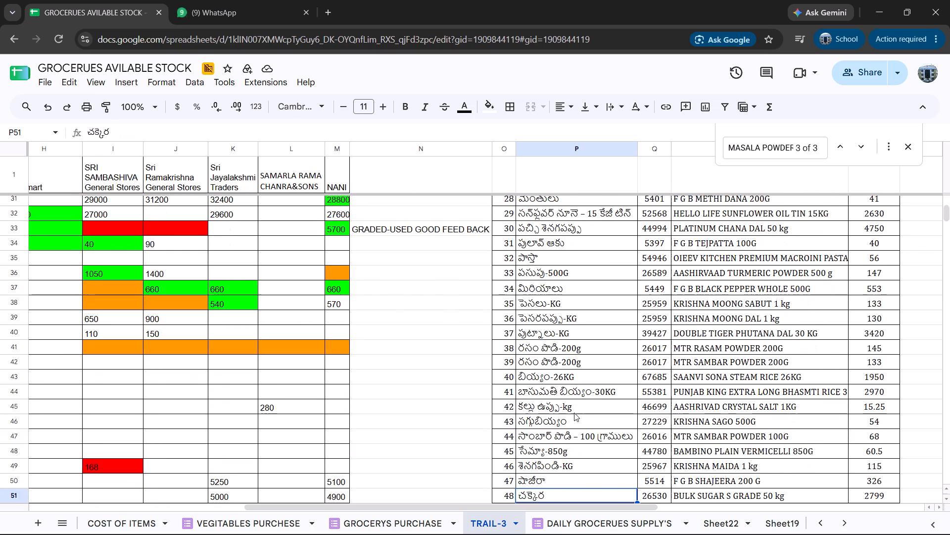
key("Down")
key("Down")
key("Down")
key("Down")
key("Down")
key("Down")
key("Down")
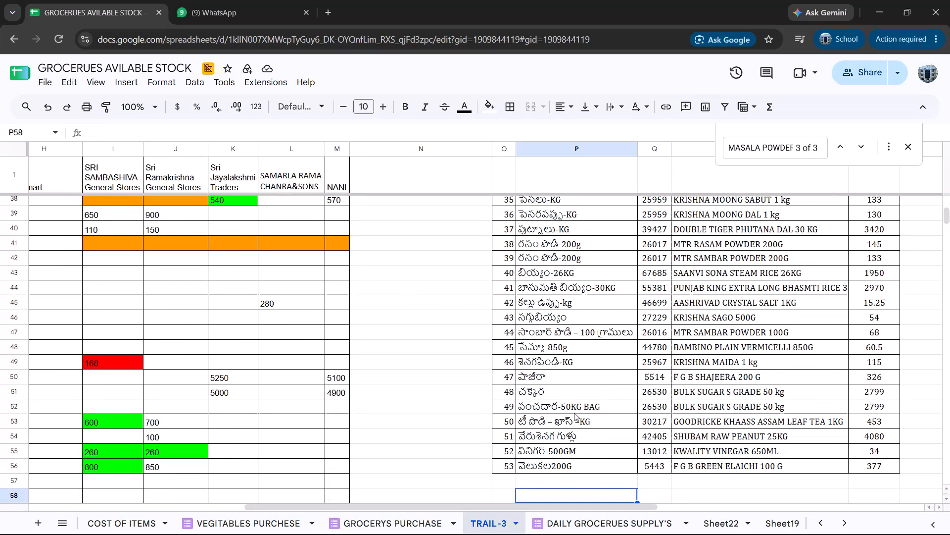
Look through the purchase records in columns T to AC, from row 19 up to the header row, for garam masala powder.
key("Up")
key("Up")
key("Up")
key("Up")
key("Up")
key("Up")
key("Up")
key("Up")
key("Up")
key("Up")
key("Up")
key("Up")
key("Up")
key("Up")
key("Up")
key("Up")
key("Up")
key("Up")
key("Up")
key("Up")
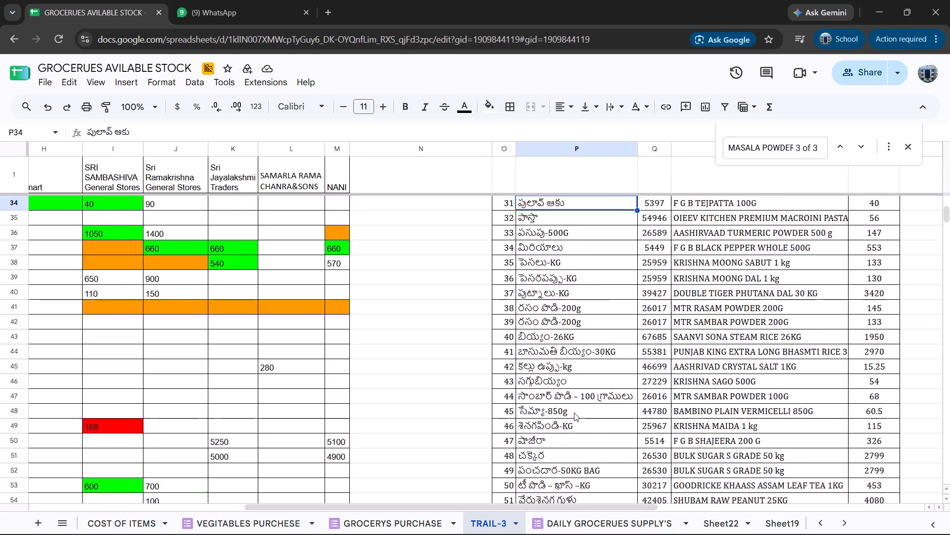
key("Up")
key("Right")
key("Right")
key("Right")
key("Right")
key("Right")
key("Right")
key("Right")
key("Right")
key("Right")
key("Right")
key("Right")
key("Right")
key("Right")
key("Right")
key("Right")
key("Right")
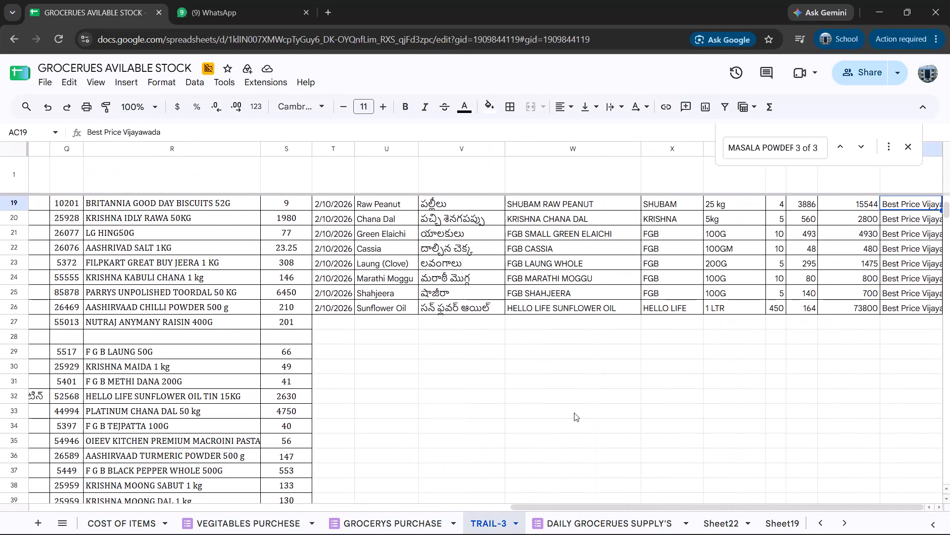
key("Left")
key("Up")
key("Up")
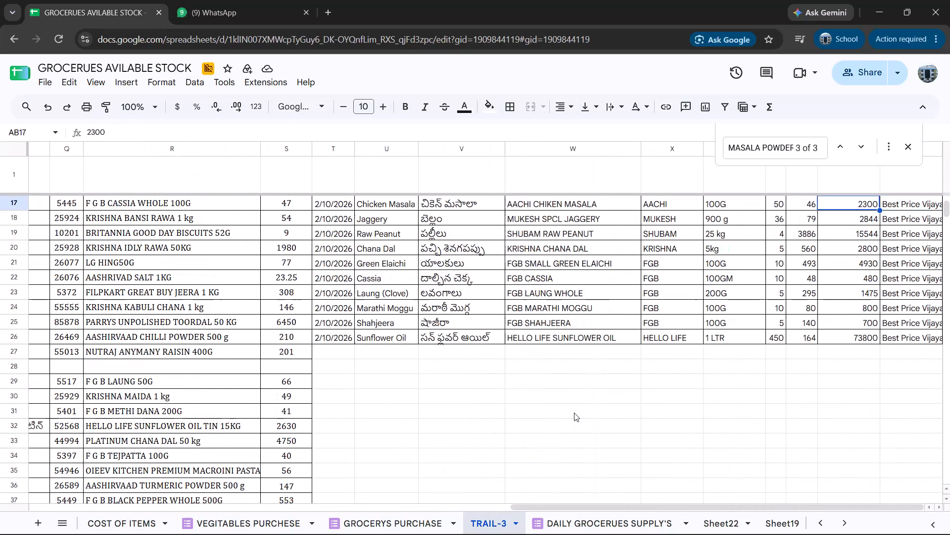
key("Up")
key("Up")
key("Up")
key("Up")
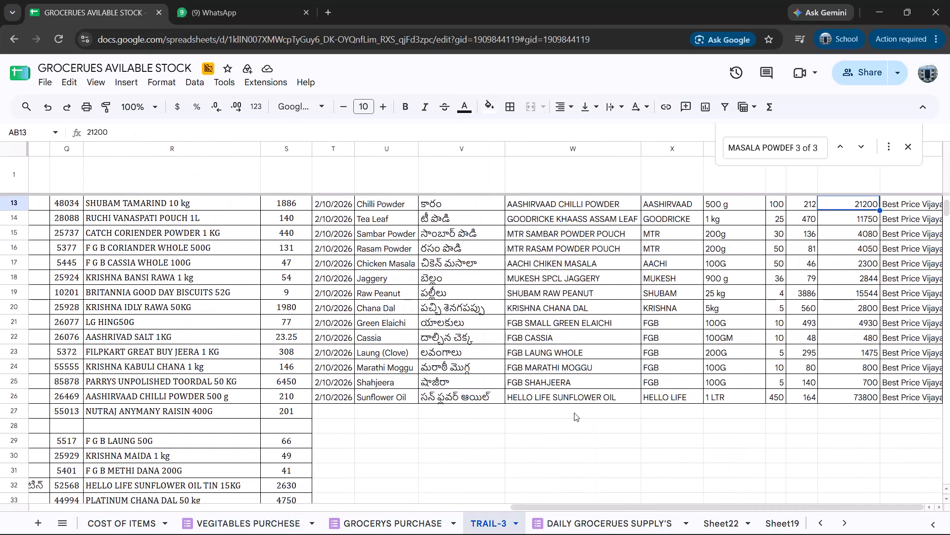
key("Up")
key("Up")
key("Up")
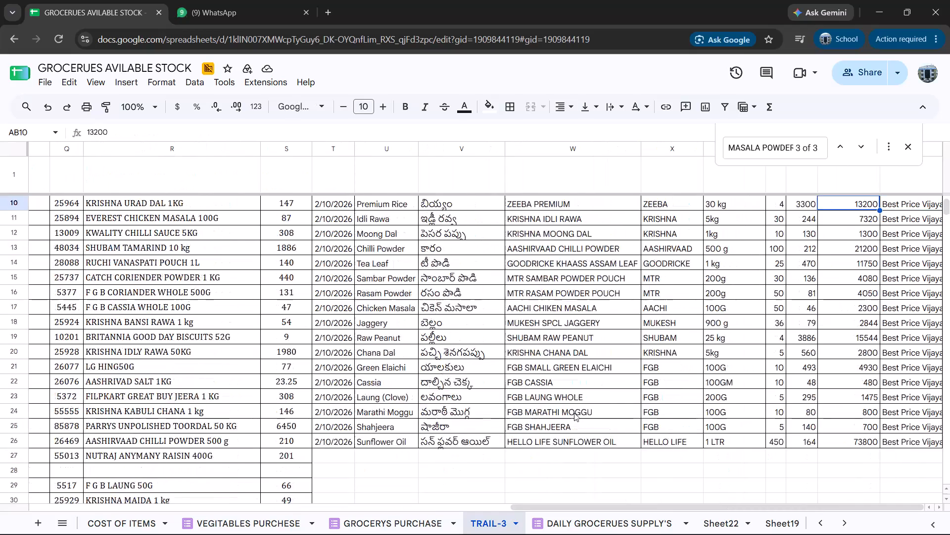
key("Up")
key("Up")
key("Up")
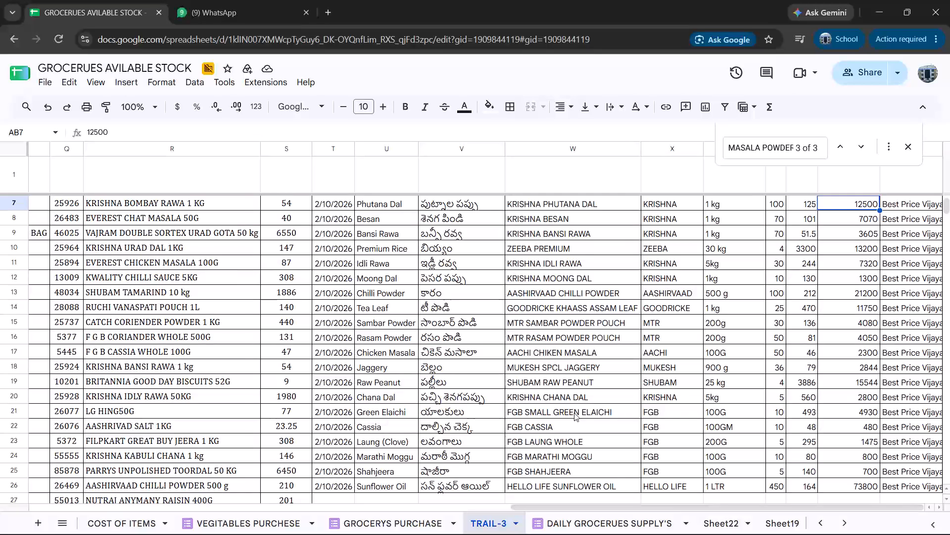
key("Up")
key("Up")
key("Up")
key("Up")
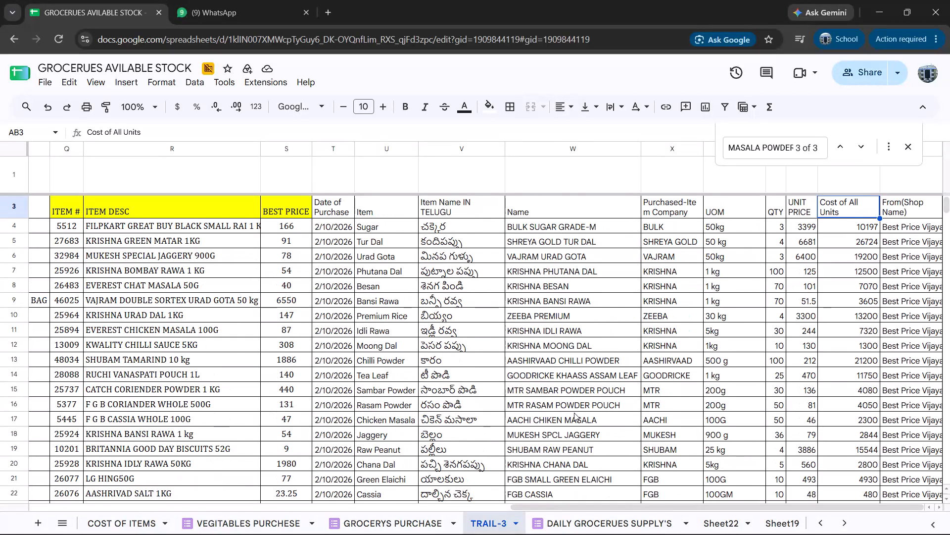
Go back down the purchase records, checking each item name through the last entry, Sunflower Oil in row 26.
key("Down")
key("Down")
key("Down")
key("Down")
key("Down")
key("Down")
key("Down")
key("Down")
key("Down")
key("Down")
key("Down")
key("Down")
key("Down")
key("Down")
key("Down")
key("Down")
key("Down")
key("Down")
key("Down")
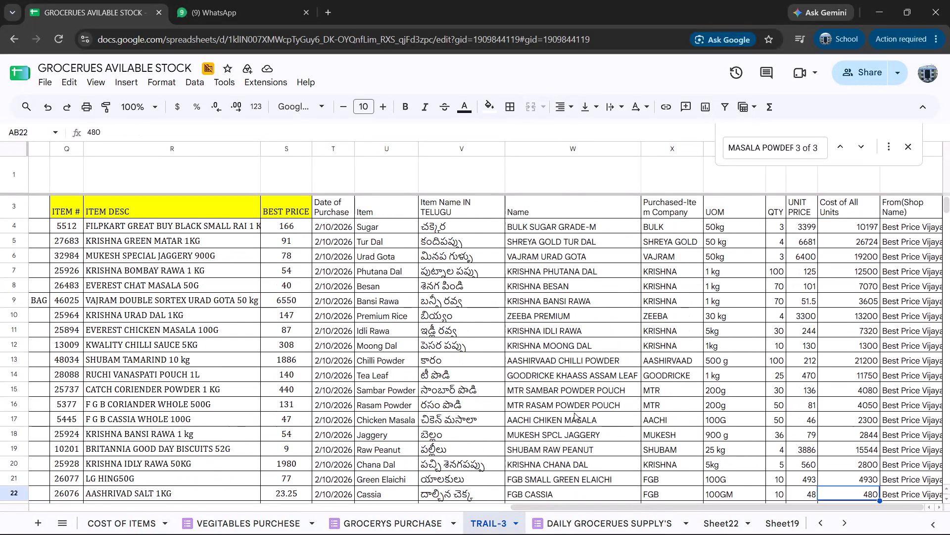
key("Down")
key("Down")
key("Down")
key("Down")
key("Down")
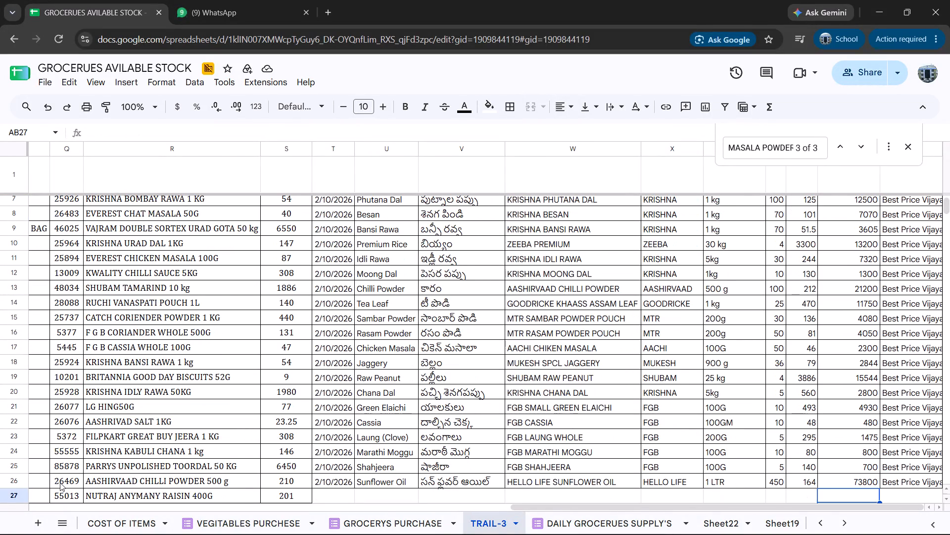
Recheck the Wall mart column at row 26 and the Telugu item names in price list column P, rows 26 to 35.
left_click(99, 480)
key("Left")
key("Left")
key("Left")
key("Left")
key("Left")
key("Left")
key("Left")
key("Left")
key("Left")
key("Left")
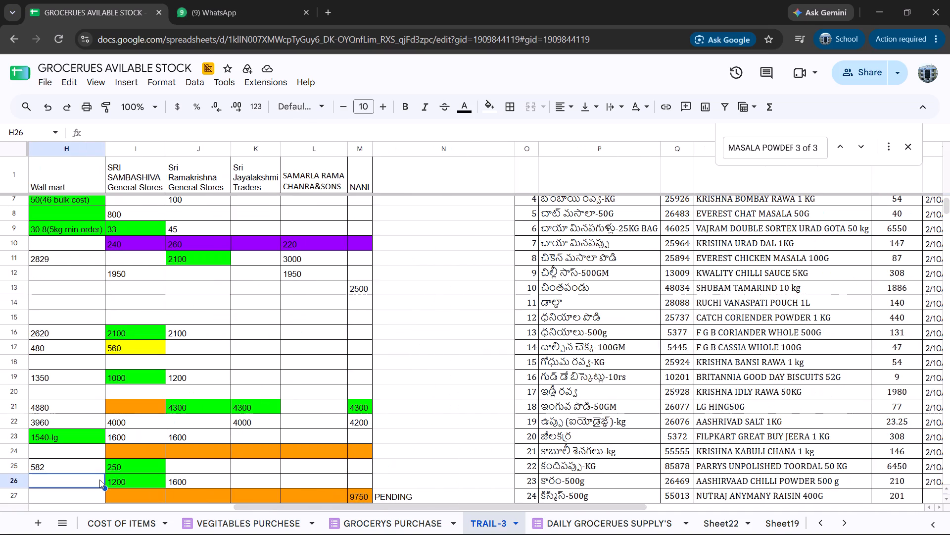
key("Right")
key("Right")
key("Right")
key("Right")
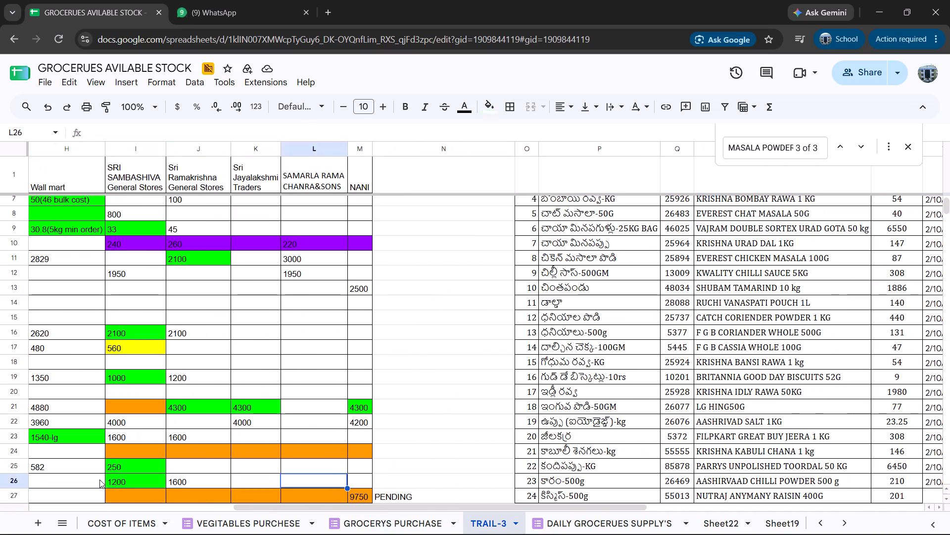
key("Right")
key("Right")
key("Right")
key("Right")
key("Right")
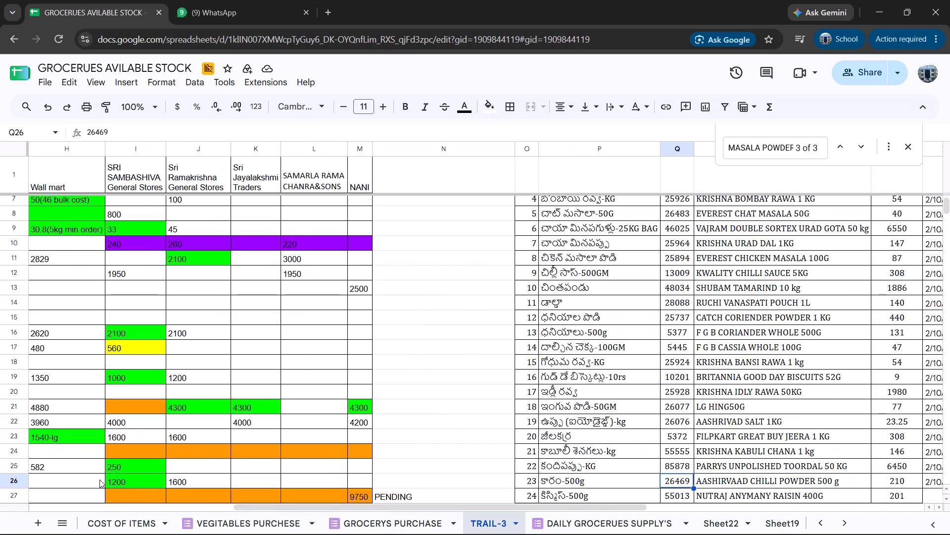
key("Left")
key("Down")
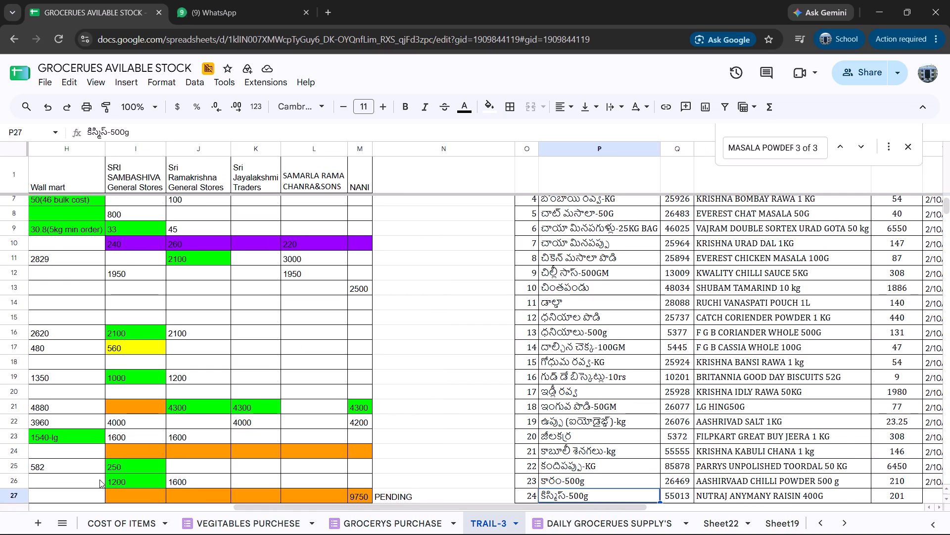
key("Down")
key("Down")
key("Down")
key("Down")
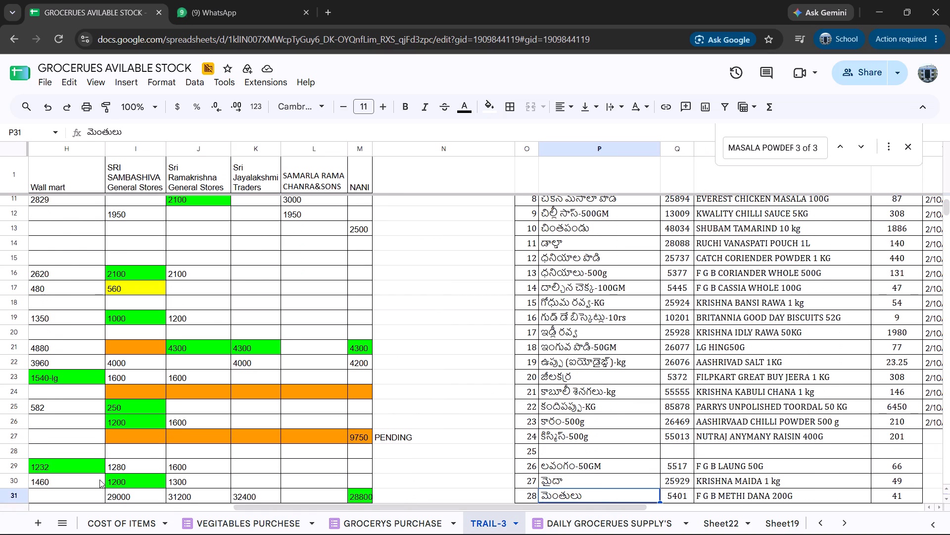
key("Down")
key("Down")
key("Down")
key("Down")
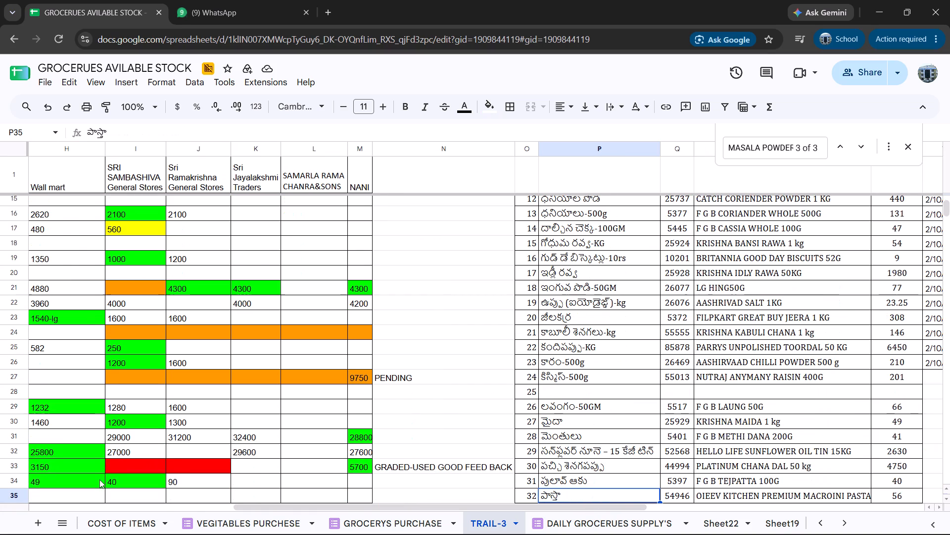
Return to the comparison table's item list and review rows 35 to 43 for the next item missing a Wall mart price.
key("Left")
key("Left")
key("Left")
key("Left")
key("Left")
key("Left")
key("Left")
key("Left")
key("Left")
key("Left")
key("Left")
key("Left")
key("Left")
key("Left")
key("Left")
key("Left")
key("Left")
key("Left")
key("Left")
key("Left")
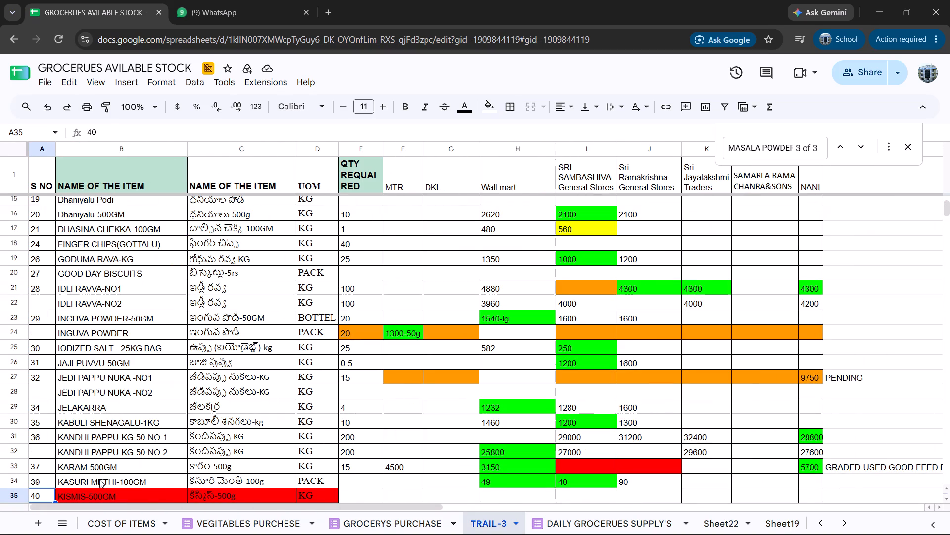
key("Down")
key("Down")
key("Down")
key("Down")
key("Down")
key("Down")
key("Down")
key("Down")
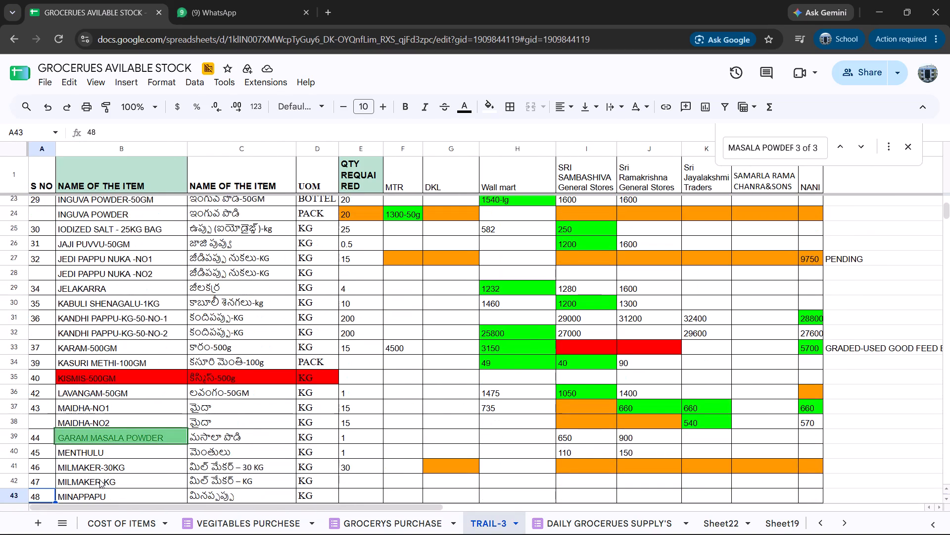
key("Up")
key("Up")
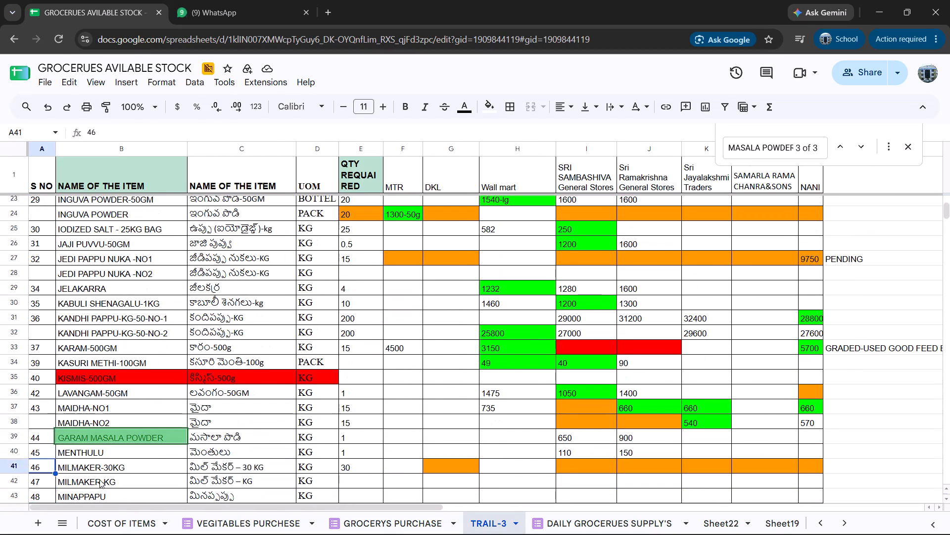
Review the garam masala powder row from its serial number across to the MTR and DKL price columns.
key("Up")
key("Up")
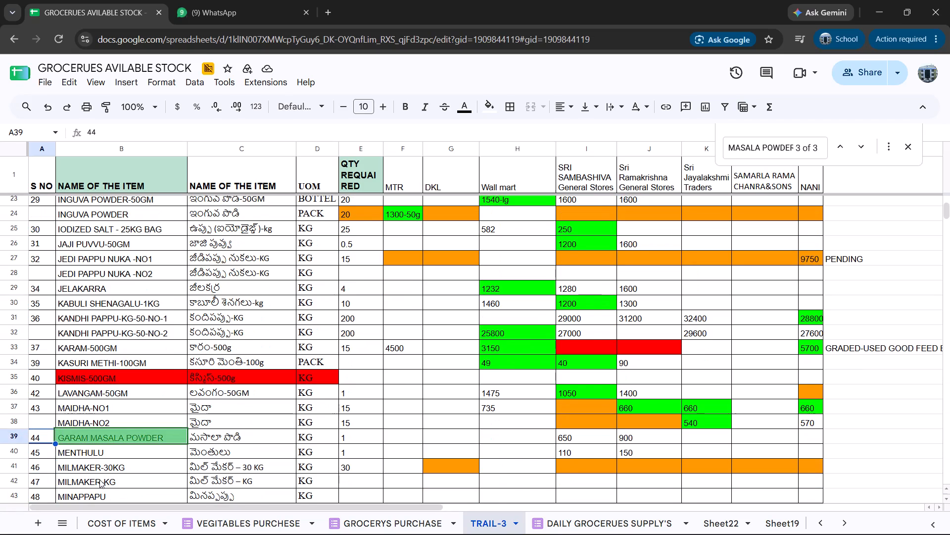
key("Right")
key("Right")
key("Right")
key("Right")
key("Right")
key("Right")
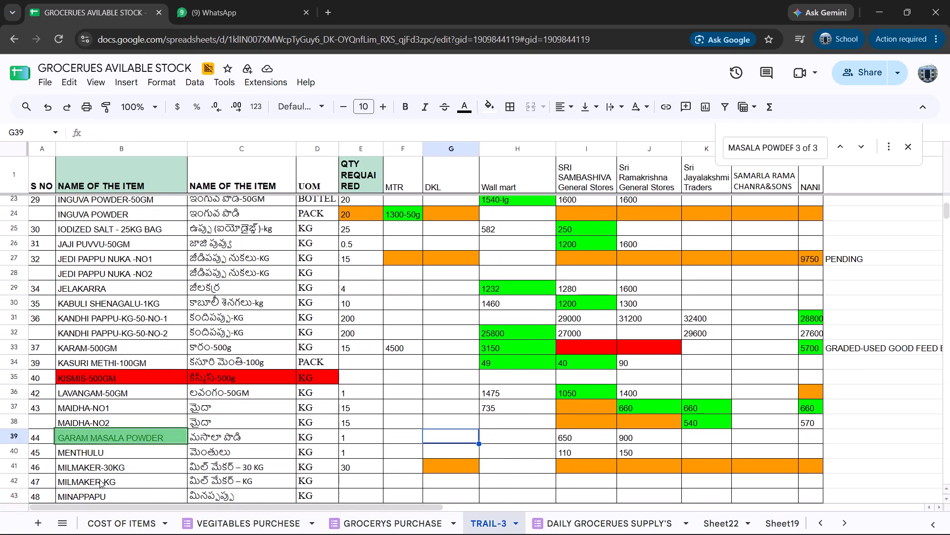
key("Left")
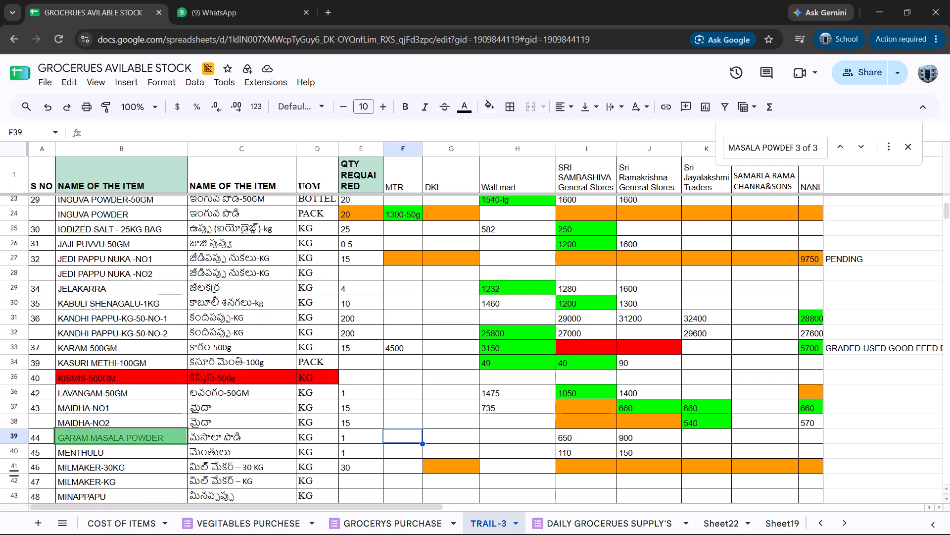
Open the GARAM MASALA POWDER item name in row 39 for editing.
double_click(158, 439)
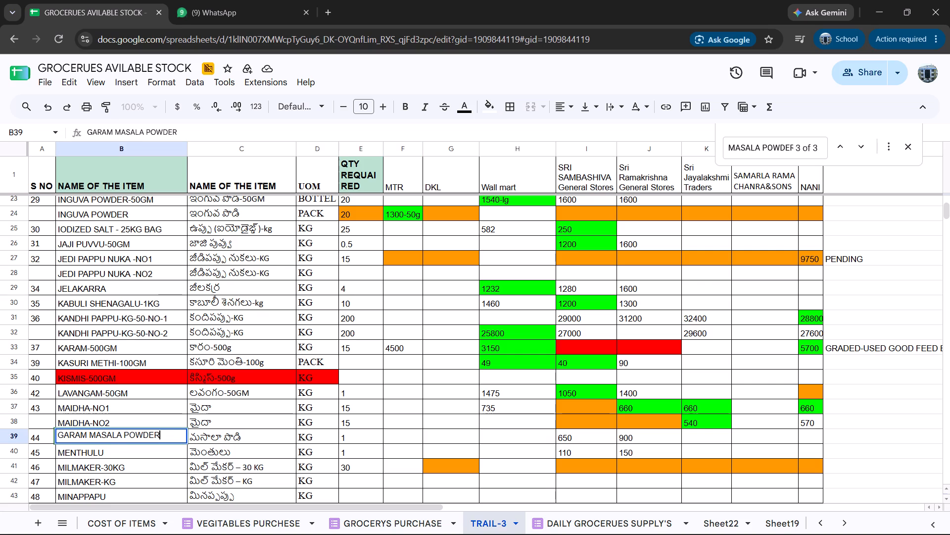
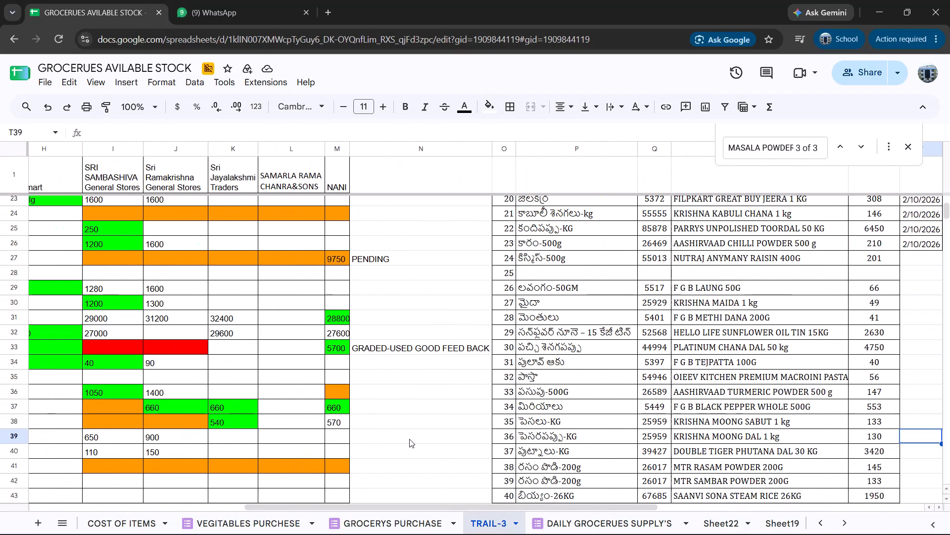
Look up the methi dana 200G entry in row 31 of the price list, checking its Telugu name, item code and price.
key("Up")
key("Up")
key("Up")
key("Up")
key("Up")
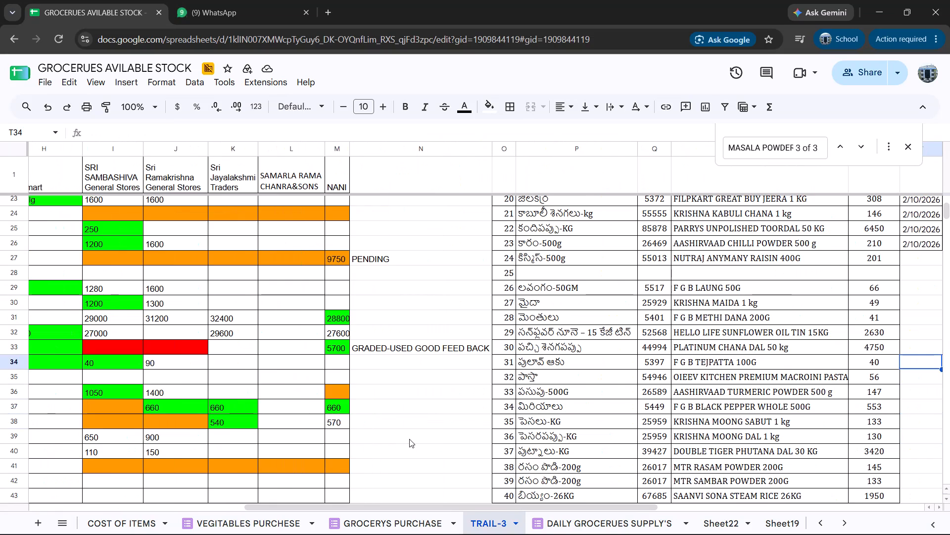
key("Up")
key("Up")
key("Up")
key("Left")
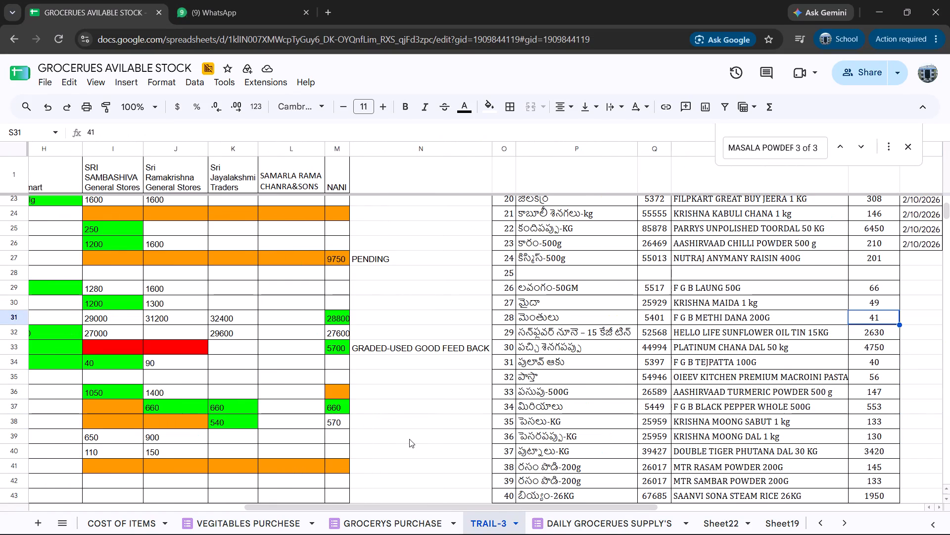
key("Left")
key("Left")
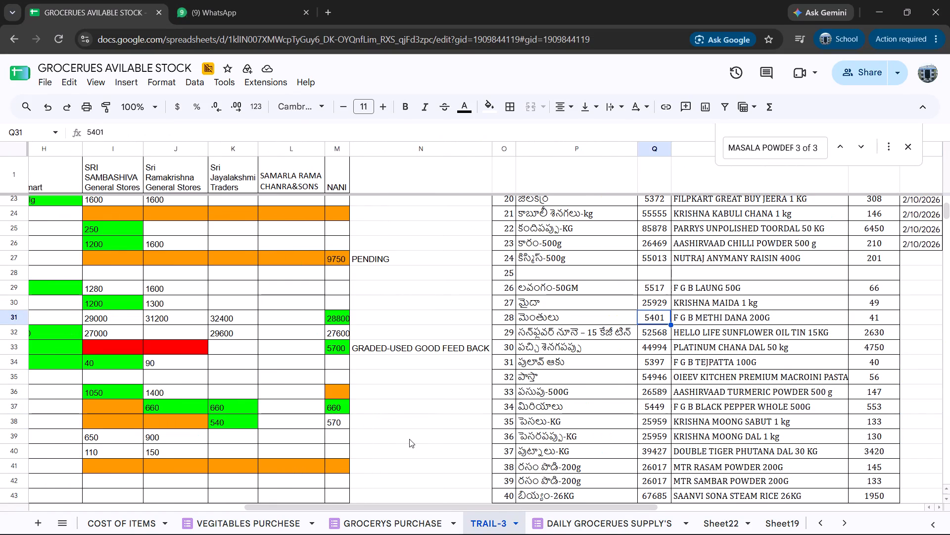
key("Left")
key("Right")
key("Right")
key("Right")
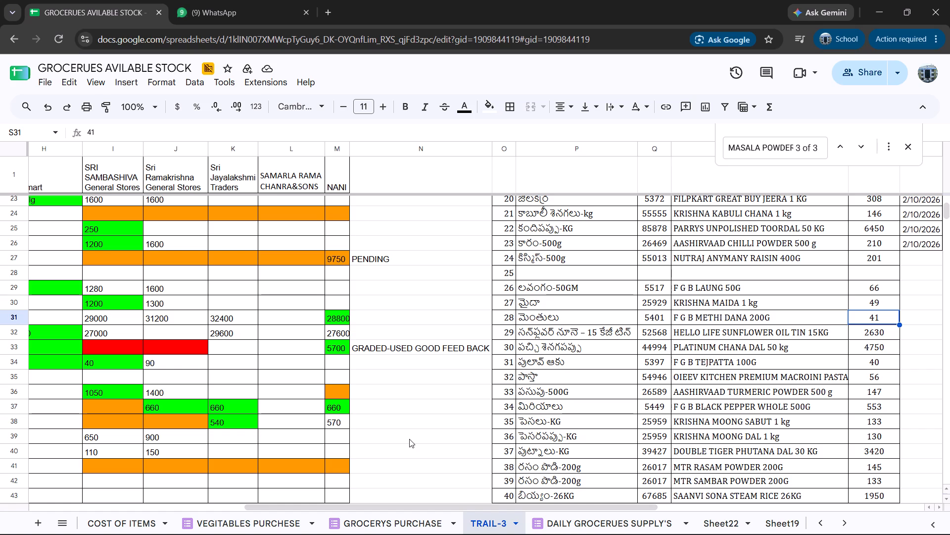
Enter 205 as the Wall mart price for MENTHULU in row 40 of the comparison table.
key("Left")
key("Left")
key("Left")
key("Left")
key("Left")
key("Left")
key("Left")
key("Left")
key("Left")
key("Left")
key("Left")
key("Left")
key("Left")
key("Left")
key("Left")
key("Left")
key("Left")
key("Left")
key("Left")
key("Left")
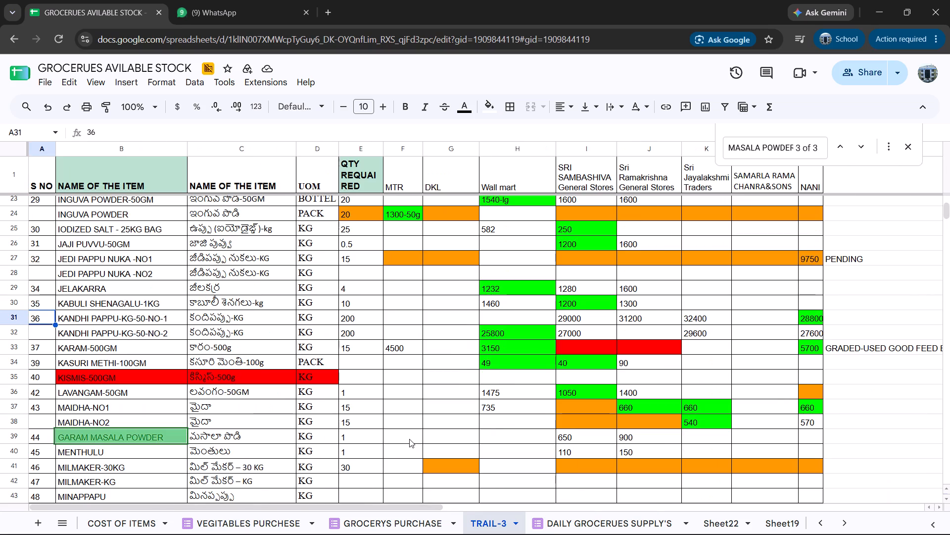
key("Down")
key("Down")
key("Down")
key("Down")
key("Down")
key("Down")
key("Right")
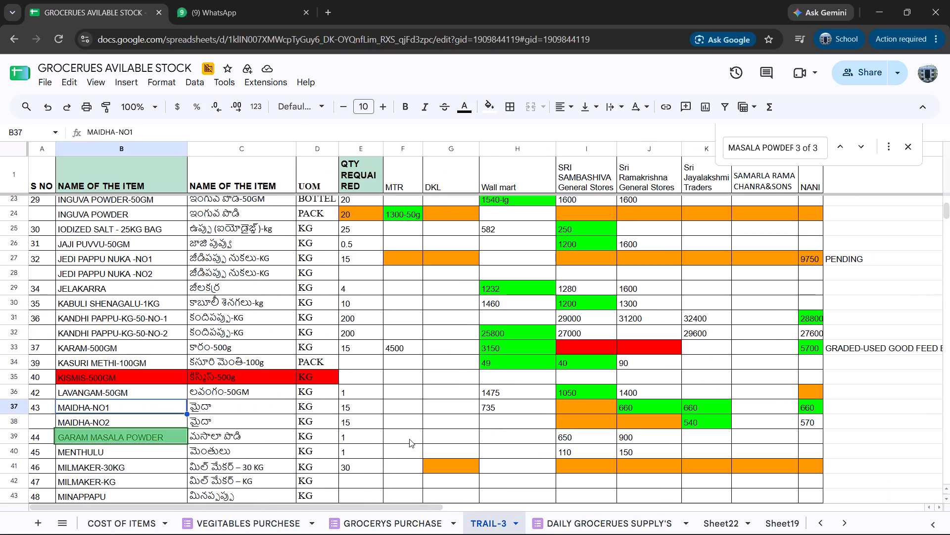
key("Right")
key("Down")
key("Down")
key("Down")
key("Right")
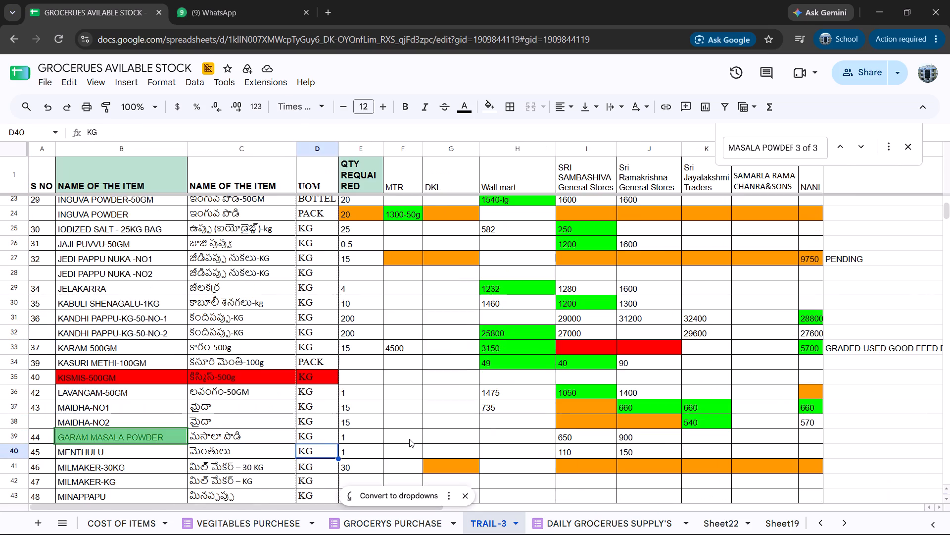
key("Right")
key("Right")
key("Right")
key("Right")
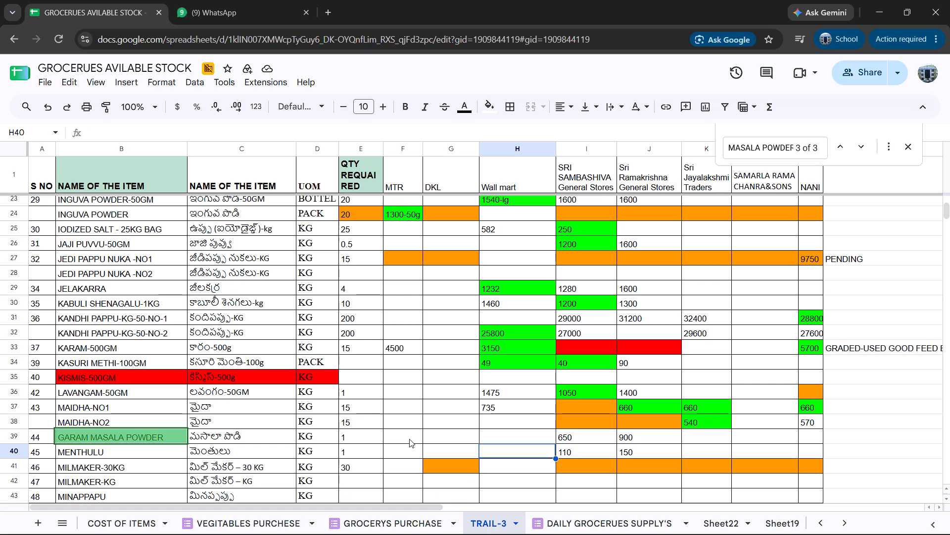
type("20")
key("5")
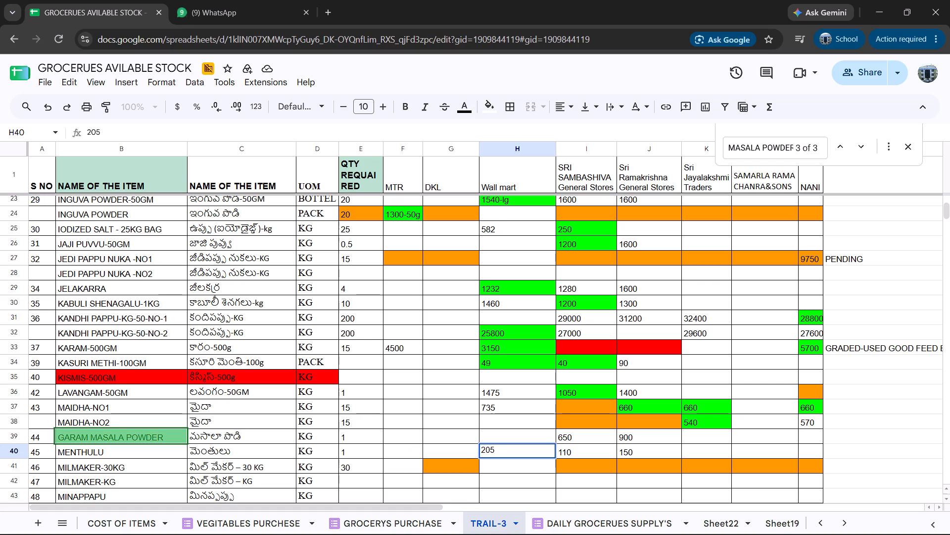
key("Return")
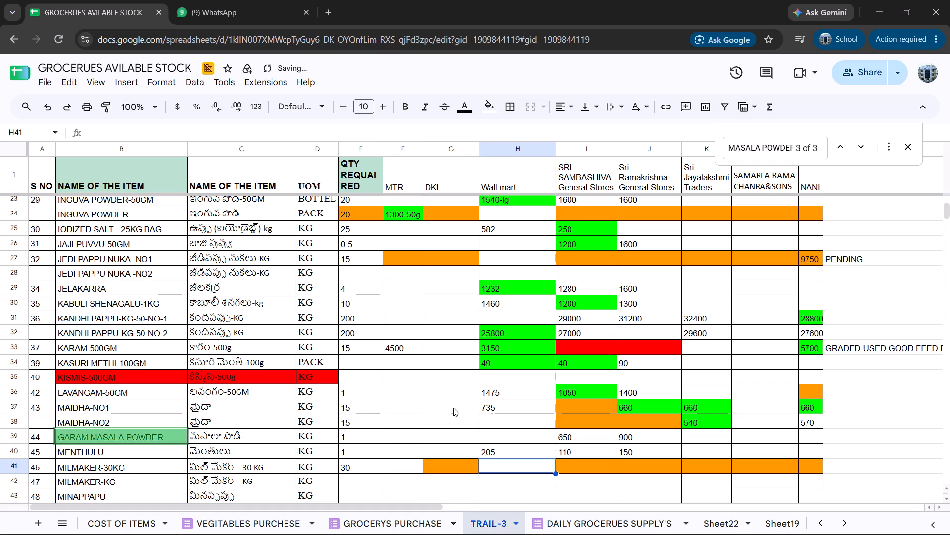
Compare the Wall mart, Sri Sambashiva and Sri Ramakrishna prices for MENTHULU, then go to the Wall mart cell for MILMAKER-30KG.
left_click(530, 447)
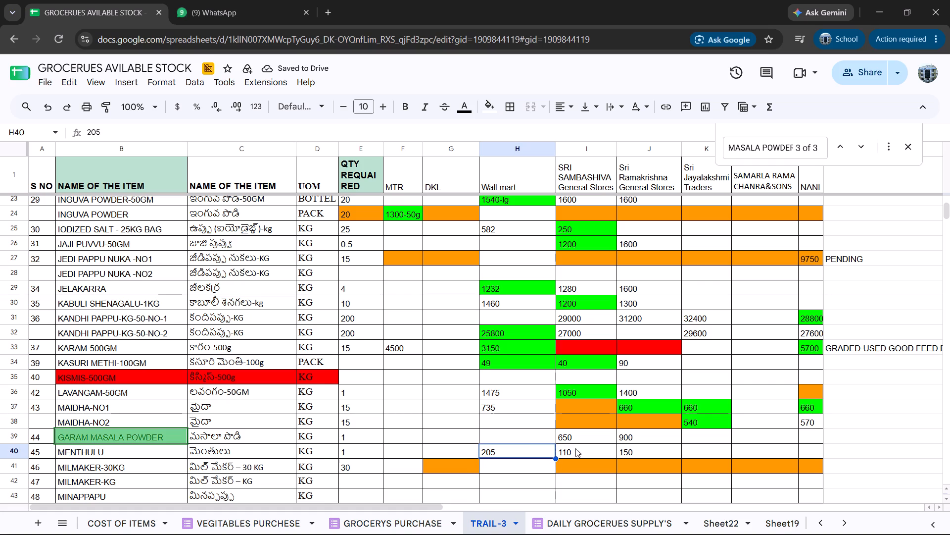
left_click(590, 451)
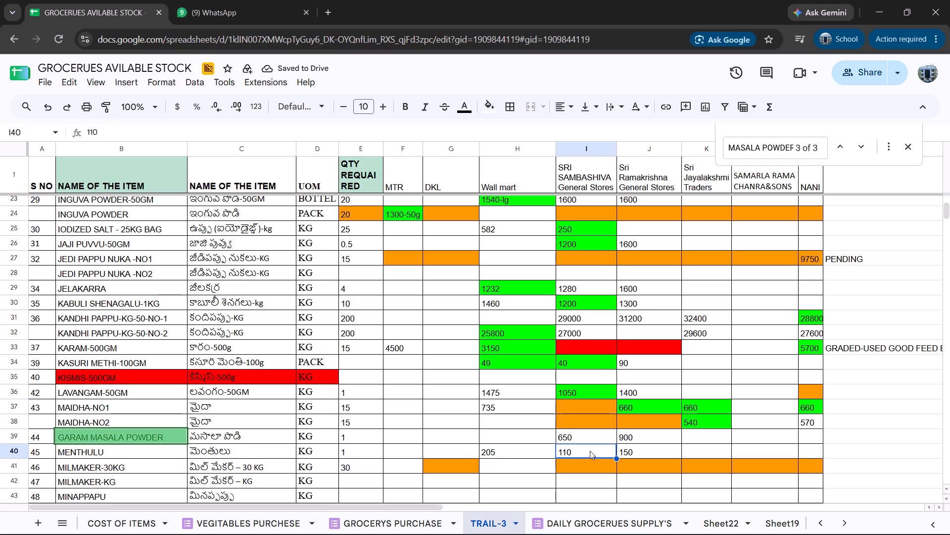
left_click(630, 449)
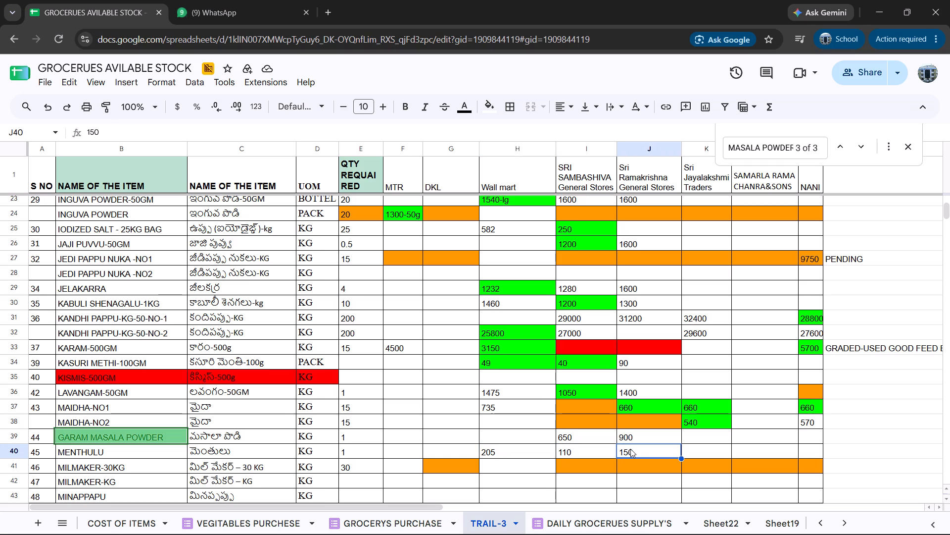
left_click(498, 460)
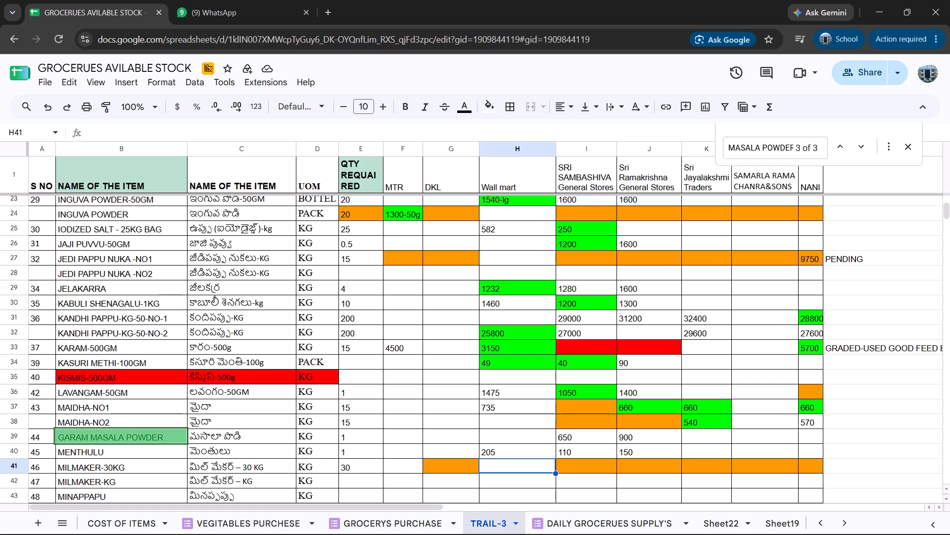
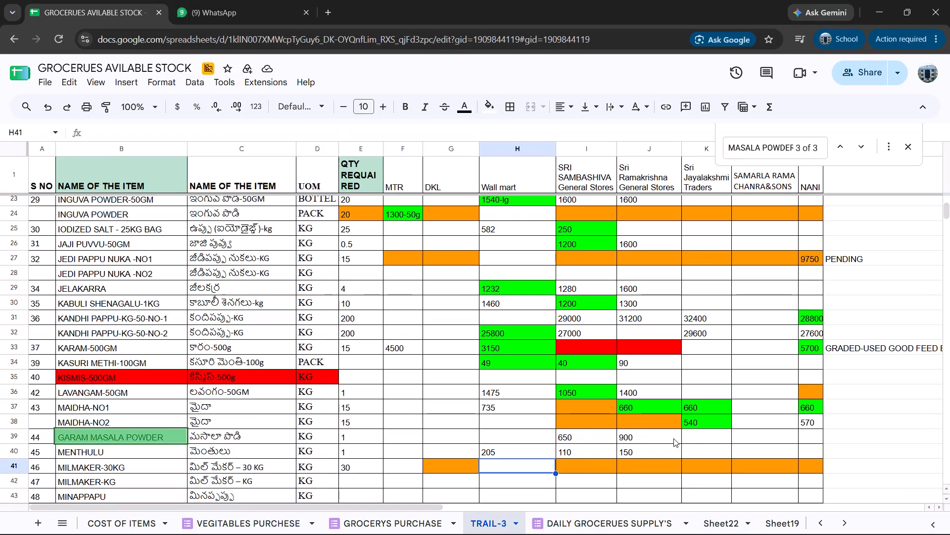
Fill the Sri Sambashiva price cell for MENTHULU with green to mark it as the best price.
left_click(591, 455)
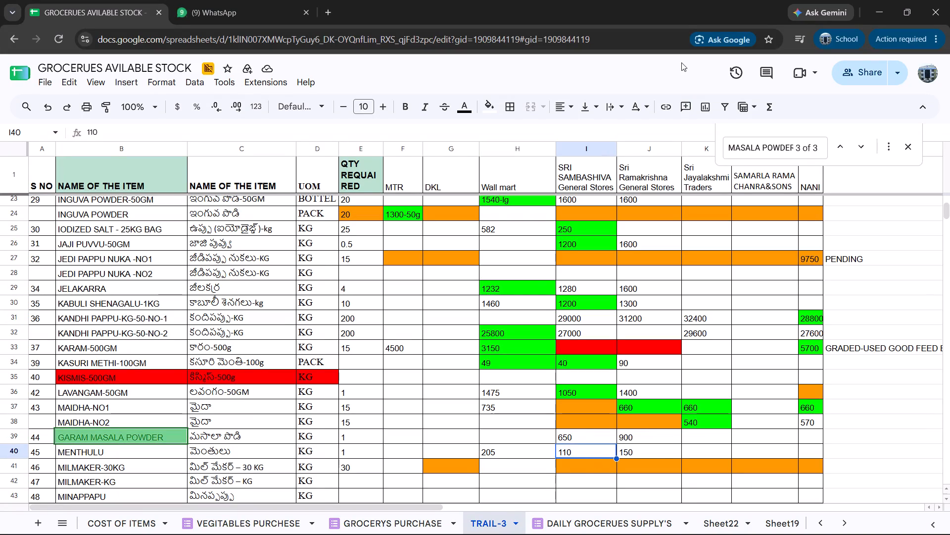
left_click(487, 107)
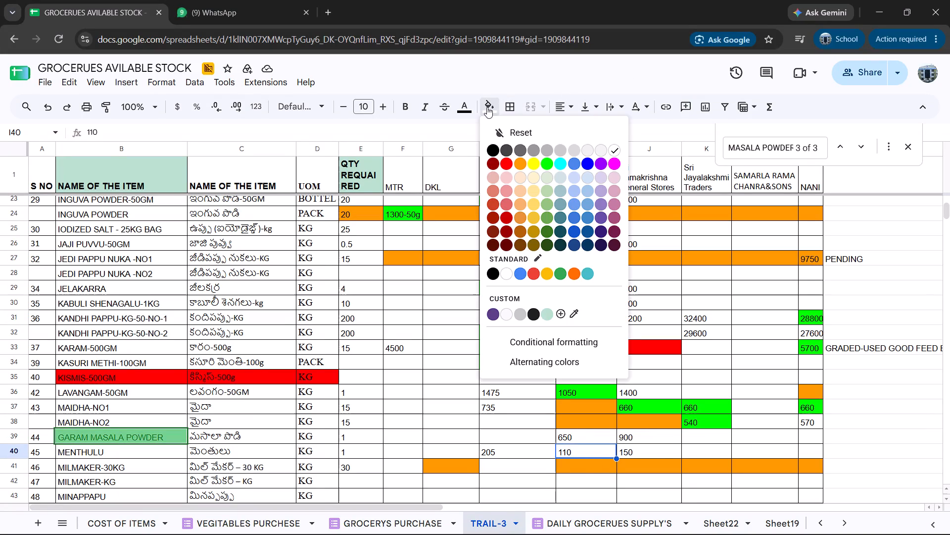
left_click(545, 164)
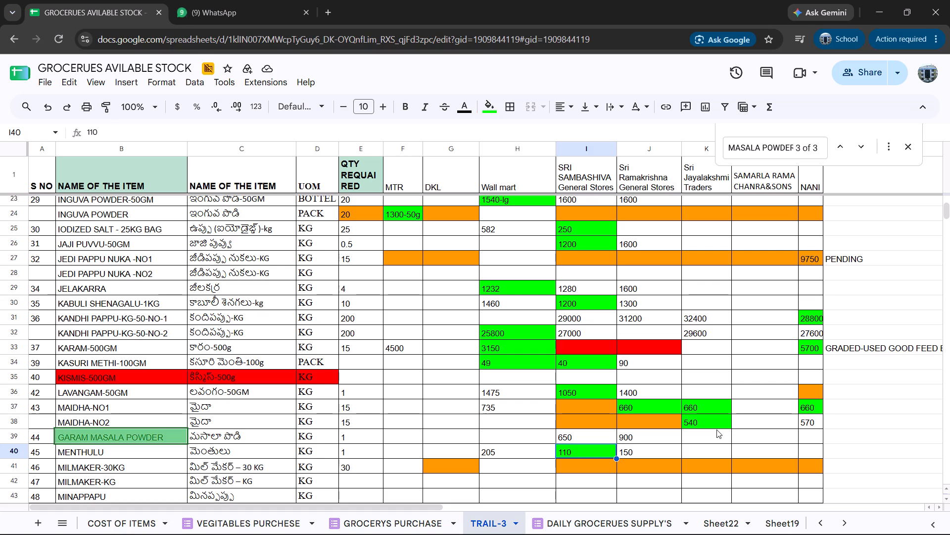
key("Down")
key("Down")
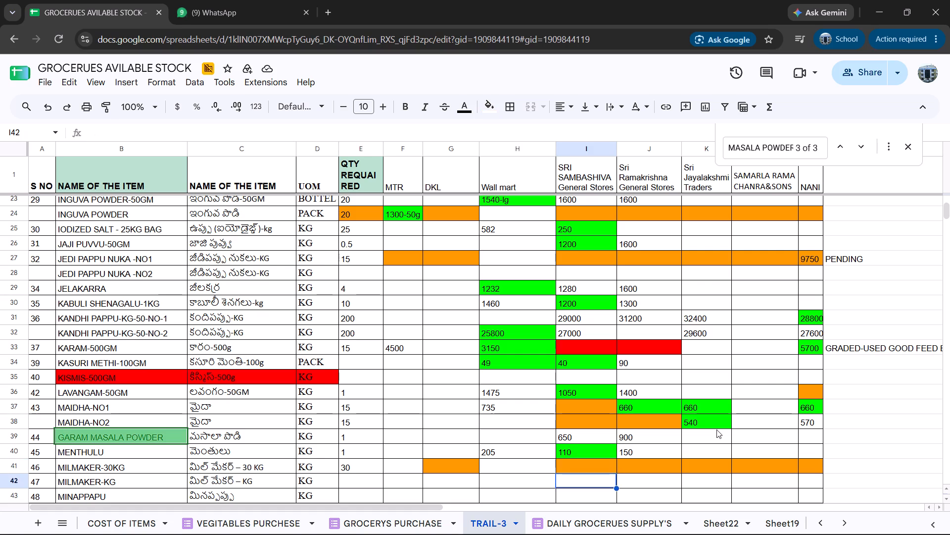
Open the MILMAKER-30KG item name in row 41 for editing and select its whole text.
key("Down")
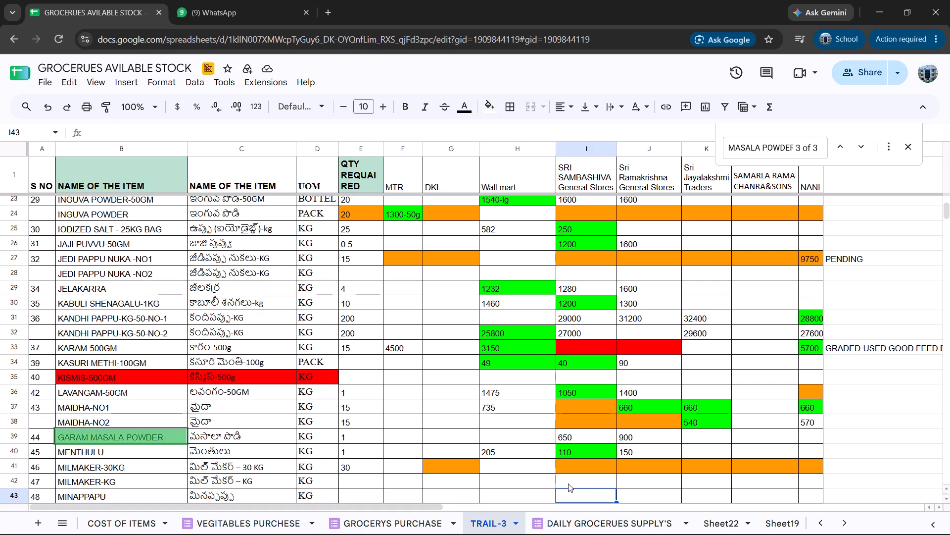
left_click(10, 465)
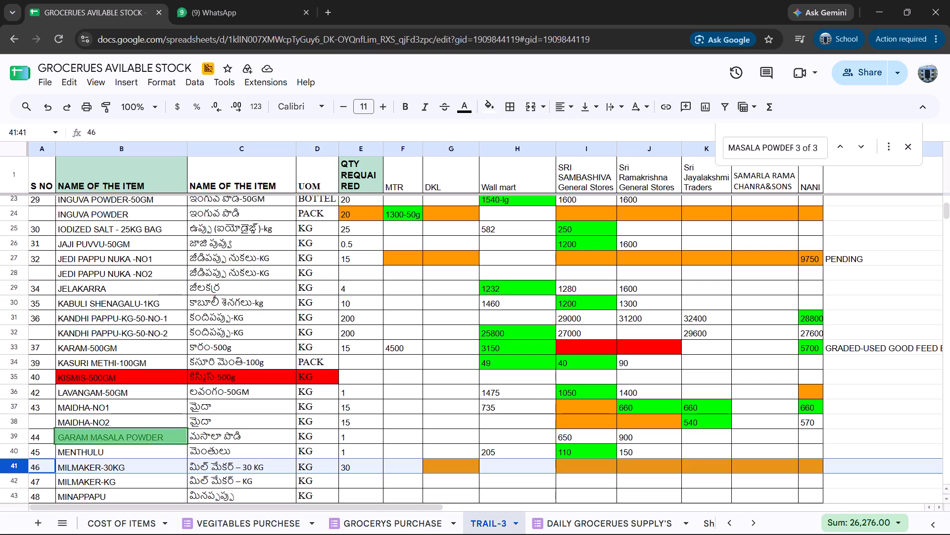
double_click(132, 465)
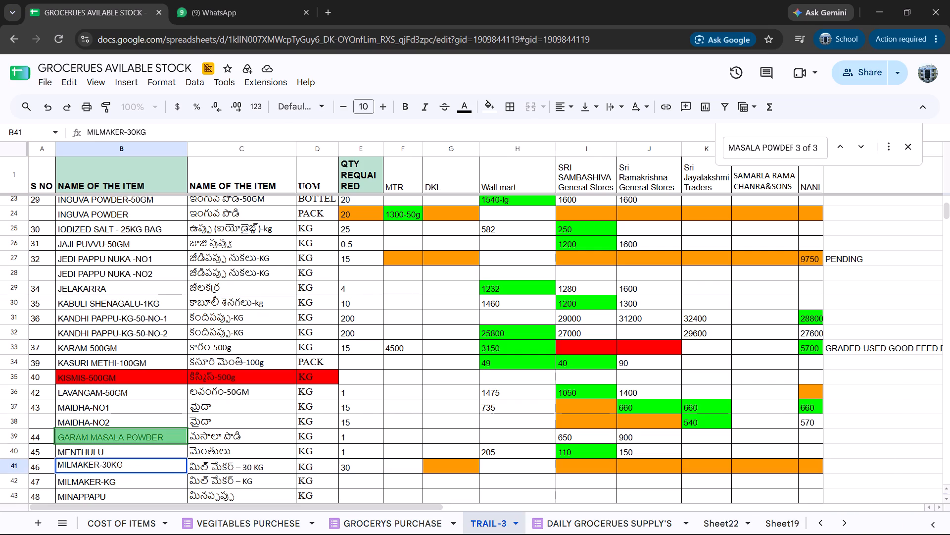
left_click_drag(132, 465, 50, 476)
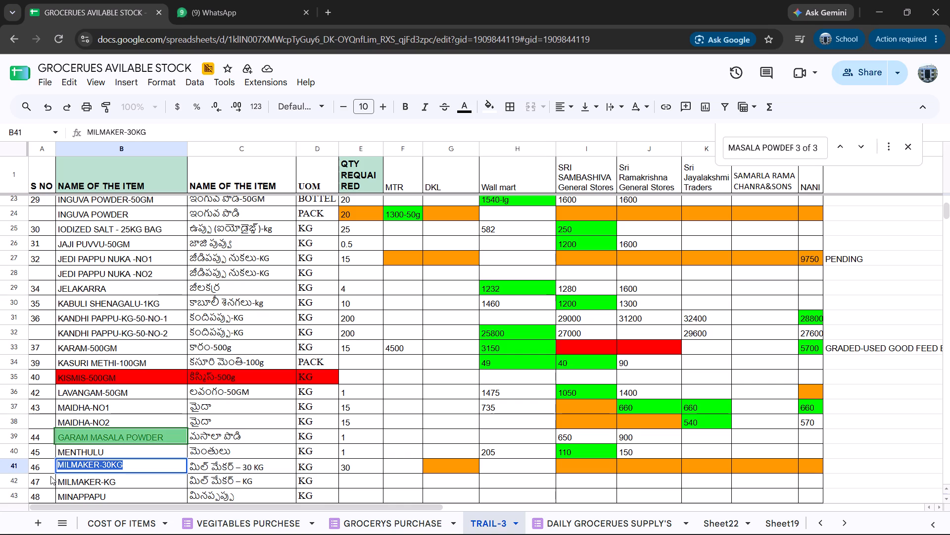
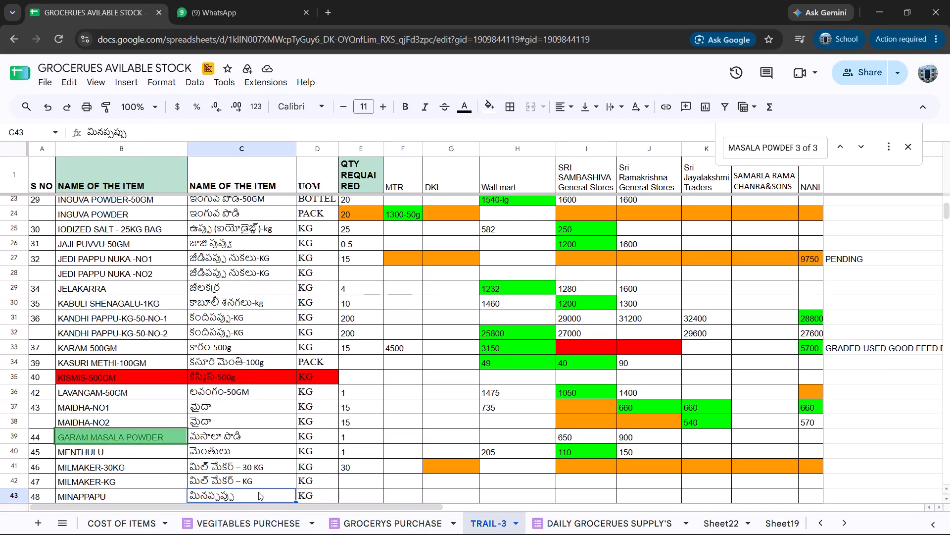
Open the Telugu name cell for MILMAKER-30KG in row 41 for editing and select its entire text.
double_click(272, 461)
left_click_drag(272, 461, 272, 462)
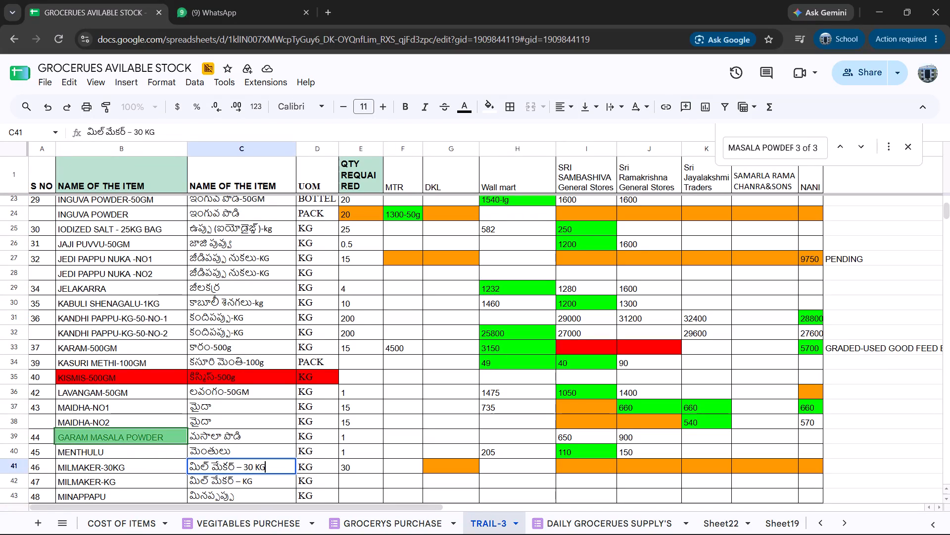
left_click_drag(272, 462, 185, 474)
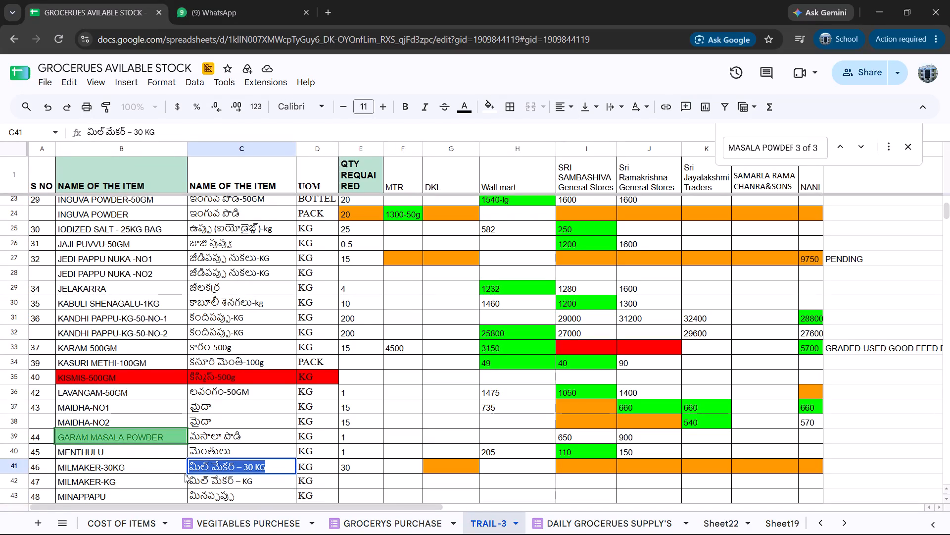
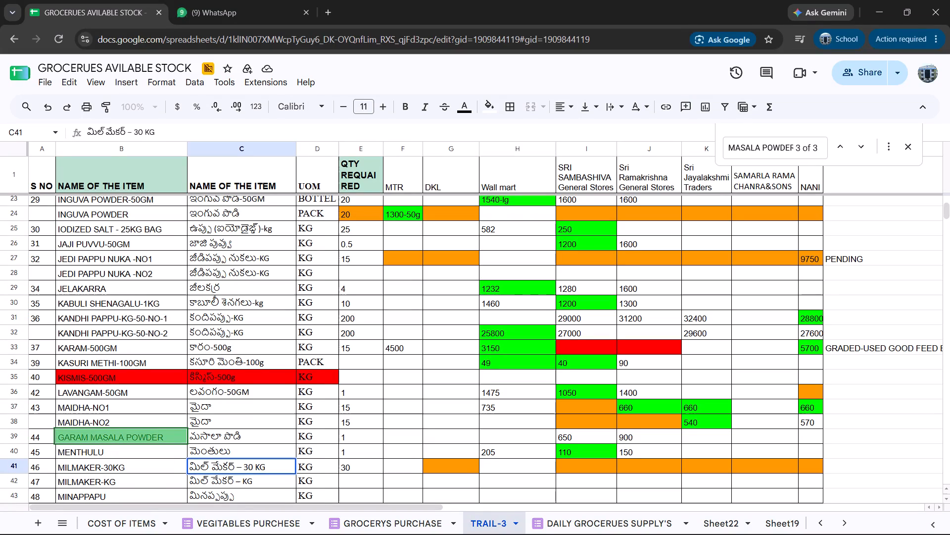
Open the MILMAKER-30KG item name cell in row 41 of the comparison table for editing.
double_click(142, 467)
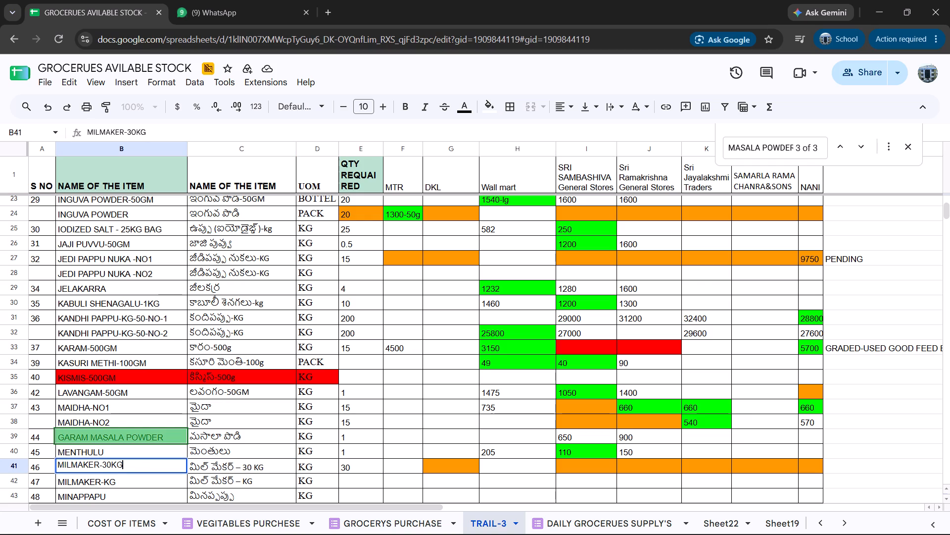
Search for MILMAKER, copied from the MILMAKER-30KG item name, in place of the previous search term.
left_click_drag(99, 464, 29, 468)
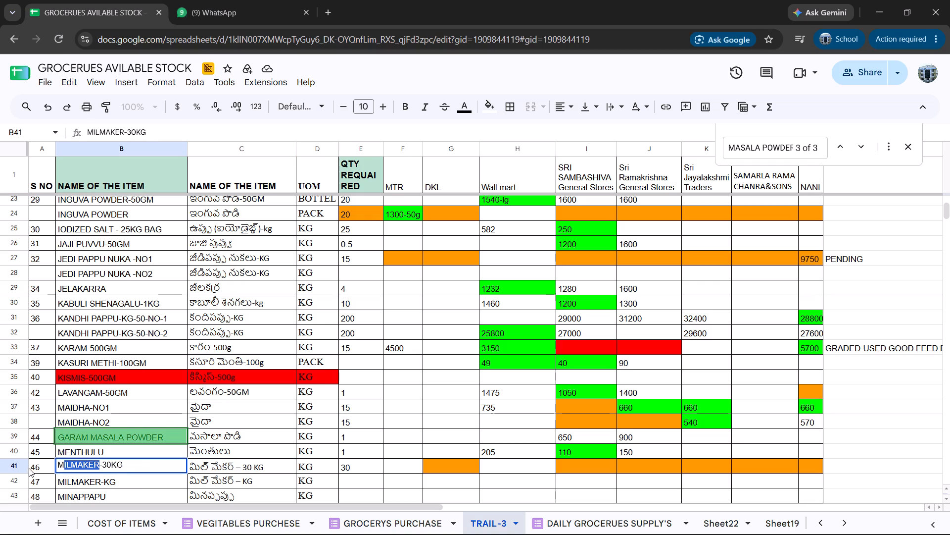
left_click_drag(29, 468, 31, 468)
key("ctrl+c")
left_click_drag(730, 146, 859, 138)
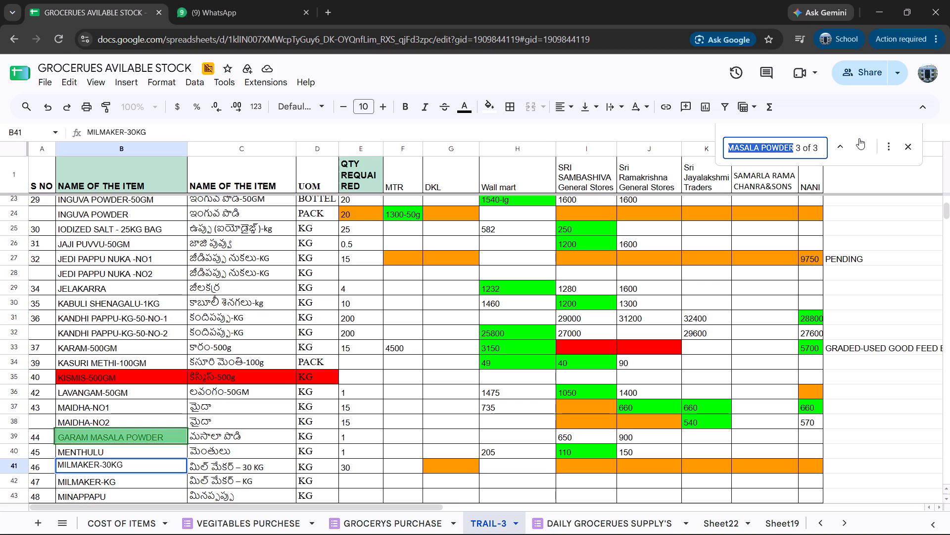
key("ctrl+v")
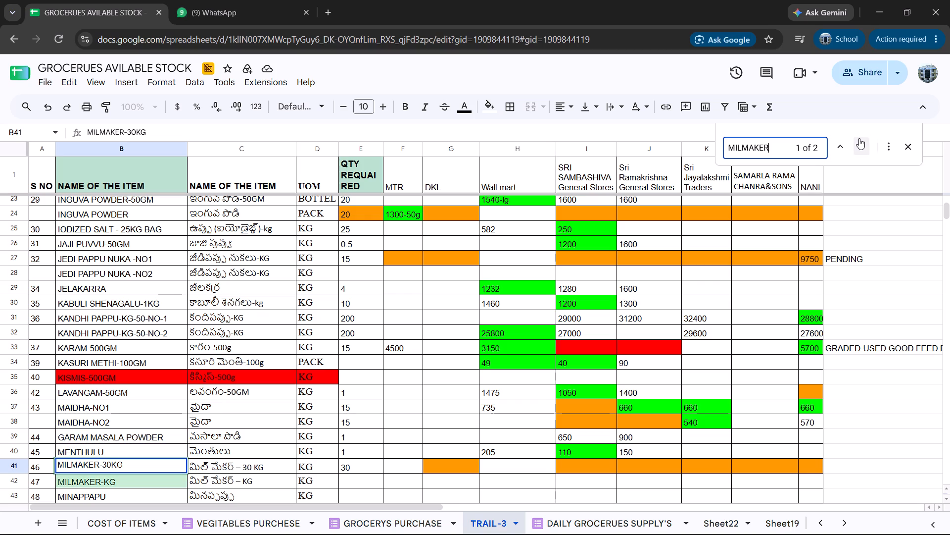
key("Return")
key("Return")
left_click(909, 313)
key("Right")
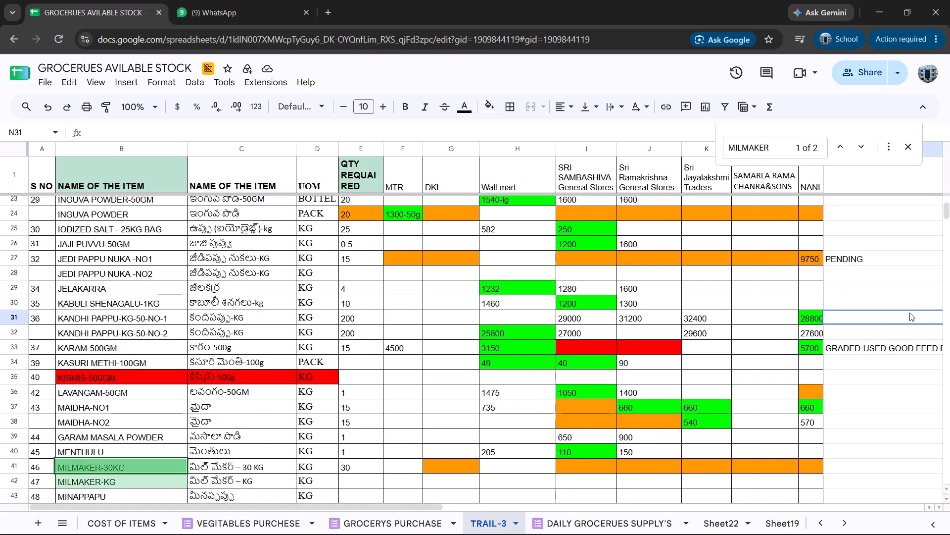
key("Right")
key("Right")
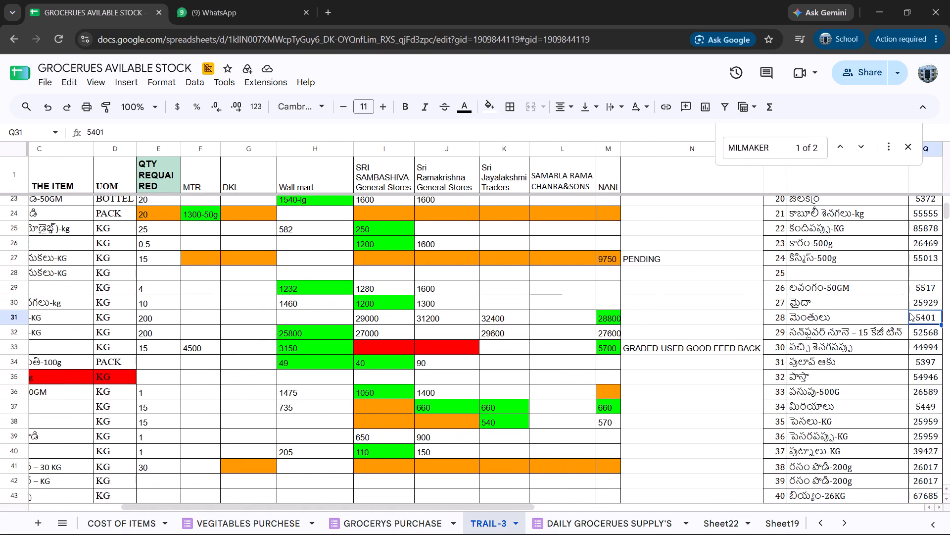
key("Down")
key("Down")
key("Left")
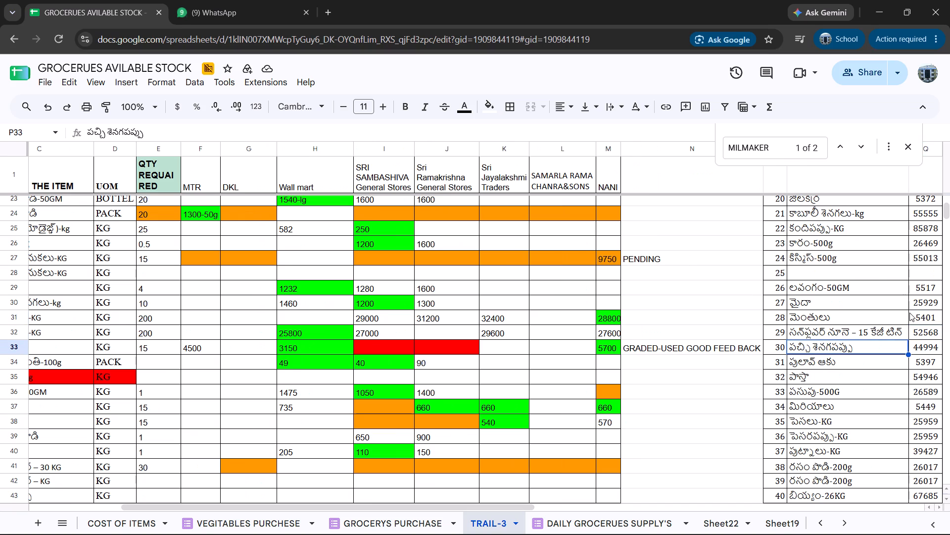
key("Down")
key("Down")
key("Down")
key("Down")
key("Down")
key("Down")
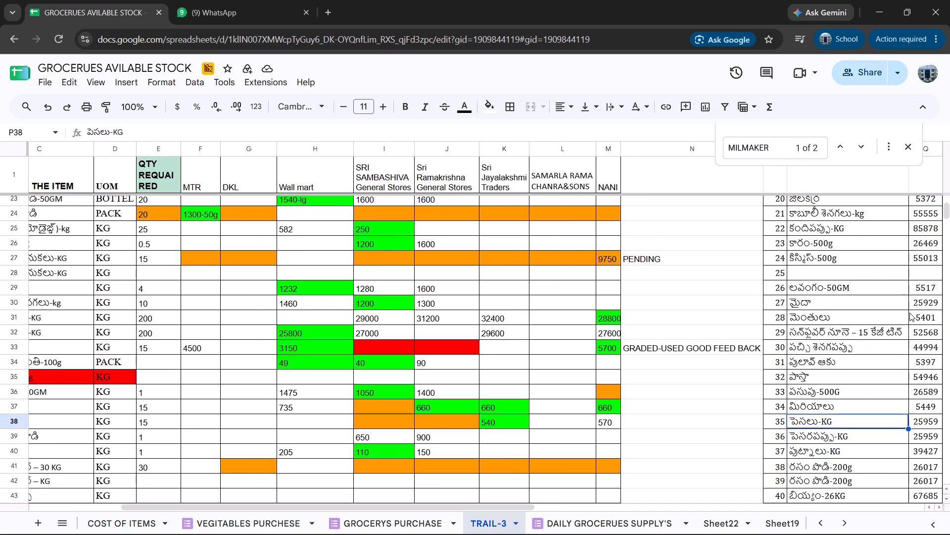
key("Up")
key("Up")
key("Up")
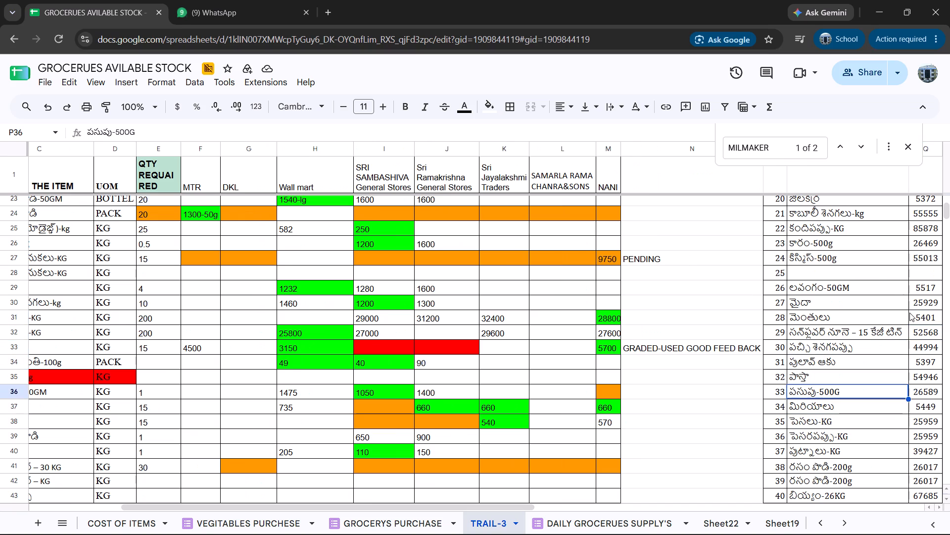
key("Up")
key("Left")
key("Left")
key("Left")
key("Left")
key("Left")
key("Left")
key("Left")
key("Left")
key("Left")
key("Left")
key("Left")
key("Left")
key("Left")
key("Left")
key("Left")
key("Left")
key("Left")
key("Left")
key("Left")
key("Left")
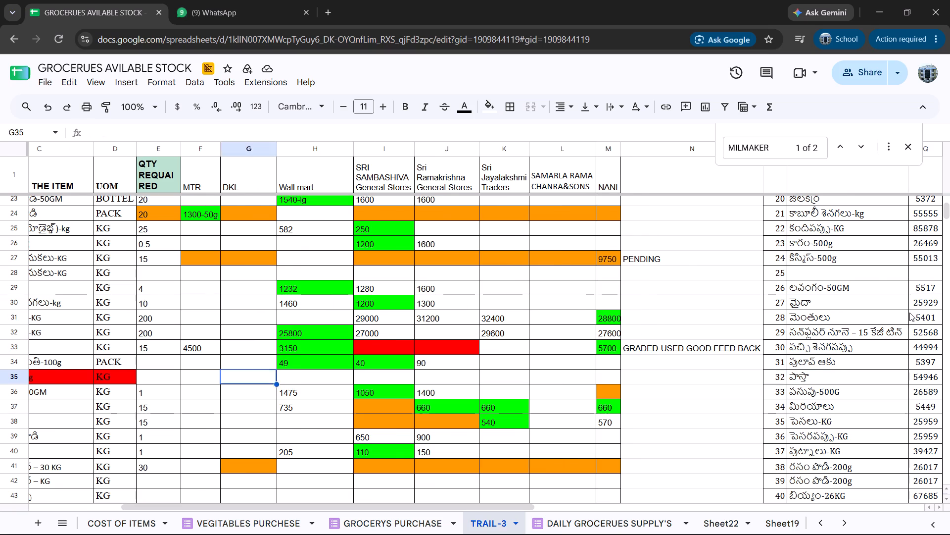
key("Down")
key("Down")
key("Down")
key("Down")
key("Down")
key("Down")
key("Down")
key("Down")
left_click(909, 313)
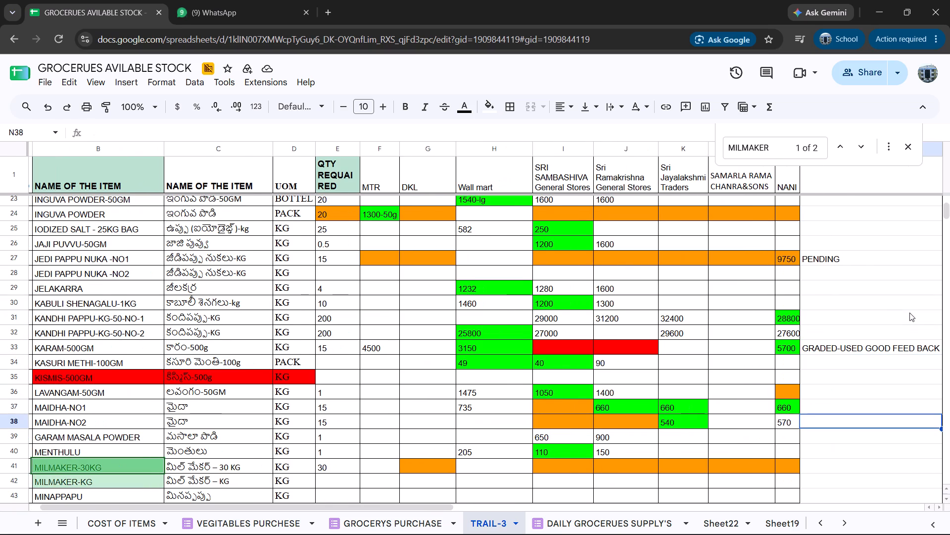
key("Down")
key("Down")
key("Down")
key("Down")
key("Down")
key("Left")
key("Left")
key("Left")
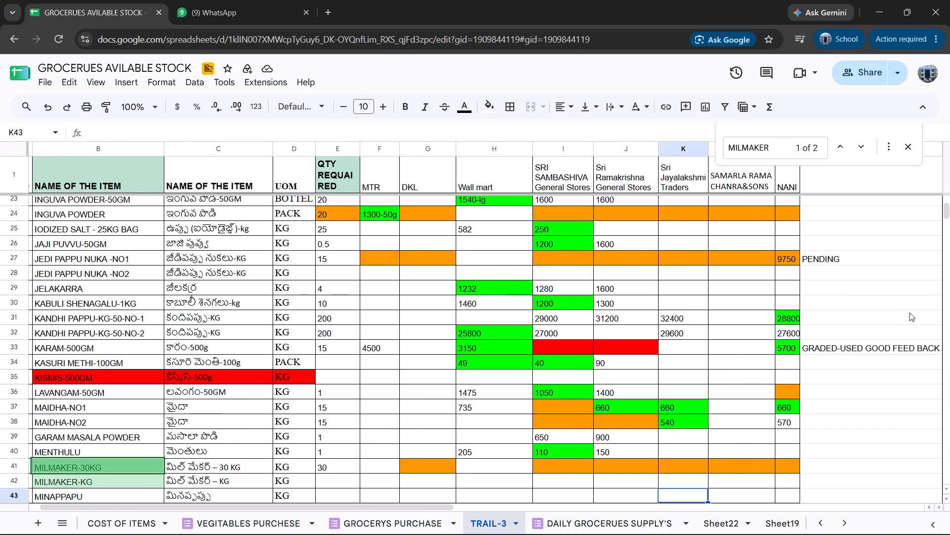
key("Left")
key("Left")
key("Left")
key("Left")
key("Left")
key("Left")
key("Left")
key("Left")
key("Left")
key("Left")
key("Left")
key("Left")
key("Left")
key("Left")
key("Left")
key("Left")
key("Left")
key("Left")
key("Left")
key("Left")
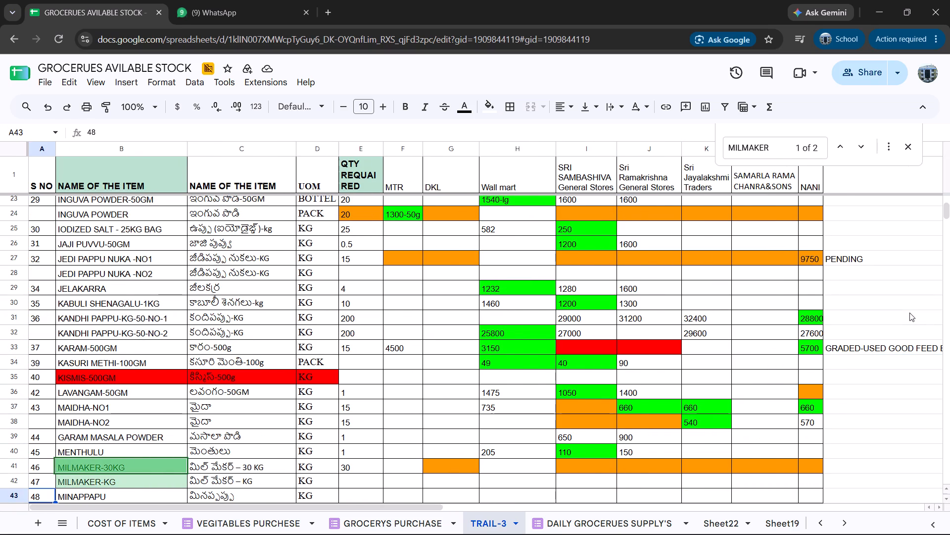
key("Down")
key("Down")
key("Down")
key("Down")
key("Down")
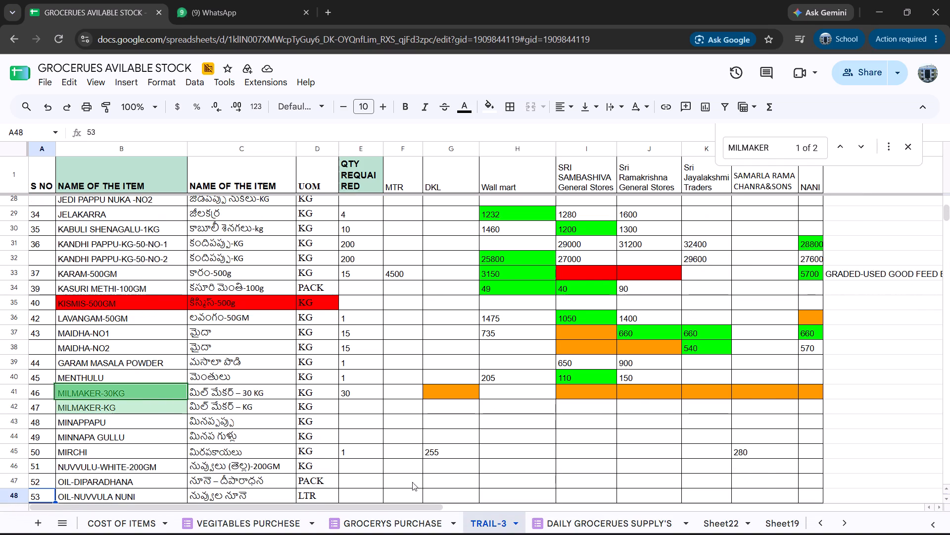
Find the MILMAKER purchase record on the GROCERYS PURCHASE sheet and check its unit price.
left_click(418, 528)
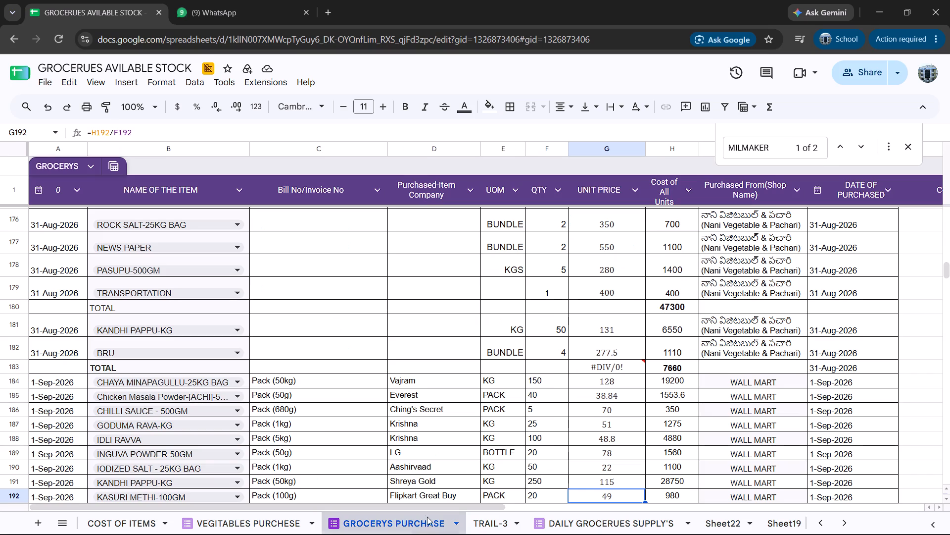
left_click(864, 146)
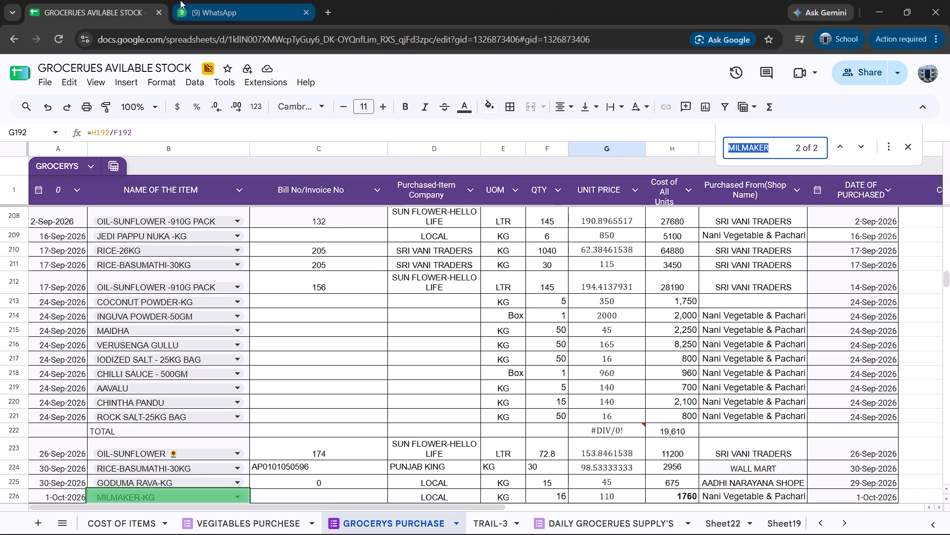
left_click(109, 8)
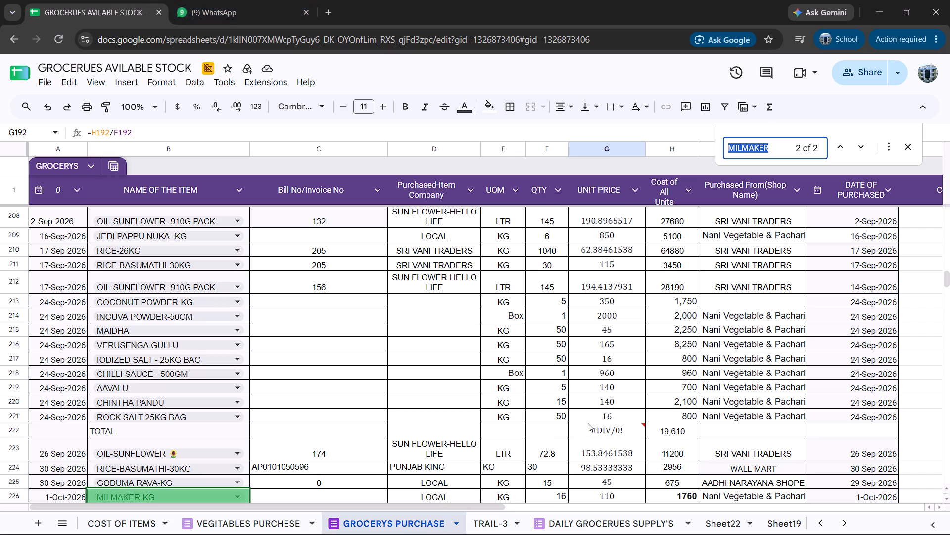
left_click(70, 10)
left_click(70, 10)
On the TRAIL-3 sheet, enter the NANI price for MILMAKER-30KG as the formula =110*30.
left_click(493, 525)
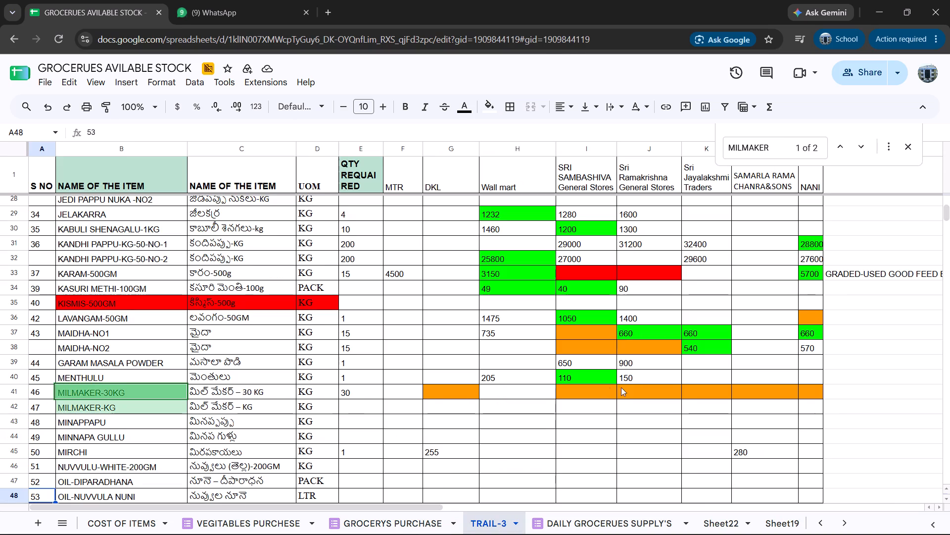
left_click(806, 393)
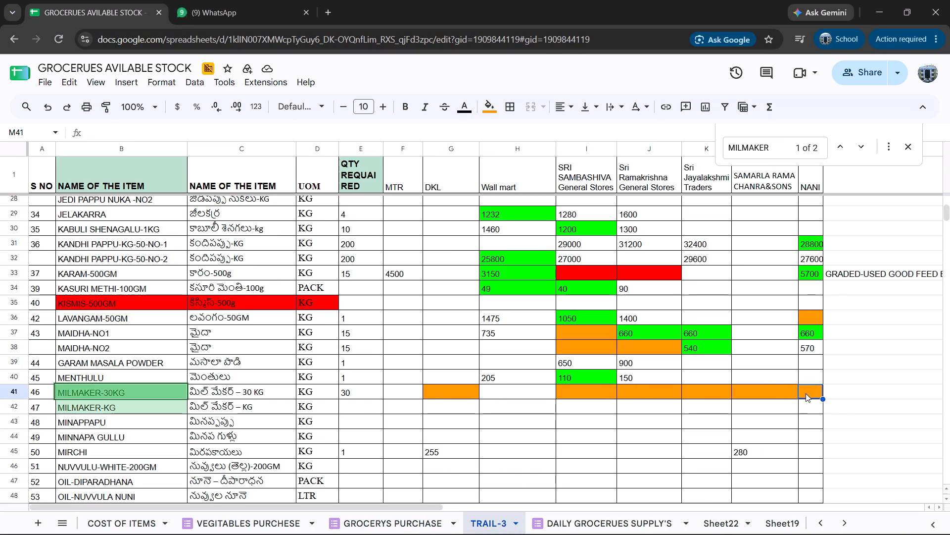
key("equal")
type("110")
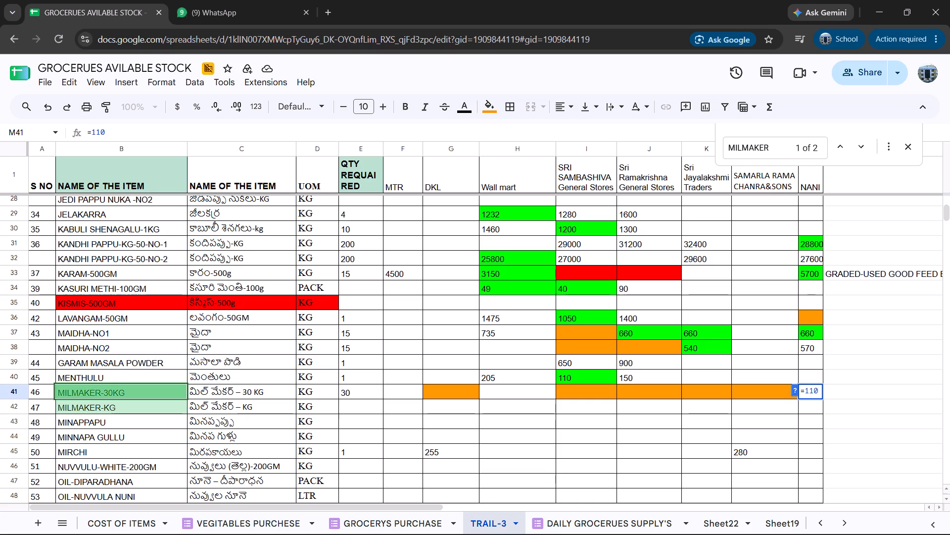
key("asterisk")
type("30")
key("Return")
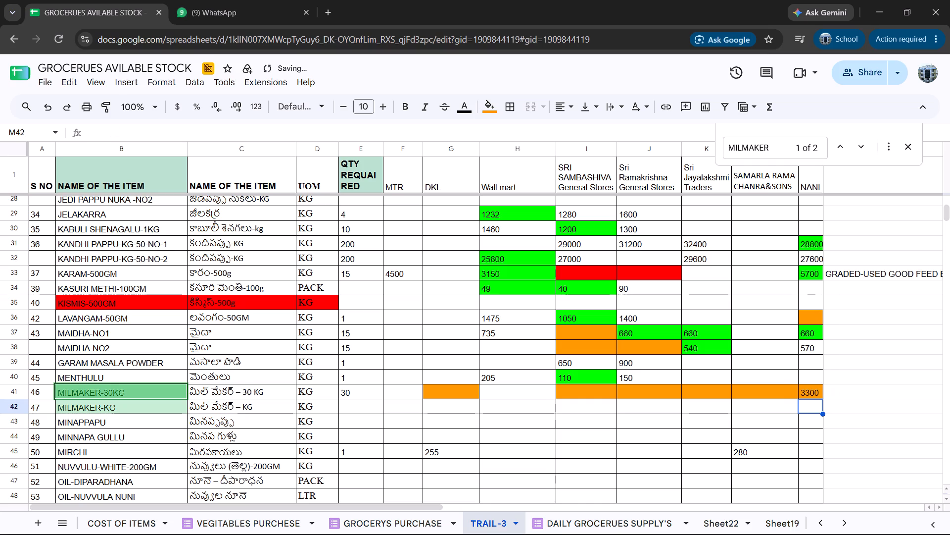
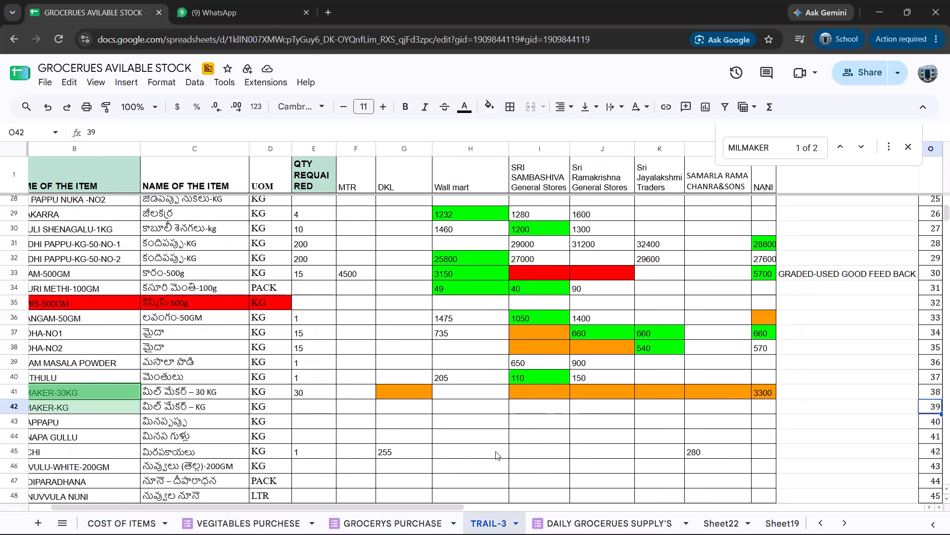
Review the MILMAKER-KG row on the TRAIL-3 sheet, from the supplier price columns back to the item's unit of measure.
key("Left")
key("Left")
key("Left")
key("Left")
key("Left")
key("Left")
key("Left")
key("Left")
key("Left")
key("Left")
key("Left")
key("Left")
key("Left")
key("Left")
key("Left")
key("Left")
key("Left")
key("Left")
key("Left")
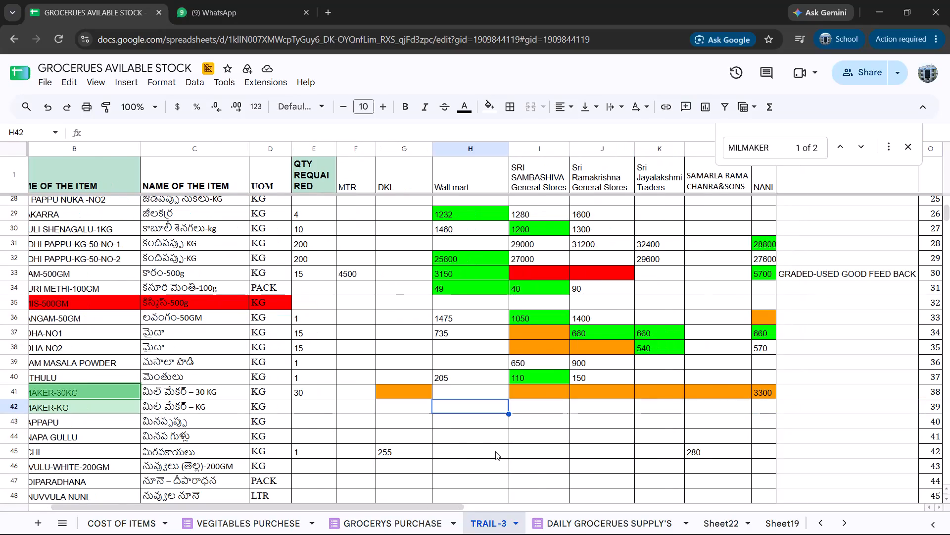
key("Right")
key("Right")
key("Right")
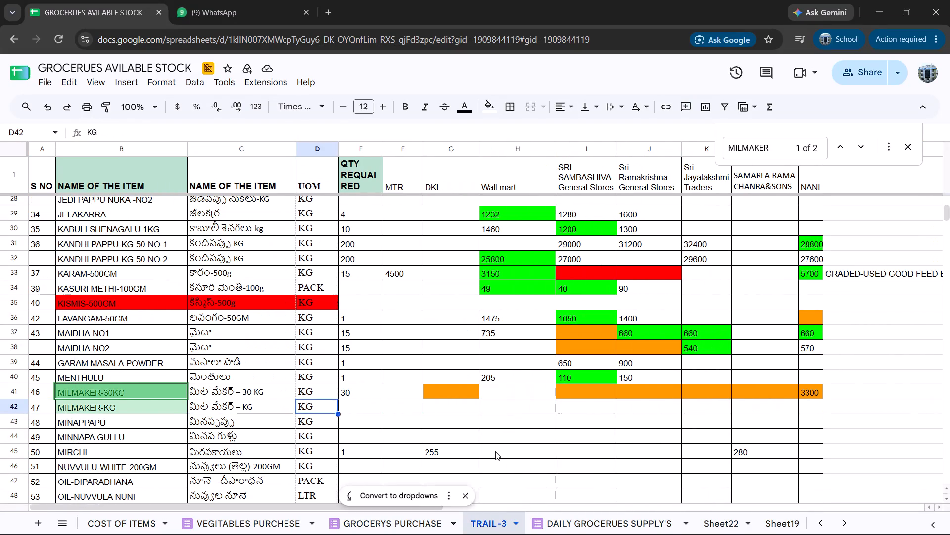
key("Right")
key("Right")
key("Right")
key("Right")
key("Right")
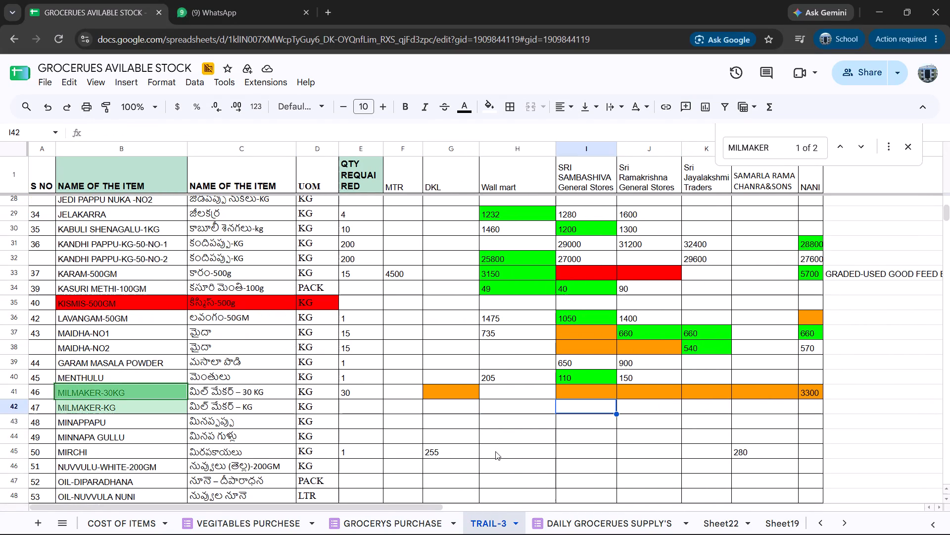
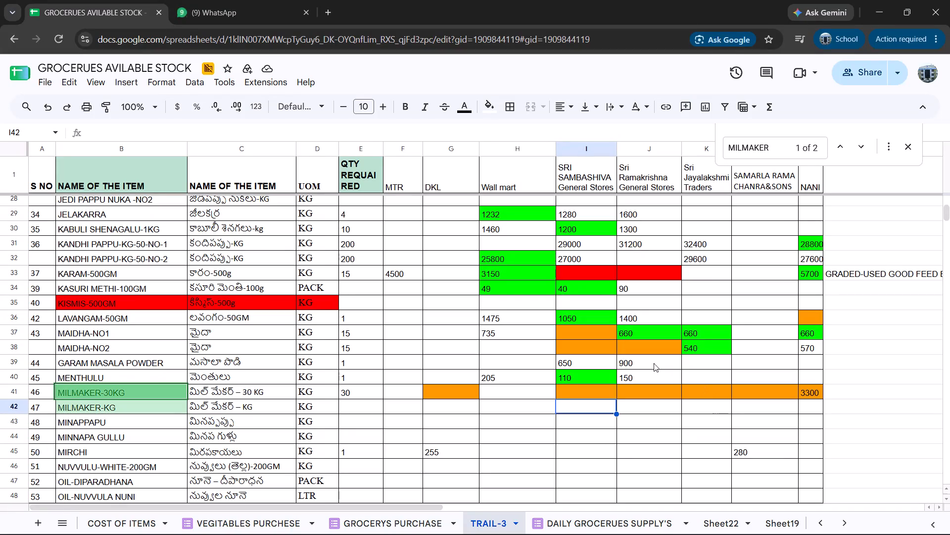
Check the item names, codes and prices in the price list beside the supplier comparison, around rows 33 to 36.
left_click(749, 317)
key("Right")
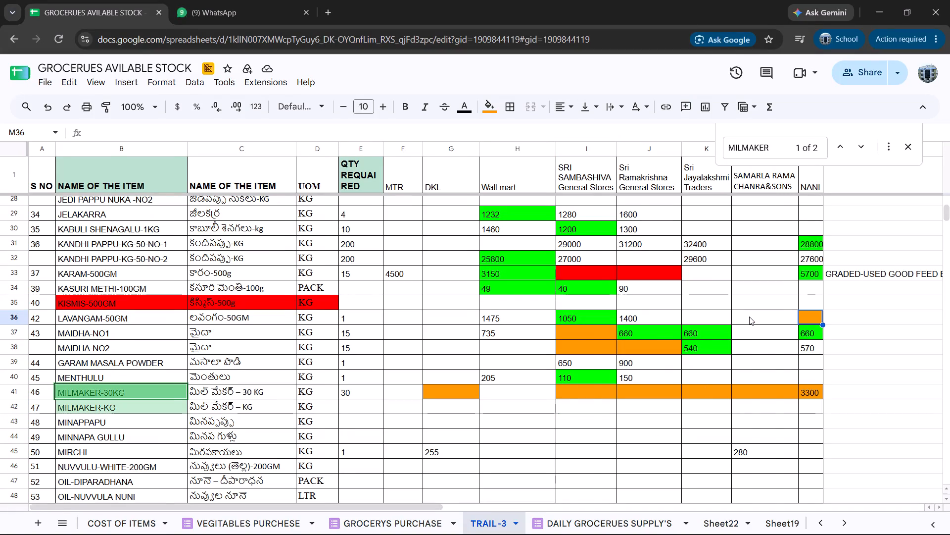
key("Right")
key("Right")
key("Right")
key("Right")
key("Right")
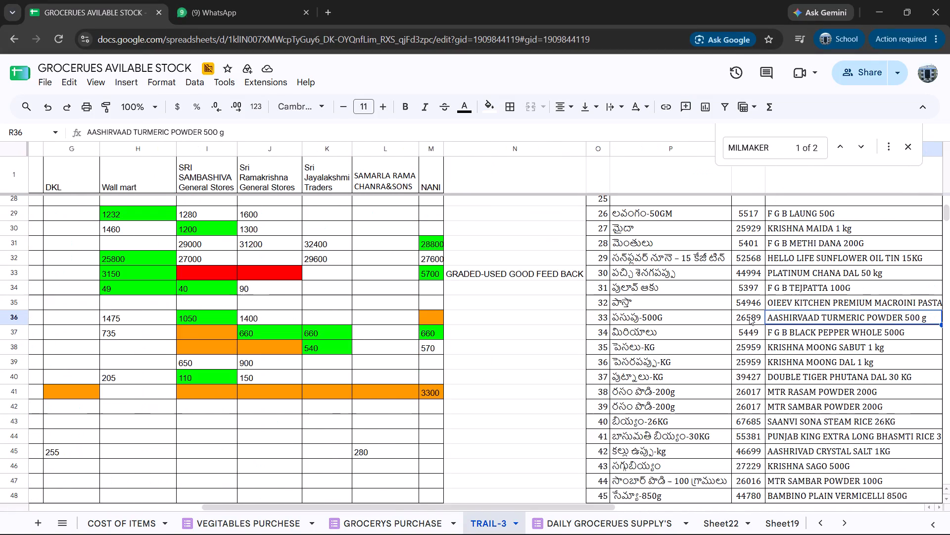
key("Right")
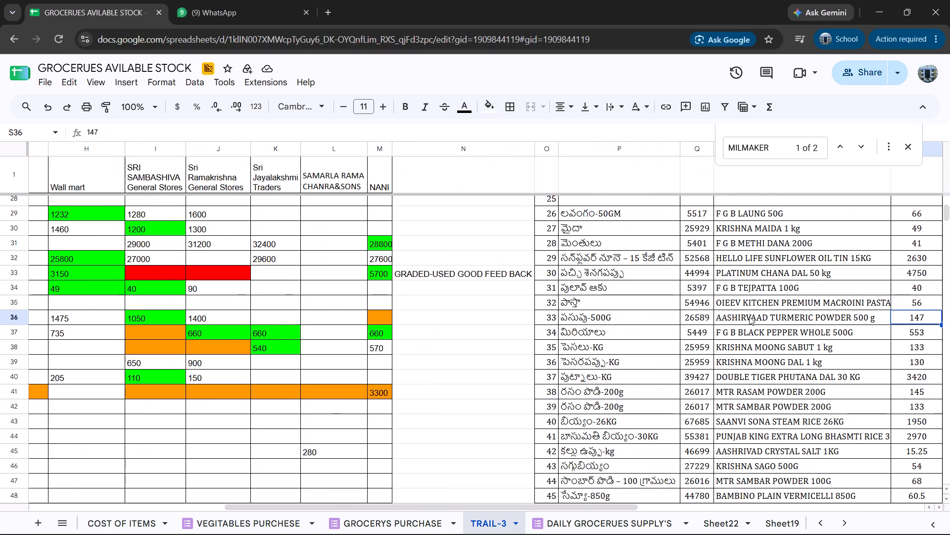
key("Left")
key("Left")
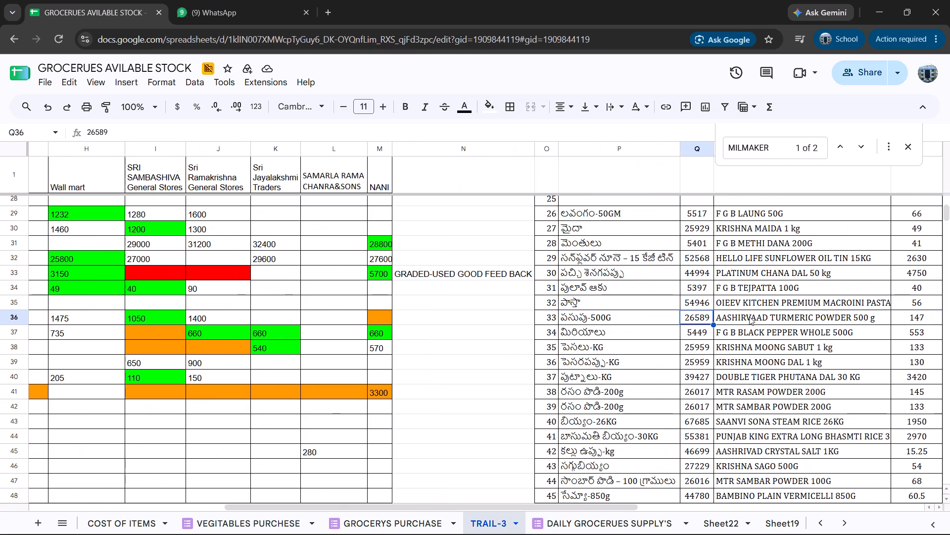
key("Left")
key("Up")
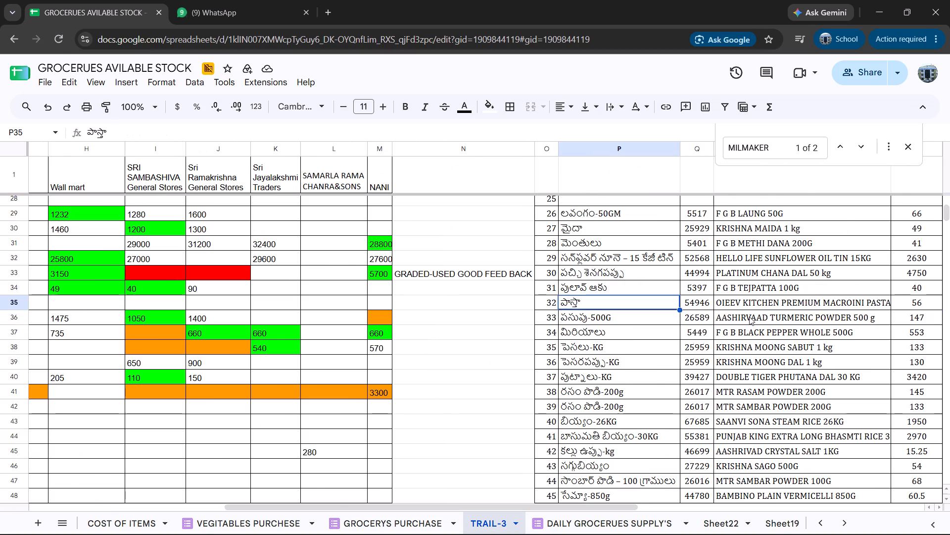
key("Up")
key("Up")
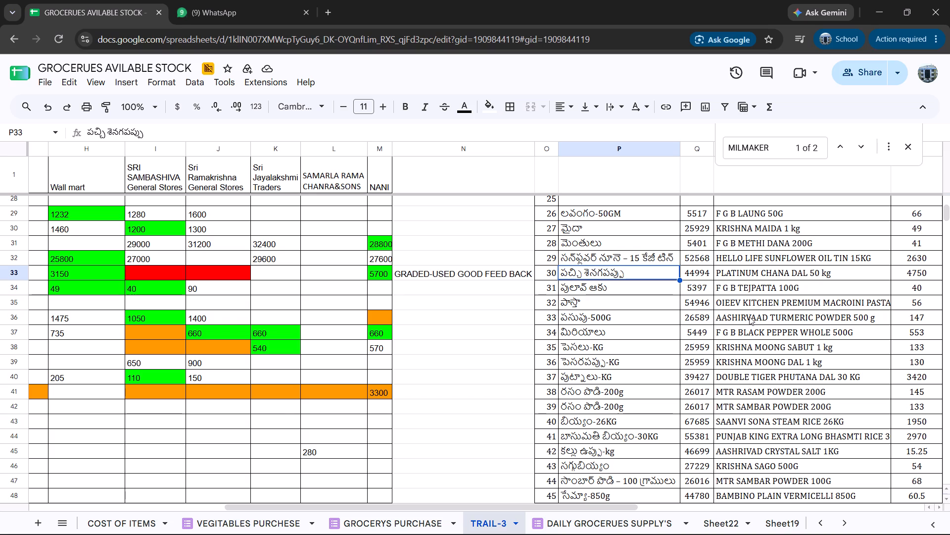
key("Left")
key("Left")
key("Left")
key("Left")
key("Left")
key("Left")
key("Left")
key("Left")
key("Left")
key("Left")
key("Left")
key("Left")
key("Left")
key("Left")
key("Left")
key("Left")
key("Left")
key("Left")
key("Left")
key("Left")
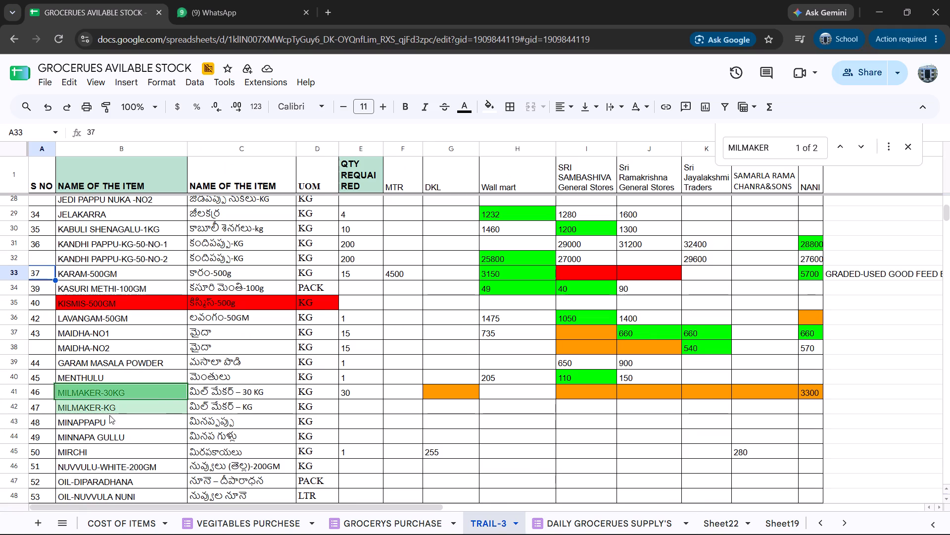
left_click(10, 420)
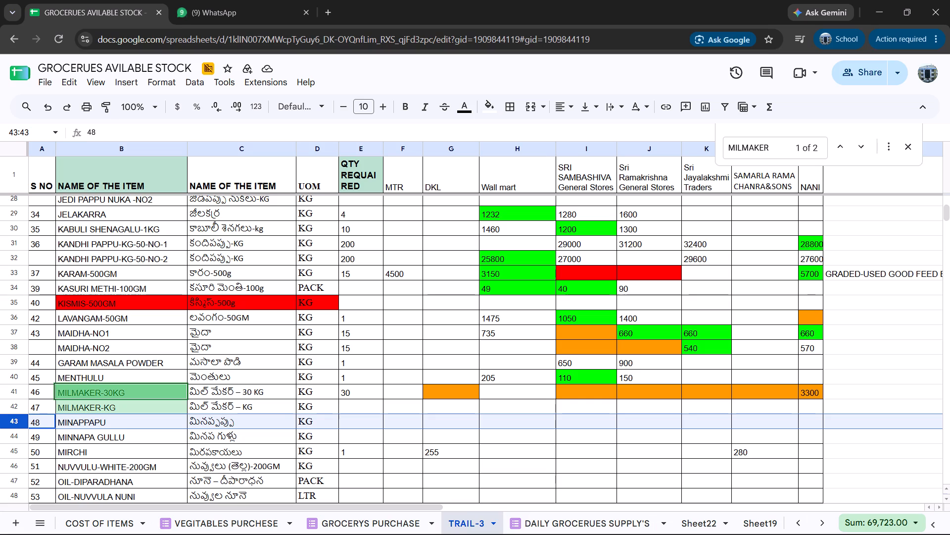
key("Delete")
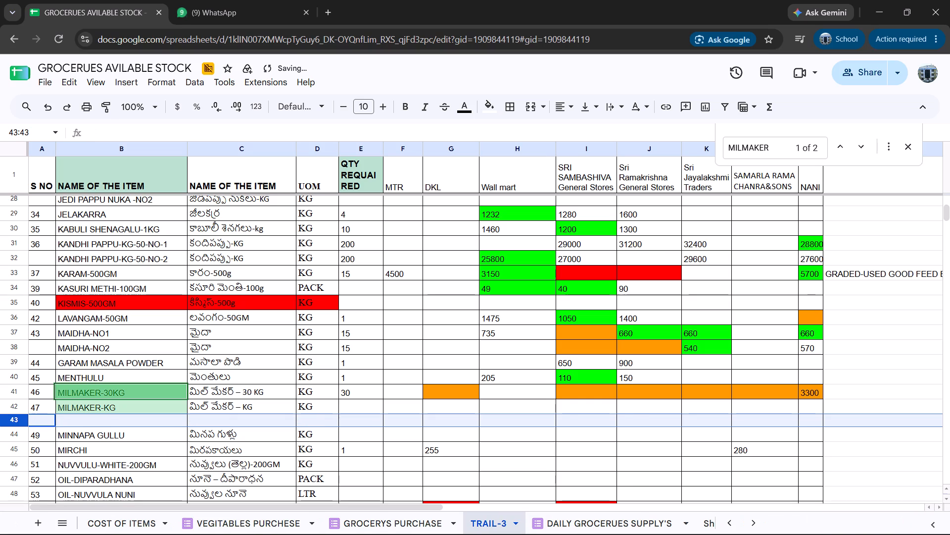
left_click(11, 432)
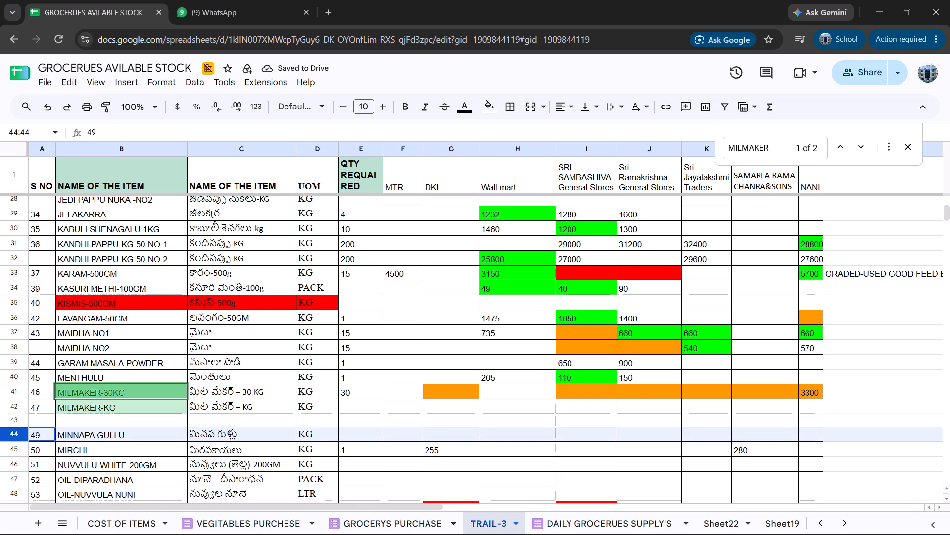
key("Delete")
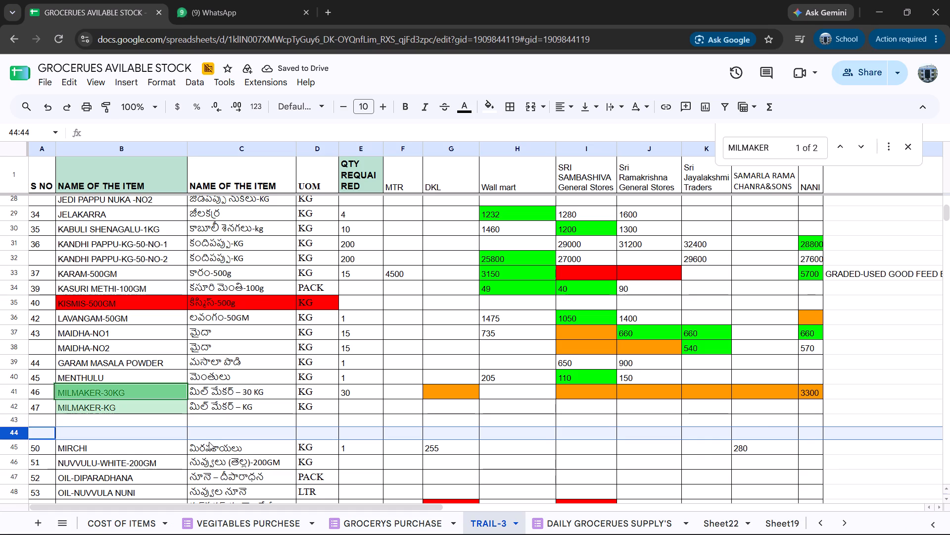
Search the sheet for MIRCHI using the item name copied from row 45.
left_click(259, 444)
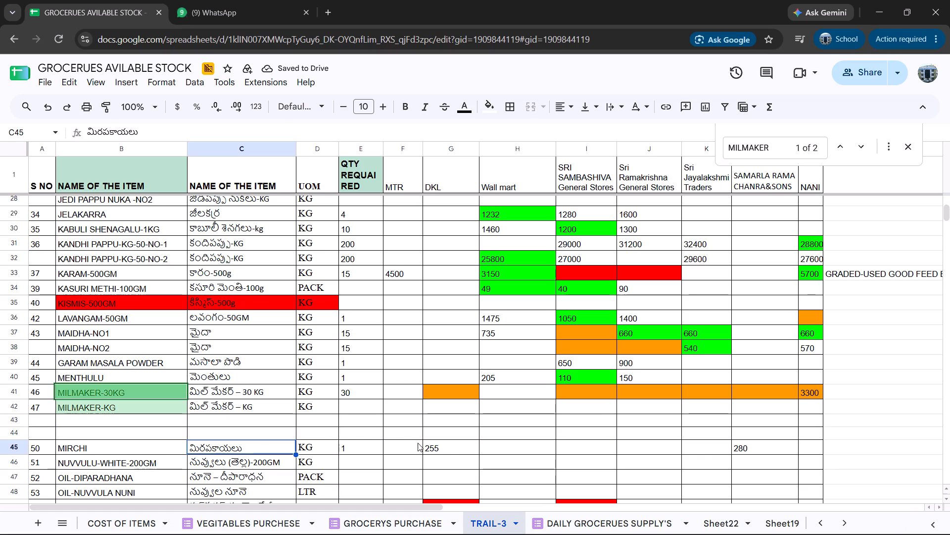
left_click(499, 445)
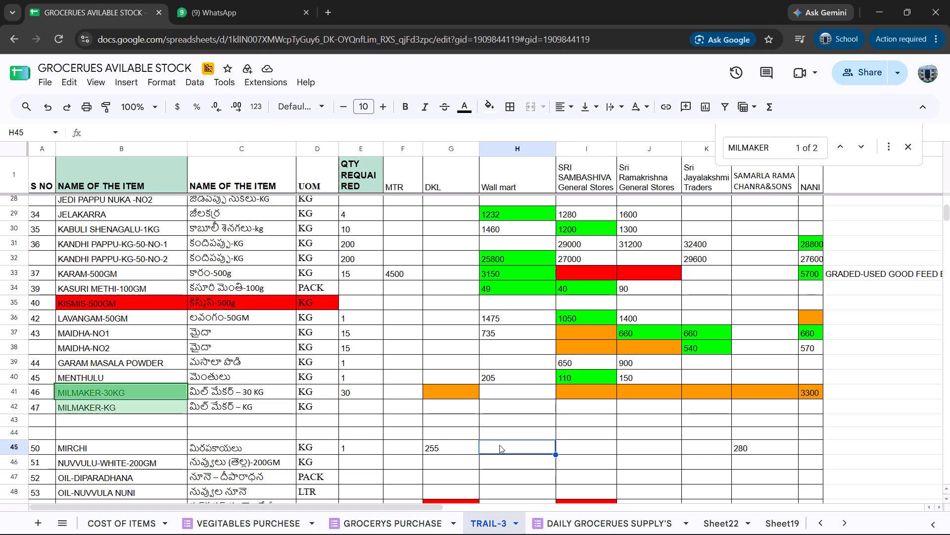
double_click(89, 447)
left_click_drag(96, 443, 44, 453)
key("ctrl+c")
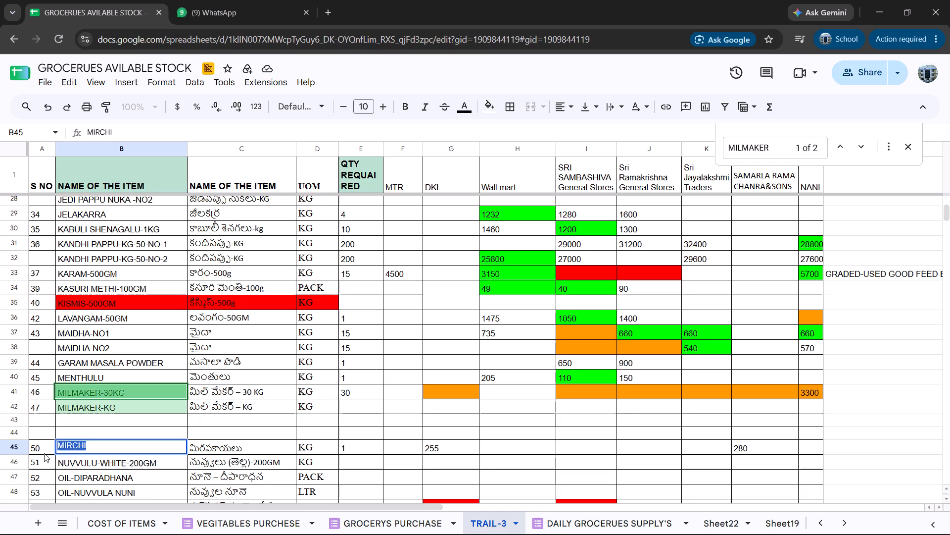
double_click(780, 150)
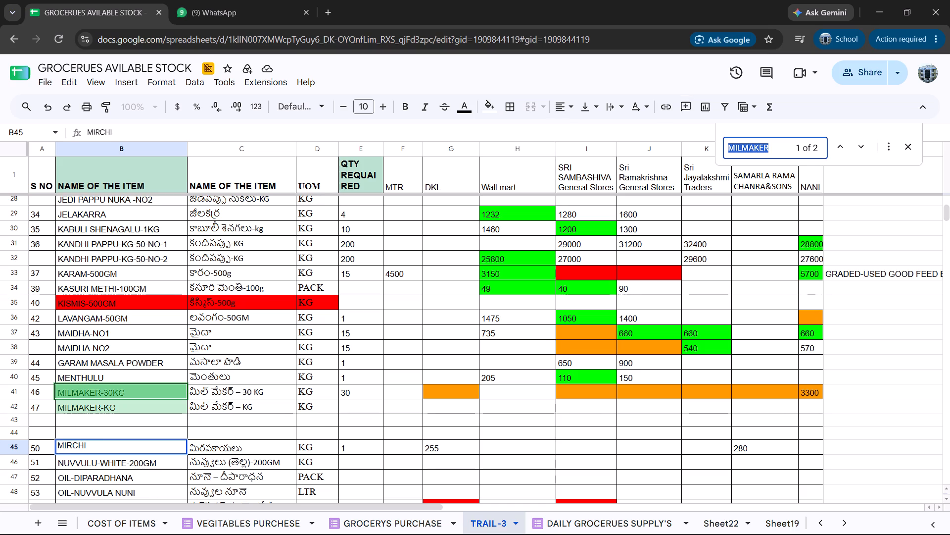
key("ctrl+v")
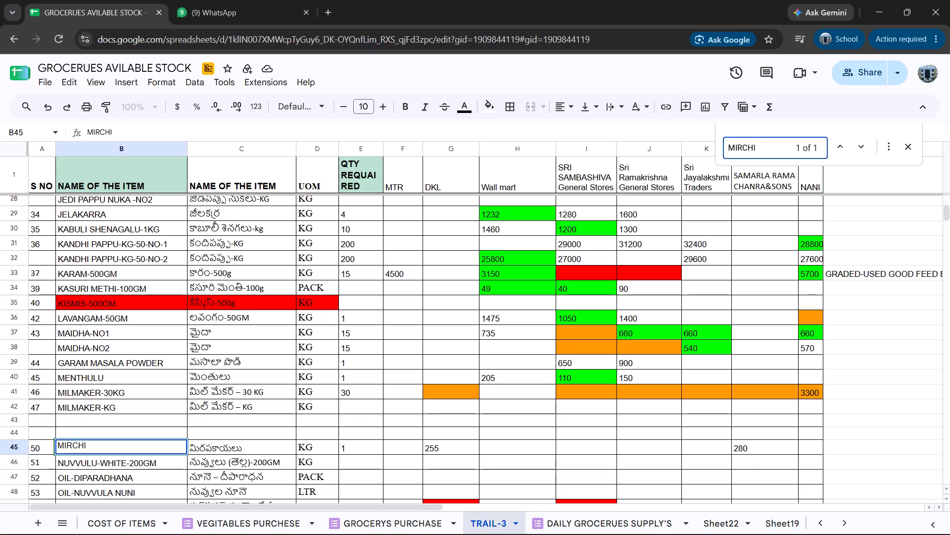
key("Return")
Look through the Telugu item names in the price list, down to its last entry and back up, for a MIRCHI match.
left_click(891, 298)
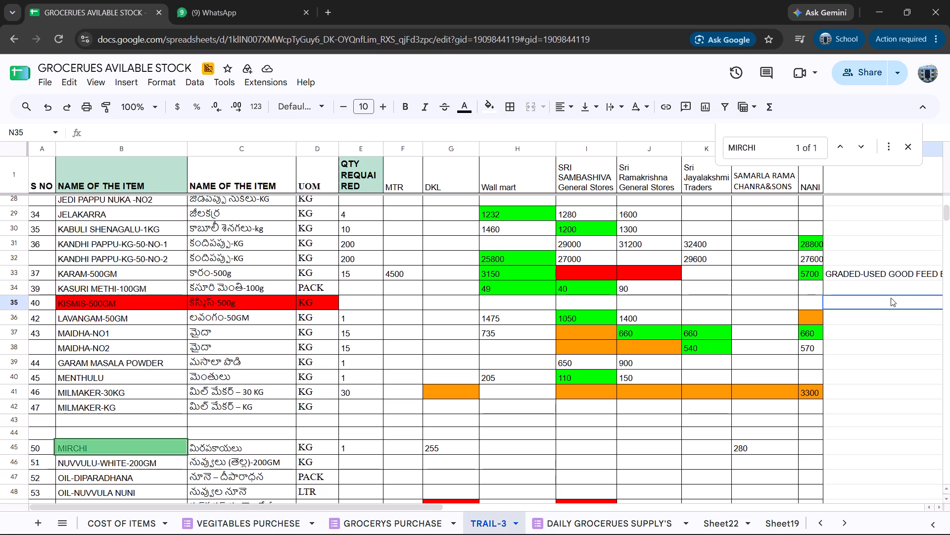
key("Right")
key("Right")
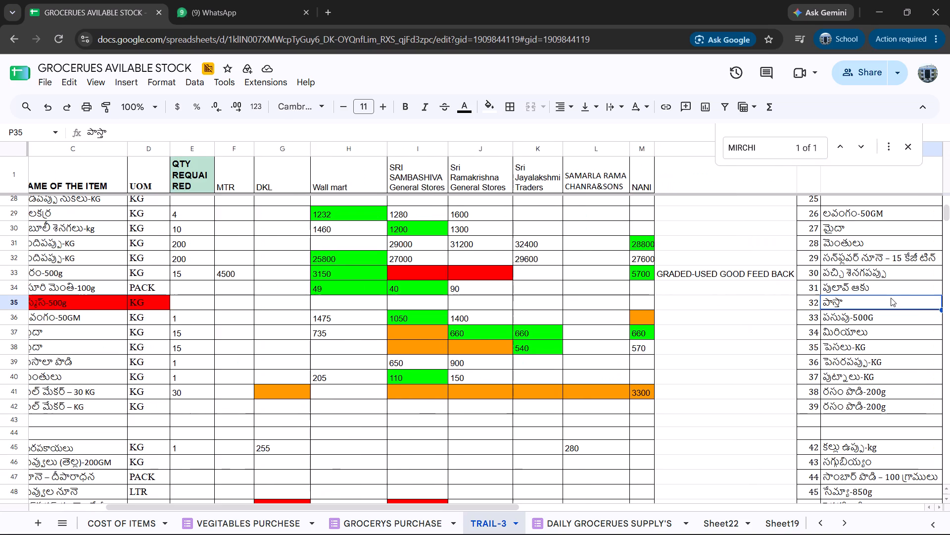
key("Right")
key("Right")
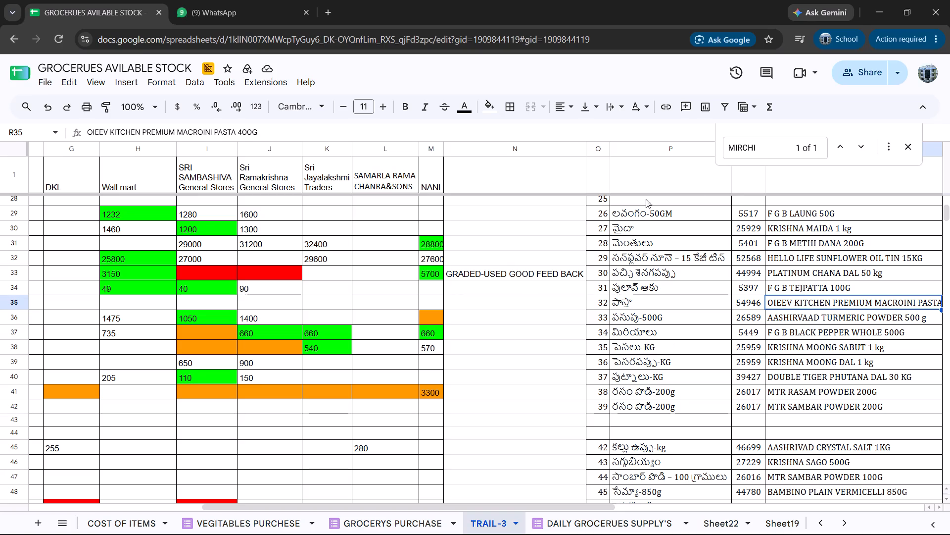
left_click(662, 413)
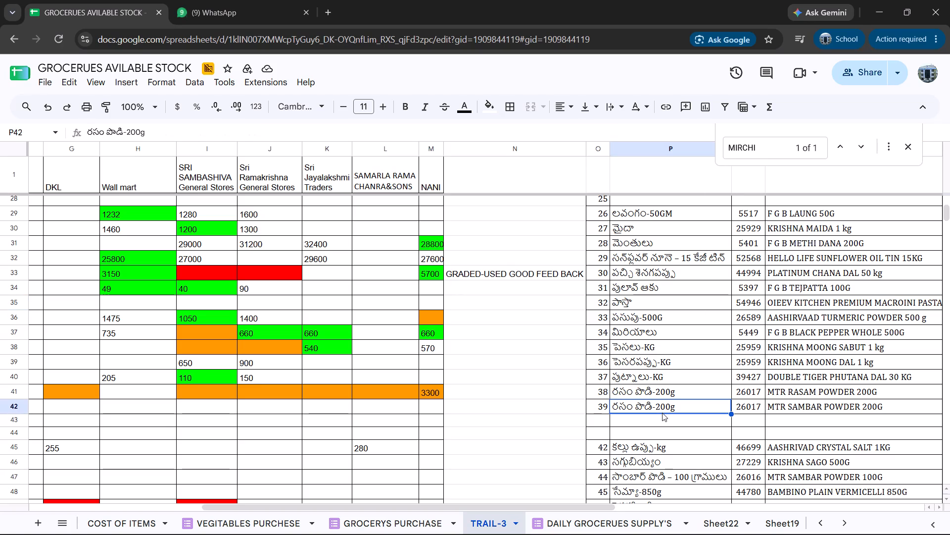
key("Down")
key("Down")
key("Down")
key("Down")
key("Down")
key("Down")
key("Down")
key("Down")
key("Down")
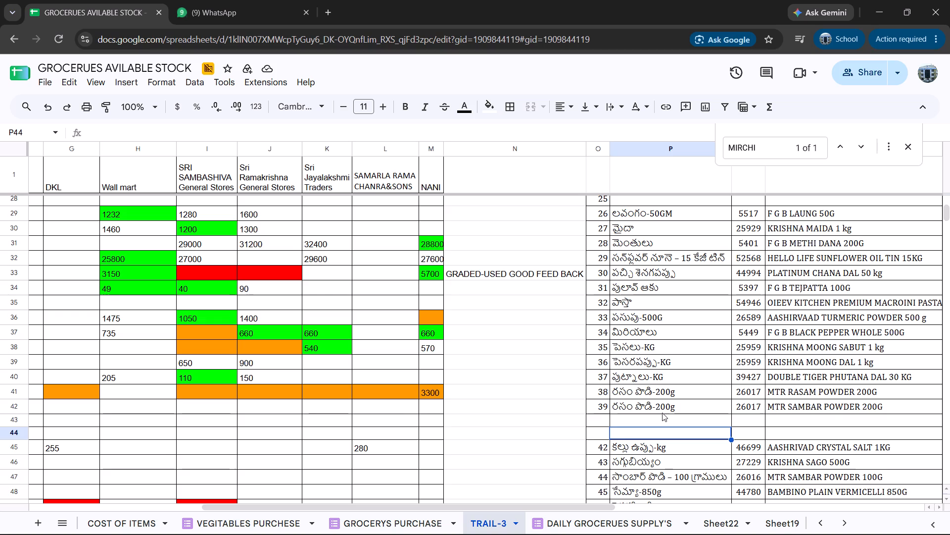
key("Down")
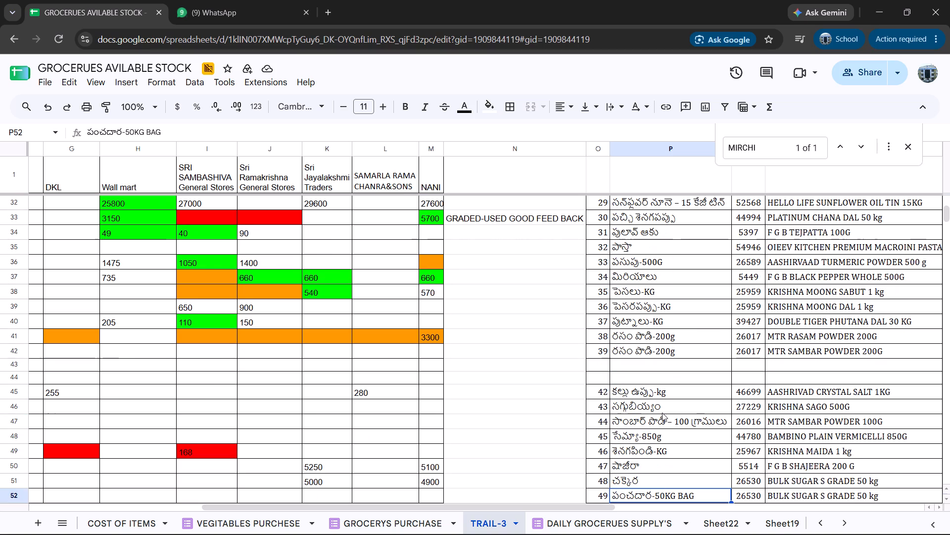
key("Down")
key("Down")
key("Down")
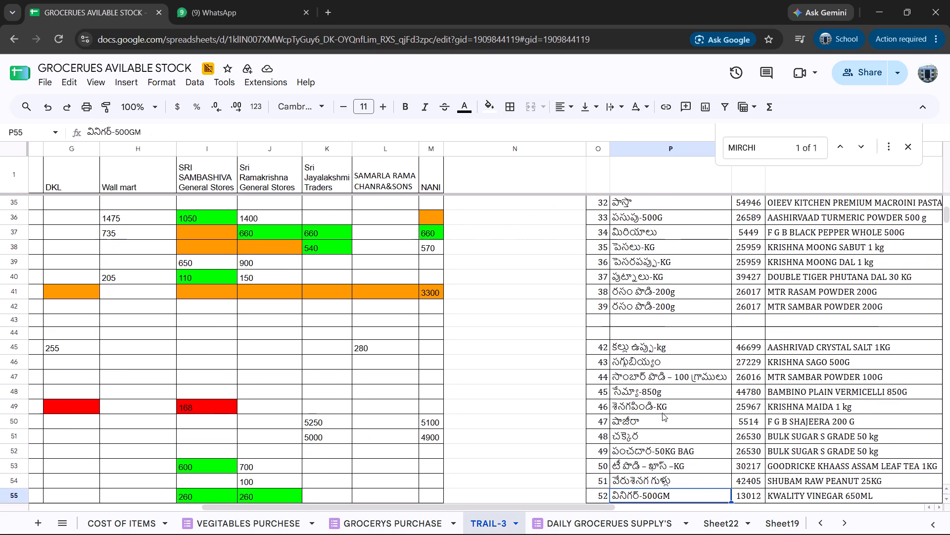
key("Down")
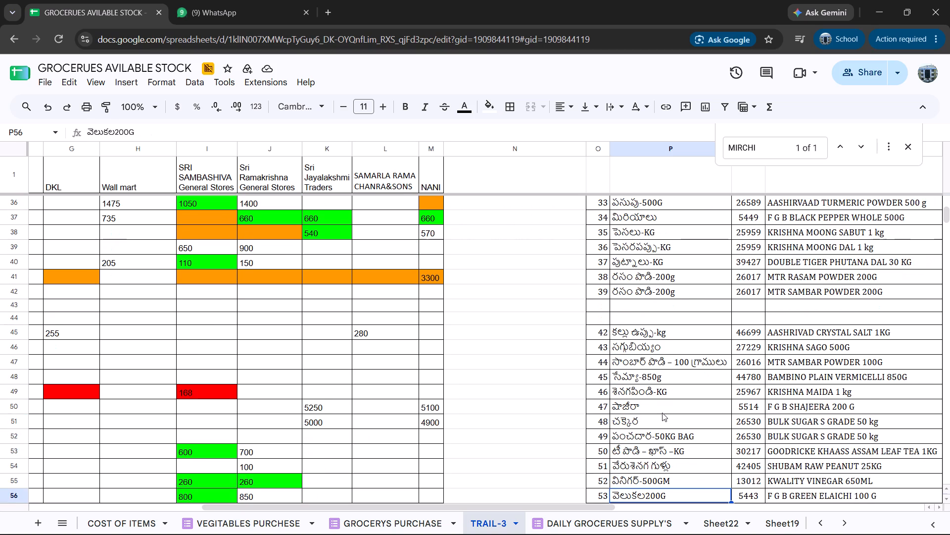
key("Down")
key("Up")
key("Up")
key("Up")
key("Up")
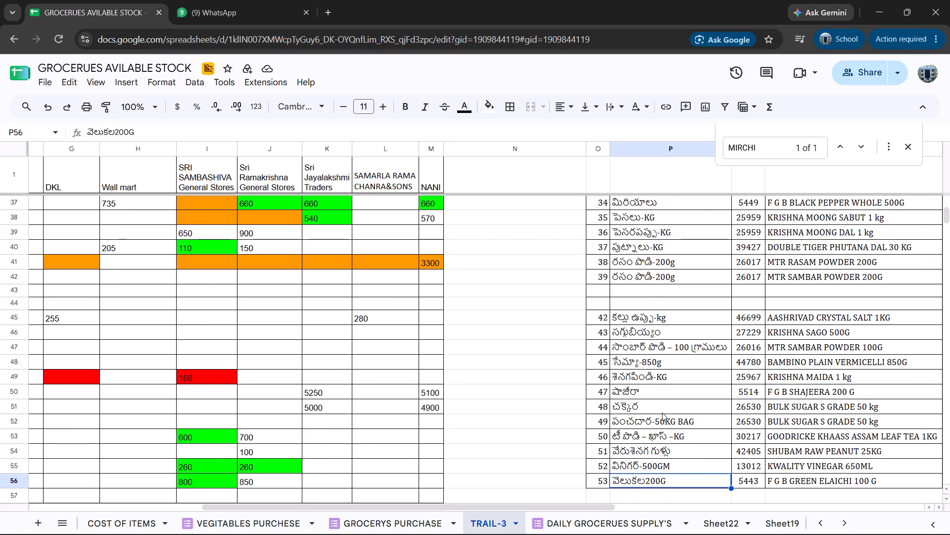
key("Up")
key("Up")
key("Up")
key("Up")
key("Up")
key("Up")
key("Up")
key("Up")
key("Up")
key("Up")
key("Up")
key("Up")
key("Up")
key("Up")
key("Up")
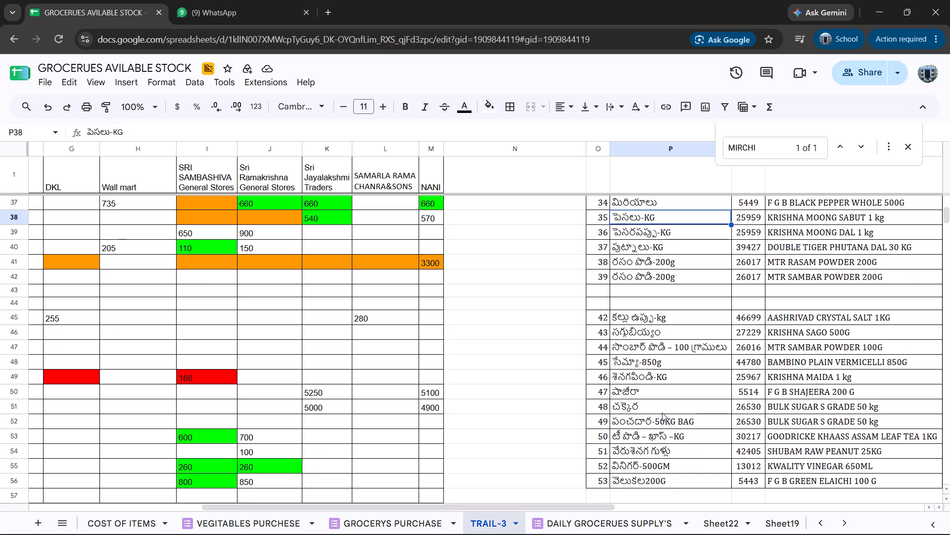
key("Up")
key("Up")
key("Up")
key("Up")
key("Up")
key("Up")
key("Up")
key("Up")
key("Up")
key("Up")
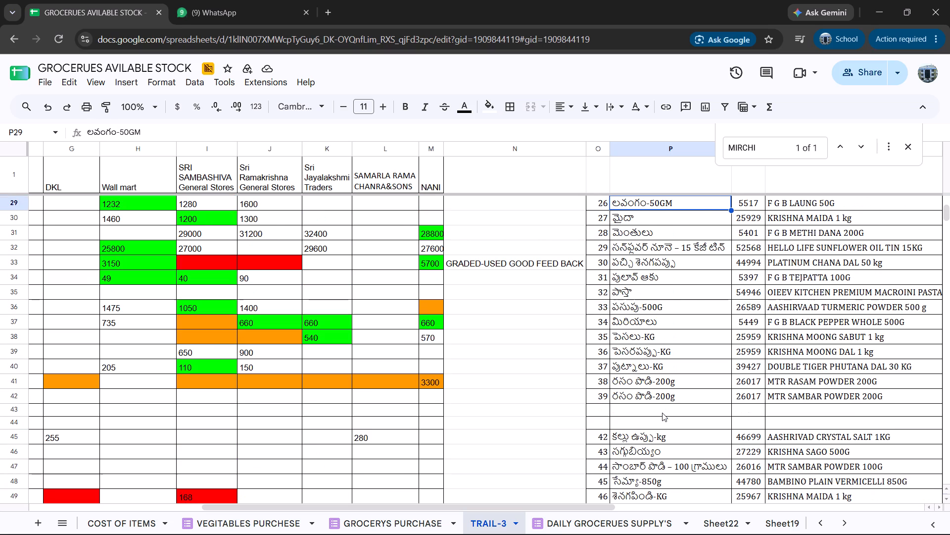
key("Up")
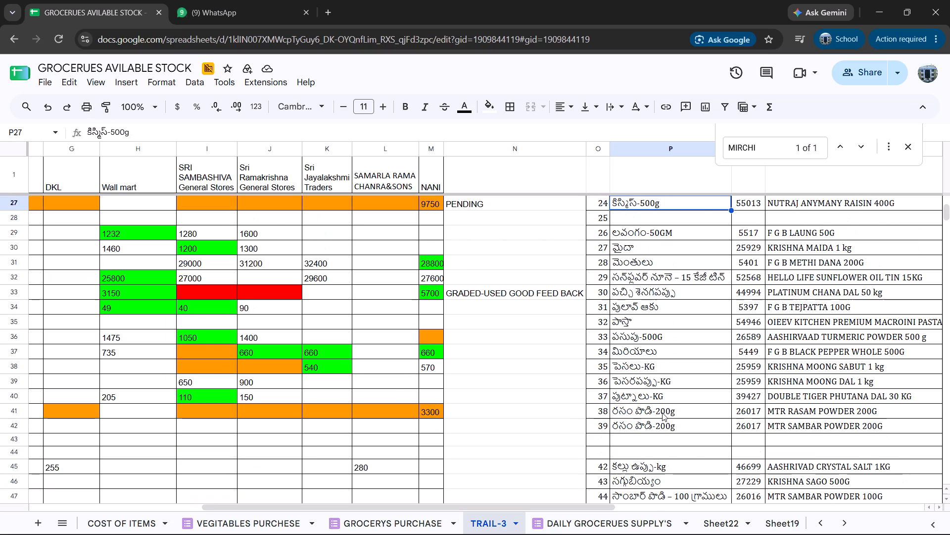
Examine the purchase records dated 2/10/2026 beside the price list, moving up through their item and brand entries.
key("Right")
key("Right")
key("Right")
key("Right")
key("Right")
key("Right")
key("Right")
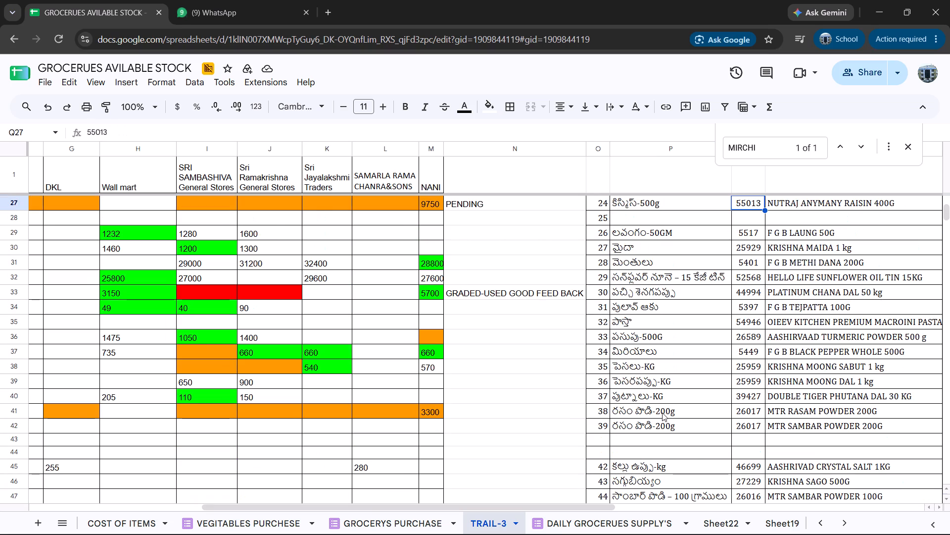
key("Right")
key("Up")
key("Up")
key("Up")
key("Up")
key("Up")
key("Up")
key("Up")
key("Up")
key("Up")
key("Up")
key("Up")
key("Up")
key("Up")
key("Up")
key("Up")
key("Up")
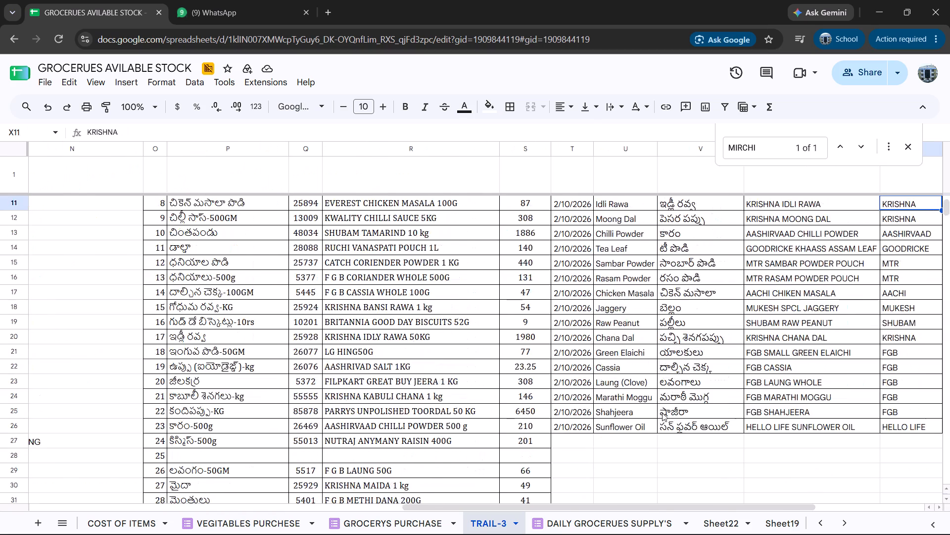
key("Up")
key("Up")
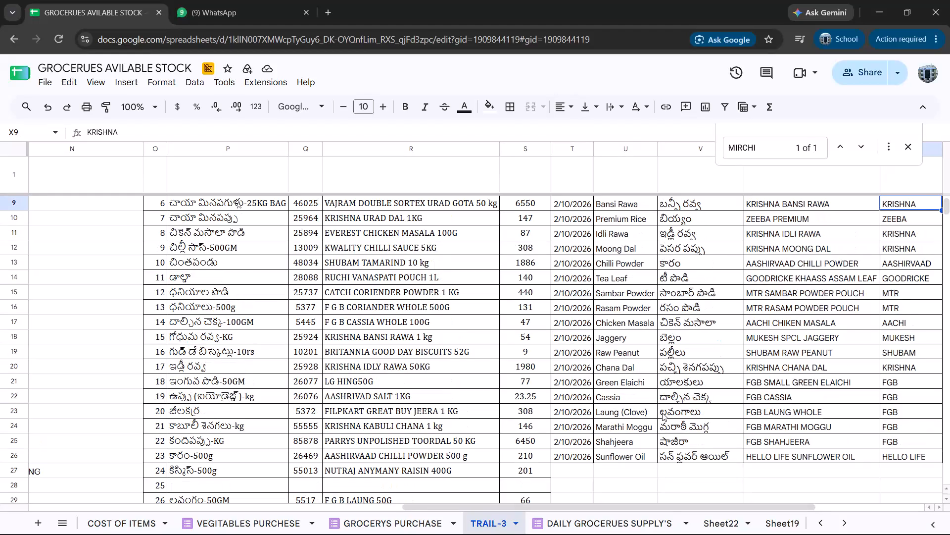
Examine the 2/10/2026 purchase records up to their column headings and back down to the Moong Dal entry.
key("Up")
key("Up")
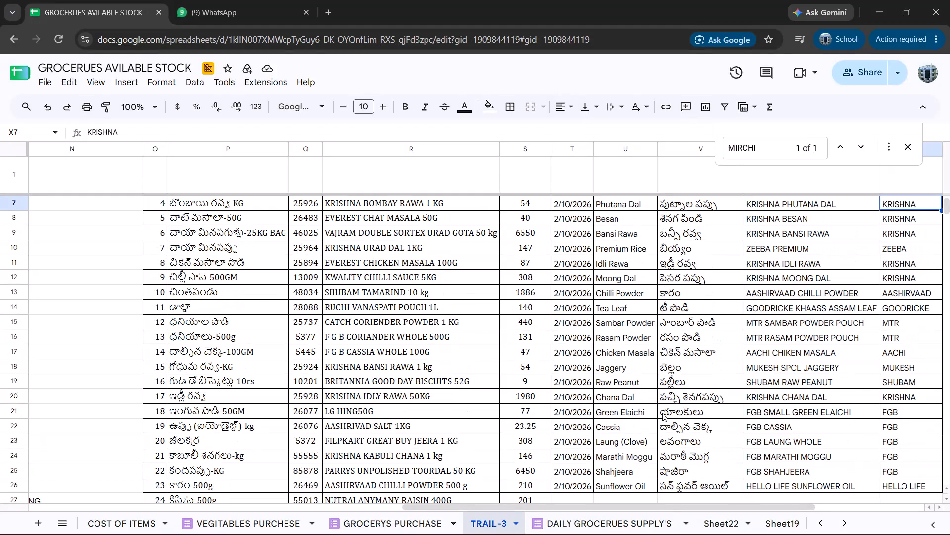
key("Up")
key("Up")
key("Up")
key("Up")
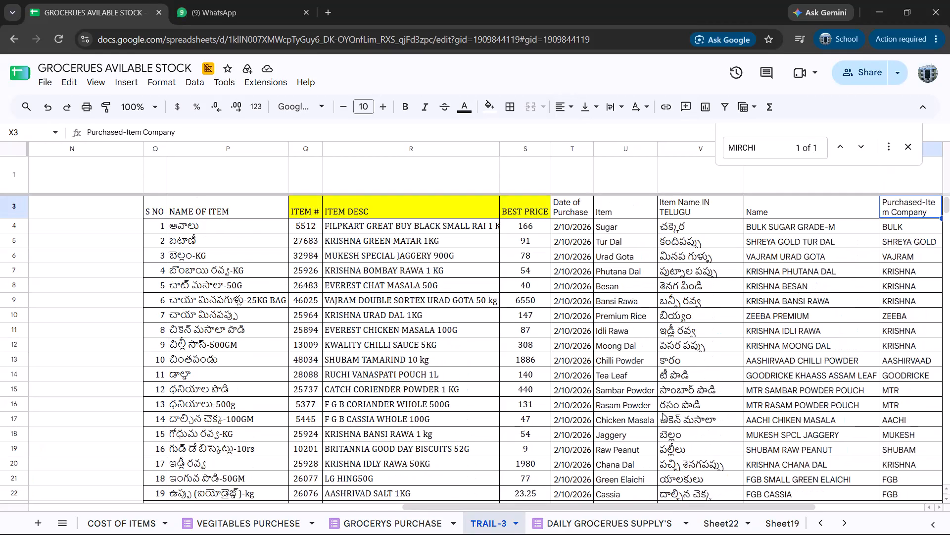
key("Up")
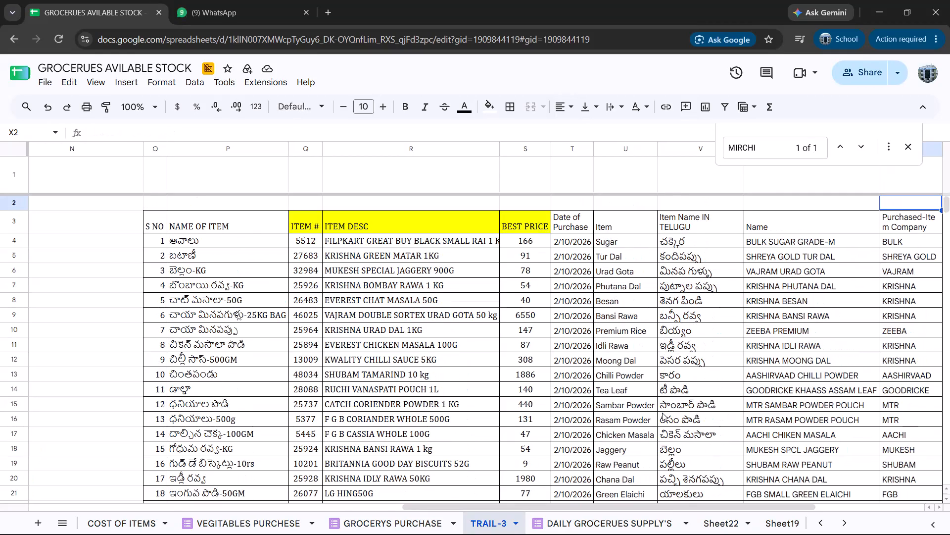
key("Down")
key("Down")
key("Down")
key("Down")
key("Down")
key("Down")
key("Down")
key("Down")
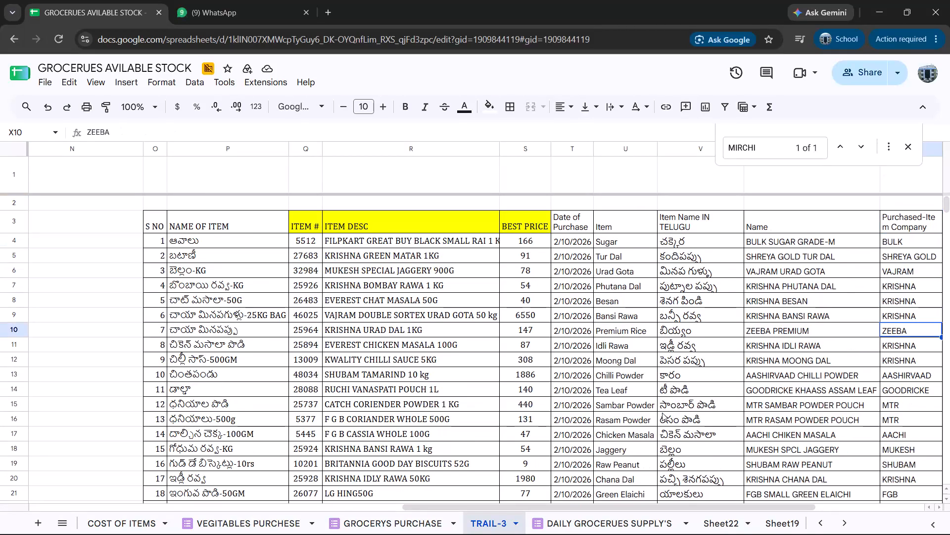
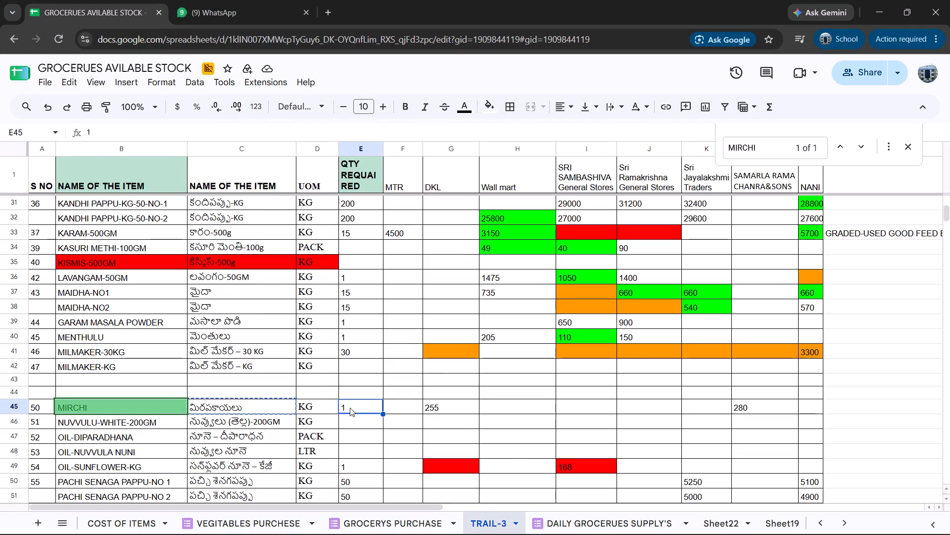
Set the required quantity for MIRCHI in row 45 to 10.
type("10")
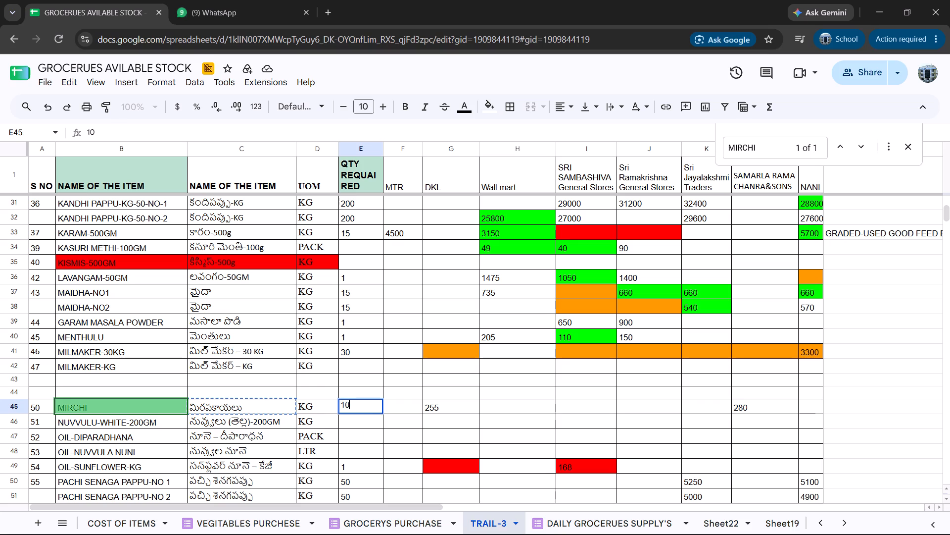
For MIRCHI's required quantity of 10, set the DKL price to 2550 and the SAMARLA RAMA CHANRA&SONS price to 2800.
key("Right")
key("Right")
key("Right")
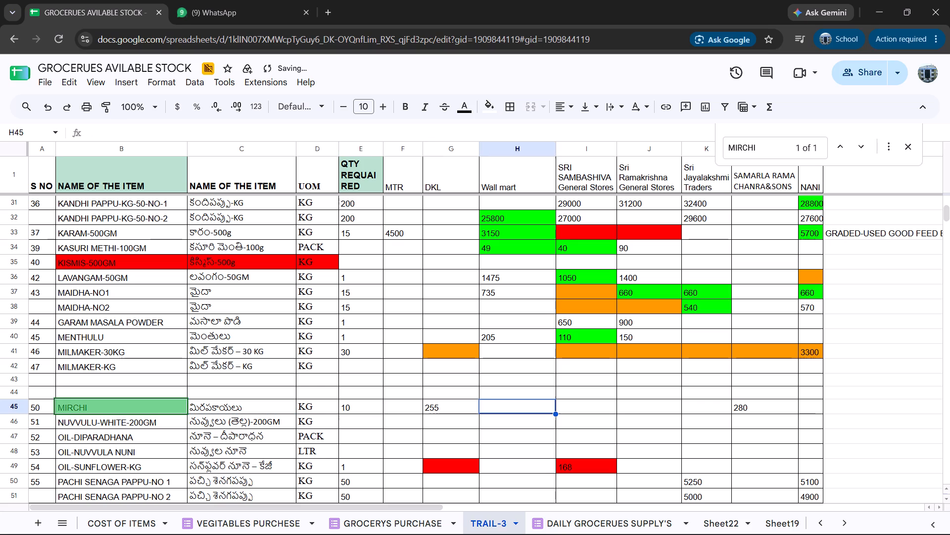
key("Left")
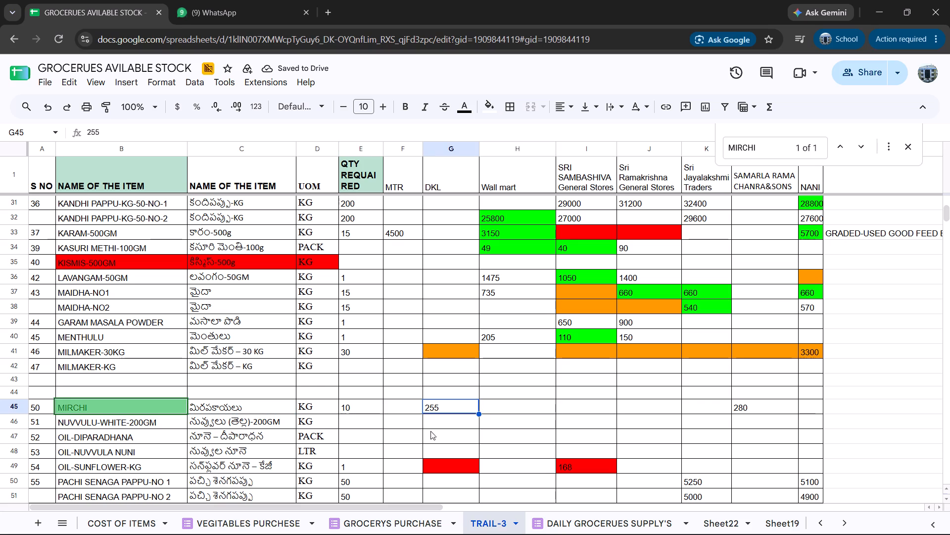
double_click(440, 407)
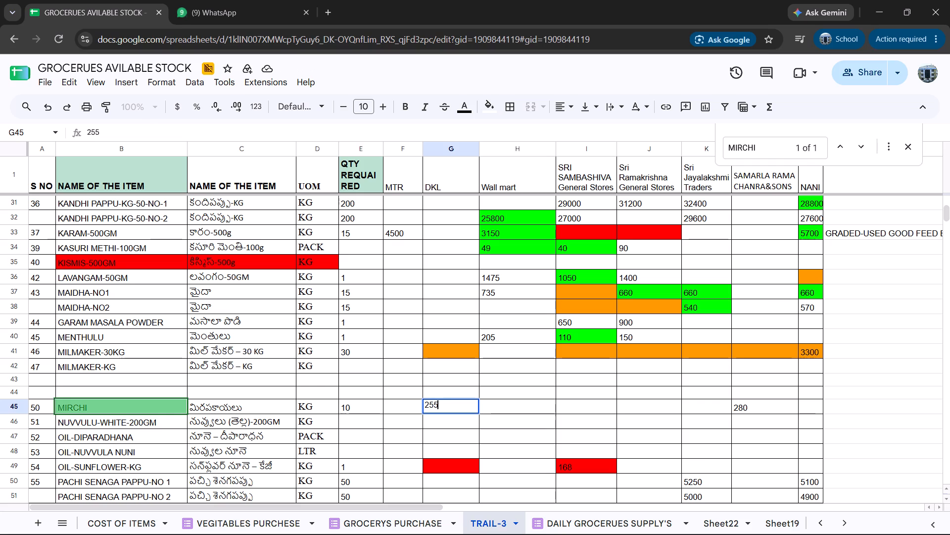
key("0")
double_click(753, 405)
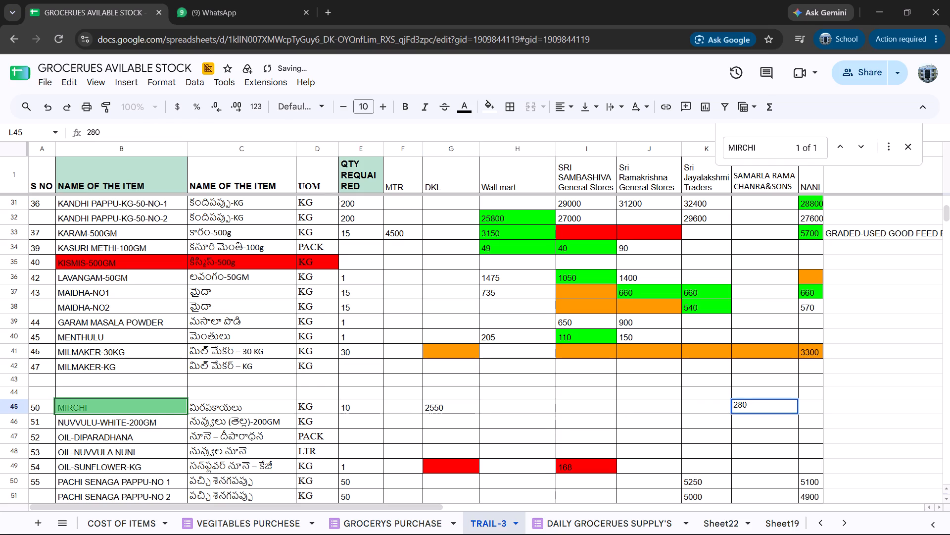
key("0")
key("Return")
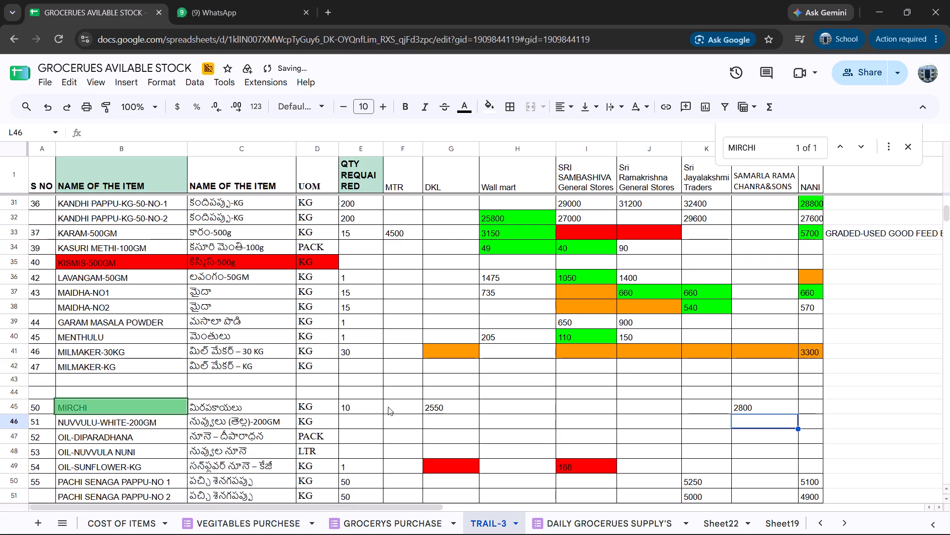
Clear the full contents of the NUVVULU-WHITE-200GM and OIL-NUVVULA NUNI rows, sheet rows 46 and 48.
left_click(14, 425)
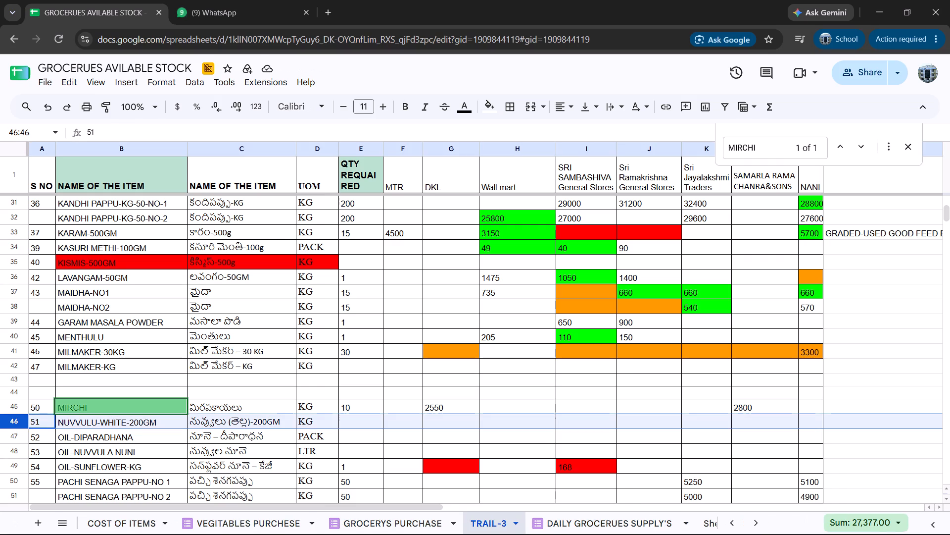
key("Delete")
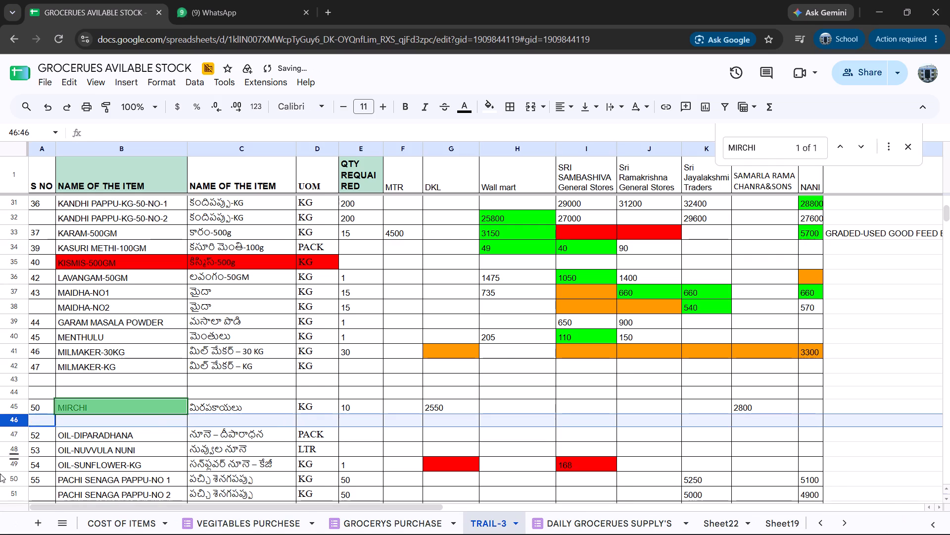
left_click(14, 449)
key("Delete")
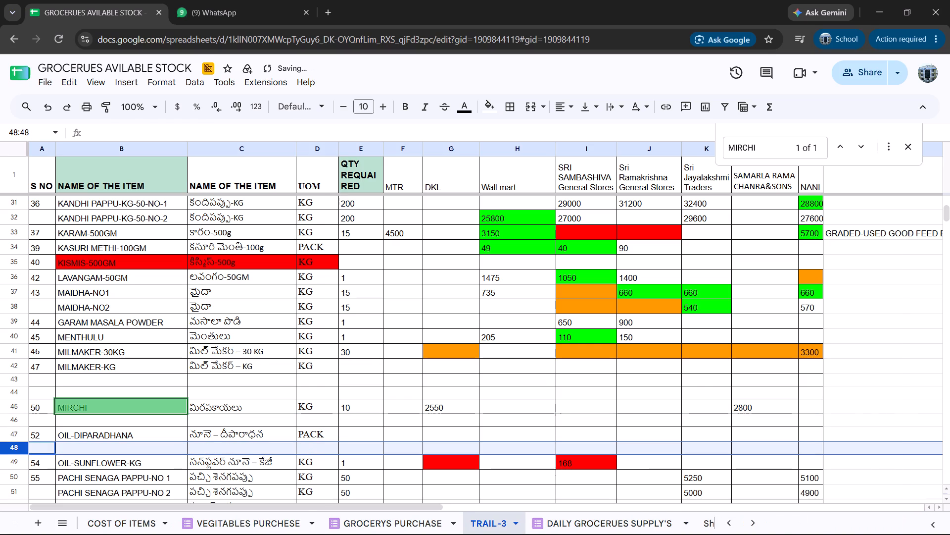
Delete the SRI SAMBASHIVA General Stores price from the OIL-SUNFLOWER-KG row, keeping the cell's red fill.
left_click(16, 476)
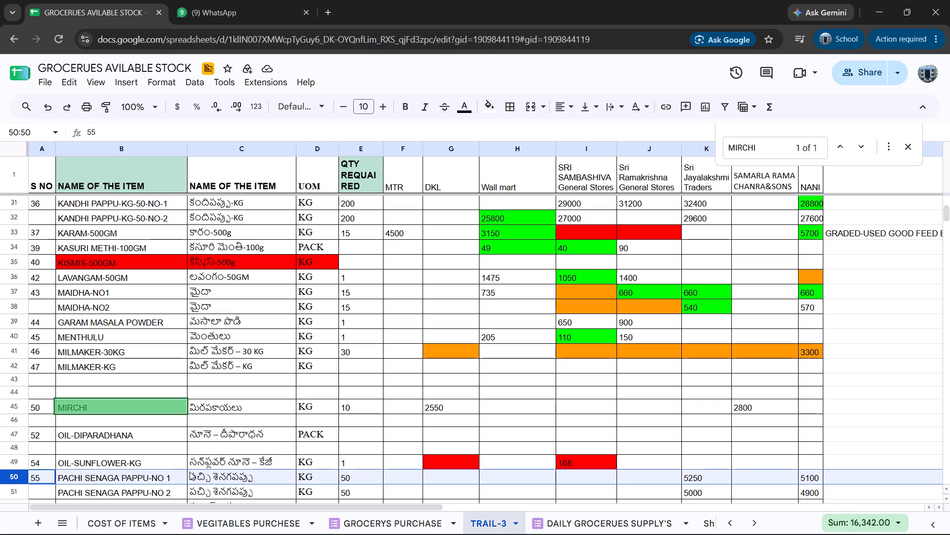
left_click(209, 477)
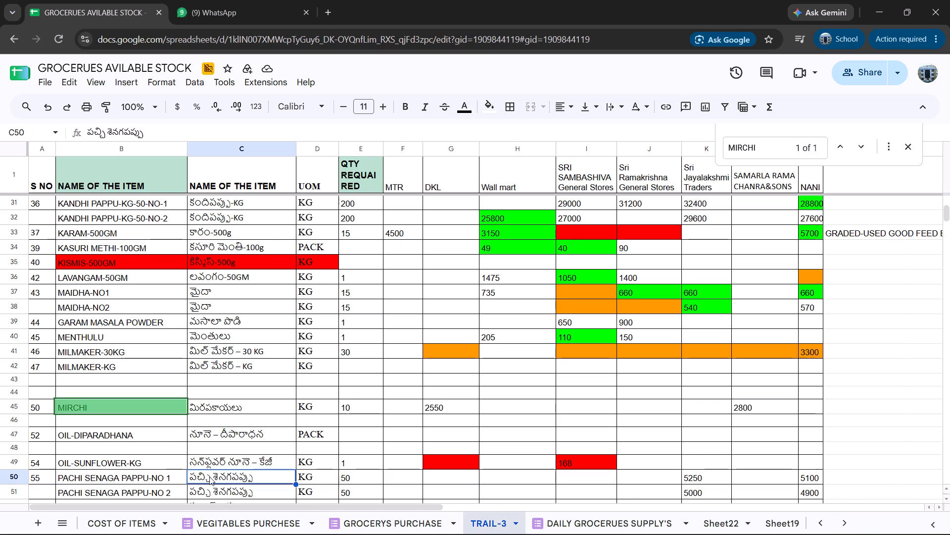
key("Down")
key("Down")
key("Down")
key("Down")
key("Down")
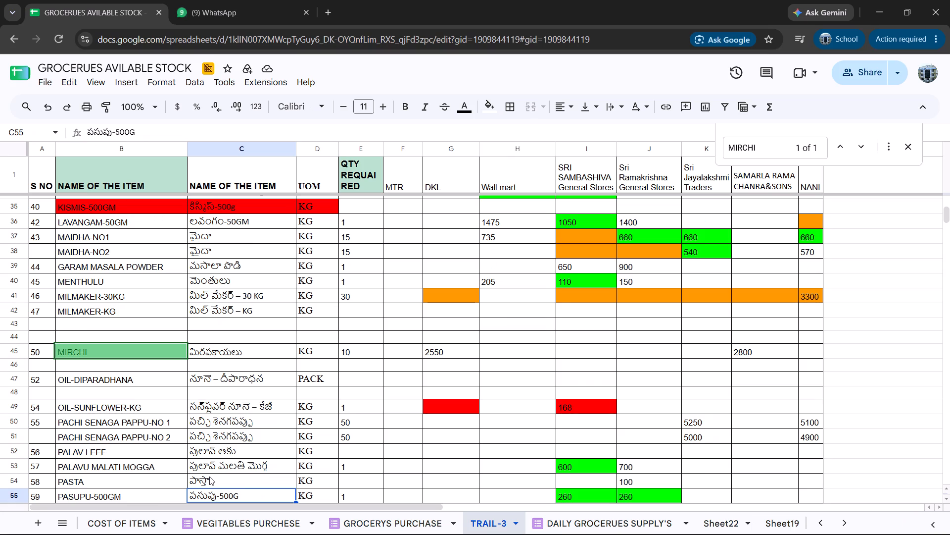
left_click(576, 406)
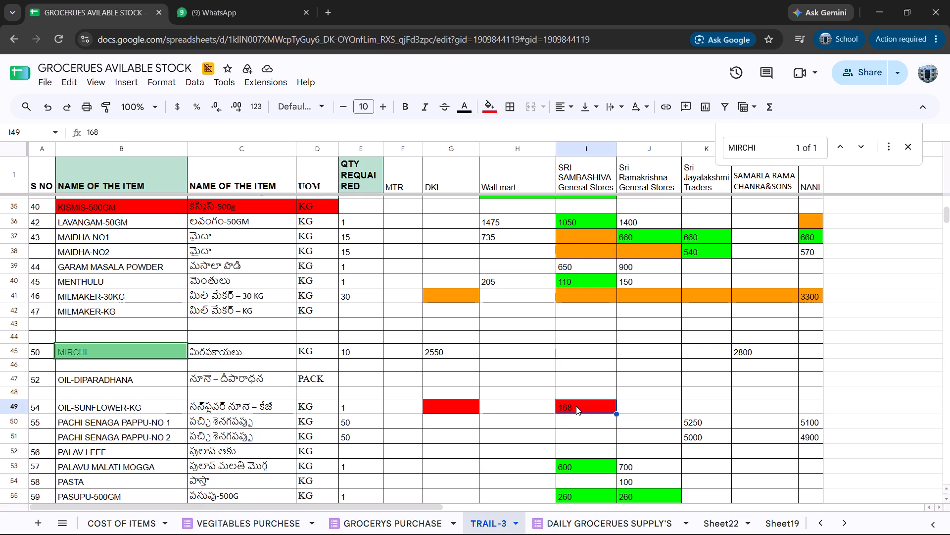
key("Delete")
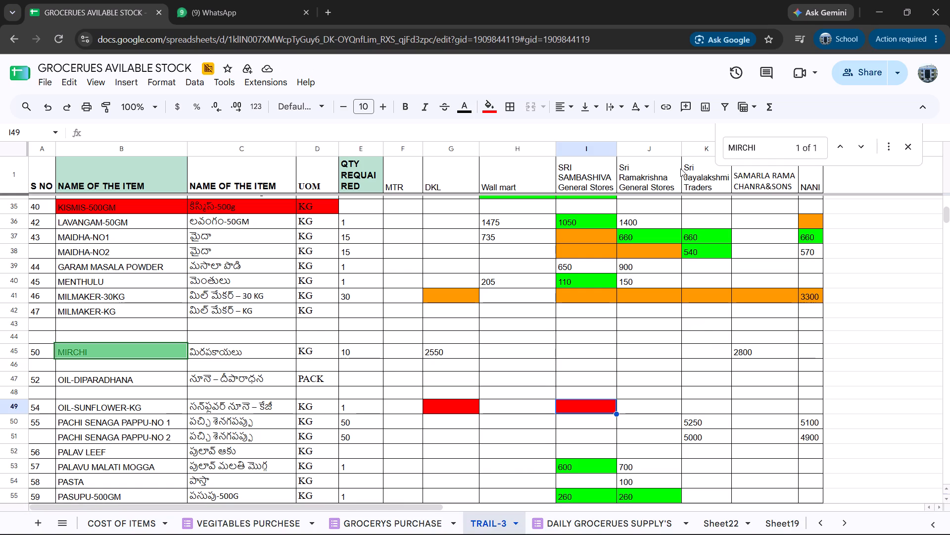
Look through the price list's item descriptions from the pasta entry up to the coriander entries, and back down to AASHRIVAD SALT.
left_click(788, 204)
key("Right")
key("Right")
key("Right")
key("Right")
key("Right")
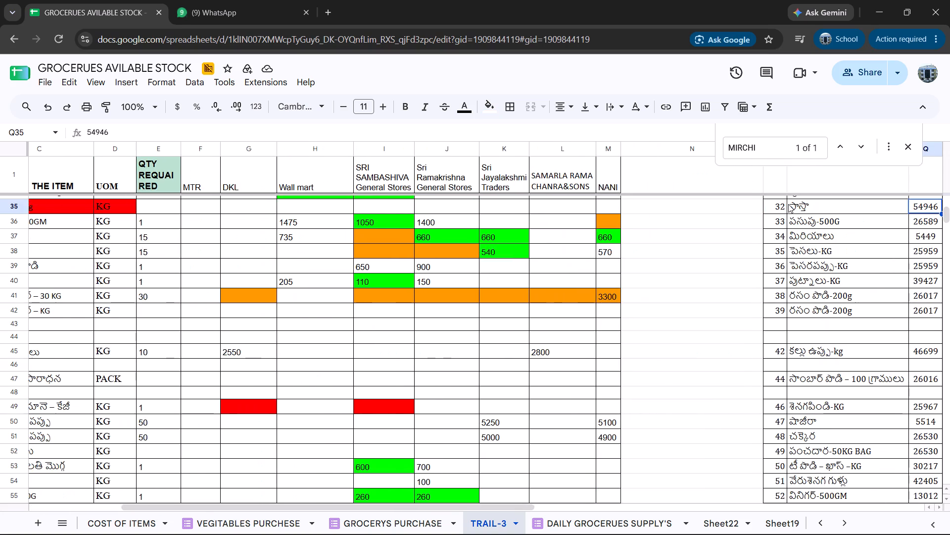
key("Right")
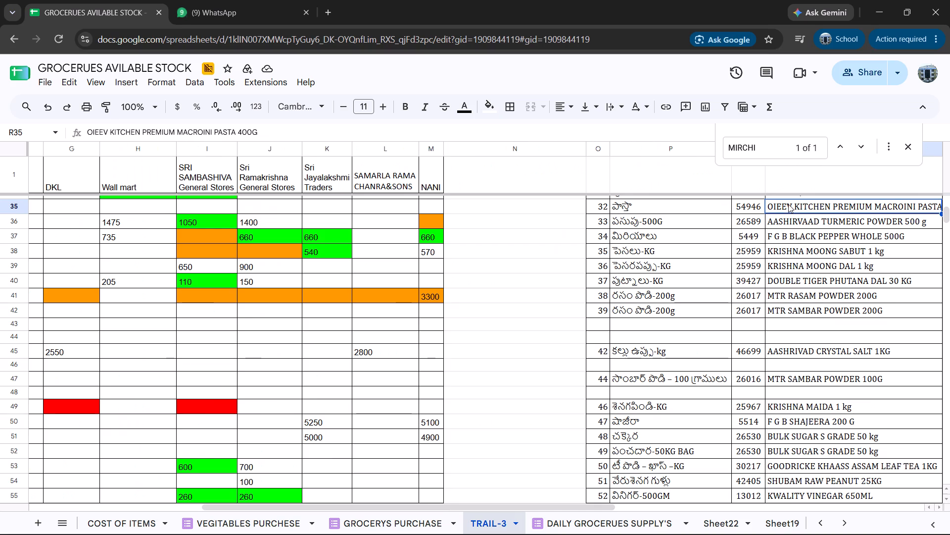
key("Up")
key("Up")
key("Up")
key("Up")
key("Up")
key("Up")
key("Up")
key("Up")
key("Up")
key("Up")
key("Up")
key("Up")
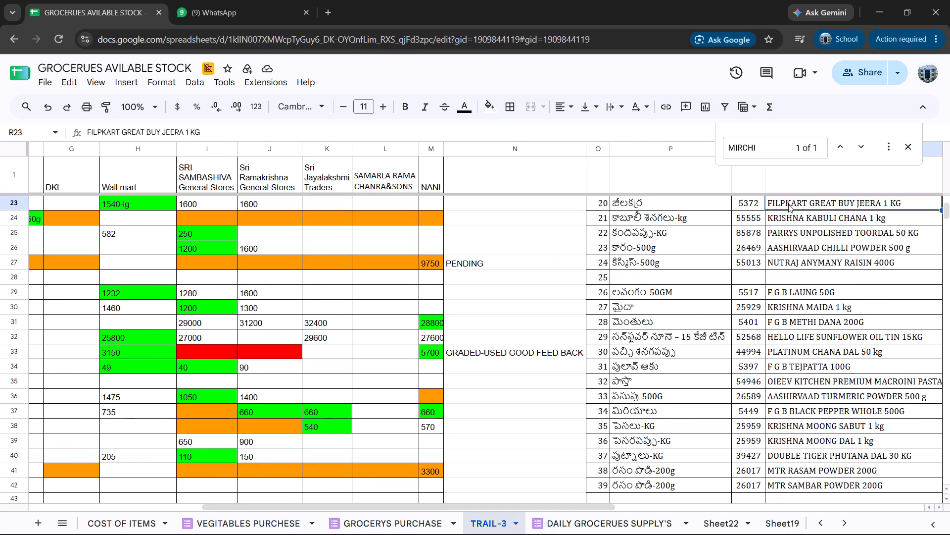
key("Up")
key("Up")
key("Up")
key("Up")
key("Up")
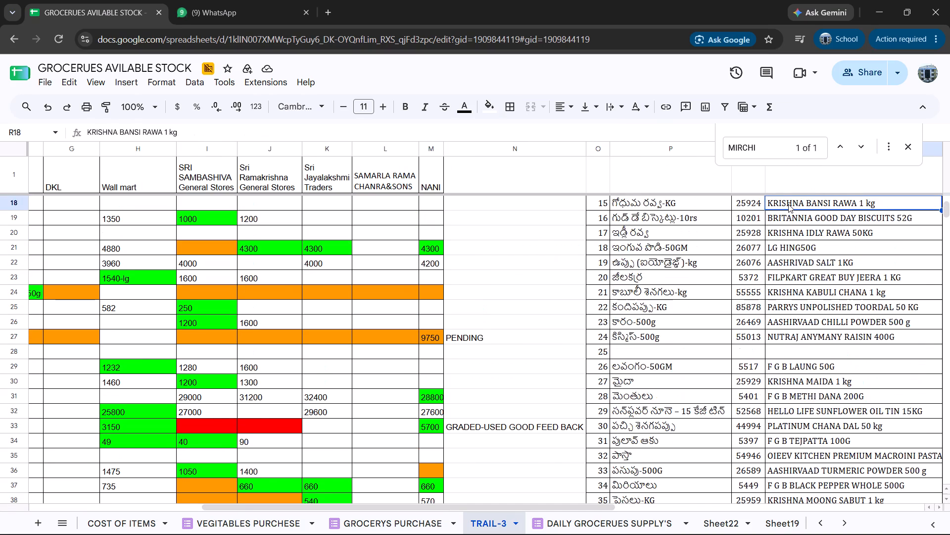
key("Up")
key("Up")
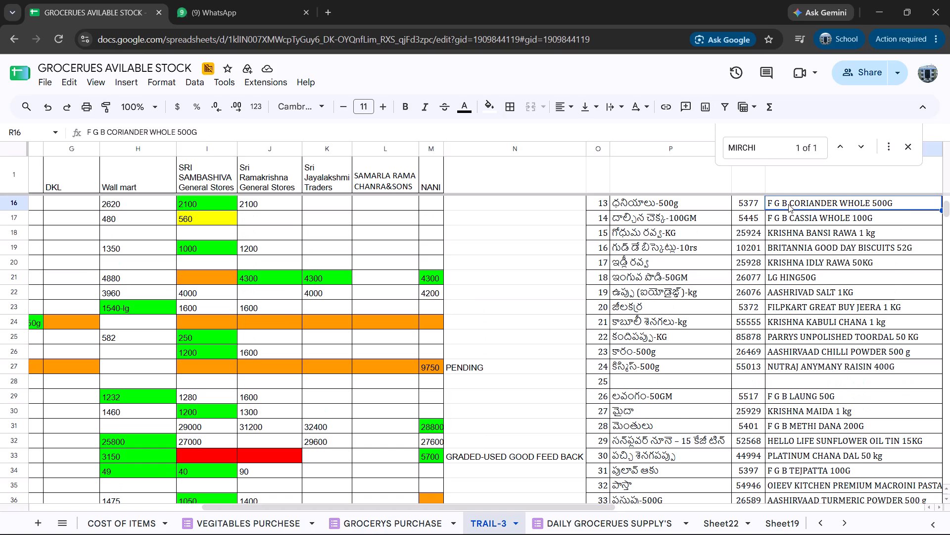
key("Up")
key("Down")
key("Down")
key("Down")
key("Down")
key("Down")
key("Down")
key("Down")
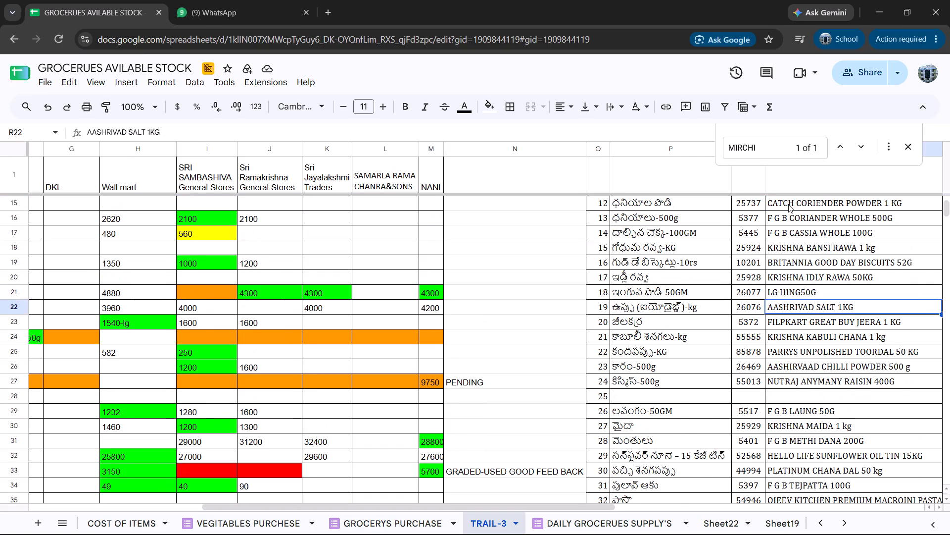
Examine the purchase records dated 2/10/2026, going up through the purchased-item company entries to the column headers.
key("Right")
key("Right")
key("Right")
key("Right")
key("Right")
key("Right")
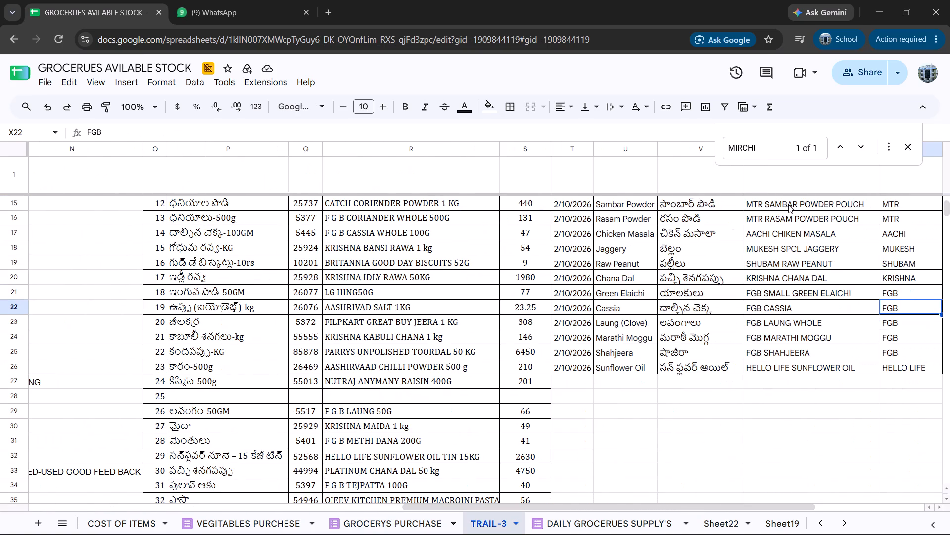
key("Up")
key("Up")
key("Up")
key("Up")
key("Up")
key("Up")
key("Up")
key("Up")
key("Up")
key("Up")
key("Up")
key("Up")
key("Up")
key("Up")
key("Up")
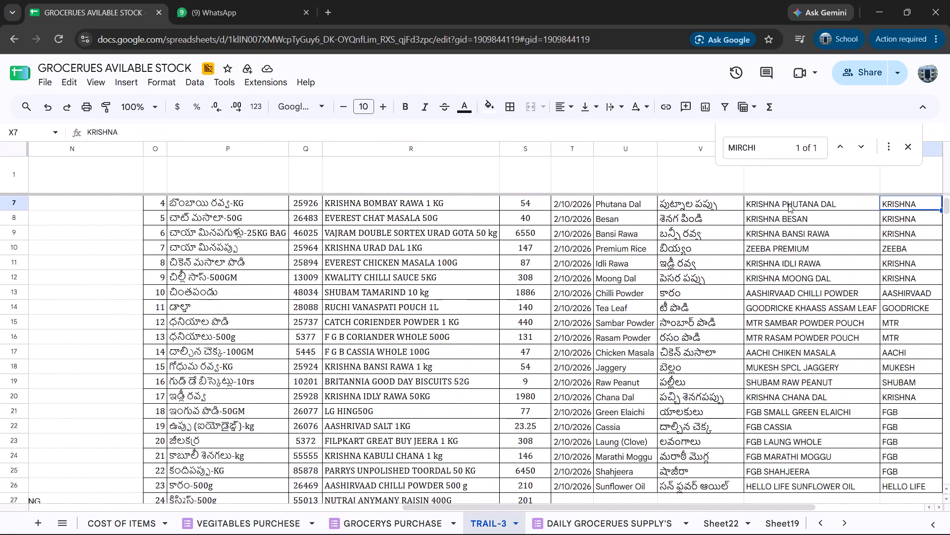
key("Up")
key("Up")
key("Up")
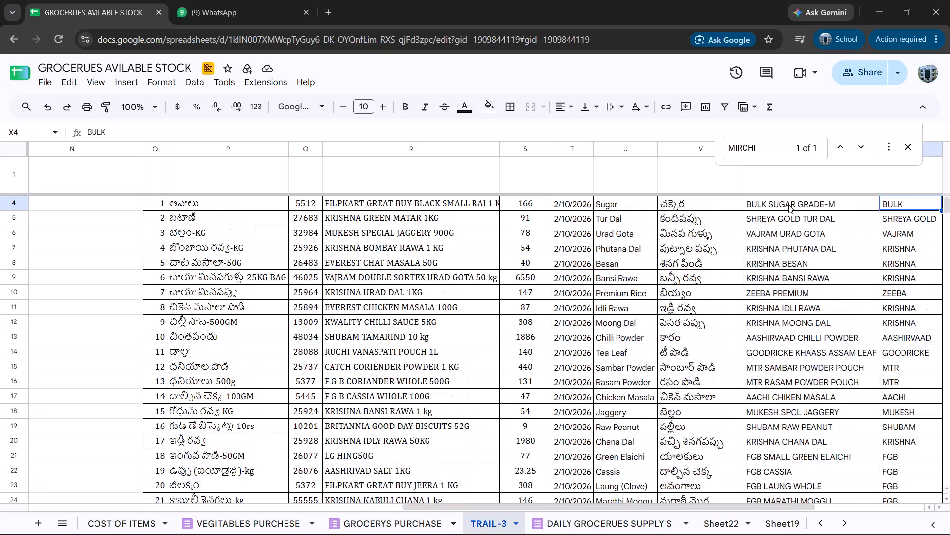
key("Up")
key("Up")
key("Up")
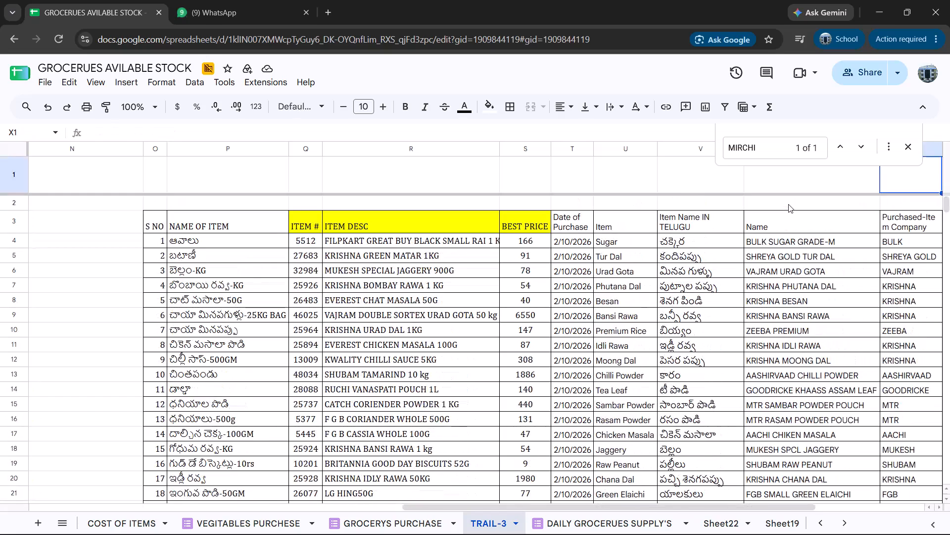
key("Up")
key("Down")
key("Down")
key("Down")
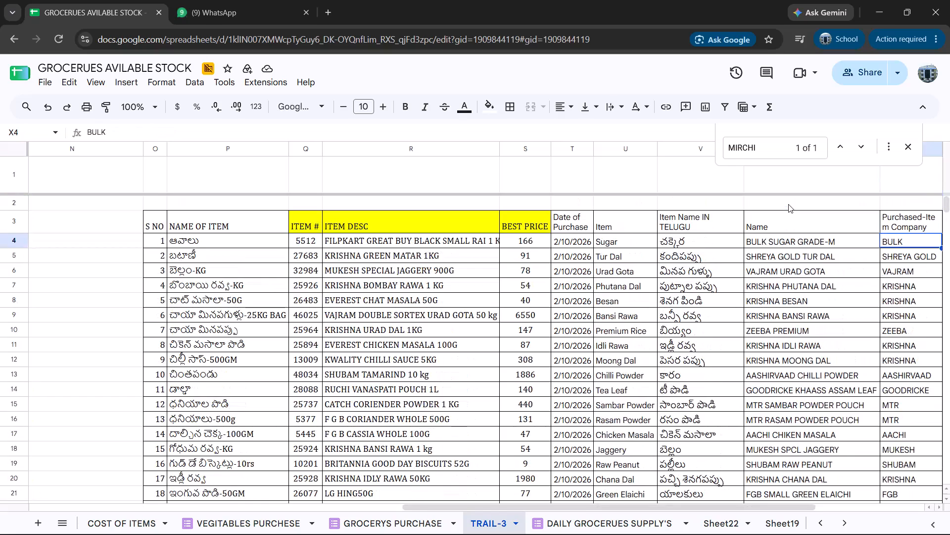
Look through the Telugu item names in the 2/10/2026 purchase records, from Tur Dal down past Laung and back up to Chana Dal.
key("Left")
key("Left")
key("Down")
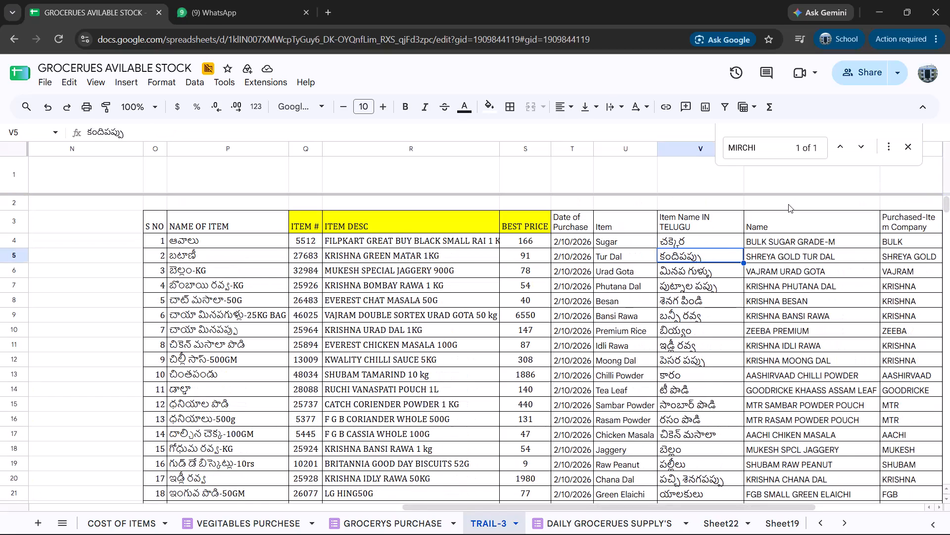
key("Down")
key("Down")
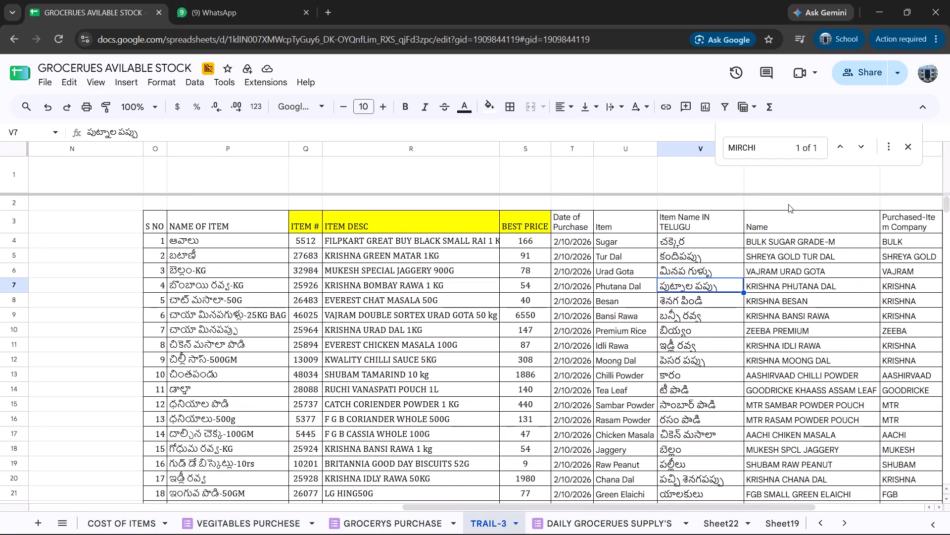
key("Down")
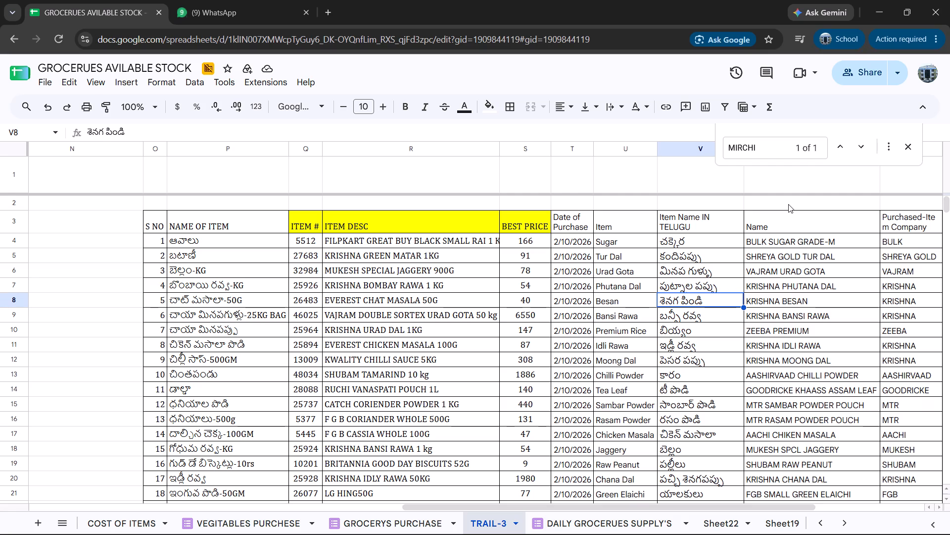
key("Down")
key("Down")
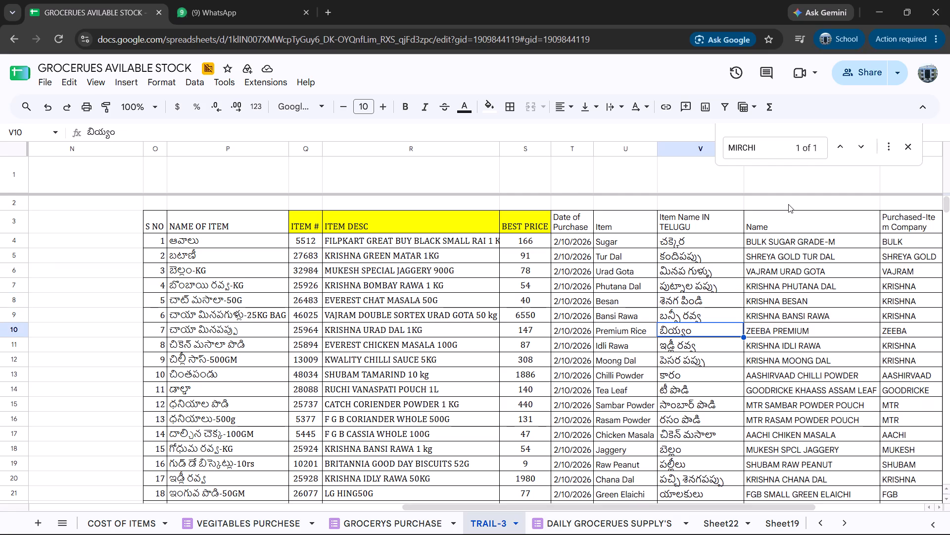
key("Down")
key("Down")
key("Down")
key("Down")
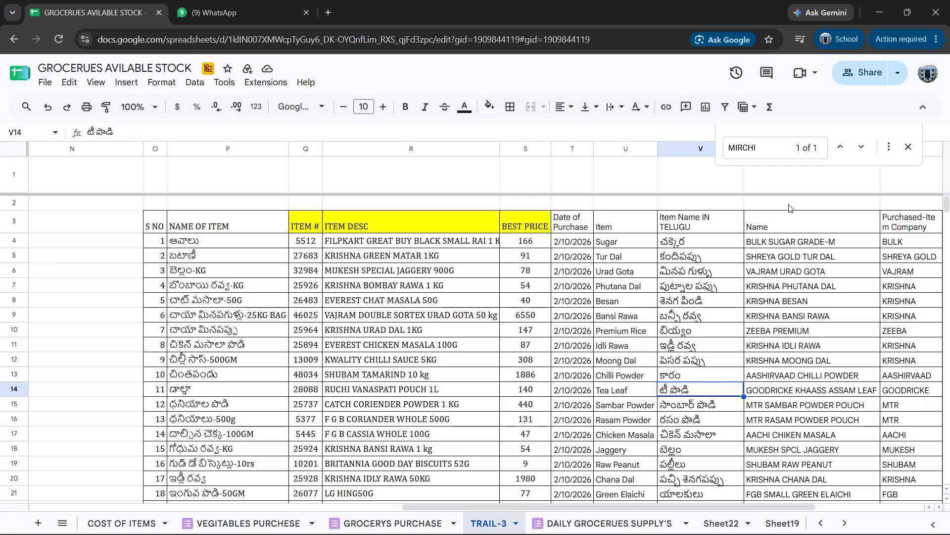
key("Down")
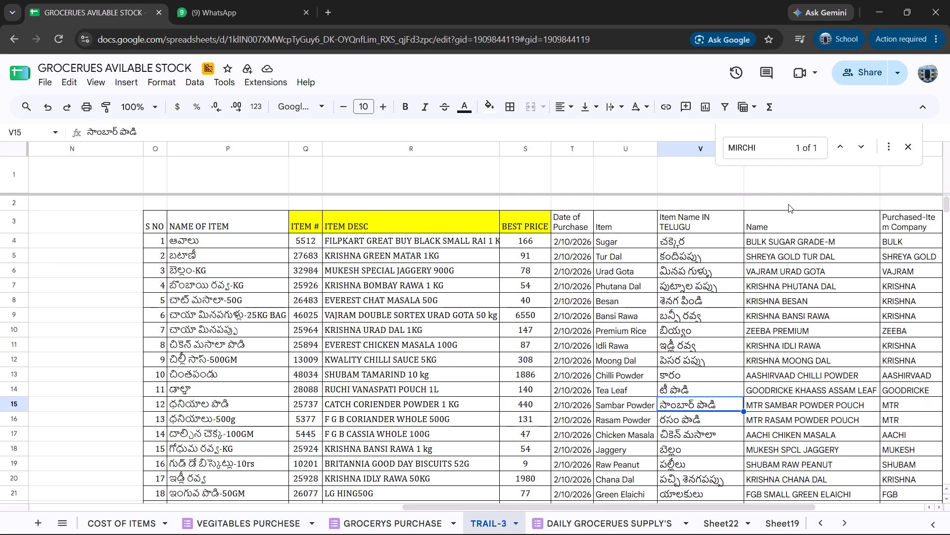
key("Down")
key("Down")
key("Down")
key("Down")
key("Down")
key("Down")
key("Down")
key("Down")
key("Down")
key("Down")
key("Down")
key("Down")
key("Down")
key("Down")
key("Down")
key("Down")
key("Down")
key("Down")
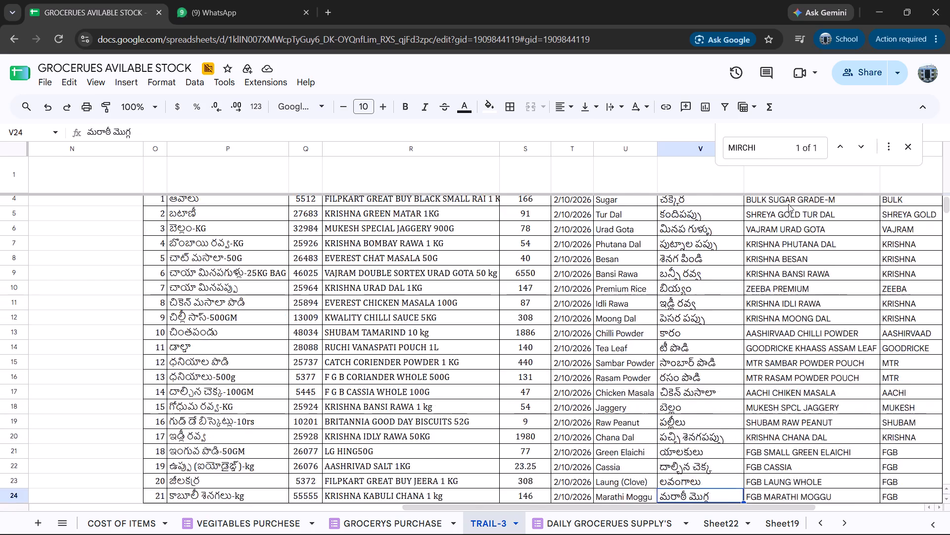
key("Up")
key("Up")
key("Up")
key("Up")
key("Up")
key("Up")
key("Up")
key("Up")
key("Up")
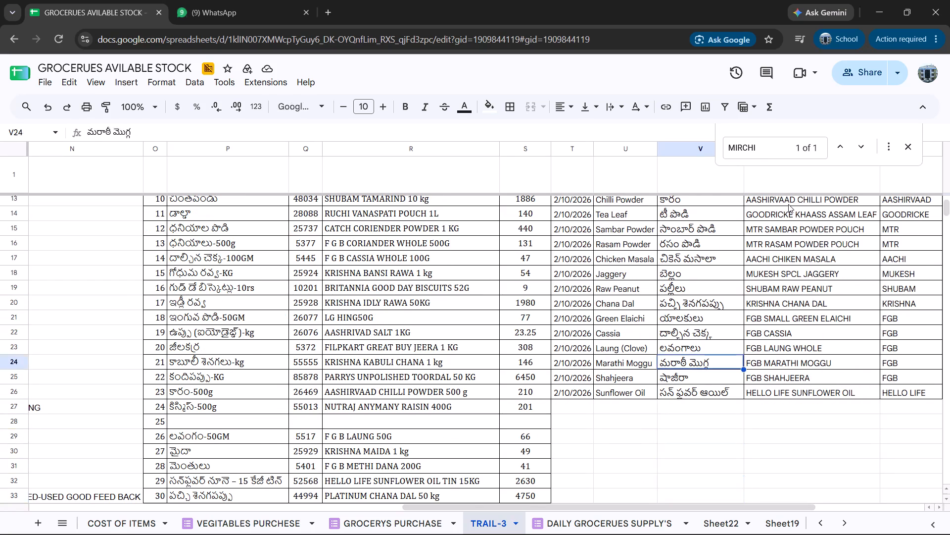
key("Up")
key("Up")
key("Up")
key("Up")
key("Up")
key("Down")
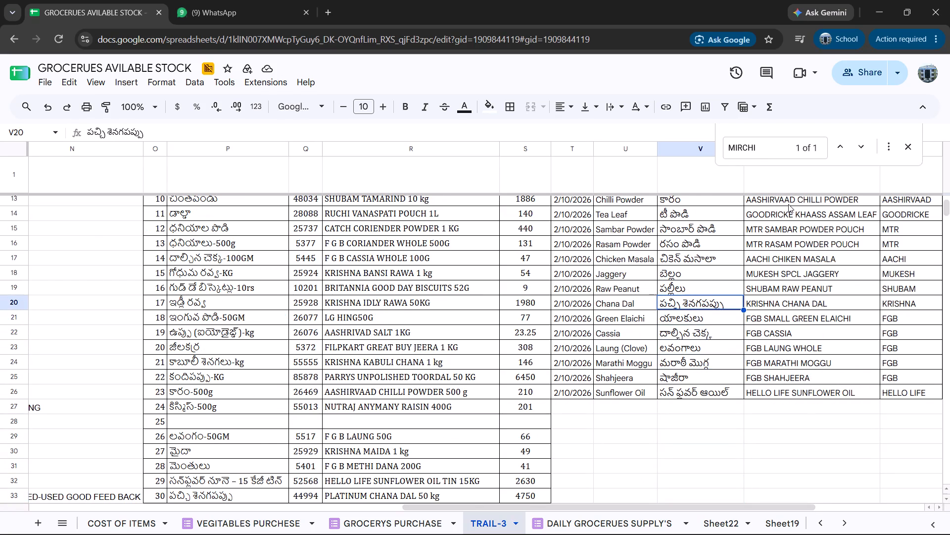
Examine the KRISHNA CHANA DAL purchase record's pack size, quantity, unit price, total and supplier.
key("Right")
key("Right")
key("Right")
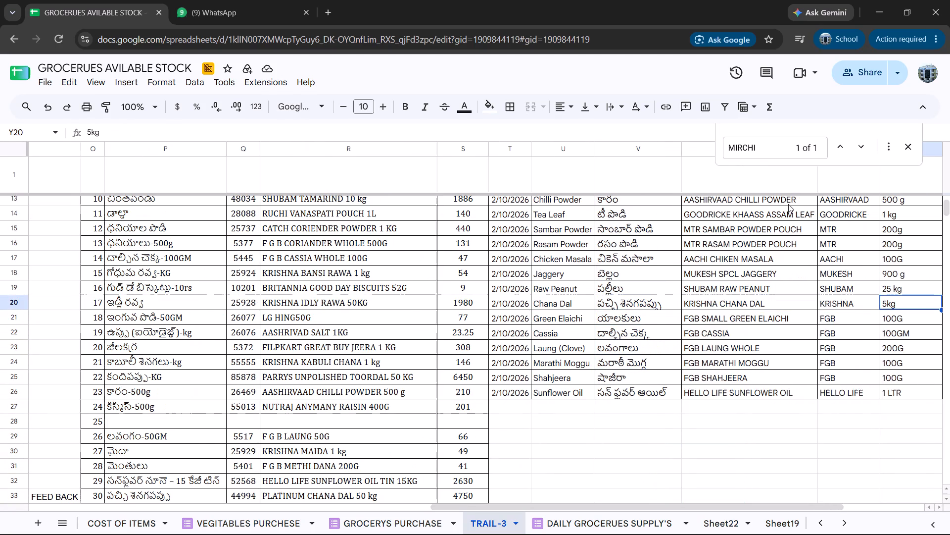
key("Right")
key("Right")
key("Right")
key("Right")
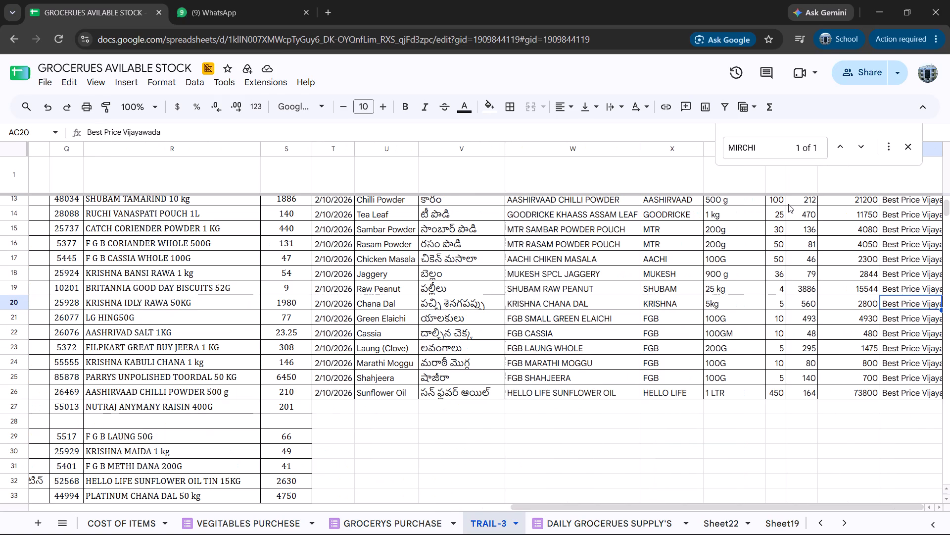
key("Left")
key("Left")
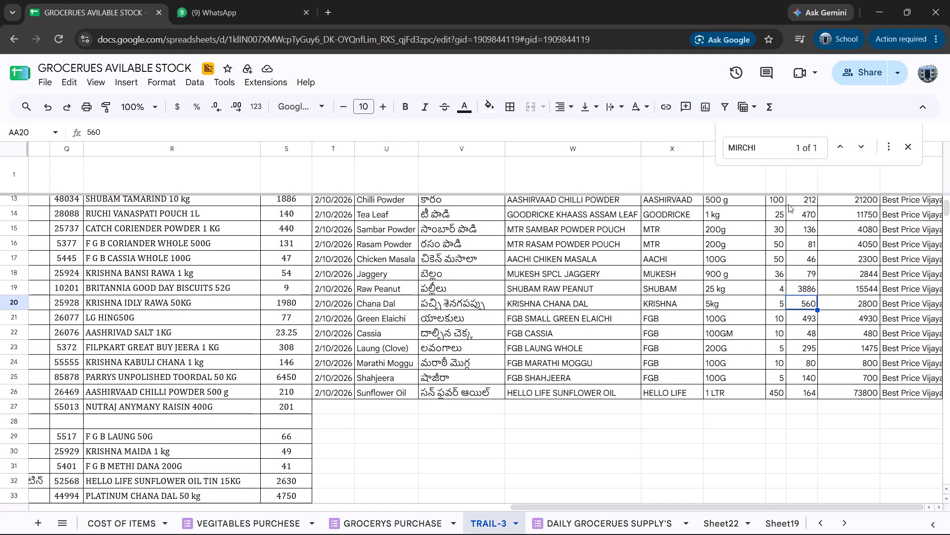
key("Left")
key("Left")
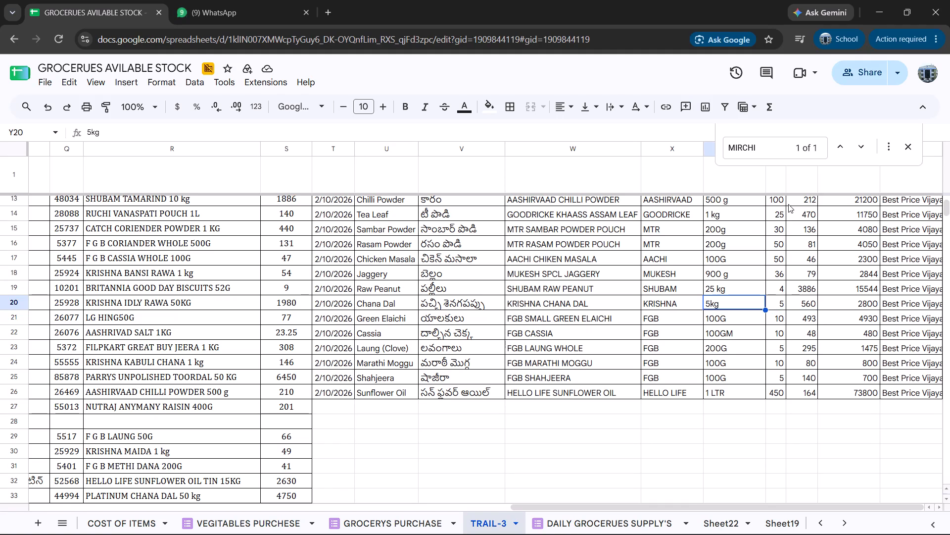
Copy the Telugu name పచ్చి శెనగపప్పు from the Chana Dal record and search the sheet for it, replacing the MIRCHI search.
key("Left")
key("Left")
key("Left")
key("Left")
key("Right")
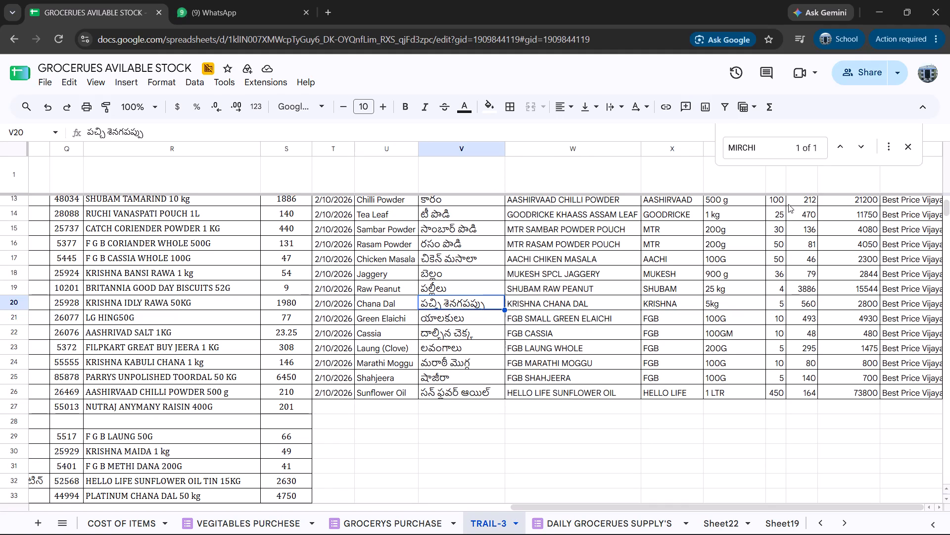
key("ctrl+c")
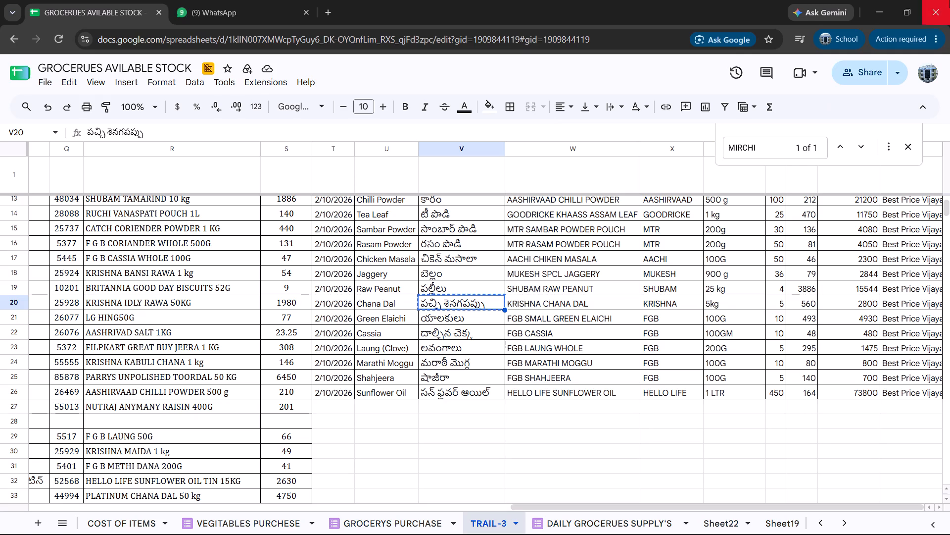
left_click(772, 145)
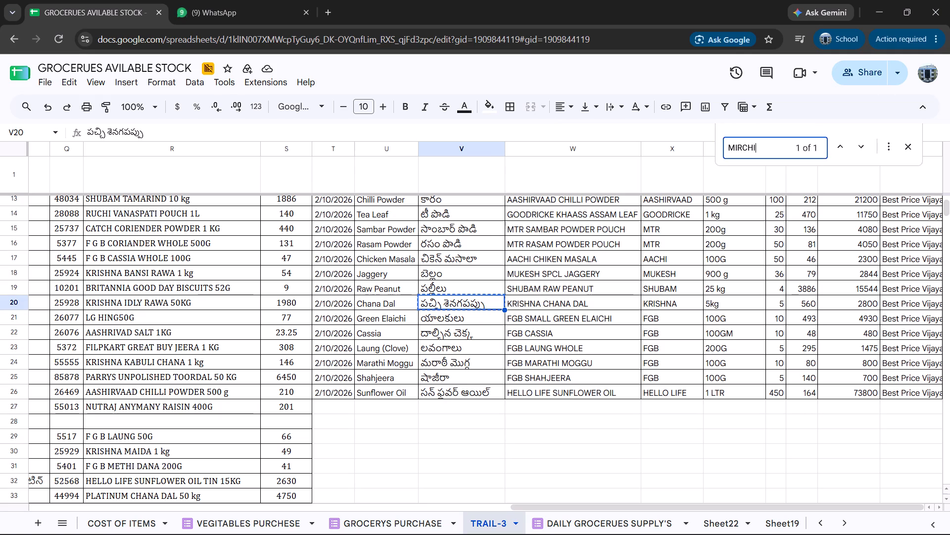
left_click(772, 145)
double_click(772, 145)
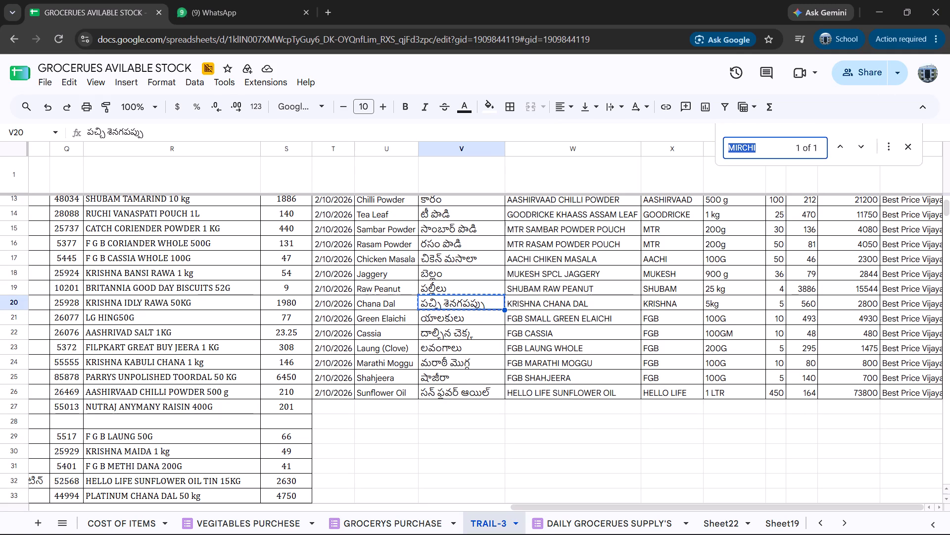
key("ctrl+v")
key("Return")
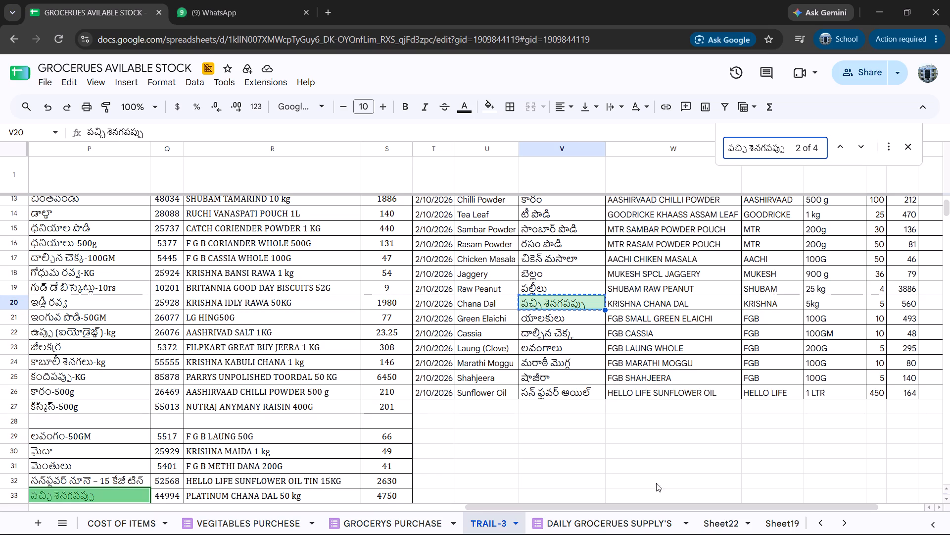
Recheck the Chana Dal purchase record's unit price, total amount and supplier.
left_click(909, 303)
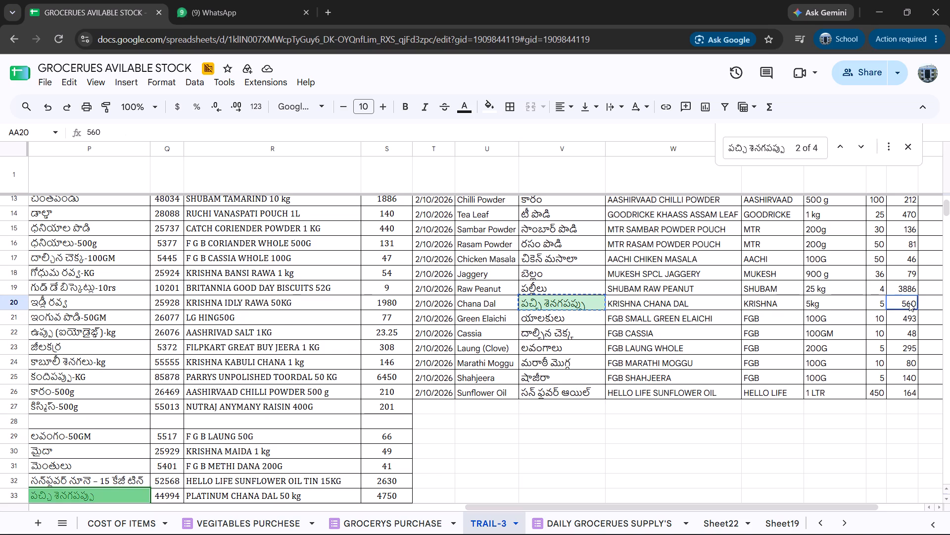
key("Right")
key("Right")
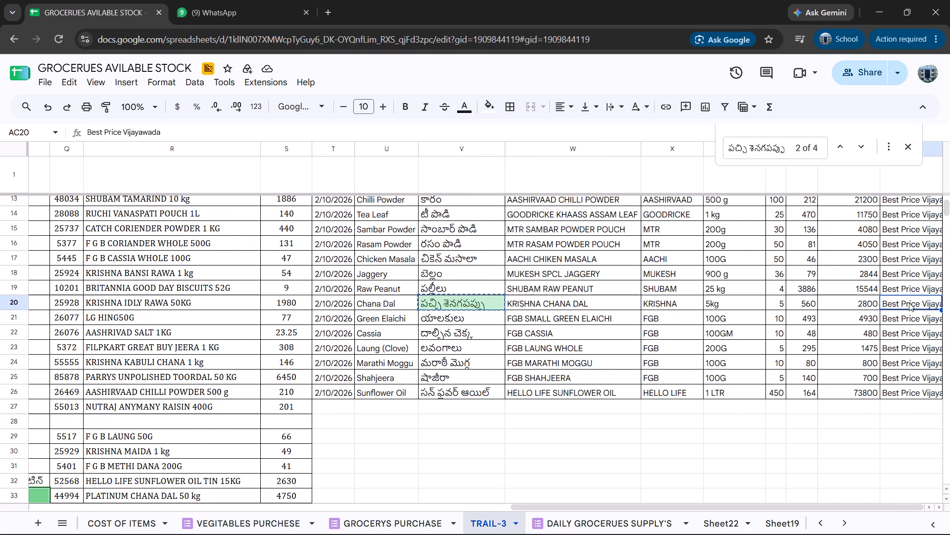
key("Left")
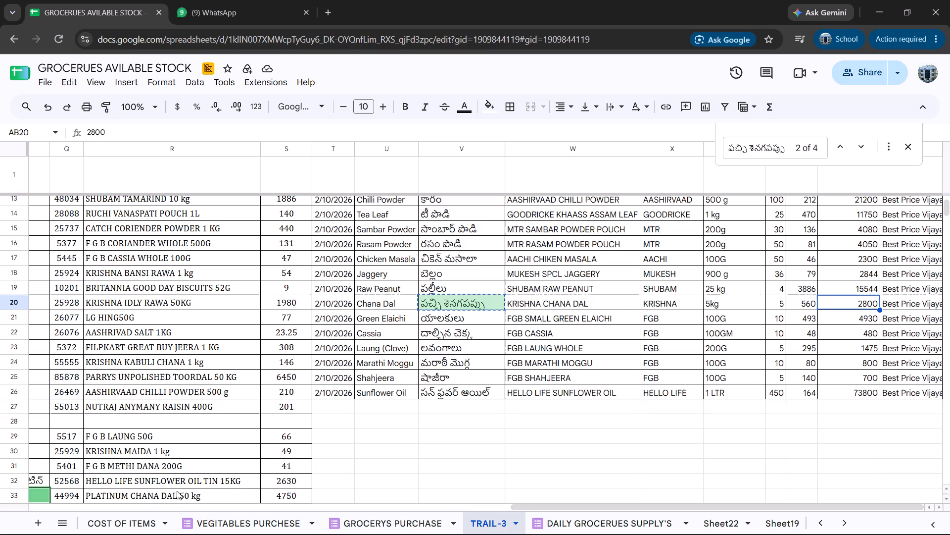
Select the PLATINUM CHANA DAL 50 kg description in the price list and look across sheet row 33 to its serial number.
left_click(211, 496)
key("Left")
key("Left")
key("Left")
key("Left")
key("Left")
key("Left")
key("Left")
key("Left")
key("Left")
key("Left")
key("Left")
key("Left")
key("Left")
key("Left")
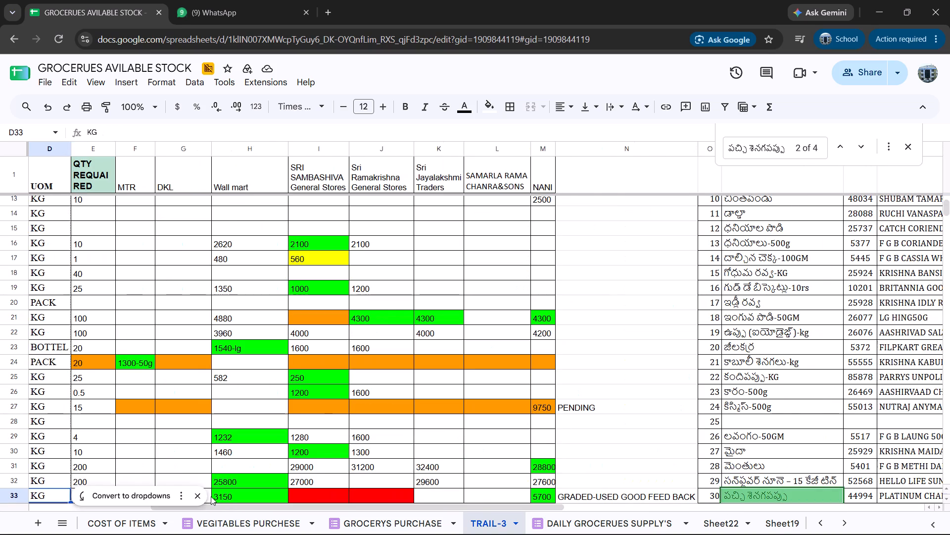
key("Left")
key("Left")
key("Left")
key("Left")
key("Left")
key("Left")
key("Left")
key("Left")
key("Left")
key("Left")
key("Left")
key("Left")
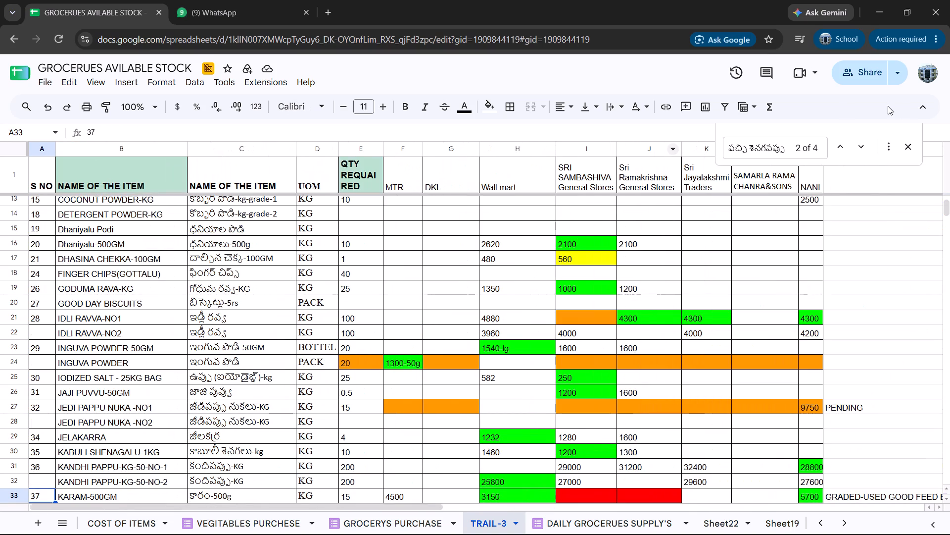
Go back through the పచ్చి శెనగపప్పు search matches to the PACHI SENAGA PAPPU-NO 1 row in the comparison table.
left_click(839, 150)
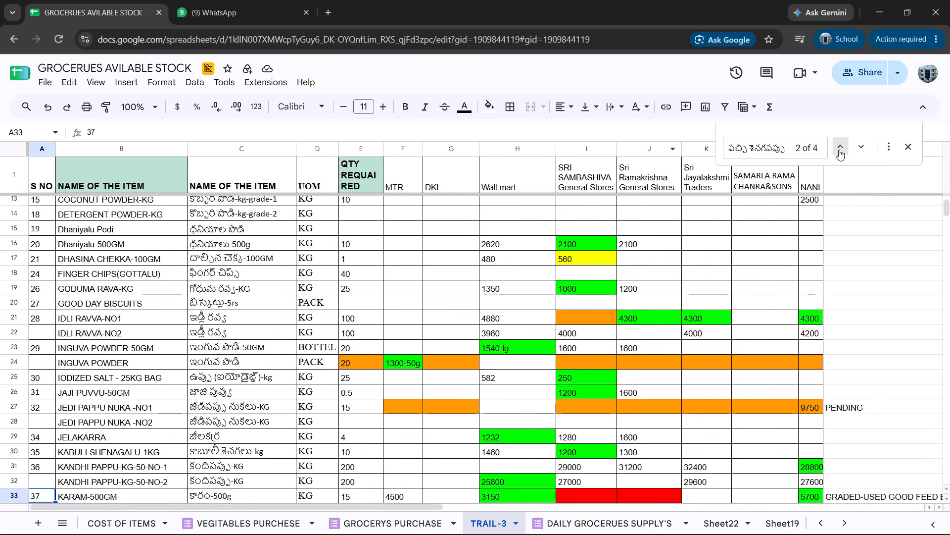
left_click(839, 150)
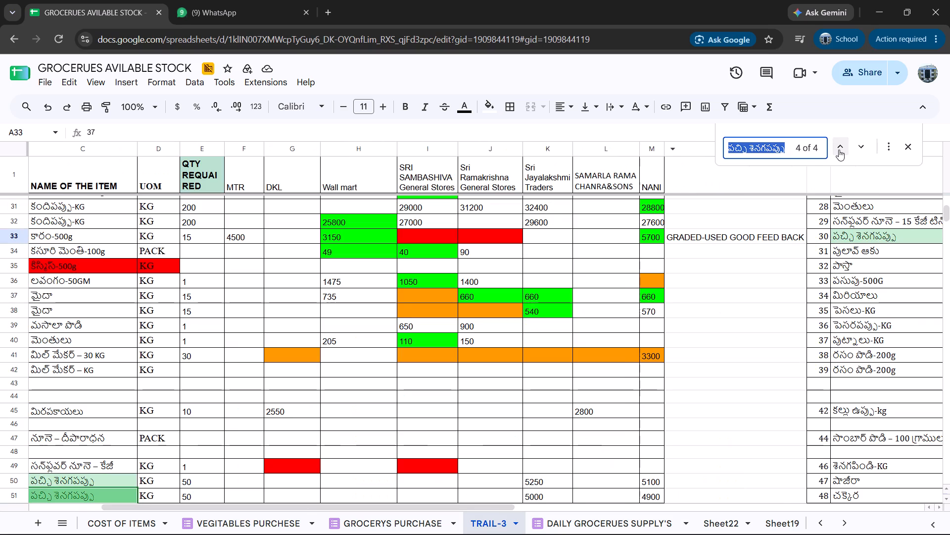
left_click(839, 150)
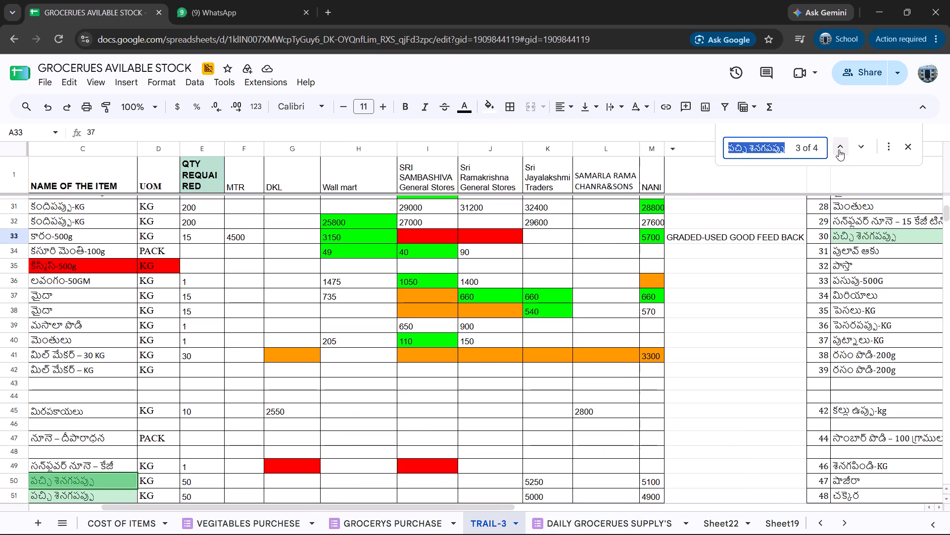
key("Left")
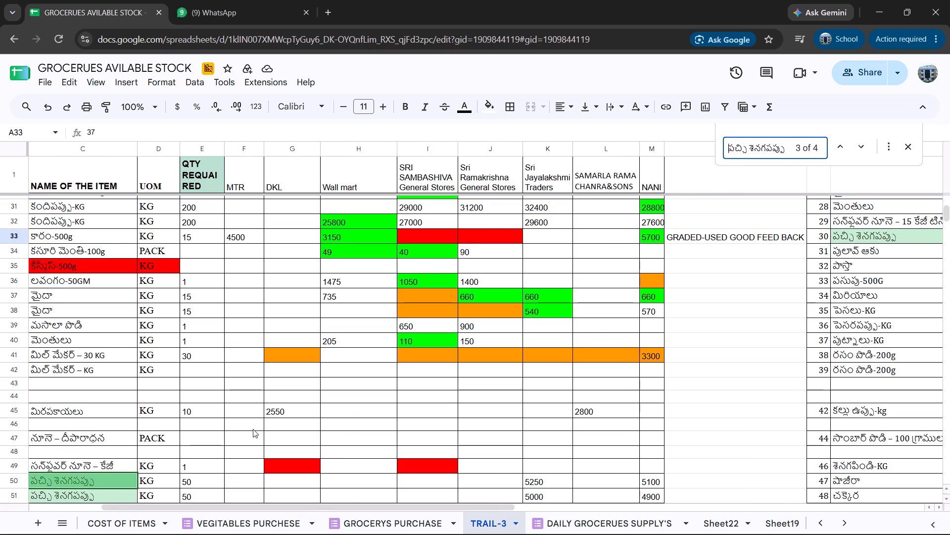
key("Left")
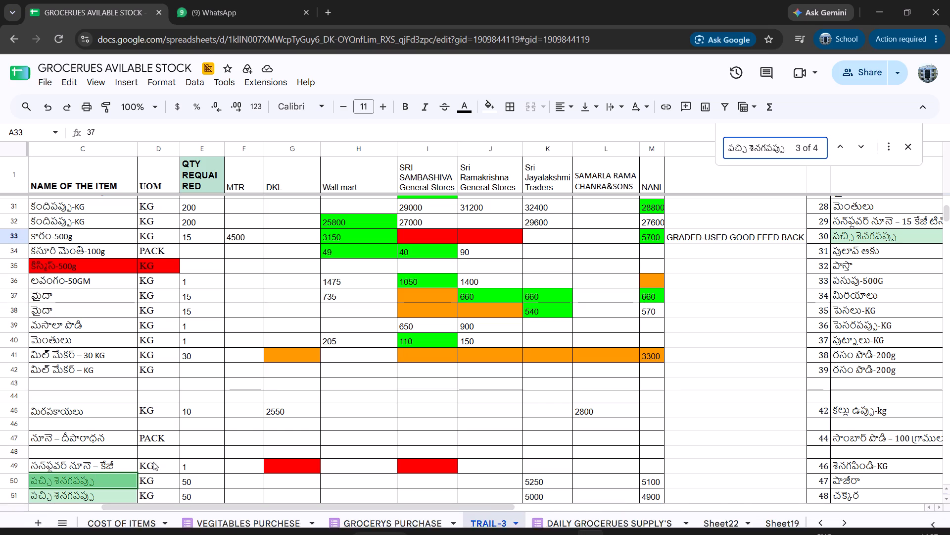
Enter 4750 as the Wall mart price for PACHI SENAGA PAPPU-NO 2 in the comparison table.
left_click(159, 481)
key("Left")
key("Left")
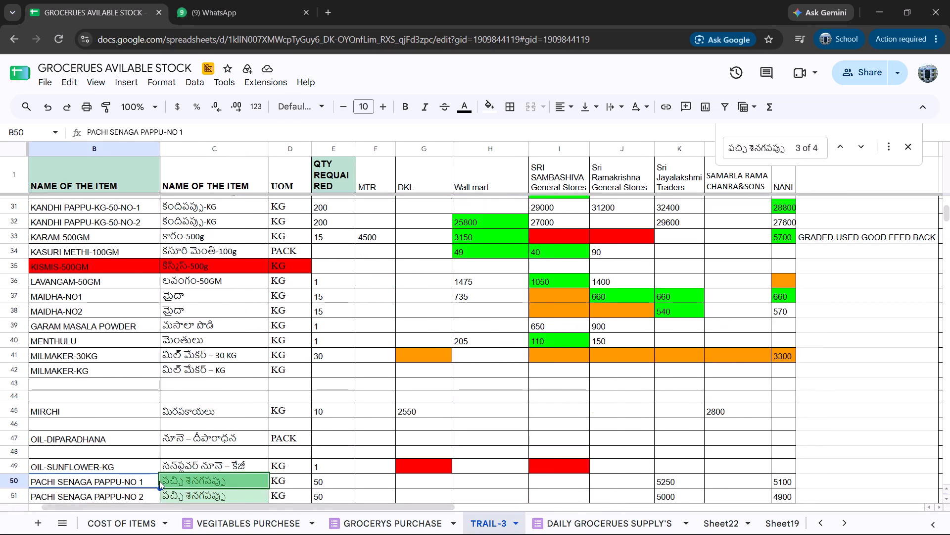
key("Left")
key("Left")
key("Down")
key("Down")
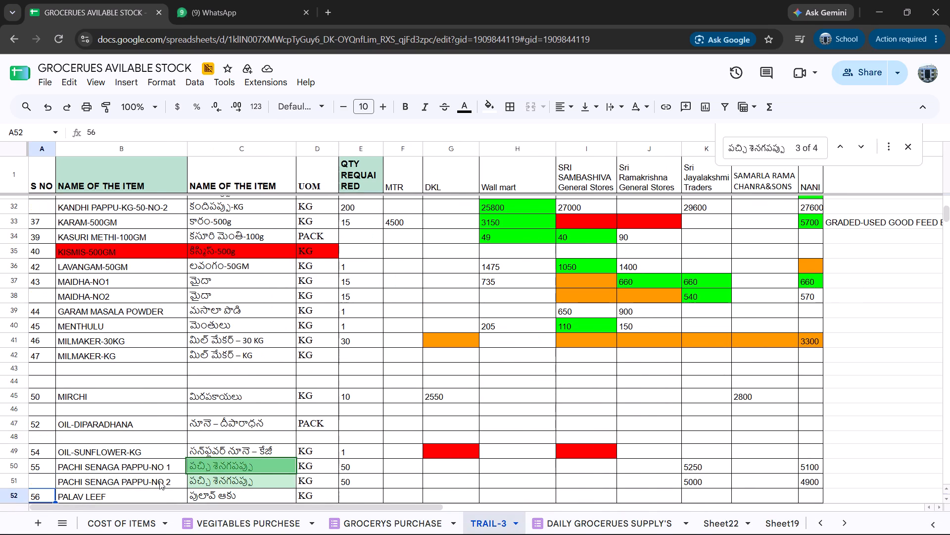
key("Up")
key("Up")
key("Right")
key("Right")
key("Right")
key("Right")
key("Right")
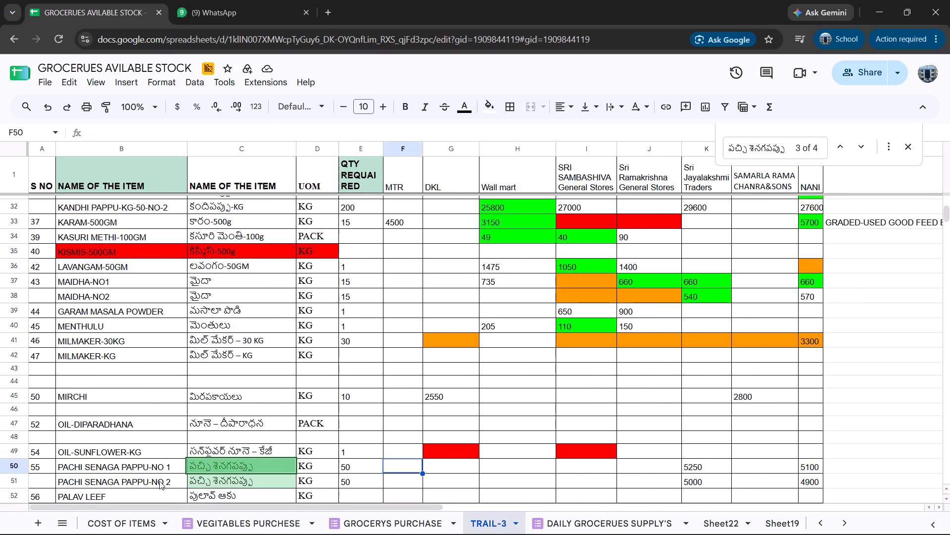
key("Right")
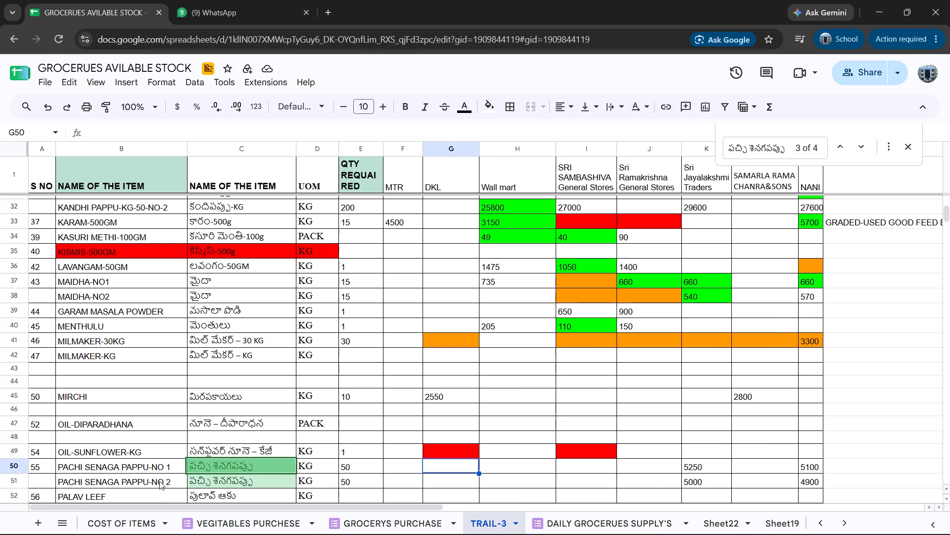
key("Right")
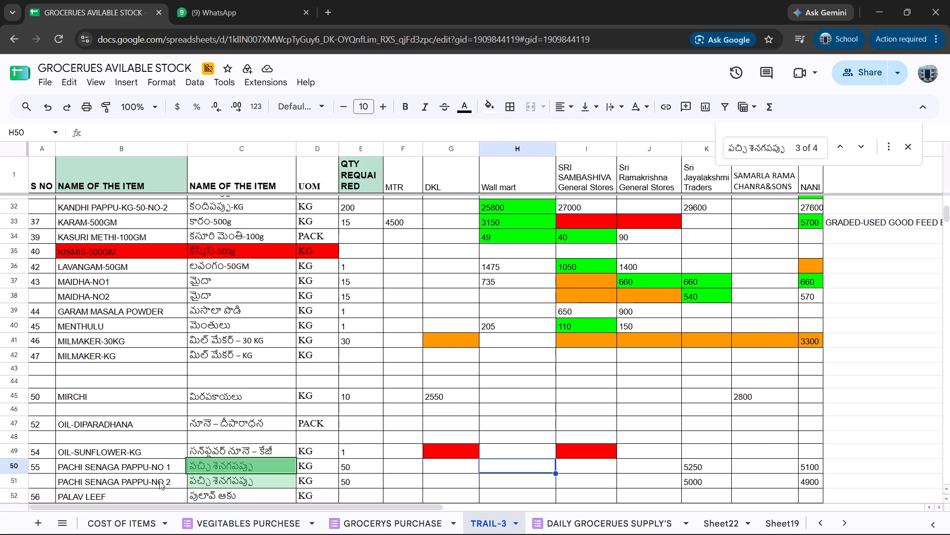
key("Down")
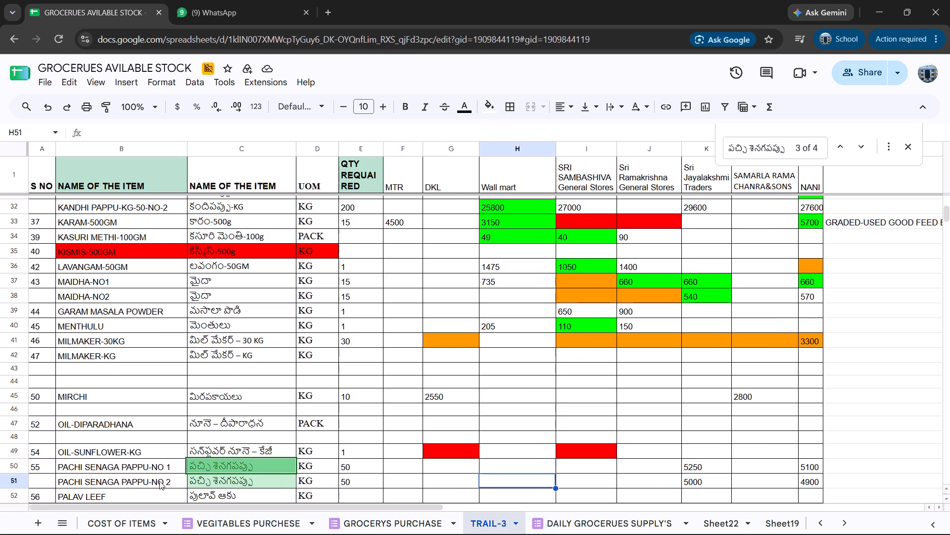
type("47")
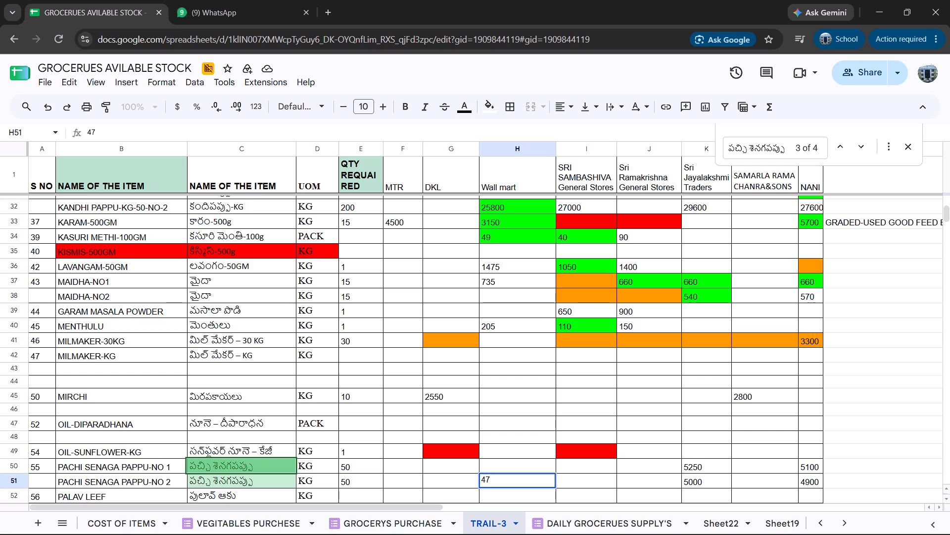
type("50")
Enter 5600 as the Wall mart price for PACHI SENAGA PAPPU-NO 1.
key("Up")
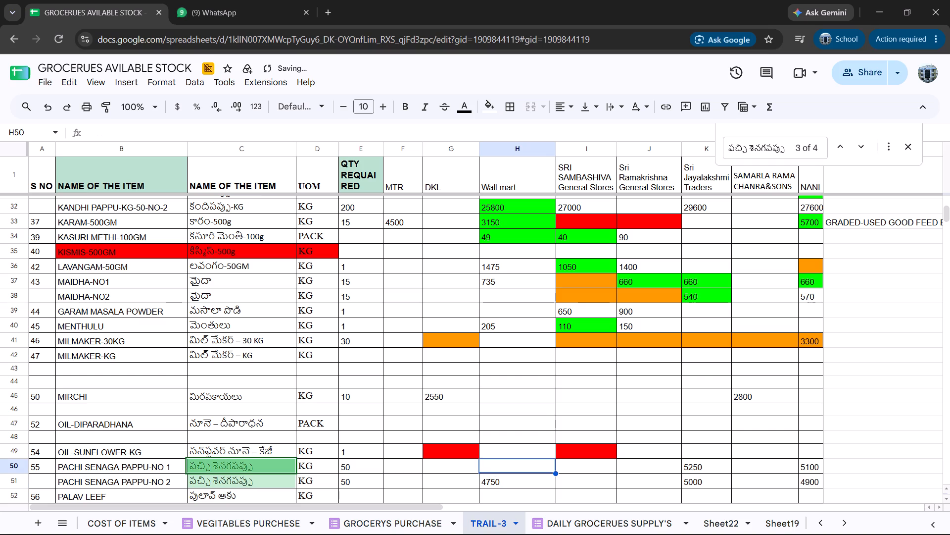
key("2")
key("BackSpace")
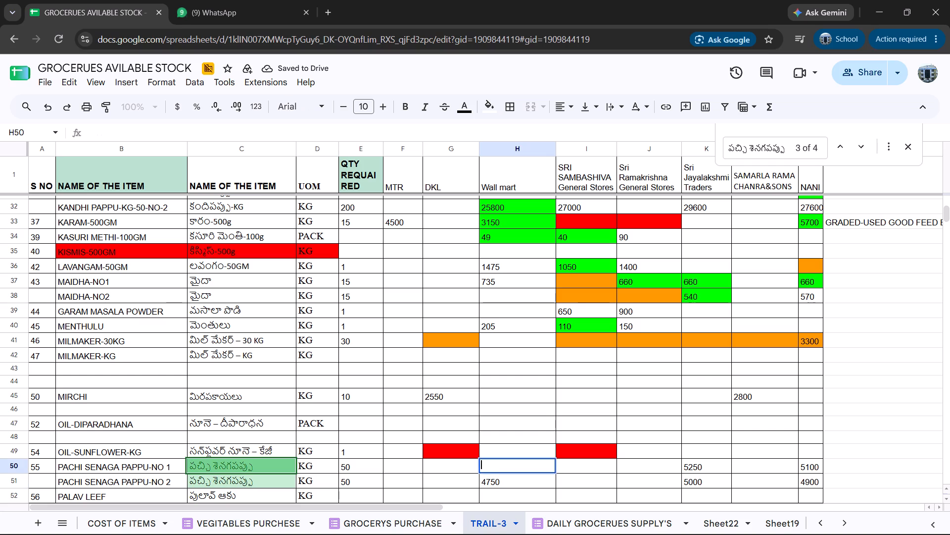
key("5")
type("600")
key("Return")
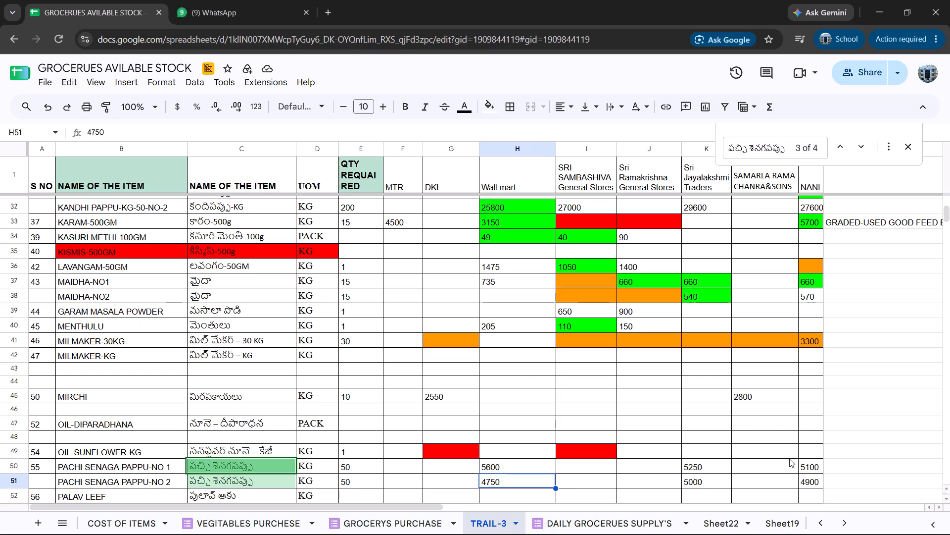
Fill green the NANI price of PACHI SENAGA PAPPU-NO 1 and the Wall mart and NANI prices of PACHI SENAGA PAPPU-NO 2.
left_click(812, 467)
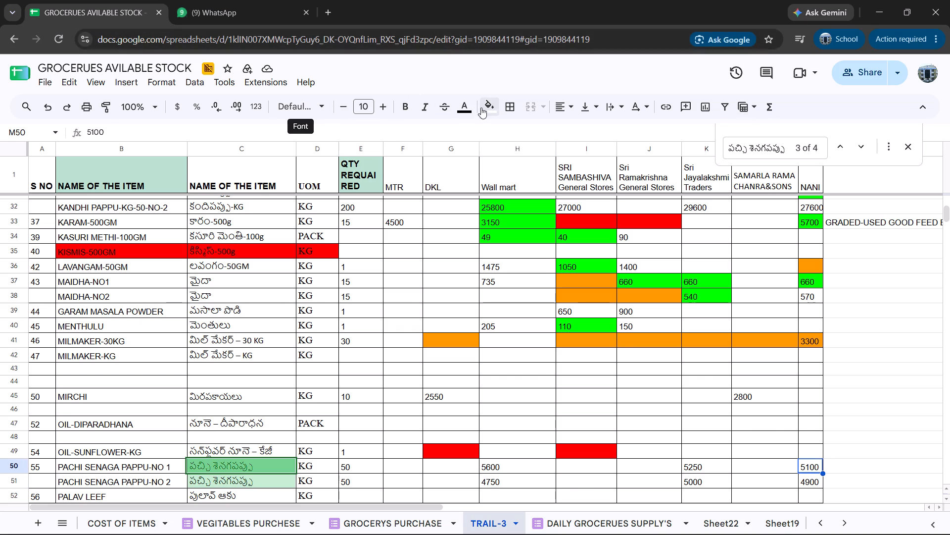
left_click(495, 108)
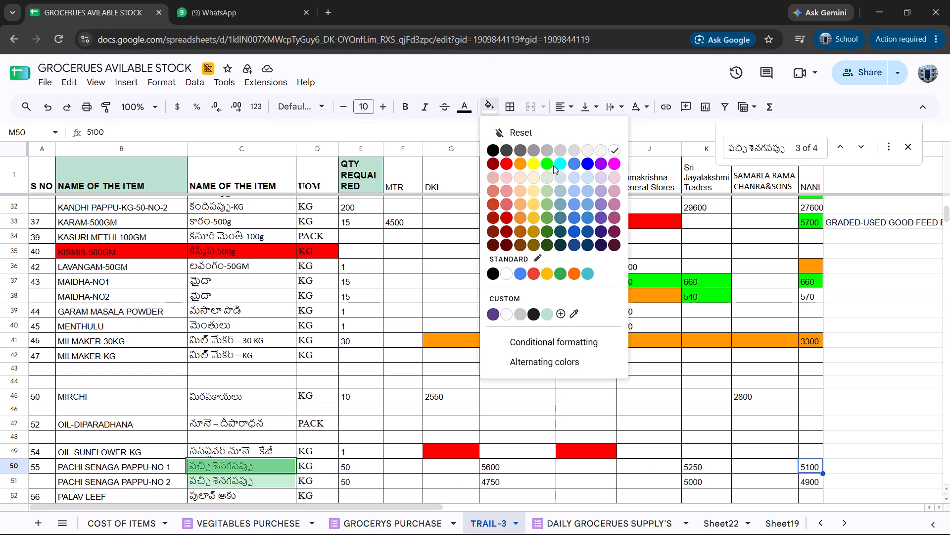
left_click(547, 165)
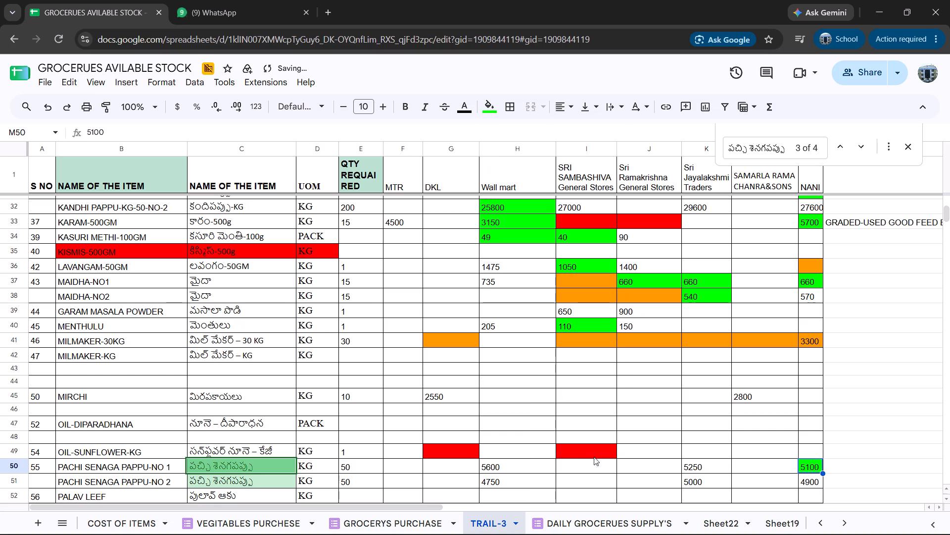
left_click(521, 486)
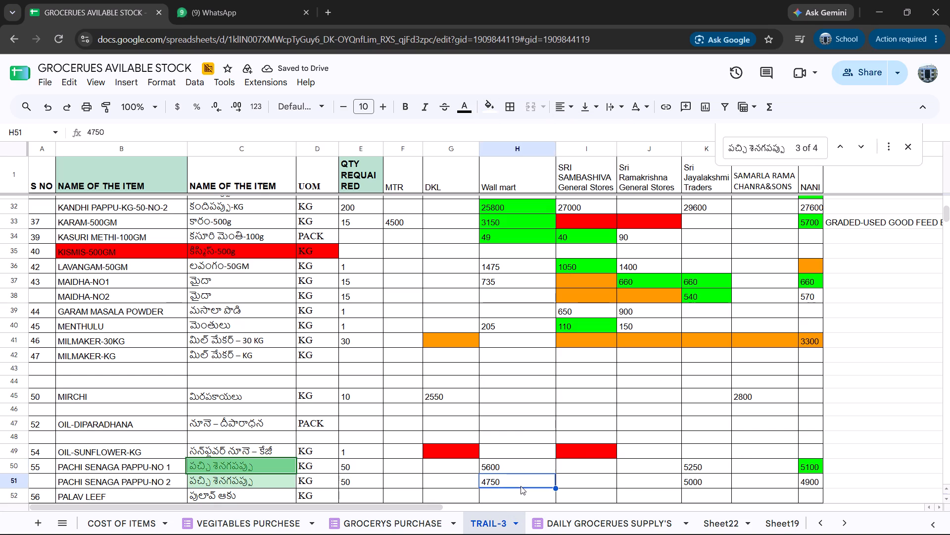
left_click(483, 113)
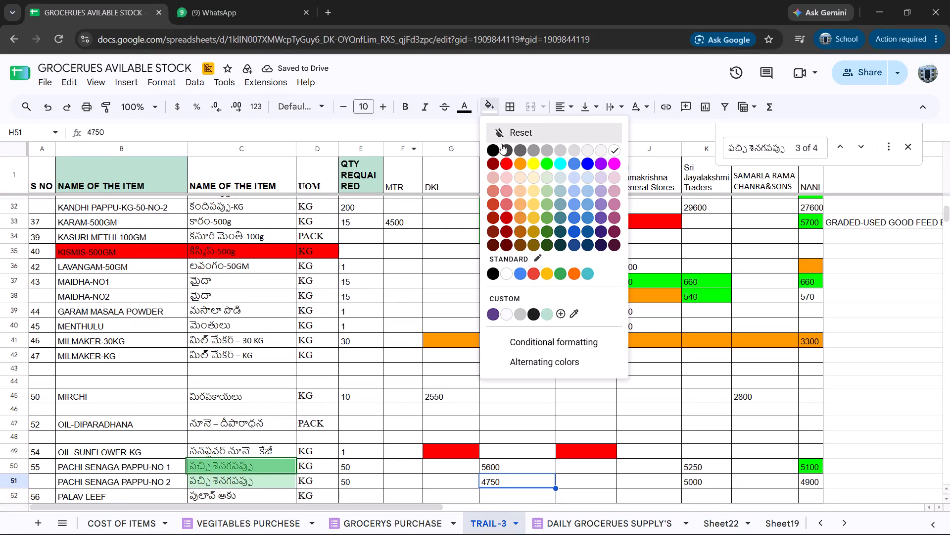
left_click(548, 165)
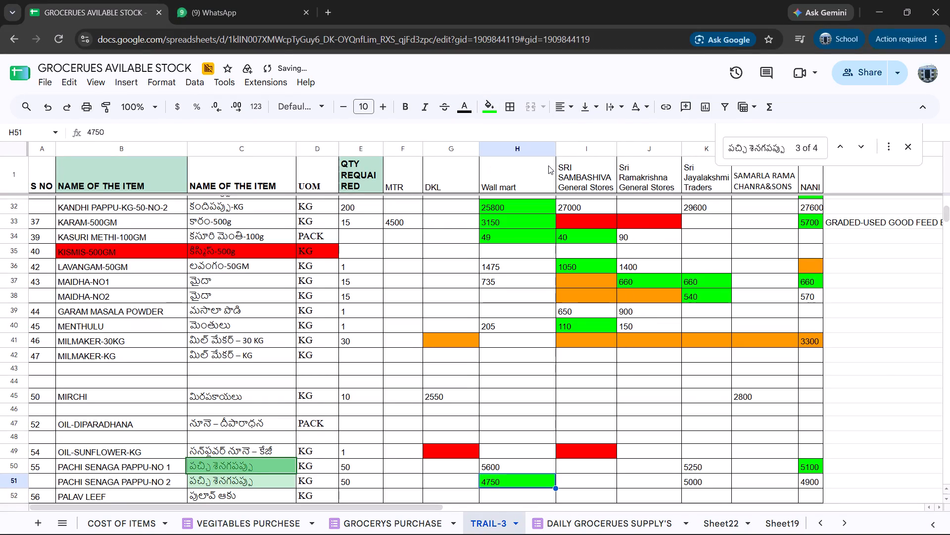
left_click(809, 482)
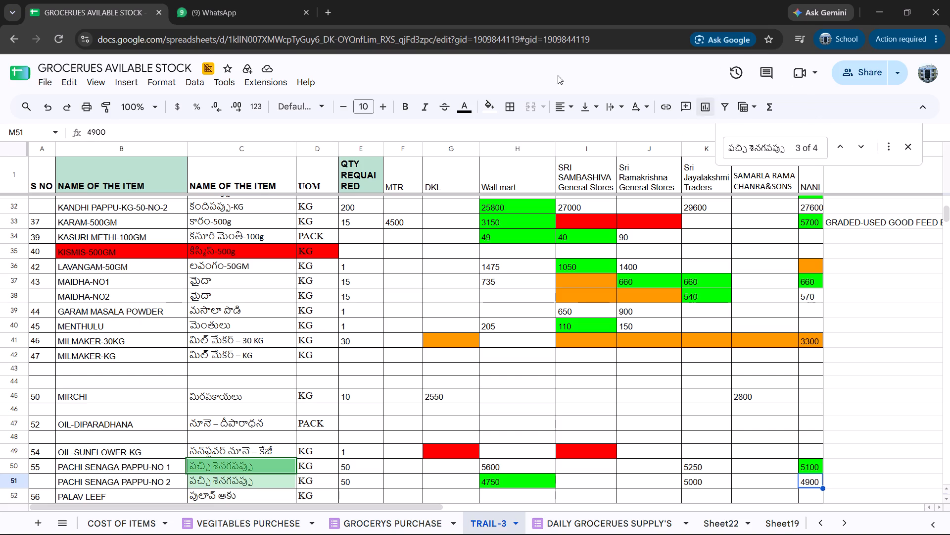
left_click(488, 104)
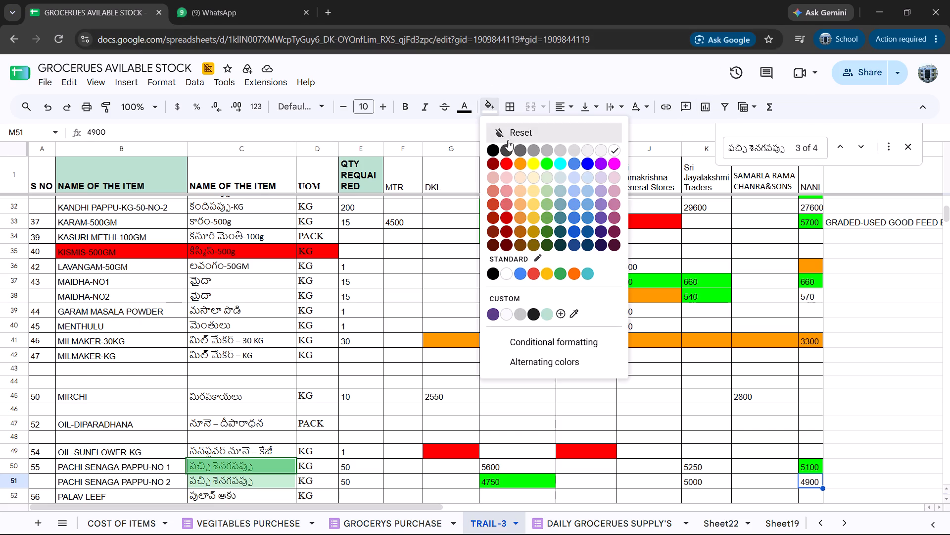
left_click(543, 165)
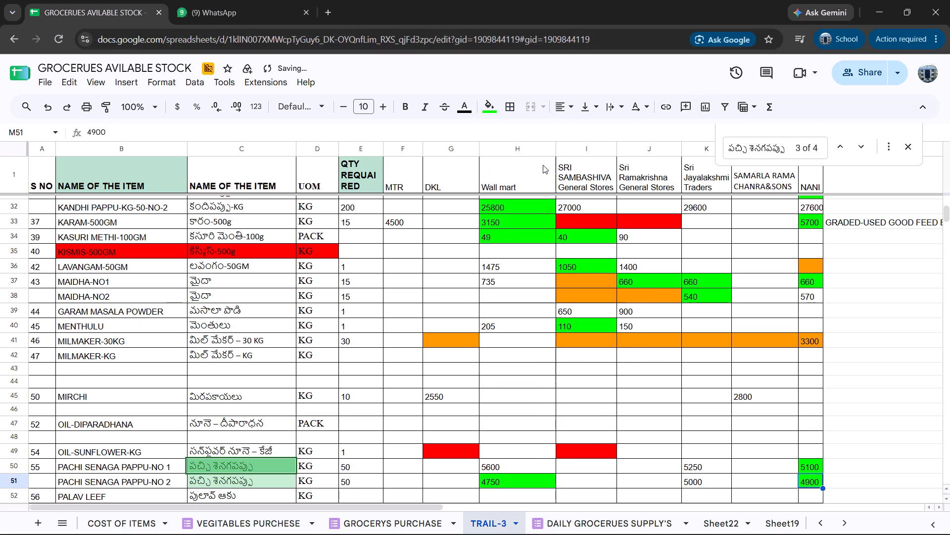
Look through the item rows below PACHI SENAGA PAPPU, and recheck that item's required quantities and NO 1 Wall mart price.
left_click(271, 497)
key("Down")
key("Down")
key("Down")
key("Down")
key("Down")
key("Down")
key("Down")
key("Down")
key("Down")
key("Down")
key("Down")
key("Down")
key("Down")
key("Down")
key("Down")
key("Down")
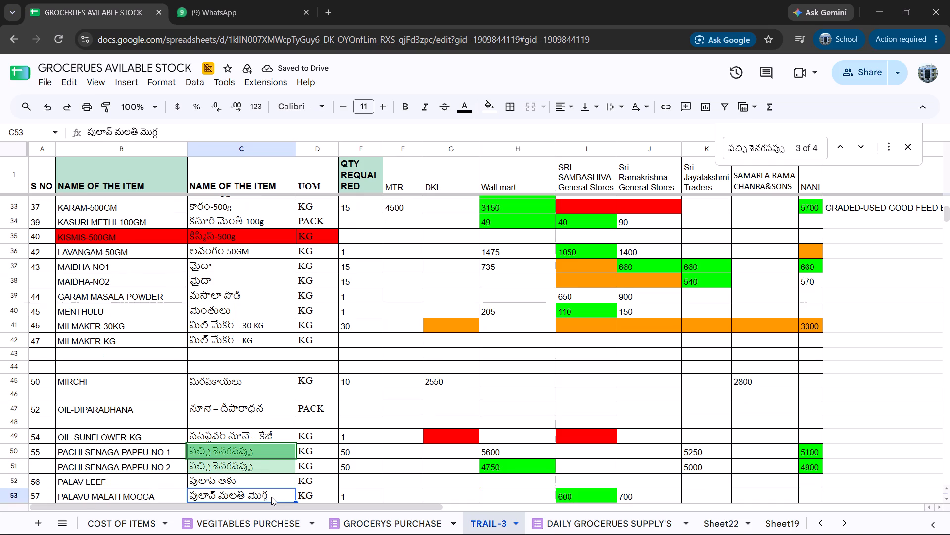
key("Up")
key("Up")
key("Up")
key("Up")
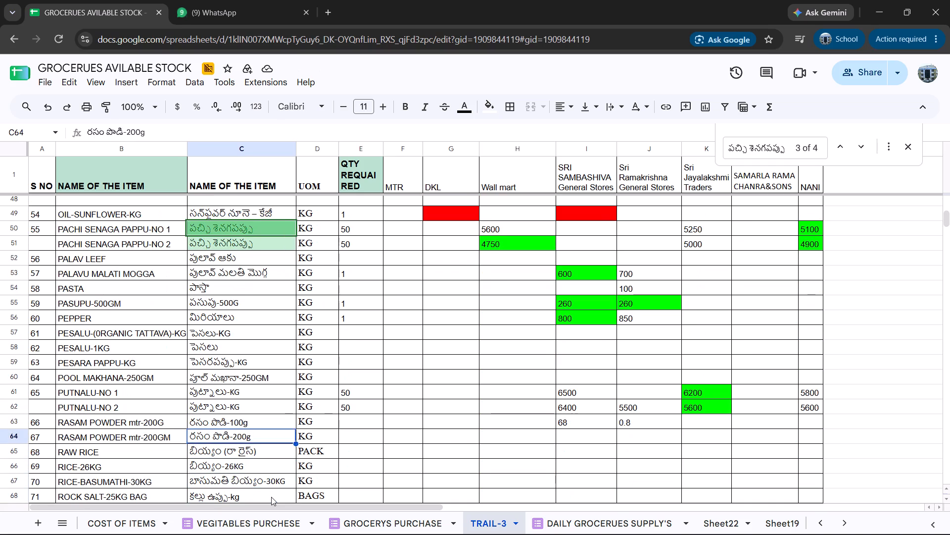
key("Up")
key("Up")
key("Up")
key("Up")
key("Up")
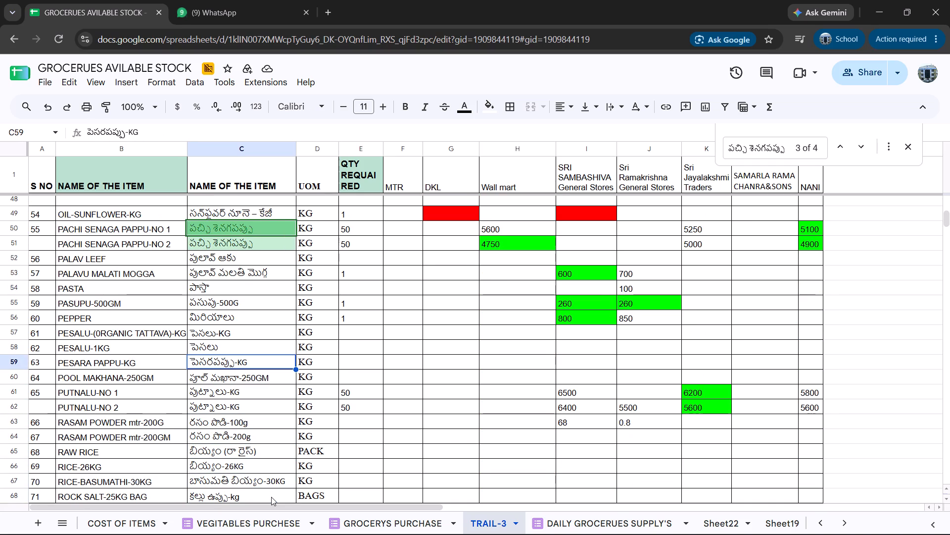
left_click(366, 230)
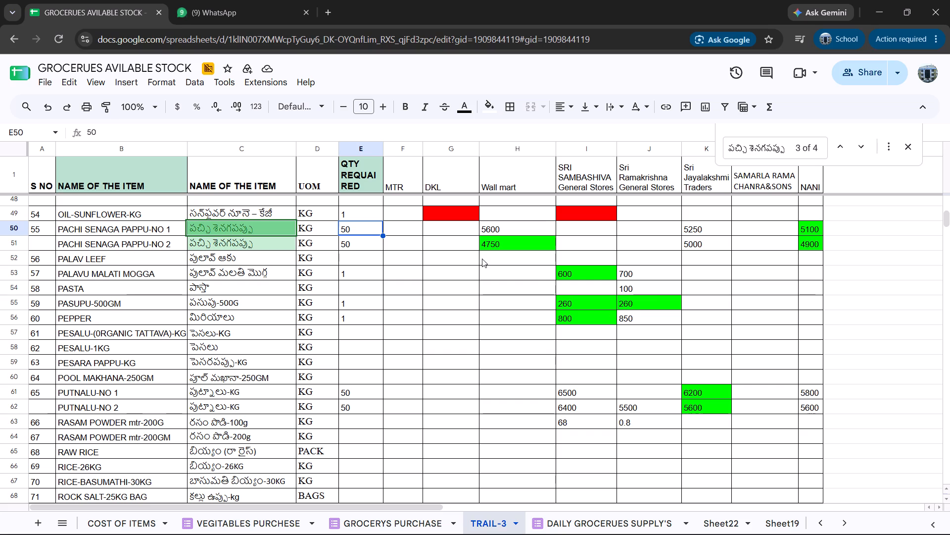
left_click(499, 228)
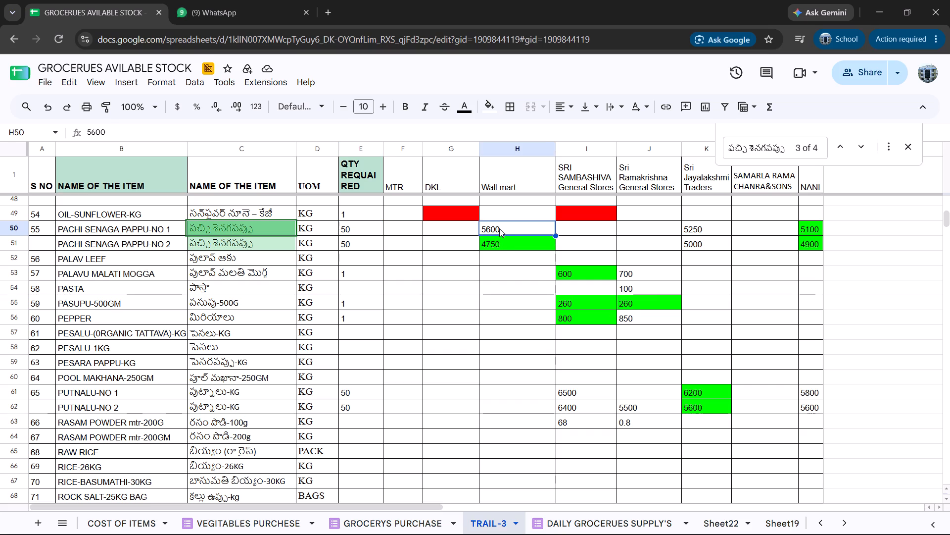
left_click(365, 245)
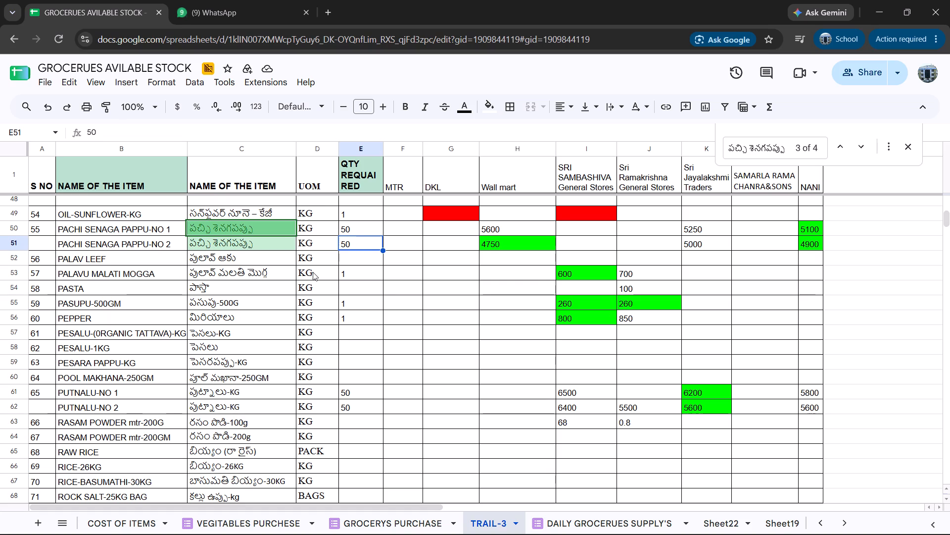
Enter -- as the required quantity for PALAV LEEF and for PASTA.
left_click(367, 258)
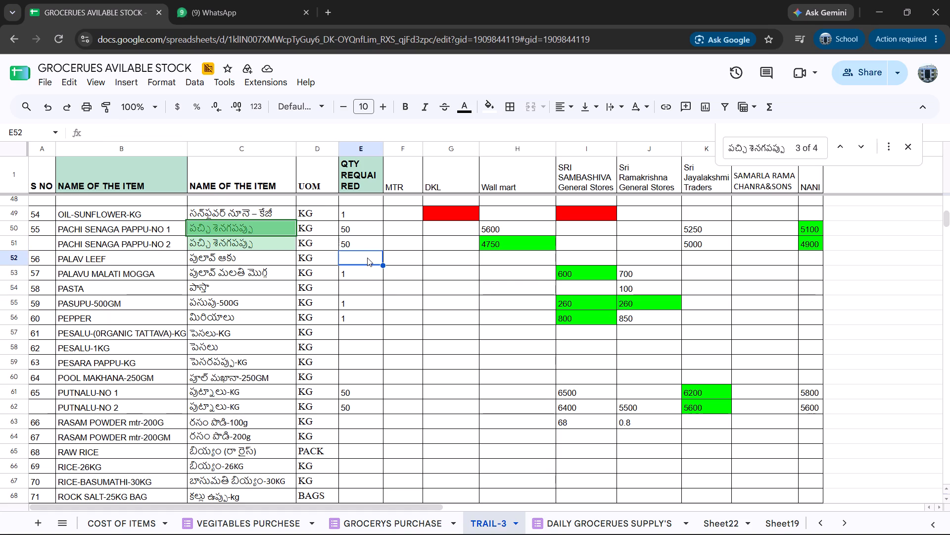
type("--")
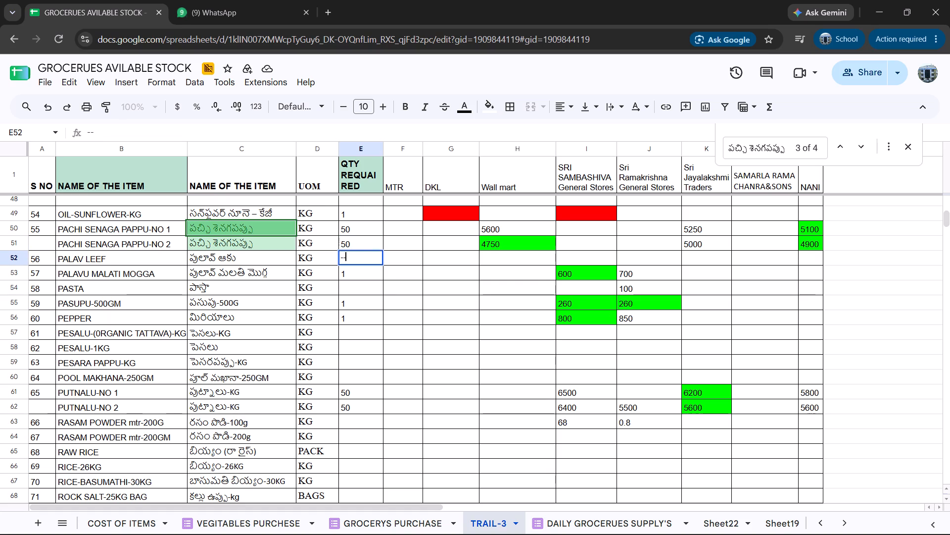
key("Tab")
key("Tab")
key("Tab")
key("Tab")
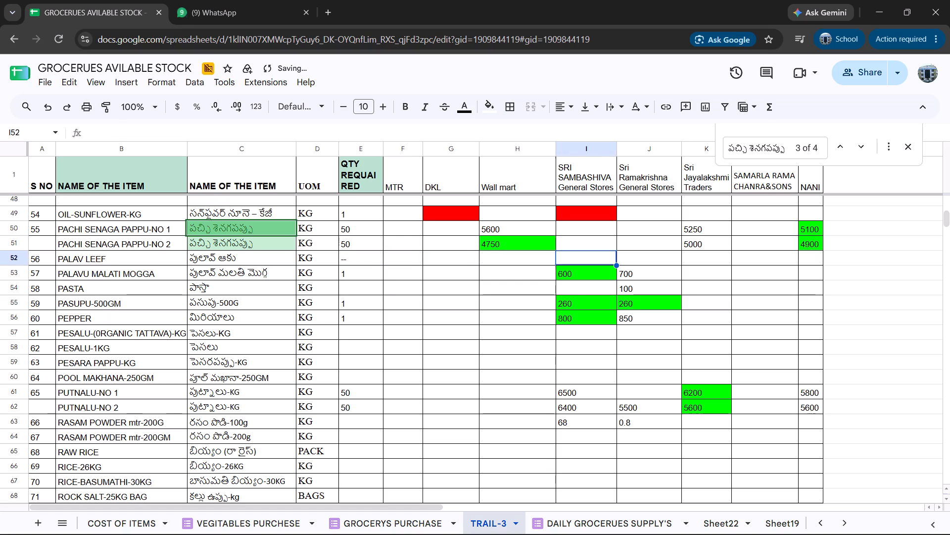
key("Tab")
key("Tab")
key("Tab")
key("Tab")
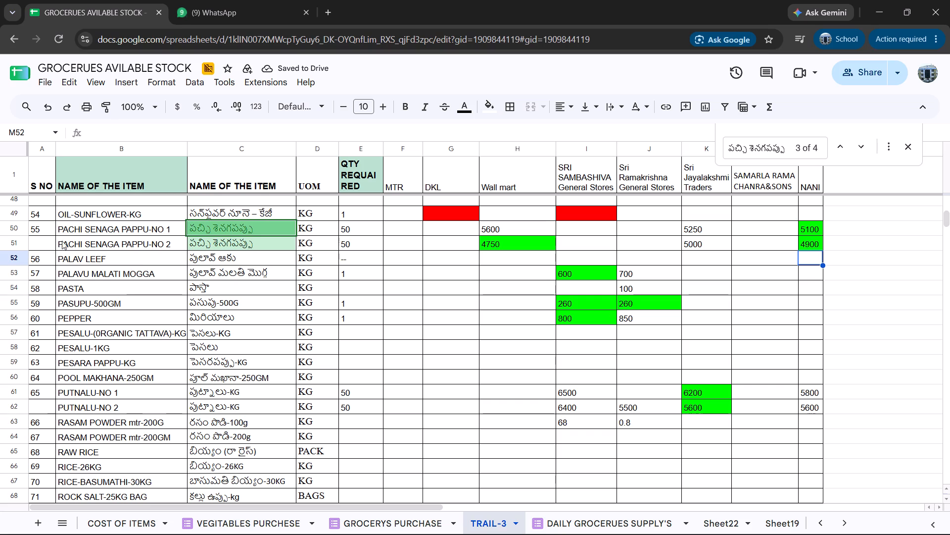
left_click(360, 288)
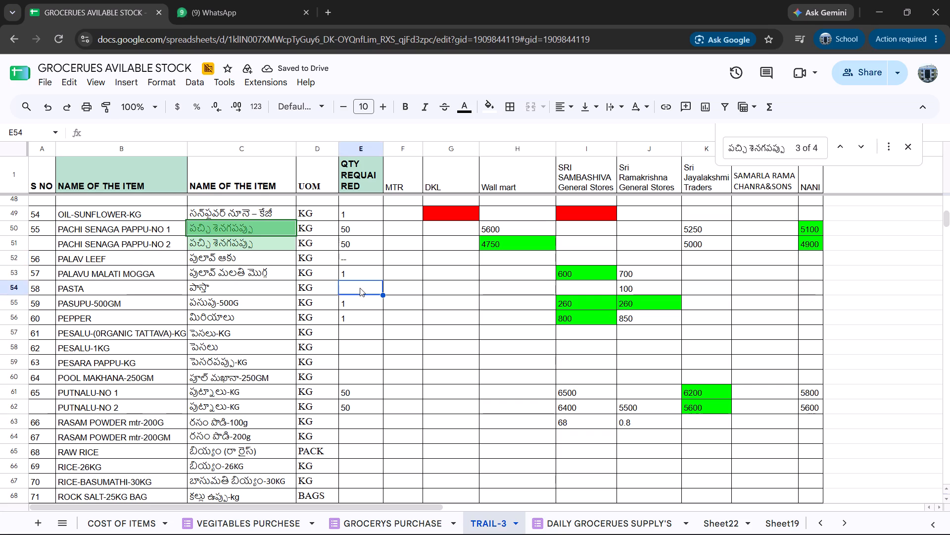
left_click_drag(360, 288, 397, 284)
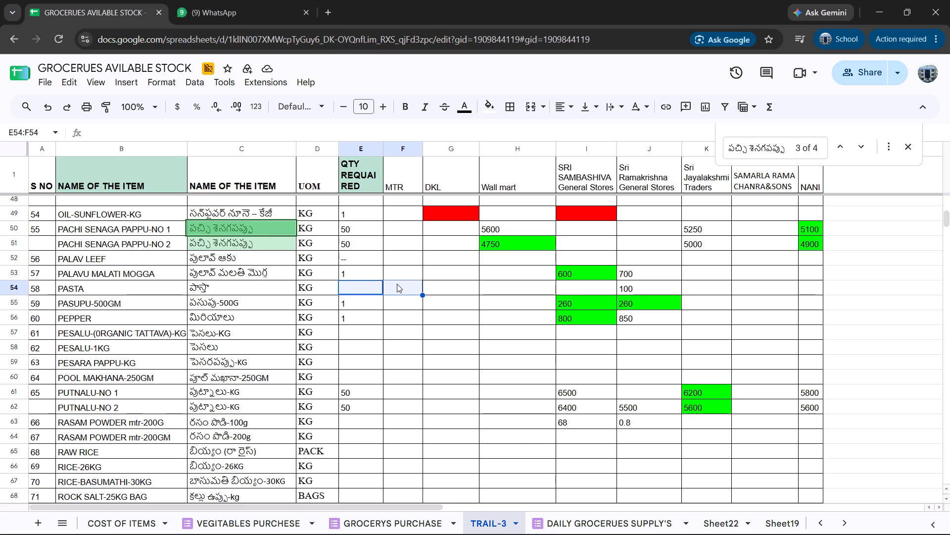
type("--")
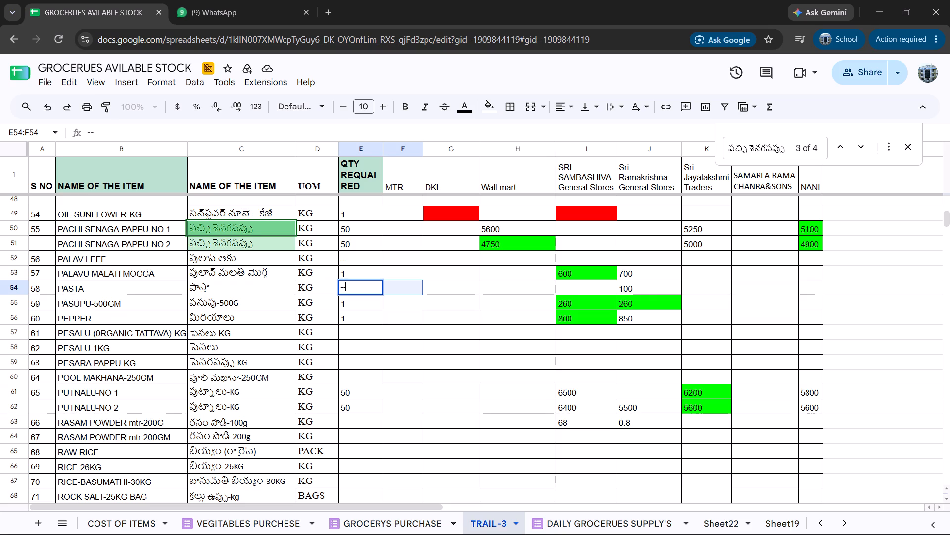
Look across sheet row 53 from PALAVU MALATI MOGGA to the price of GOODRICKE KHAASS ASSAM LEAF TEA 1KG in the price list.
left_click(286, 274)
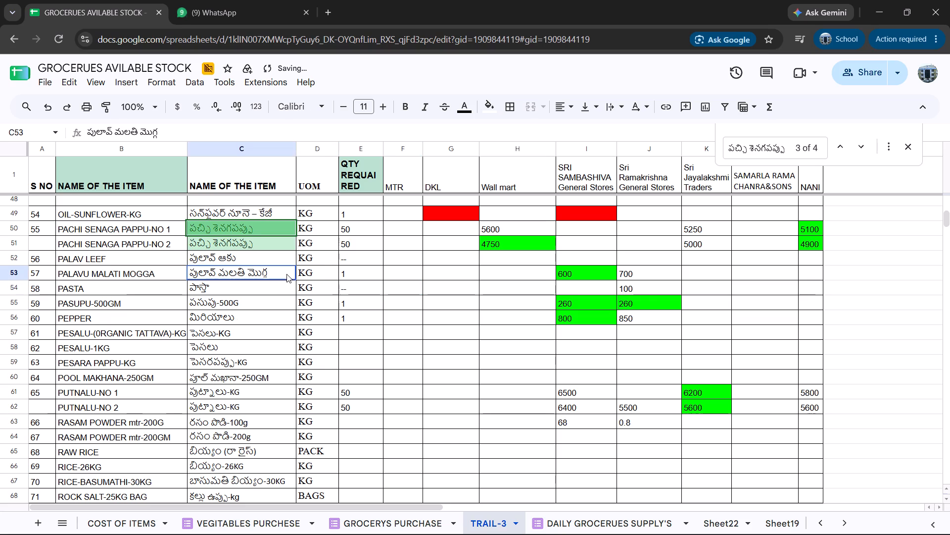
key("Right")
key("Right")
key("Right")
key("Right")
key("Right")
key("Right")
key("Right")
key("Right")
key("Right")
key("Right")
key("Right")
key("Right")
key("Right")
key("Right")
key("Right")
key("Right")
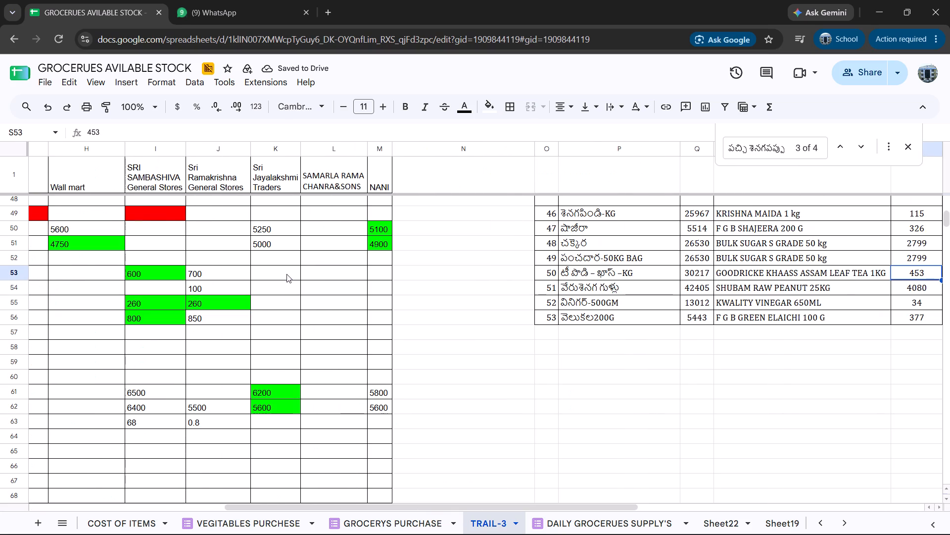
Look back up the price list from the GOODRICKE tea row to the TEJPATTA and macaroni pasta prices.
key("Up")
key("Up")
key("Up")
key("Up")
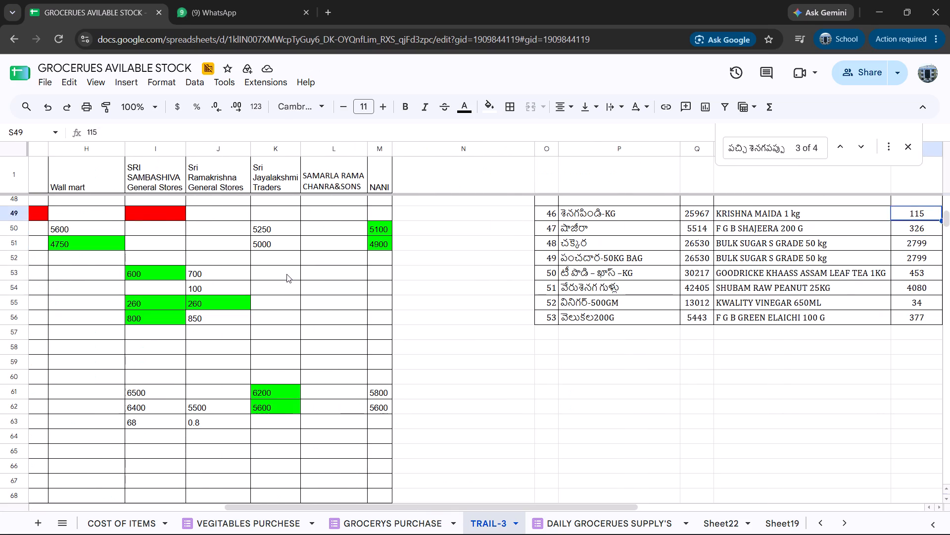
key("Up")
key("Up")
key("Up")
key("Up")
key("Up")
key("Up")
key("Up")
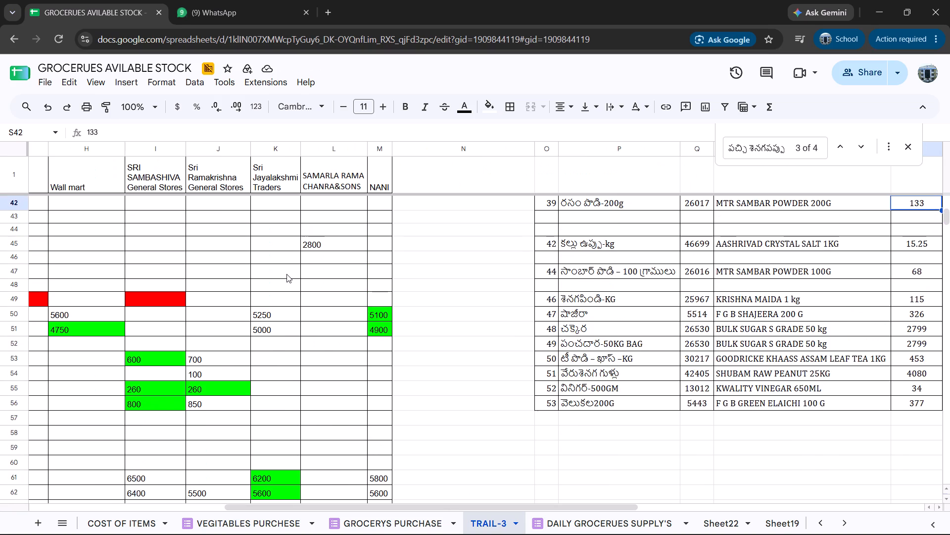
key("Up")
key("Up")
key("Up")
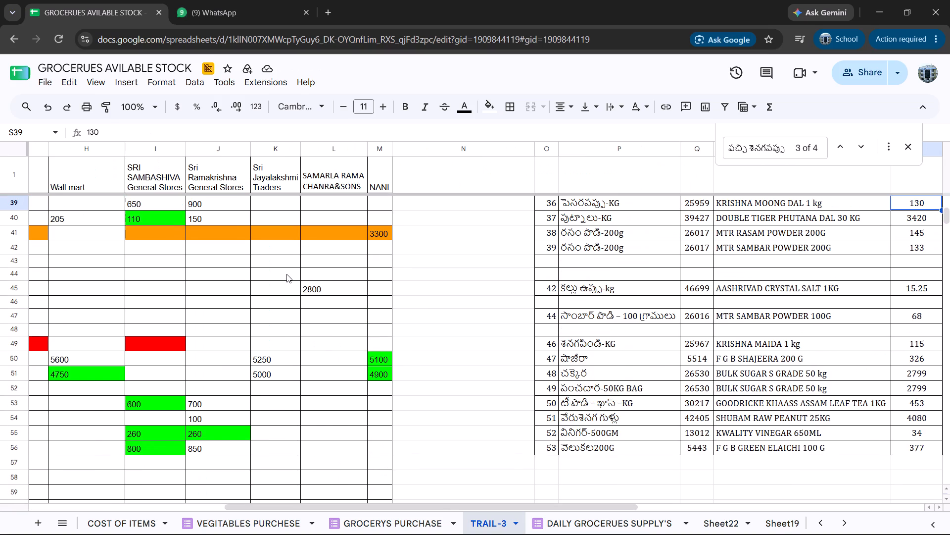
key("Up")
key("Up")
key("Up")
key("Up")
key("Up")
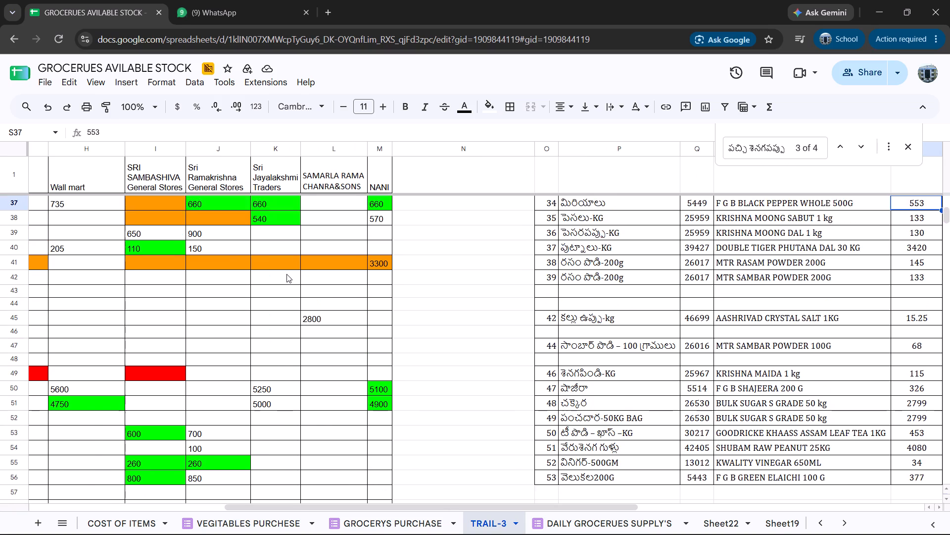
key("Up")
key("Right")
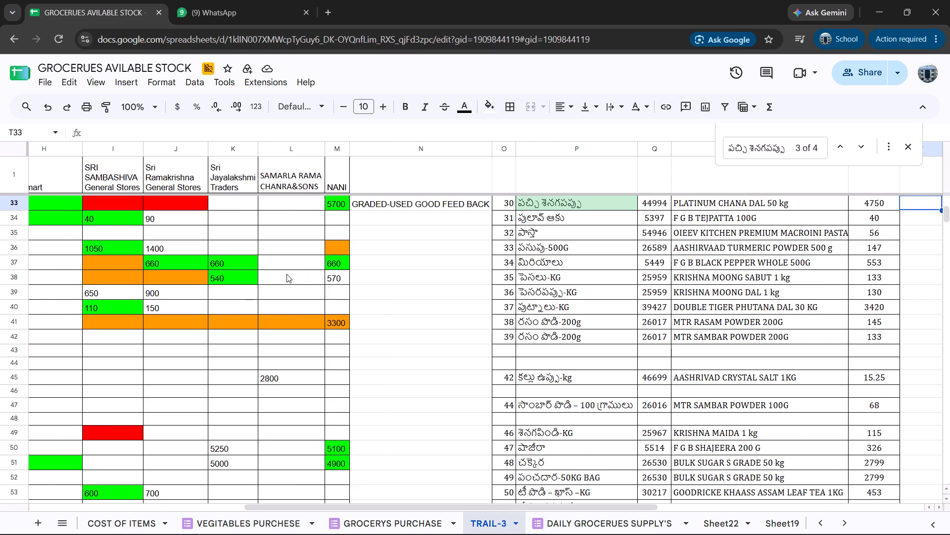
key("Up")
key("Up")
key("Up")
key("Up")
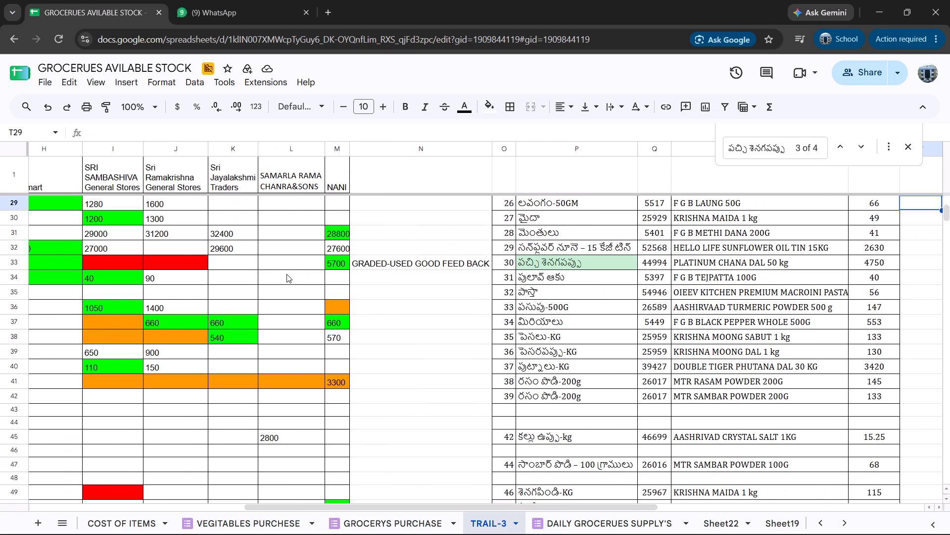
Enter Wall mart prices of 46 for PALAV LEEF and 50 for PASTA, leaving PALAVU MALATI MOGGA blank.
left_click(285, 274)
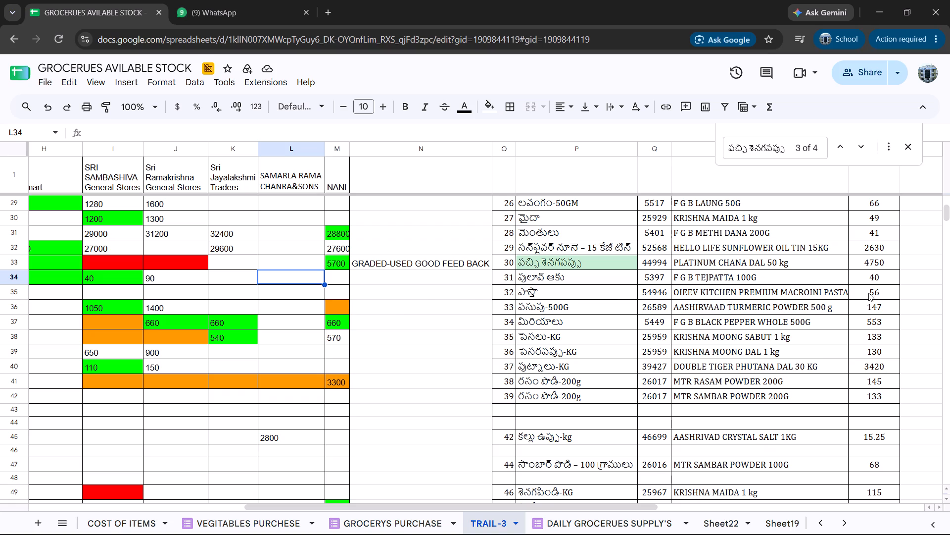
triple_click(153, 505)
left_click(153, 505)
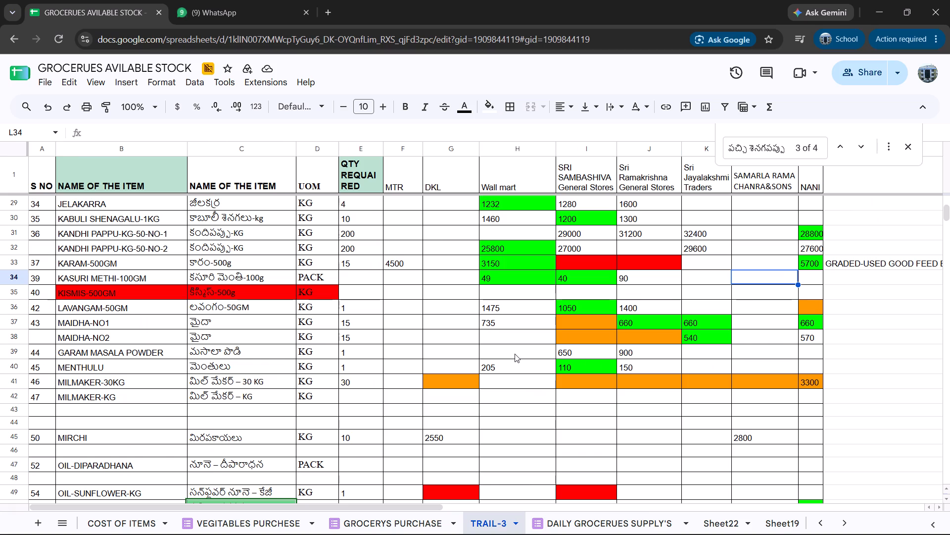
key("Down")
key("Down")
key("Down")
key("Down")
key("Down")
key("Down")
key("Down")
key("Down")
key("Down")
key("Down")
key("Down")
key("Down")
key("Down")
key("Down")
key("Down")
key("Down")
key("Down")
key("Down")
key("Down")
key("Down")
key("Down")
key("Down")
key("Down")
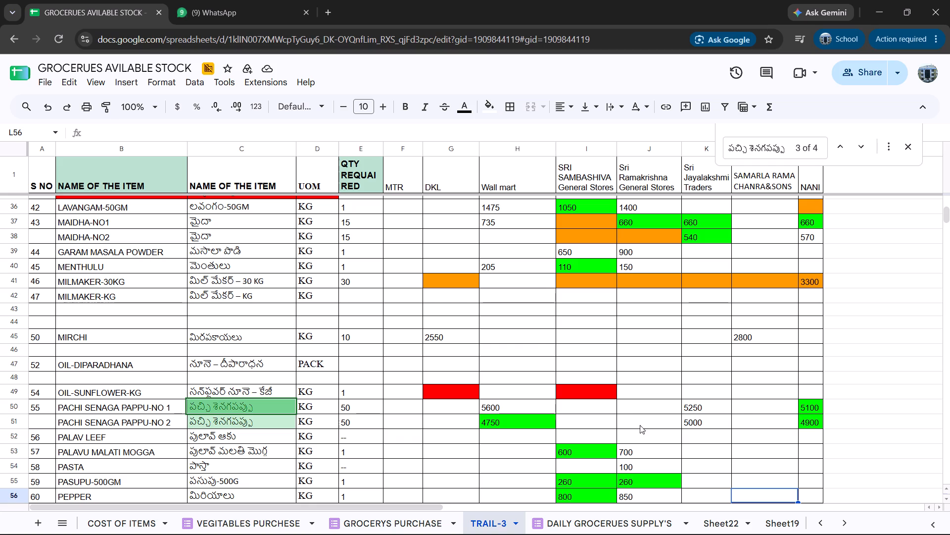
left_click(521, 421)
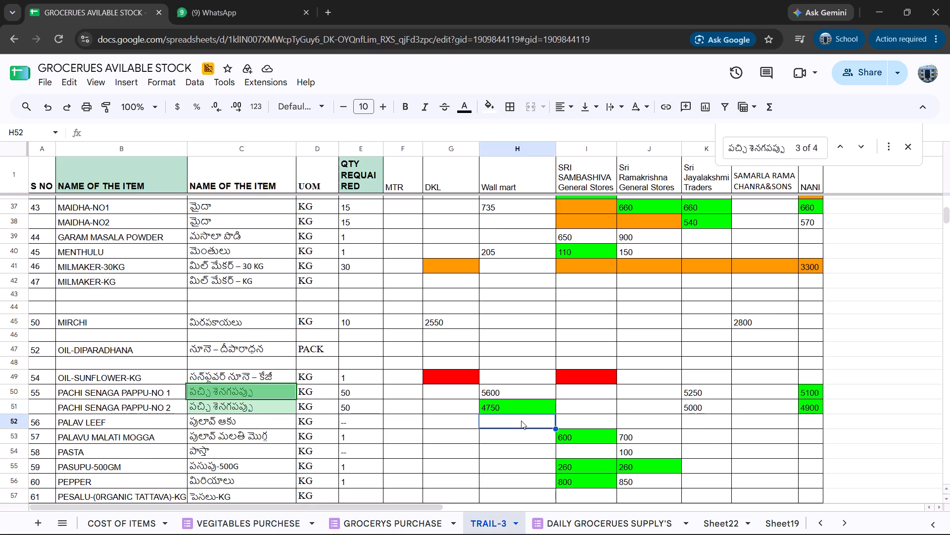
type("46")
key("Return")
type("50")
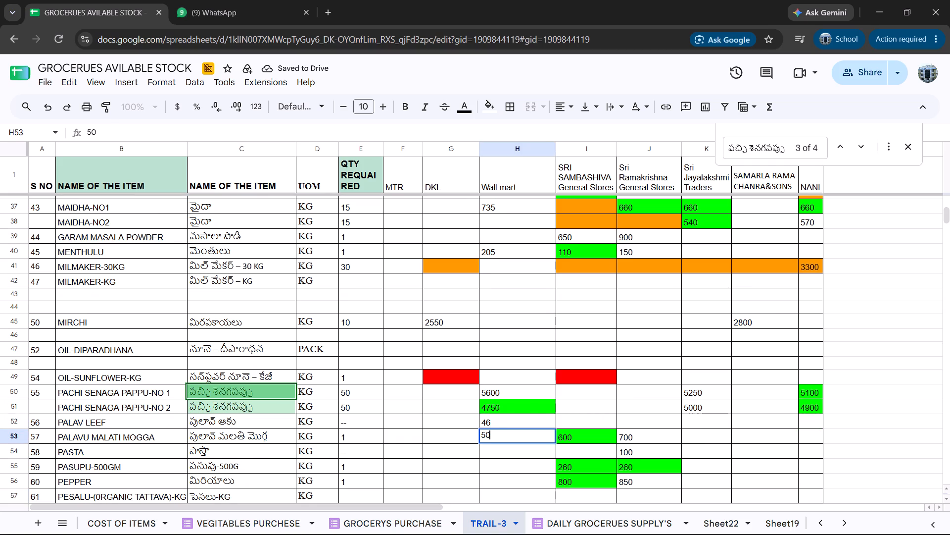
key("BackSpace")
key("BackSpace")
key("Return")
type("50")
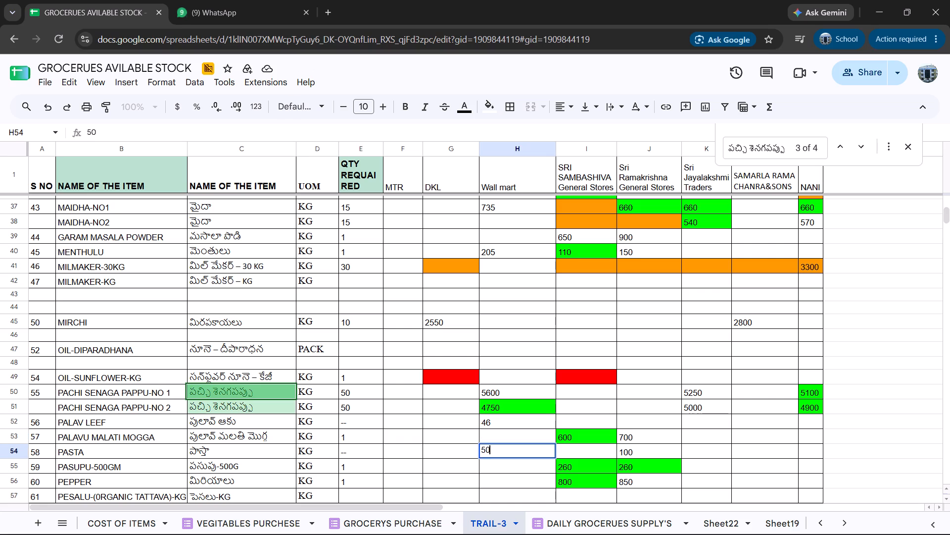
key("Return")
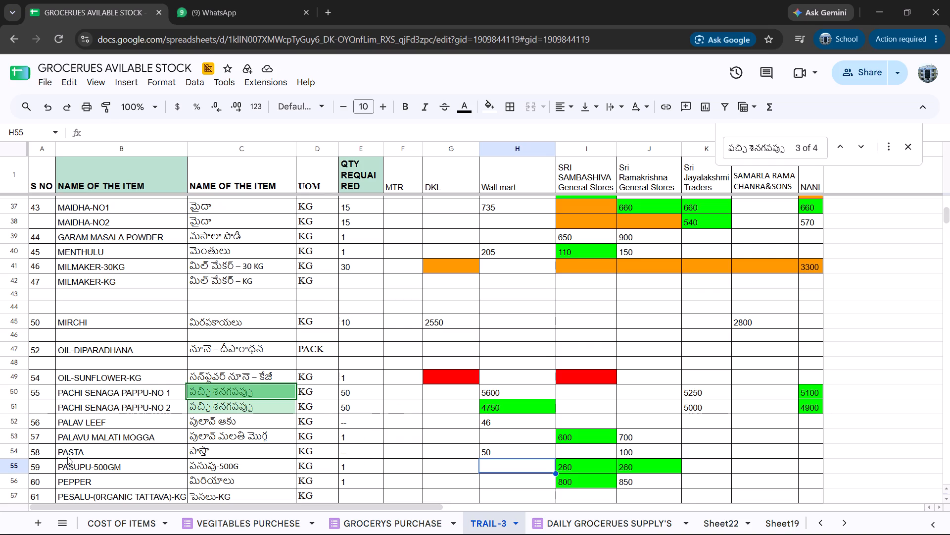
Search the sheet for the item name PALAVU MALATI MOGGA, copied from its own cell.
double_click(151, 433)
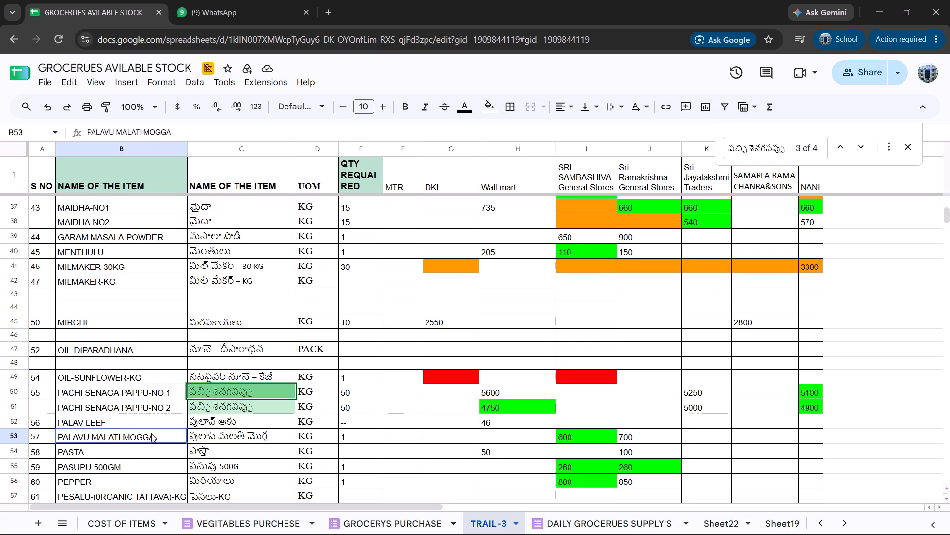
left_click(160, 434)
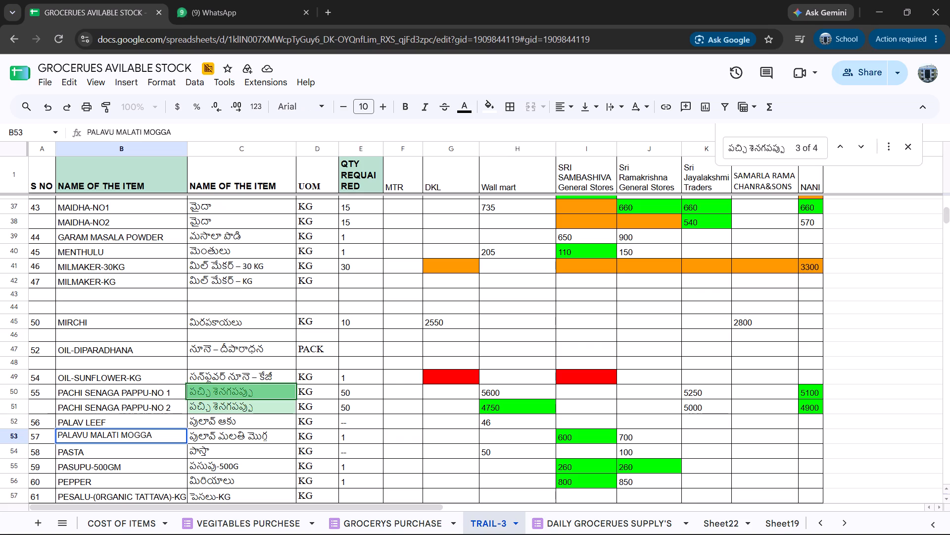
left_click_drag(160, 434, 51, 463)
key("ctrl+c")
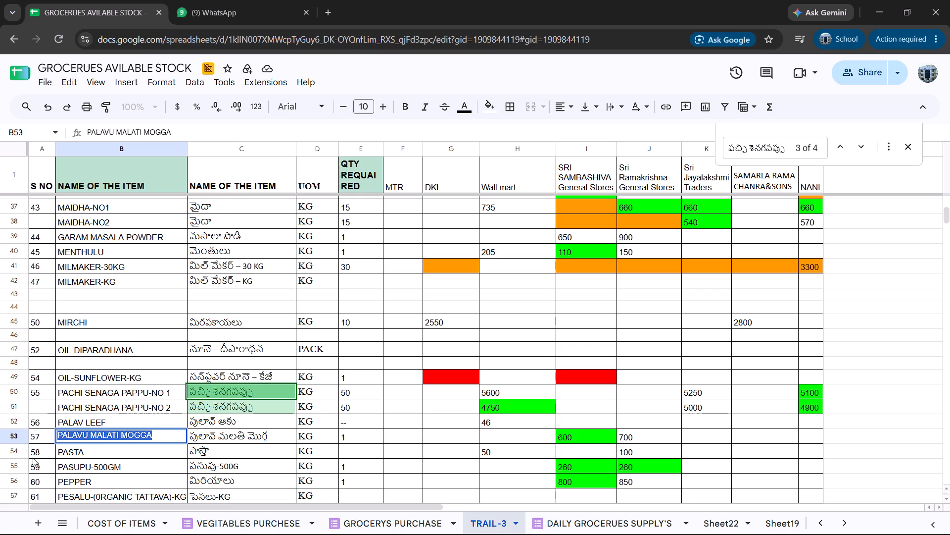
left_click(794, 147)
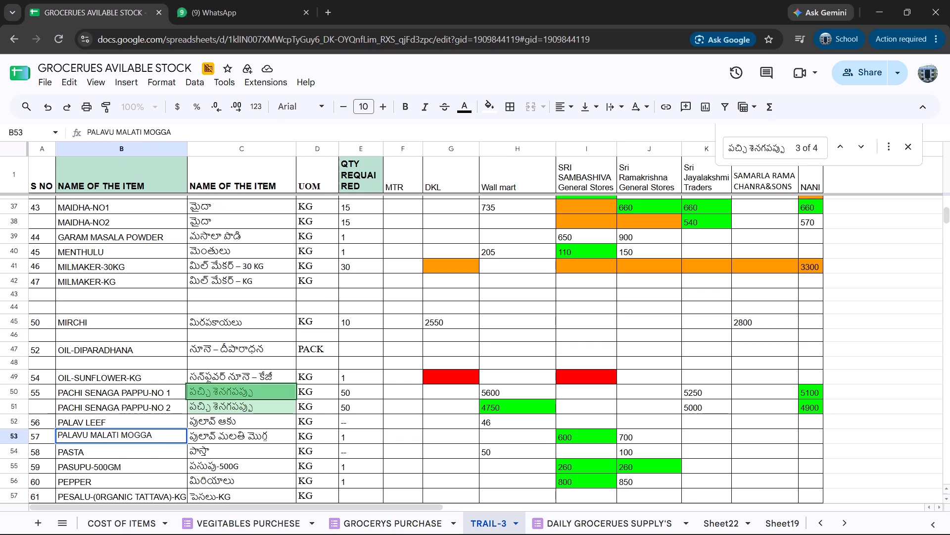
double_click(786, 147)
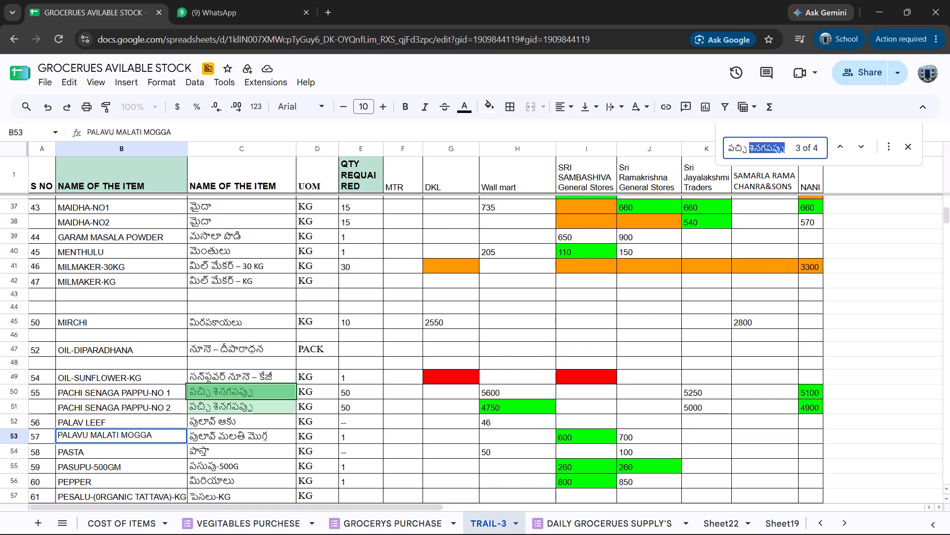
key("BackSpace")
key("BackSpace")
key("BackSpace")
key("BackSpace")
key("BackSpace")
key("BackSpace")
key("BackSpace")
key("BackSpace")
key("BackSpace")
key("BackSpace")
key("BackSpace")
key("BackSpace")
key("BackSpace")
key("BackSpace")
key("BackSpace")
key("BackSpace")
key("BackSpace")
key("BackSpace")
key("BackSpace")
key("BackSpace")
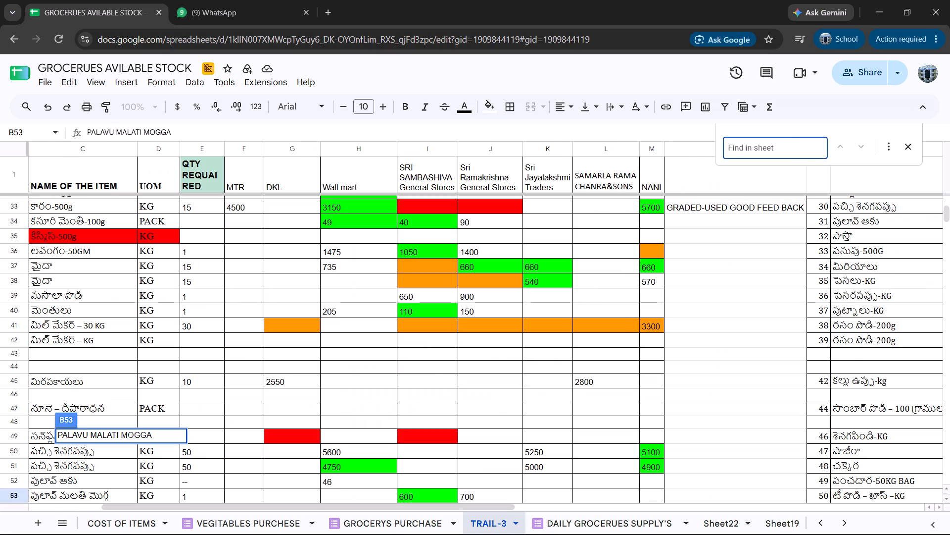
key("ctrl+v")
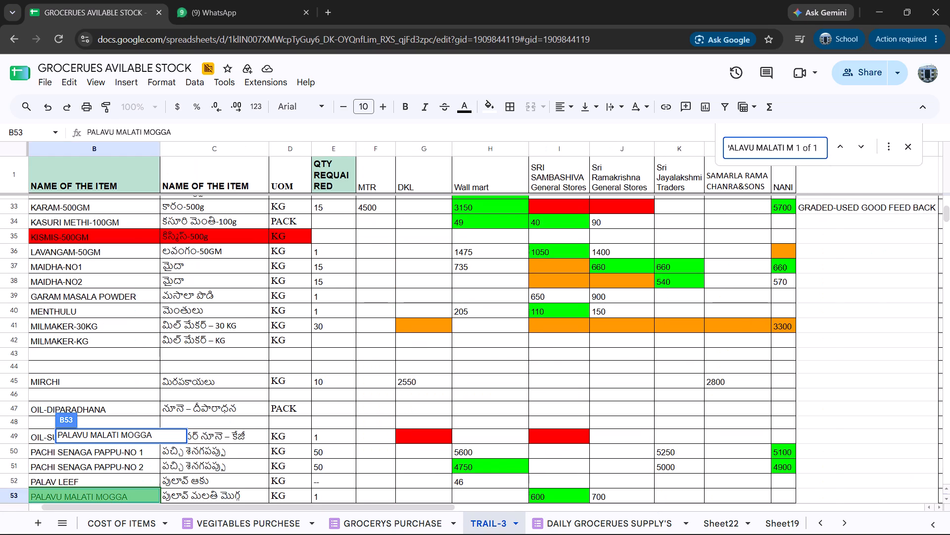
key("Return")
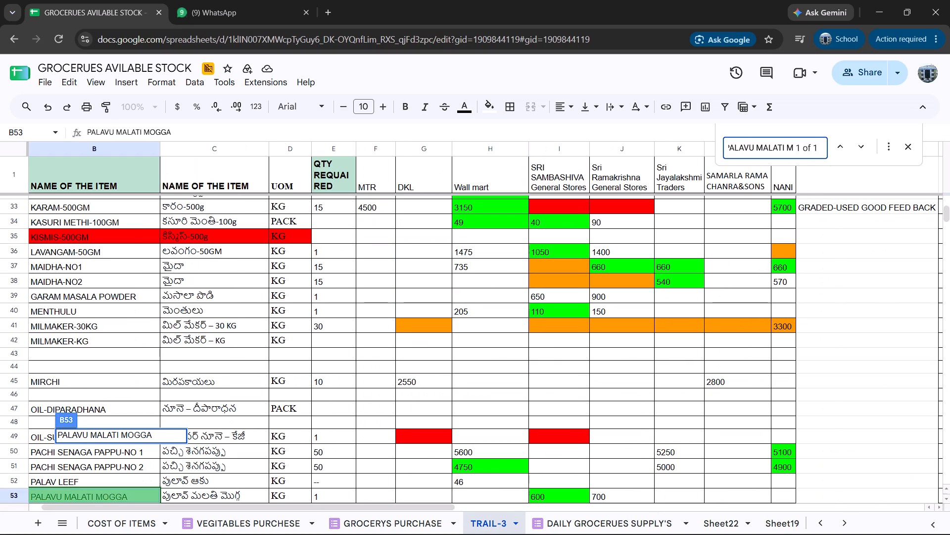
Look through the required quantities and supplier prices from PALAVU MALATI MOGGA down to RASAM POWDER mtr-200GM.
left_click(332, 488)
key("Down")
key("Down")
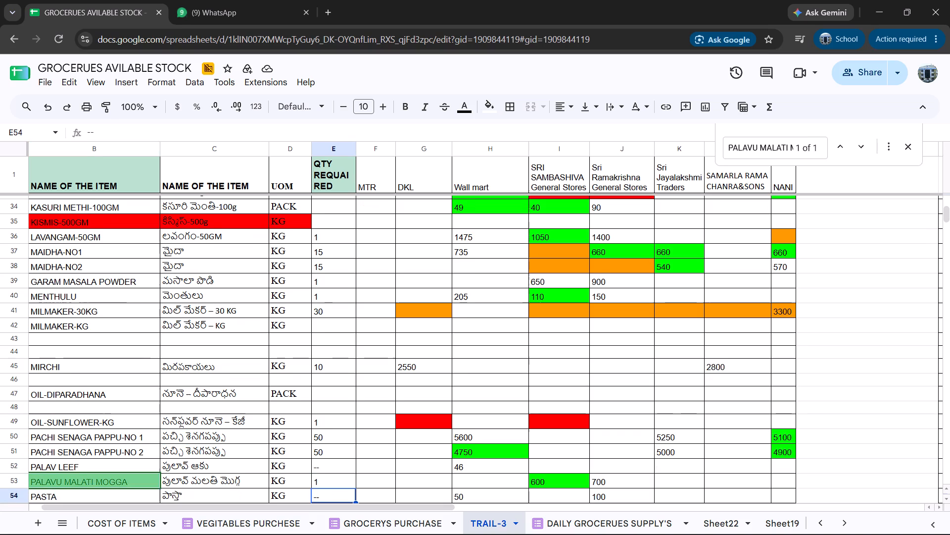
key("Down")
key("Down")
key("Down")
key("Down")
key("Down")
key("Down")
key("Down")
key("Down")
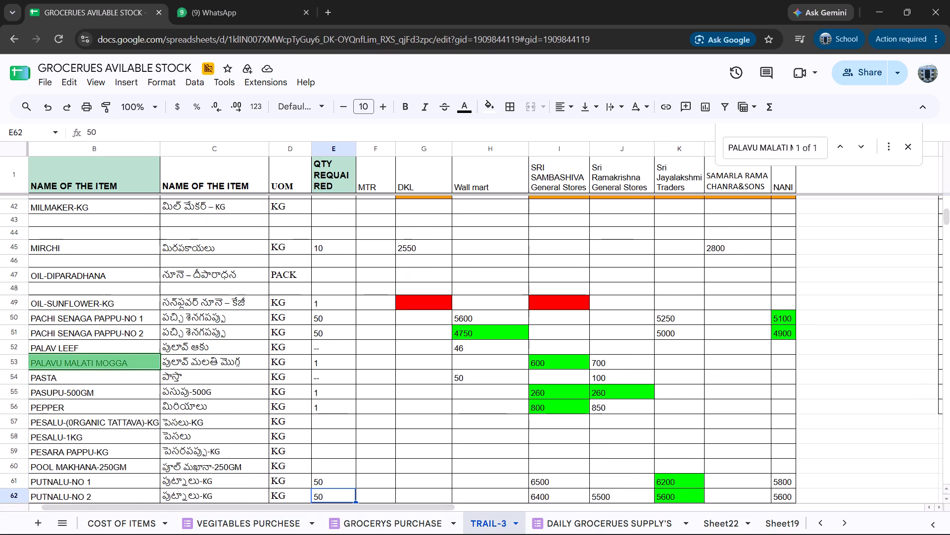
key("Down")
key("Down")
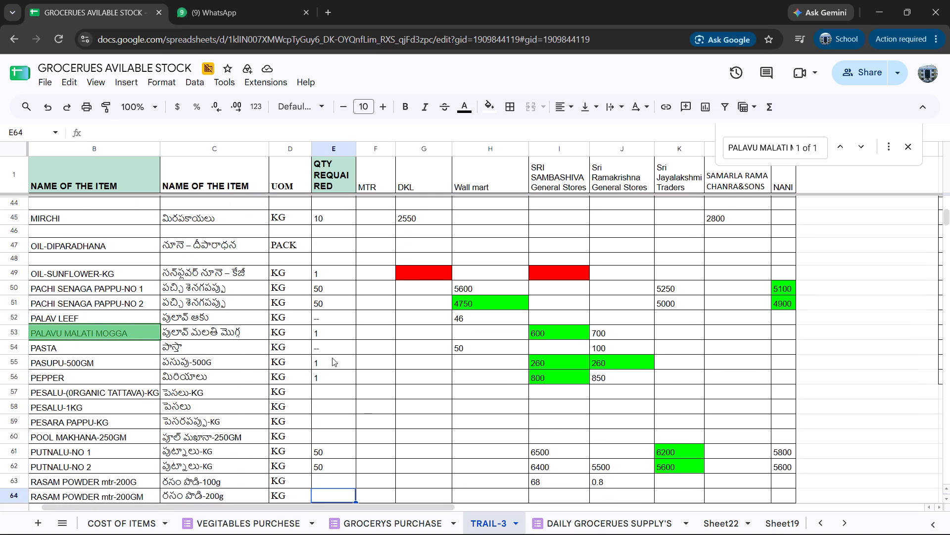
left_click(380, 363)
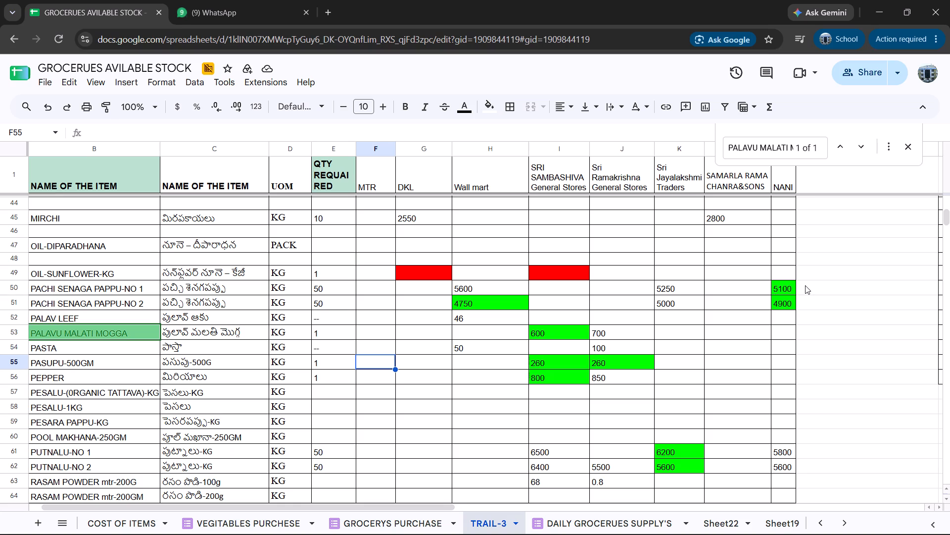
Look up the price list for the 500 g AASHIRVAAD TURMERIC POWDER entry matching PASUPU-500GM.
left_click(823, 204)
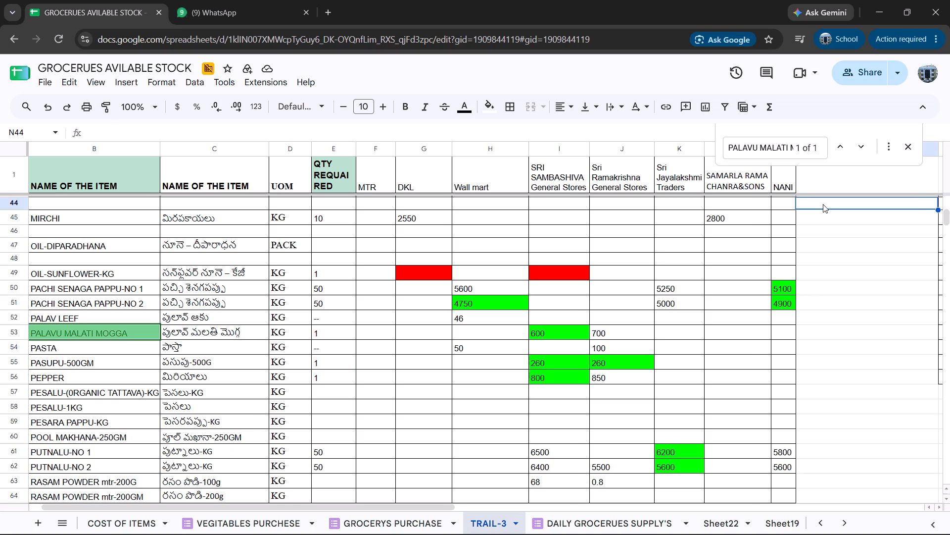
key("Right")
key("Right")
key("Right")
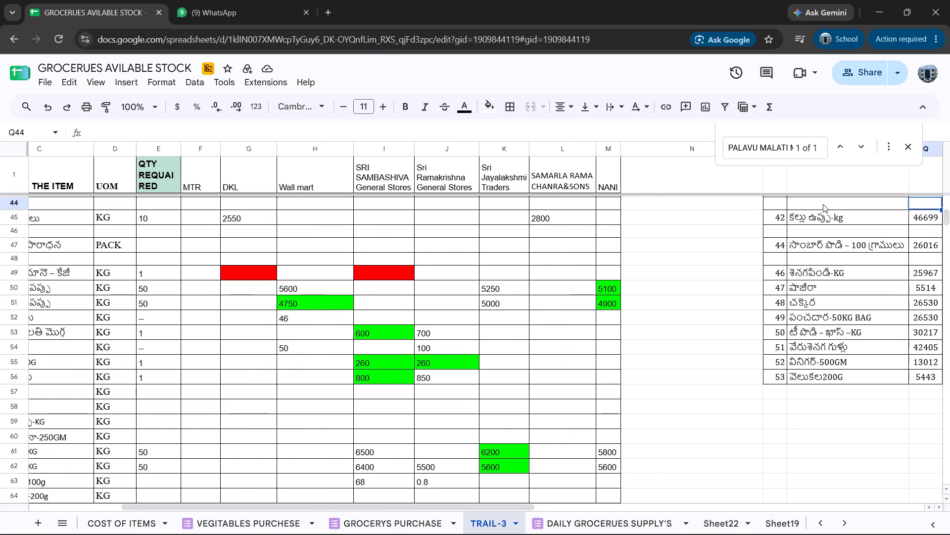
key("Right")
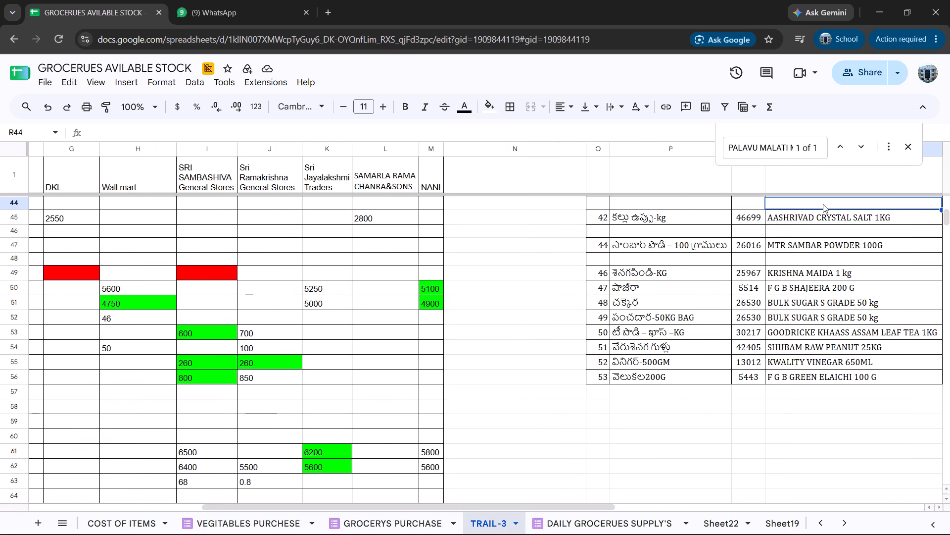
key("Right")
key("Right")
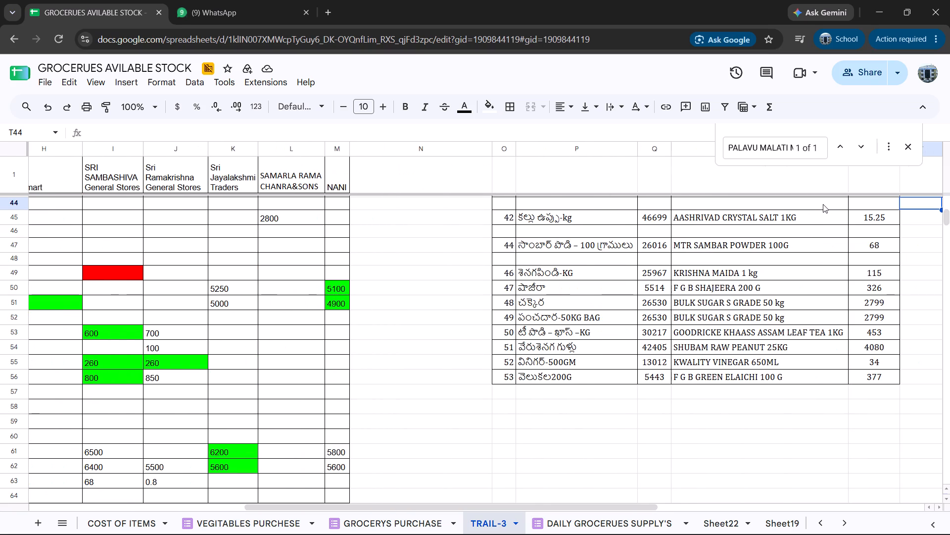
key("Up")
key("Up")
key("Up")
key("Up")
key("Up")
key("Up")
key("Up")
key("Up")
key("Up")
key("Up")
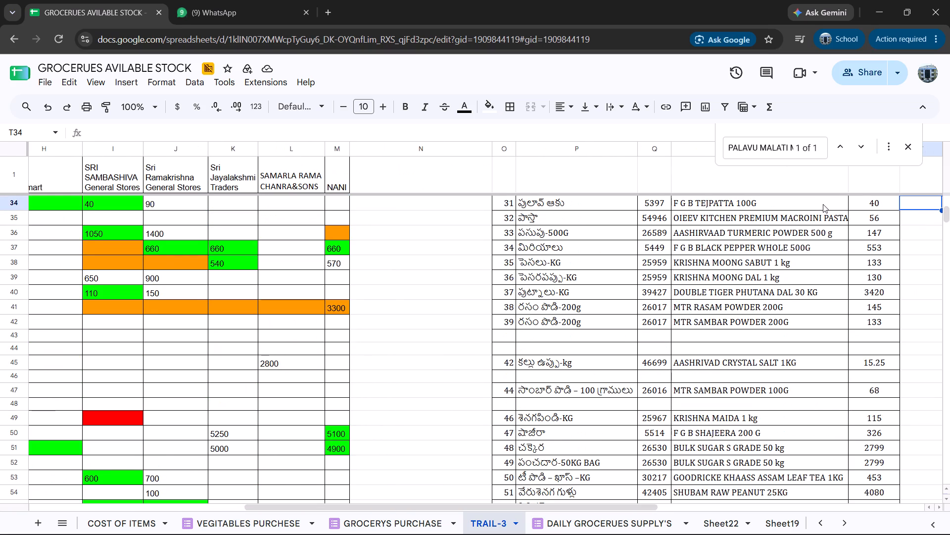
key("Up")
key("Up")
key("Up")
key("Up")
key("Up")
key("Up")
key("Up")
key("Up")
key("Up")
key("Up")
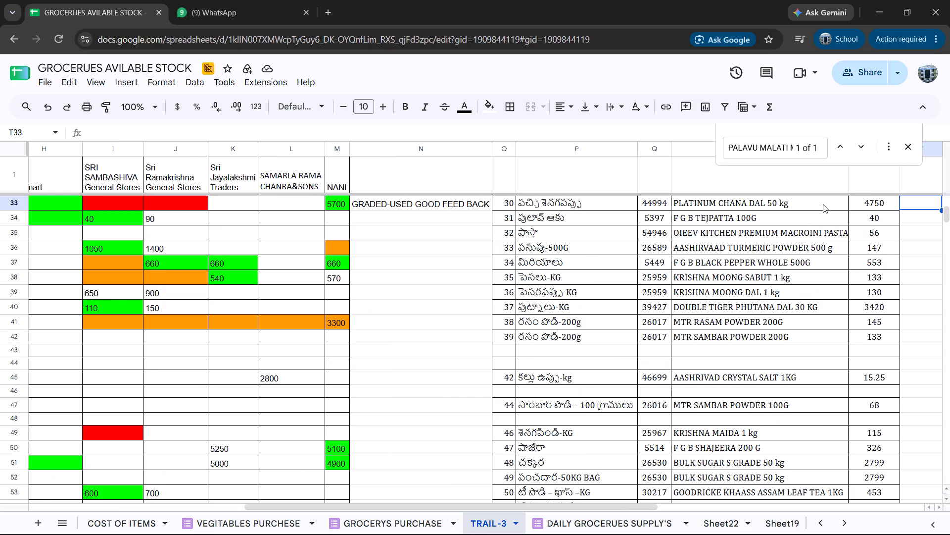
key("Down")
key("Down")
key("Down")
key("Down")
key("Down")
key("Down")
key("Down")
key("Down")
key("Down")
key("Down")
key("Down")
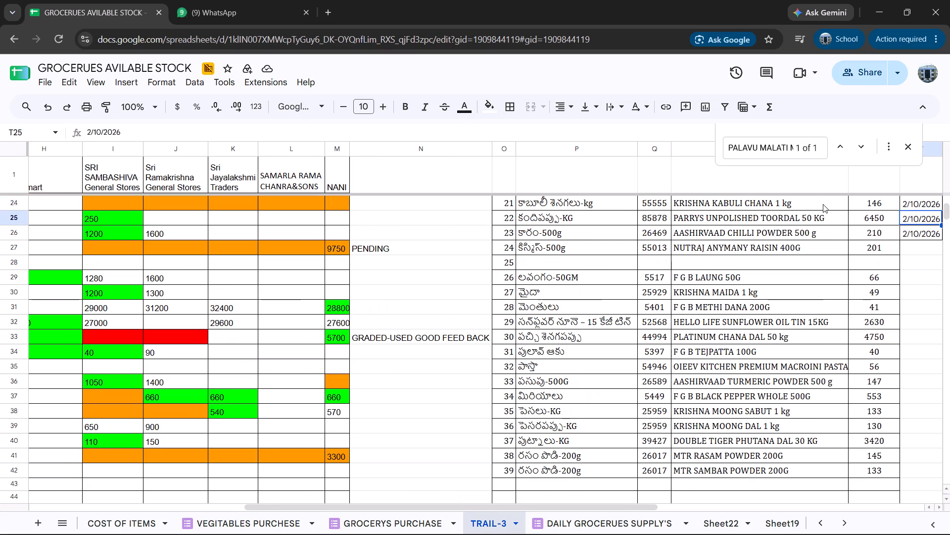
key("Down")
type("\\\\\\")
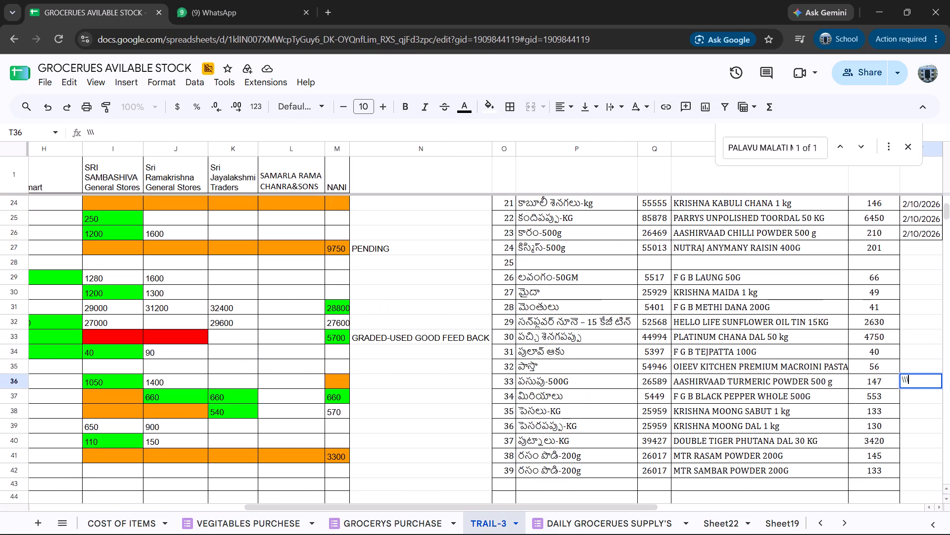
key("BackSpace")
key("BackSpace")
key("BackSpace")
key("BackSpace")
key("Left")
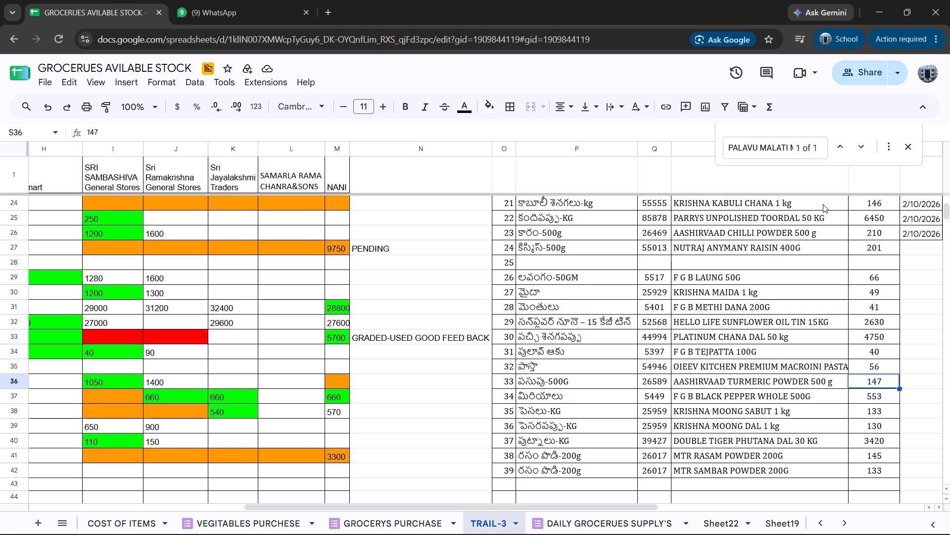
Enter 147 as the Wall mart price for PASUPU-500GM.
left_click(82, 505)
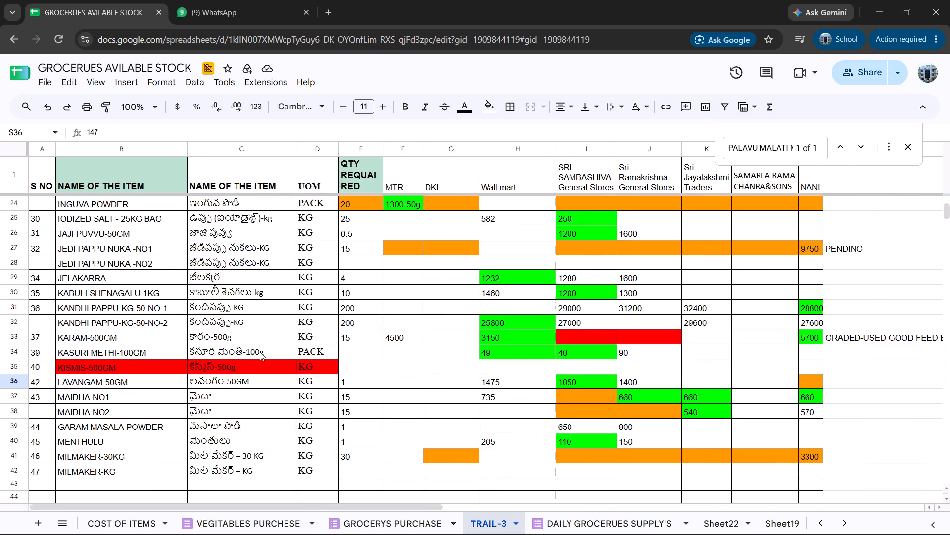
key("Down")
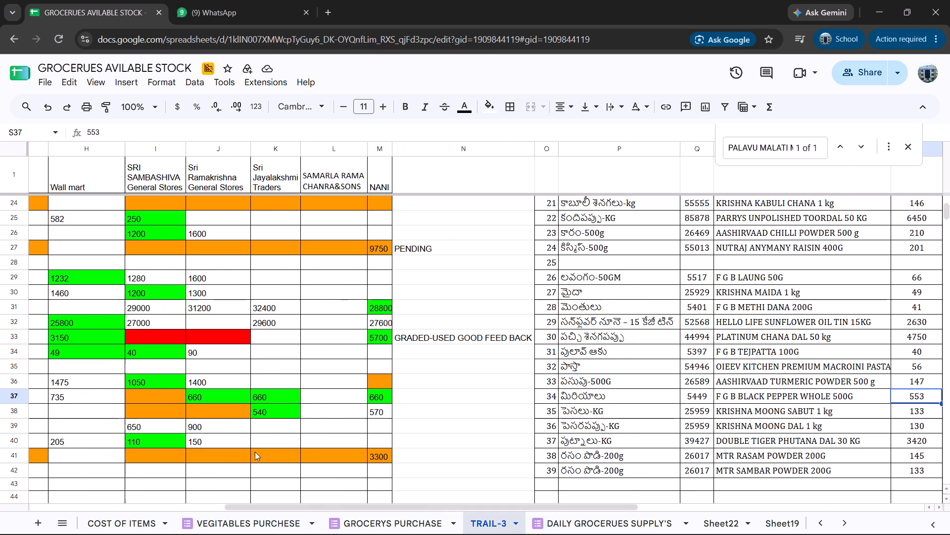
key("Down")
key("Left")
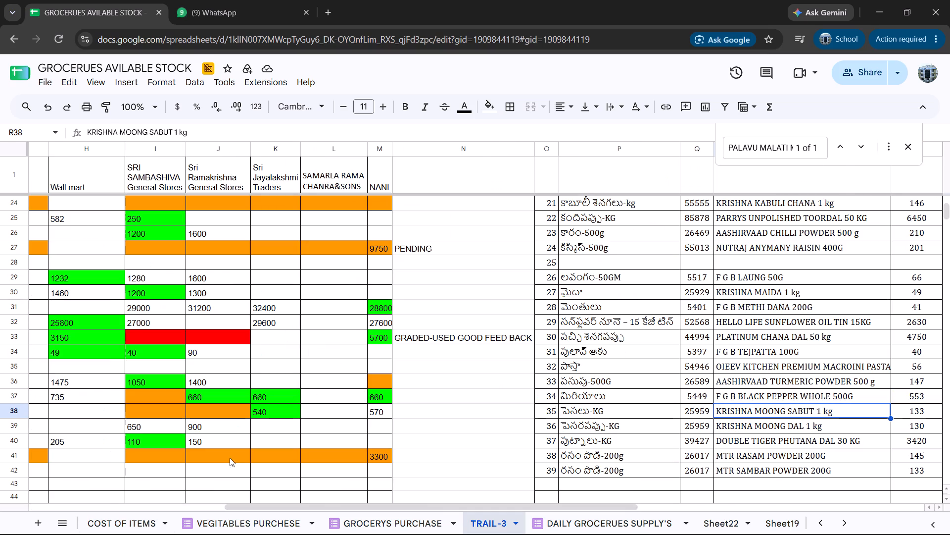
left_click(60, 474)
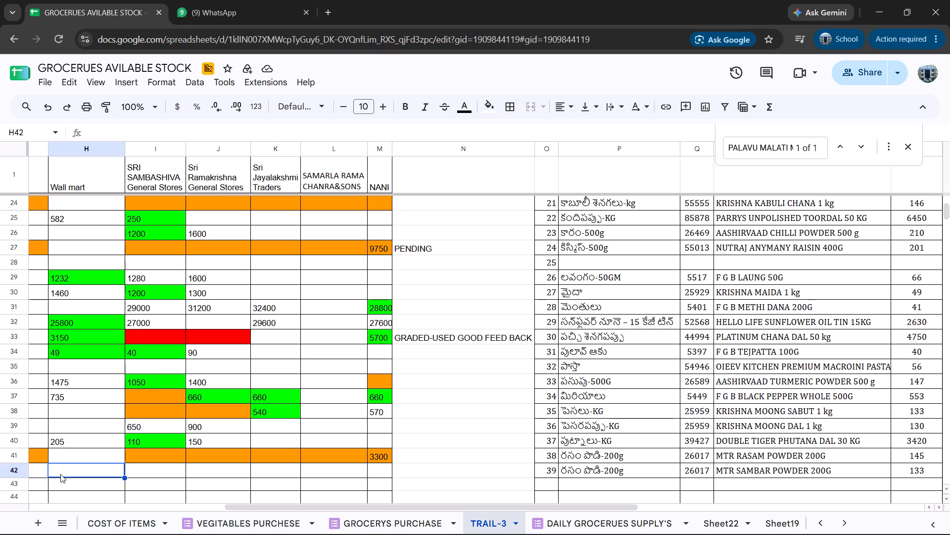
left_click(95, 508)
left_click(95, 508)
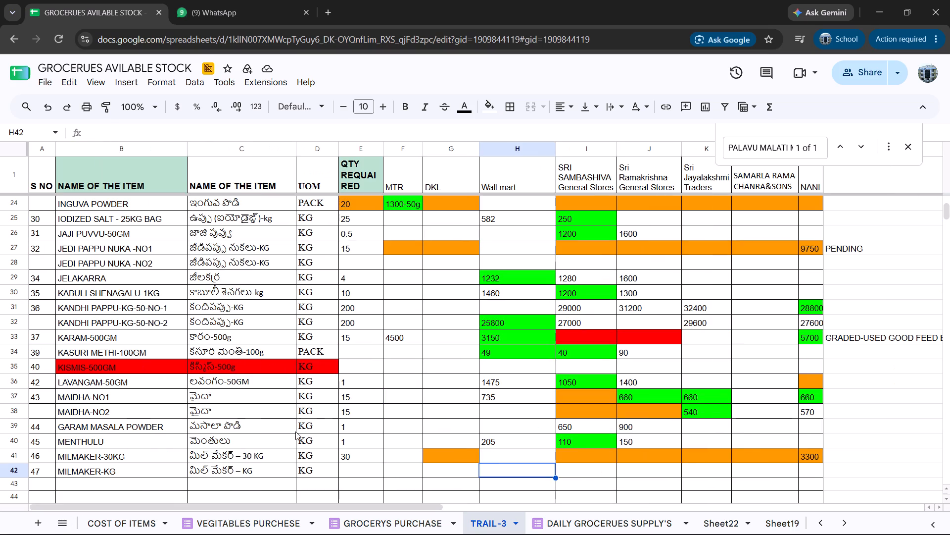
key("Down")
key("Down")
key("Down")
key("Down")
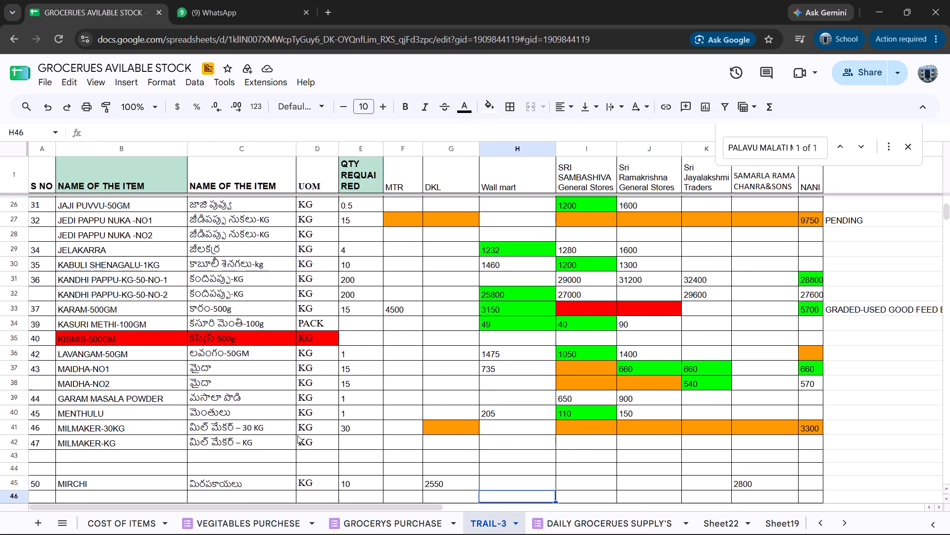
key("Down")
key("Down")
key("Down")
key("Down")
key("Down")
key("Down")
key("Down")
key("Down")
key("Down")
key("Down")
key("Down")
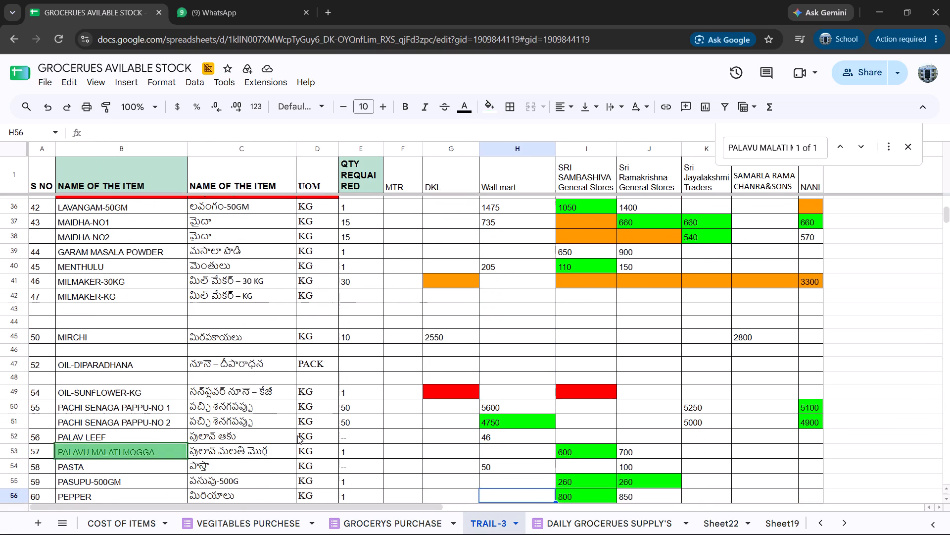
key("Down")
key("Down")
key("Down")
key("Down")
key("Down")
key("Down")
key("Down")
key("Down")
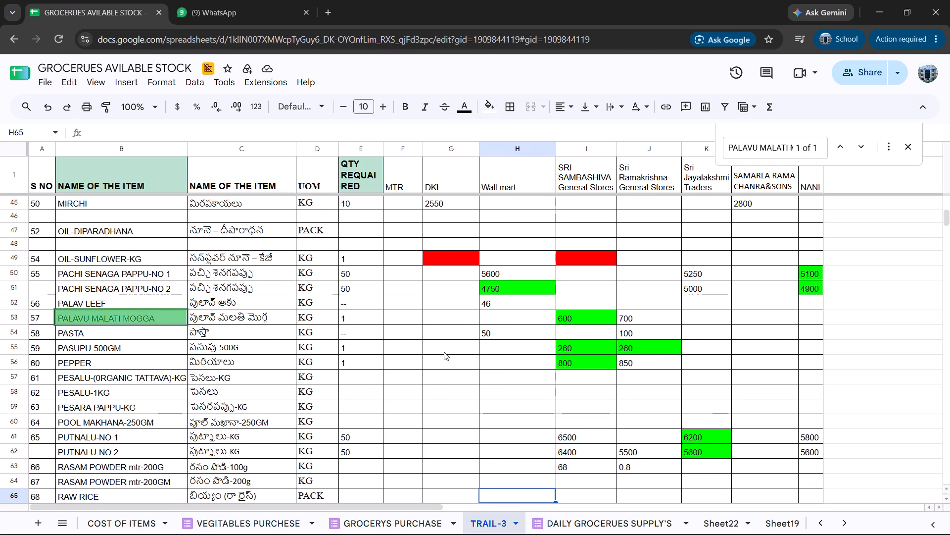
left_click(492, 347)
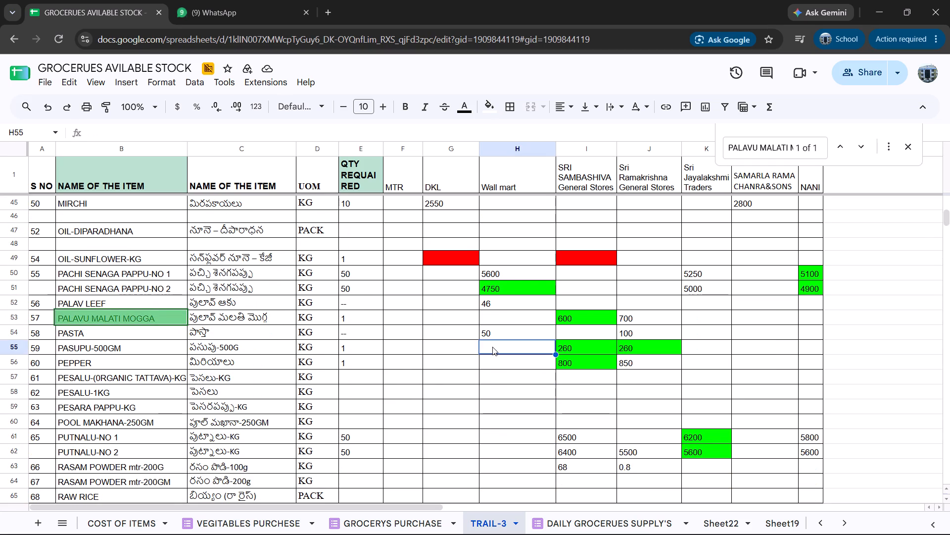
type("147")
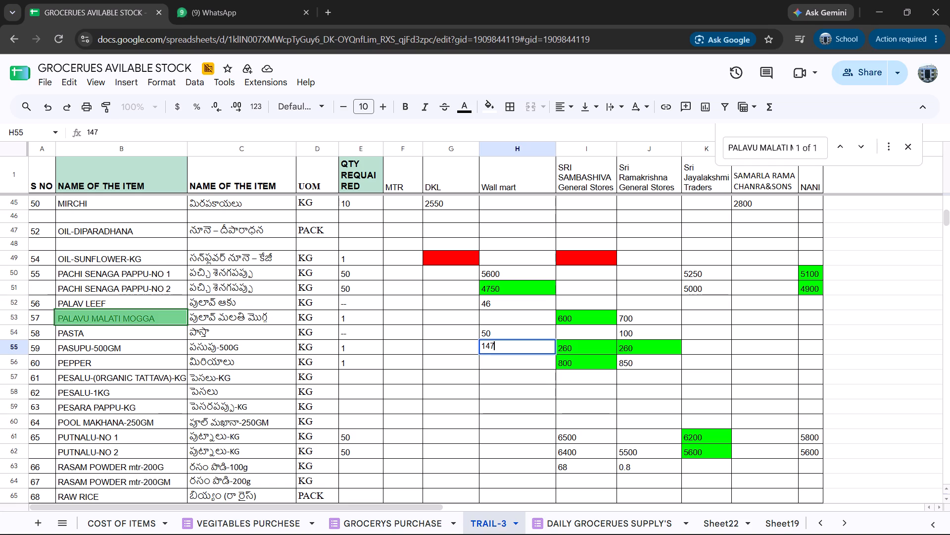
key("Return")
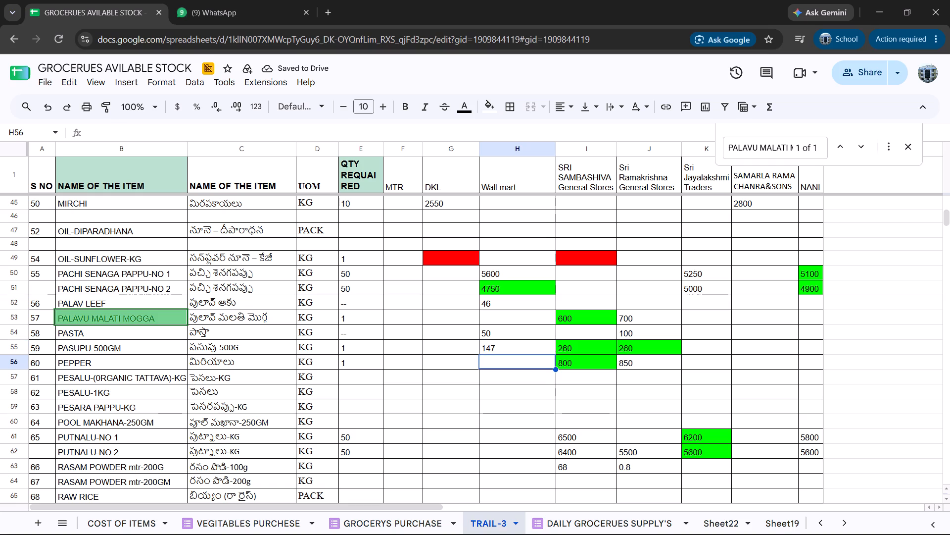
Look across the PEPPER row to the supplier price list and back to the item names.
key("Right")
key("Right")
key("Right")
key("Right")
key("Right")
key("Right")
key("Right")
key("Right")
key("Right")
key("Right")
key("Right")
key("Right")
key("Right")
key("Right")
key("Right")
key("Right")
key("Right")
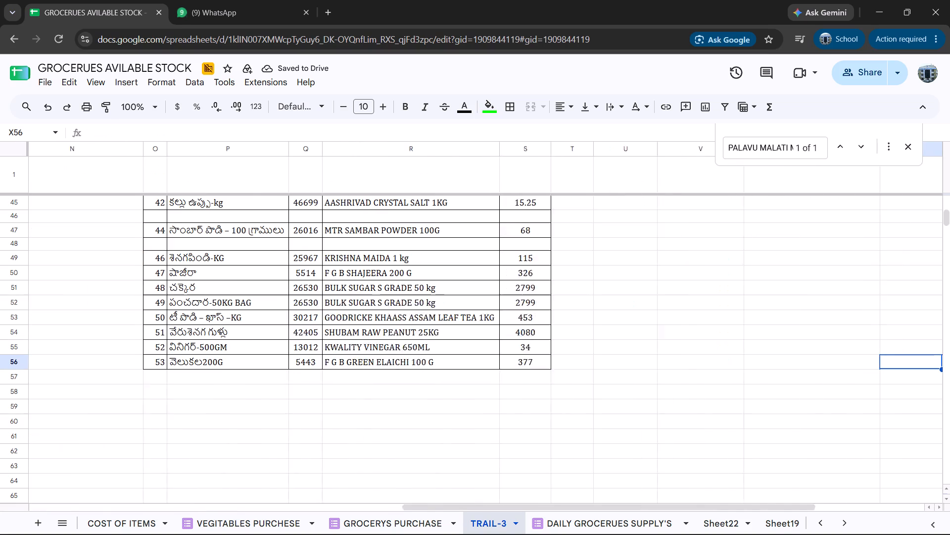
key("Left")
key("Left")
key("Left")
key("Left")
key("Left")
key("Left")
key("Left")
key("Left")
key("Left")
key("Left")
key("Left")
key("Left")
key("Left")
key("Left")
key("Left")
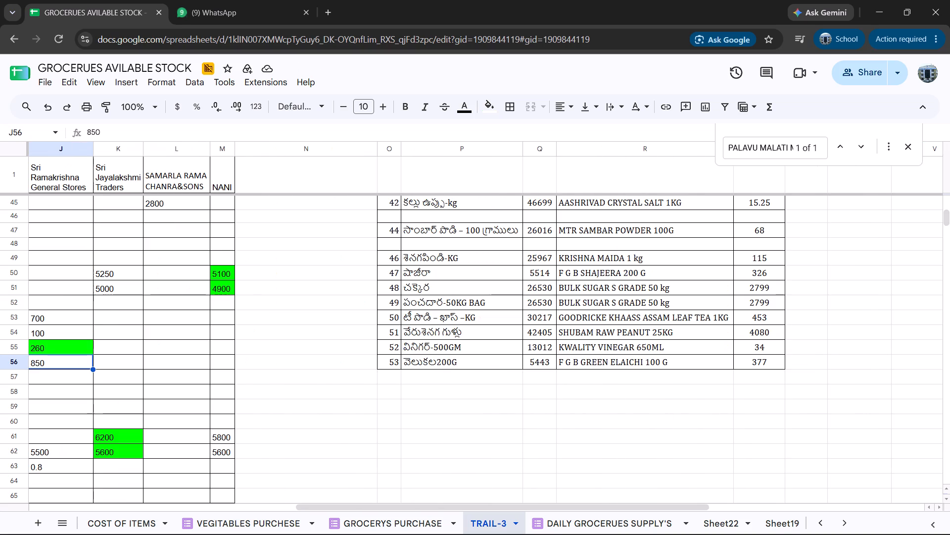
key("Left")
key("Left")
key("Left")
key("Left")
key("Left")
key("Left")
key("Left")
key("Left")
key("Left")
key("Left")
key("Left")
key("Left")
key("Left")
key("Left")
key("Left")
key("Left")
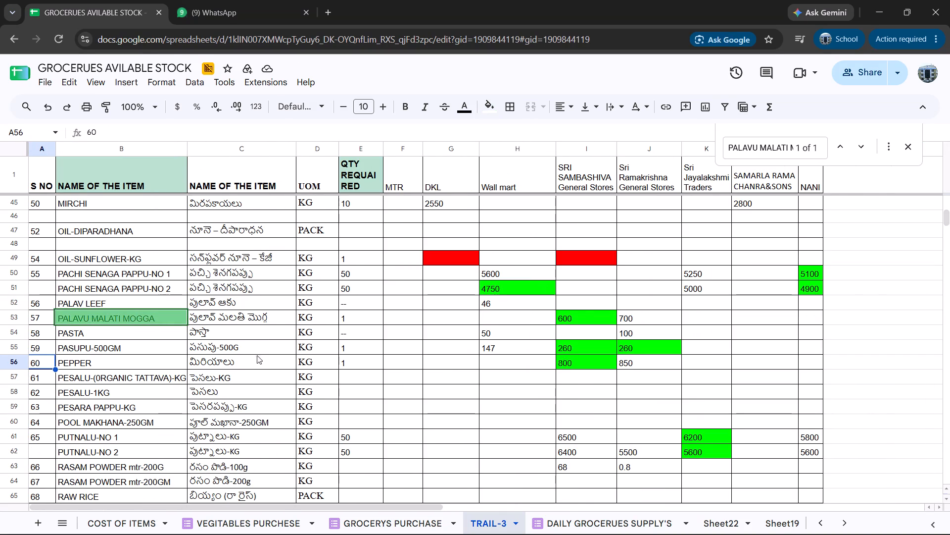
Search the sheet for the Telugu item name పసుపు-500G, copied from the PASUPU-500GM row.
double_click(244, 346)
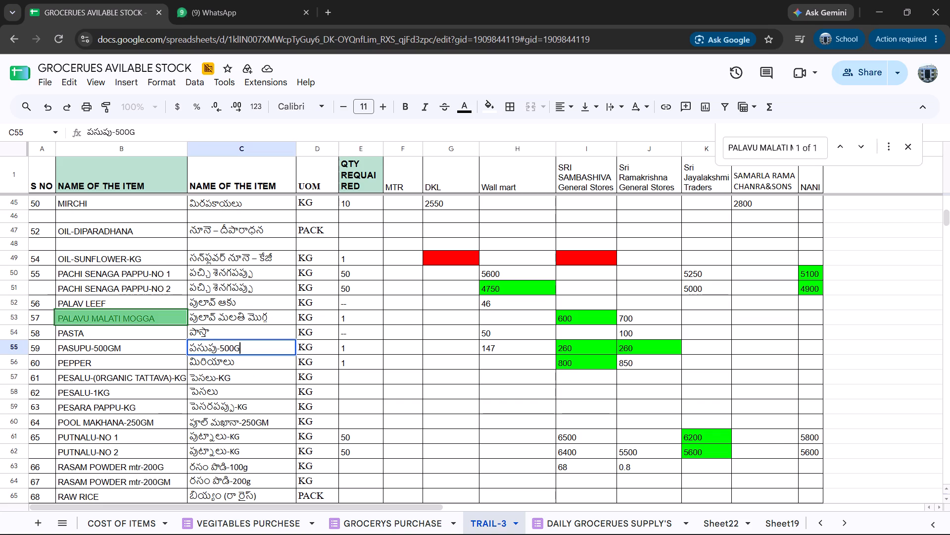
left_click(244, 346)
left_click_drag(244, 346, 174, 348)
key("ctrl+c")
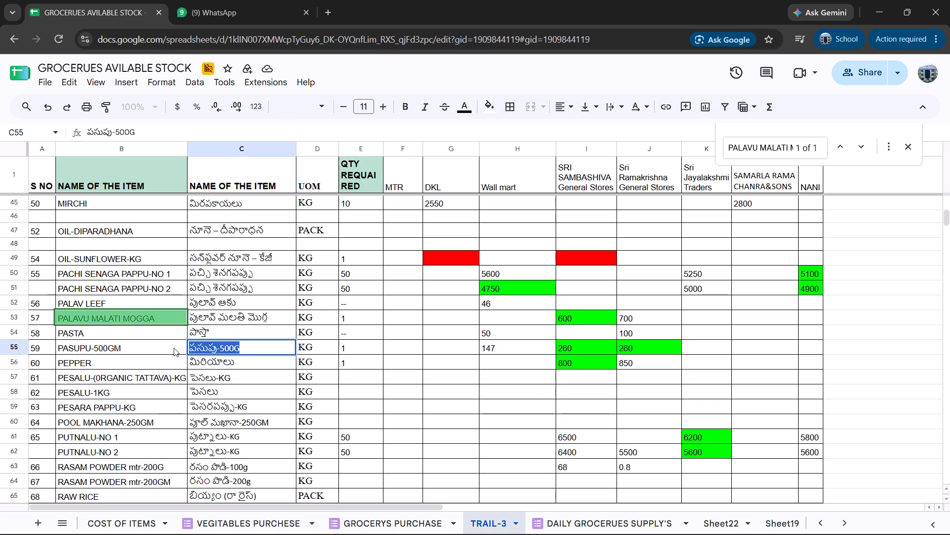
left_click(731, 144)
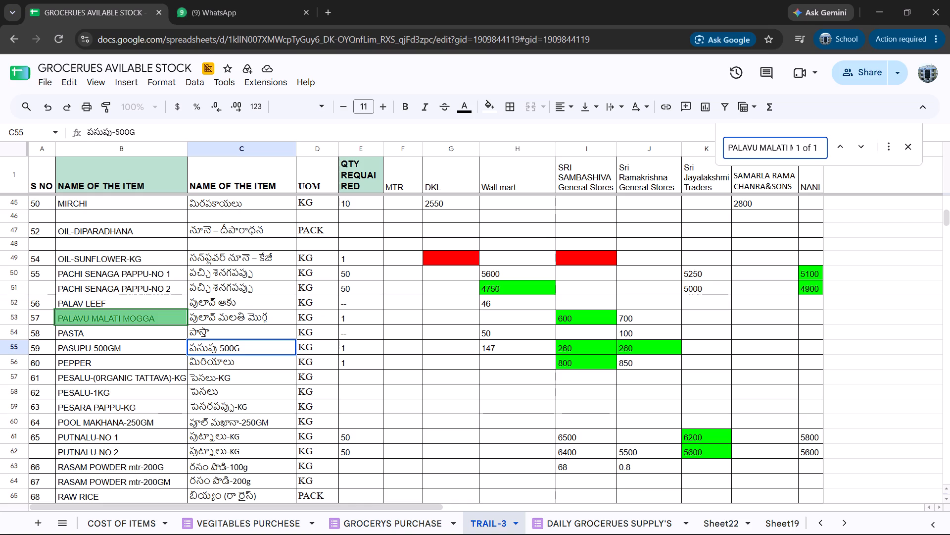
left_click_drag(728, 148, 848, 144)
key("BackSpace")
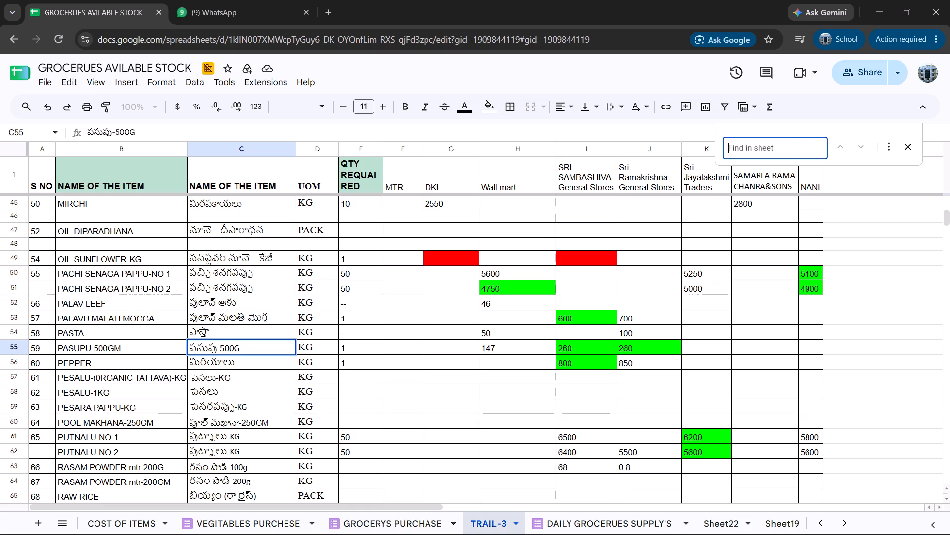
key("ctrl+v")
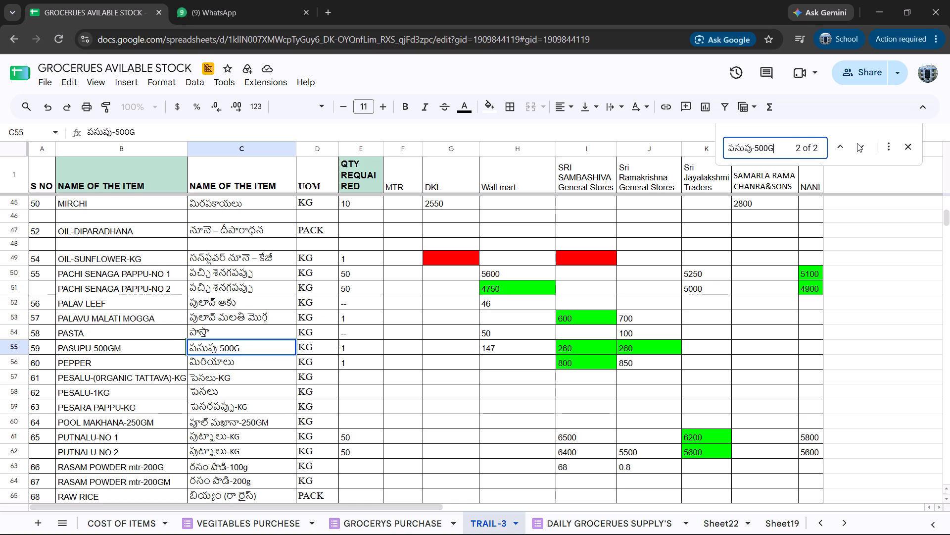
key("Return")
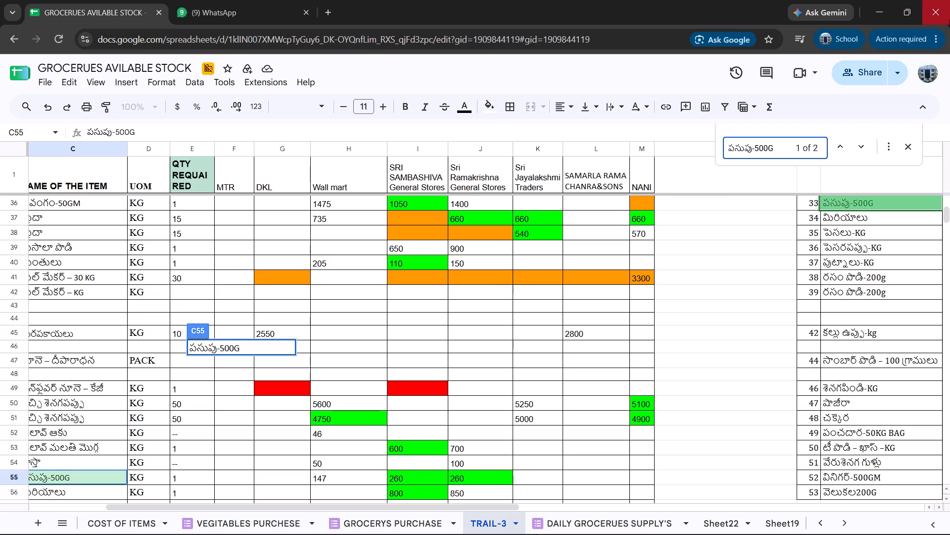
Examine the code, product name and price of the పసుపు-500G entry in the price list.
left_click(849, 205)
key("Right")
key("Right")
key("Right")
key("Right")
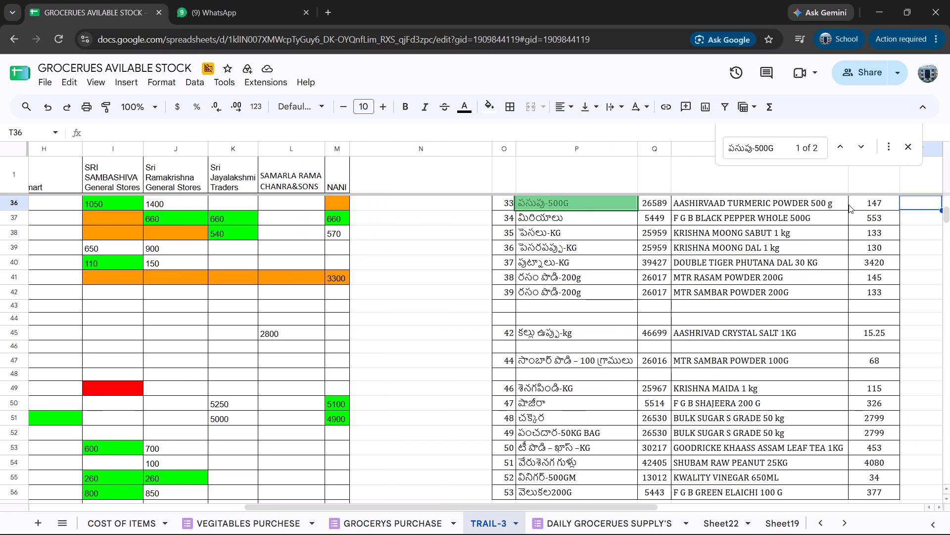
key("Left")
key("Left")
key("Left")
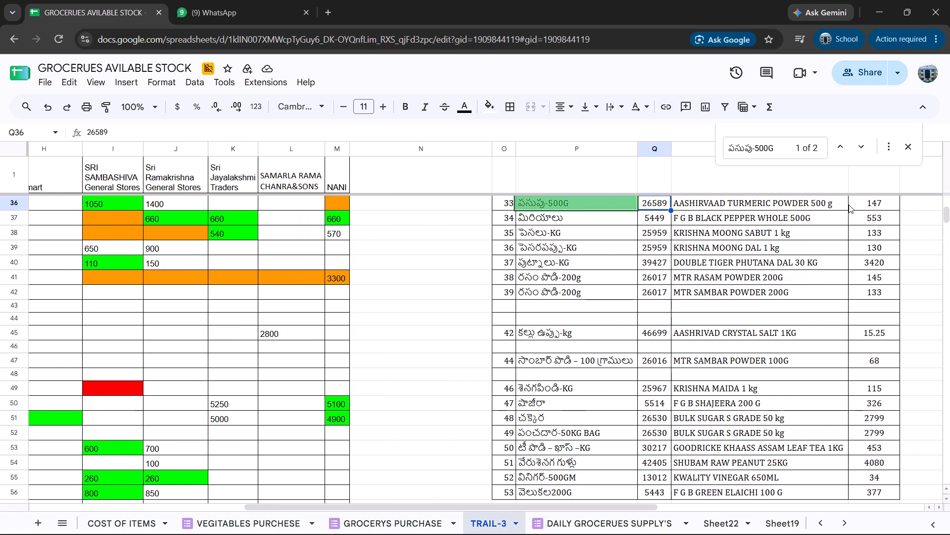
Broaden the sheet search by shortening the term to పసుపు.
left_click(781, 149)
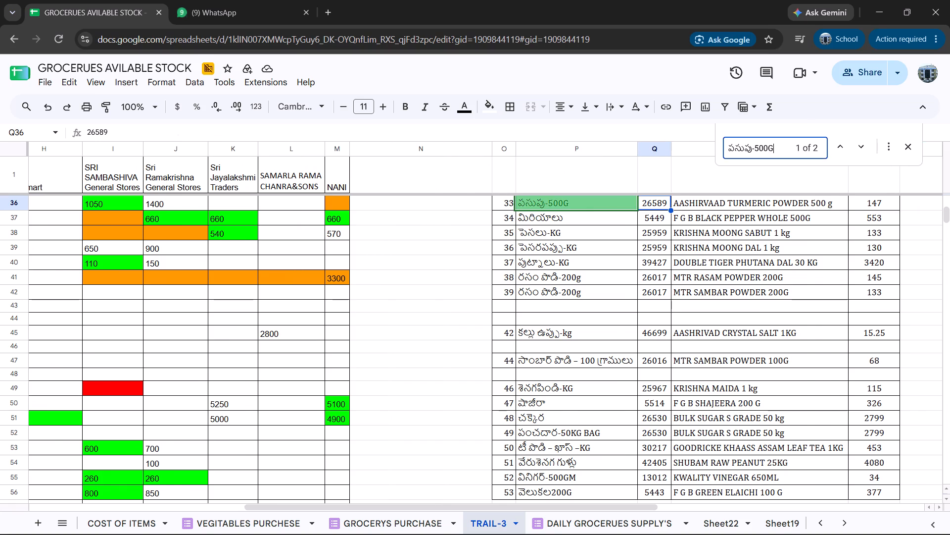
key("BackSpace")
key("BackSpace")
key("BackSpace")
key("BackSpace")
key("BackSpace")
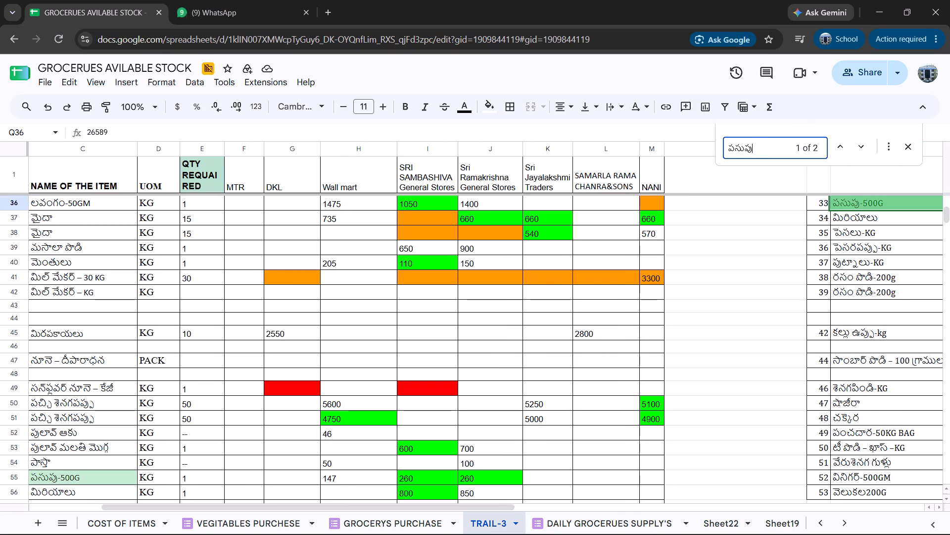
Go to the other పసుపు match and mark the Wall mart price in the పసుపు-500G row with a bright green fill.
key("Return")
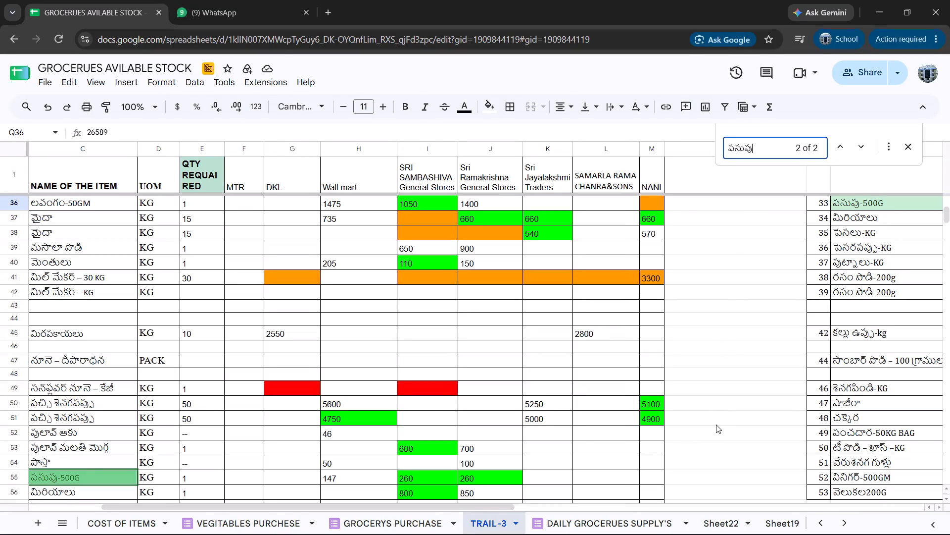
left_click(350, 480)
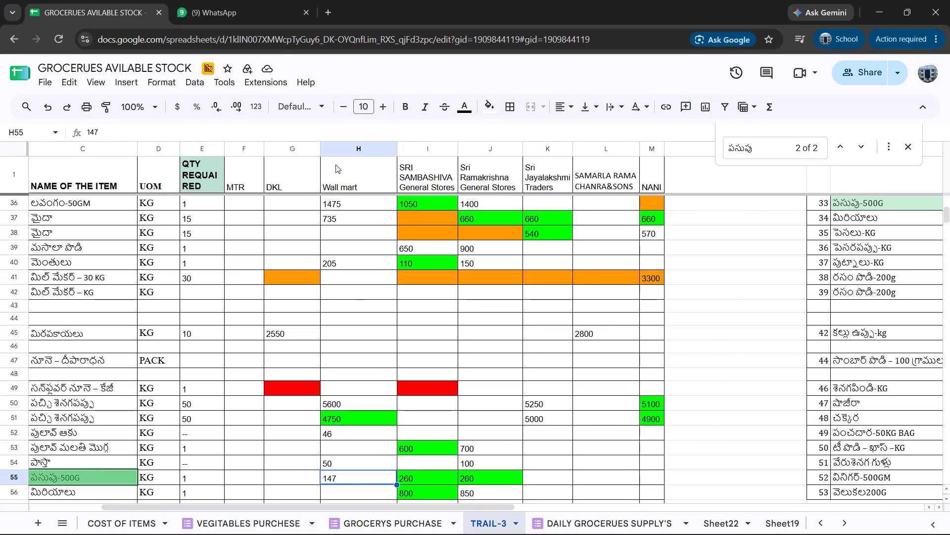
left_click(489, 112)
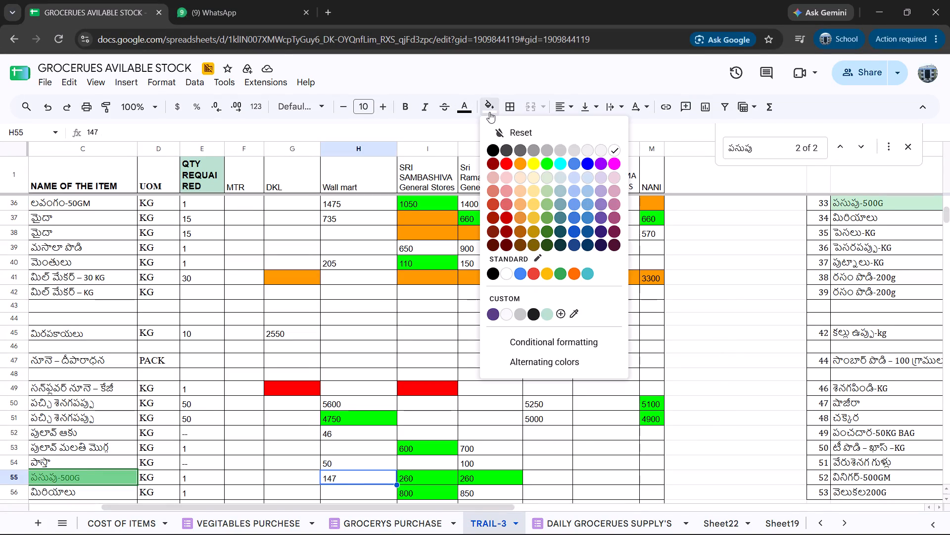
left_click(547, 165)
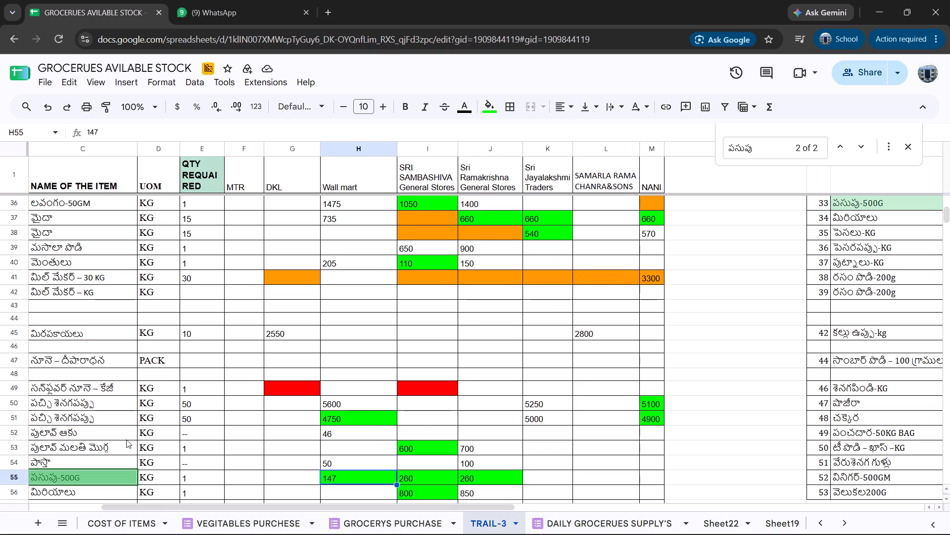
Select the పసుపు-500G item name in the NAME OF THE ITEM column.
left_click(85, 494)
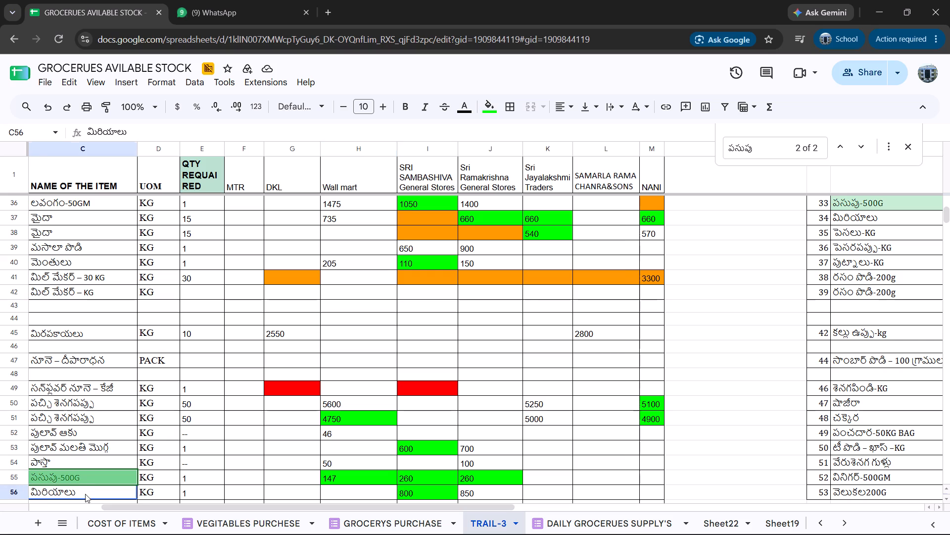
left_click(81, 478)
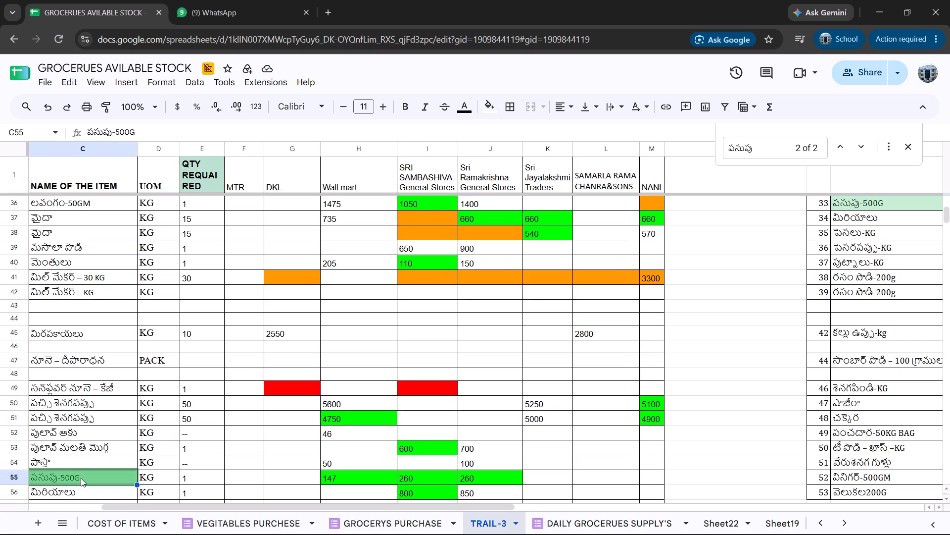
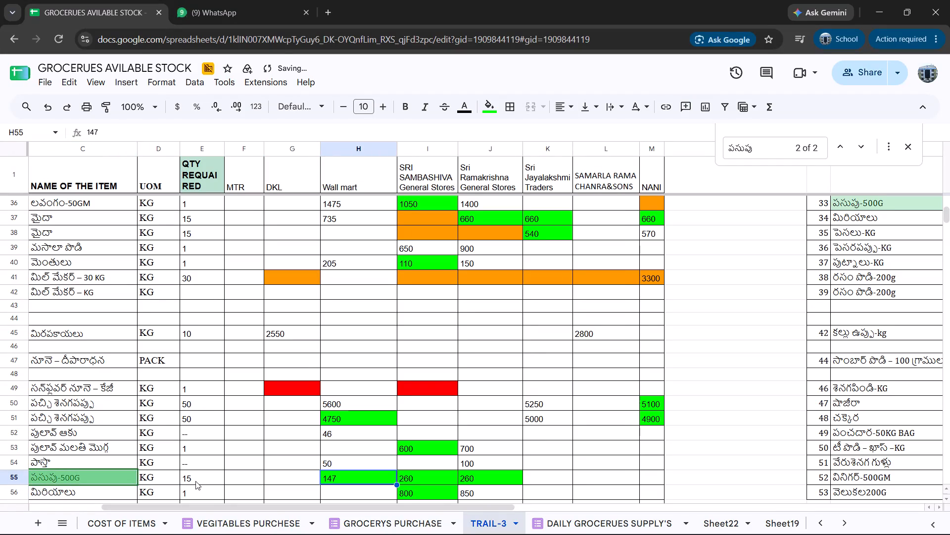
Begin converting the Wall mart price in the పసుపు-500G row into a formula starting with =147.
double_click(326, 479)
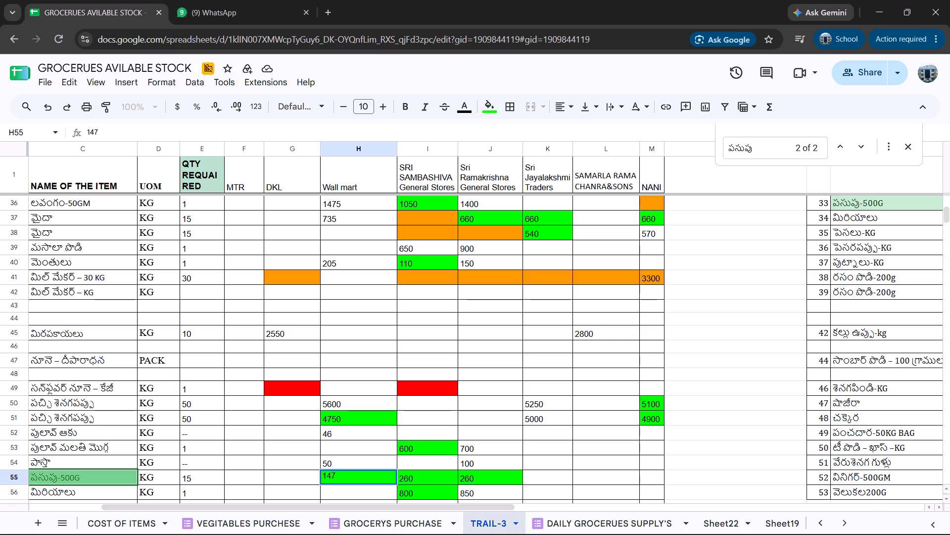
left_click(323, 479)
Multiply the Wall mart price for పసుపు-500G by the required quantity, making the cell =147*15.
key("equal")
key("Right")
key("Right")
key("Right")
key("Right")
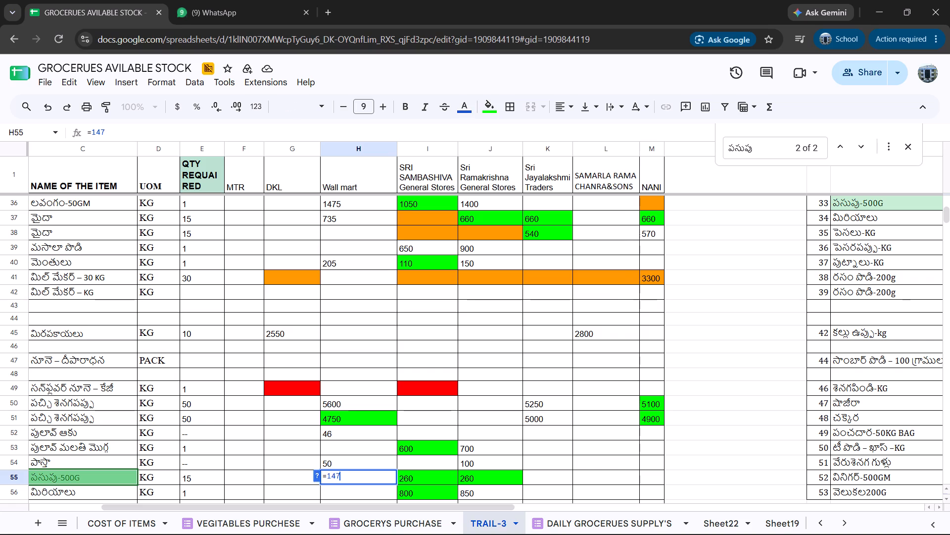
key("asterisk")
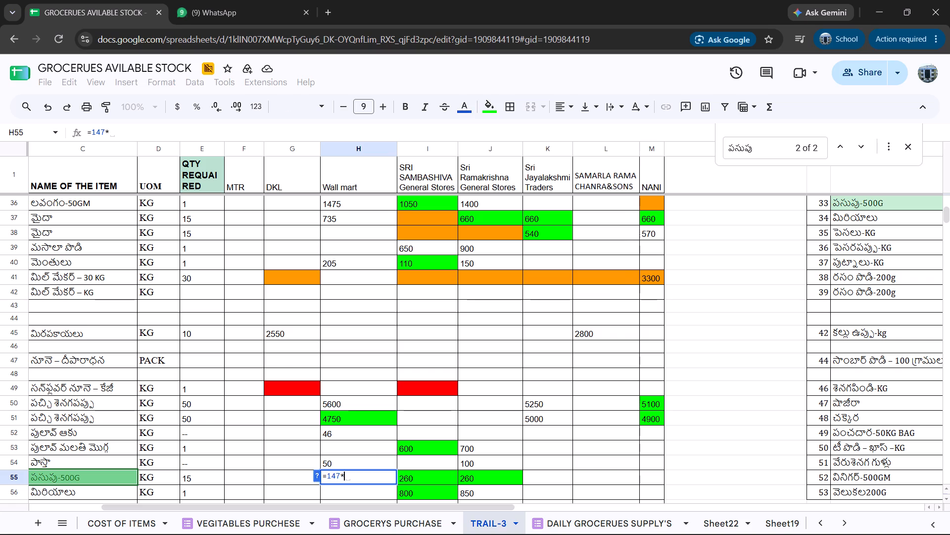
type("15")
key("Return")
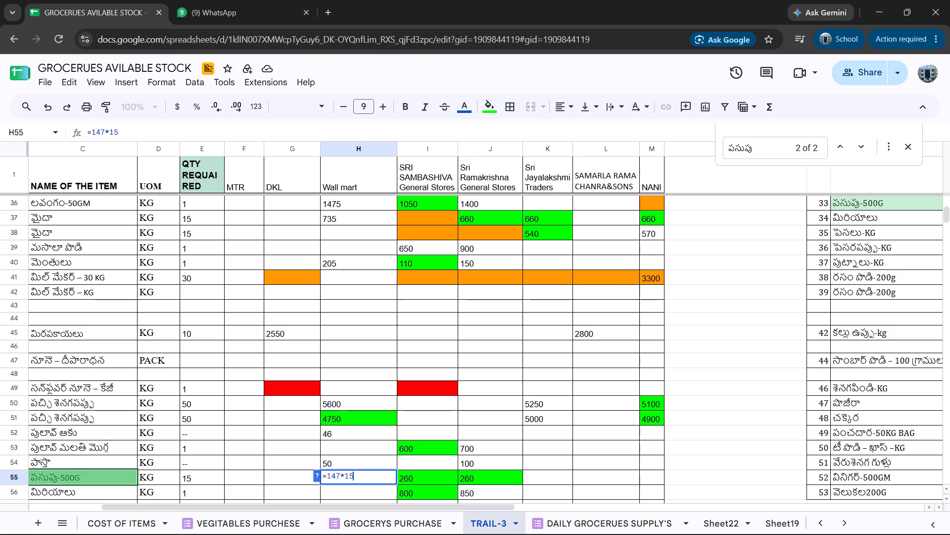
Multiply the SRI SAMBASHIVA General Stores price for పసుపు-500G by the required quantity, making the cell =260*15.
triple_click(403, 478)
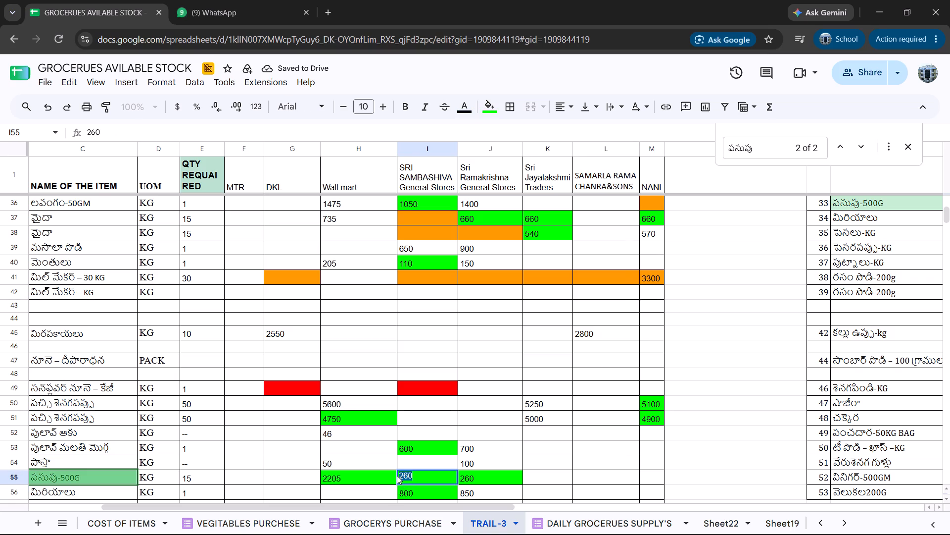
left_click(398, 476)
key("equal")
key("Right")
key("Right")
key("Right")
key("Right")
key("Right")
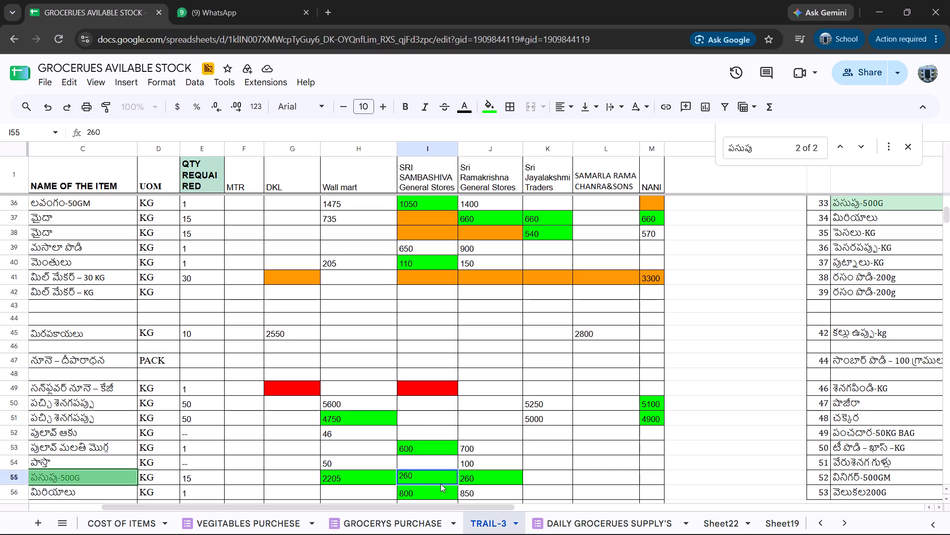
key("equal")
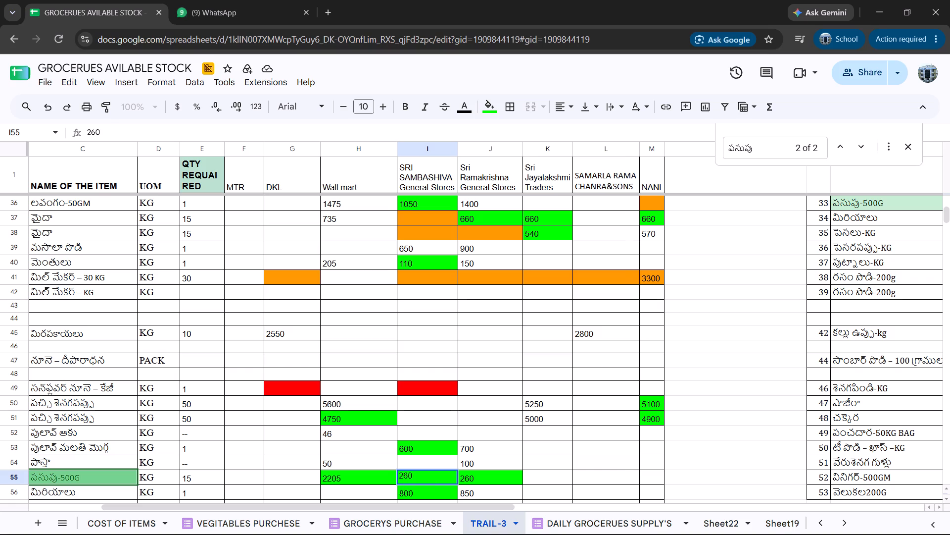
double_click(399, 476)
key("Left")
key("equal")
key("Right")
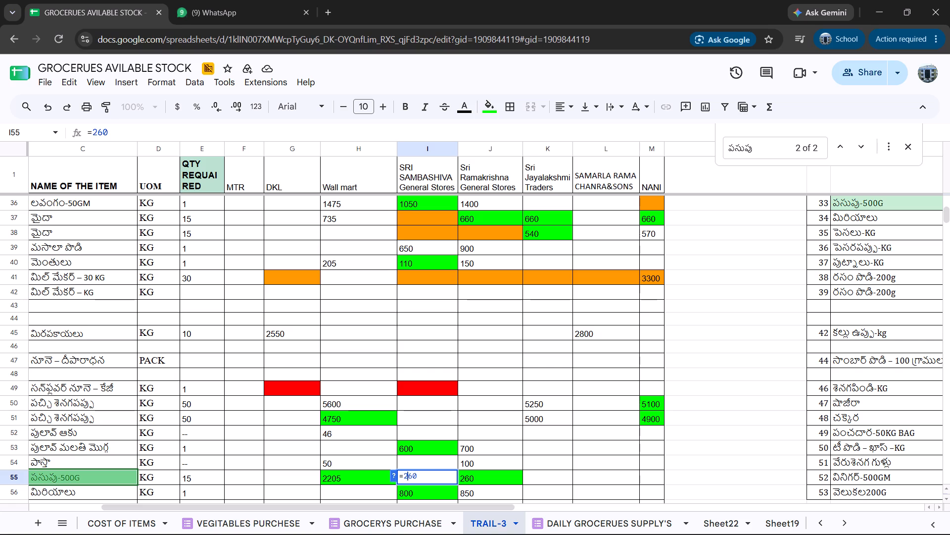
key("Right")
key("Right")
key("asterisk")
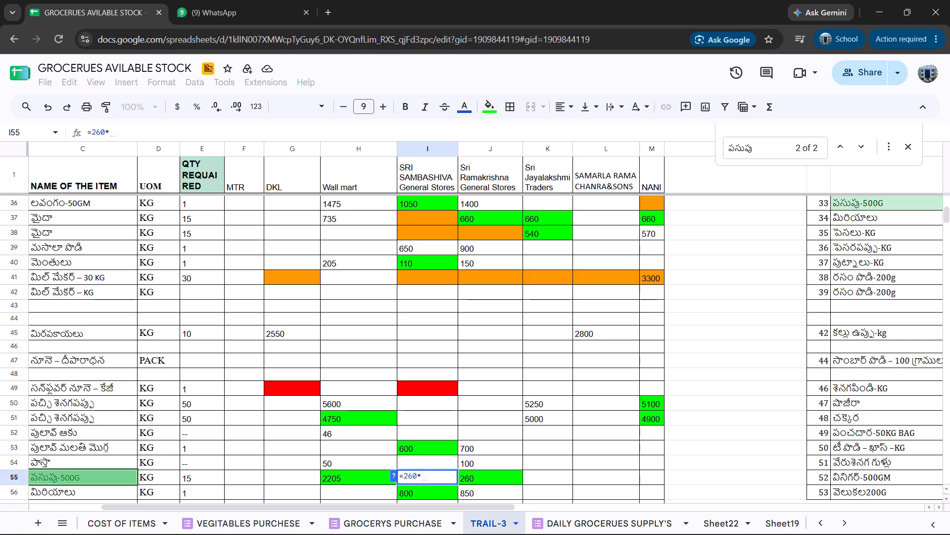
type("15")
key("Return")
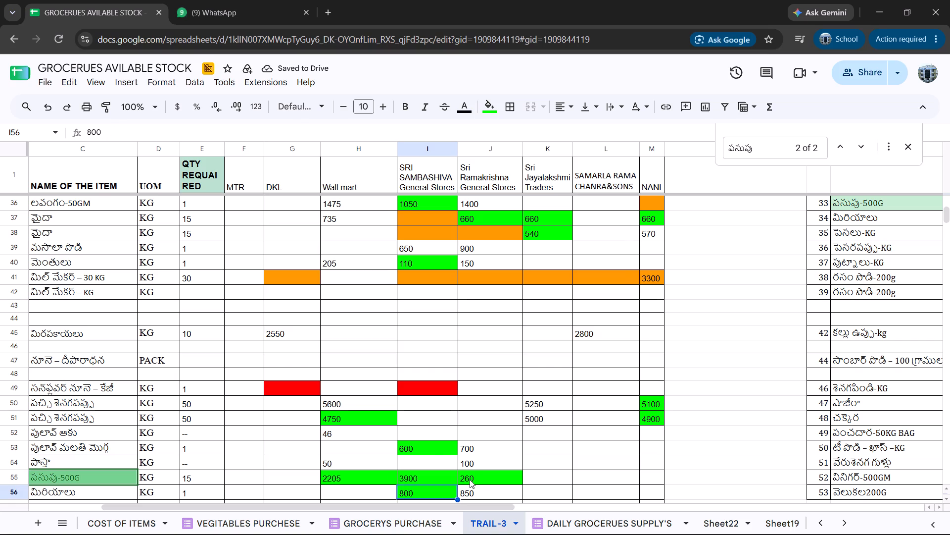
double_click(434, 479)
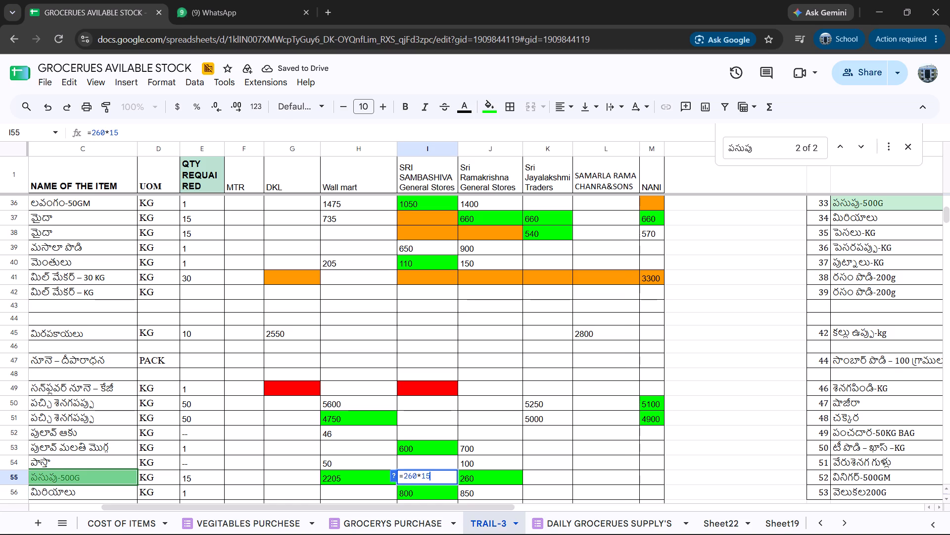
Multiply the Sri Ramakrishna General Stores price for పసుపు-500G by the required quantity, making the cell =260*15.
left_click(475, 476)
left_click_drag(475, 476, 463, 476)
left_click(463, 476)
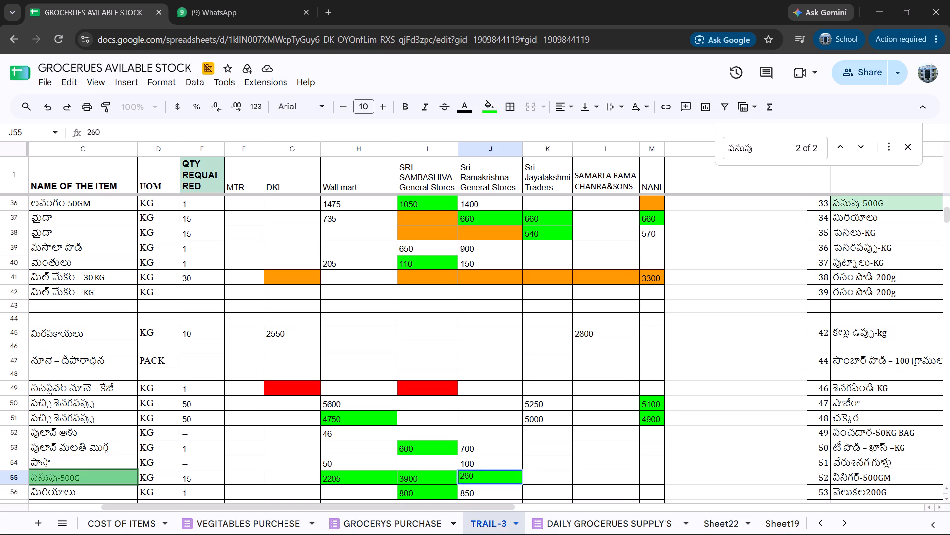
key("Left")
key("equal")
key("Right")
key("Right")
key("Right")
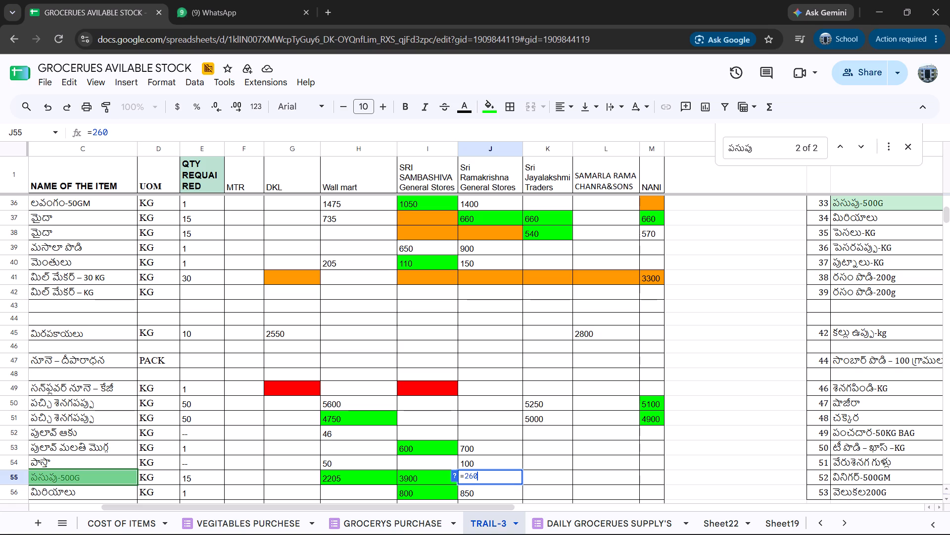
type("*15")
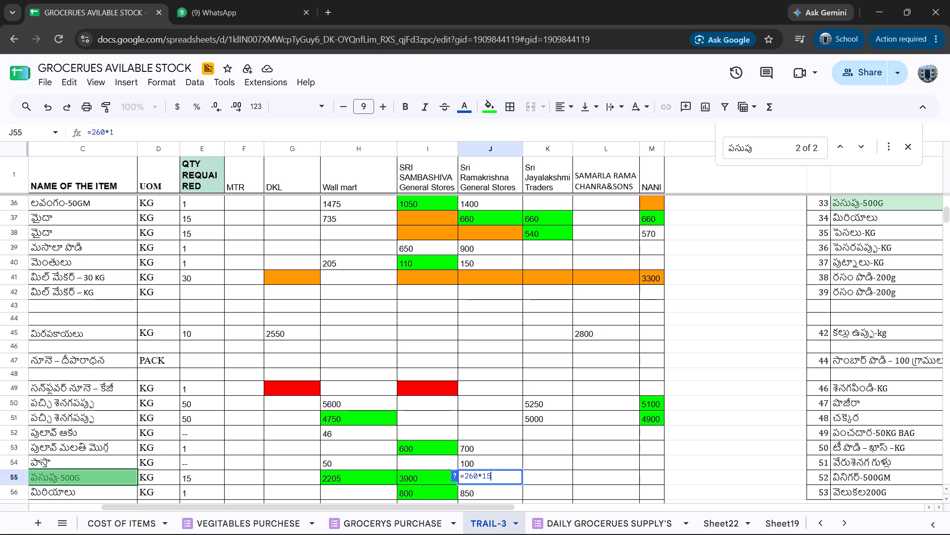
key("Return")
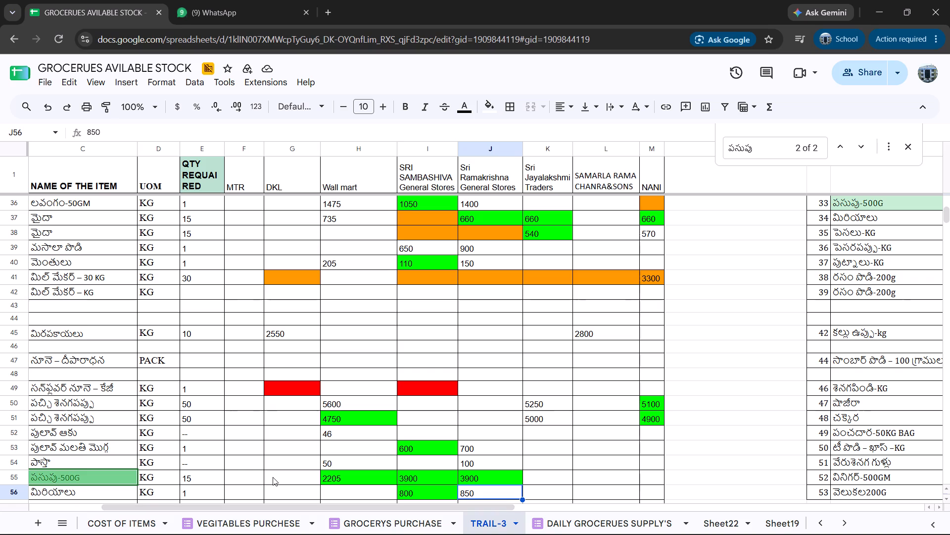
left_click(244, 478)
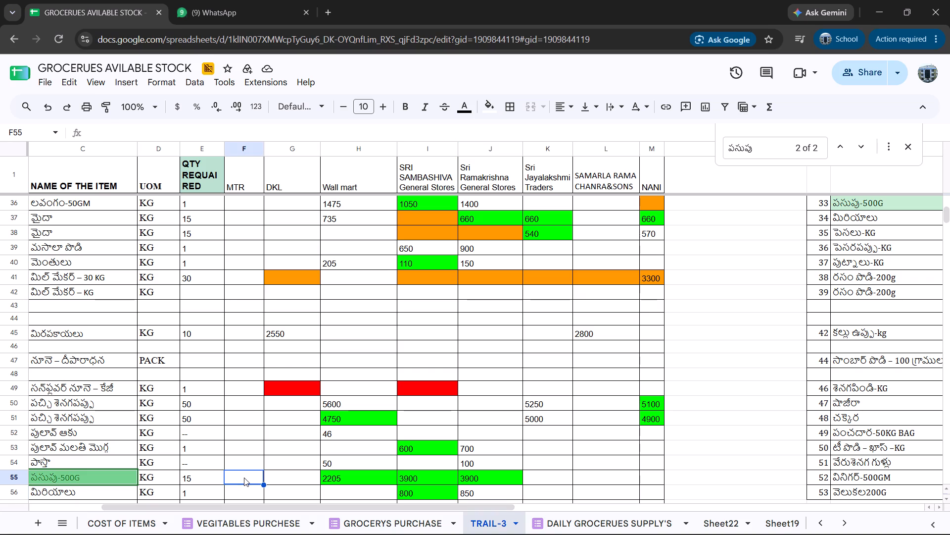
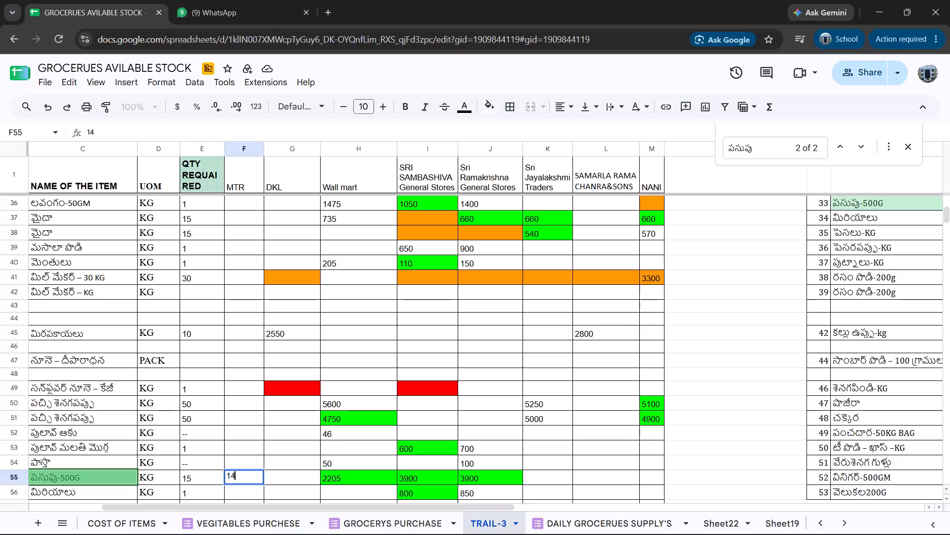
Set the MTR price for పసుపు-500G in row 55 to 4200.
key("Return")
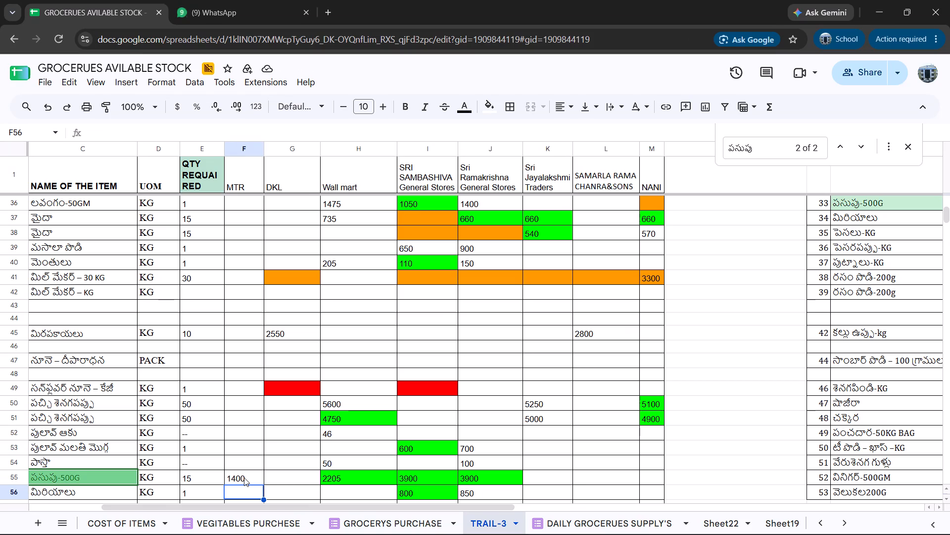
key("Up")
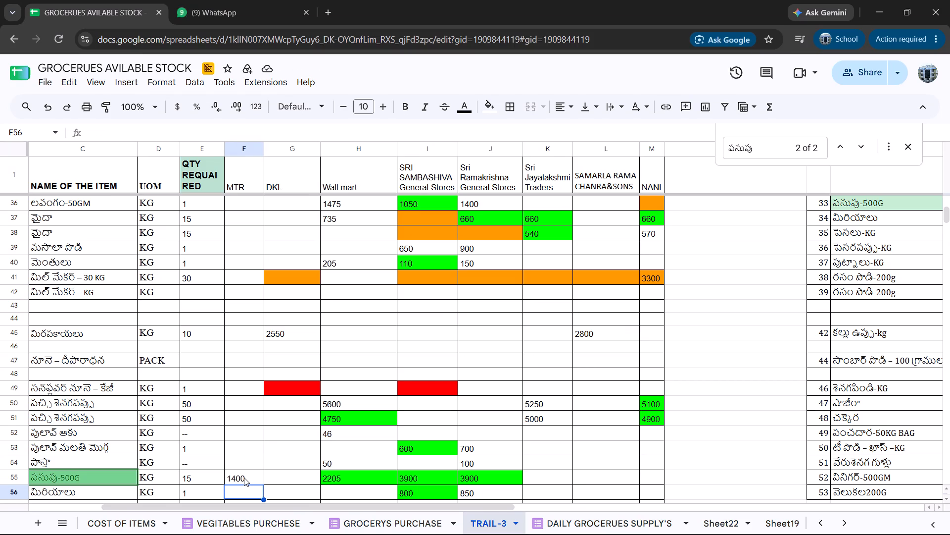
key("4")
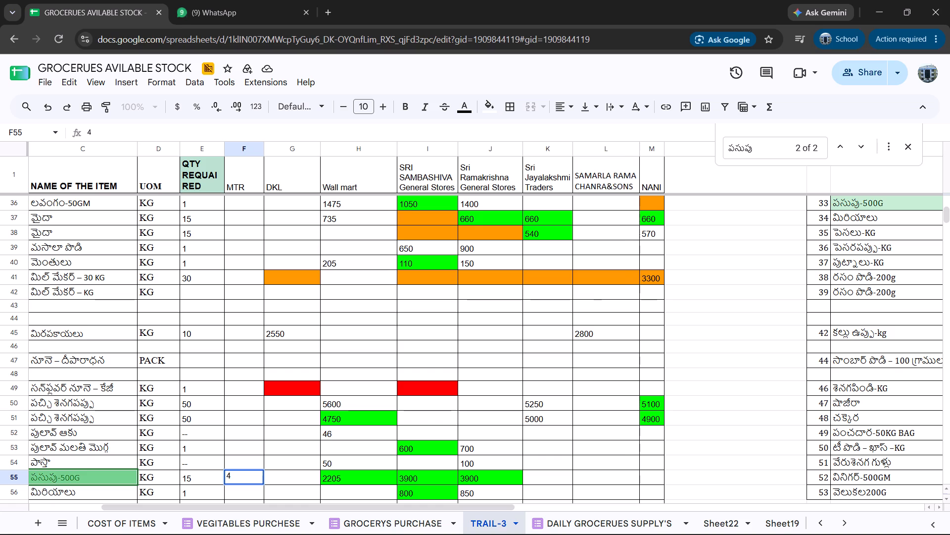
type("200")
key("Return")
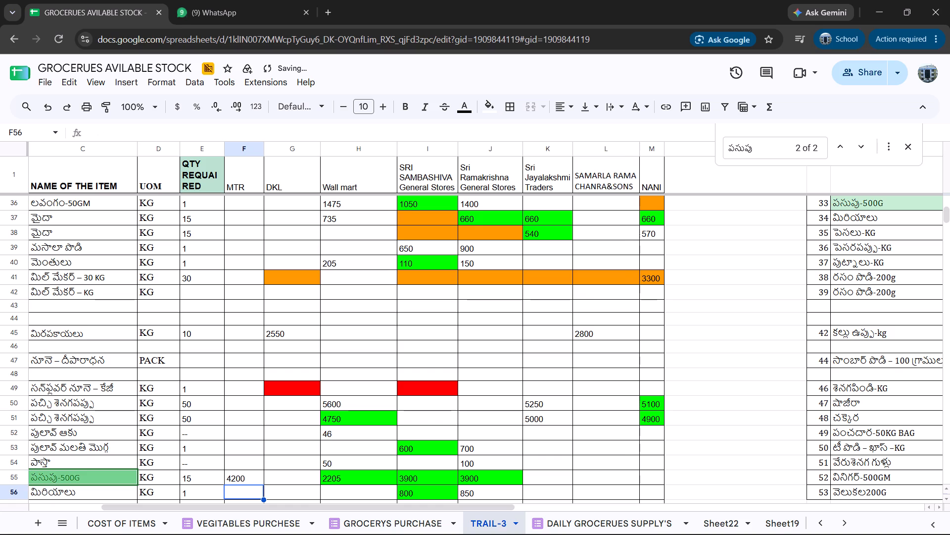
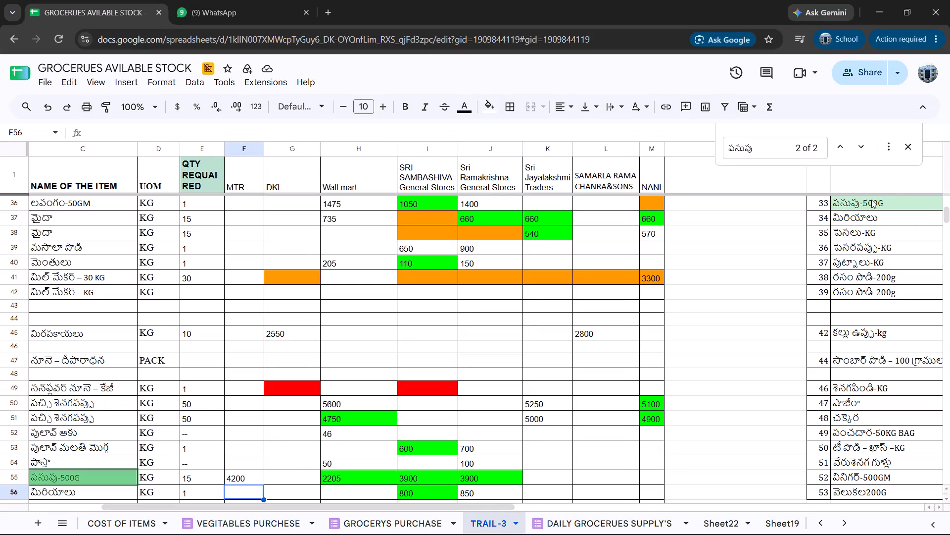
Examine the మిరియాలు entry in the best-price list and the dated purchase records beside it, with their brands and units.
left_click(855, 222)
key("Right")
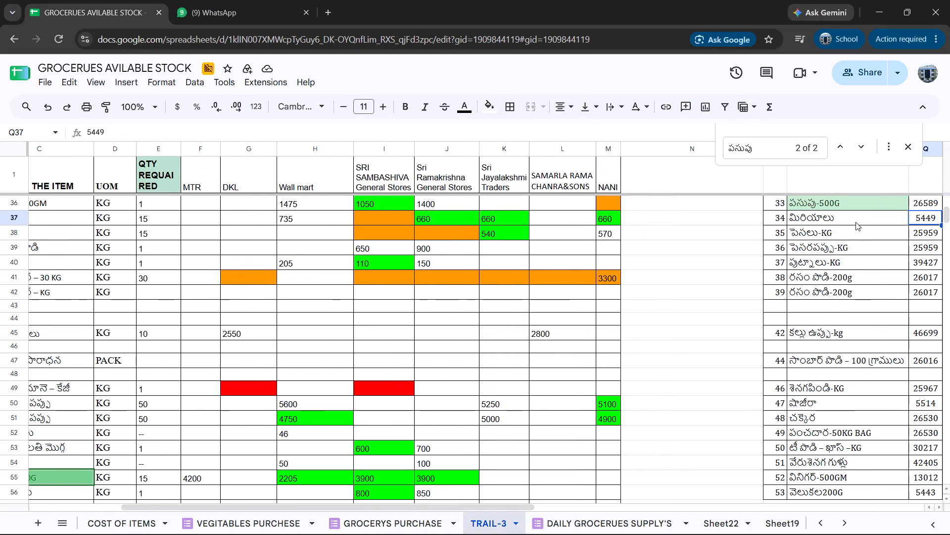
key("Right")
key("Right")
key("Right")
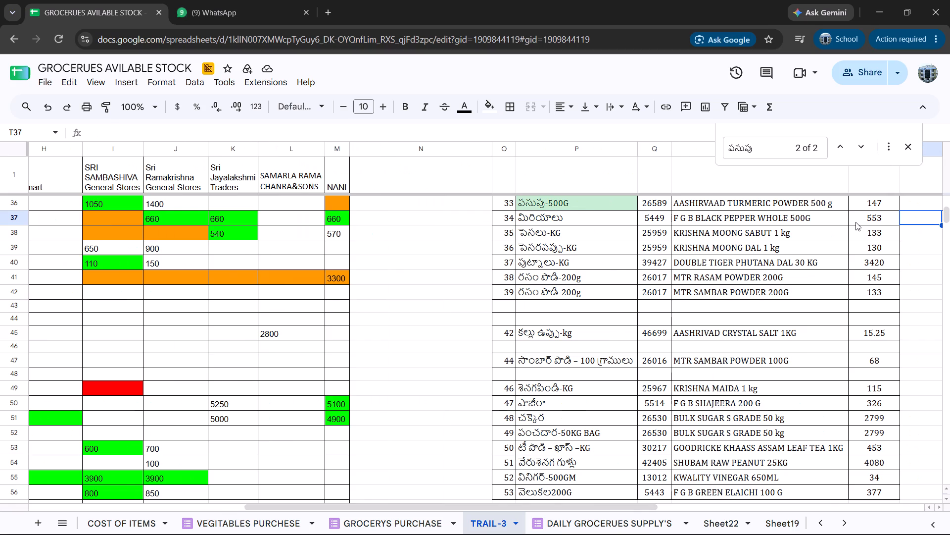
key("Right")
key("Right")
key("Right")
key("Right")
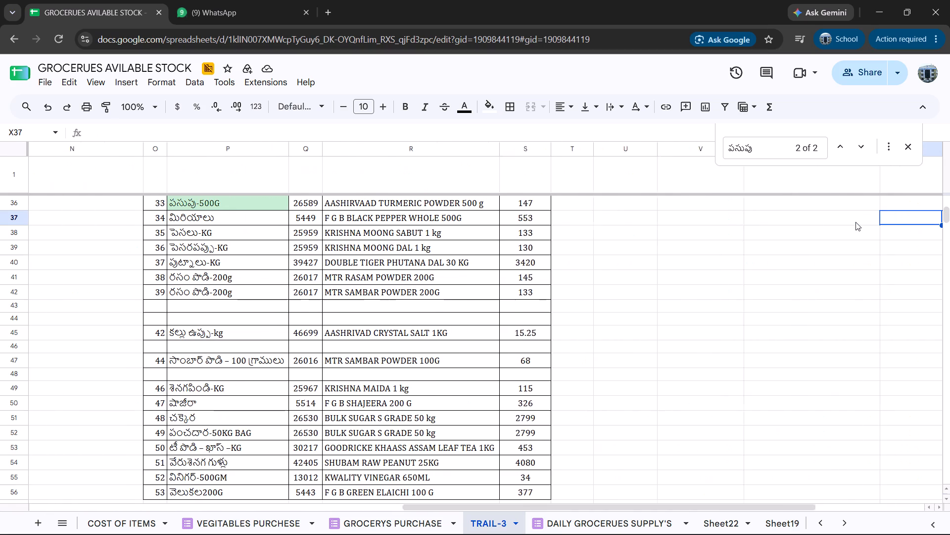
key("Right")
key("Up")
key("Up")
key("Up")
key("Up")
key("Up")
key("Up")
key("Up")
key("Up")
key("Up")
key("Up")
key("Up")
key("Up")
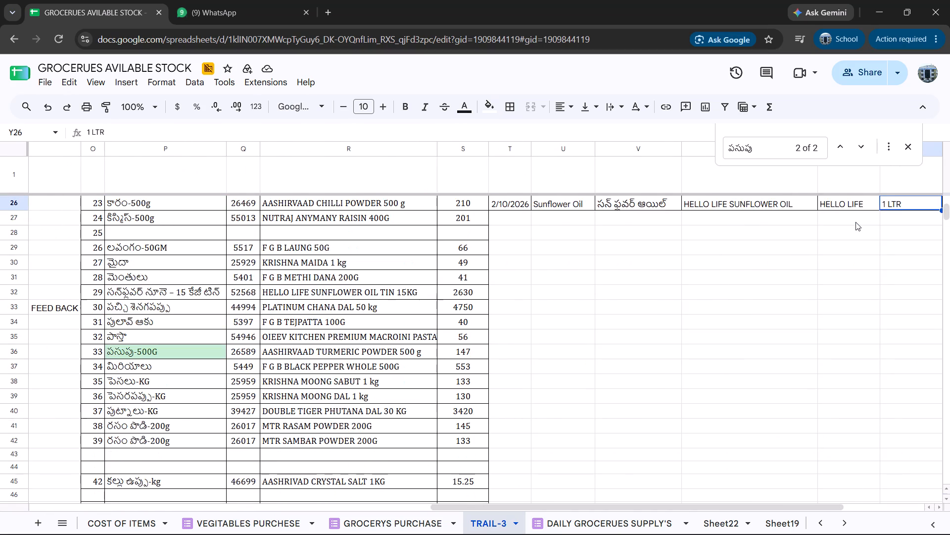
key("Up")
key("Up")
key("Up")
key("Up")
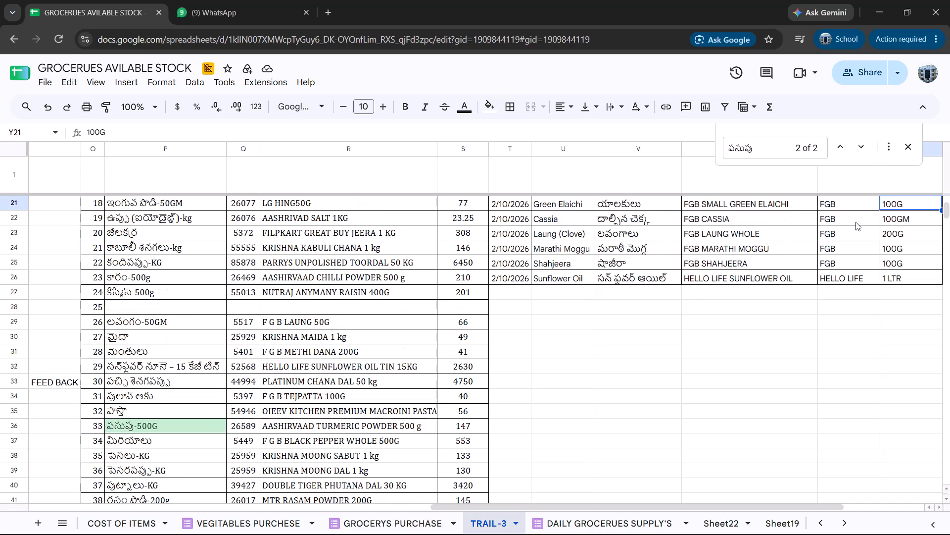
key("Up")
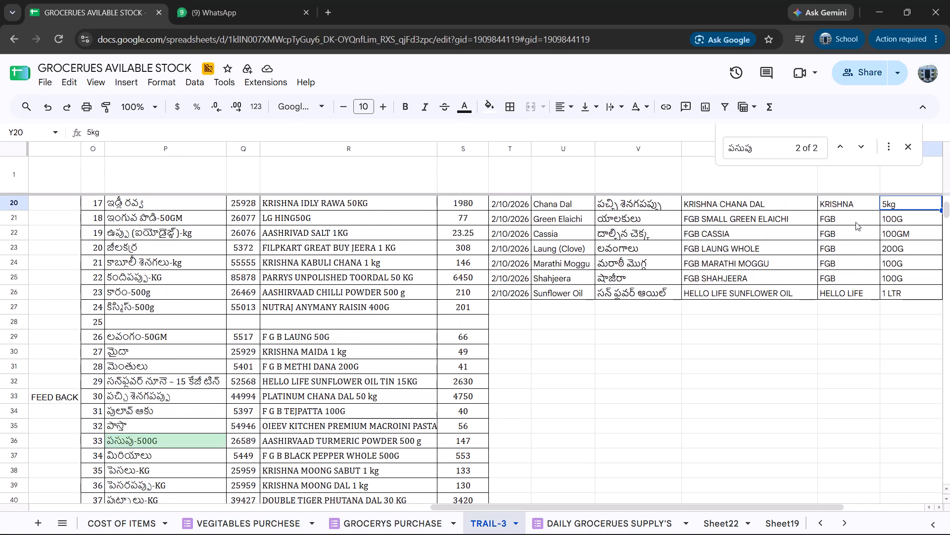
key("Up")
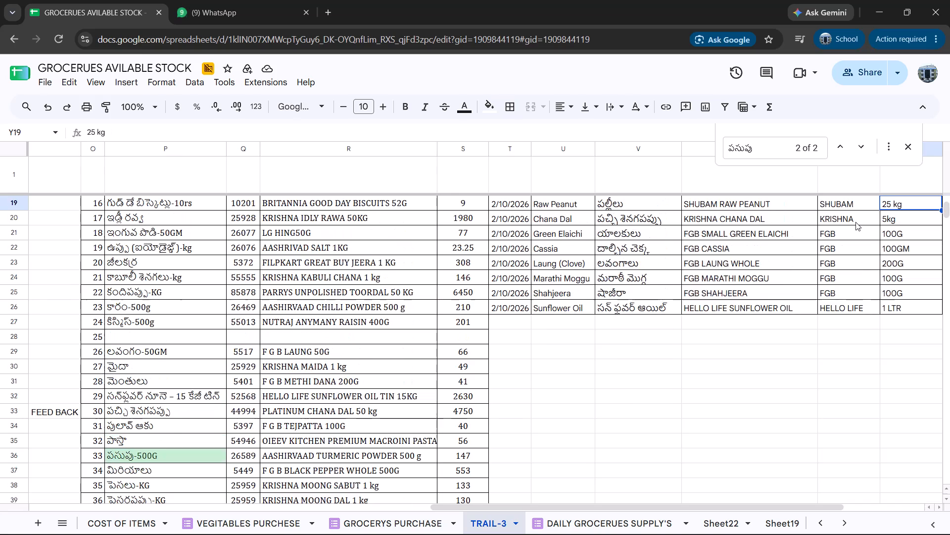
key("Up")
key("Up")
key("Up")
key("Up")
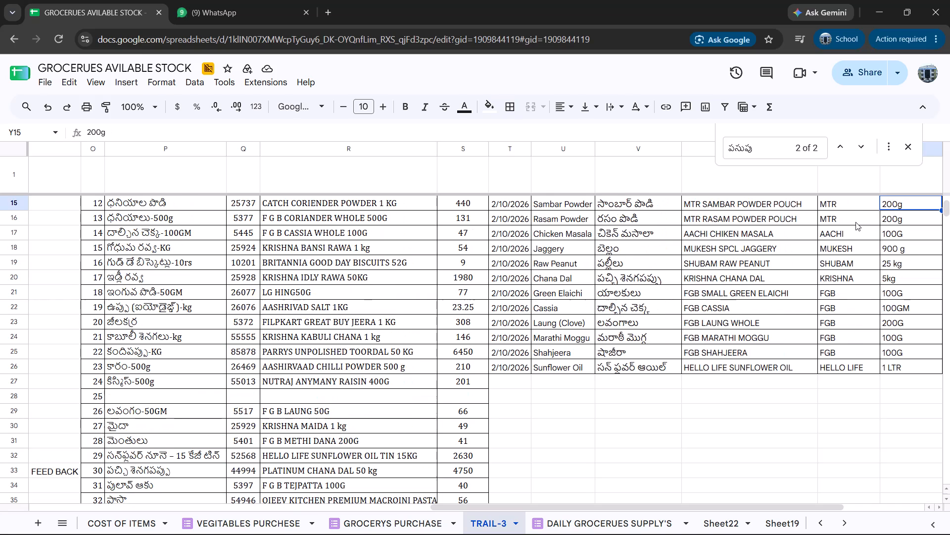
key("Up")
key("Up")
key("Up")
key("Up")
key("Up")
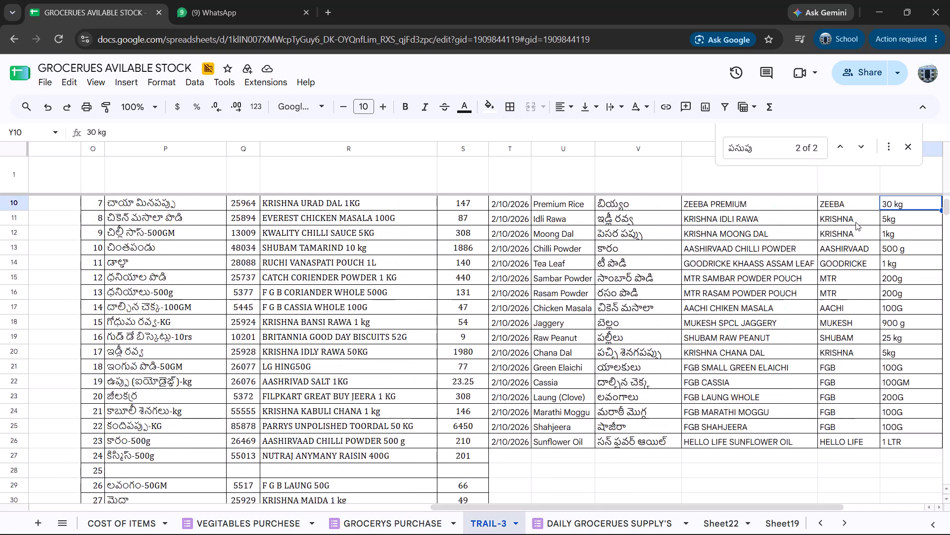
key("Up")
key("Up")
key("Up")
key("Up")
key("Up")
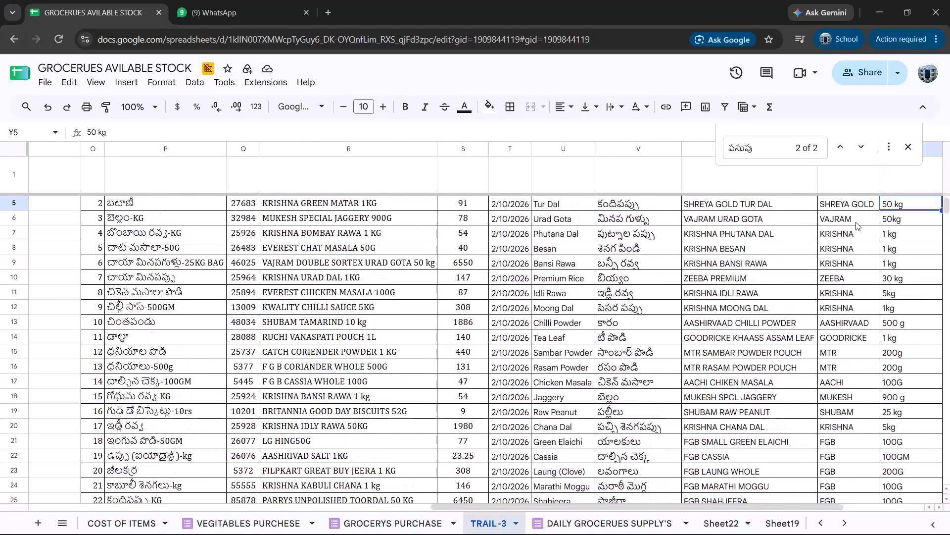
key("Up")
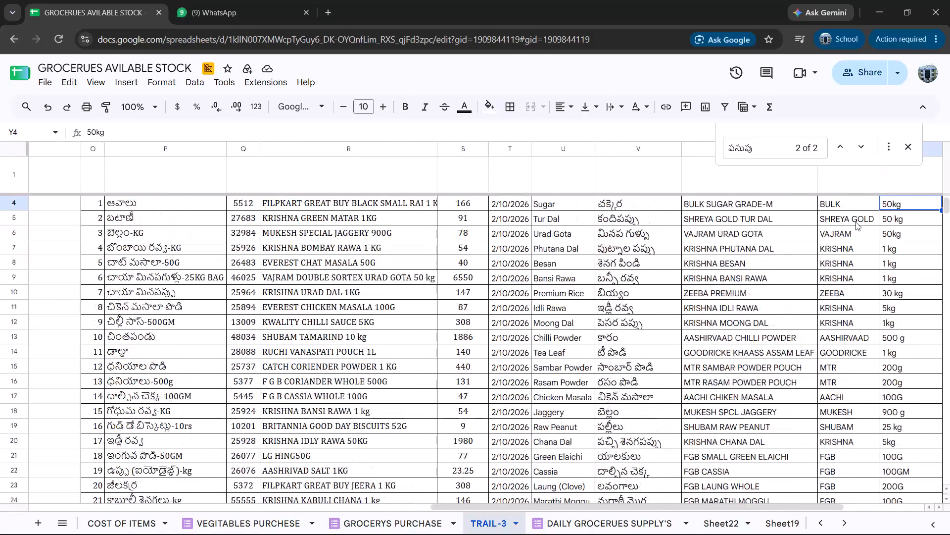
key("Up")
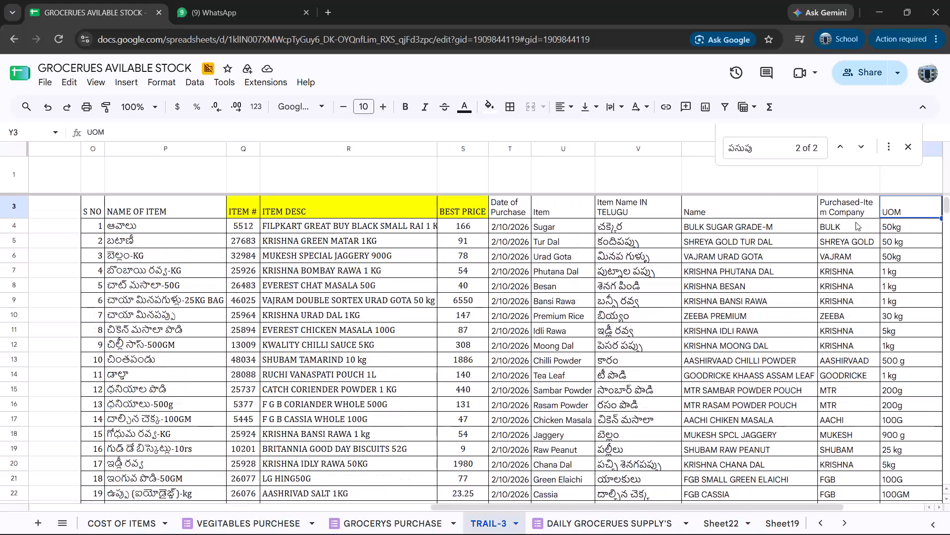
Enter 553 as the MTR price for PEPPER (మిరియాలు) in row 56.
key("Down")
key("Down")
key("Down")
key("Down")
key("Down")
key("Down")
key("Down")
key("Down")
key("Down")
key("Down")
key("Down")
key("Down")
key("Down")
key("Down")
key("Down")
key("Down")
key("Down")
key("Down")
key("Down")
key("Down")
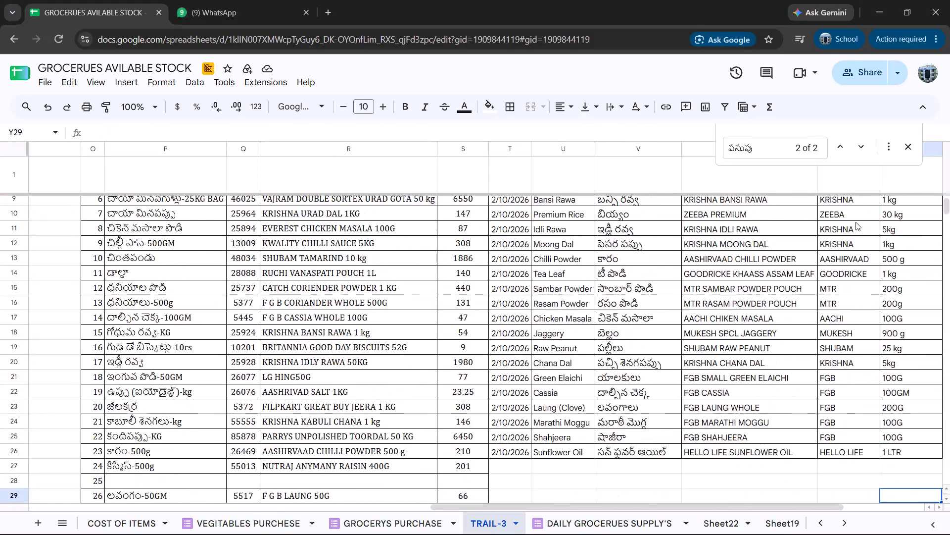
key("Left")
key("Left")
key("Left")
key("Left")
key("Left")
key("Left")
key("Left")
key("Left")
key("Left")
key("Left")
key("Left")
key("Left")
key("Left")
key("Left")
key("Left")
key("Left")
key("Left")
key("Left")
key("Left")
key("Left")
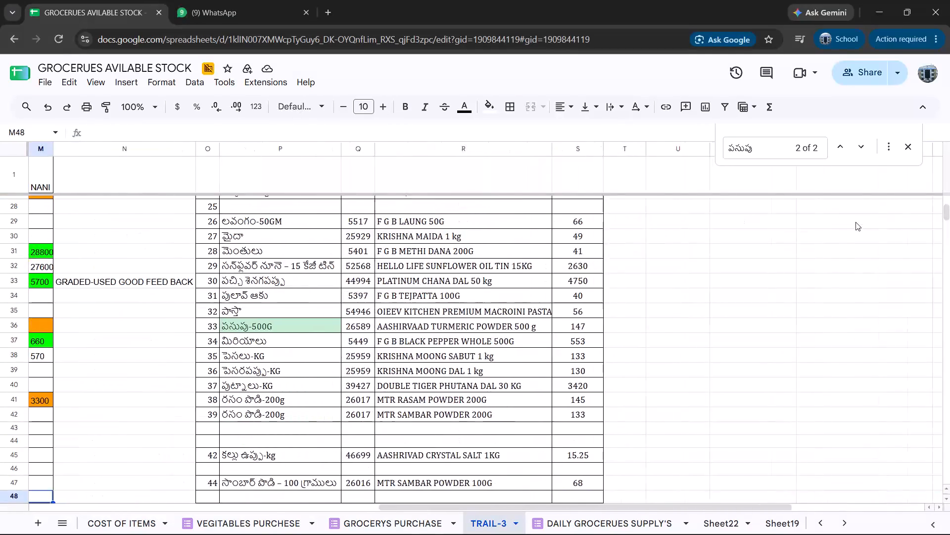
key("Down")
key("Down")
key("Down")
key("Down")
key("Down")
key("Down")
key("Down")
key("Down")
key("Down")
key("Down")
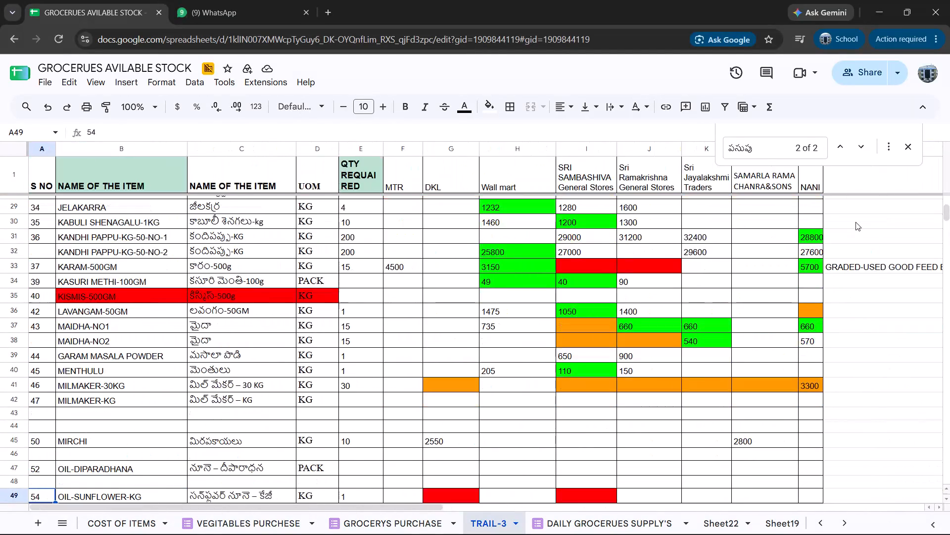
key("Down")
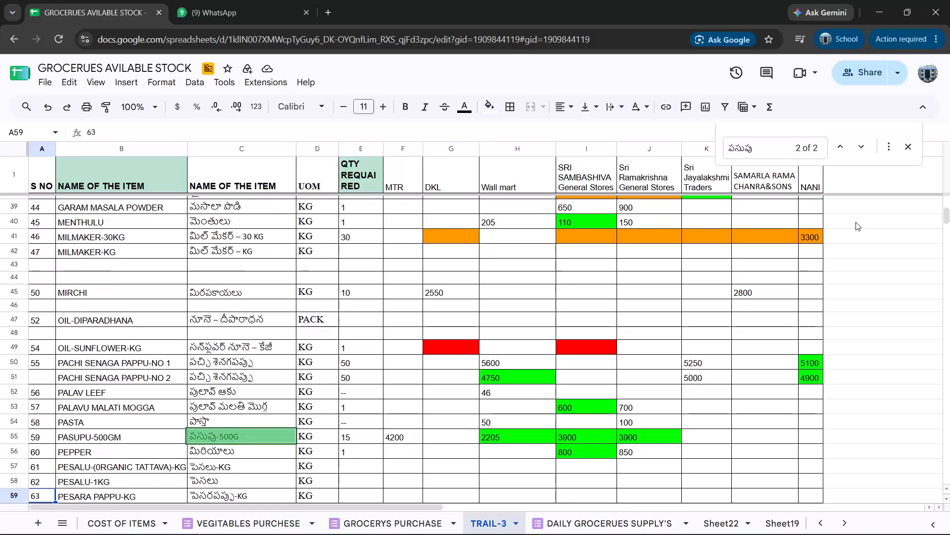
key("Down")
key("Down")
key("Down")
key("Down")
key("Down")
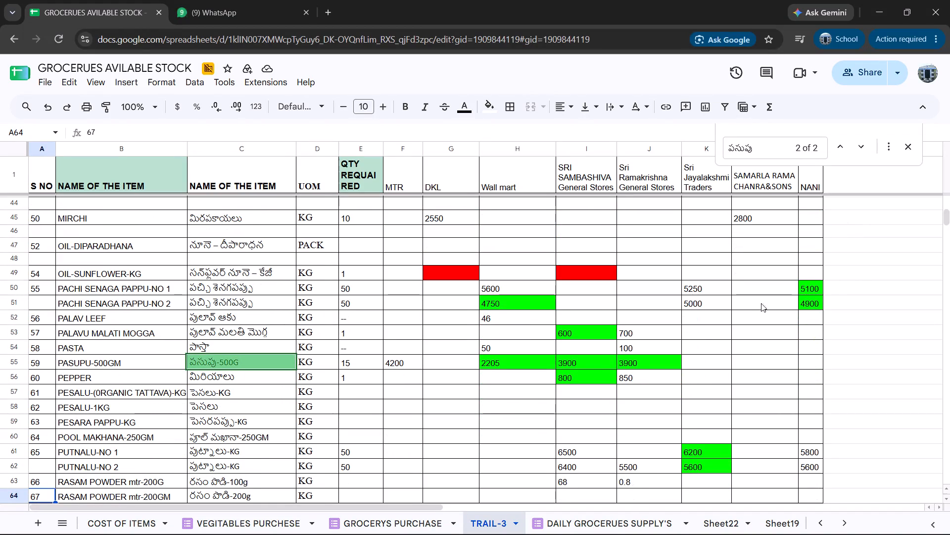
left_click(404, 374)
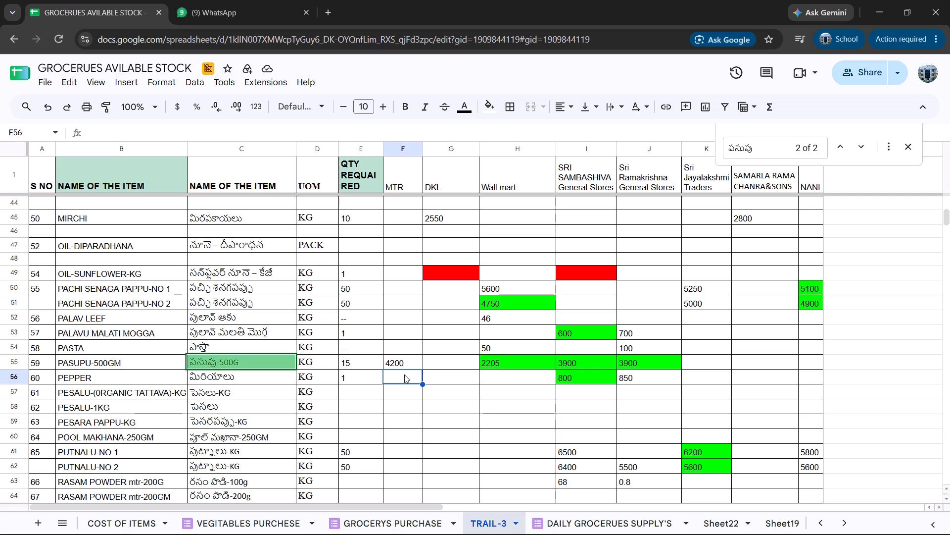
type("553")
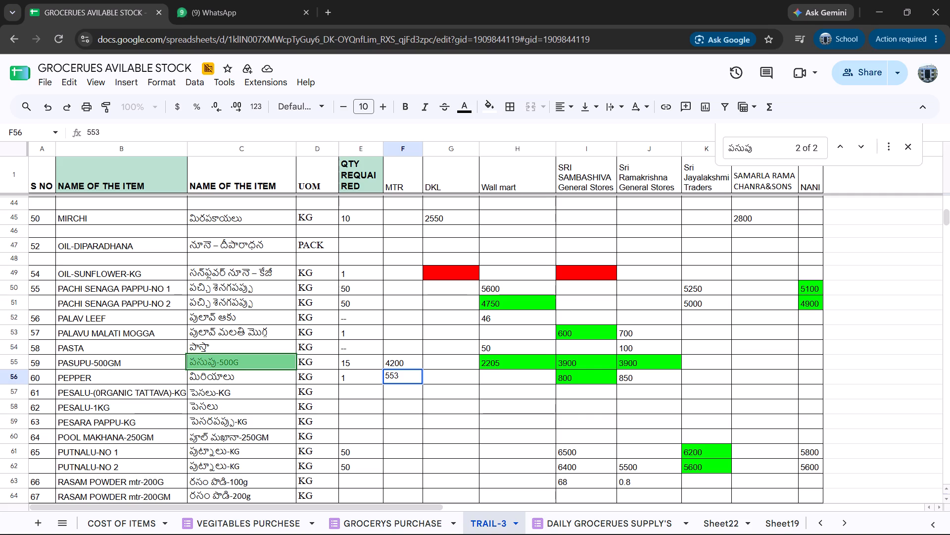
key("Return")
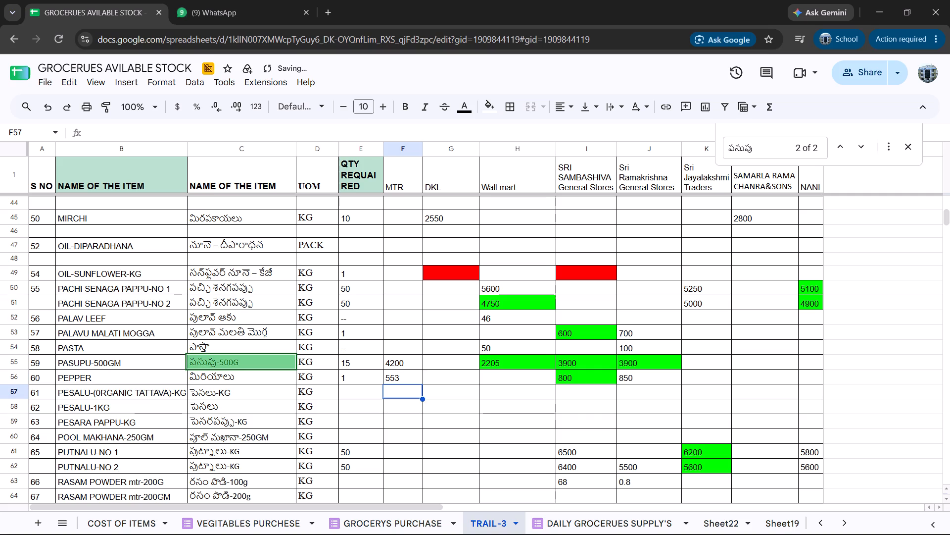
Search the sheet for మిరియాలు using the name copied from row 56, and check its description and best price in the price list.
key("Up")
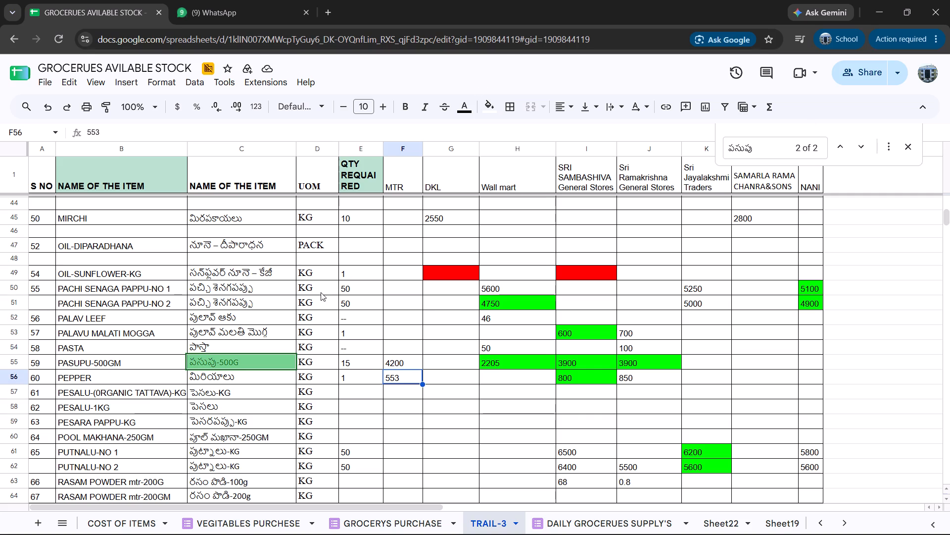
double_click(237, 374)
double_click(237, 374)
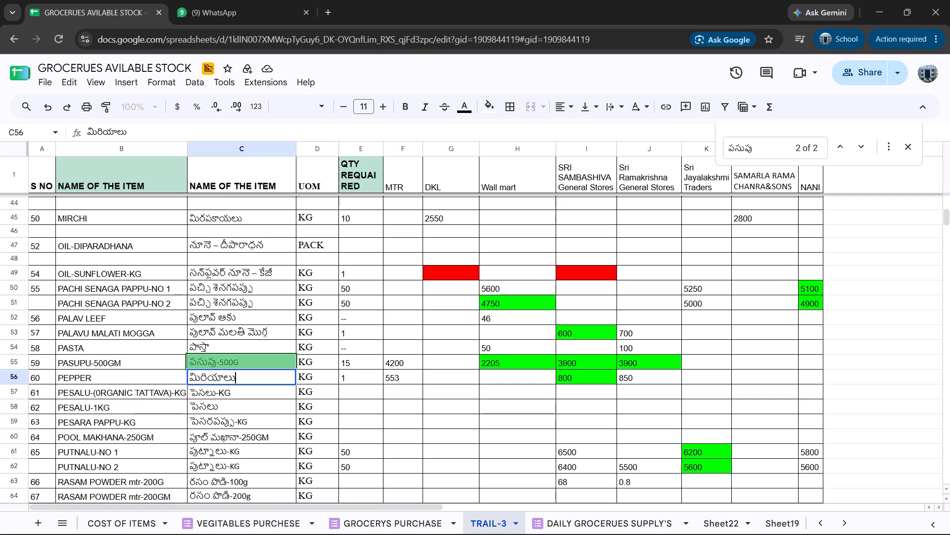
double_click(220, 376)
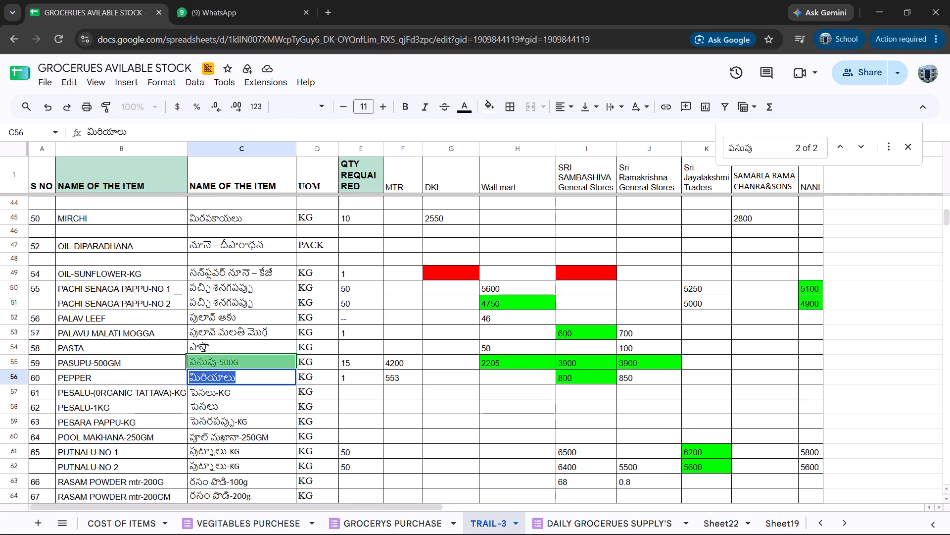
key("ctrl+c")
double_click(755, 148)
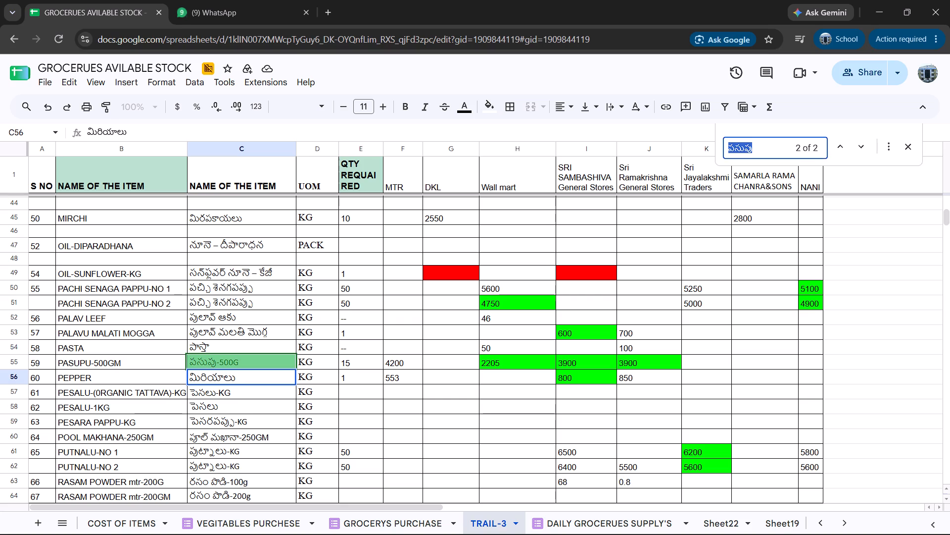
key("ctrl+v")
key("Return")
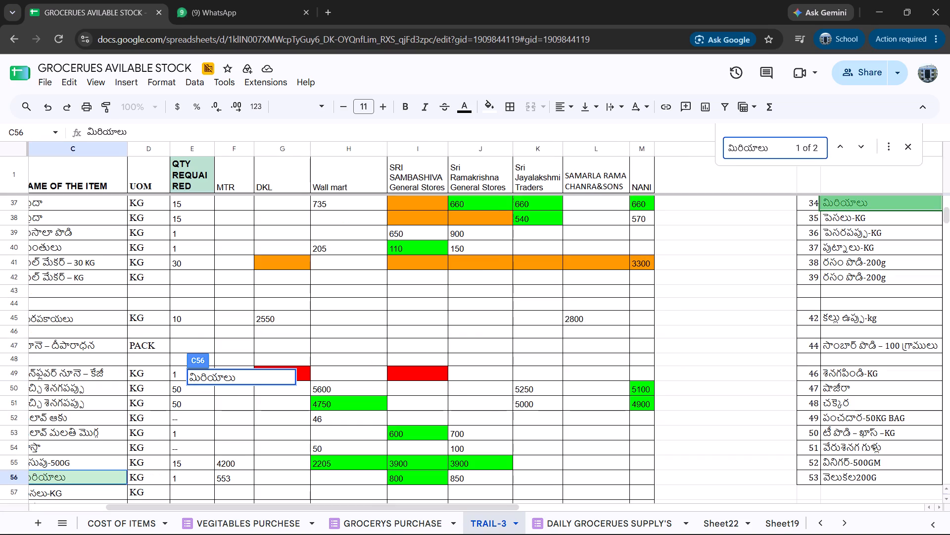
left_click(813, 208)
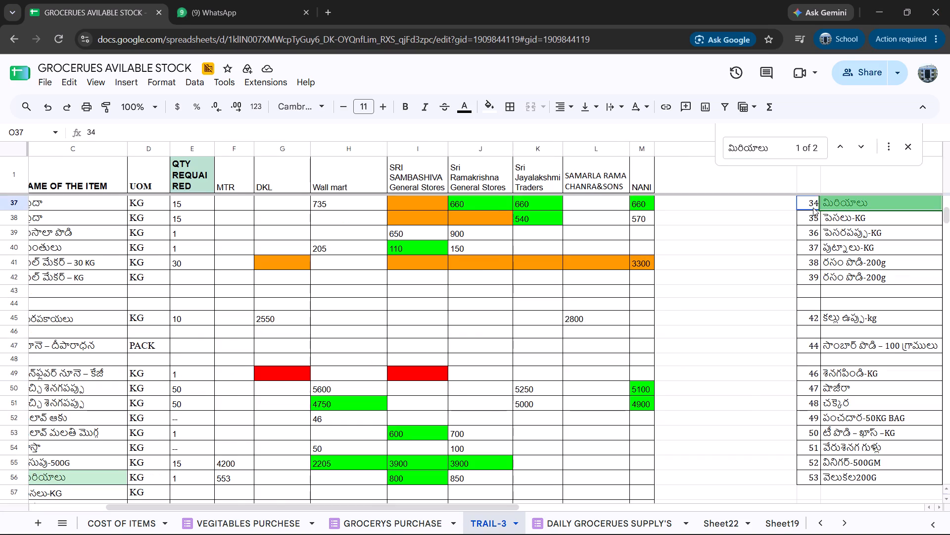
key("Right")
key("Right")
key("Right")
key("Right")
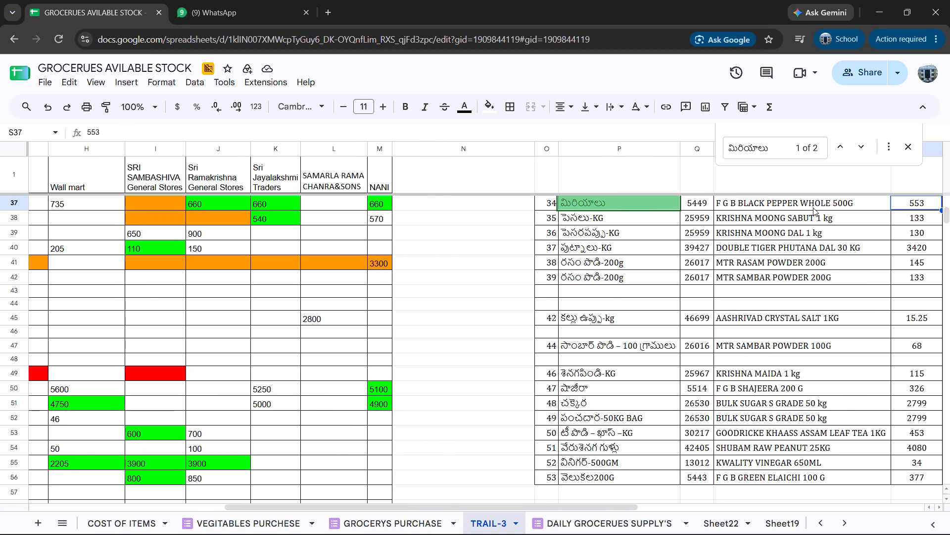
left_click(780, 151)
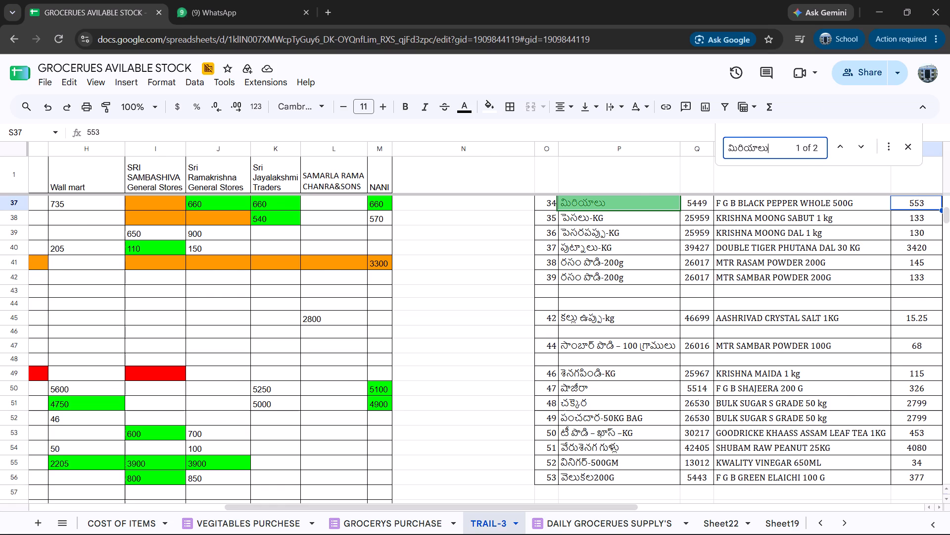
Go to the next మిరియాలు match and change its MTR price in row 56 to the formula =553*2.
key("Return")
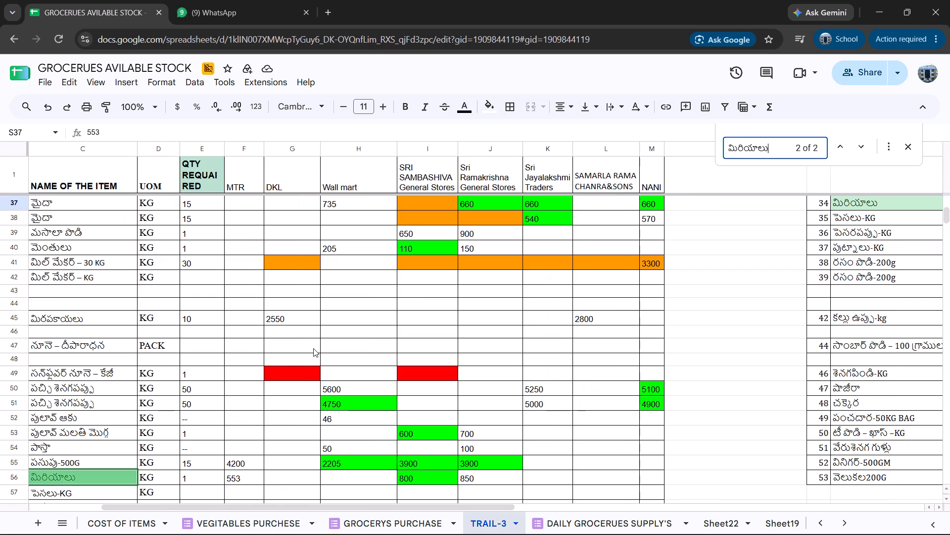
double_click(232, 478)
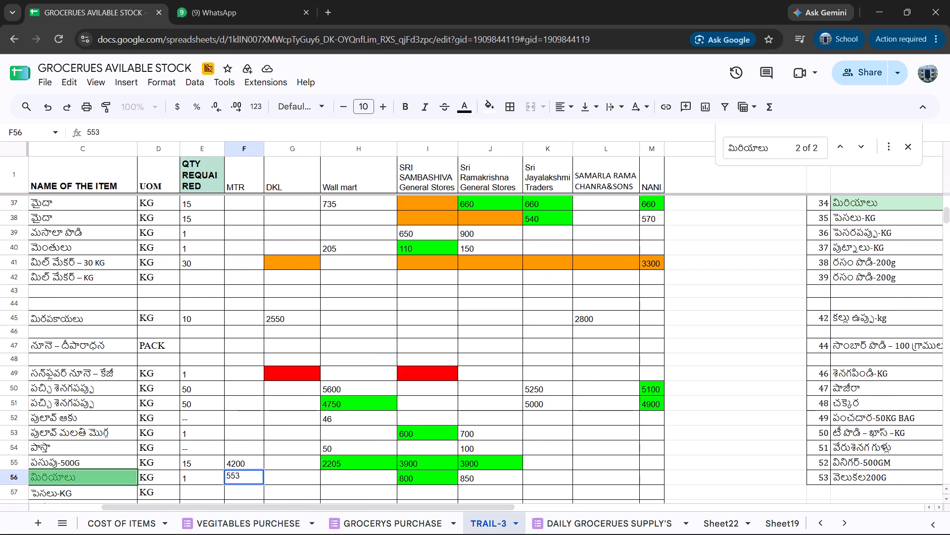
left_click(228, 476)
key("equal")
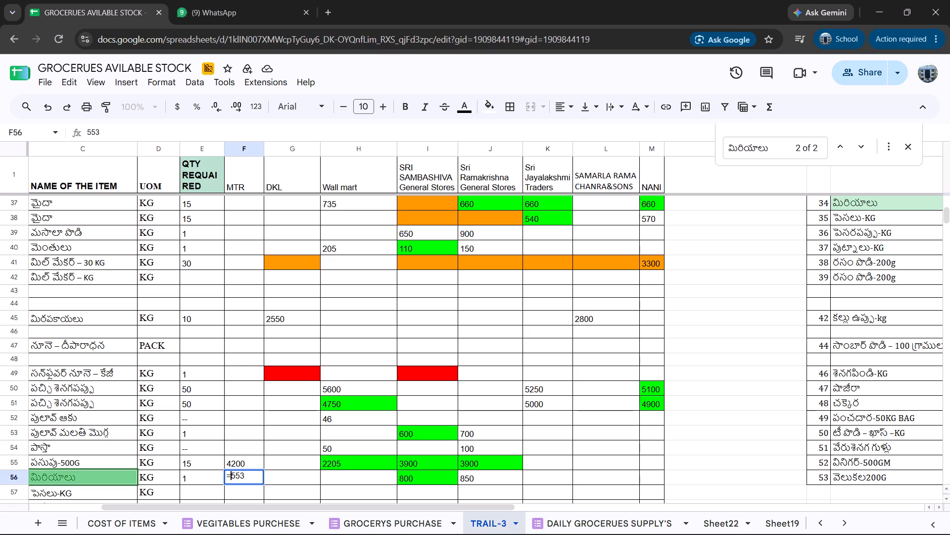
key("Right")
key("Right")
key("Right")
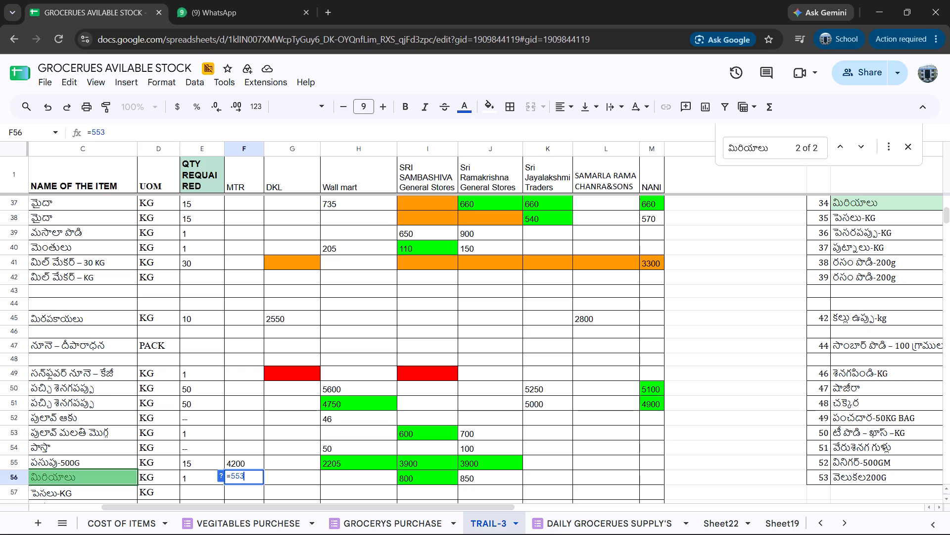
key("asterisk")
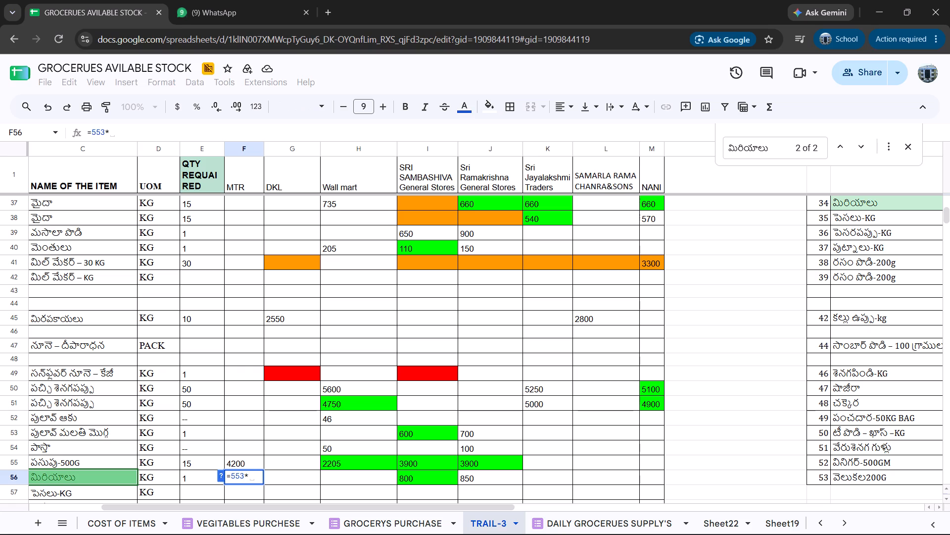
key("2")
key("Return")
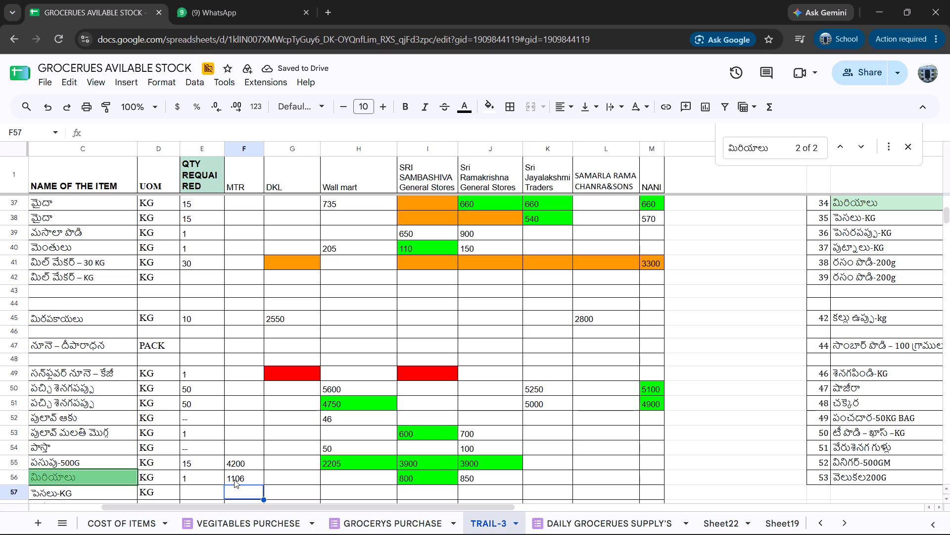
left_click(235, 480)
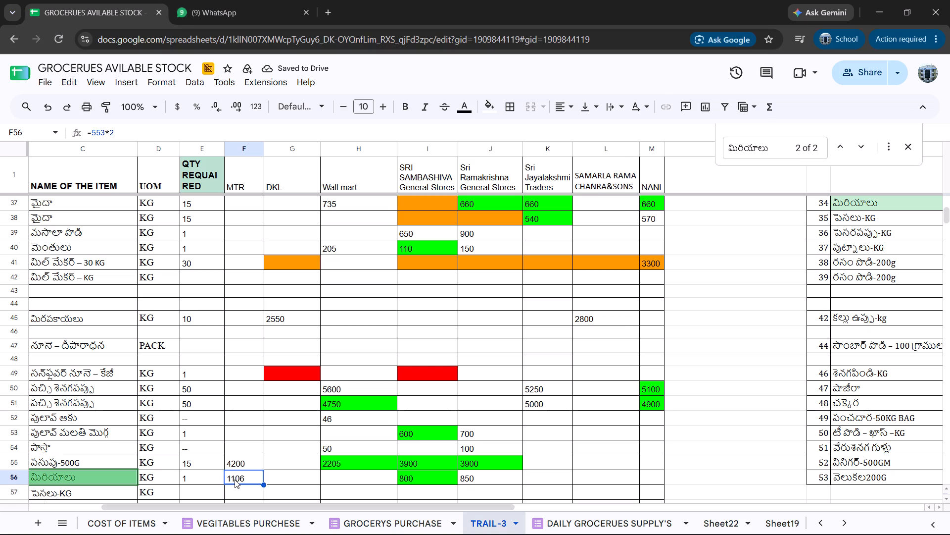
Open the item name మిరియాలు in row 56 for editing.
double_click(104, 483)
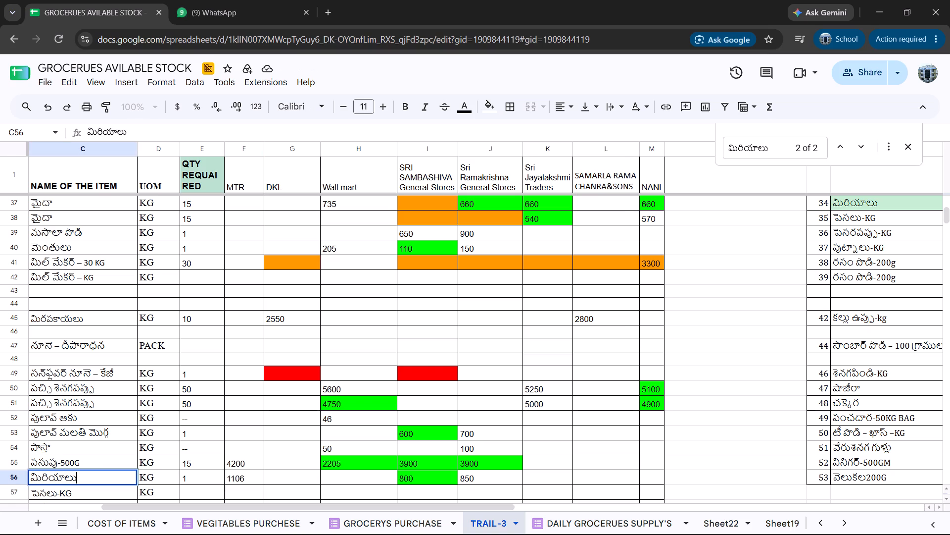
left_click_drag(92, 474, 88, 474)
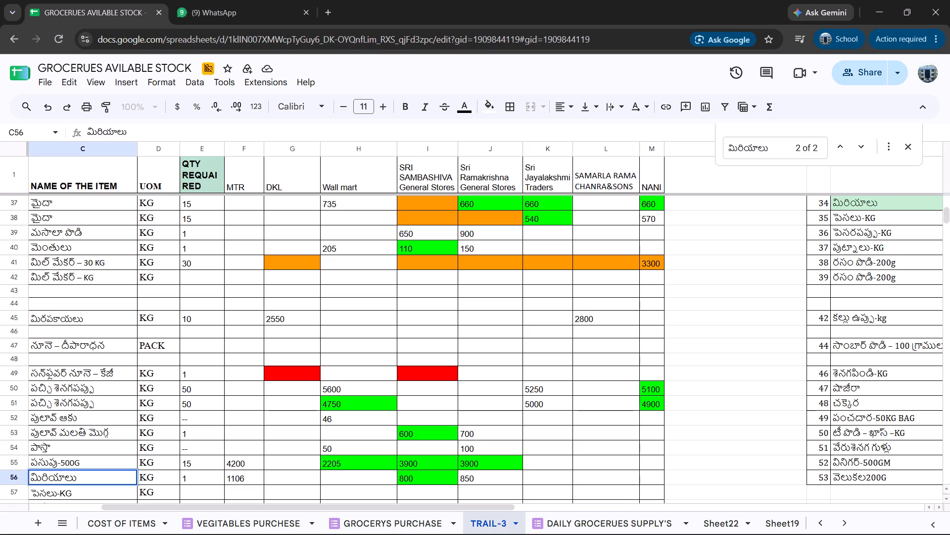
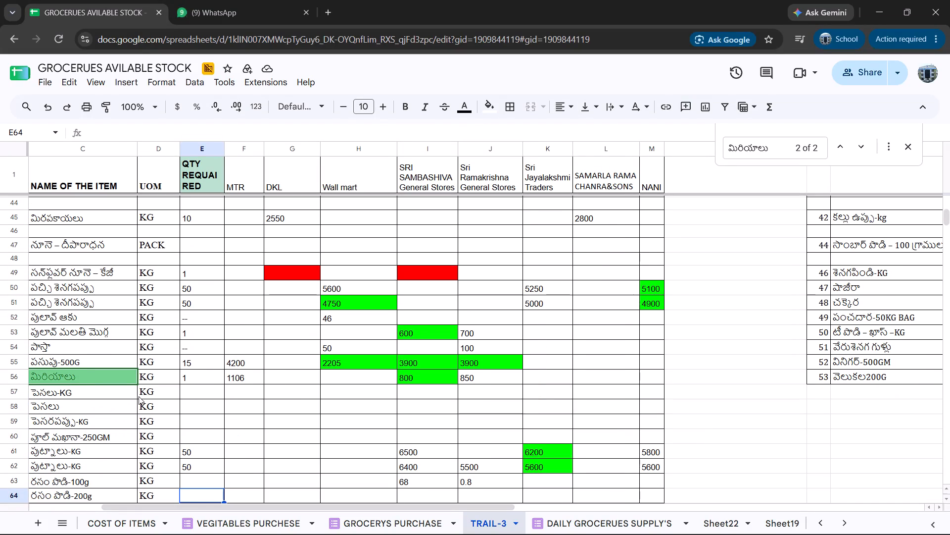
Select the item names and units in rows 57 to 59, from పెసలు-KG to పెసరపప్పు-KG.
left_click_drag(96, 393, 157, 420)
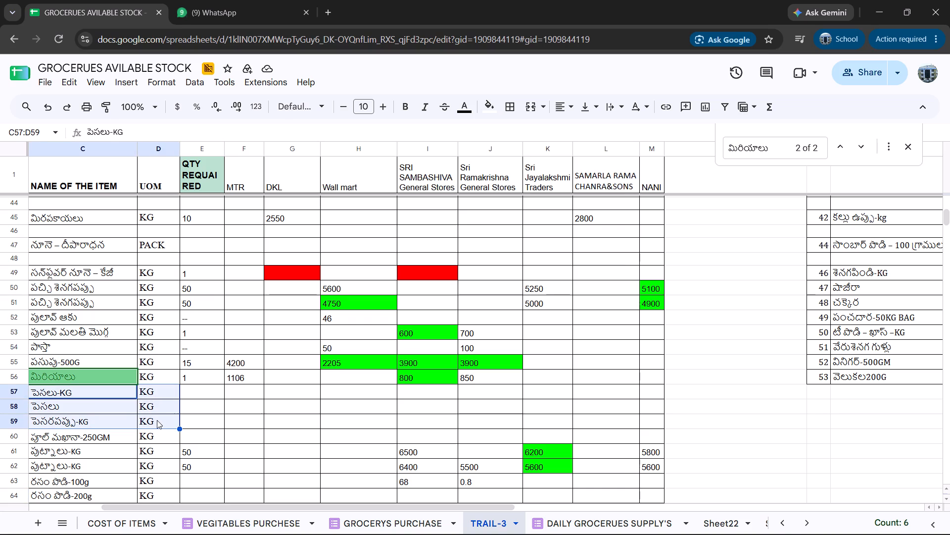
Clear the item names and units of the three పెసలు and పెసరపప్పు entries in rows 57 to 59.
key("Delete")
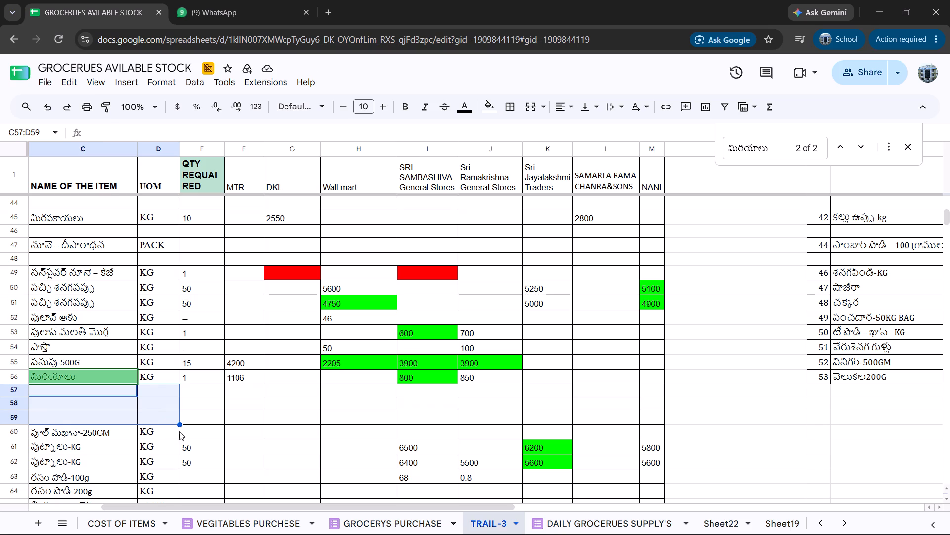
Mark the required quantity of పూల్ మఖానా-250GM in row 60 as --.
left_click(197, 430)
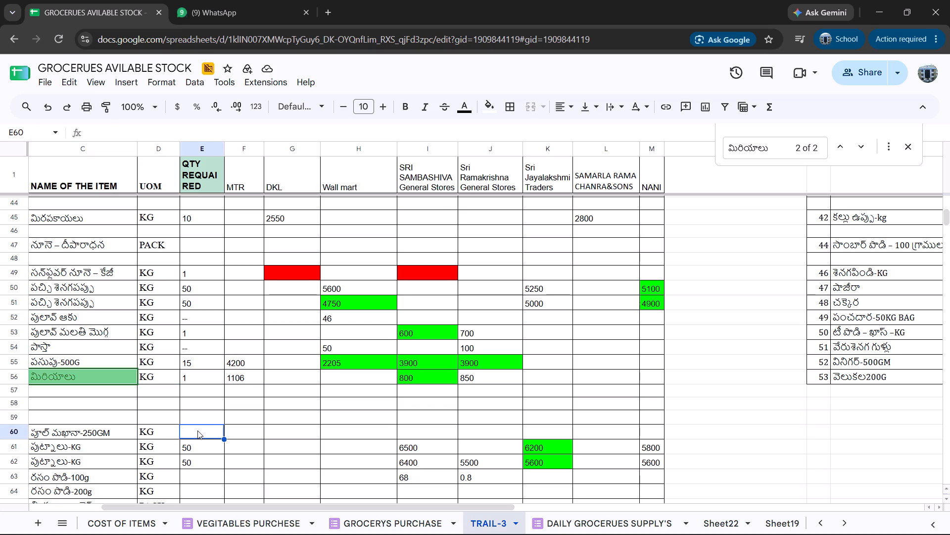
type("--")
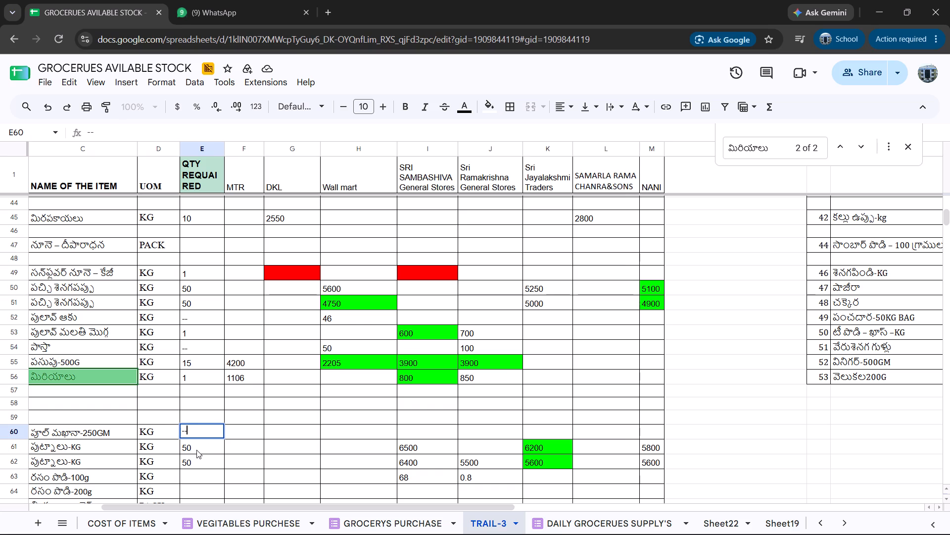
left_click(196, 450)
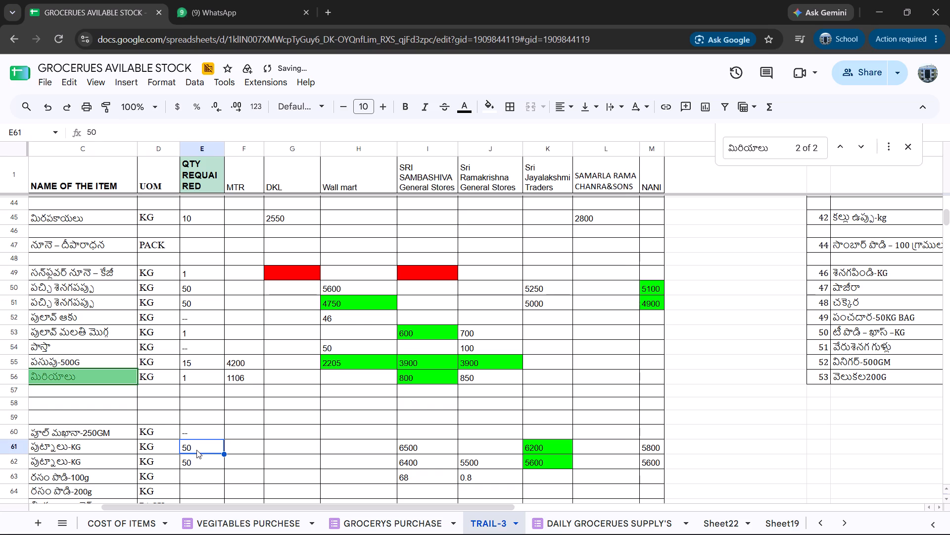
Search the sheet for పుట్నాలు using the name copied from row 61, and check its description and best price in the price list.
double_click(94, 447)
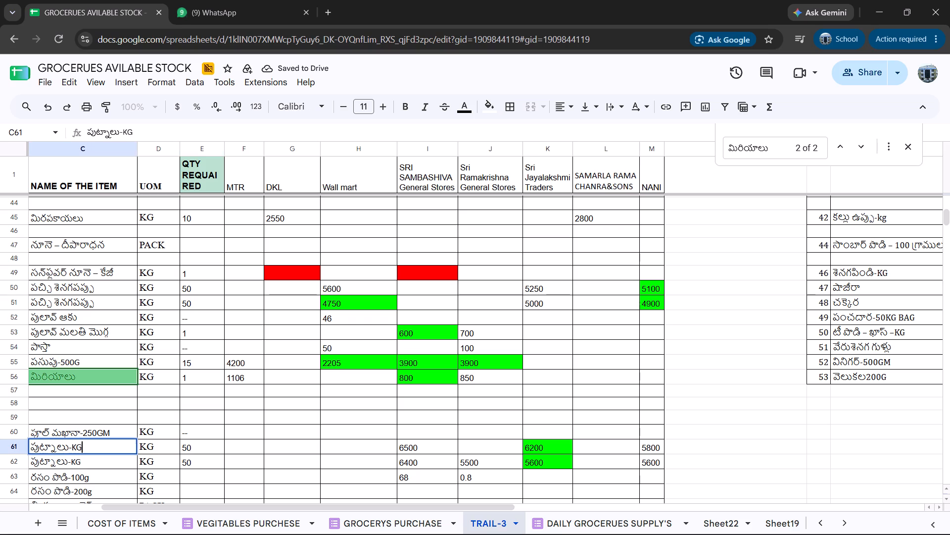
double_click(60, 449)
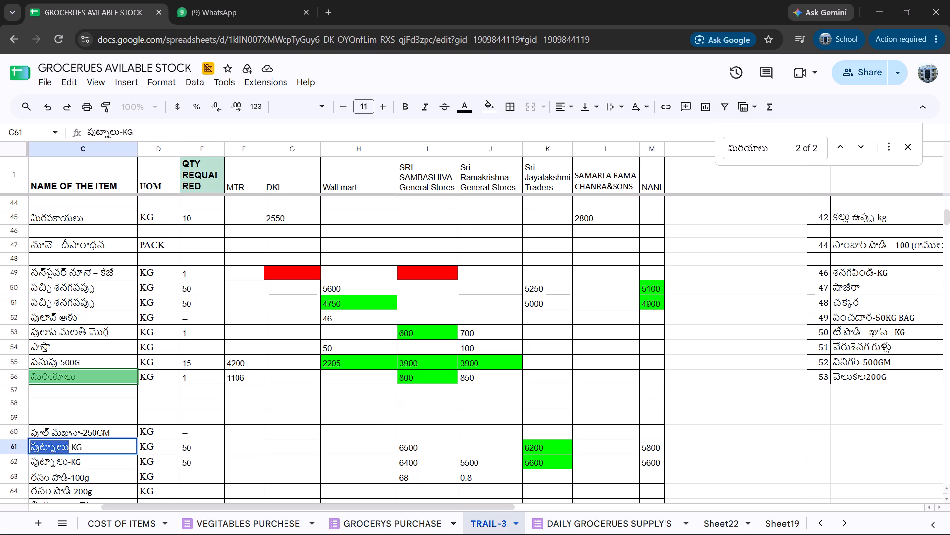
key("ctrl+c")
left_click(785, 148)
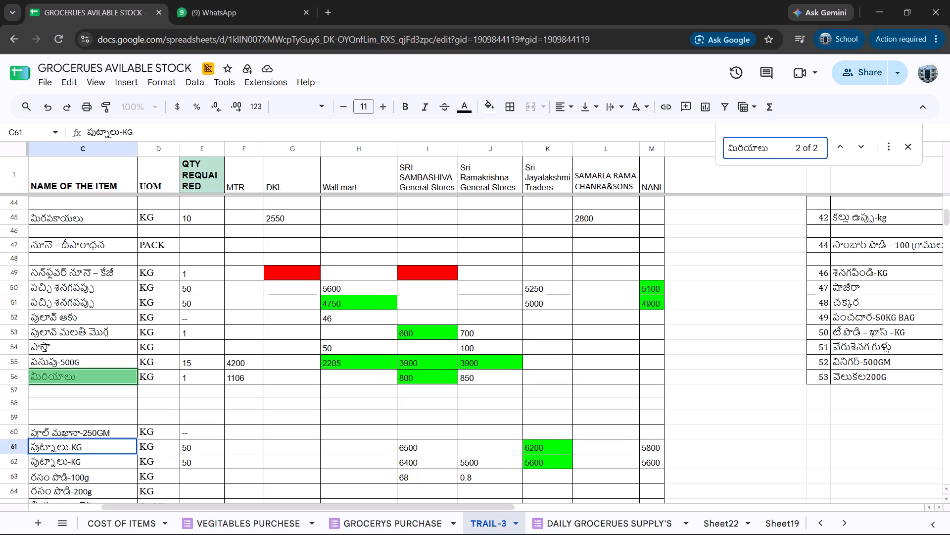
double_click(760, 146)
key("ctrl+v")
key("Return")
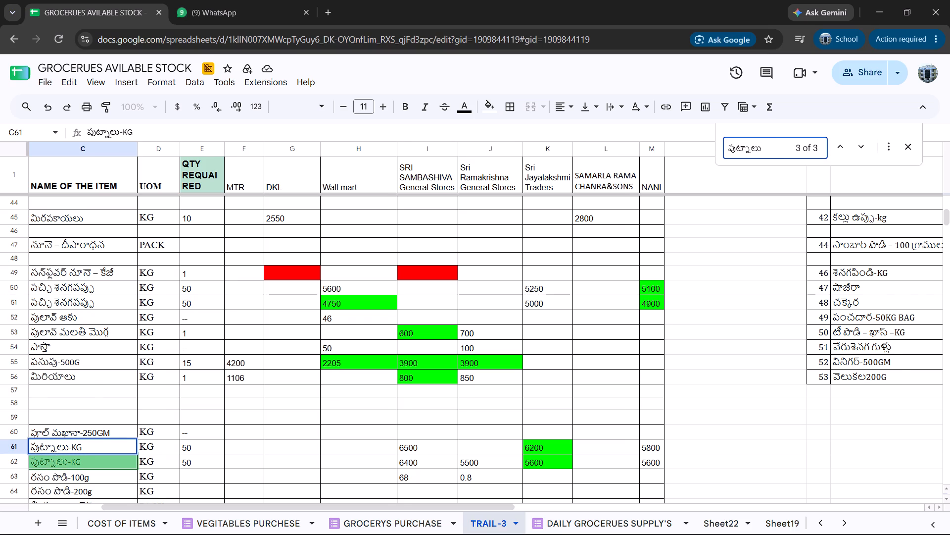
key("Return")
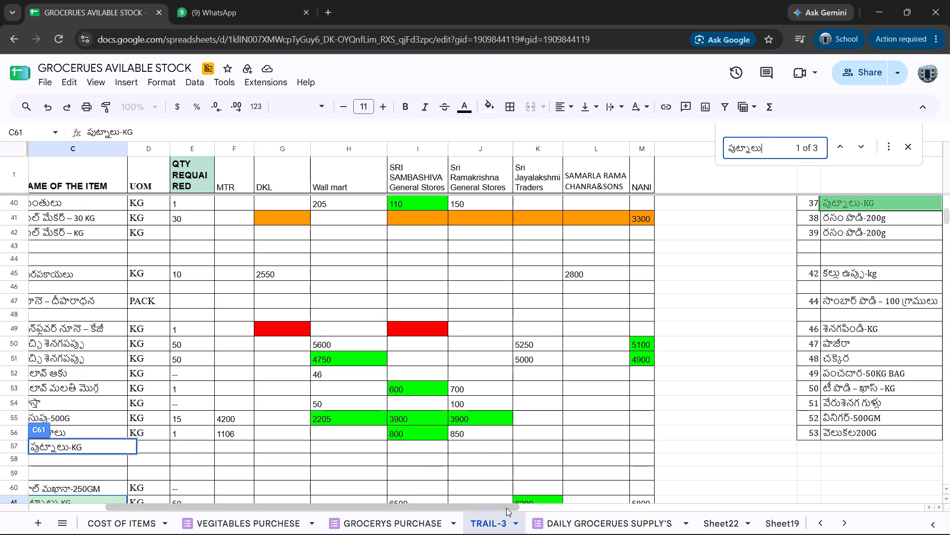
left_click_drag(506, 508, 666, 511)
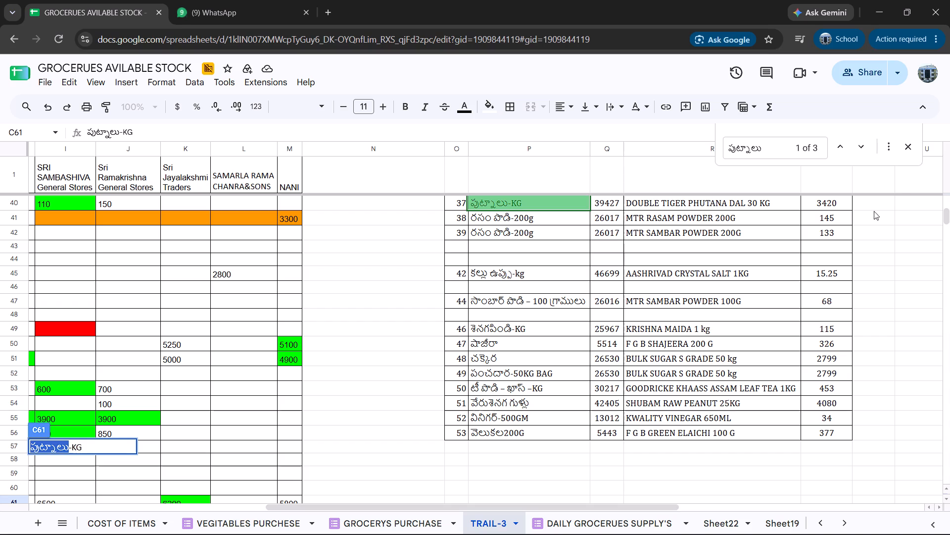
left_click(774, 149)
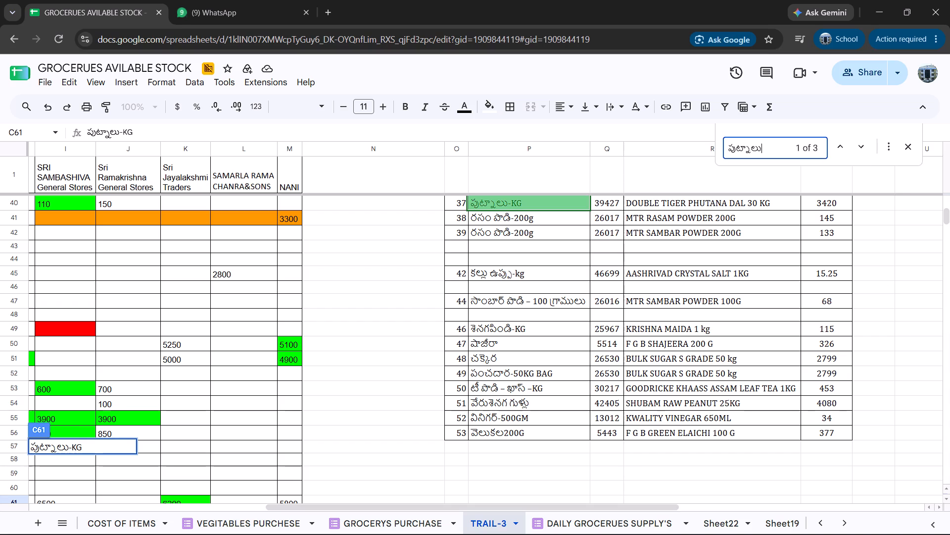
key("Return")
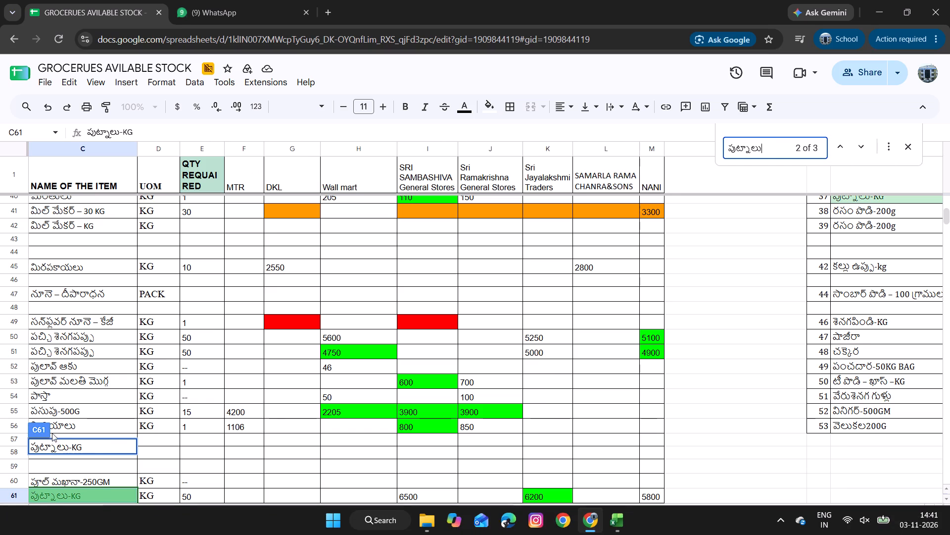
Enter 5700 as the Wall mart price for పుట్నాలు-KG in row 62.
left_click(153, 498)
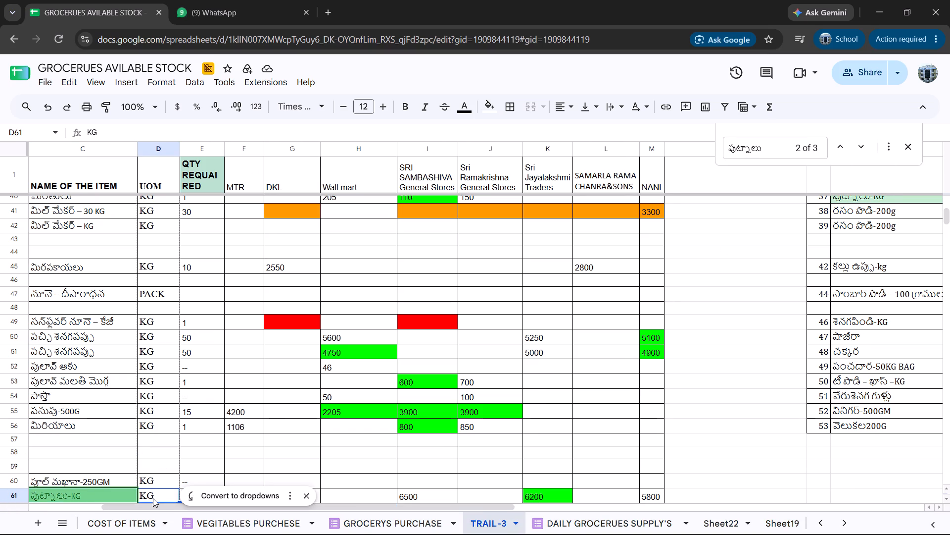
key("Down")
key("Down")
key("Down")
key("Down")
key("Down")
key("Down")
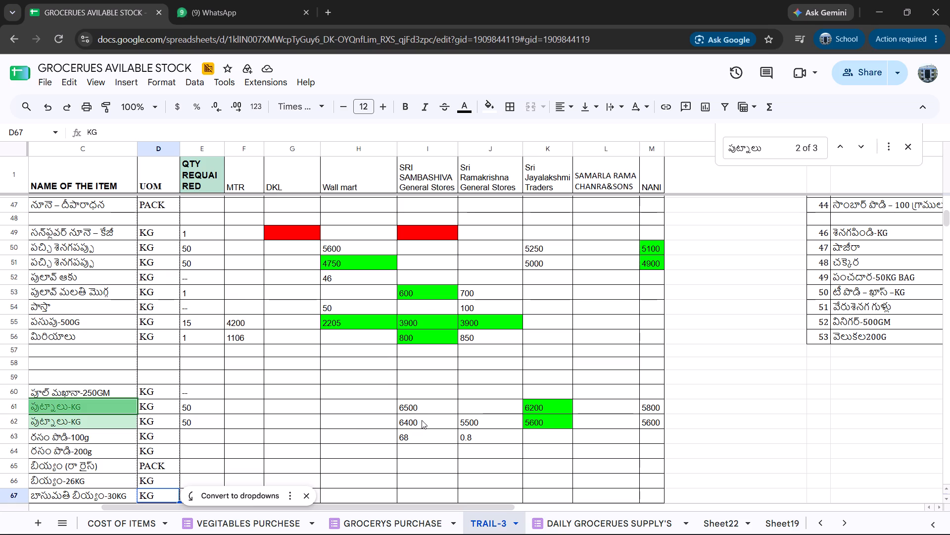
left_click(354, 423)
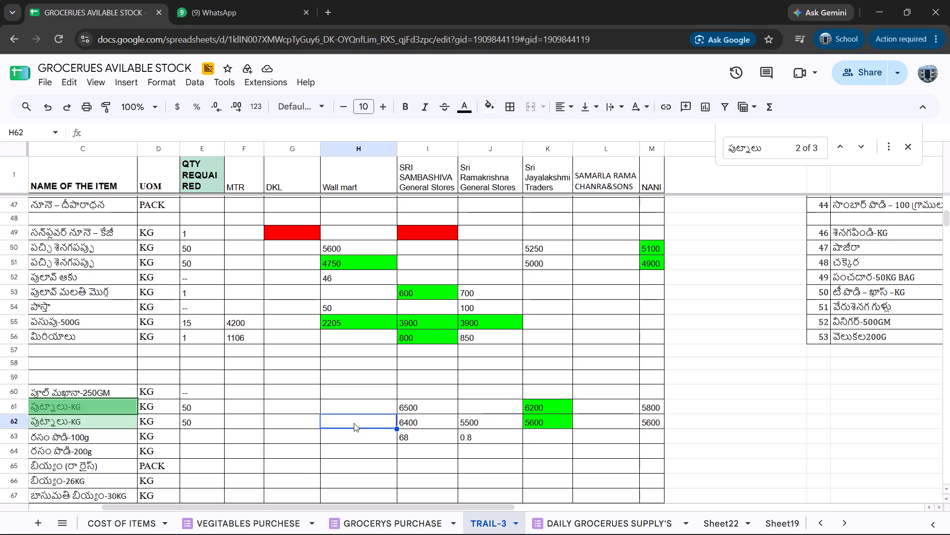
type("5700")
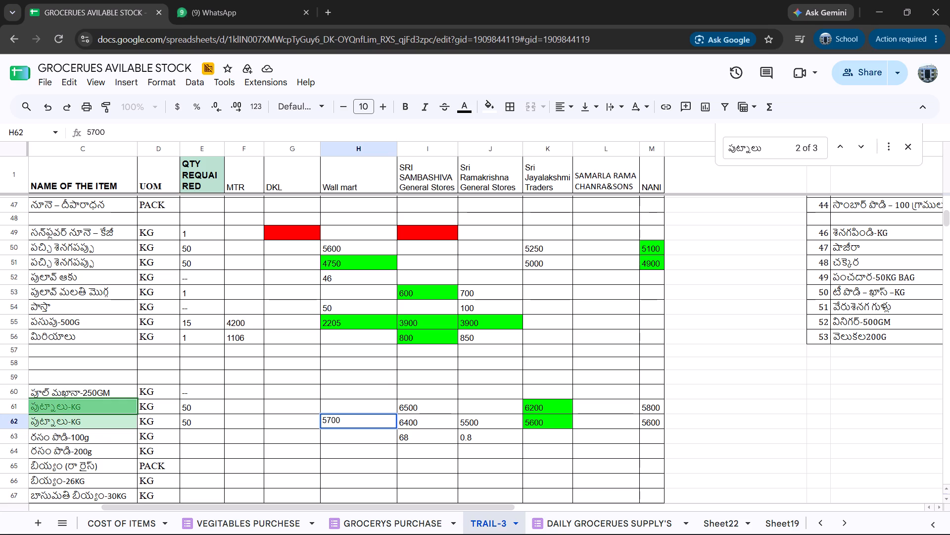
key("Return")
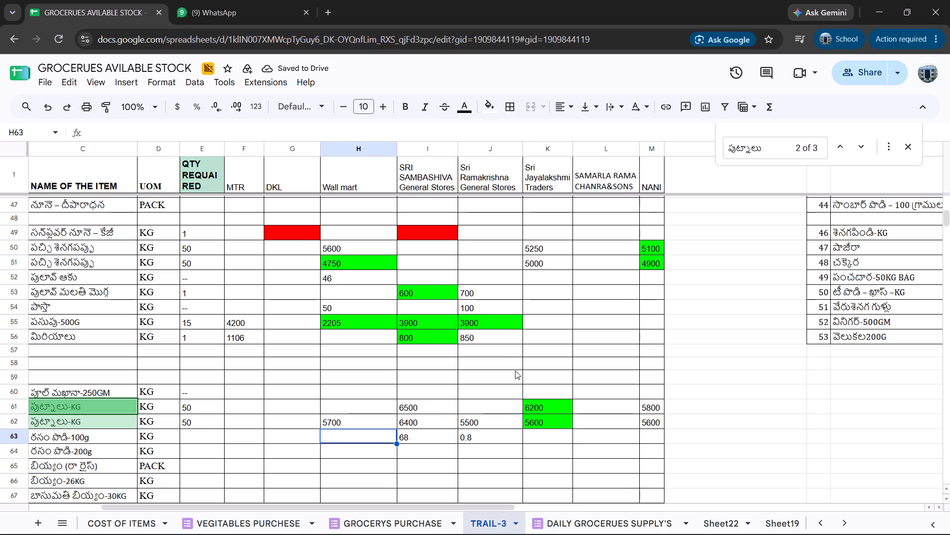
left_click(458, 438)
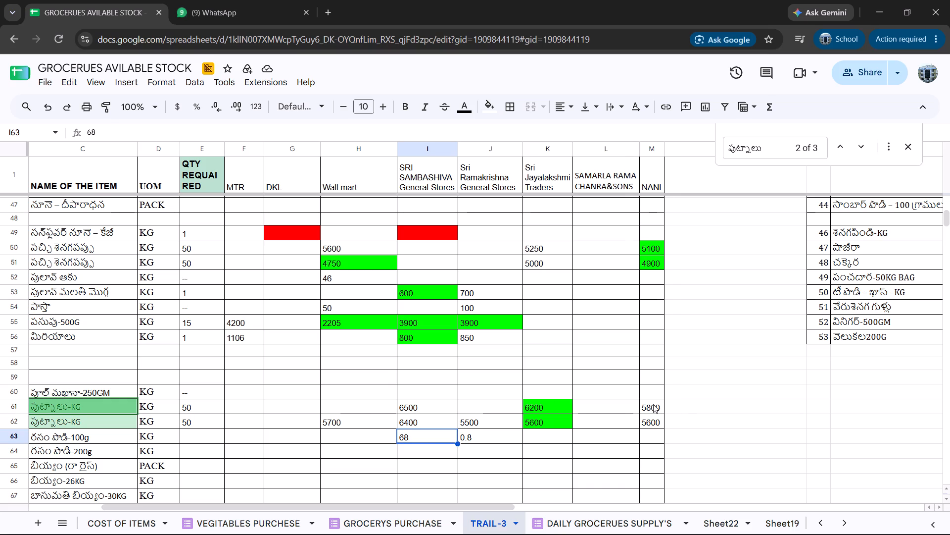
In row 61, change the Sri Jayalakshmi Traders price cell to white and fill the NANI price cell green.
left_click(556, 402)
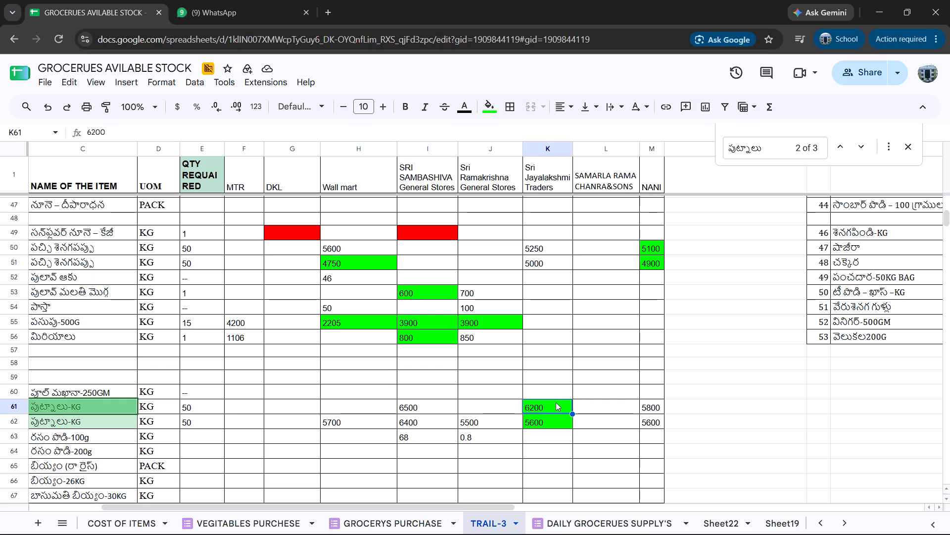
left_click(490, 113)
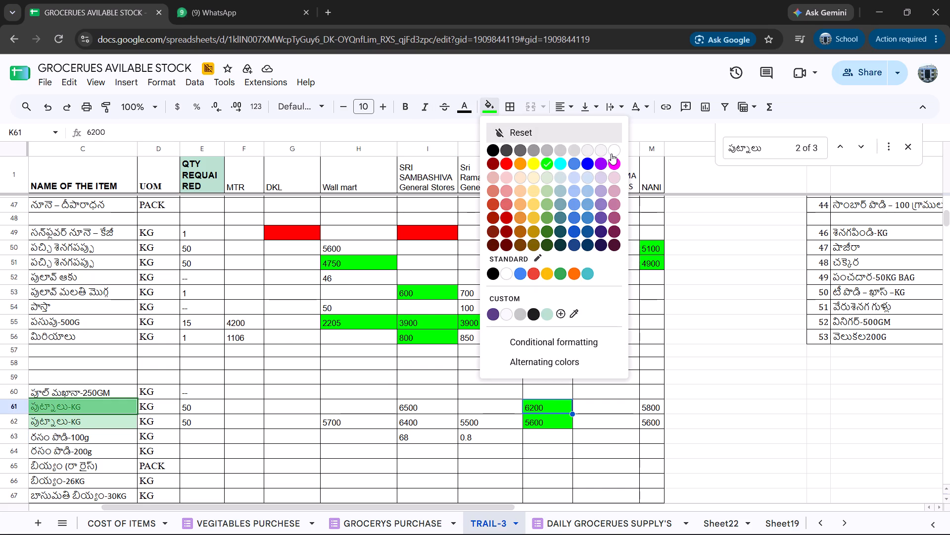
left_click(611, 154)
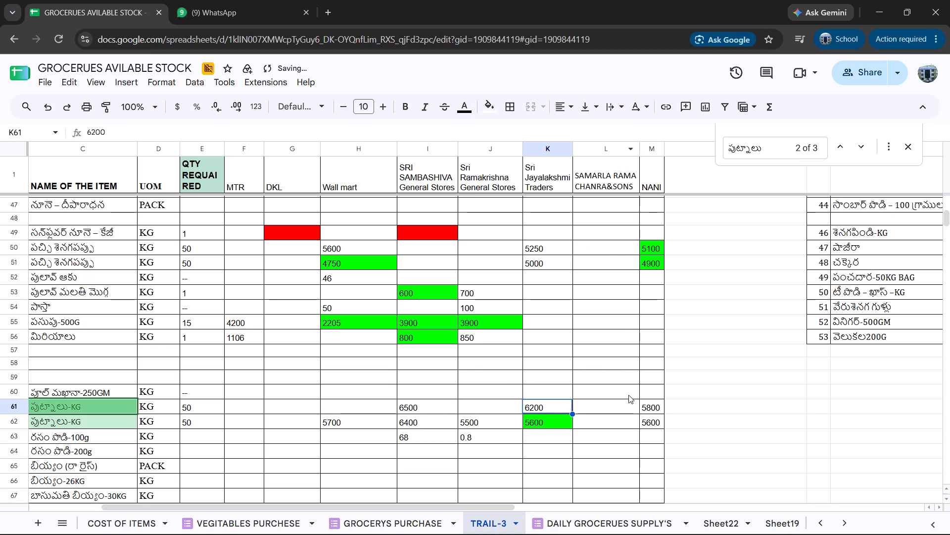
left_click(653, 409)
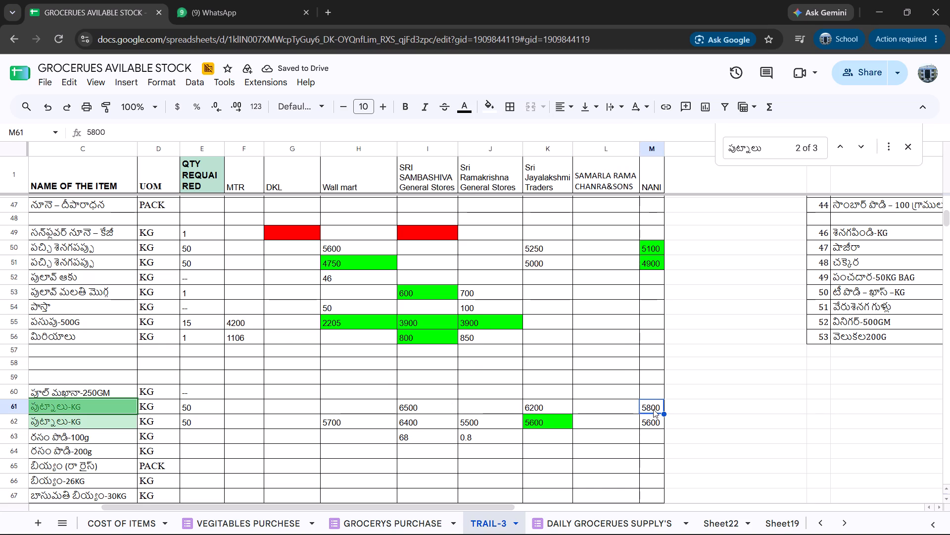
left_click(493, 106)
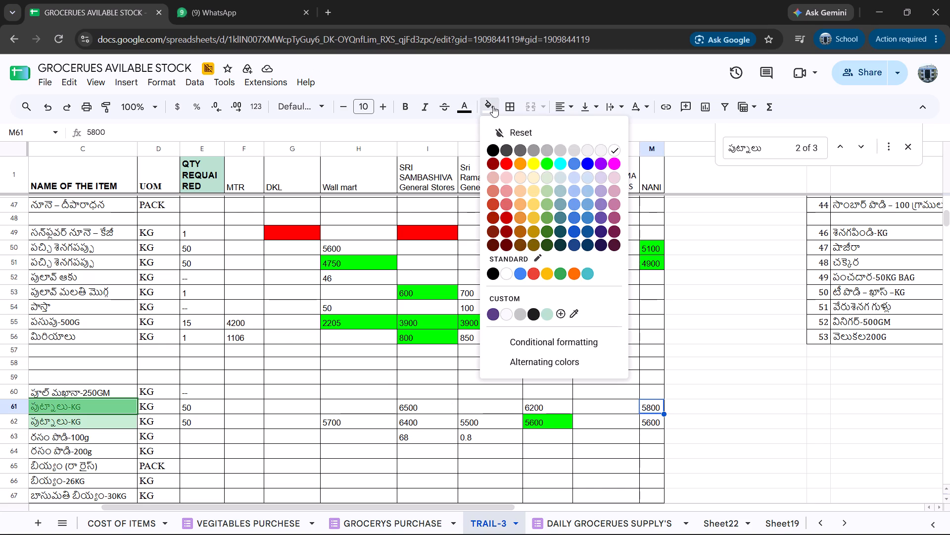
left_click(545, 163)
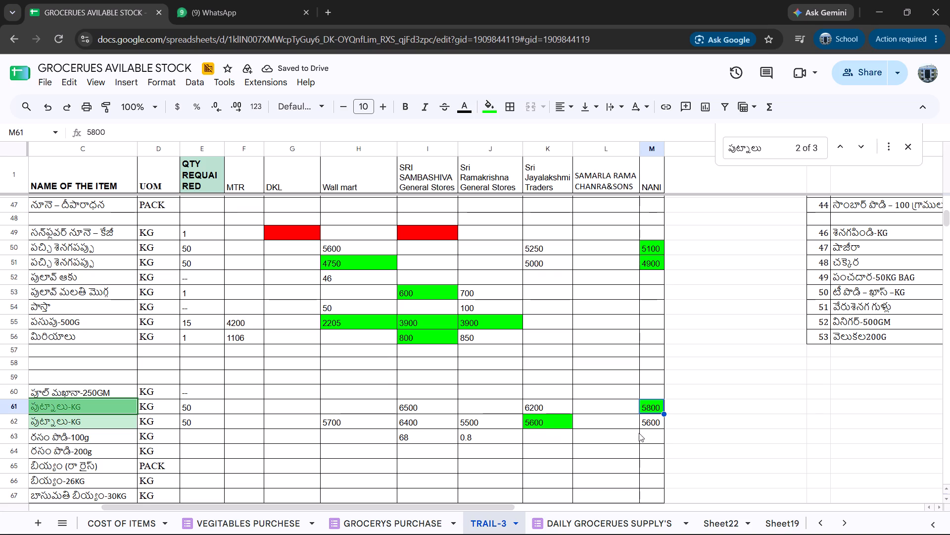
In row 62, fill the Sri Ramakrishna General Stores and NANI prices green, and change the Sri Jayalakshmi Traders price cell to white.
left_click(488, 423)
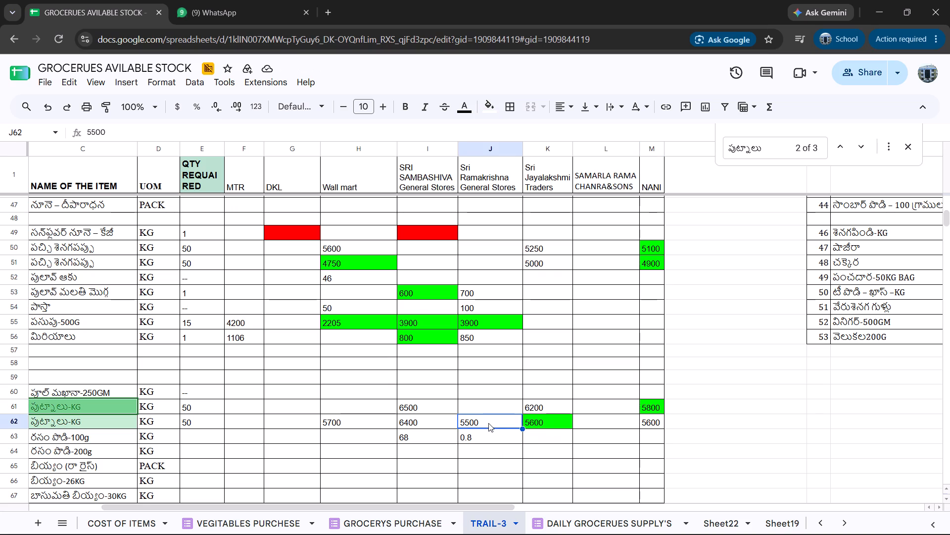
left_click(483, 107)
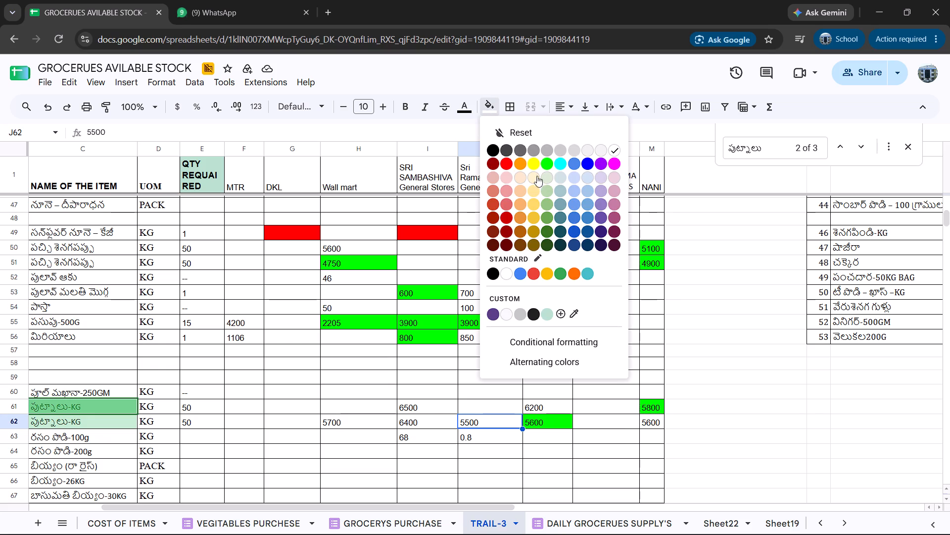
left_click(547, 165)
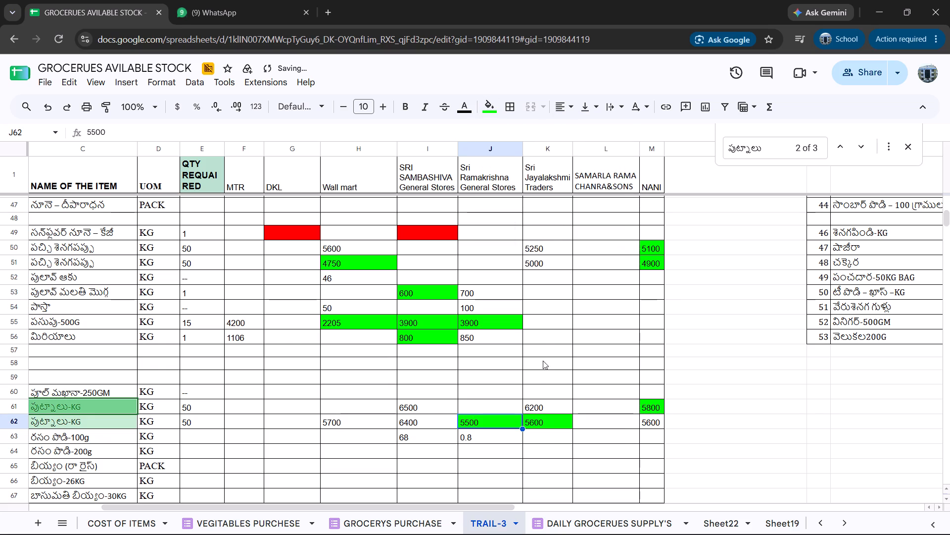
left_click(545, 420)
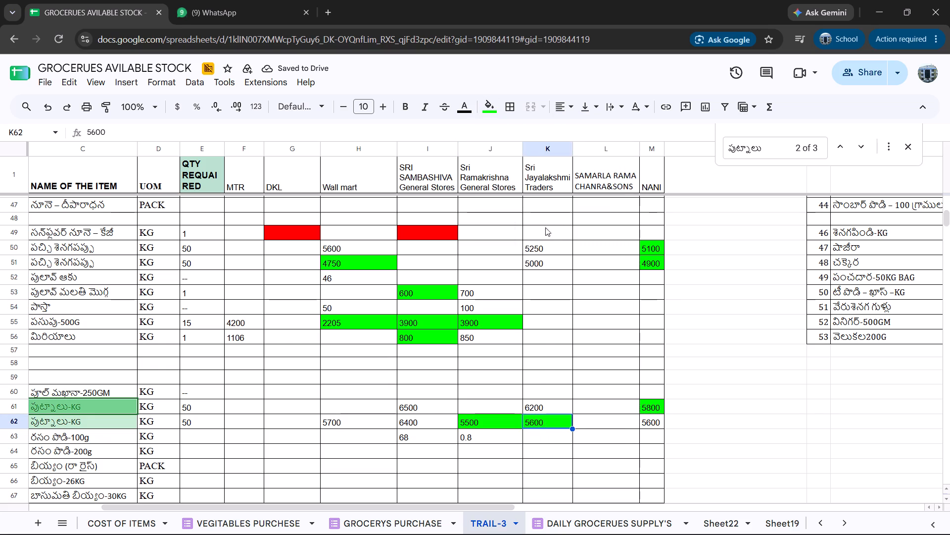
left_click(486, 110)
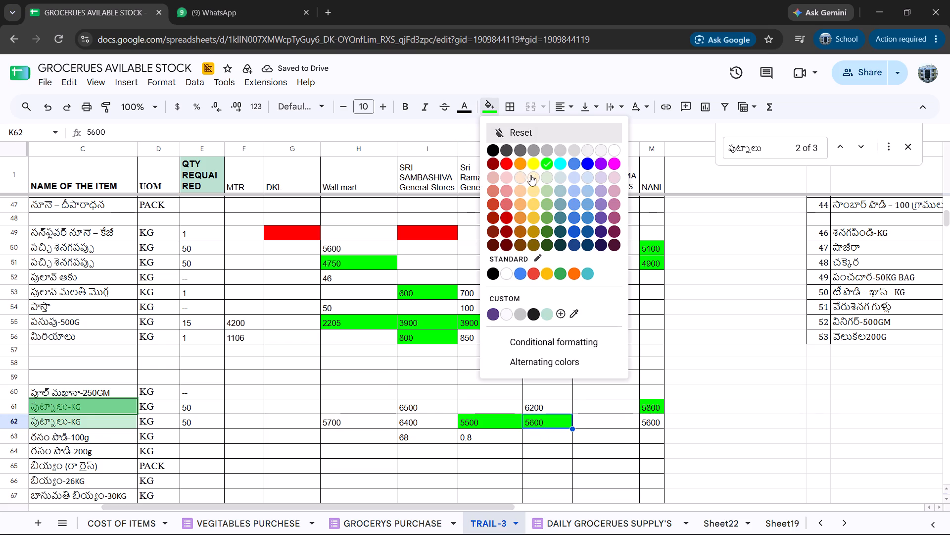
left_click(614, 153)
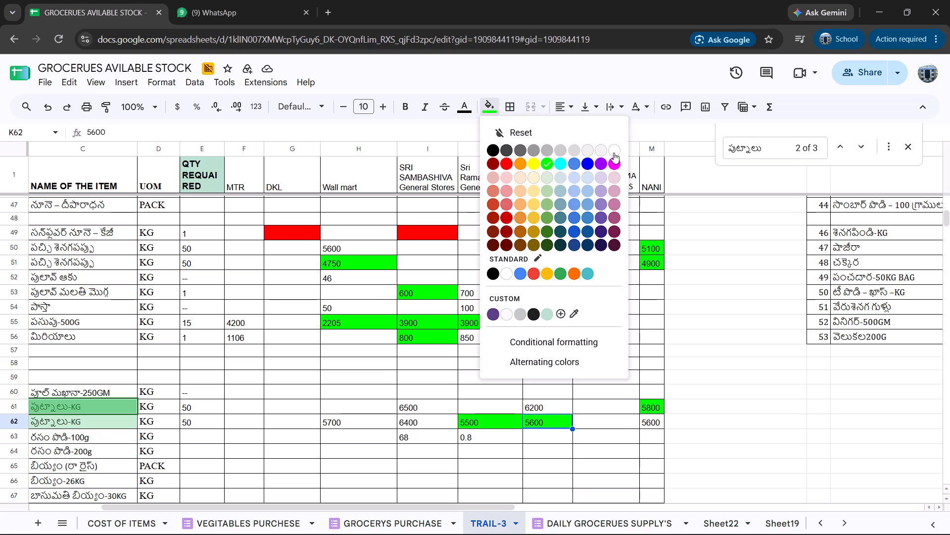
left_click_drag(654, 488, 647, 424)
left_click(647, 424)
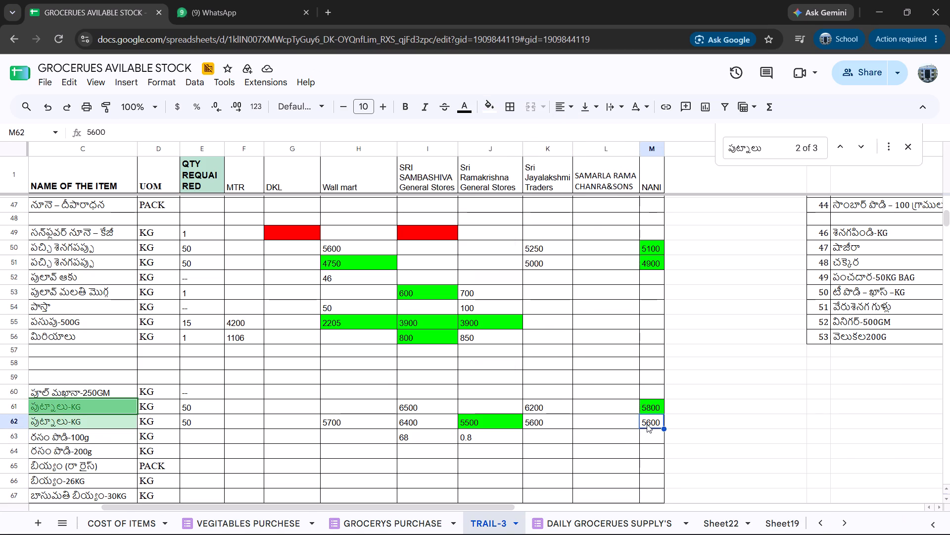
left_click(488, 105)
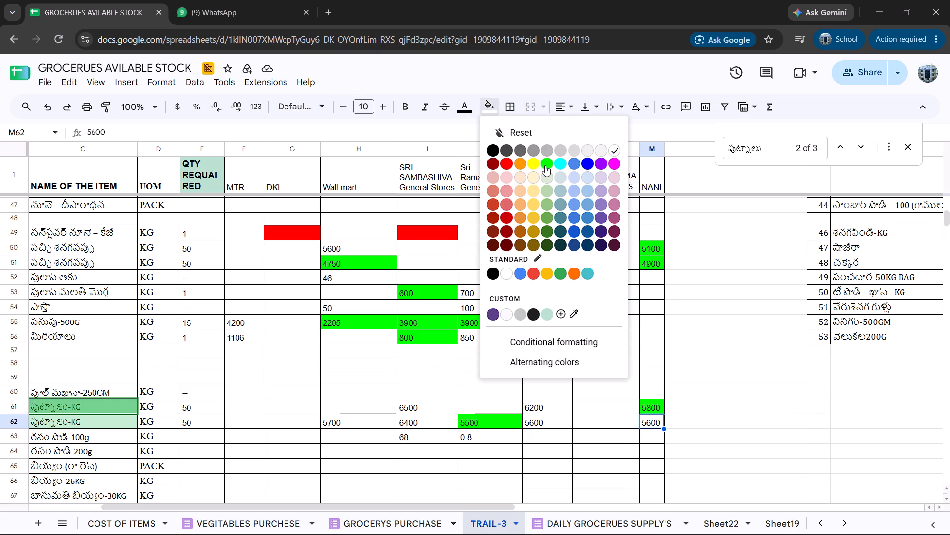
left_click(546, 165)
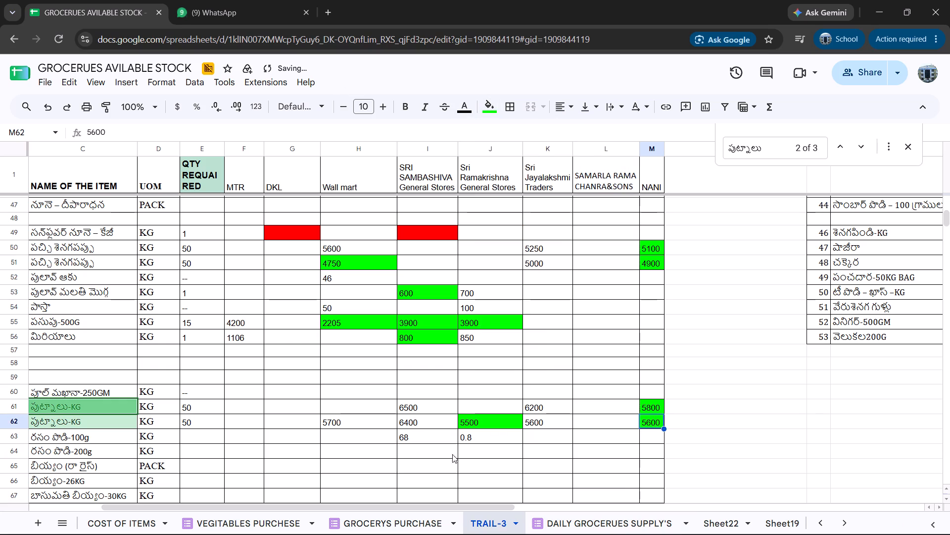
Mark the required quantities of రసం పొడి-100g and రసం పొడి-200g in rows 63 and 64 with --.
left_click(359, 452)
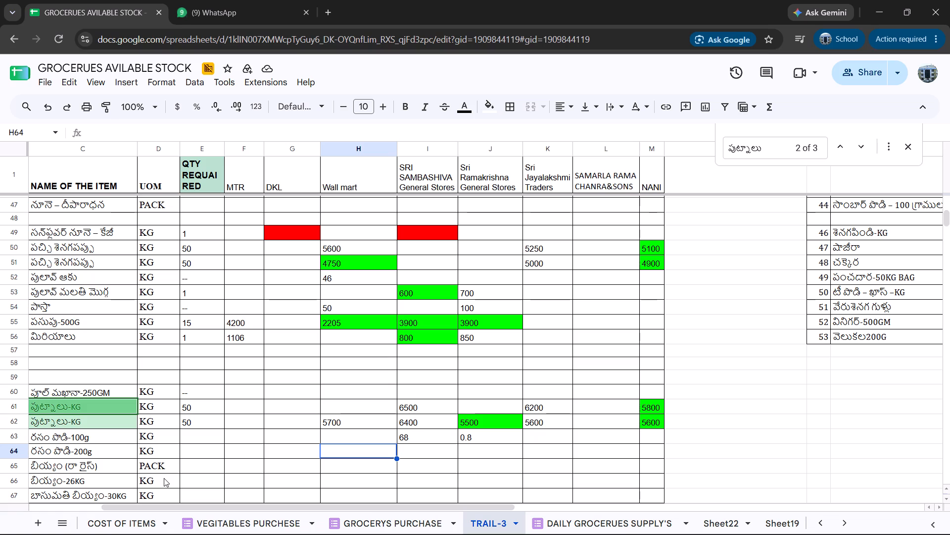
left_click(164, 478)
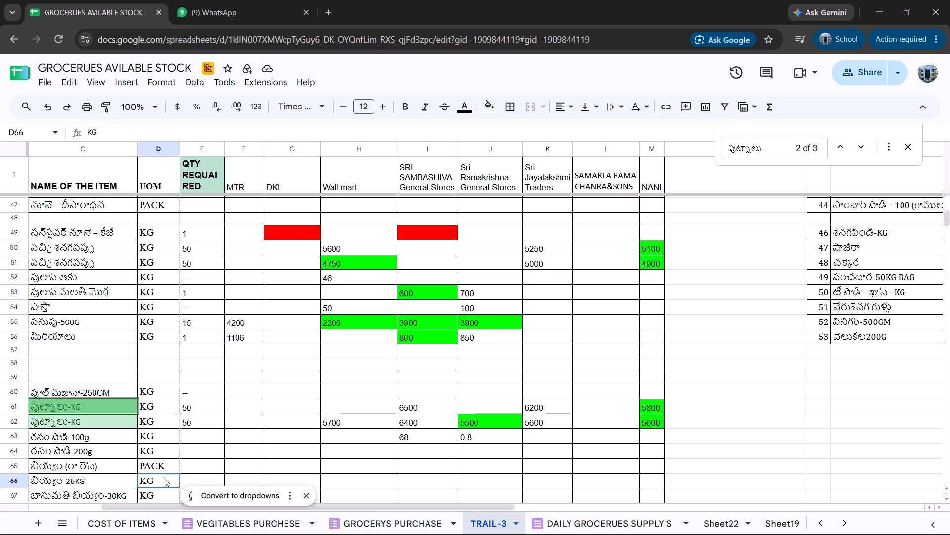
left_click(197, 438)
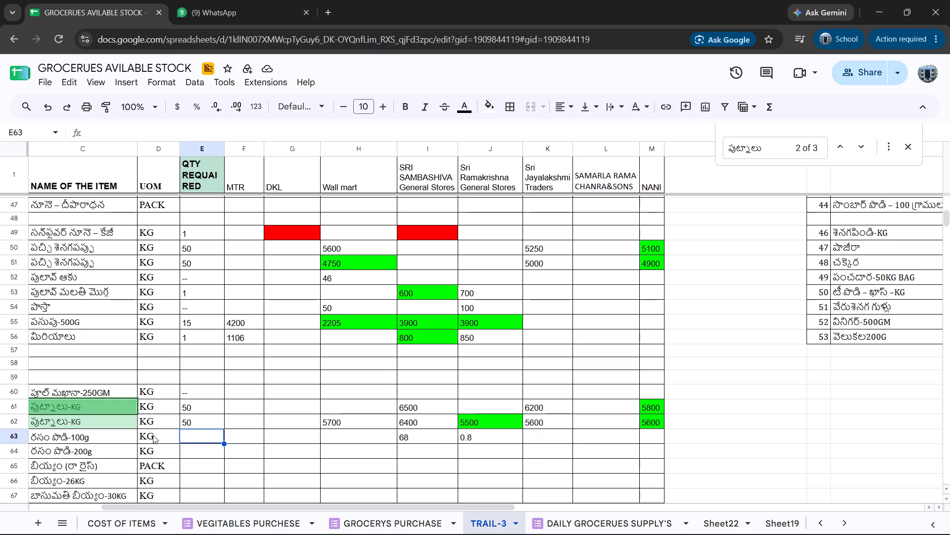
left_click(153, 435)
key("Right")
type("--")
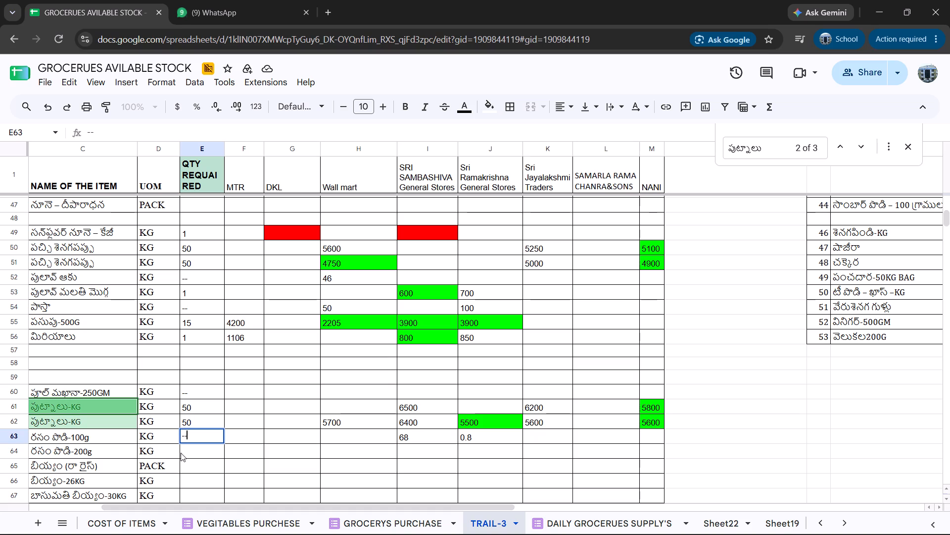
left_click(197, 450)
type("--")
left_click(193, 464)
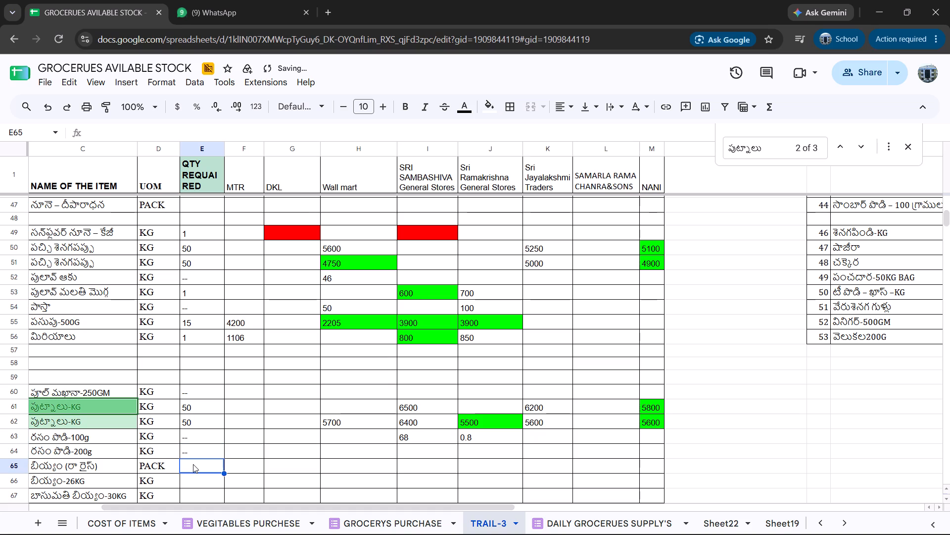
Clear the UOM entries for రసం పొడి-100g and రసం పొడి-200g in rows 63 and 64.
left_click(240, 438)
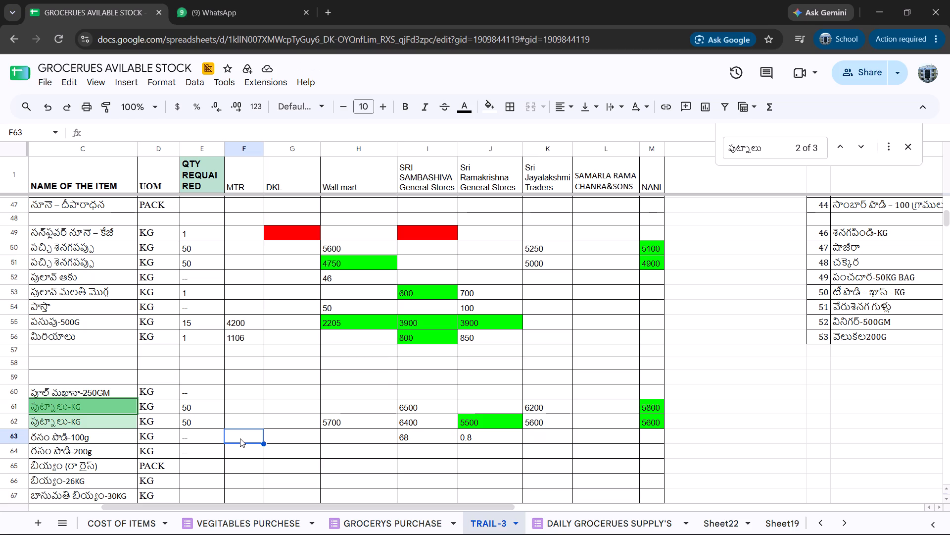
left_click(153, 437)
key("BackSpace")
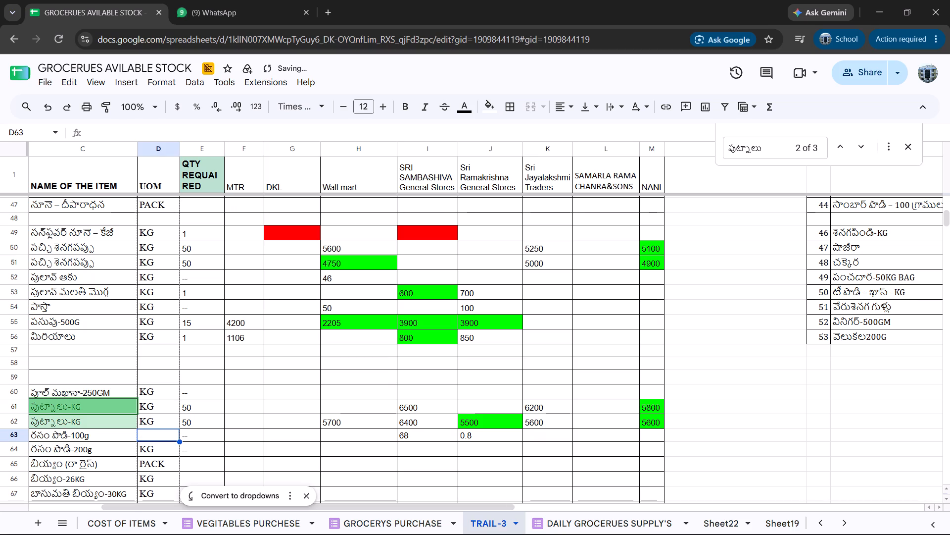
key("Down")
key("BackSpace")
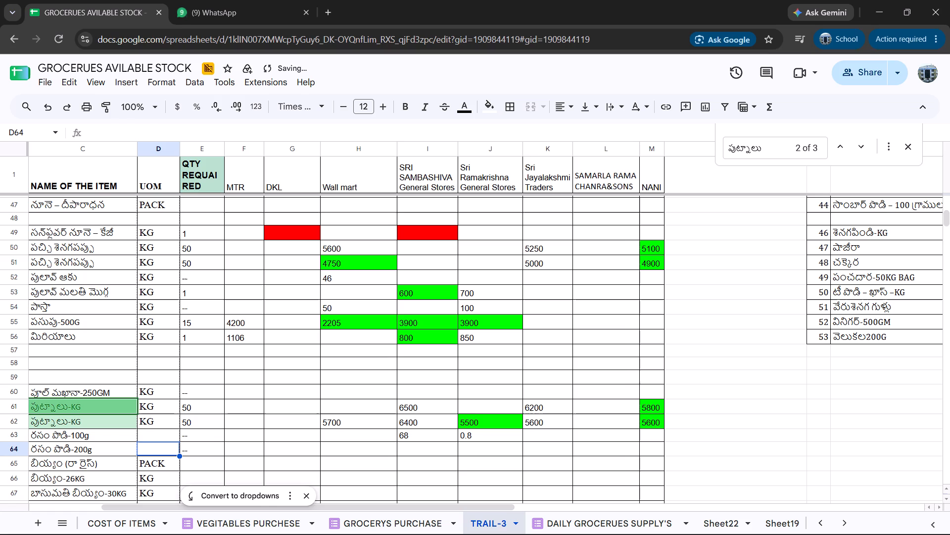
Enter 81 as the MTR price for రసం పొడి-100g in row 63.
left_click(236, 436)
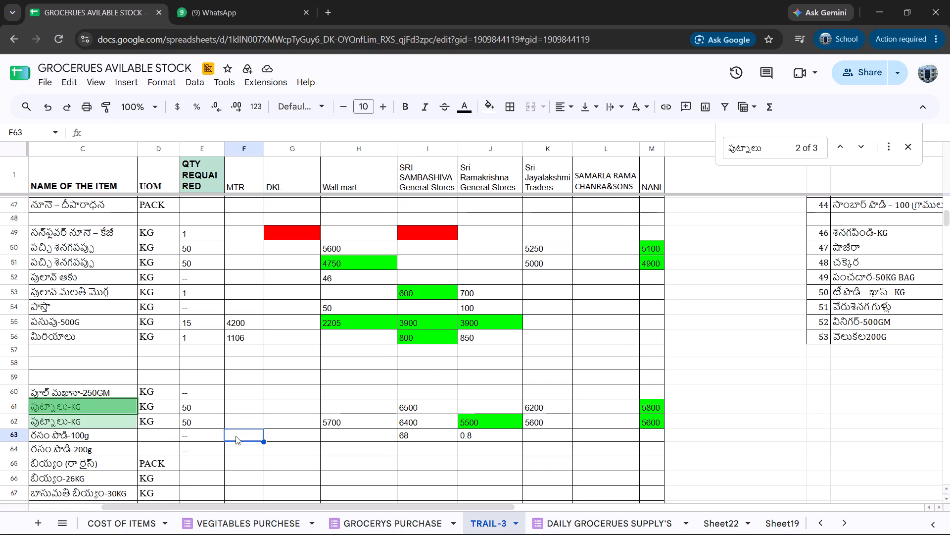
type("81")
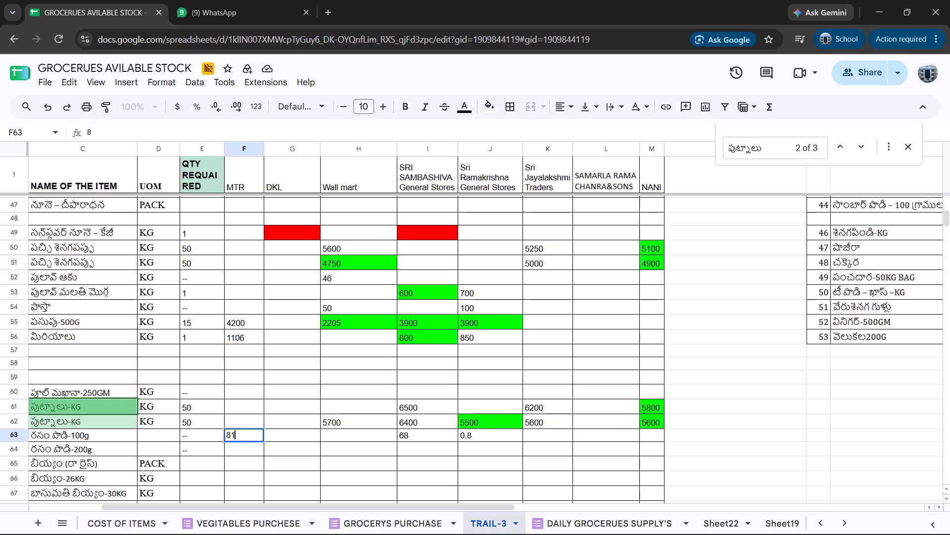
key("Down")
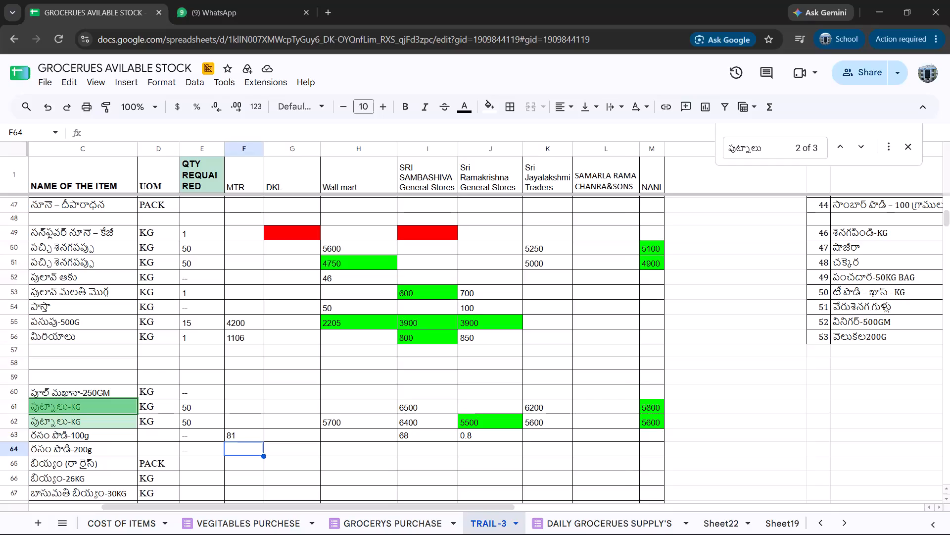
For బియ్యం (రా రైస్) in row 65, set the UOM to kg and the required quantity to 70.
key("Up")
key("Up")
key("Up")
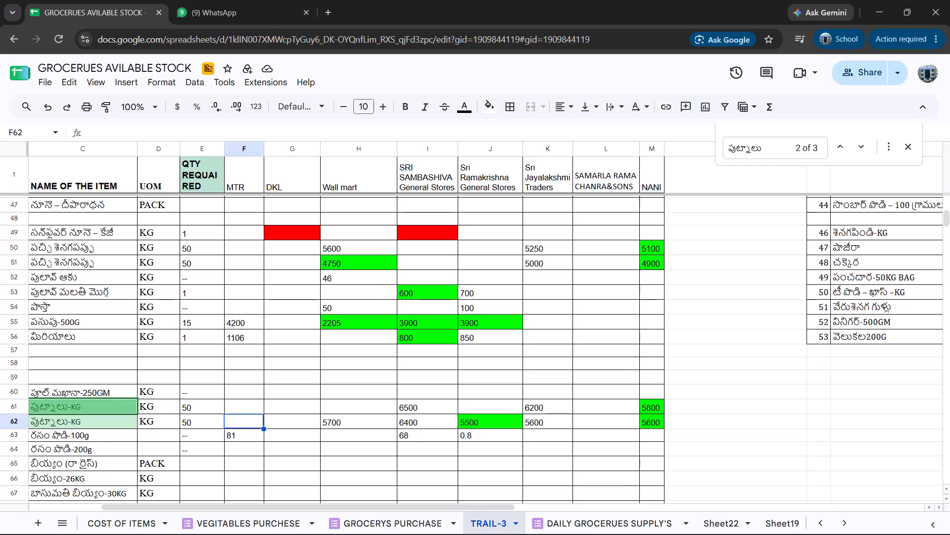
key("Down")
key("Down")
key("Down")
key("Down")
key("Down")
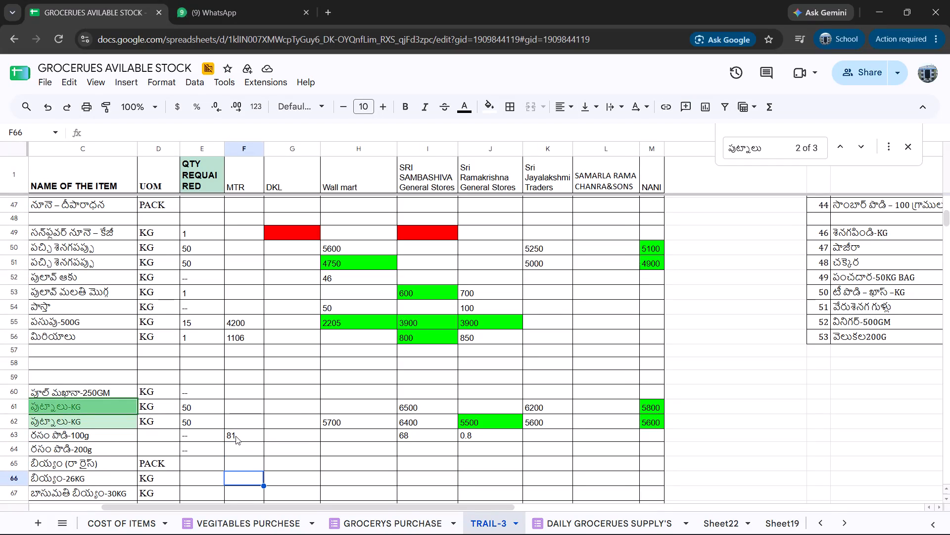
key("Up")
key("Left")
key("Left")
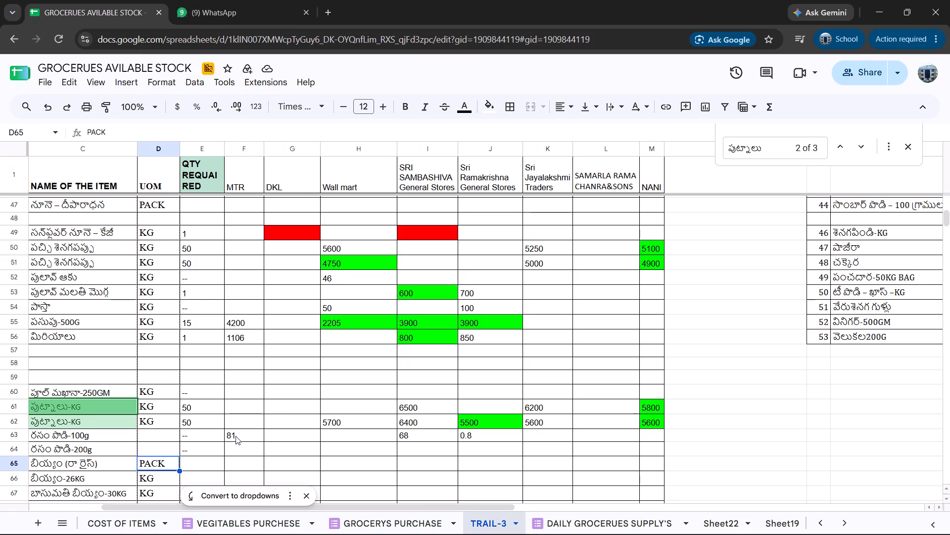
key("BackSpace")
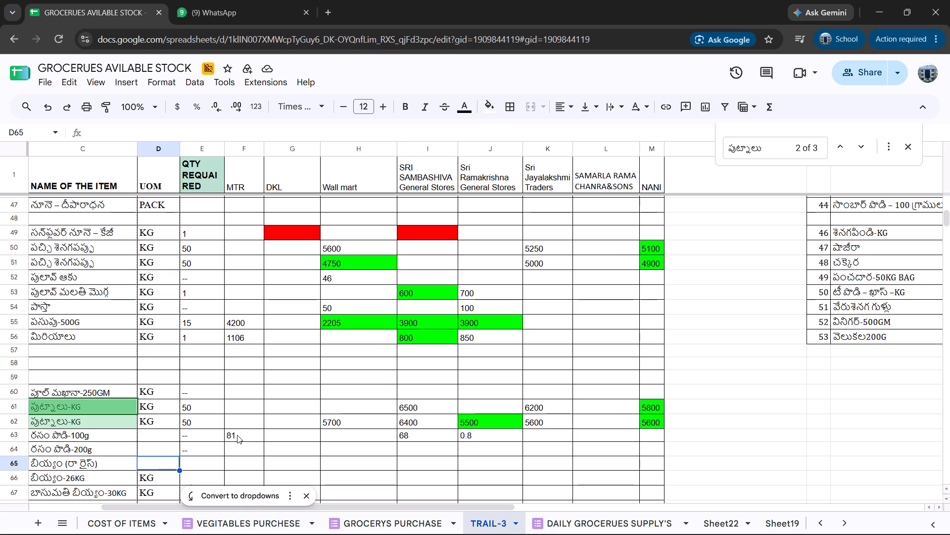
type("kg")
key("Right")
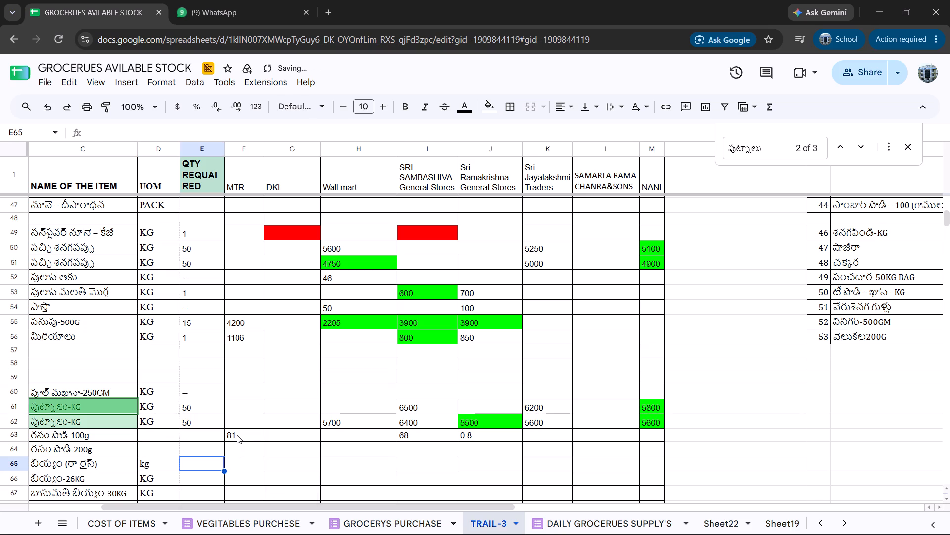
type("70")
key("Return")
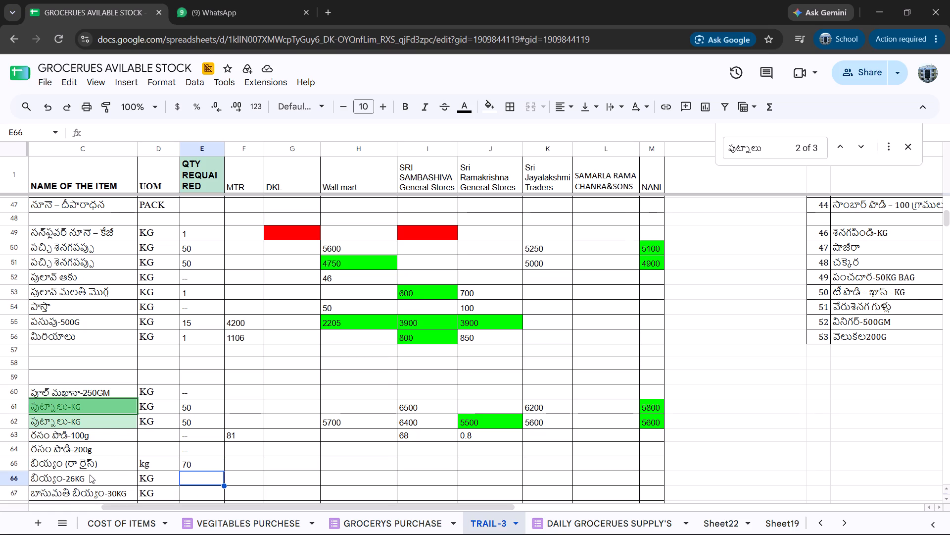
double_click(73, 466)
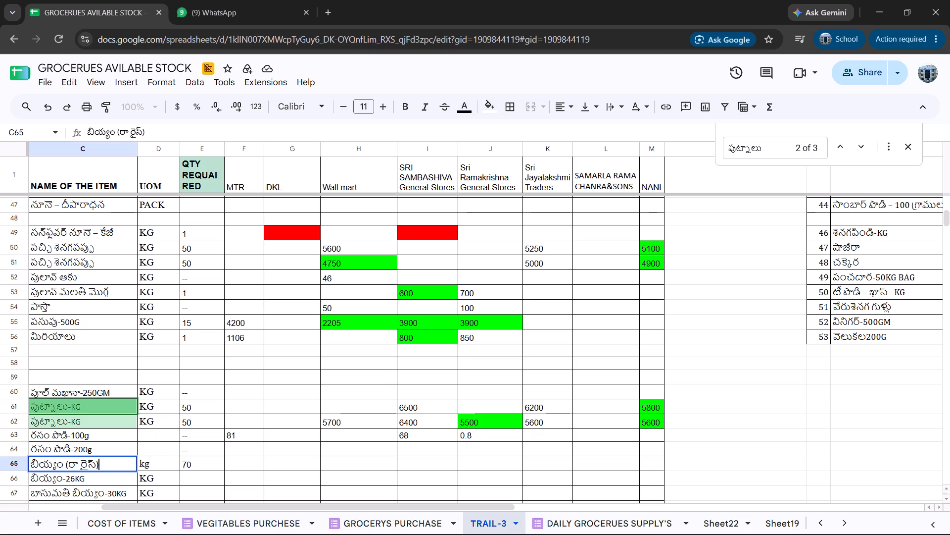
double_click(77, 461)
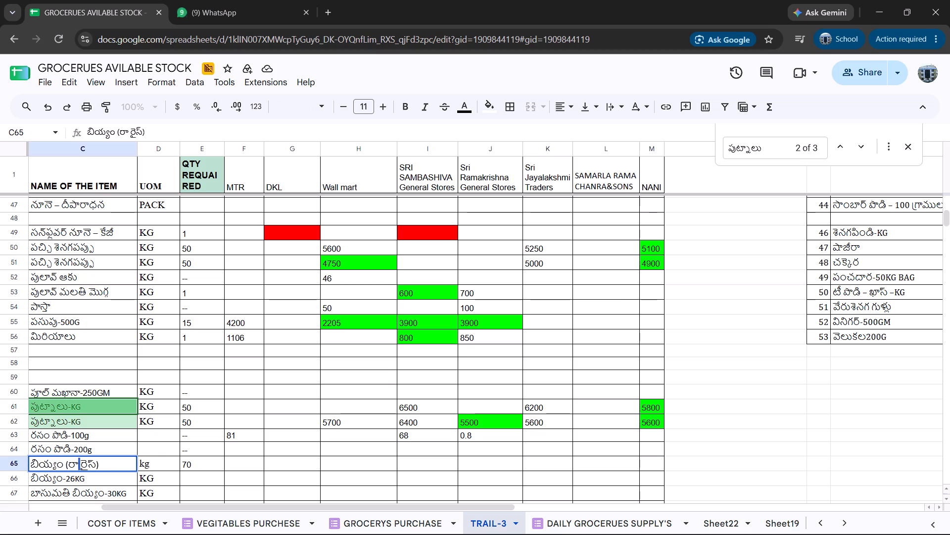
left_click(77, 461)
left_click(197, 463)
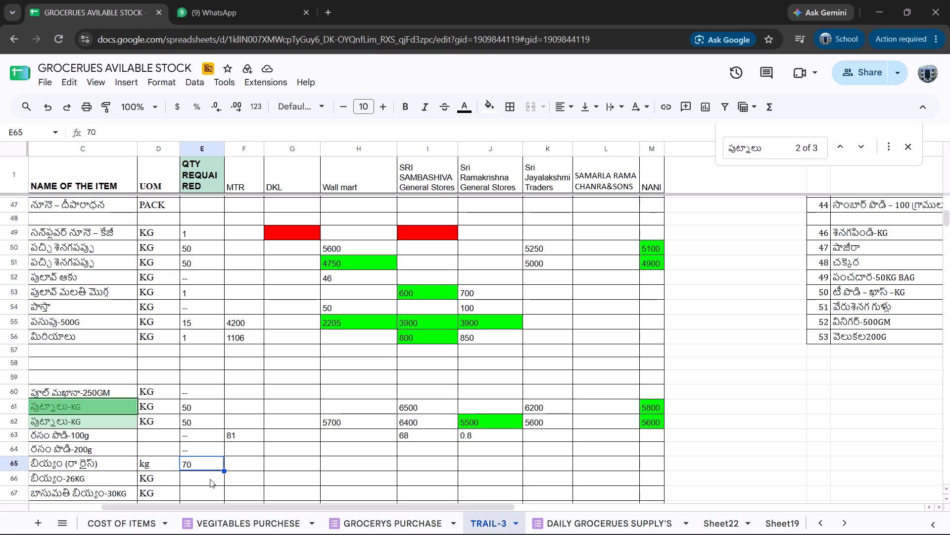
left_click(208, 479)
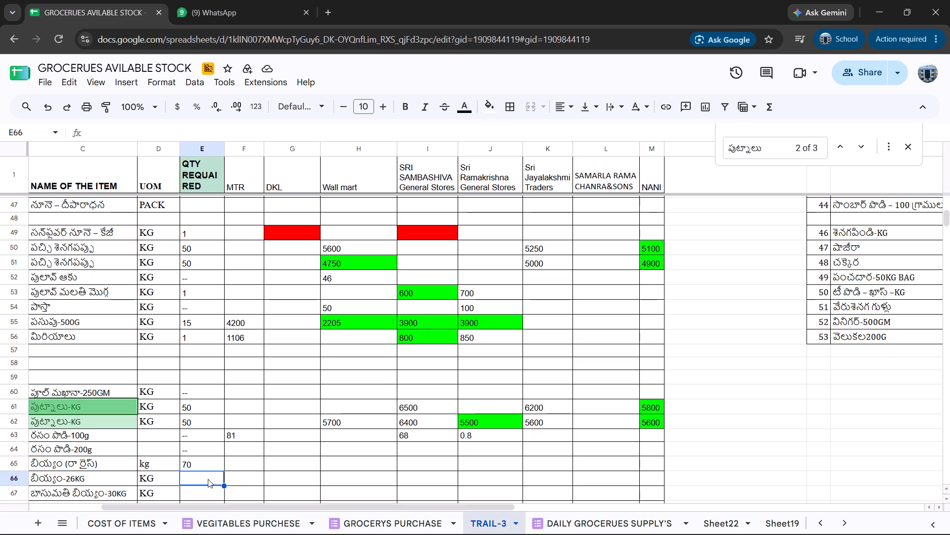
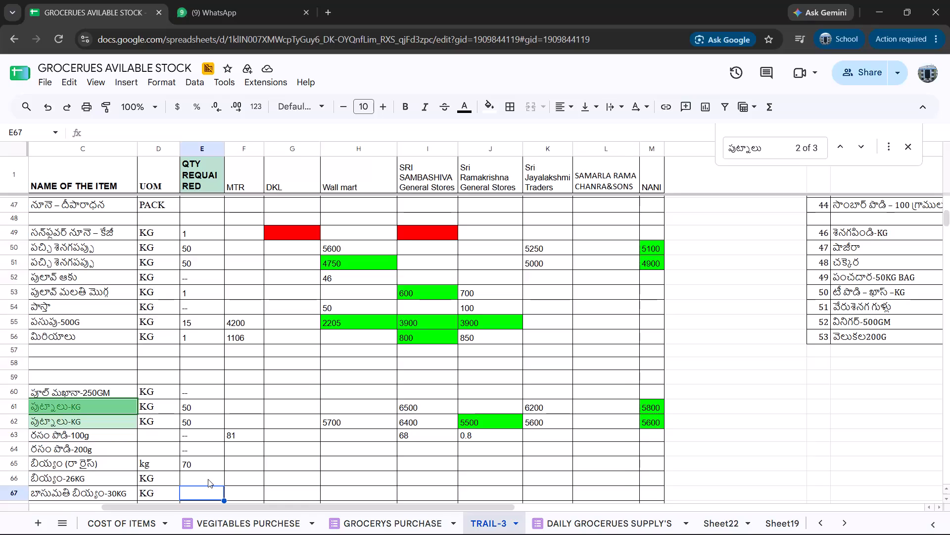
For బాసుమతి బియ్యం-30KG in row 67, set the UOM to bags and the required quantity to 2.
key("Left")
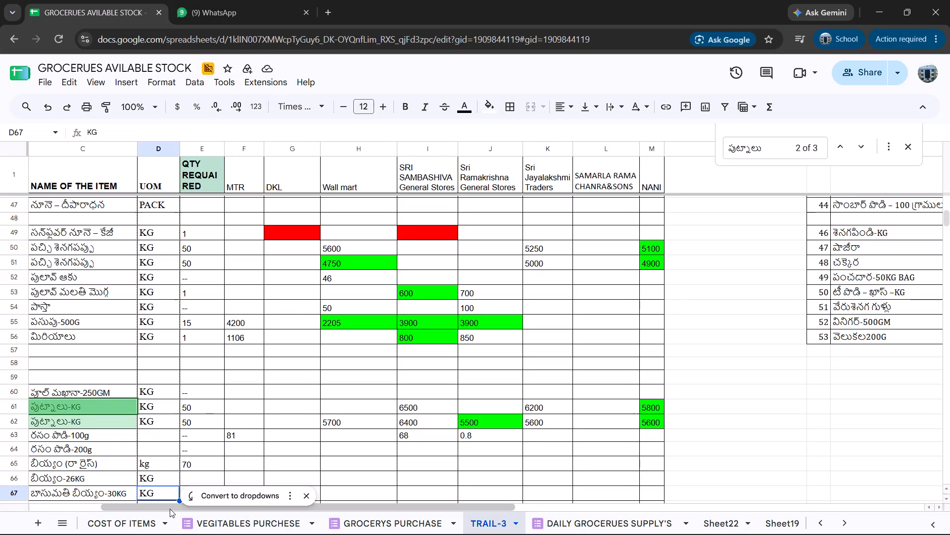
key("BackSpace")
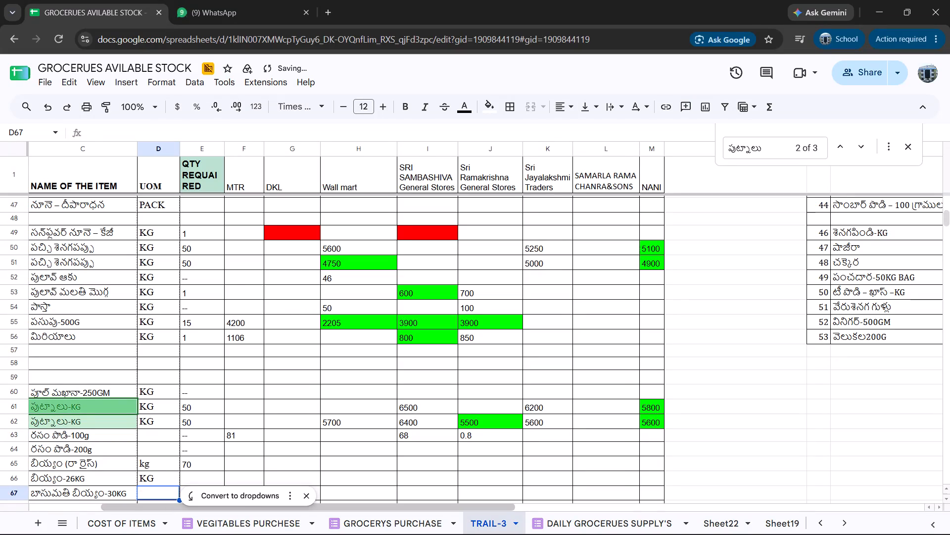
type("ba")
type("gs")
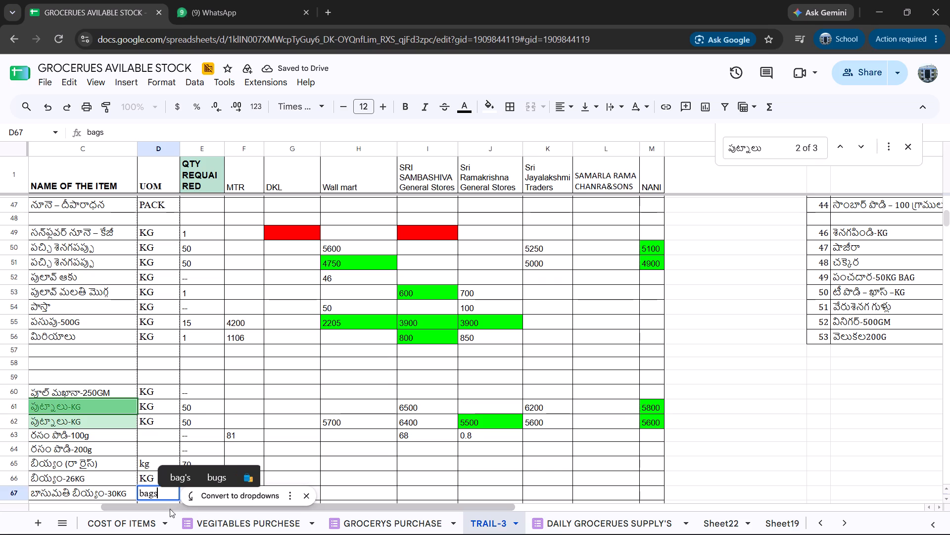
key("Right")
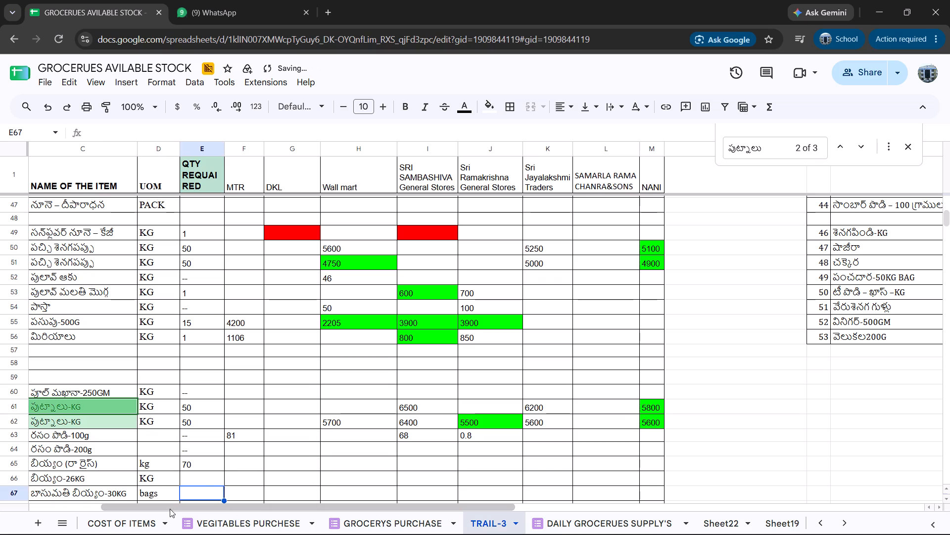
key("2")
key("Right")
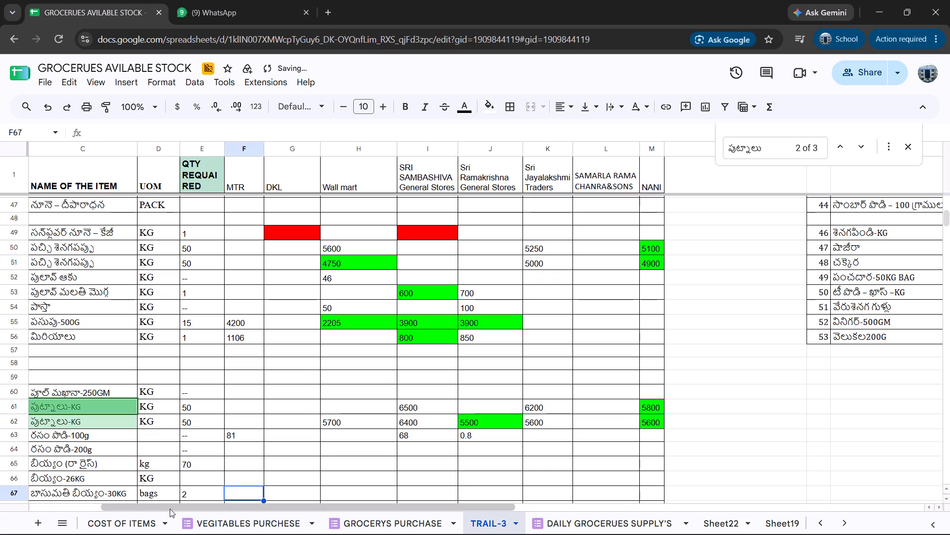
For బియ్యం-26KG in row 66, set the UOM to bags and the required quantity to 40.
key("Up")
key("Left")
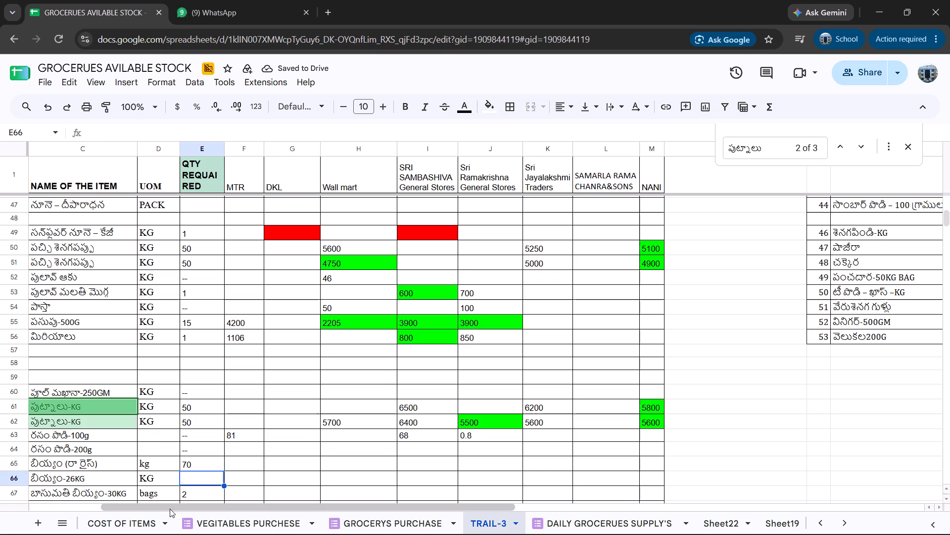
key("Left")
type("bags")
key("Tab")
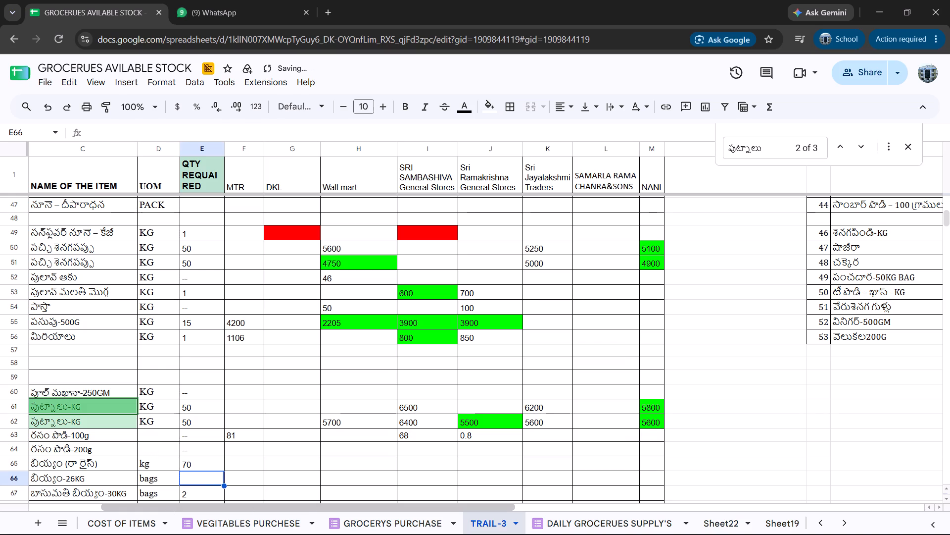
type("40")
key("Right")
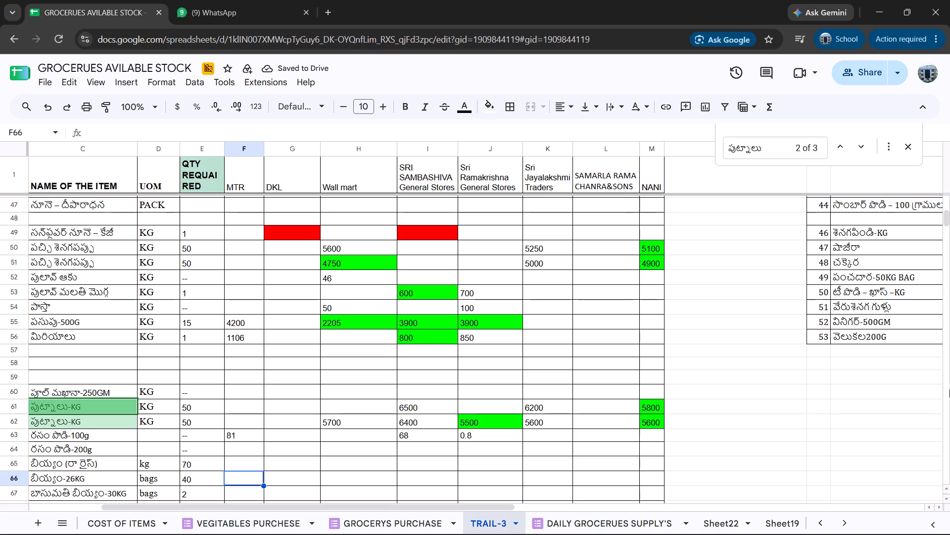
Look through the reference item names in column P, rows 20 to 59, for a rice entry.
left_click(852, 239)
key("Up")
key("Up")
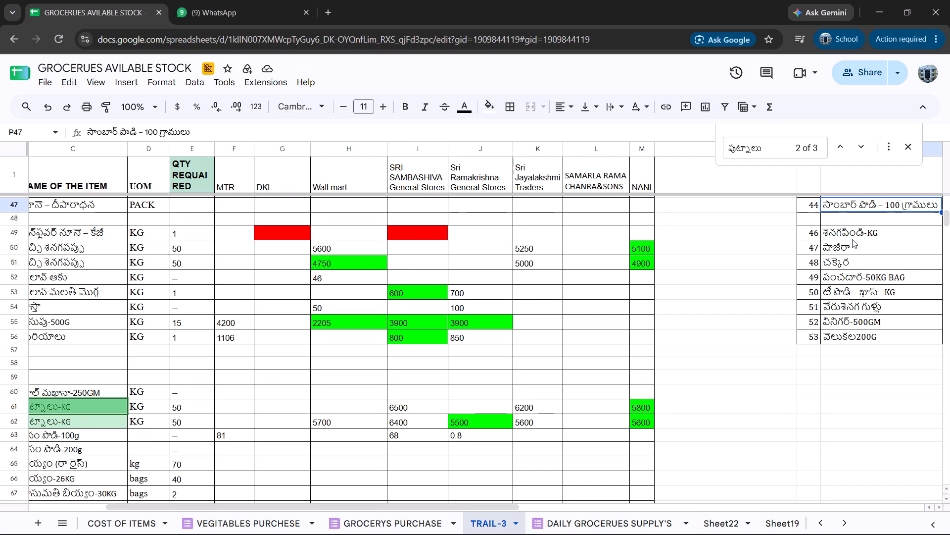
key("Up")
key("Up")
key("Up")
key("Up")
key("Up")
key("Up")
key("Up")
key("Up")
key("Up")
key("Up")
key("Up")
key("Up")
key("Up")
key("Up")
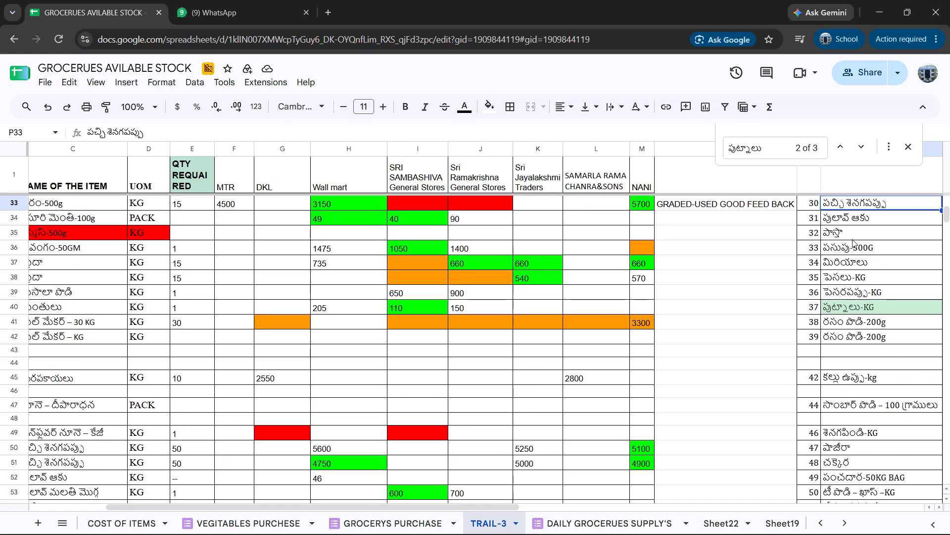
key("Up")
key("Up")
key("Up")
key("Up")
key("Up")
key("Up")
key("Up")
key("Up")
key("Up")
key("Up")
key("Up")
key("Up")
key("Up")
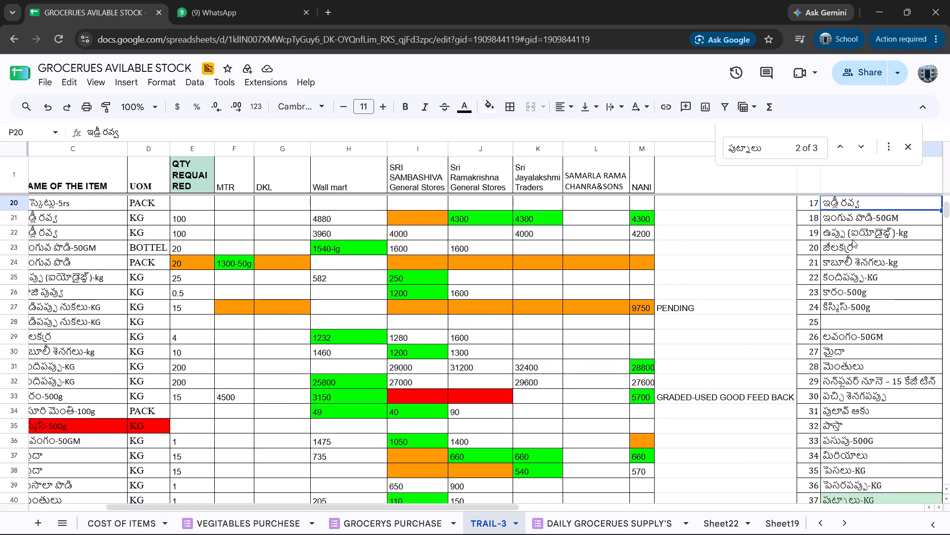
key("Down")
key("Down")
key("Up")
key("Up")
key("Up")
key("Up")
key("Up")
key("Up")
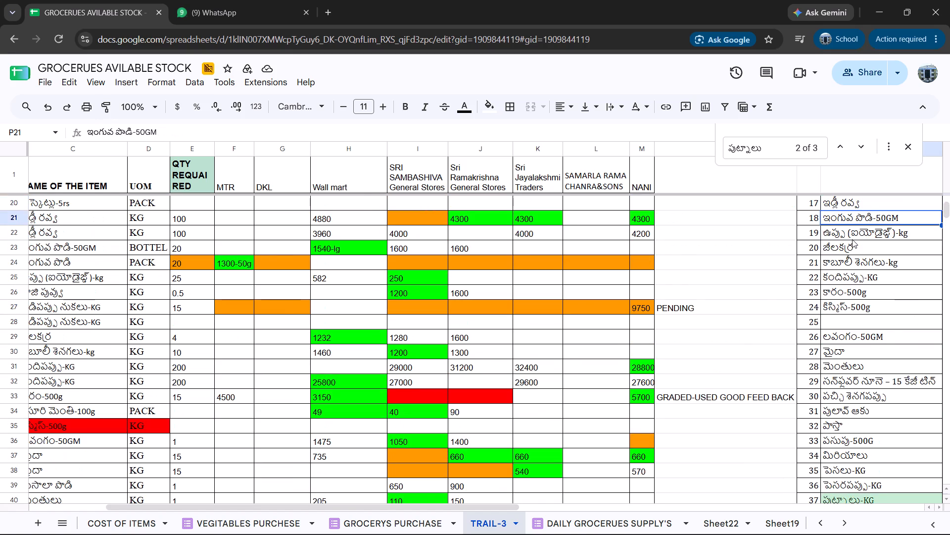
key("Down")
key("Down")
key("Down")
key("Down")
key("Down")
key("Down")
key("Down")
key("Down")
key("Down")
key("Down")
key("Down")
key("Down")
key("Down")
key("Down")
key("Down")
key("Down")
key("Down")
key("Down")
key("Down")
key("Down")
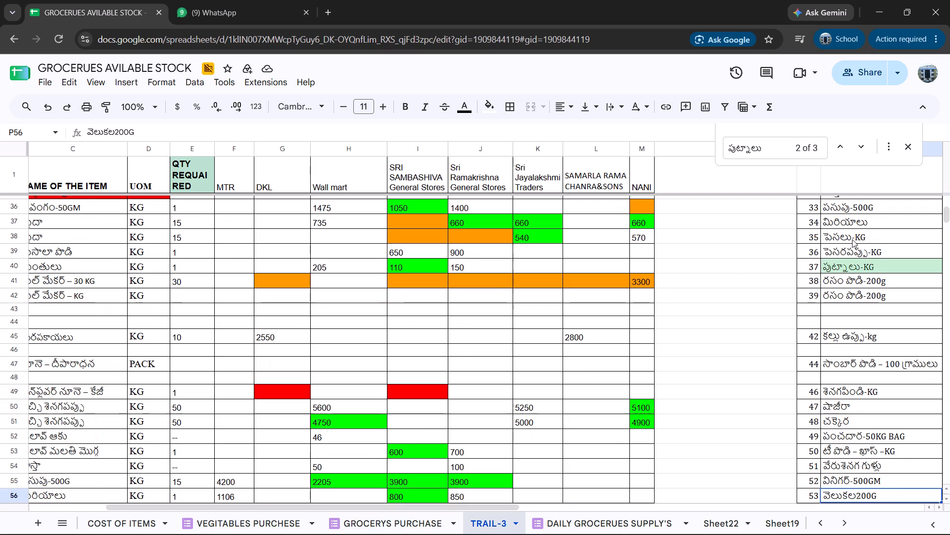
key("Down")
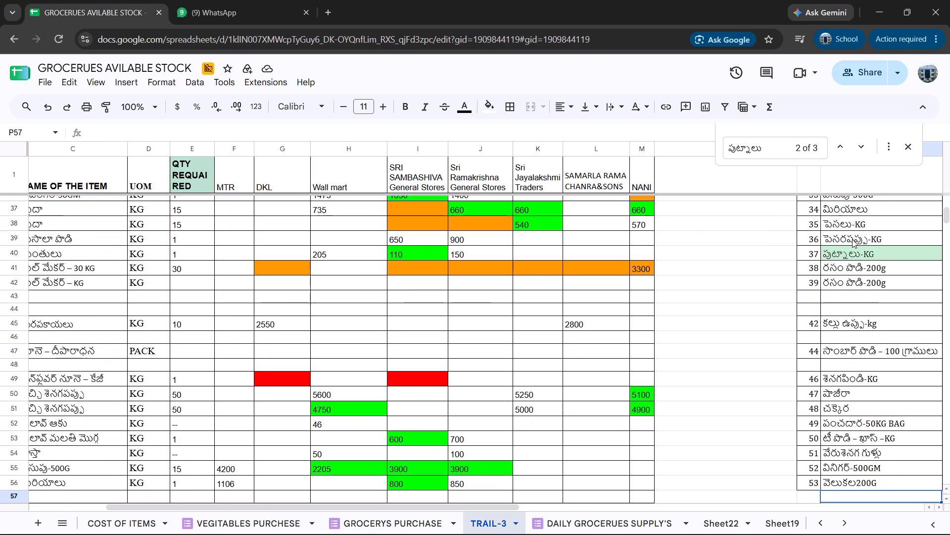
key("Down")
key("Down")
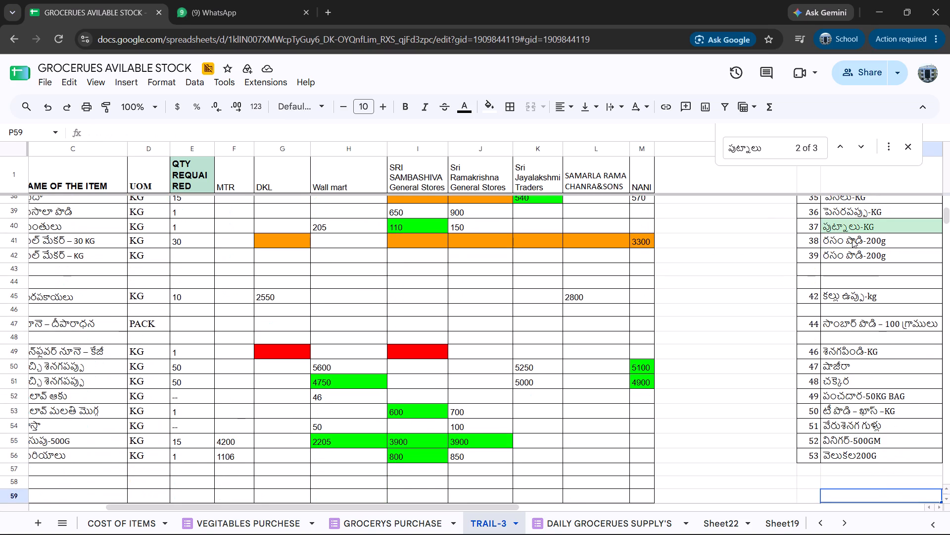
Search the sheet for RICE, copied from the RICE-26KG item name in row 66.
key("Left")
key("Left")
key("Left")
key("Left")
key("Left")
key("Left")
key("Left")
key("Left")
key("Left")
key("Left")
key("Left")
key("Left")
key("Left")
key("Left")
key("Left")
key("Left")
key("Left")
key("Left")
key("Left")
key("Left")
left_click(852, 239)
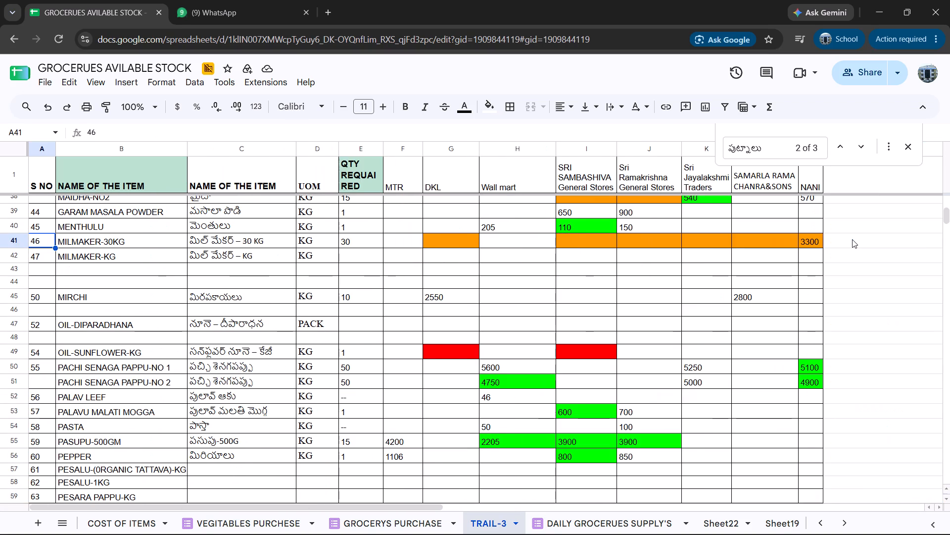
key("Down")
key("Down")
key("Down")
key("Down")
key("Down")
key("Down")
key("Down")
key("Down")
key("Down")
key("Down")
key("Down")
key("Down")
key("Down")
key("Down")
key("Down")
key("Down")
key("Down")
key("Down")
key("Down")
key("Down")
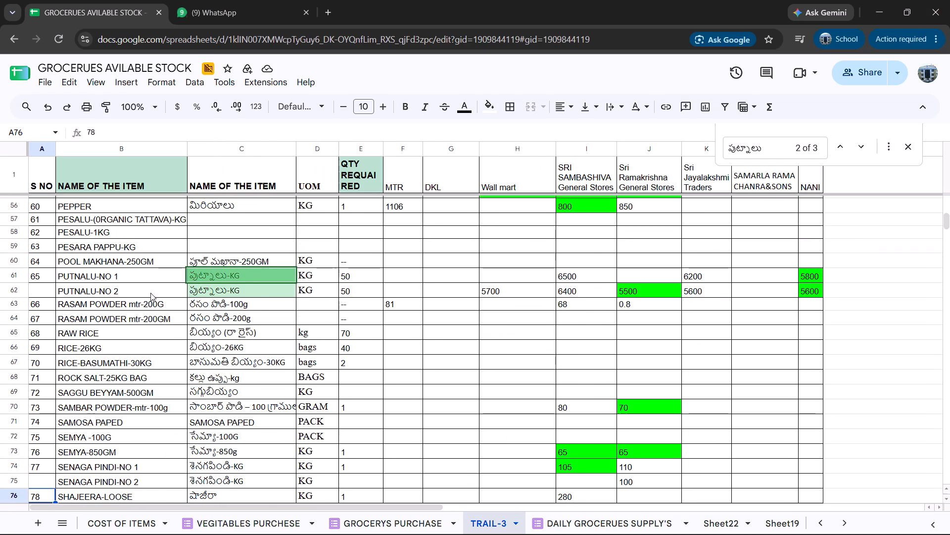
double_click(108, 332)
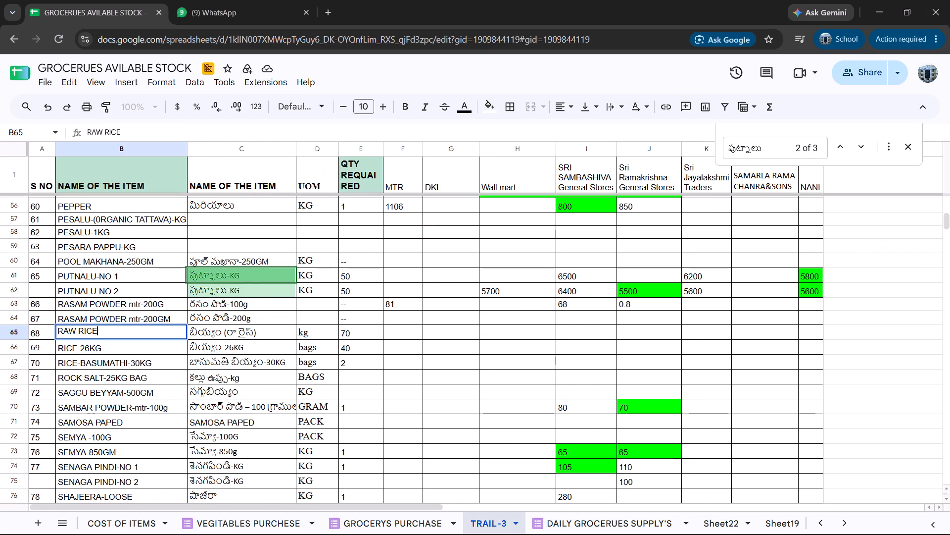
double_click(113, 352)
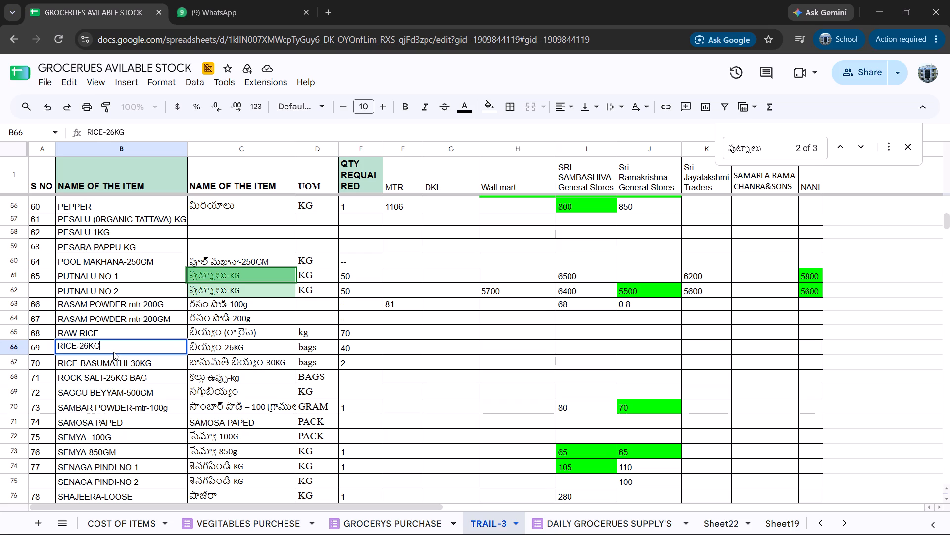
double_click(74, 346)
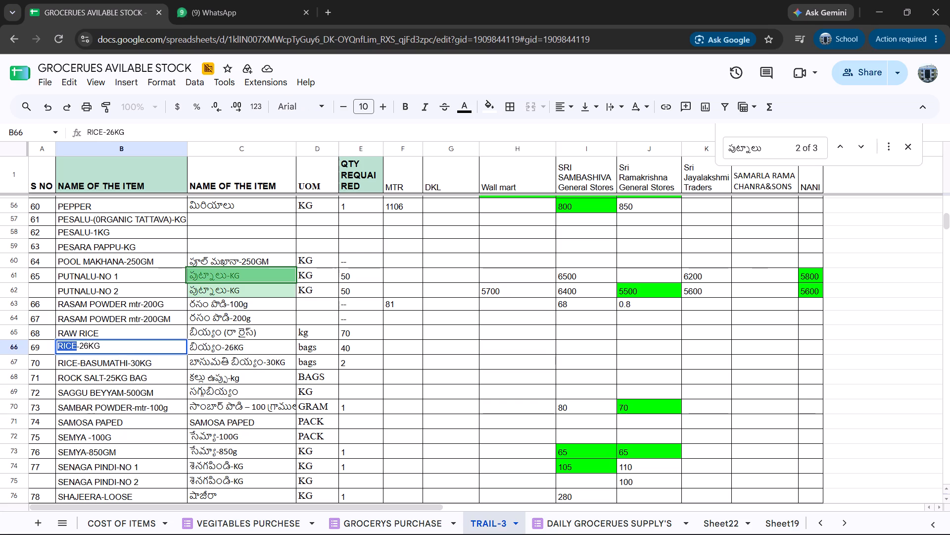
key("ctrl+c")
left_click(74, 346, "ctrl")
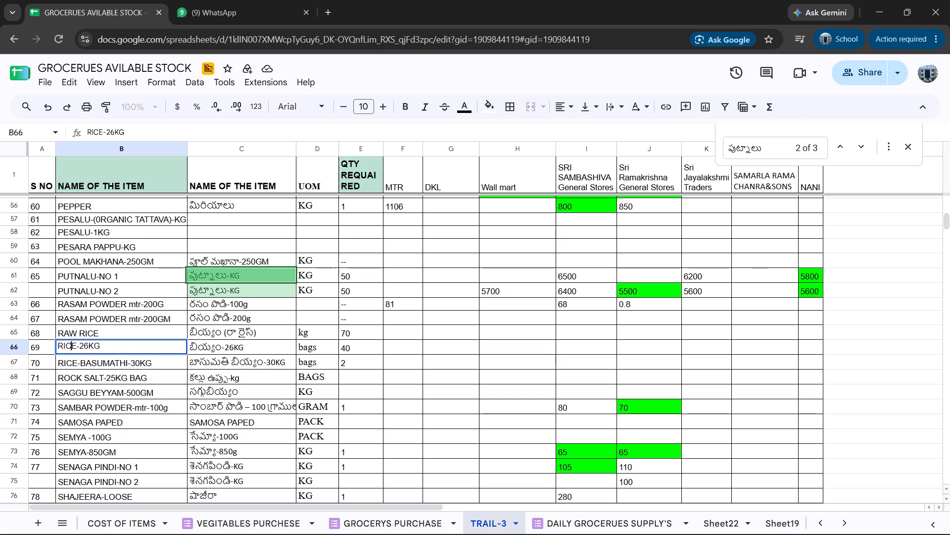
left_click(776, 148)
left_click(776, 148)
key("BackSpace")
key("BackSpace")
key("BackSpace")
key("BackSpace")
key("BackSpace")
key("BackSpace")
key("BackSpace")
key("BackSpace")
key("BackSpace")
key("BackSpace")
key("BackSpace")
key("BackSpace")
key("BackSpace")
key("BackSpace")
key("BackSpace")
key("BackSpace")
key("BackSpace")
key("BackSpace")
key("BackSpace")
key("BackSpace")
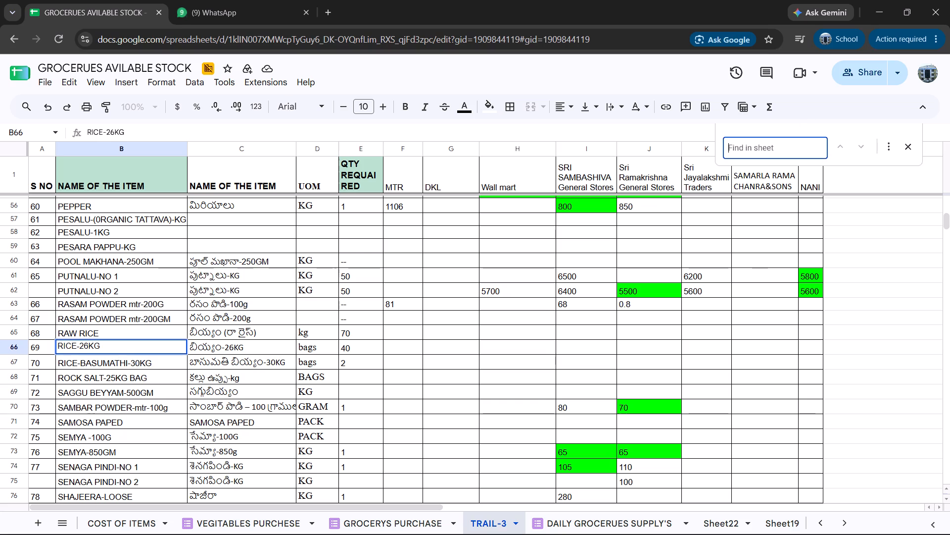
key("ctrl+v")
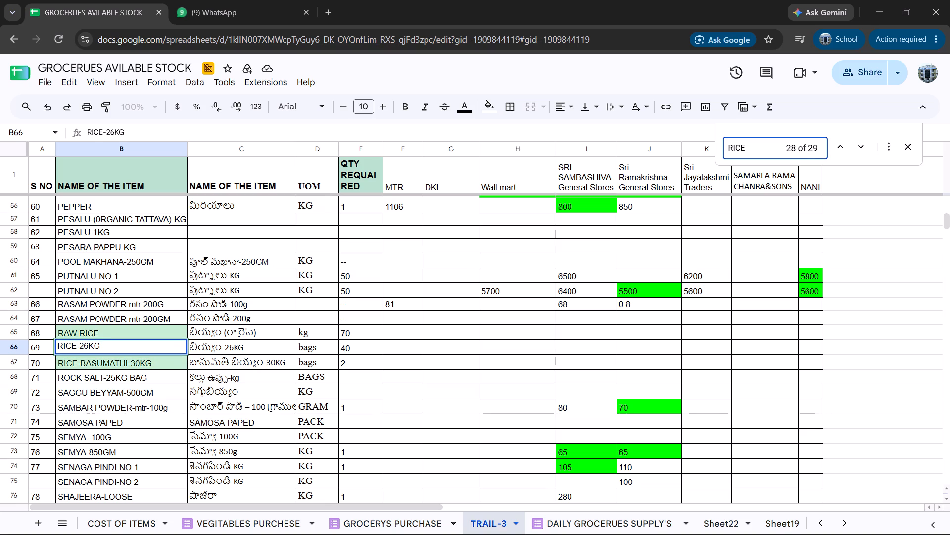
Go through the RICE matches to the Premium Rice entry in row 10 and examine its purchase details.
key("Return")
key("Return")
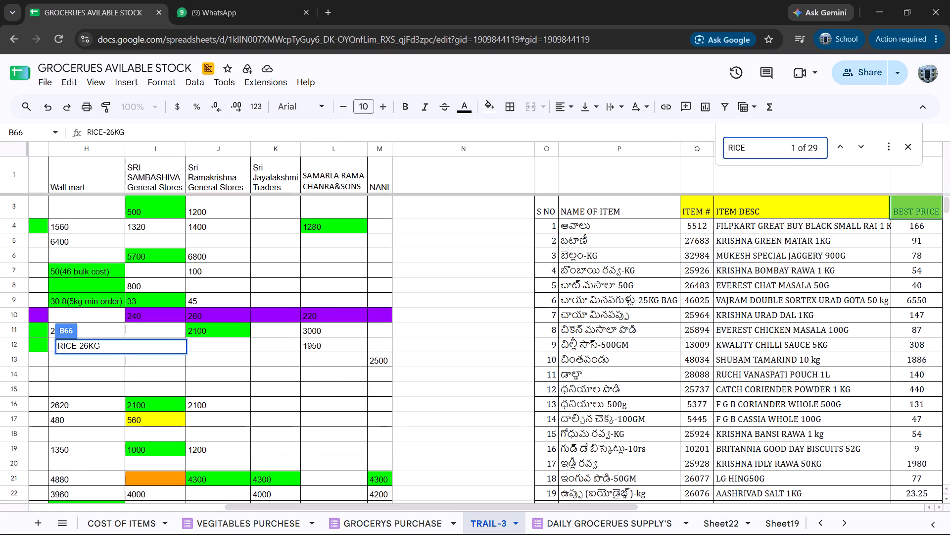
key("Return")
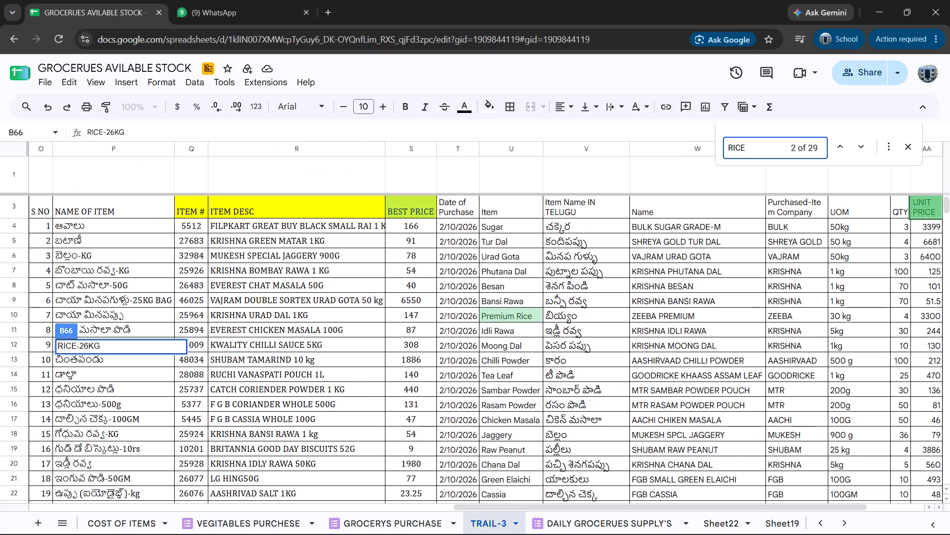
key("Return")
key("Return")
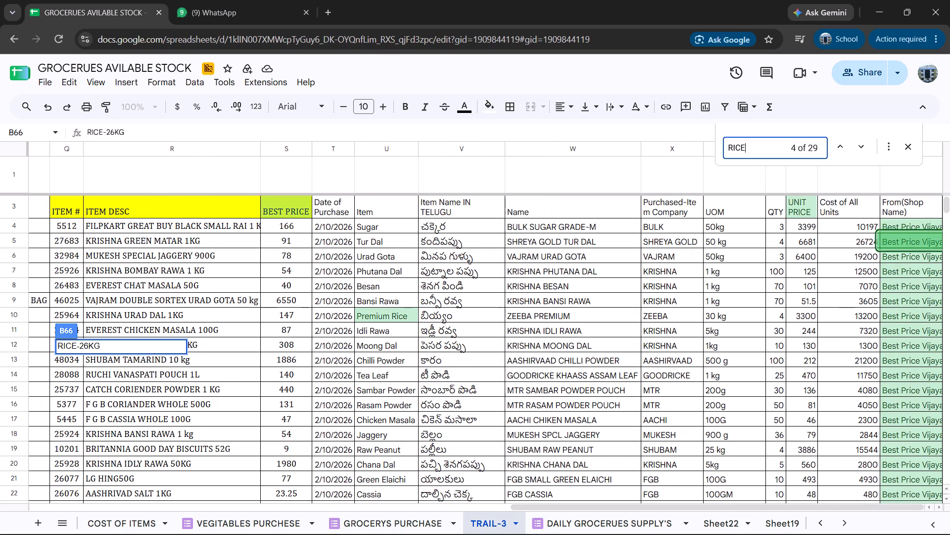
key("Return")
key("Return")
key("Return")
key("Return")
key("Return")
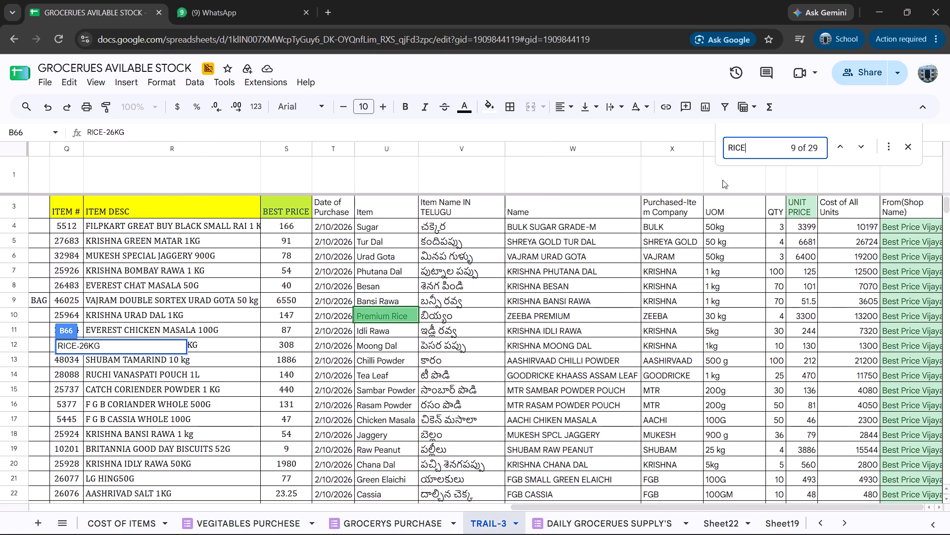
left_click(459, 318)
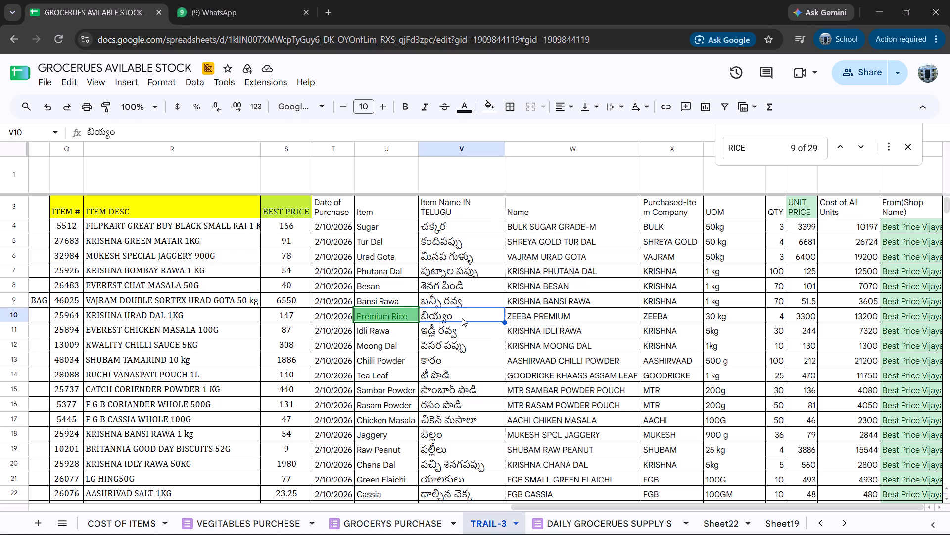
left_click(462, 318)
For RICE-BASUMATHI-30KG in row 67, enter the Wall mart price as the formula =3300*2.
key("Left")
key("Left")
key("Left")
key("Left")
key("Left")
key("Left")
key("Left")
key("Left")
key("Left")
key("Left")
key("Left")
key("Left")
key("Left")
key("Left")
key("Left")
key("Left")
key("Left")
key("Left")
key("Left")
key("Left")
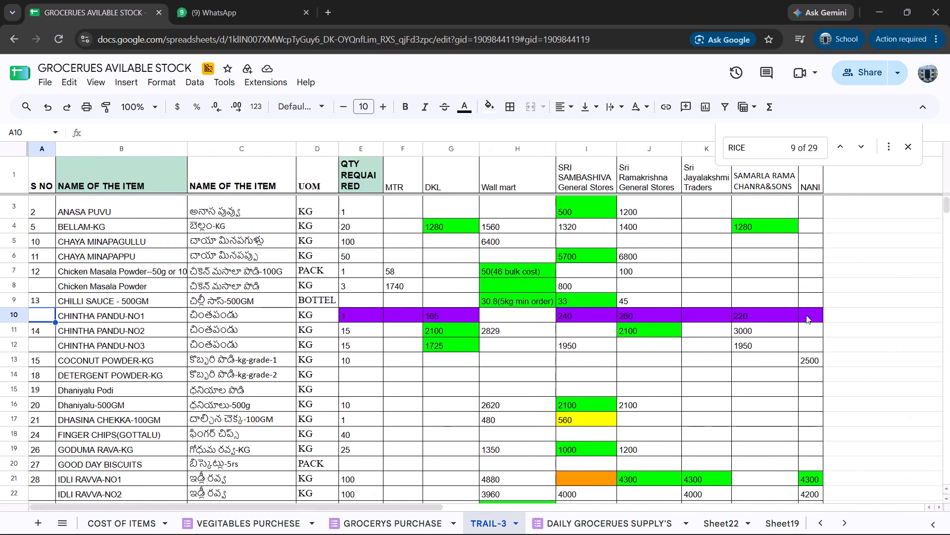
key("Down")
key("Down")
key("Down")
key("Down")
key("Down")
key("Down")
key("Down")
key("Down")
key("Down")
key("Down")
key("Down")
key("Down")
key("Down")
key("Down")
key("Down")
key("Down")
key("Down")
key("Down")
key("Down")
key("Down")
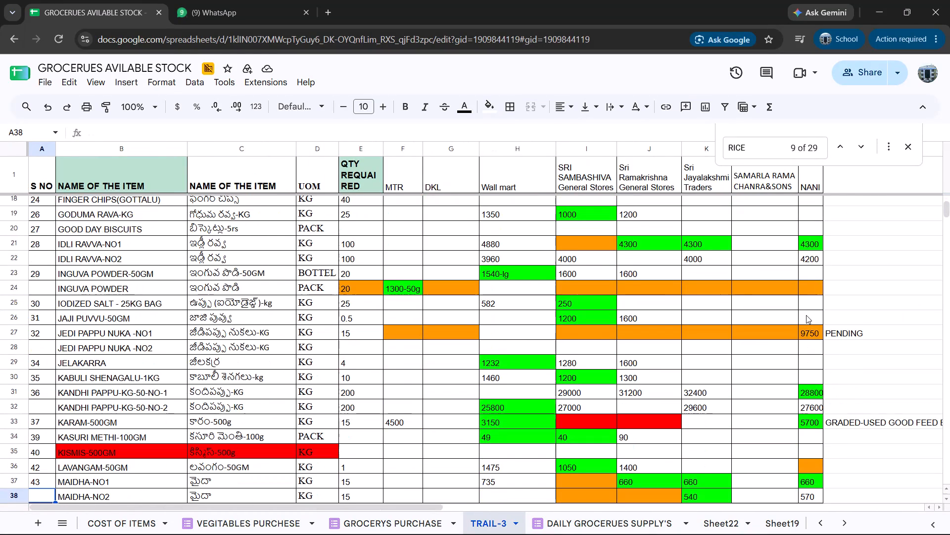
key("Down")
key("Down")
key("Down")
key("Down")
key("Down")
key("Down")
key("Down")
key("Down")
key("Down")
key("Down")
key("Down")
key("Down")
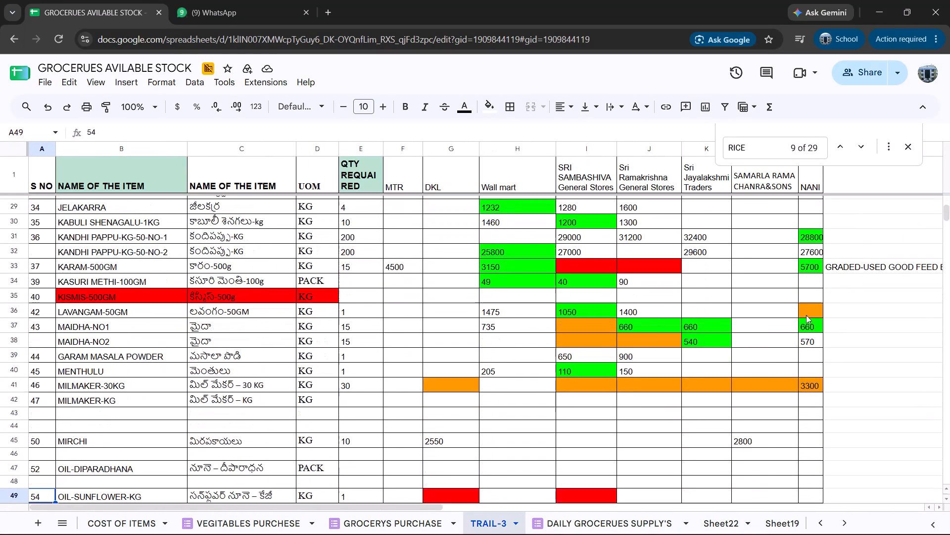
key("Down")
key("Down")
key("Down")
key("Down")
key("Down")
key("Down")
key("Down")
key("Down")
key("Down")
key("Down")
key("Down")
key("Down")
key("Down")
key("Down")
key("Down")
key("Down")
key("Down")
key("Down")
key("Down")
key("Down")
key("Down")
key("Down")
key("Down")
key("Down")
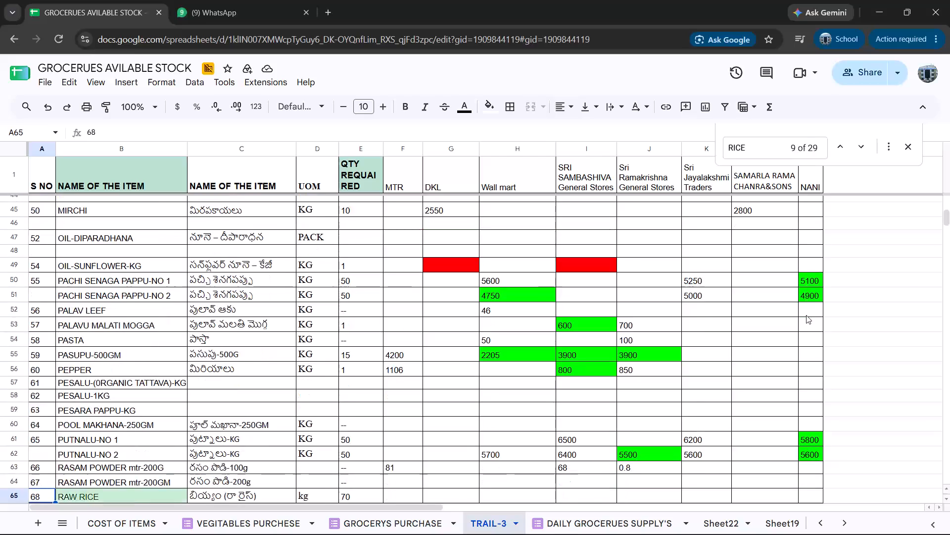
key("Down")
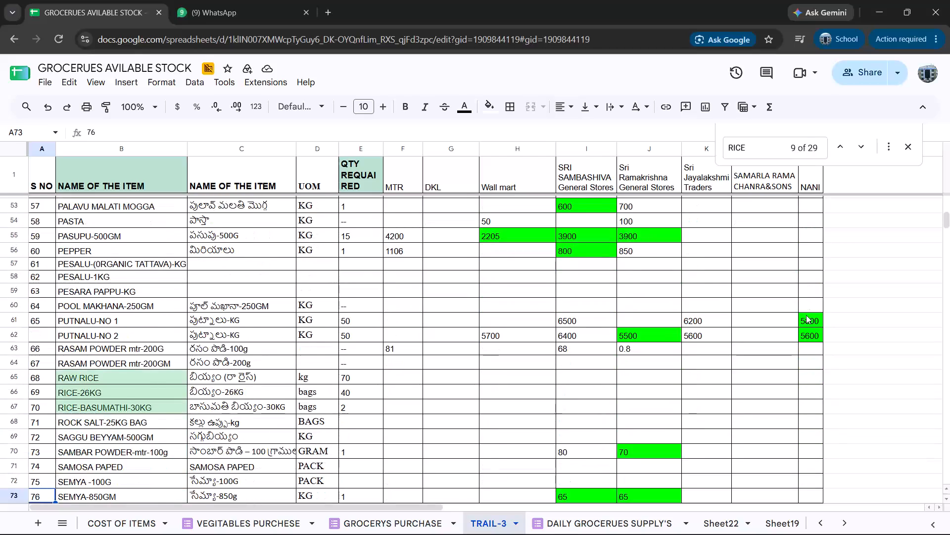
key("Down")
key("Down")
key("Down")
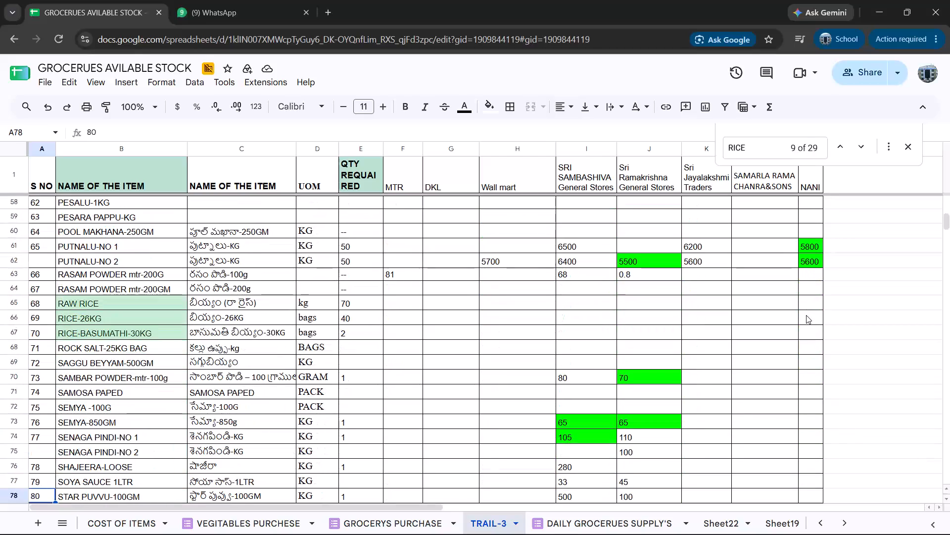
left_click(806, 315)
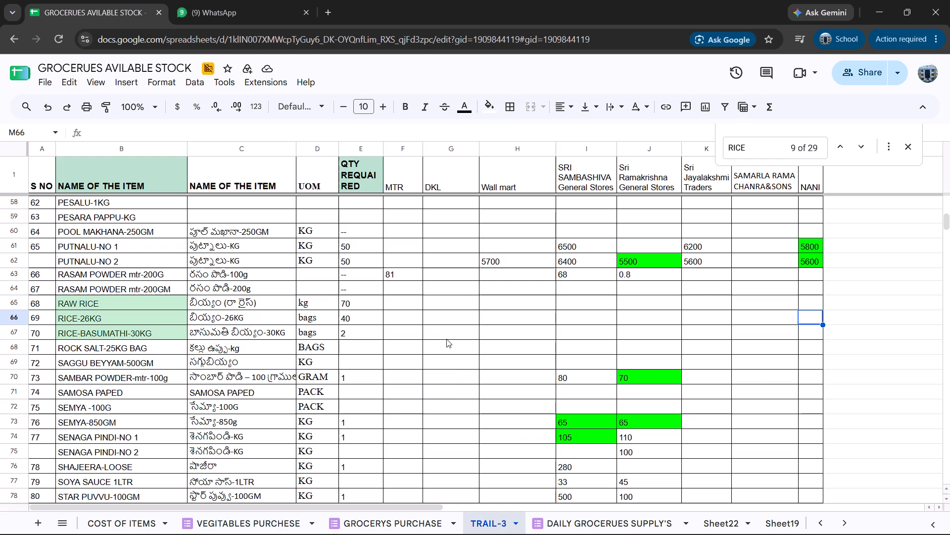
left_click(487, 333)
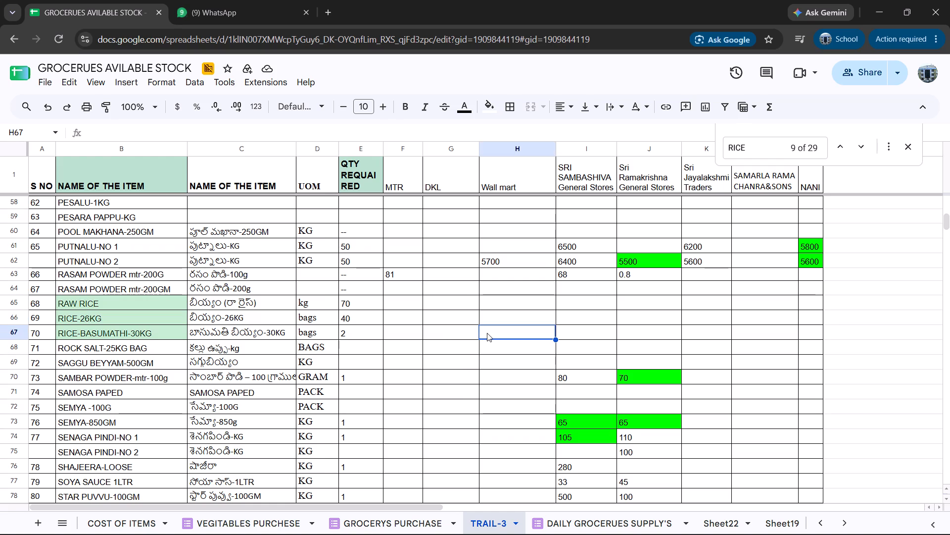
key("equal")
type("33")
type("00")
type("*2")
key("Return")
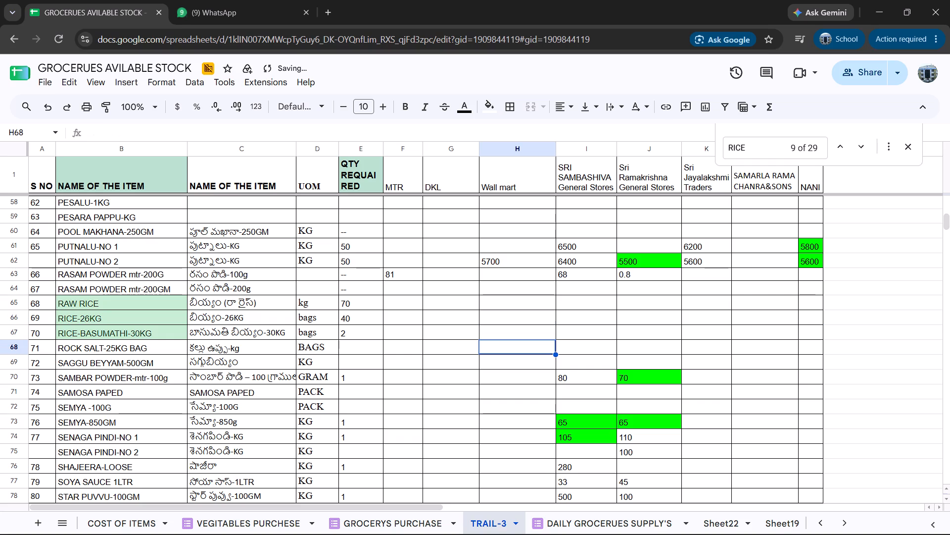
Advance the RICE search to the next match in the sheet.
left_click(773, 149)
key("Return")
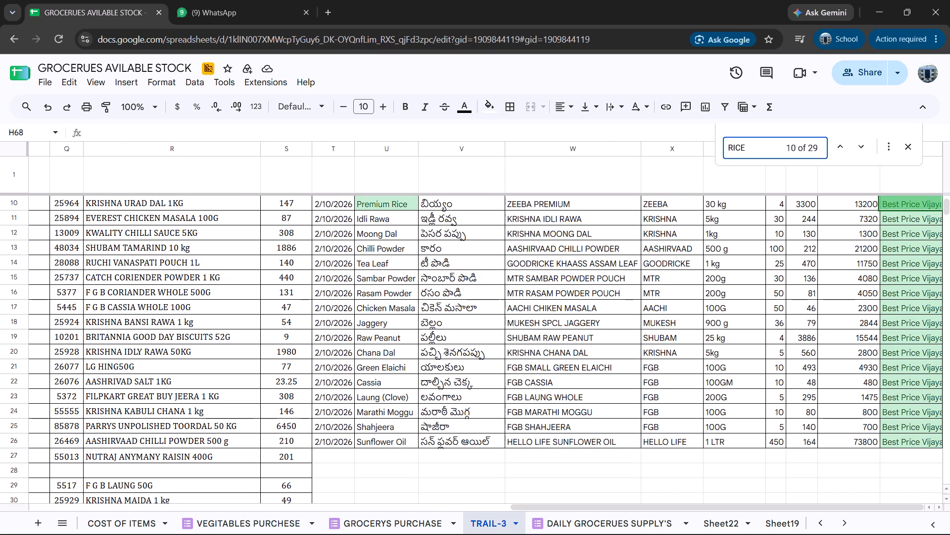
key("Up")
key("Down")
key("Up")
key("Up")
Look through the purchase records' Telugu item names in column V, down to row 27, for other rice entries.
left_click(474, 216)
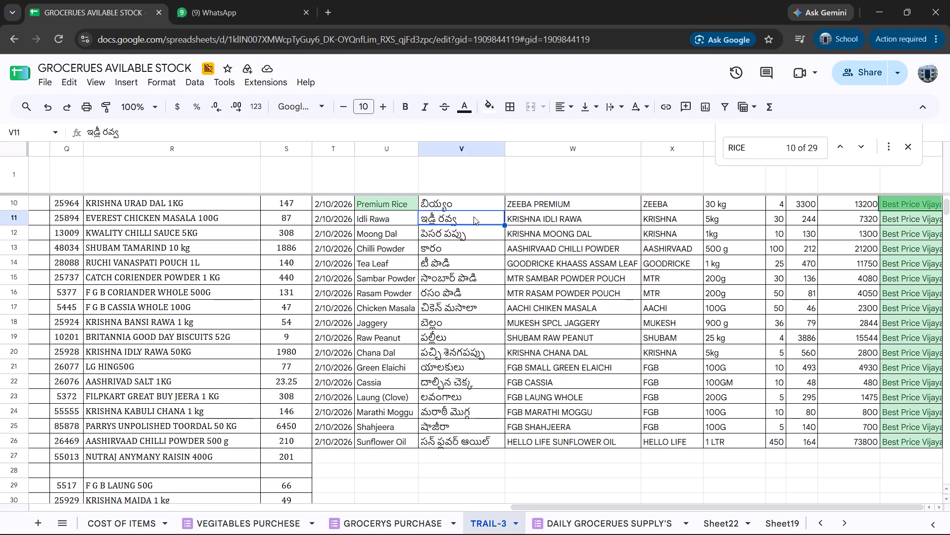
key("Up")
key("Up")
key("Up")
key("Up")
key("Up")
key("Up")
key("Up")
key("Up")
key("Up")
key("Up")
key("Up")
key("Up")
key("Up")
key("Up")
key("Up")
key("Up")
key("Up")
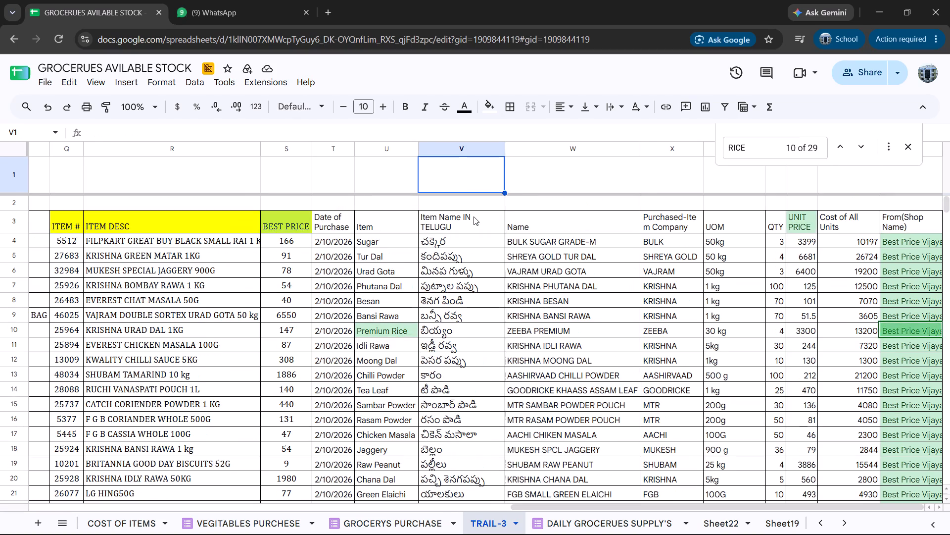
key("Down")
key("Down")
key("Down")
key("Down")
key("Down")
key("Down")
key("Down")
key("Down")
key("Down")
key("Down")
key("Down")
key("Down")
key("Down")
key("Down")
key("Down")
key("Down")
key("Down")
key("Down")
key("Down")
key("Down")
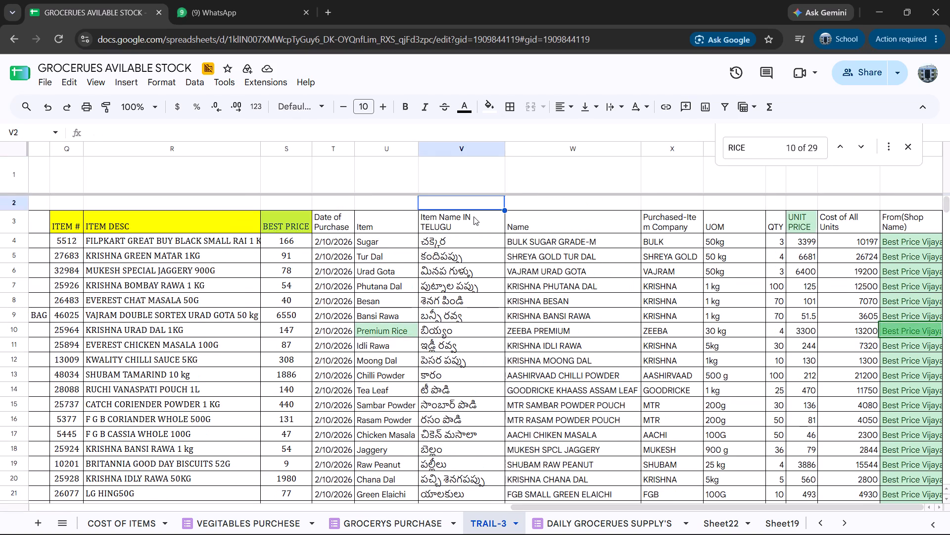
key("Down")
key("Down")
key("Down")
key("Down")
key("Down")
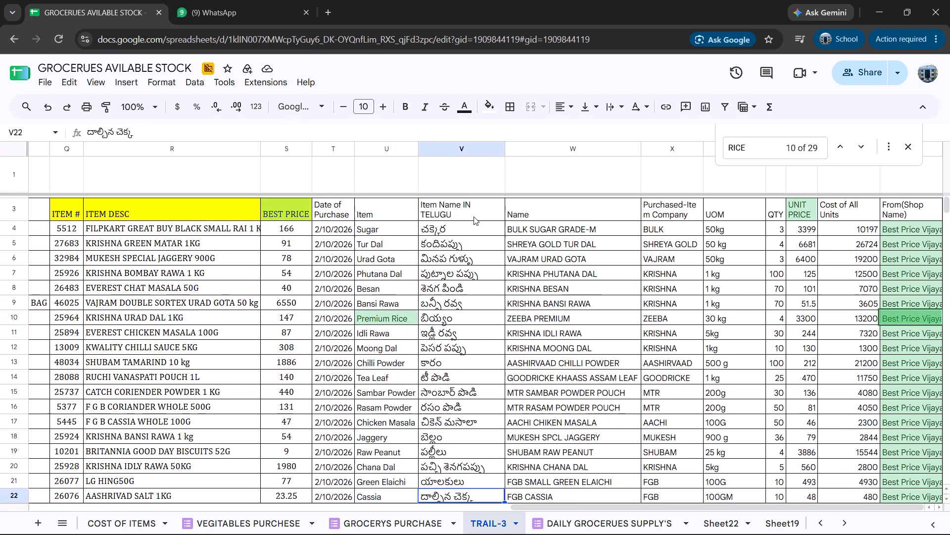
key("Down")
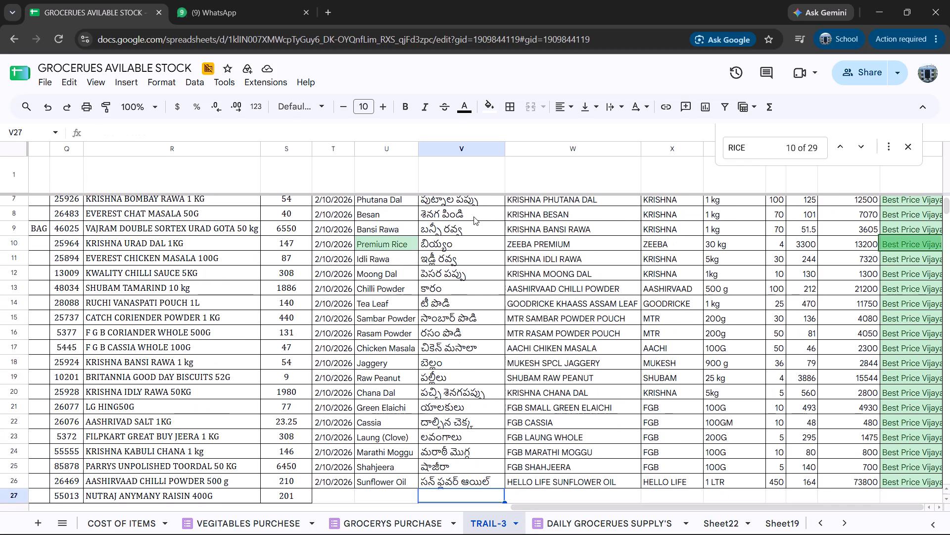
Look through the Telugu item names in column P, from the top of the list down past its last entry in row 56.
key("Left")
key("Left")
key("Left")
key("Left")
key("Left")
key("Left")
key("Left")
key("Left")
key("Left")
key("Left")
key("Left")
key("Left")
key("Left")
key("Left")
key("Left")
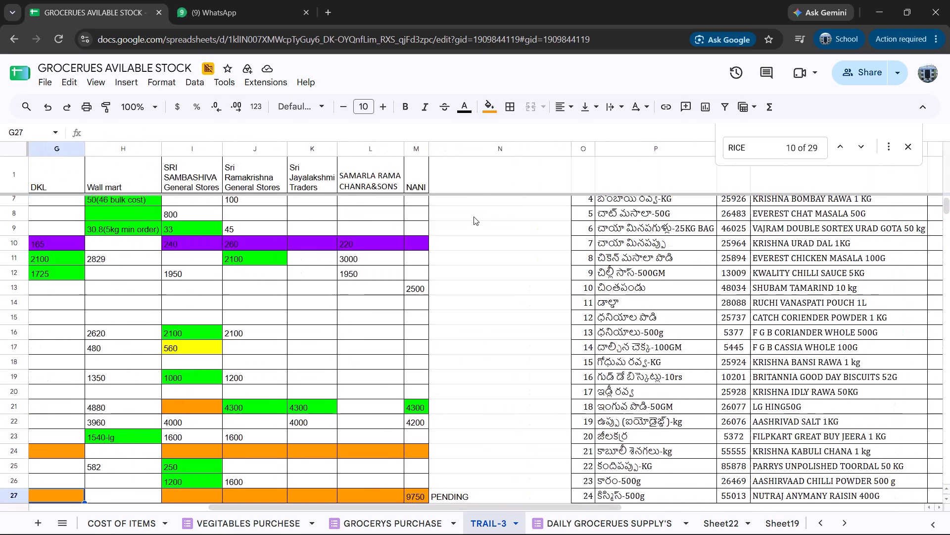
key("Right")
key("Right")
key("Right")
key("Right")
key("Right")
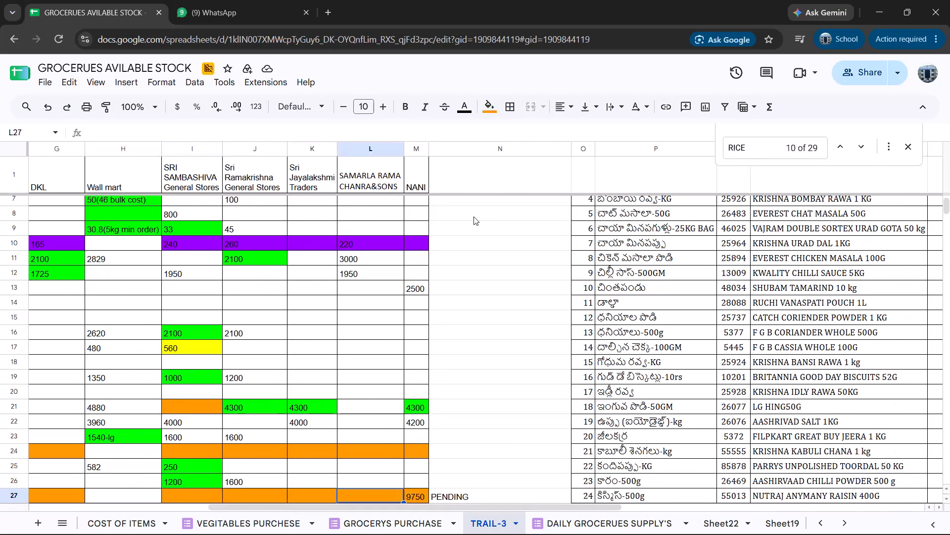
key("Right")
key("Right")
key("Right")
key("Right")
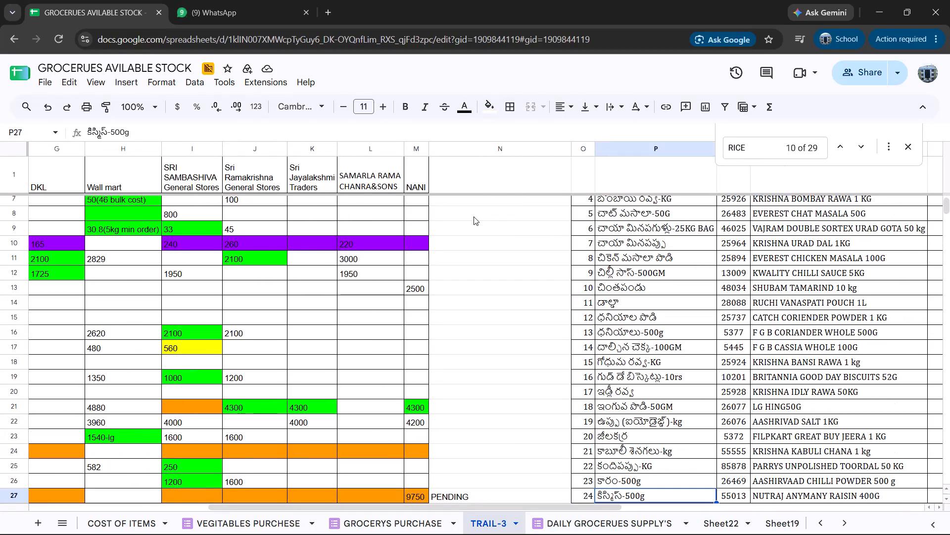
key("Up")
key("Up")
key("Up")
key("Up")
key("Up")
key("Up")
key("Up")
key("Up")
key("Up")
key("Up")
key("Up")
key("Up")
key("Up")
key("Up")
key("Up")
key("Up")
key("Up")
key("Up")
key("Up")
key("Up")
key("Up")
key("Up")
key("Up")
key("Up")
key("Up")
key("Up")
key("Up")
key("Up")
key("Up")
key("Up")
key("Up")
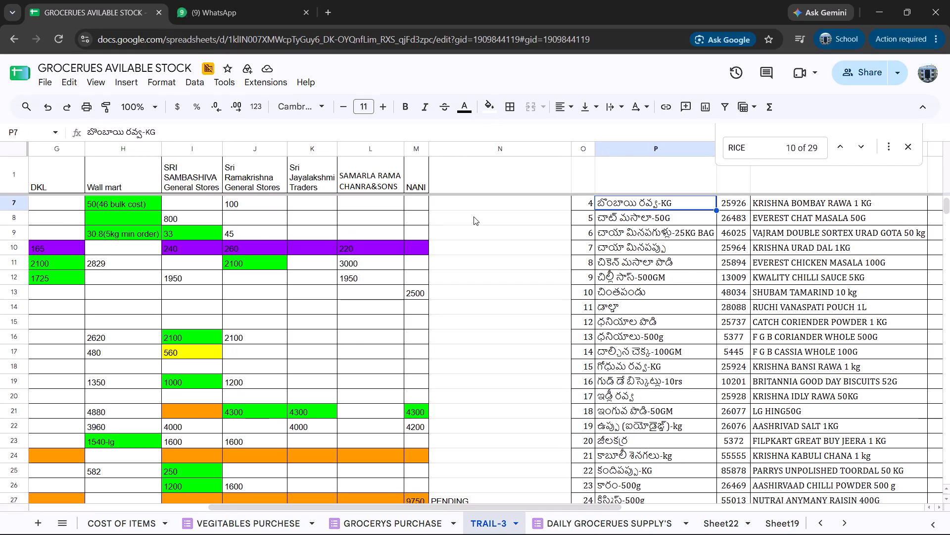
key("Down")
key("Down")
key("Down")
key("Down")
key("Down")
key("Down")
key("Down")
key("Down")
key("Down")
key("Down")
key("Down")
key("Down")
key("Down")
key("Down")
key("Down")
key("Down")
key("Down")
key("Down")
key("Down")
key("Down")
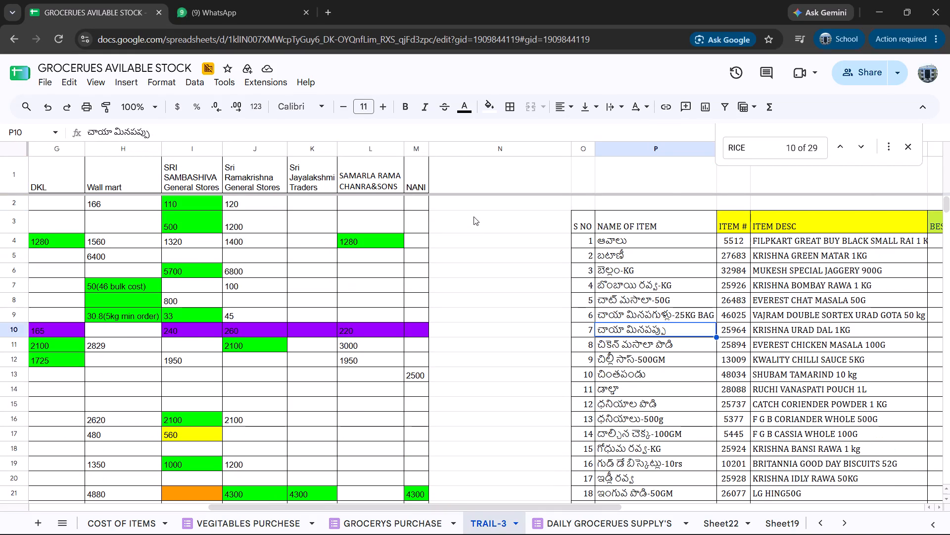
key("Down")
key("Down")
key("Down")
key("Down")
key("Down")
key("Down")
key("Down")
key("Down")
key("Down")
key("Down")
key("Down")
key("Down")
key("Down")
key("Down")
key("Down")
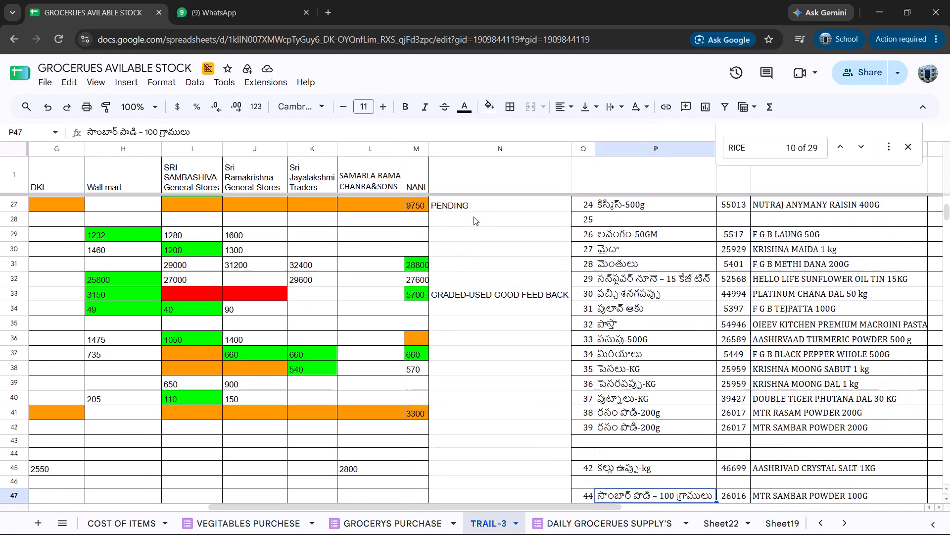
key("Down")
key("Down")
key("Down")
key("Down")
key("Down")
key("Down")
key("Down")
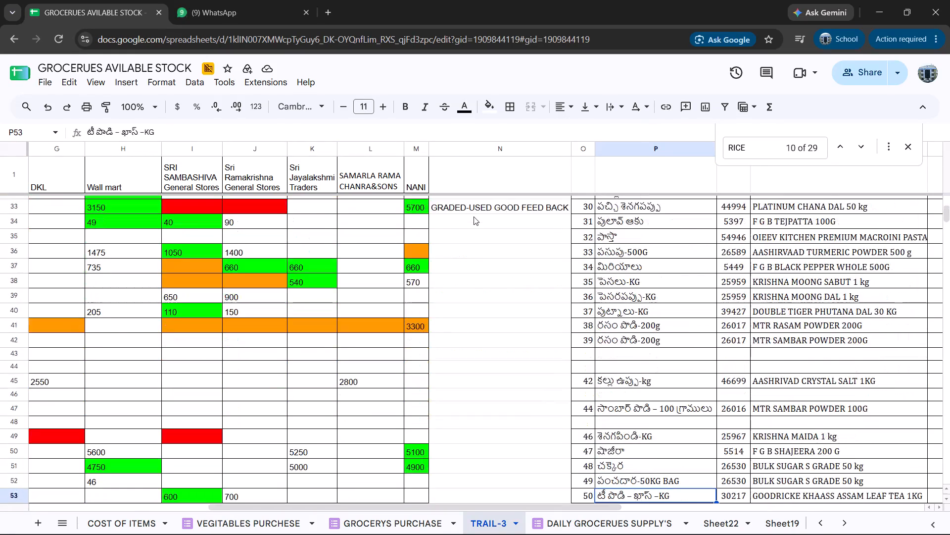
key("Down")
key("Down")
key("Down")
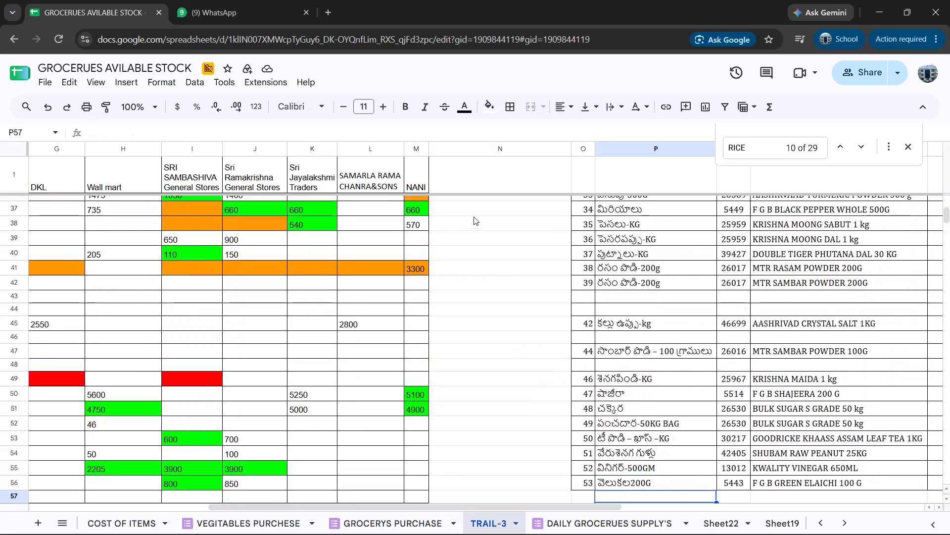
key("Down")
key("Down")
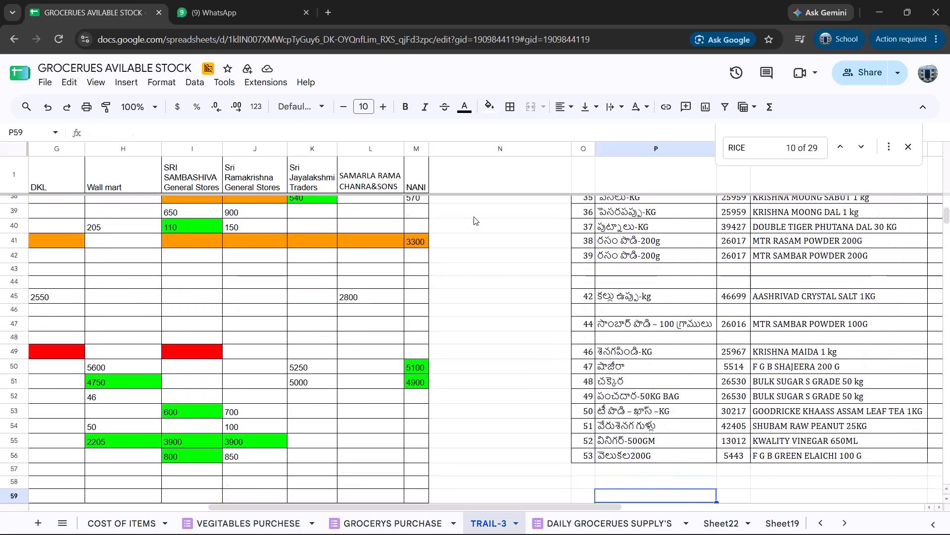
key("Up")
key("Up")
key("Up")
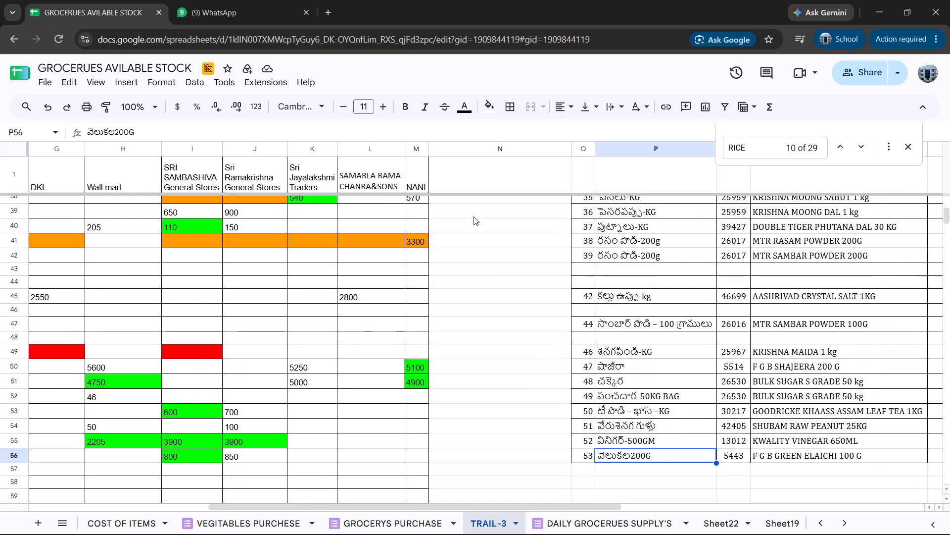
Look through the comparison list's item names from PEPPER down to TASTING SALT and check the RICE-BASUMATHI-30KG Wall mart price in row 67.
key("Left")
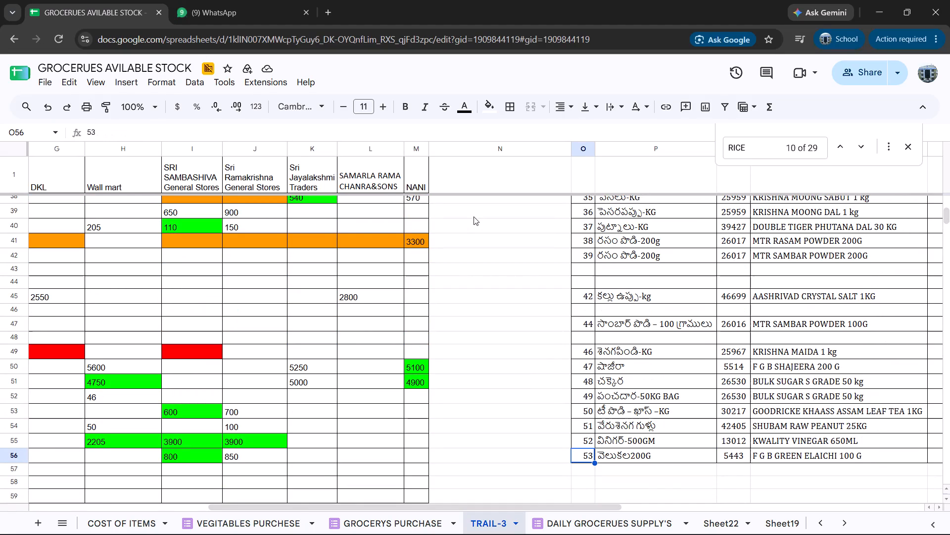
key("Left")
key("Left")
key("Left")
key("Left")
key("Left")
key("Left")
key("Left")
key("Left")
key("Left")
key("Left")
key("Left")
key("Left")
key("Left")
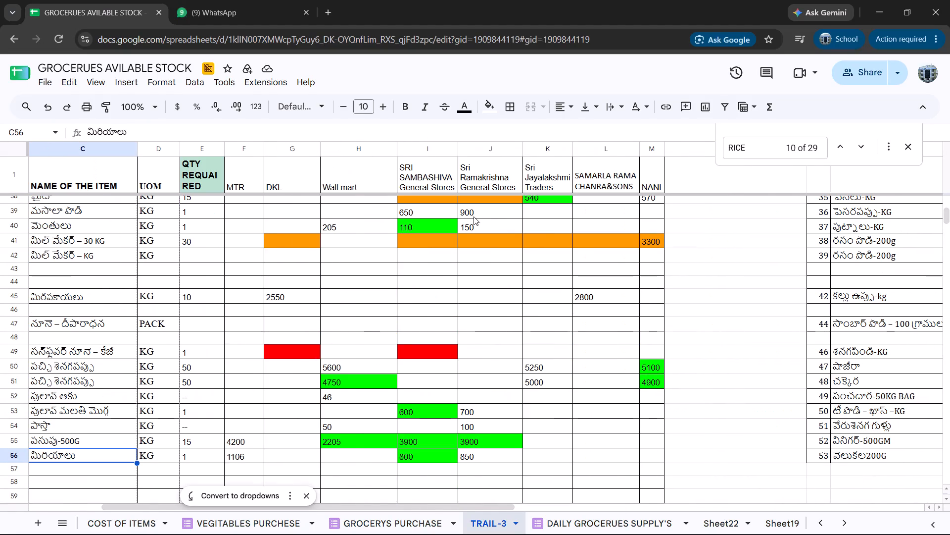
key("Up")
key("Down")
key("Down")
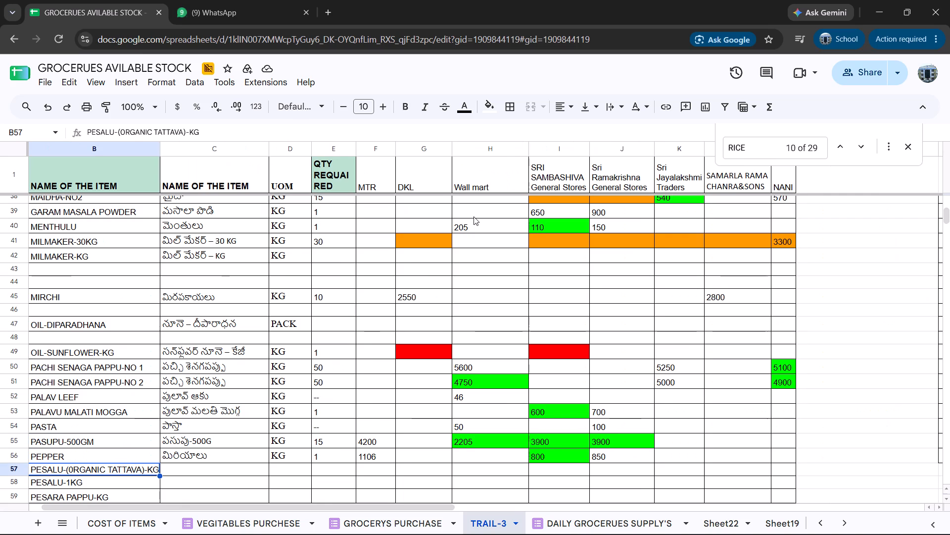
key("Down")
key("Down")
key("Down")
key("Down")
key("Down")
key("Down")
key("Down")
key("Down")
key("Down")
key("Down")
key("Down")
key("Down")
key("Down")
key("Down")
key("Down")
key("Down")
key("Down")
key("Down")
key("Down")
key("Down")
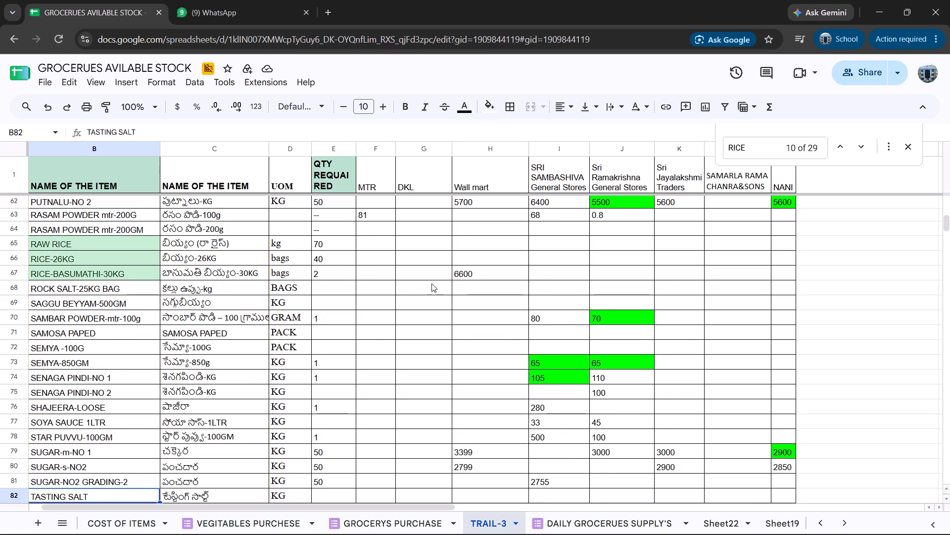
left_click(470, 272)
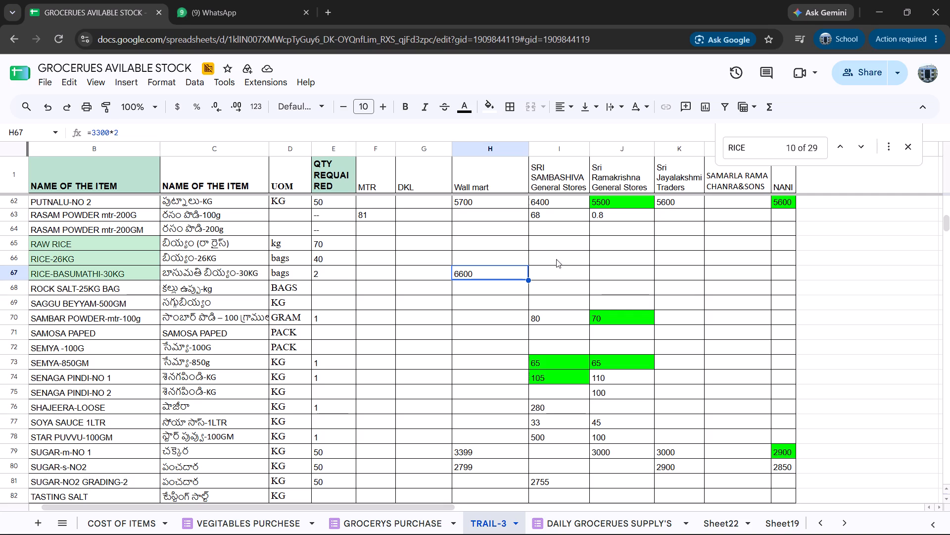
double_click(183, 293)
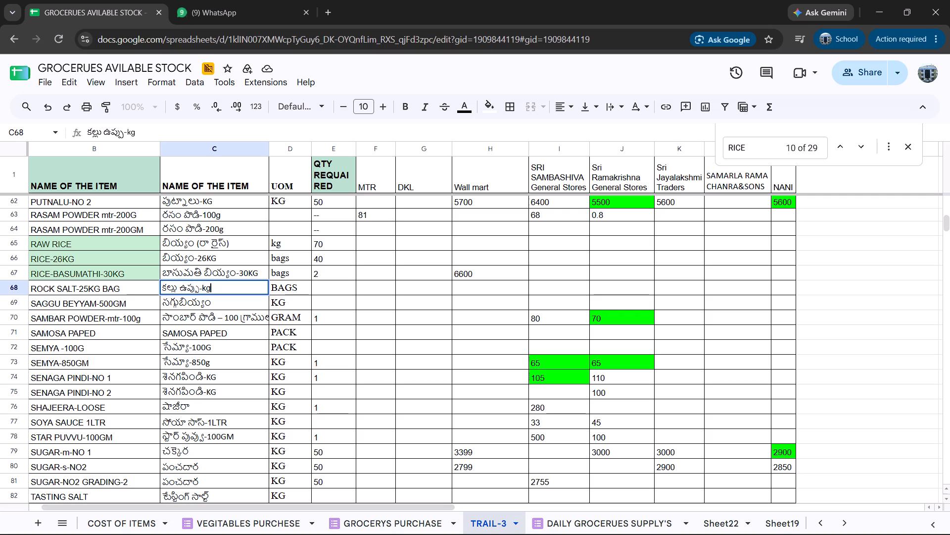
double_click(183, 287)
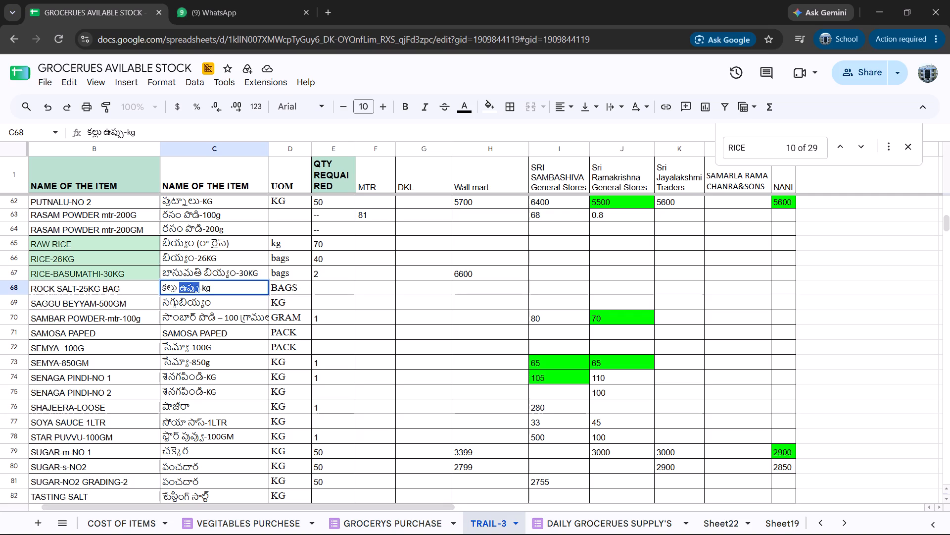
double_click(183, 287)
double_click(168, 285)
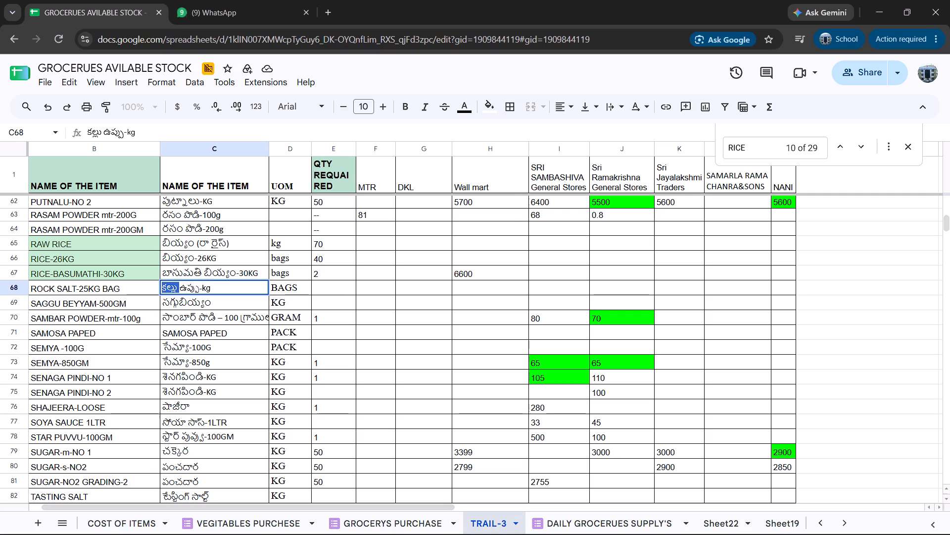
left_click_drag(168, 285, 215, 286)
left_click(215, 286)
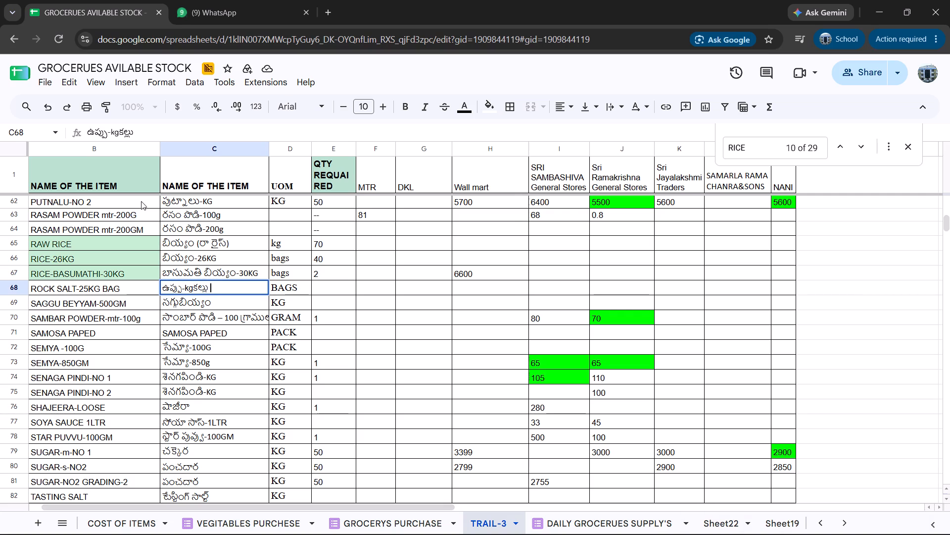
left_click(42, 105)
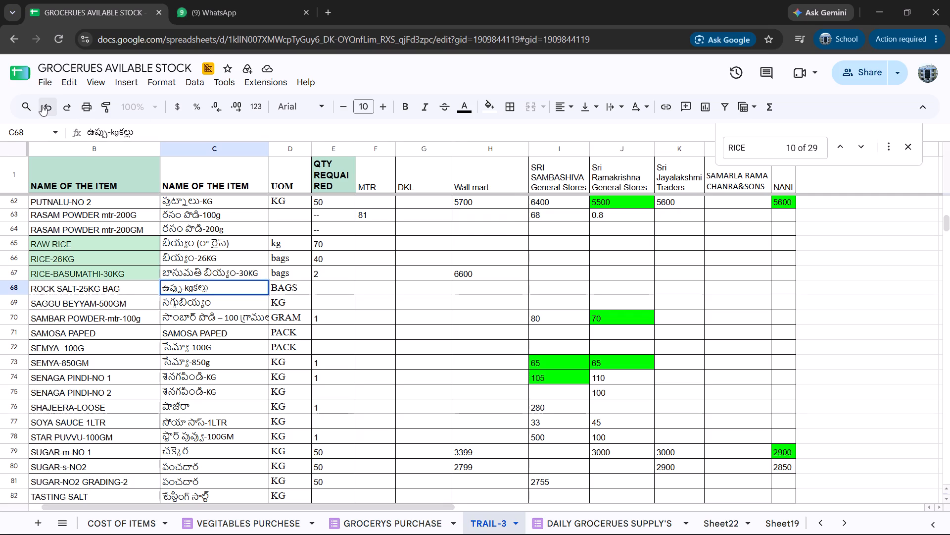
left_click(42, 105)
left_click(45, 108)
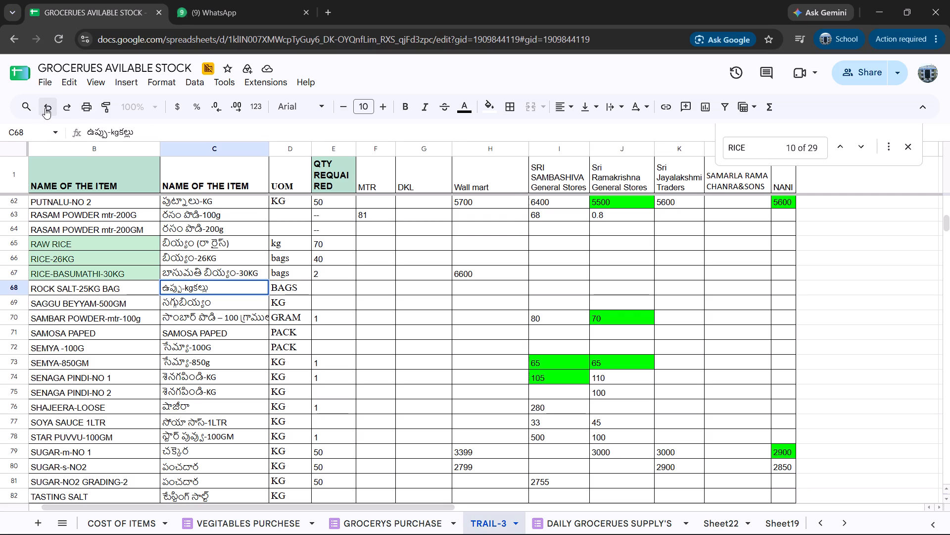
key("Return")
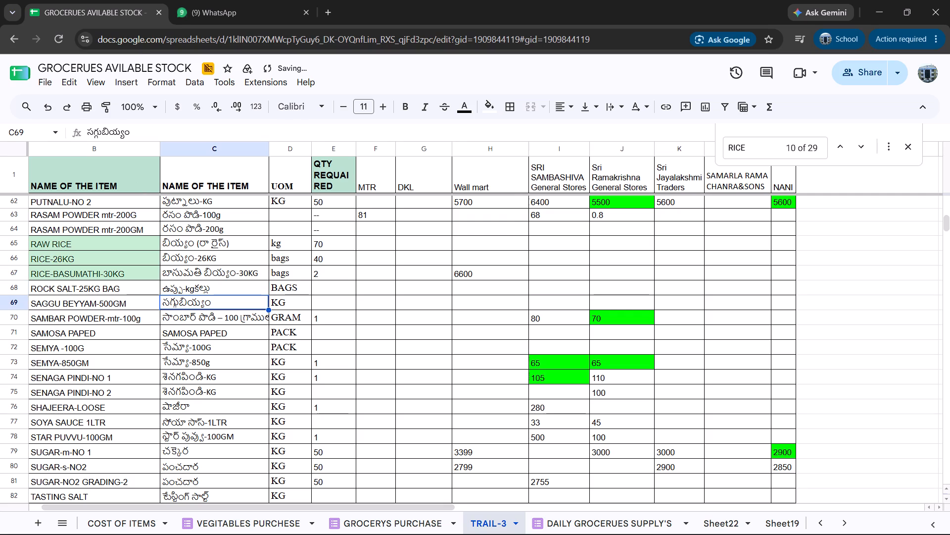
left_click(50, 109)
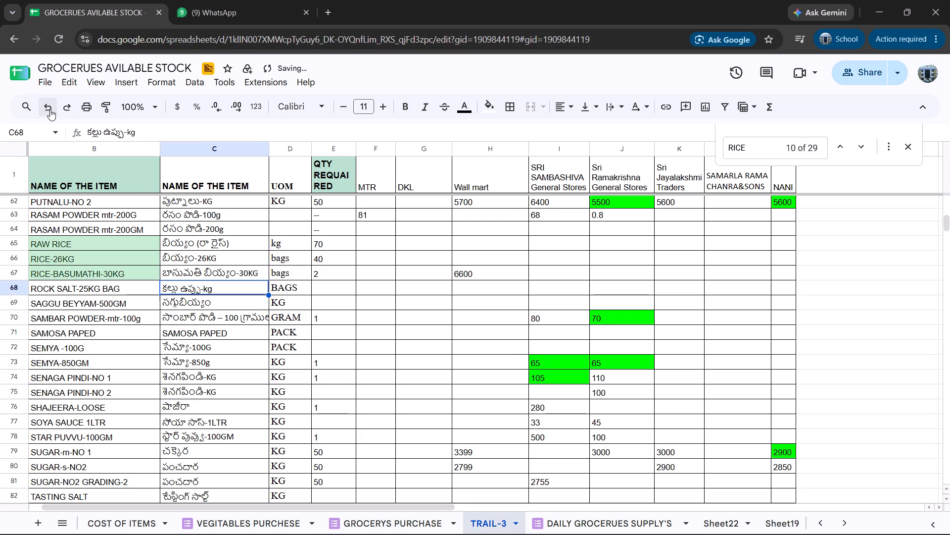
Undo the Wall mart price entry for RICE-BASUMATHI-30KG in row 67.
left_click(50, 109)
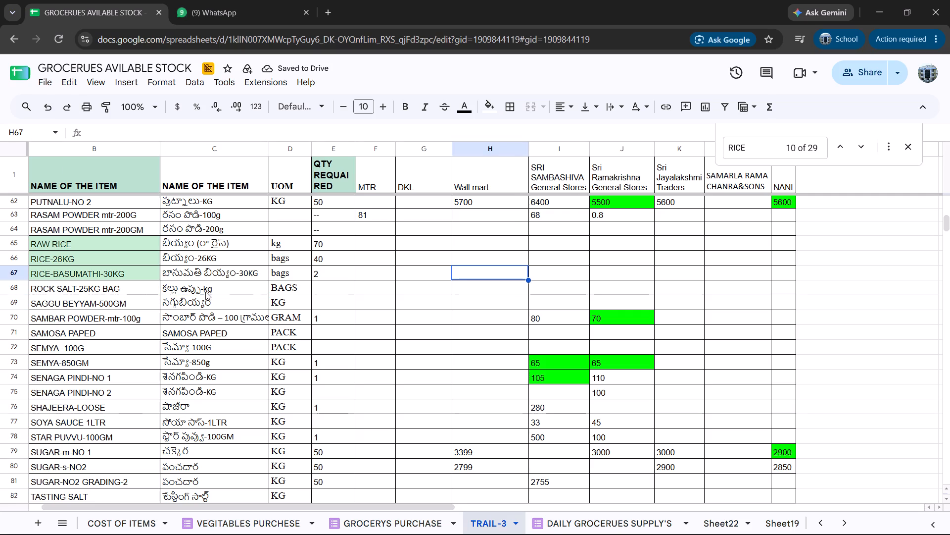
Search the sheet for the ROCK SALT-25KG BAG item's Telugu name copied from row 68, కల్లు ఉప్పు-kg.
double_click(220, 286)
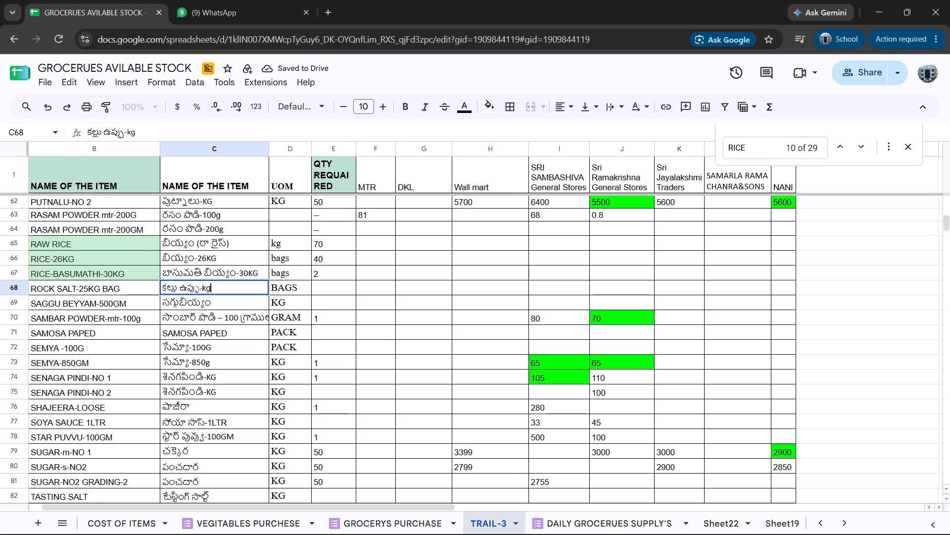
left_click_drag(225, 290, 155, 286)
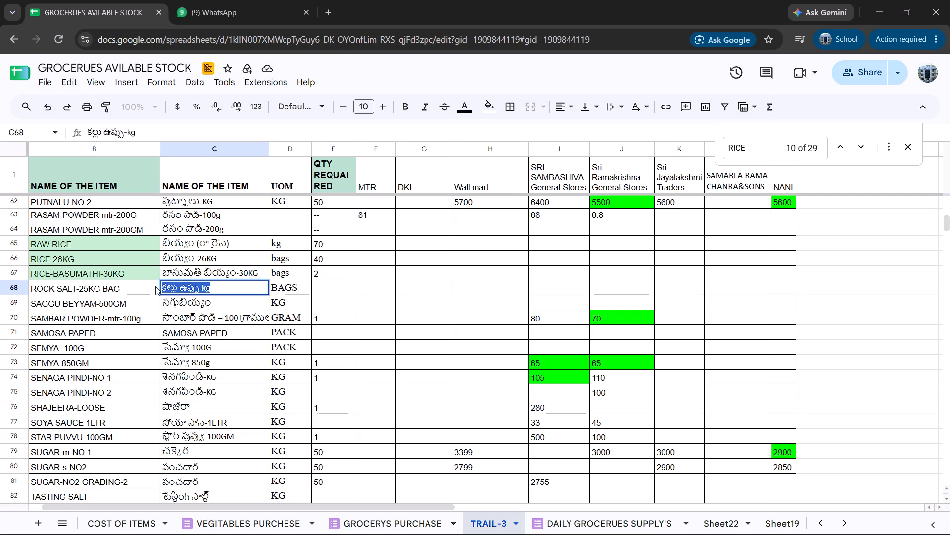
key("ctrl+c")
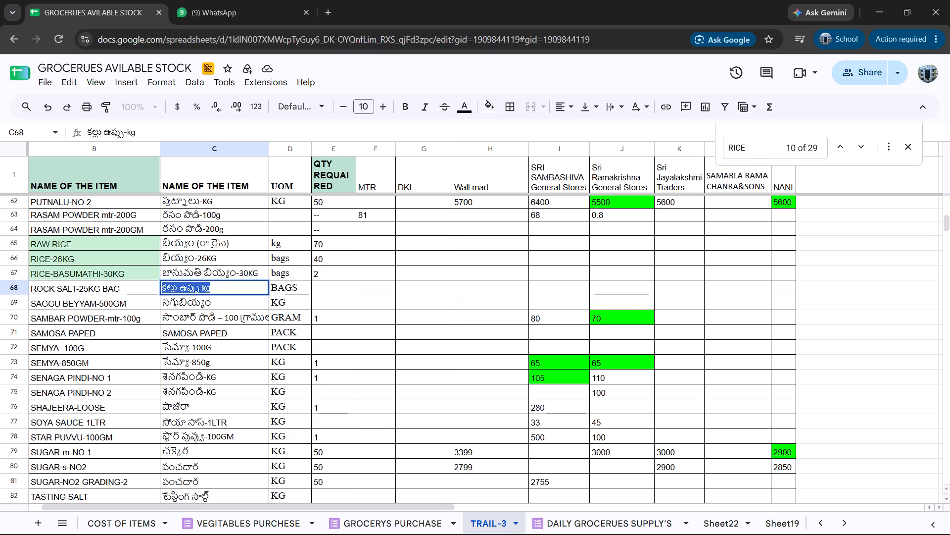
double_click(754, 152)
key("ctrl+v")
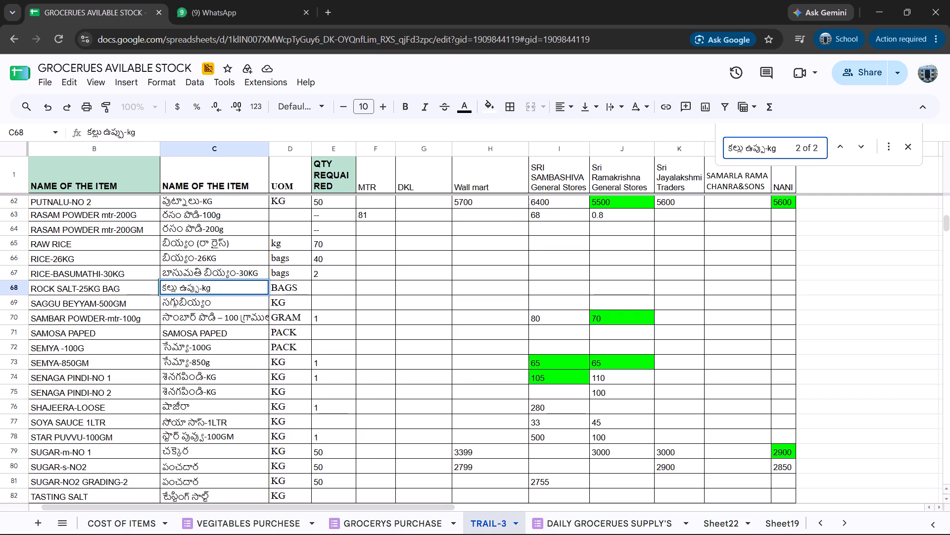
Go to the other match for కల్లు ఉప్పు-kg and check its product name and price in the purchase records in row 45.
key("Return")
left_click(754, 152)
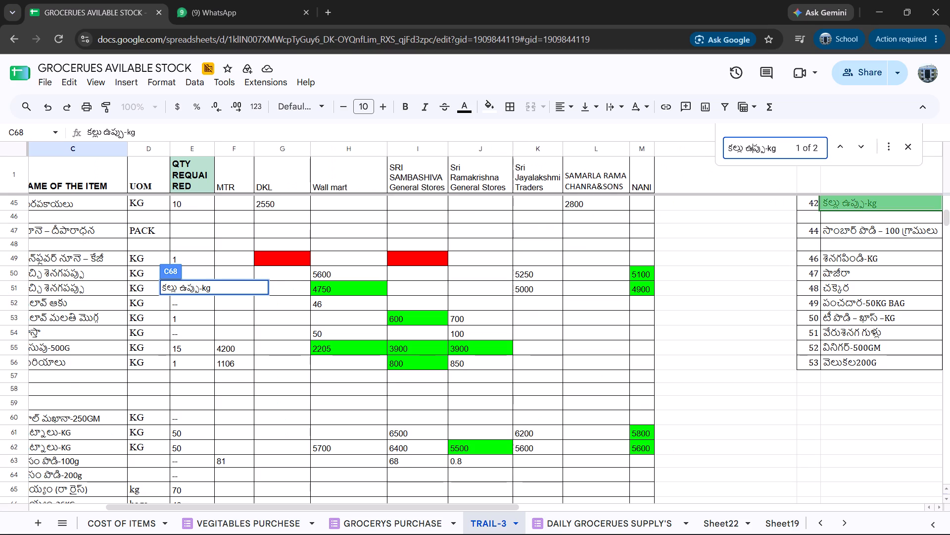
left_click(809, 205)
key("Right")
key("Right")
key("Right")
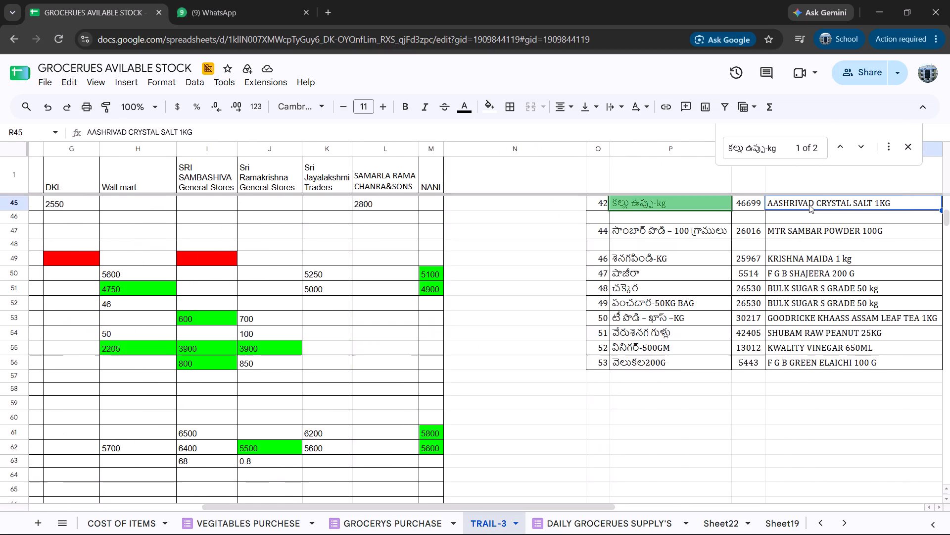
key("Right")
key("Right")
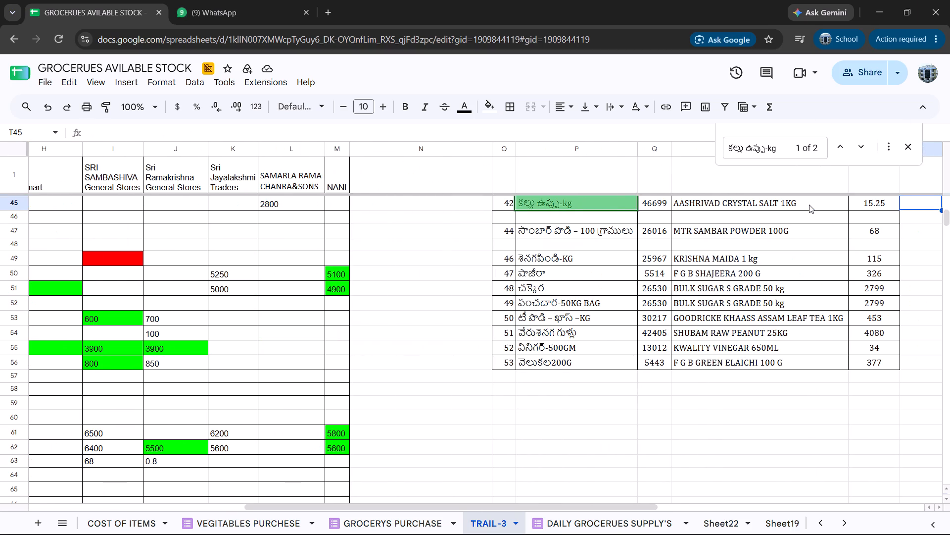
key("Right")
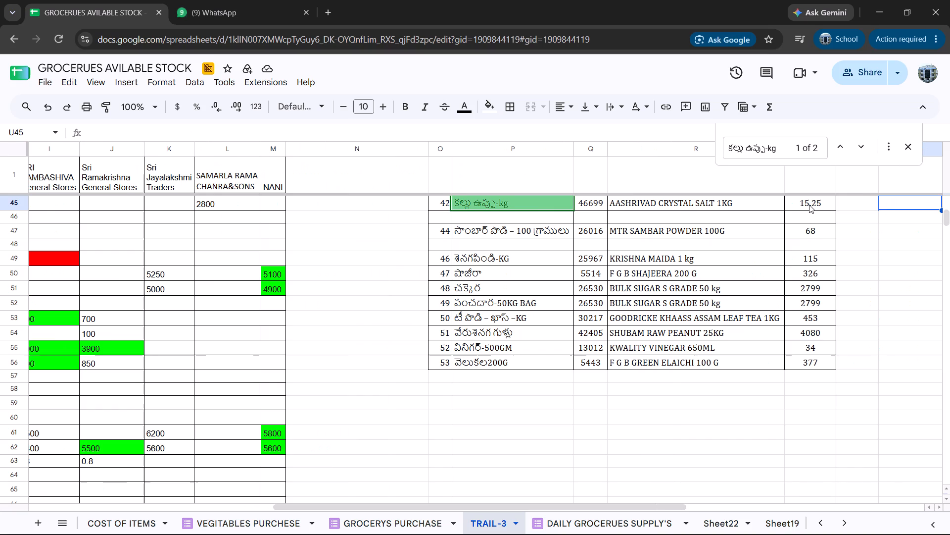
key("Left")
key("Left")
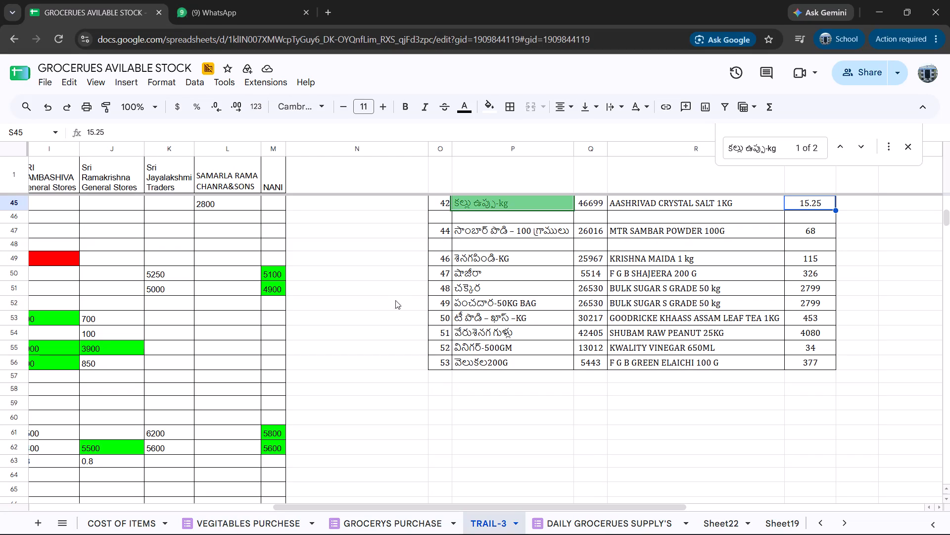
Return to the item names at the start of the comparison list to locate the ROCK SALT-25KG BAG row.
left_click(116, 283)
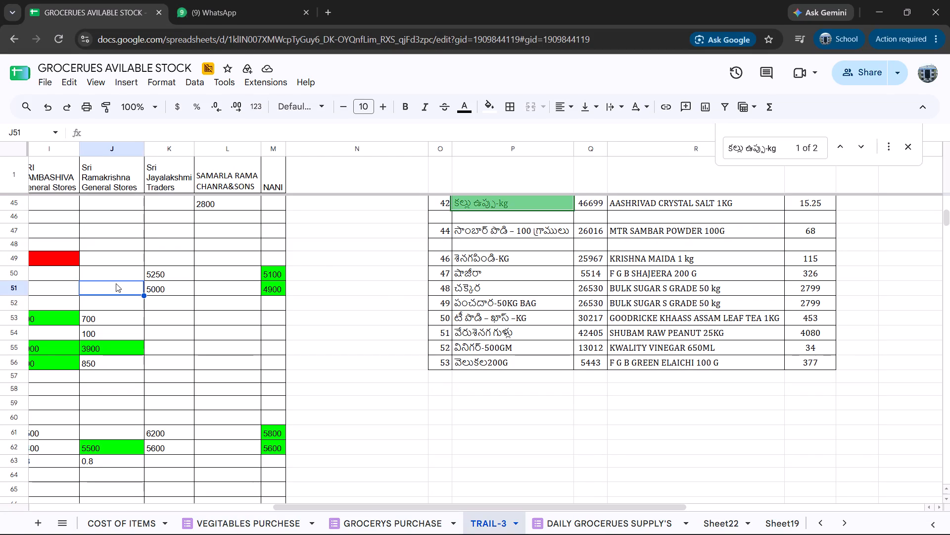
key("Left")
key("Left")
key("Left")
key("Left")
key("Left")
key("Left")
key("Left")
key("Left")
key("Left")
key("Left")
key("Left")
key("Left")
key("Left")
key("Left")
key("Left")
key("Left")
key("Left")
key("Left")
key("Left")
key("Left")
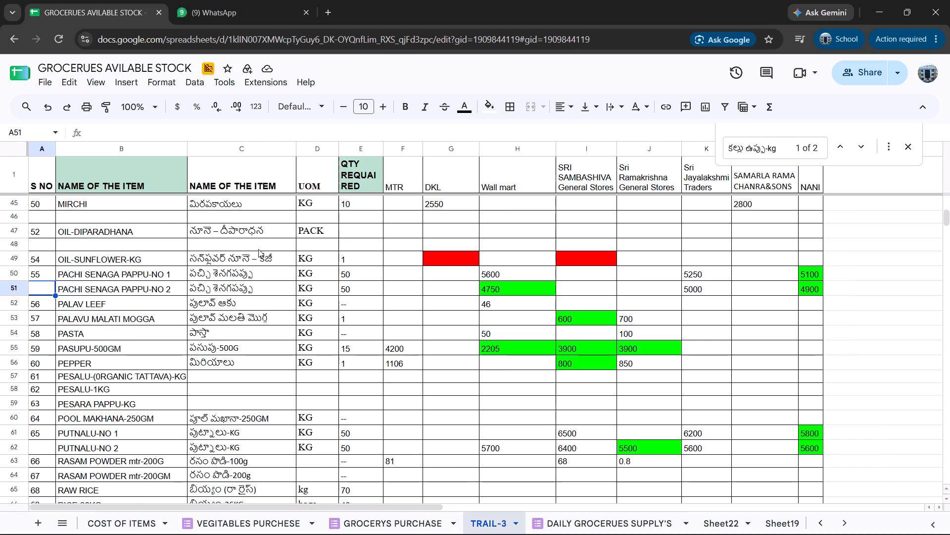
Enter 1525 as the Wall mart price for ROCK SALT-25KG BAG in row 68.
key("Down")
key("Down")
key("Down")
key("Down")
key("Down")
key("Down")
key("Down")
key("Down")
key("Down")
key("Down")
key("Down")
key("Down")
key("Down")
key("Down")
key("Down")
key("Down")
key("Down")
key("Down")
key("Down")
key("Down")
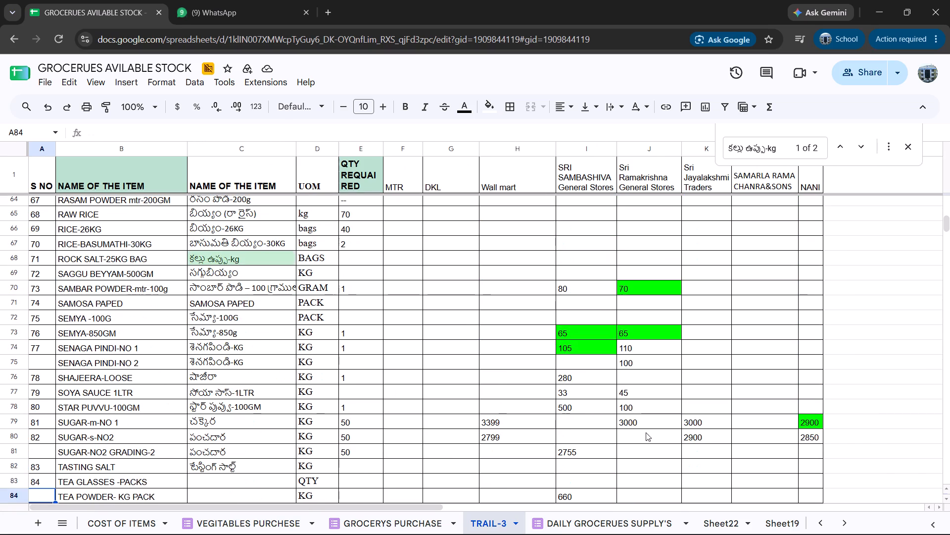
left_click(507, 259)
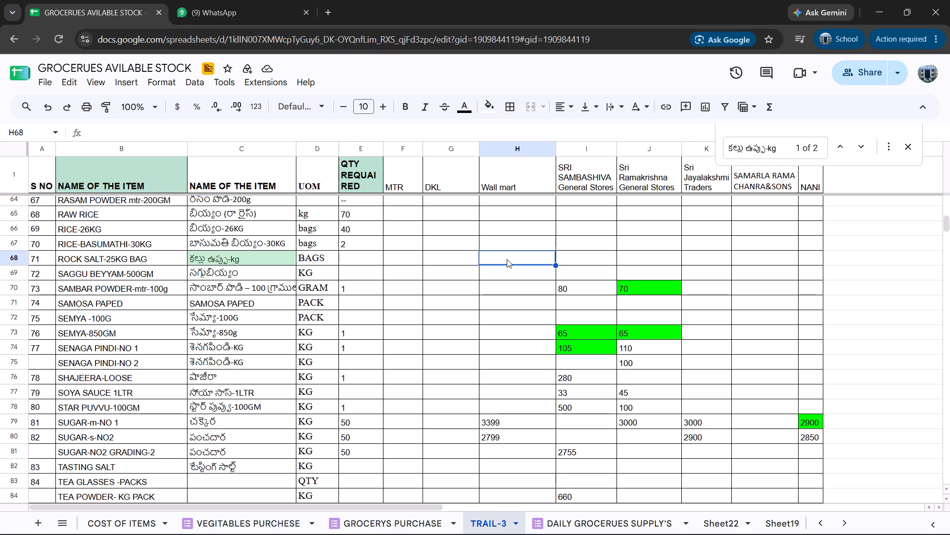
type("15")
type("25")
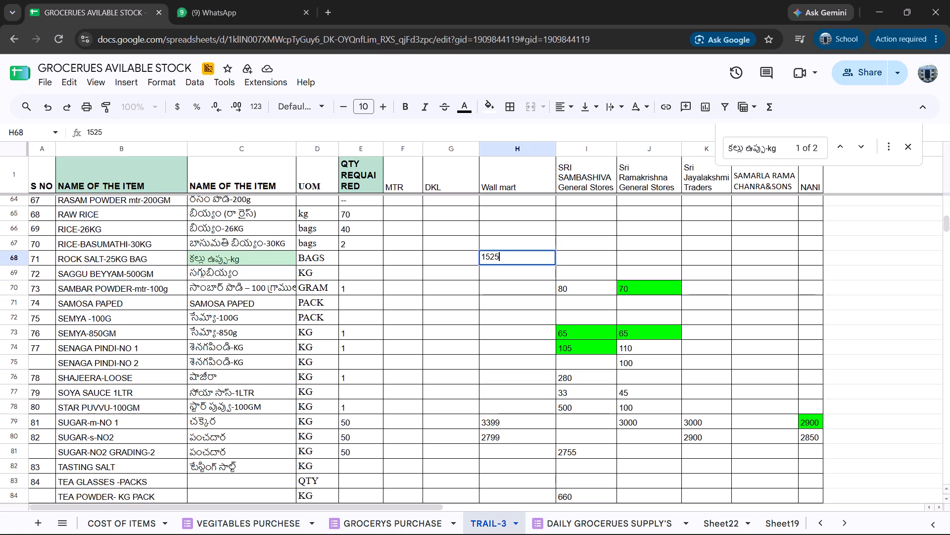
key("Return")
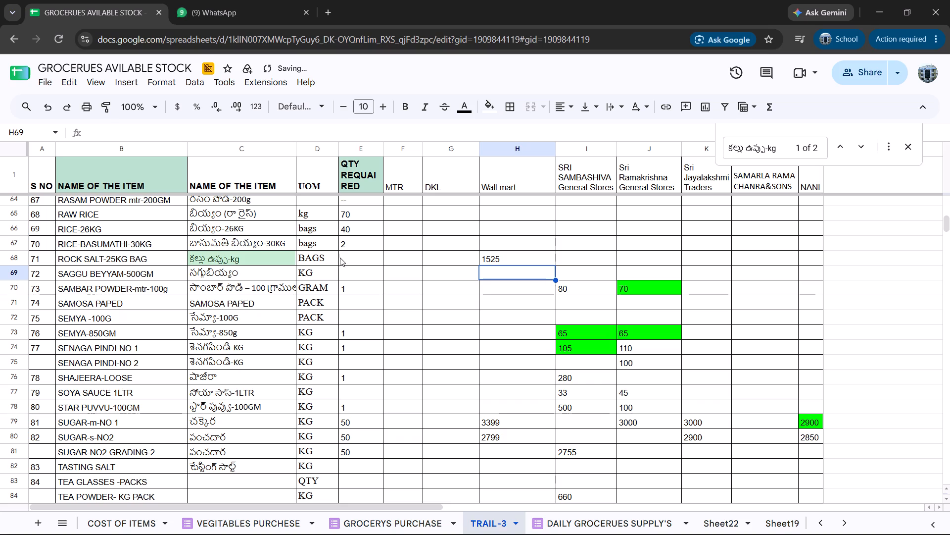
Set the required quantity for ROCK SALT-25KG BAG in row 68 to 4.
left_click(358, 257)
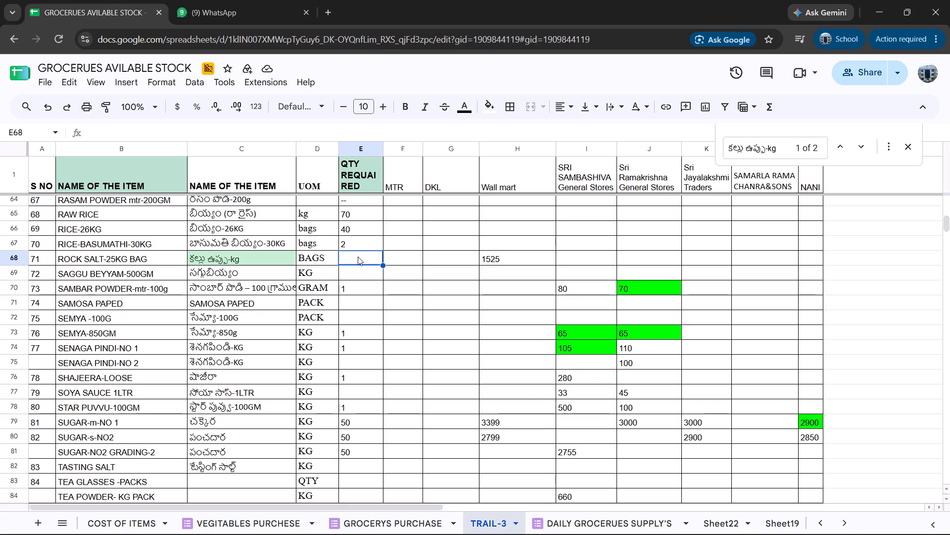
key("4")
key("Return")
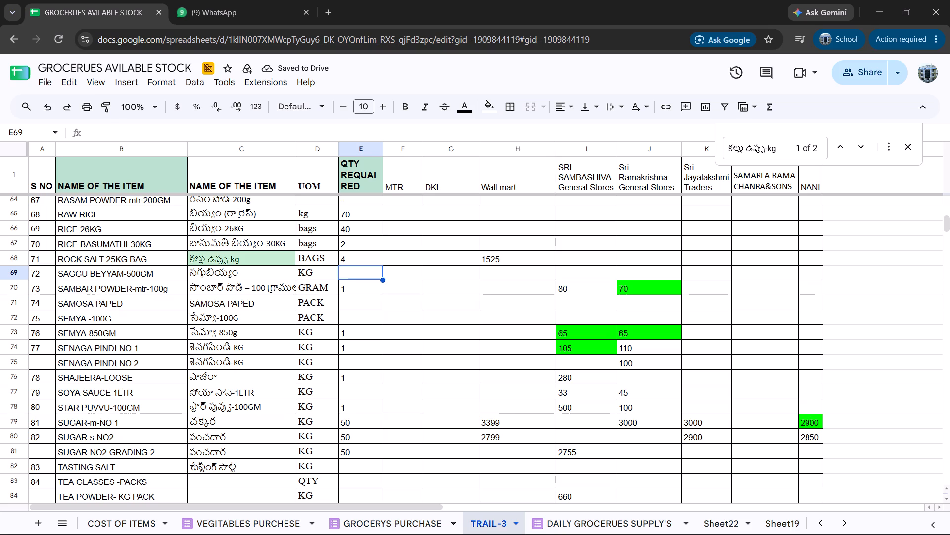
Select the Telugu name cell of ROCK SALT-25KG BAG in row 68.
left_click(231, 258)
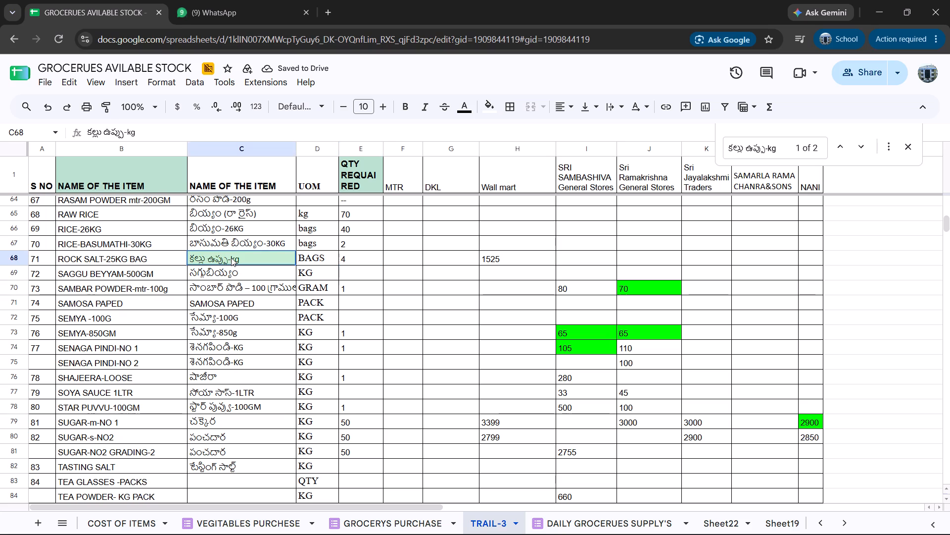
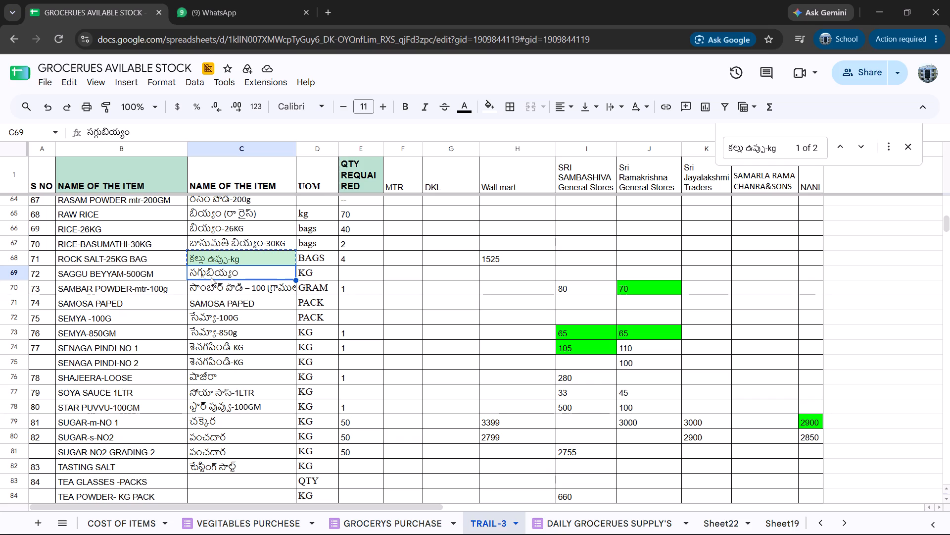
Clear both item names and the unit for SAGGU BEYYAM-500GM in row 69.
left_click(173, 277)
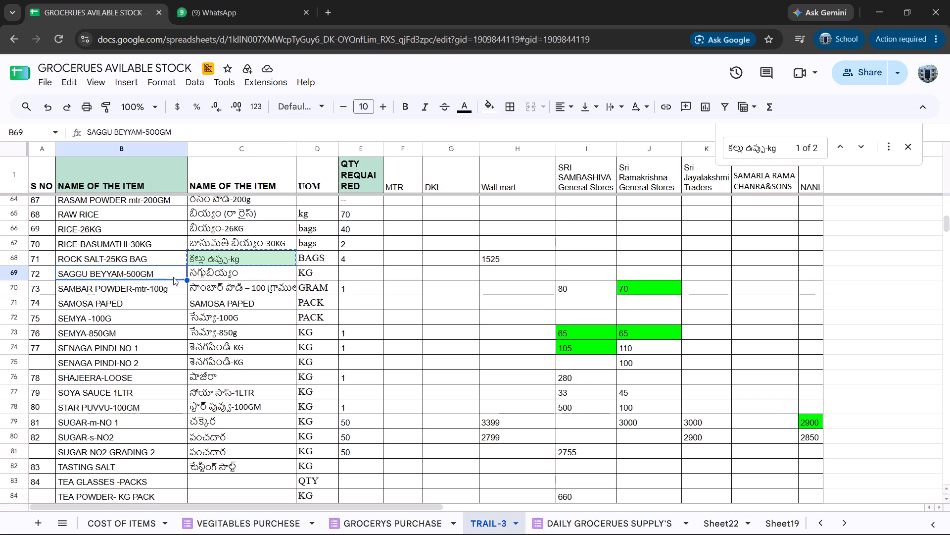
key("BackSpace")
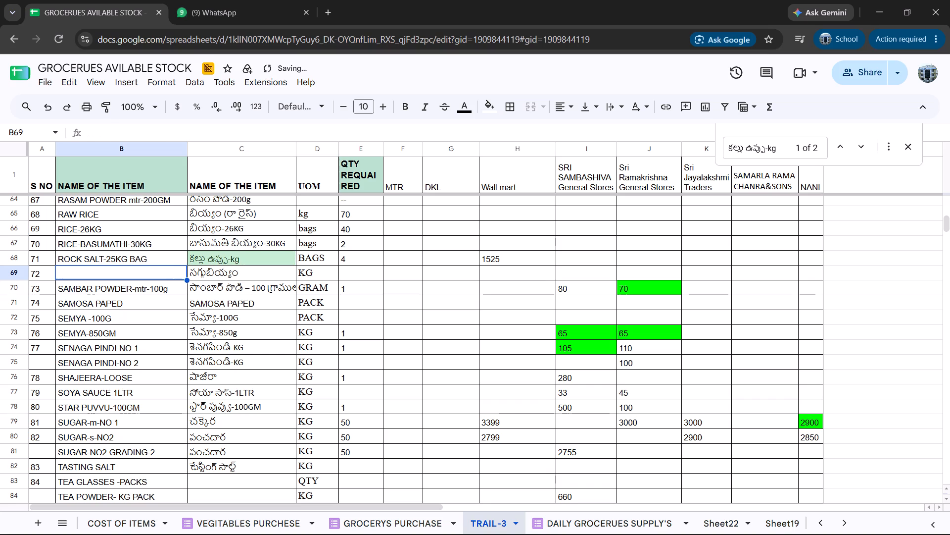
left_click(211, 273)
key("BackSpace")
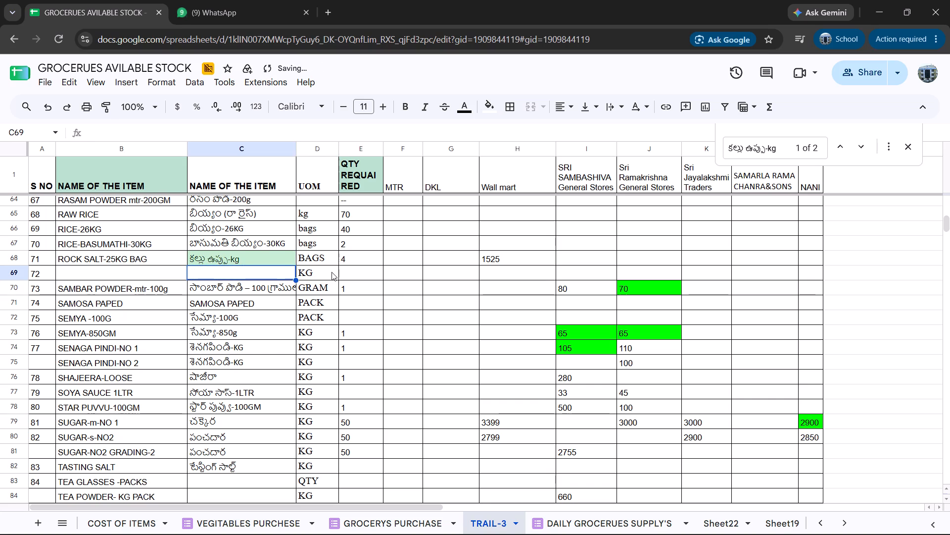
key("BackSpace")
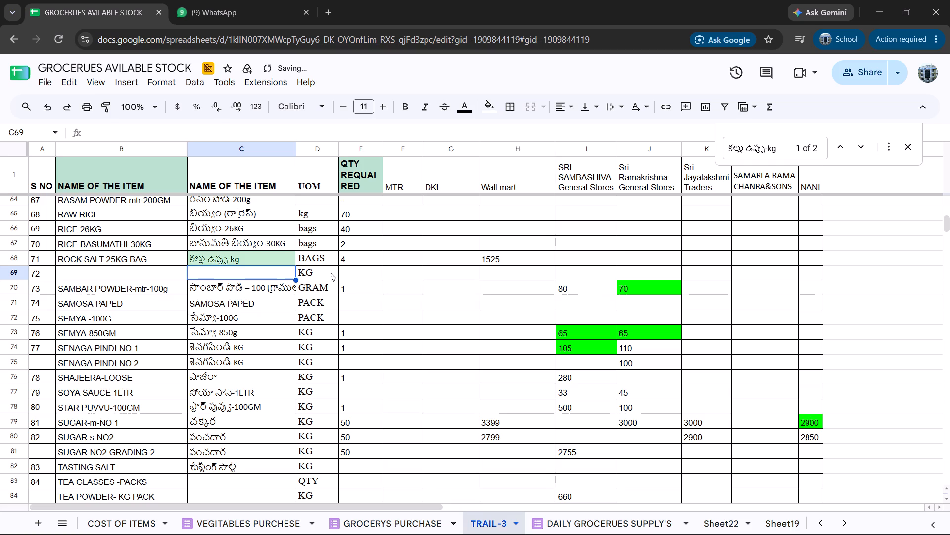
left_click(331, 273)
key("BackSpace")
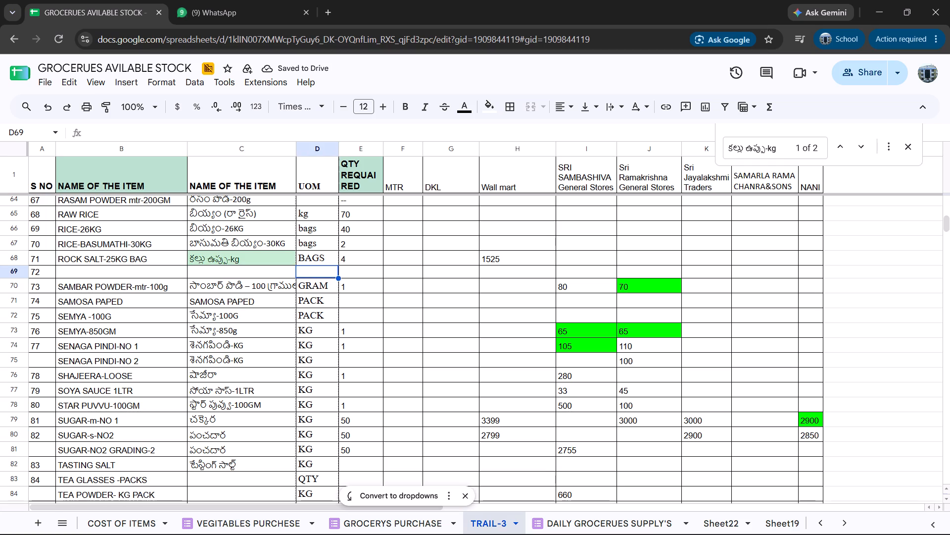
Set the required quantity for SAMBAR POWDER-mtr-100g in row 70 to 20.
left_click(356, 287)
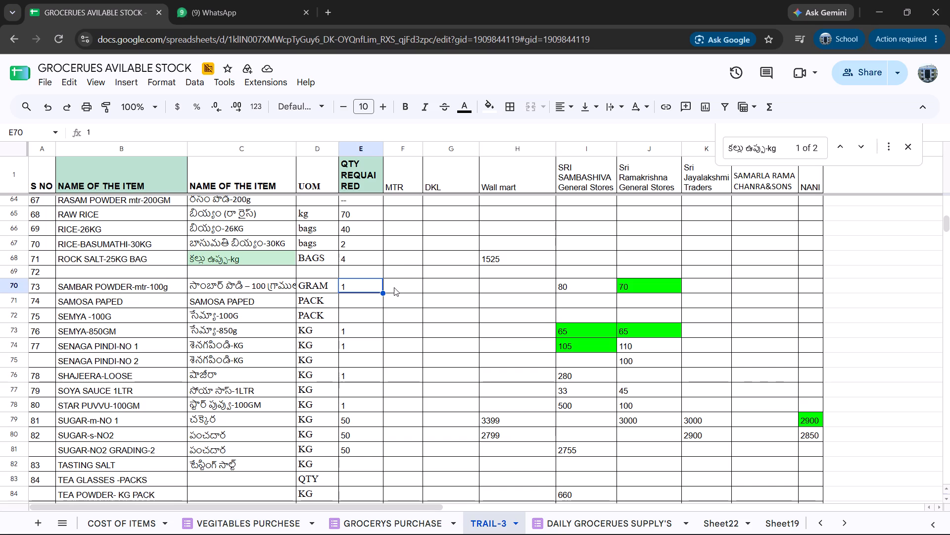
left_click(394, 287)
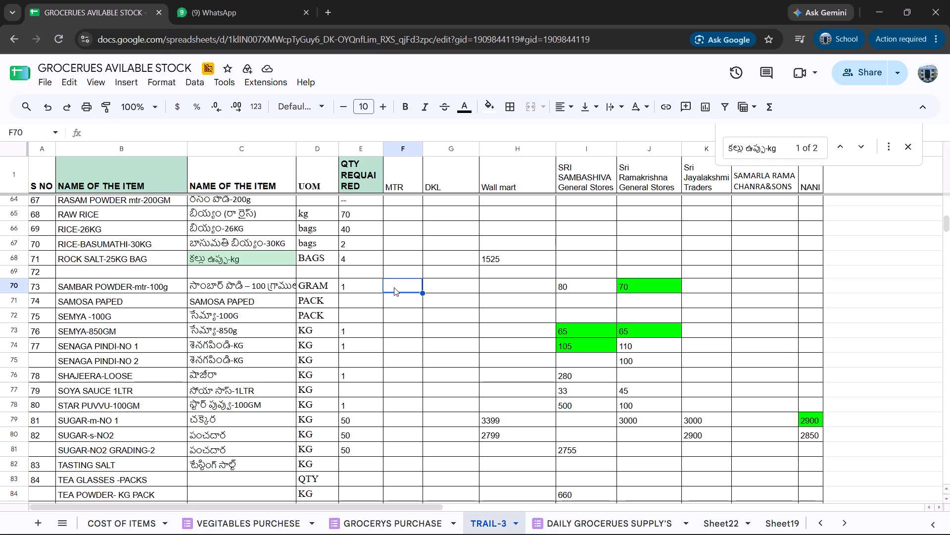
left_click(369, 284)
left_click(369, 284)
left_click(369, 284)
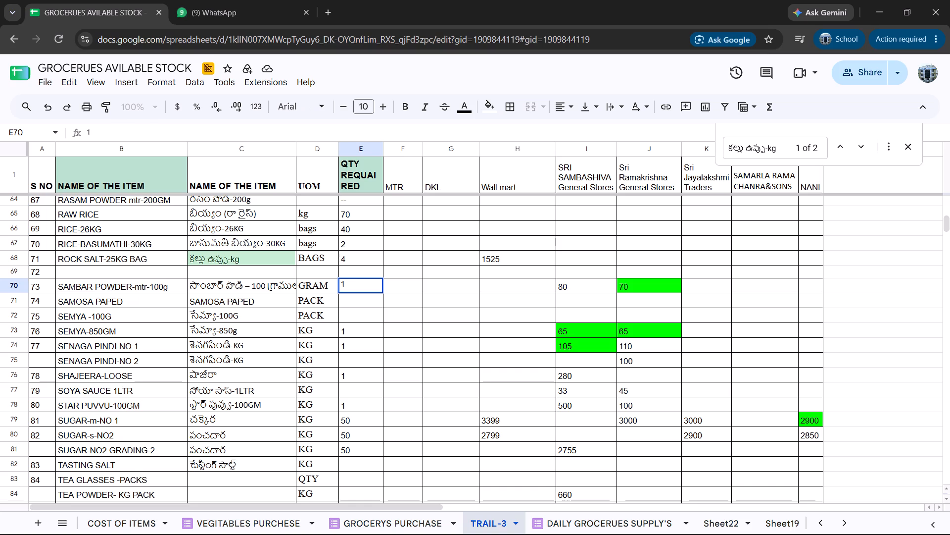
key("BackSpace")
type("20")
key("Return")
Enter the MTR price for SAMBAR POWDER-mtr-100g in row 70 as the formula =72*20.
key("Up")
key("Right")
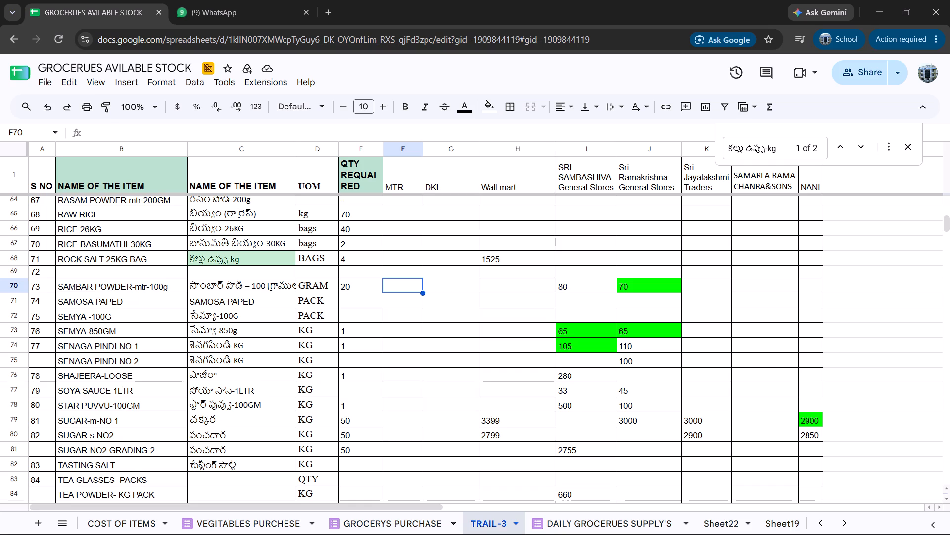
key("equal")
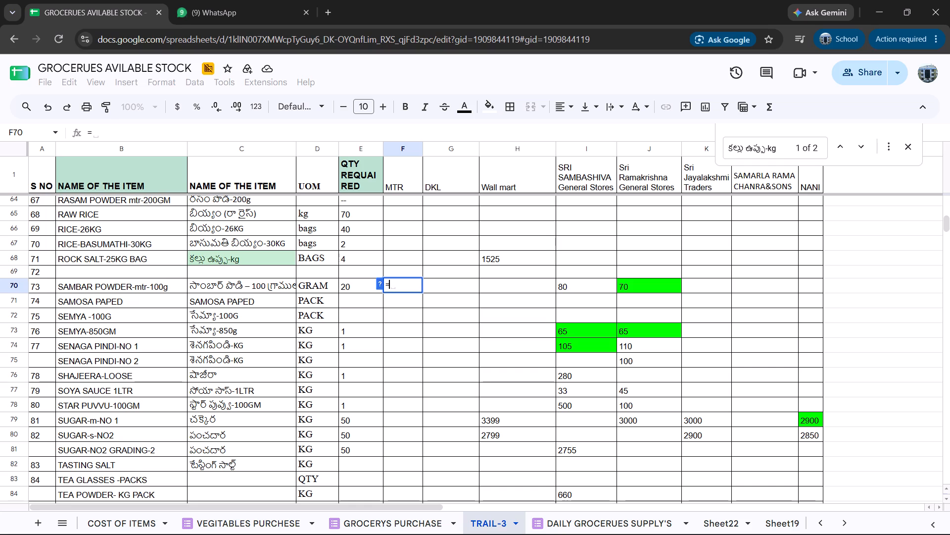
key("7")
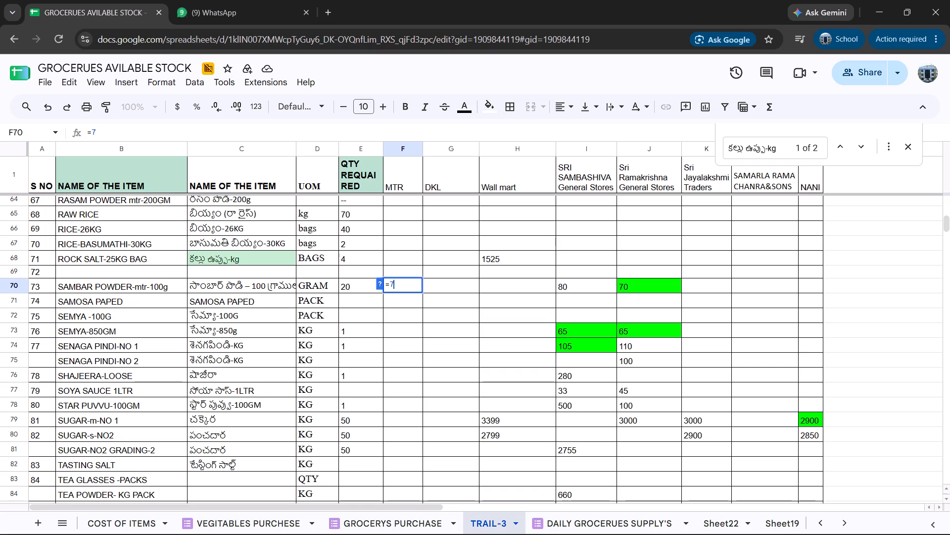
key("2")
key("asterisk")
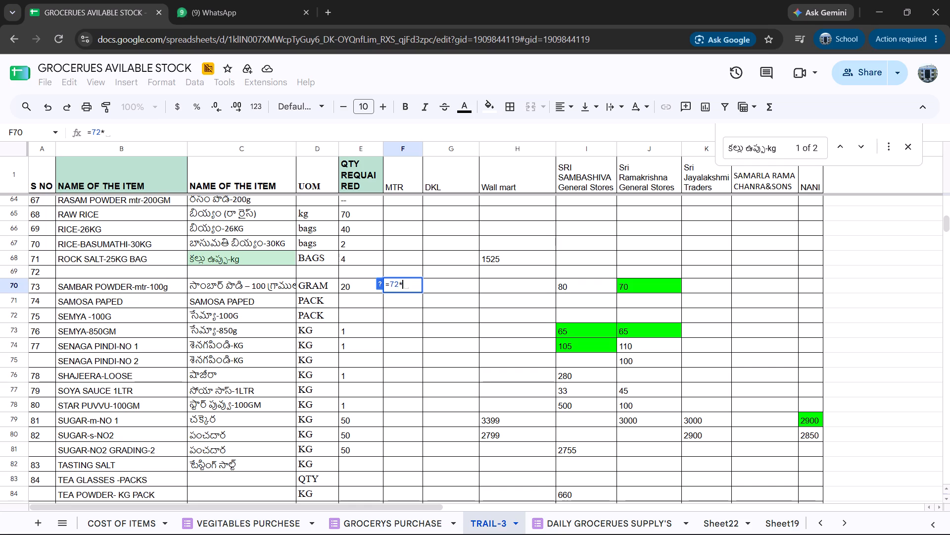
type("20")
key("Return")
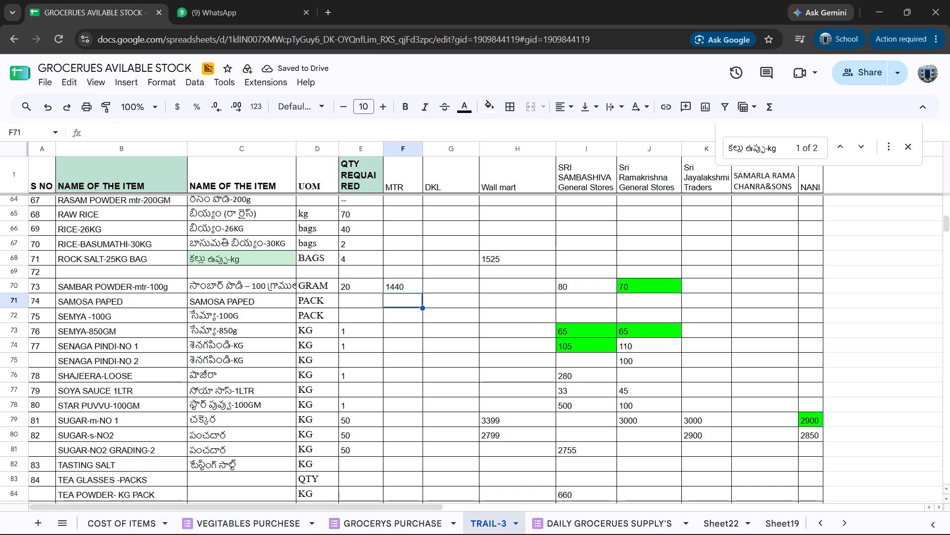
Change the SRI SAMBASHIVA General Stores price for SAMBAR POWDER-mtr-100g in row 70 to the formula =80*20.
double_click(565, 284)
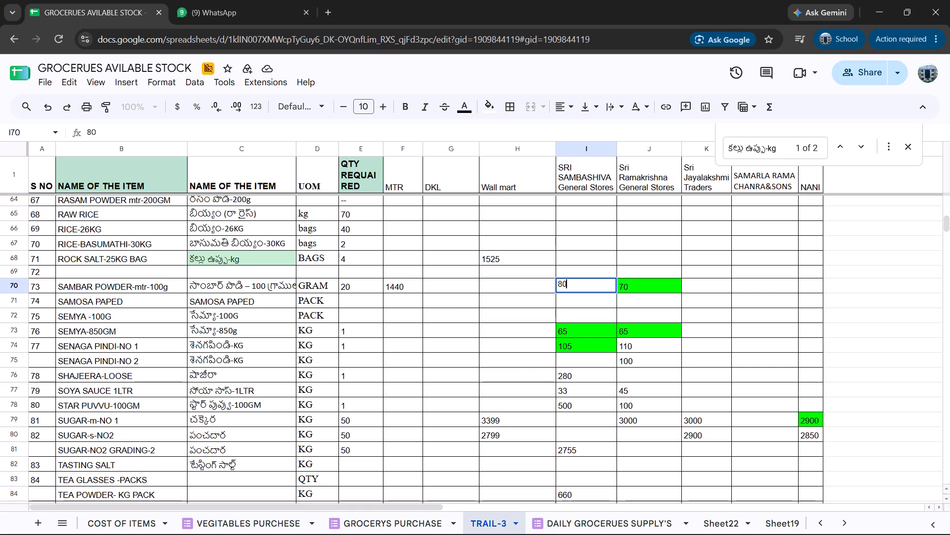
left_click(559, 283)
key("equal")
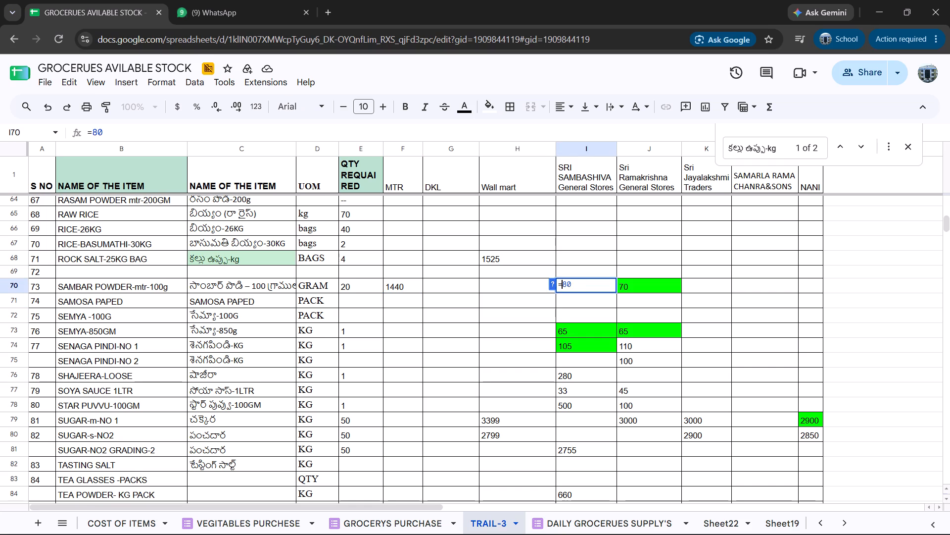
key("Right")
key("Right")
key("Right")
key("asterisk")
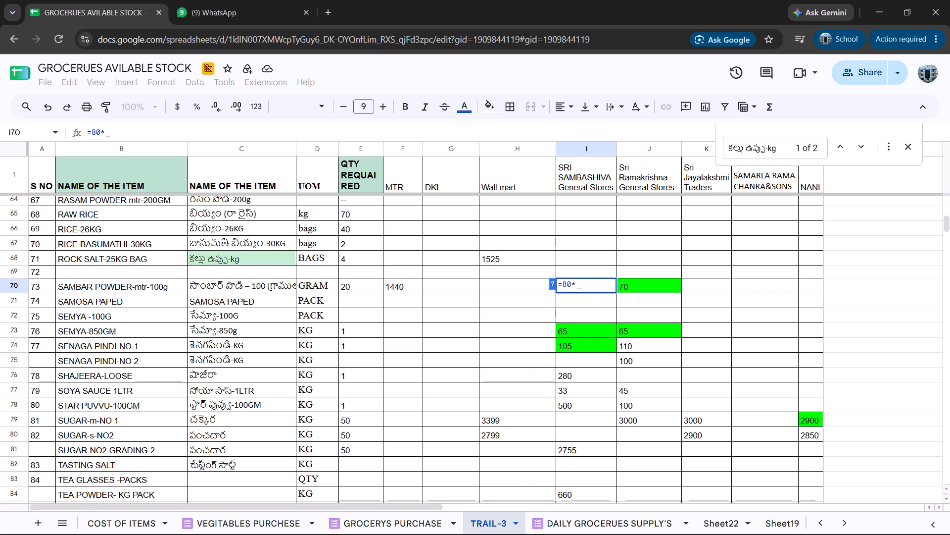
type("20")
key("Return")
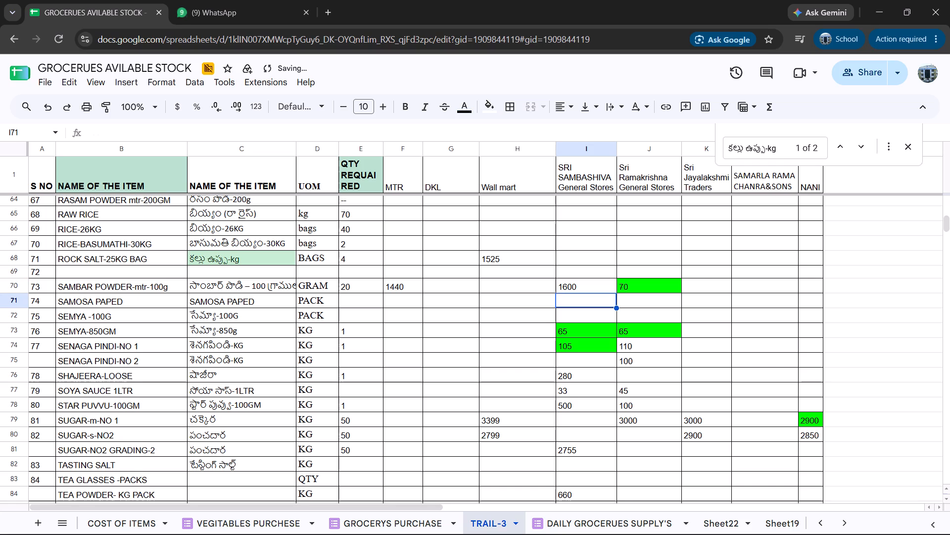
Change the Sri Ramakrishna General Stores price for SAMBAR POWDER-mtr-100g in row 70 to the formula =70*20.
left_click(641, 287)
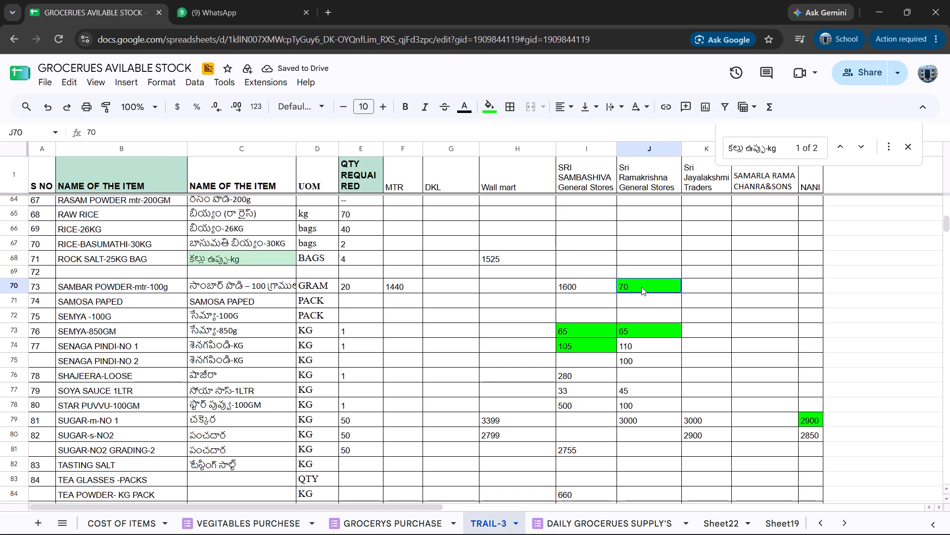
left_click_drag(641, 287, 619, 285)
double_click(619, 285)
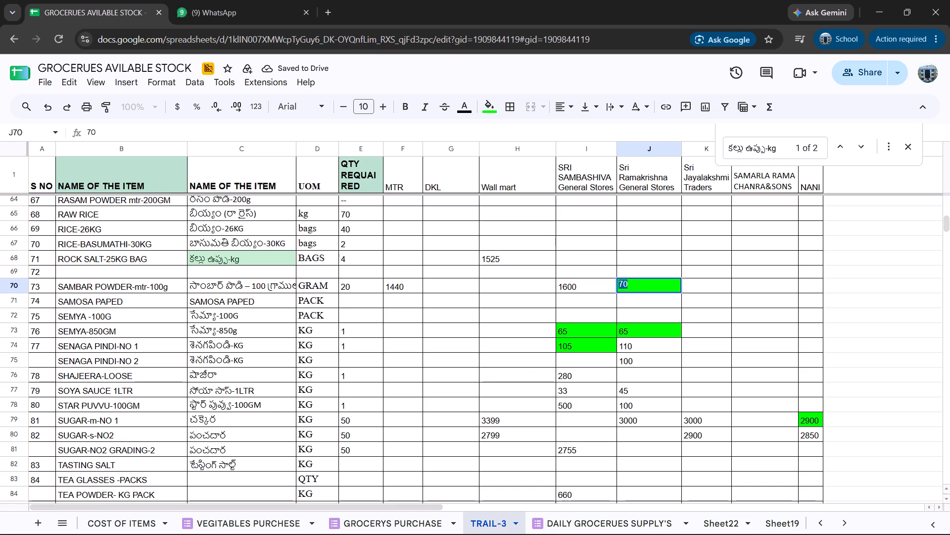
left_click(619, 285)
key("equal")
key("Right")
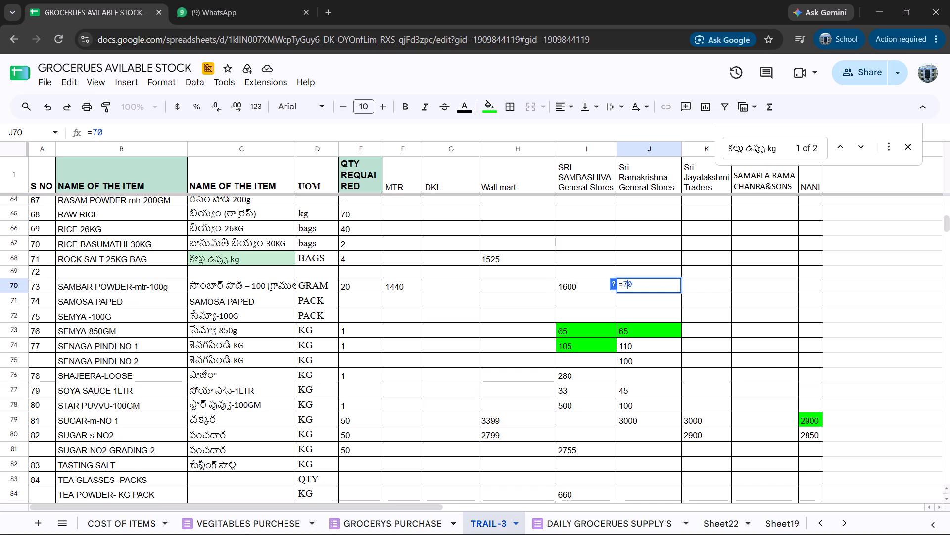
key("Right")
key("Right")
key("asterisk")
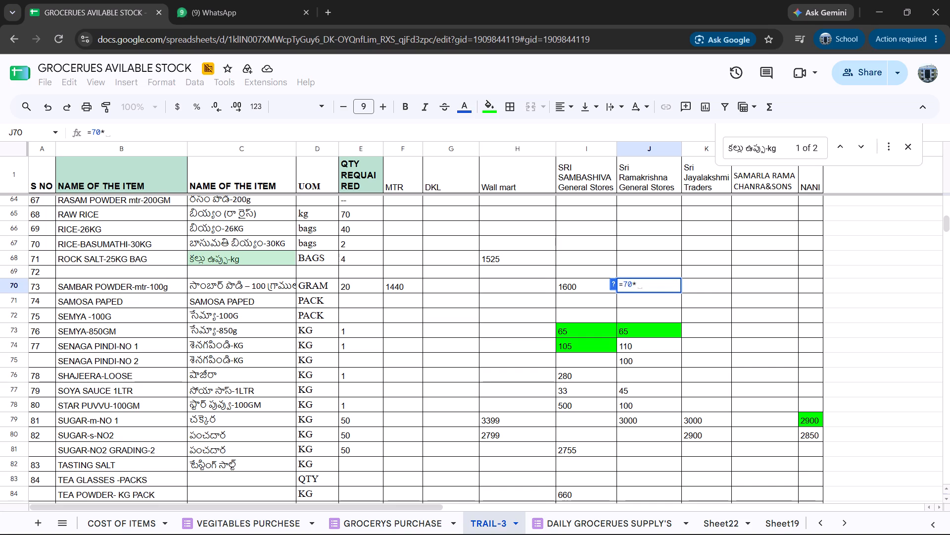
type("20")
key("Return")
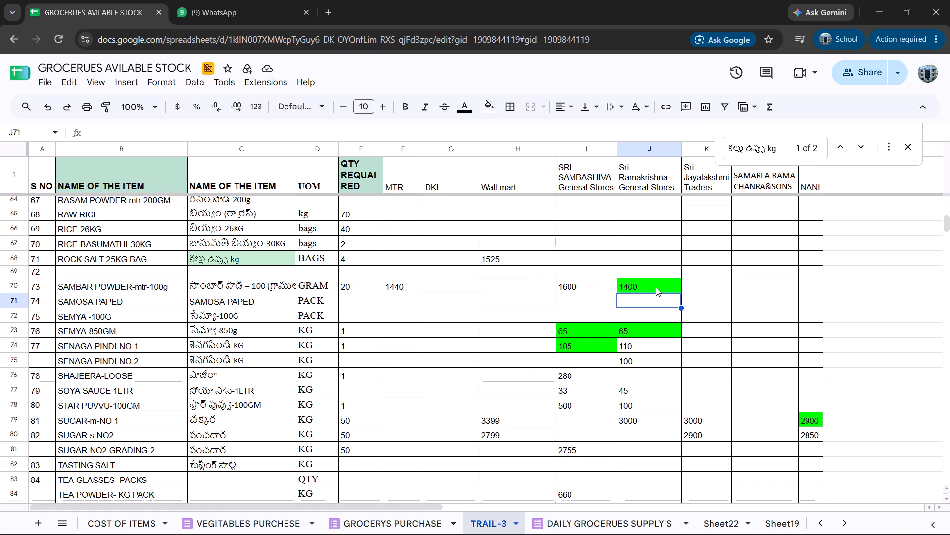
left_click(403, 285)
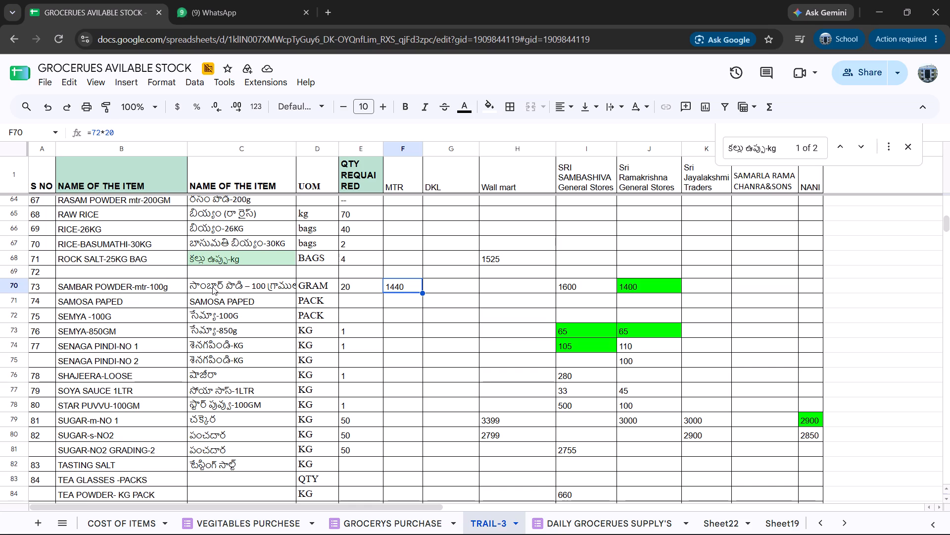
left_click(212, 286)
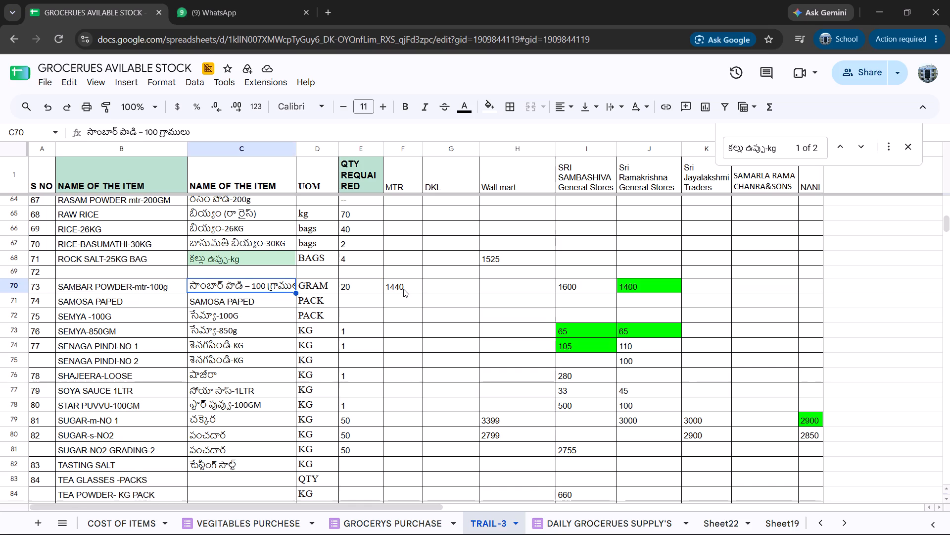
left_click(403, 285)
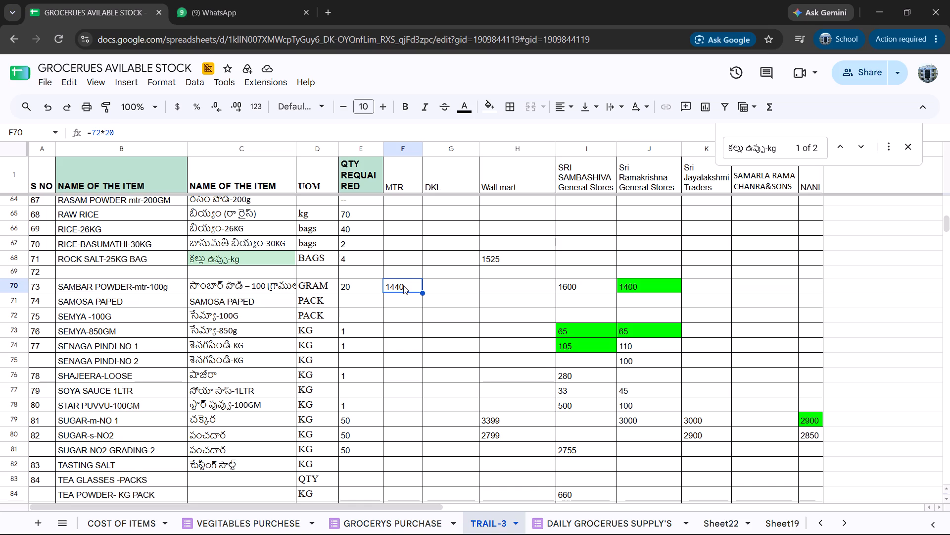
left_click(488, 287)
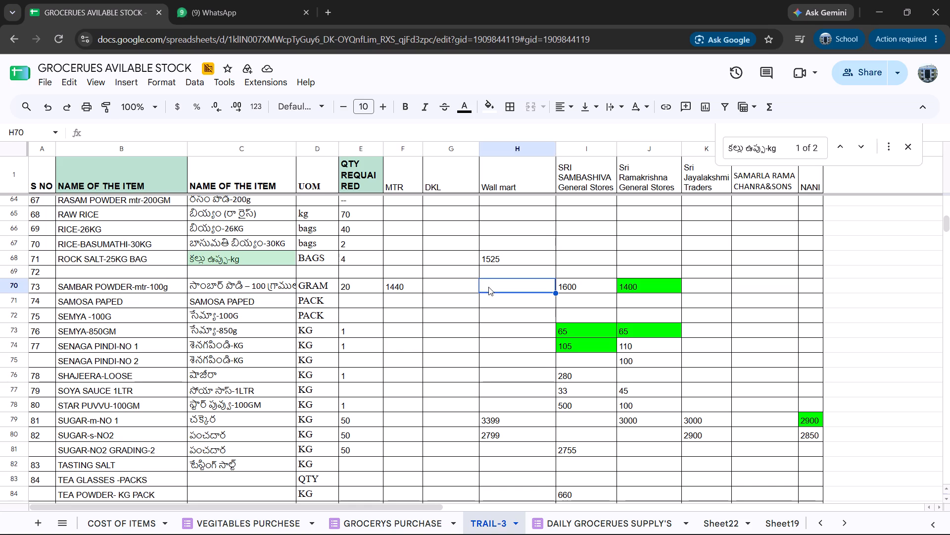
Search the sheet for the item name SAMBAR POWDER-mtr-100g copied from row 70.
left_click(100, 282)
left_click(100, 282)
left_click(100, 282)
left_click_drag(100, 282, 107, 282)
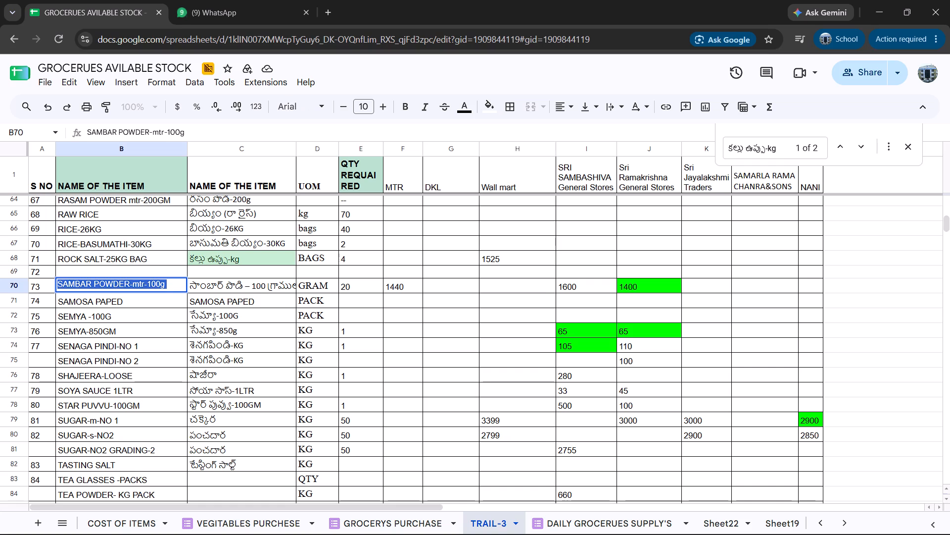
left_click_drag(107, 282, 119, 282)
key("ctrl+c")
left_click(781, 150)
key("BackSpace")
key("BackSpace")
key("BackSpace")
key("BackSpace")
key("BackSpace")
key("BackSpace")
key("BackSpace")
key("BackSpace")
key("BackSpace")
key("BackSpace")
key("BackSpace")
key("BackSpace")
key("BackSpace")
key("BackSpace")
key("BackSpace")
key("BackSpace")
key("BackSpace")
key("BackSpace")
key("BackSpace")
key("BackSpace")
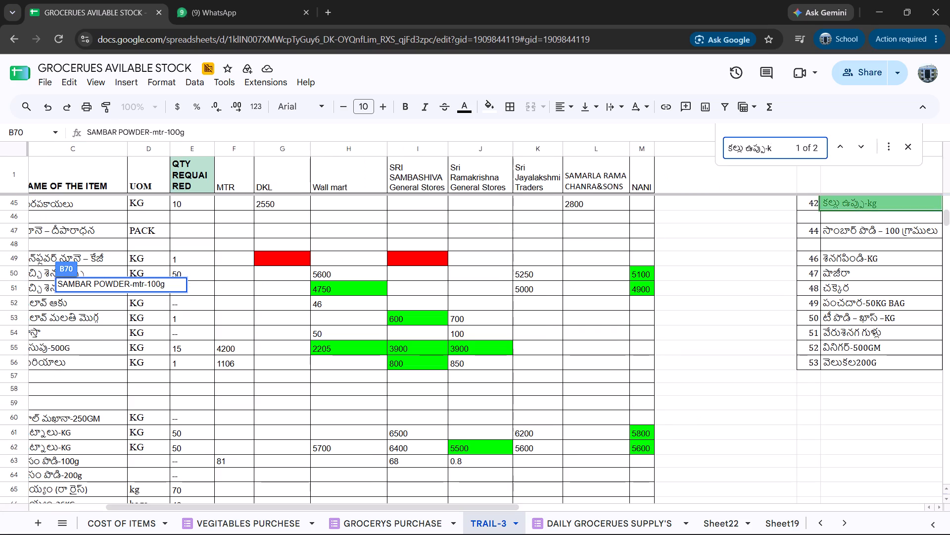
key("ctrl+v")
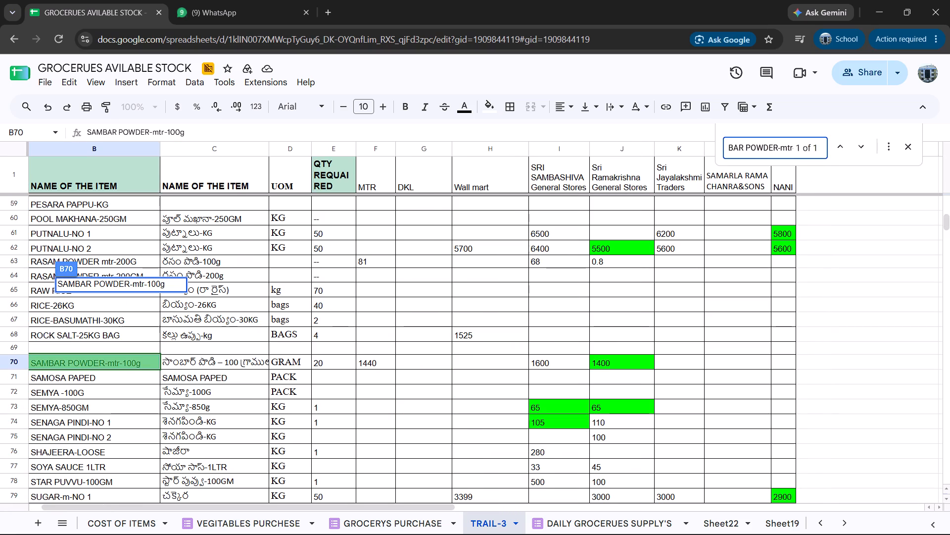
Shorten the search term to SAMBAR POWDER and go to its first match in the sheet.
key("Return")
key("Return")
key("Return")
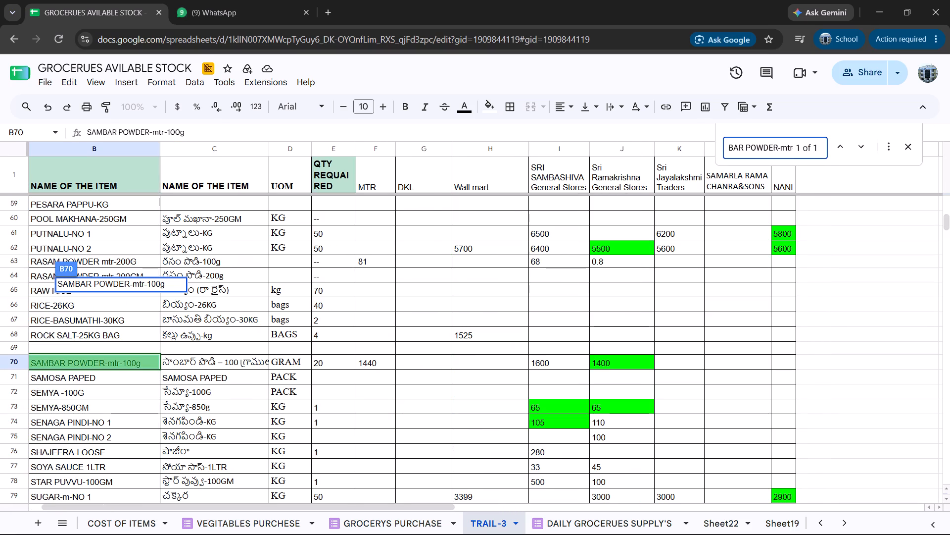
double_click(789, 146)
key("BackSpace")
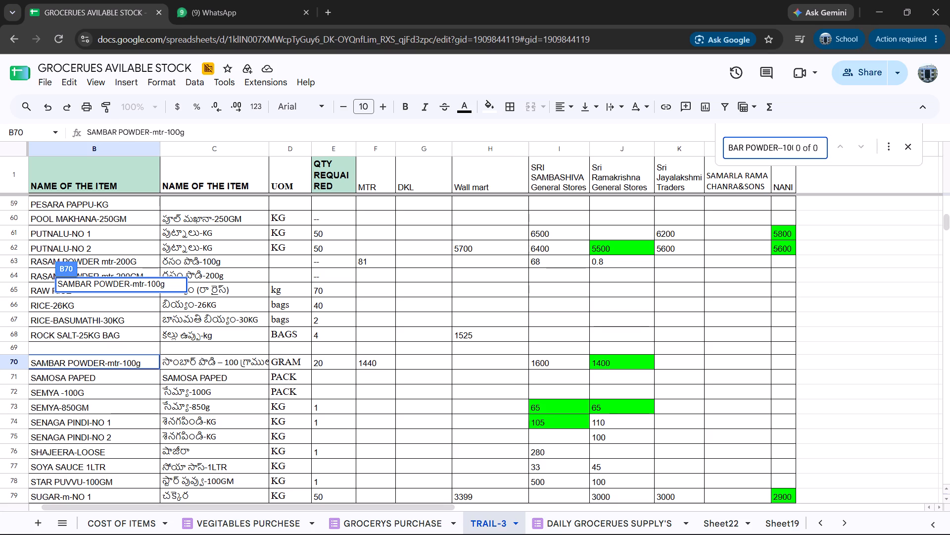
key("Delete")
key("Delete")
key("Delete")
key("Delete")
key("Delete")
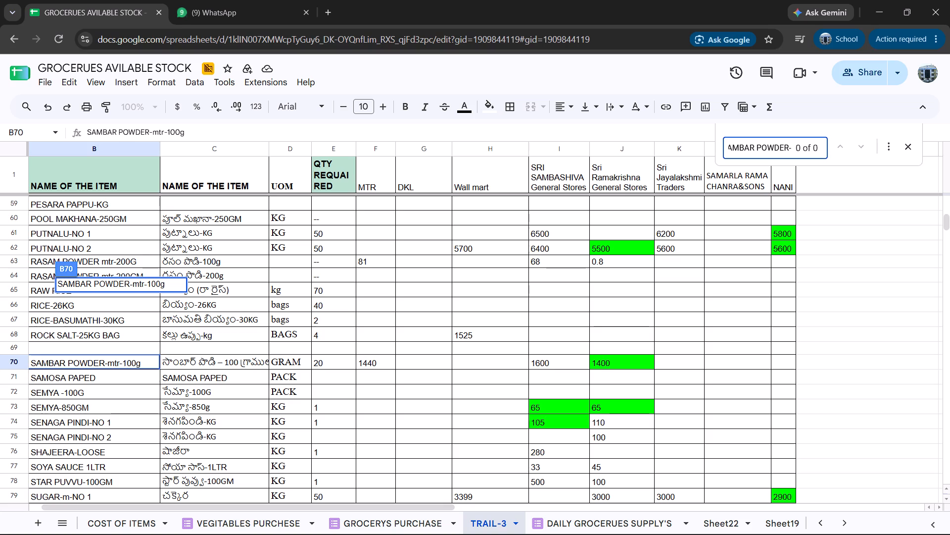
key("Delete")
key("Delete")
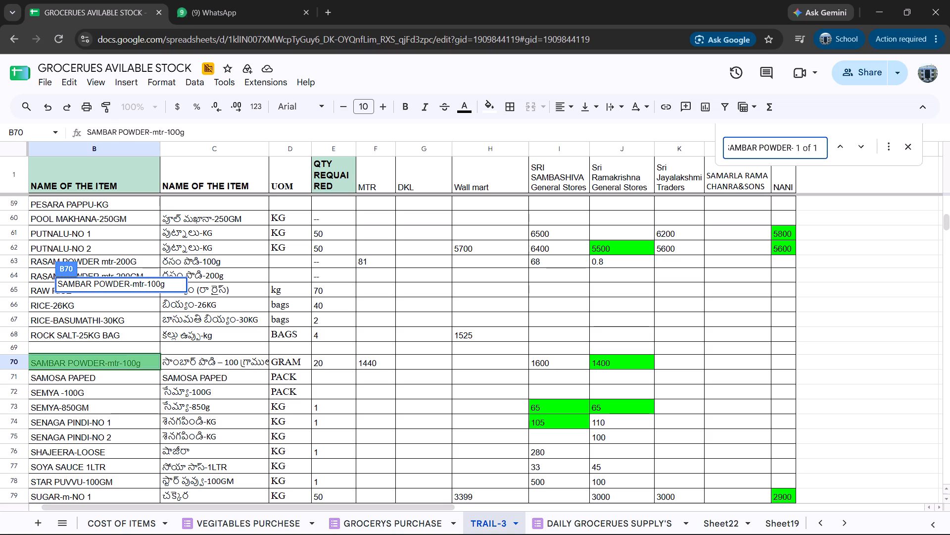
key("BackSpace")
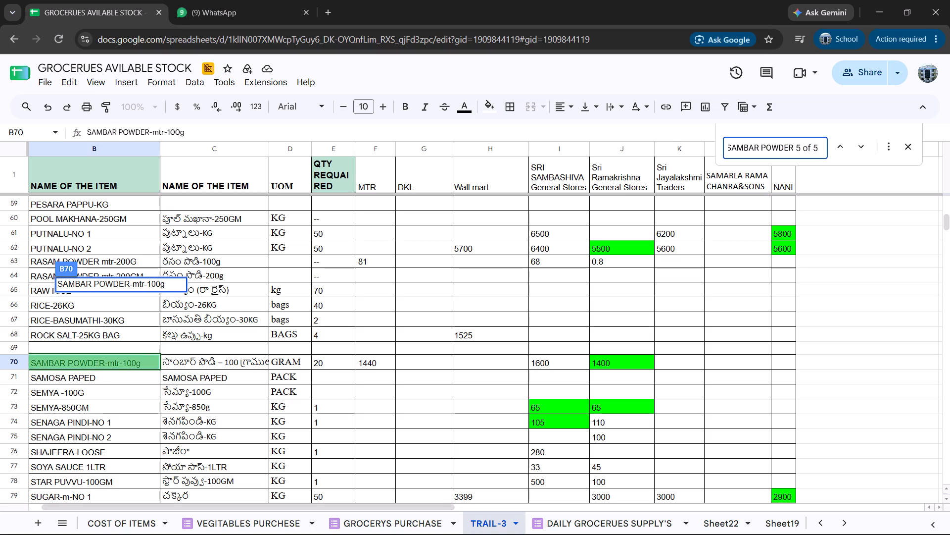
key("Return")
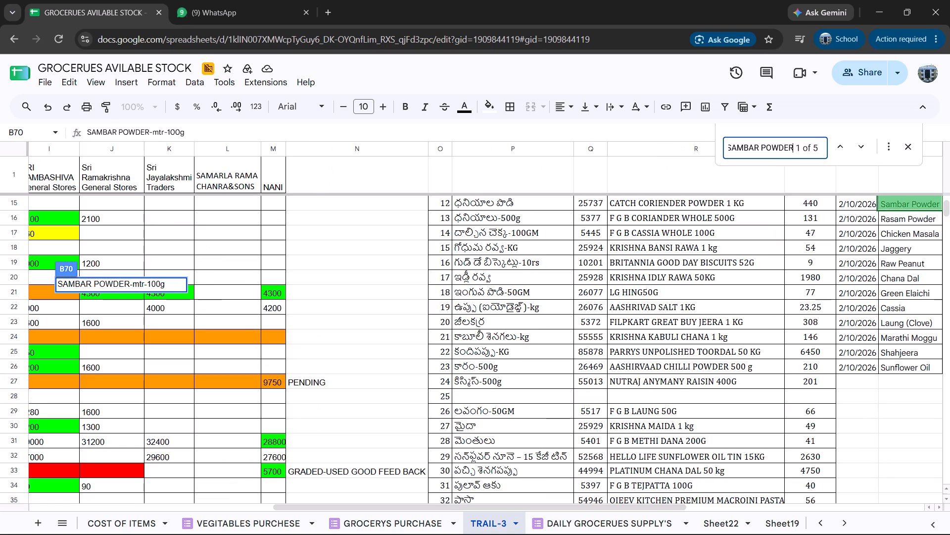
Examine the 2/10/2026 Sambar Powder purchase record in row 15, from its date across to the supplier column.
key("Right")
key("Right")
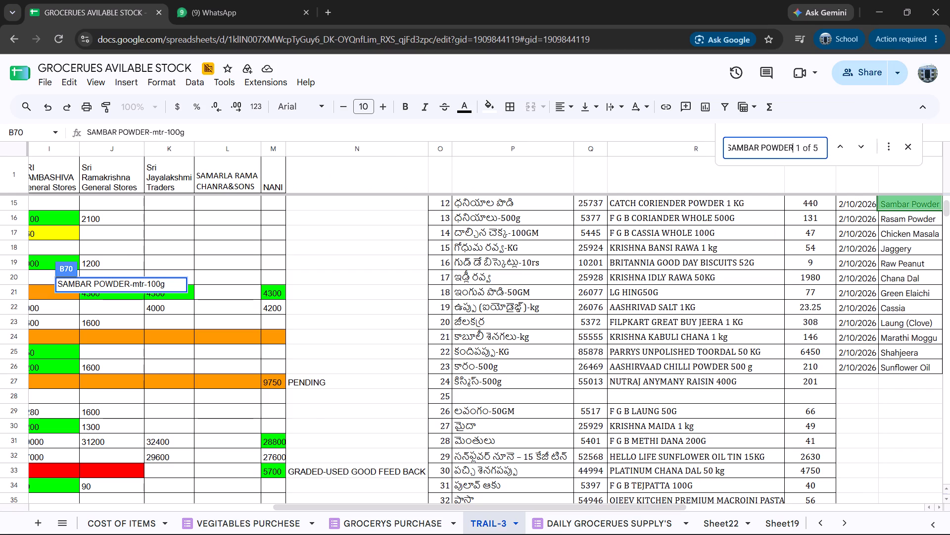
left_click(868, 204)
key("Right")
key("Right")
key("Right")
key("Right")
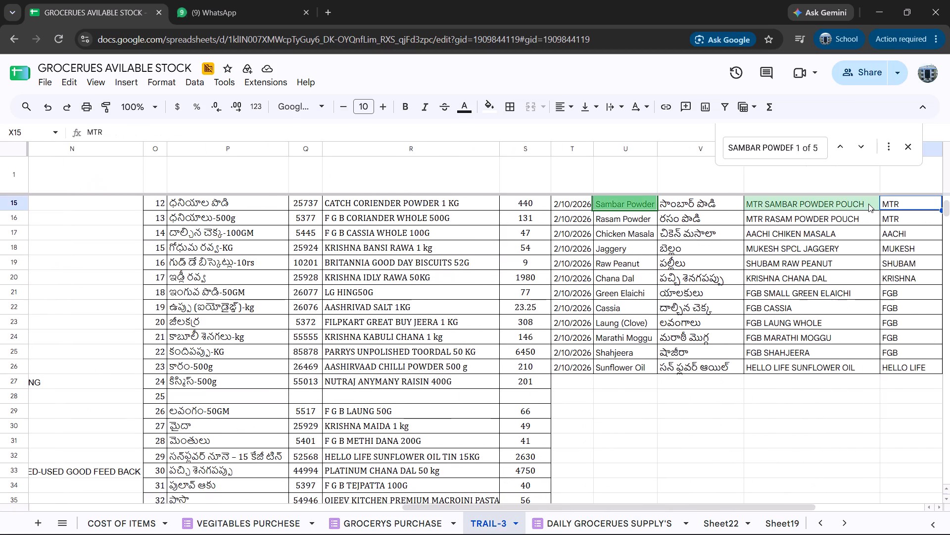
key("Right")
key("Right")
key("Right")
key("Right")
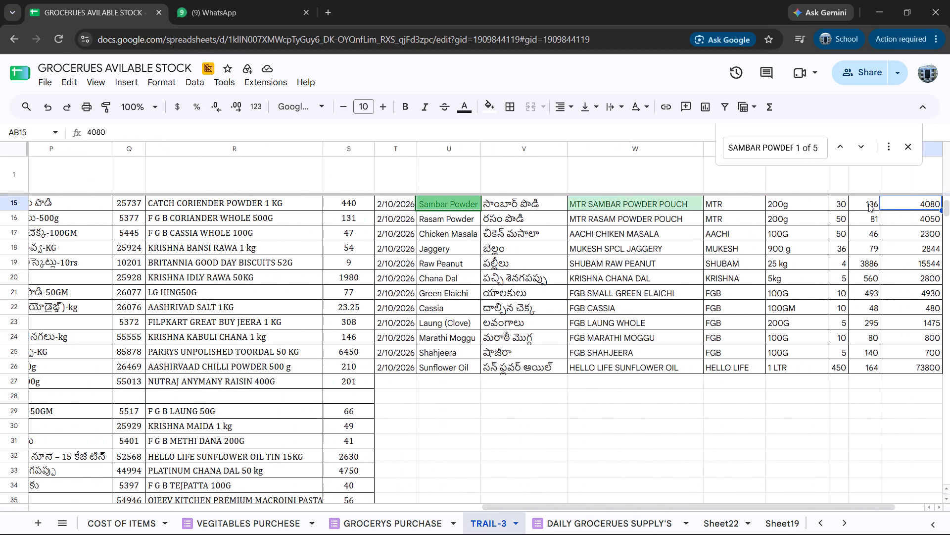
key("Right")
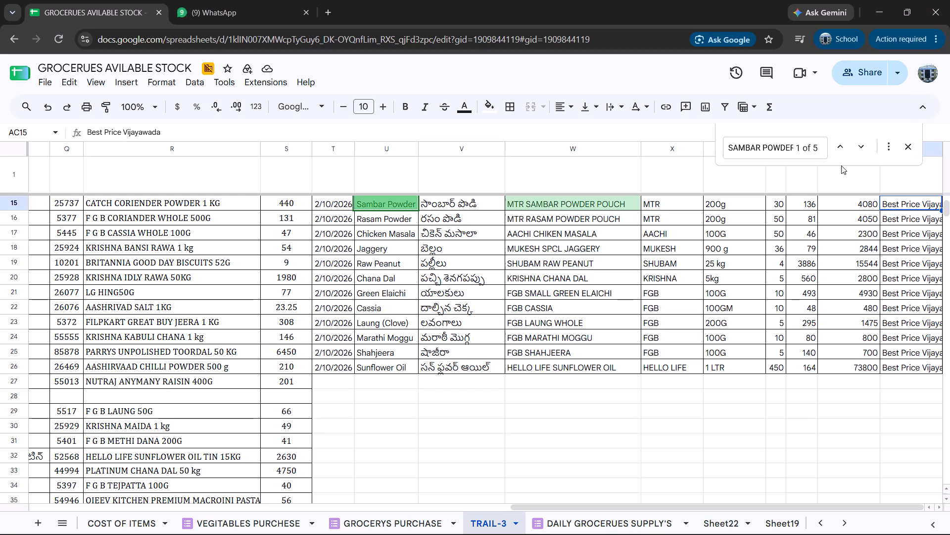
Return to the SAMBAR POWDER-mtr-100g match in row 70 and review the Wall mart column from there down to row 75.
left_click(835, 147)
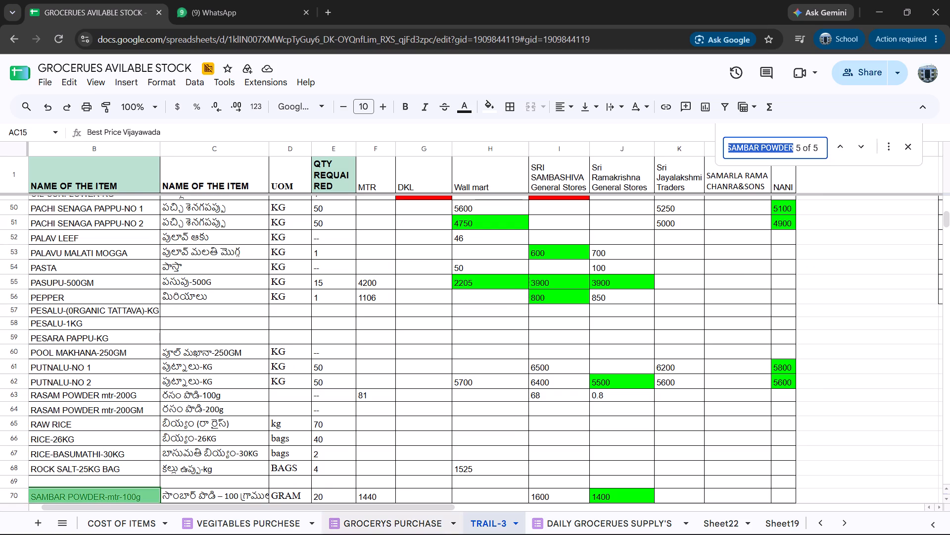
left_click(475, 494)
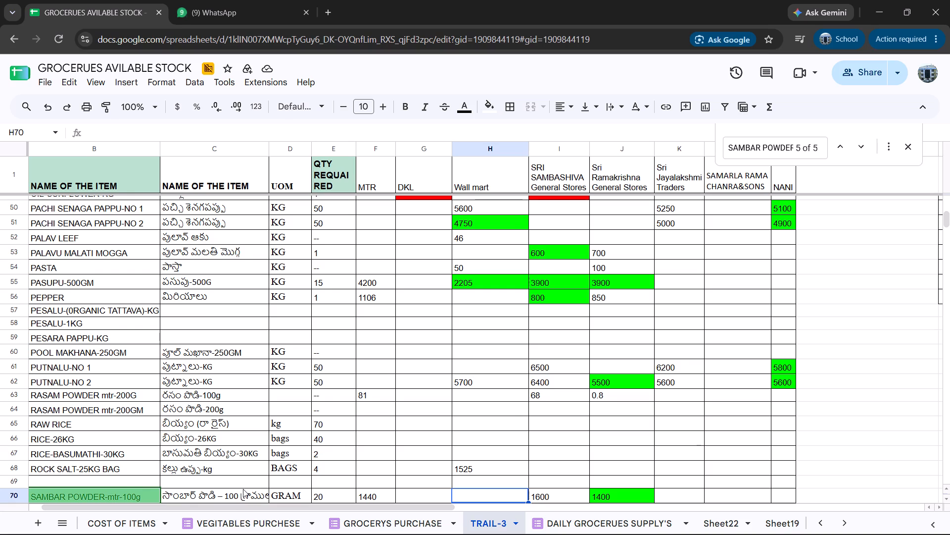
key("Down")
key("Down")
key("Down")
key("Down")
key("Down")
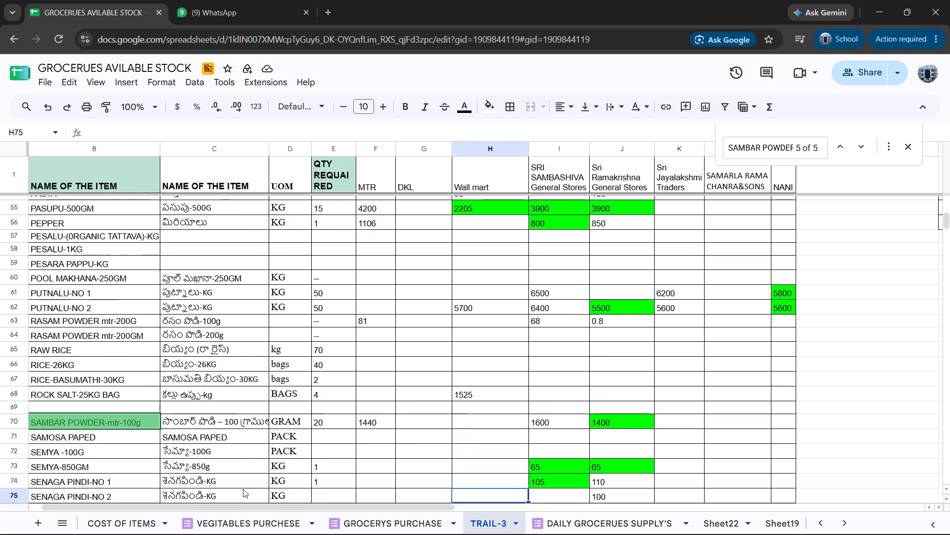
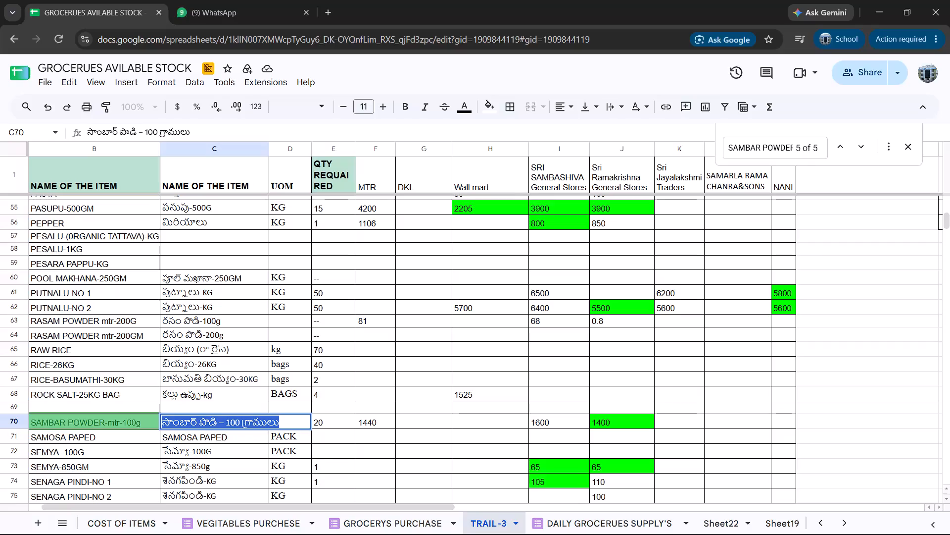
Change the weight in the Telugu name of Sambar Powder in row 70 to 200 grams.
left_click(250, 425)
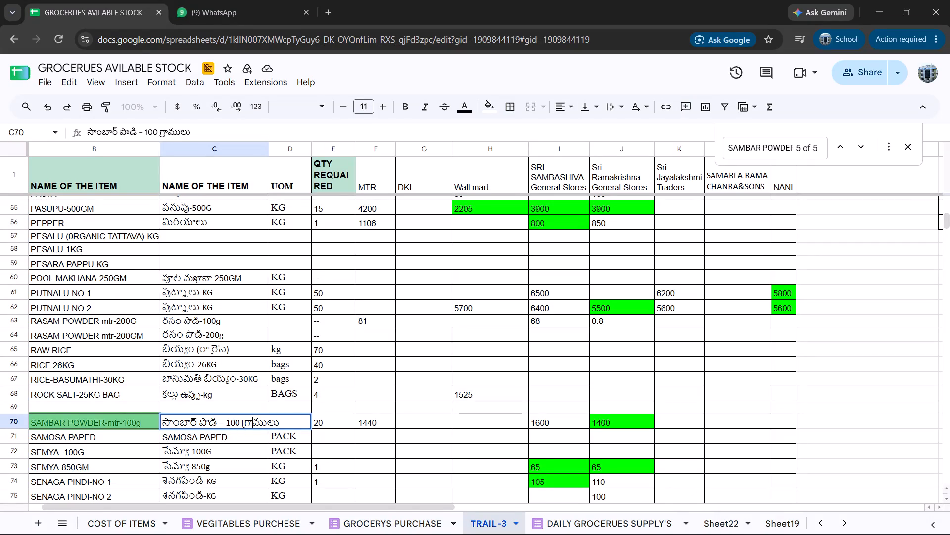
left_click(231, 421)
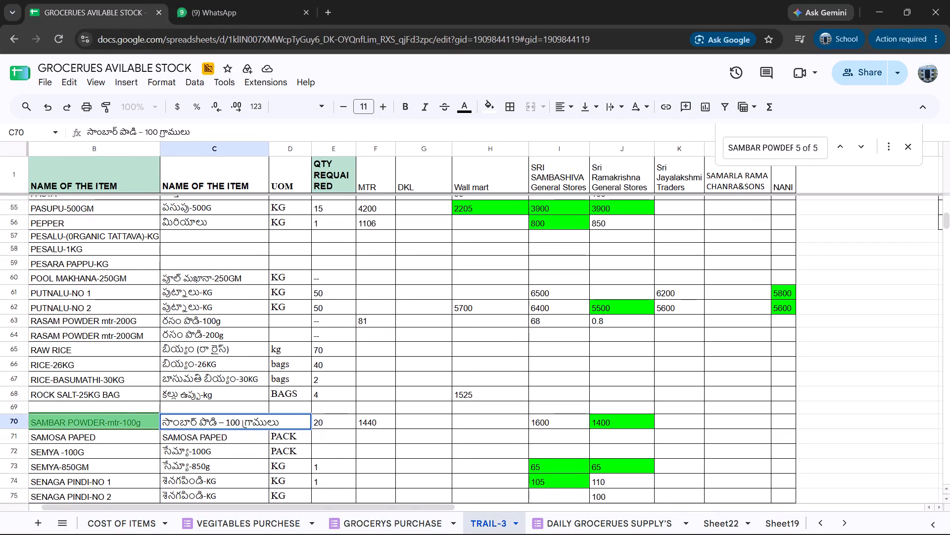
key("BackSpace")
key("2")
key("Right")
key("Right")
key("Right")
key("Right")
key("Right")
key("Right")
key("Right")
key("Right")
key("Right")
key("Right")
key("Right")
key("Right")
key("Right")
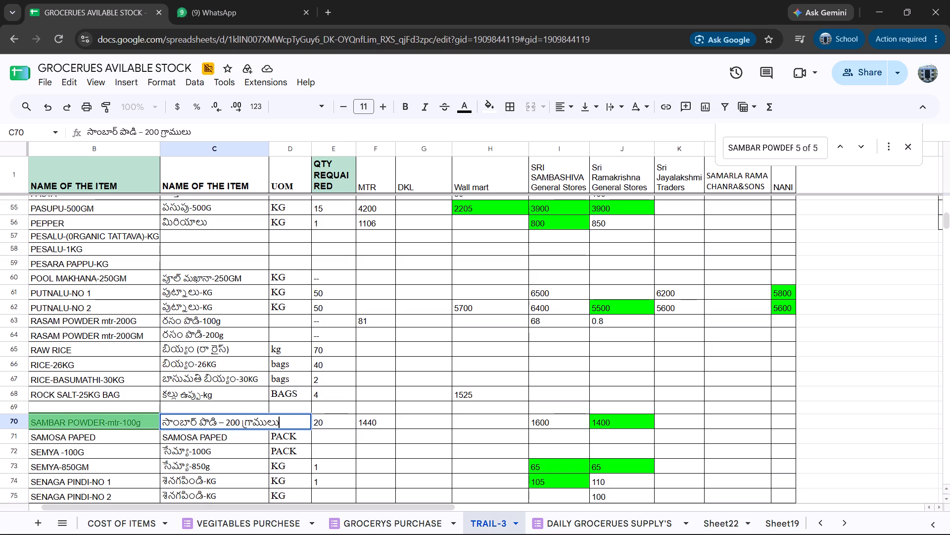
Set the required quantity for Sambar Powder in row 70 to 10.
left_click(337, 423)
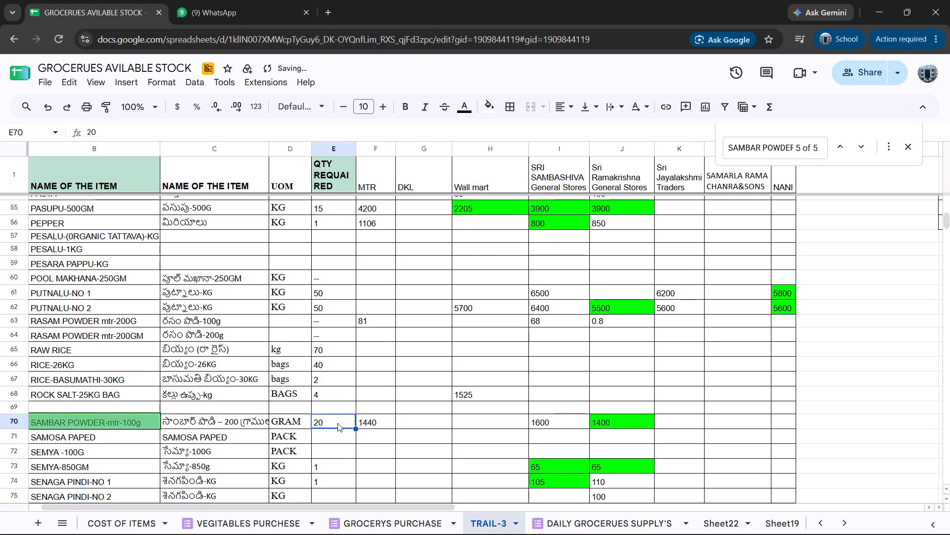
key("BackSpace")
type("10")
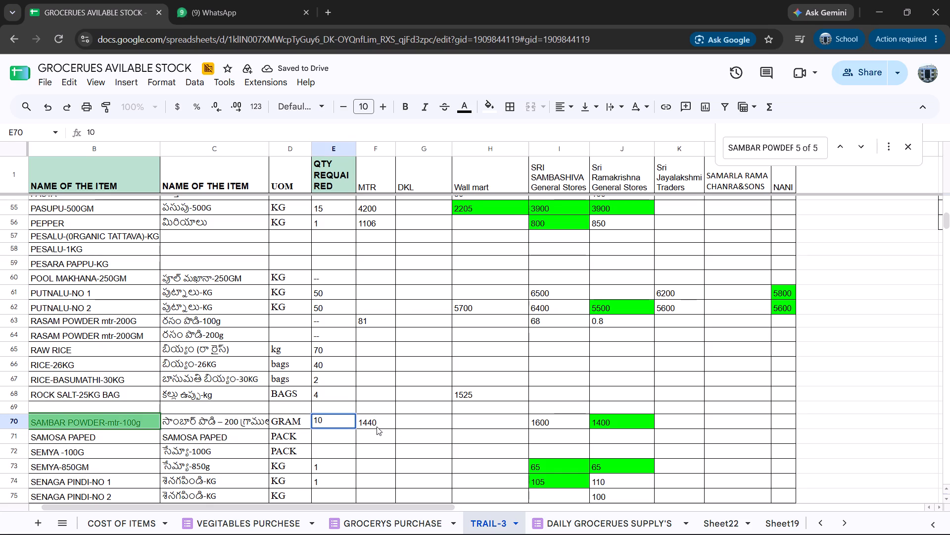
Update the MTR price formula for Sambar Powder in row 70 to =72*10.
double_click(377, 427)
key("BackSpace")
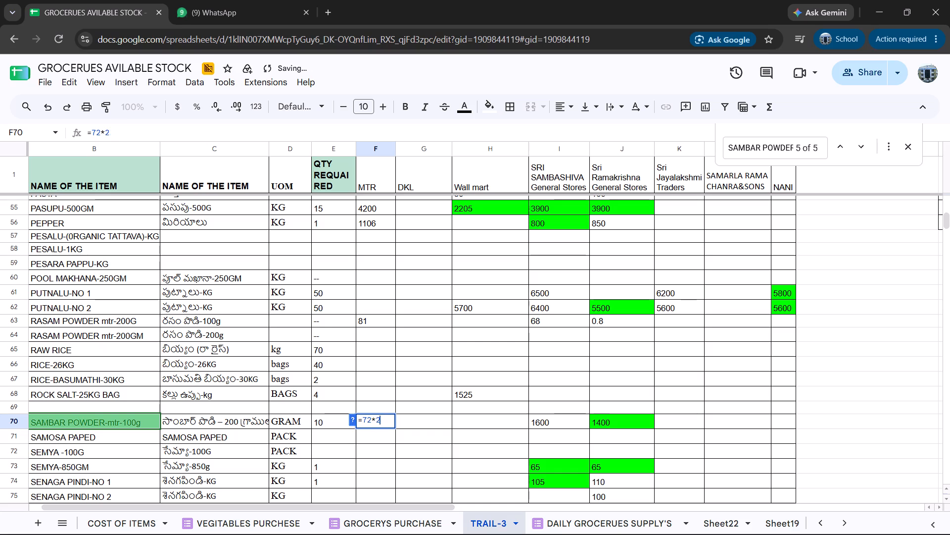
key("BackSpace")
type("10")
key("Right")
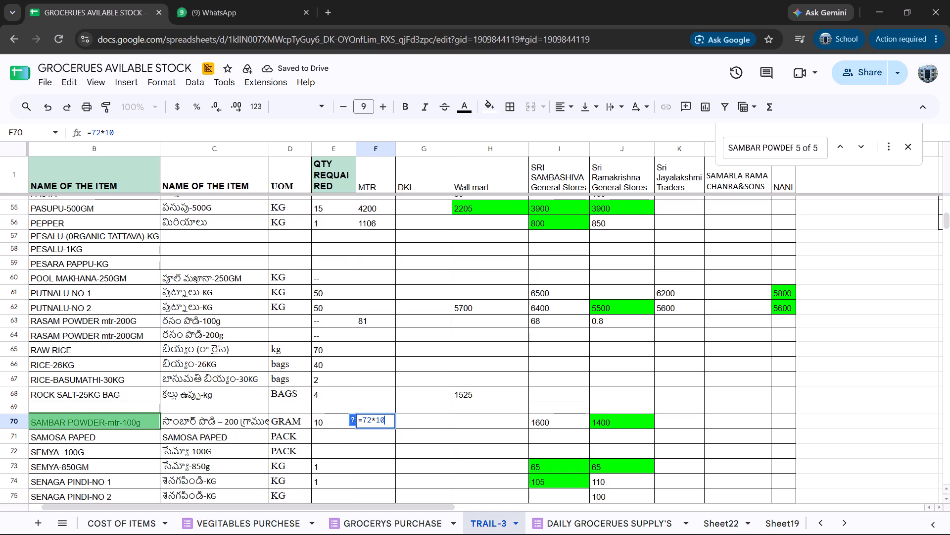
Update the Sri Sambashiva General Stores price formula for Sambar Powder in row 70 to =80*10.
left_click(544, 423)
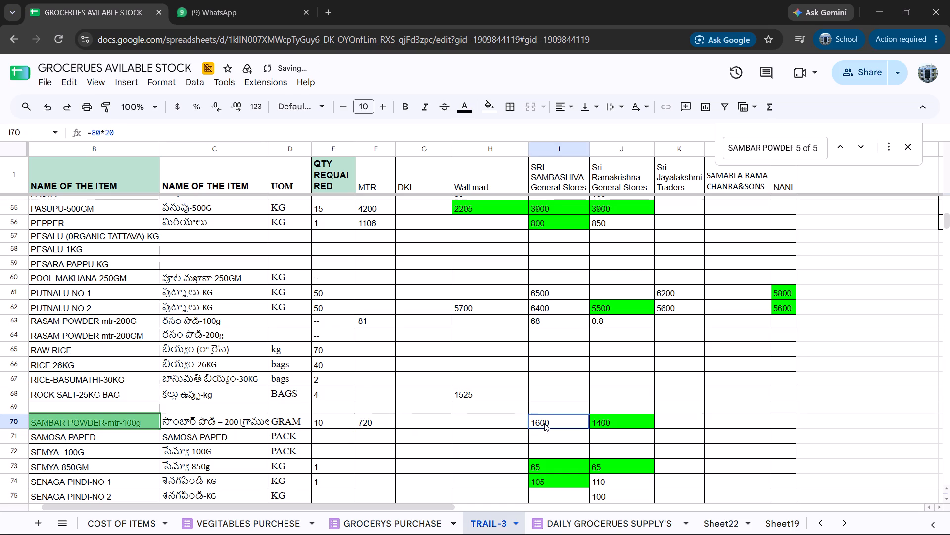
double_click(544, 423)
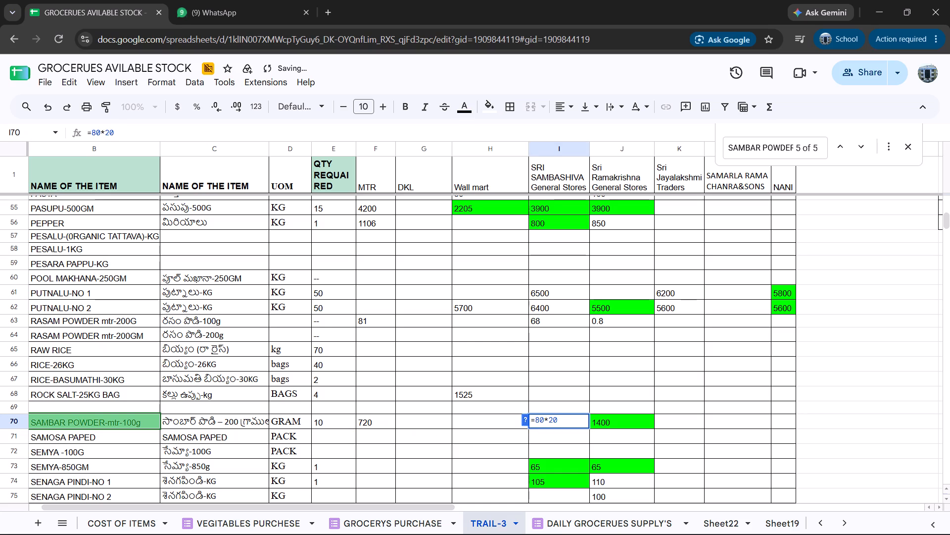
key("BackSpace")
key("BackSpace")
type("10")
key("Return")
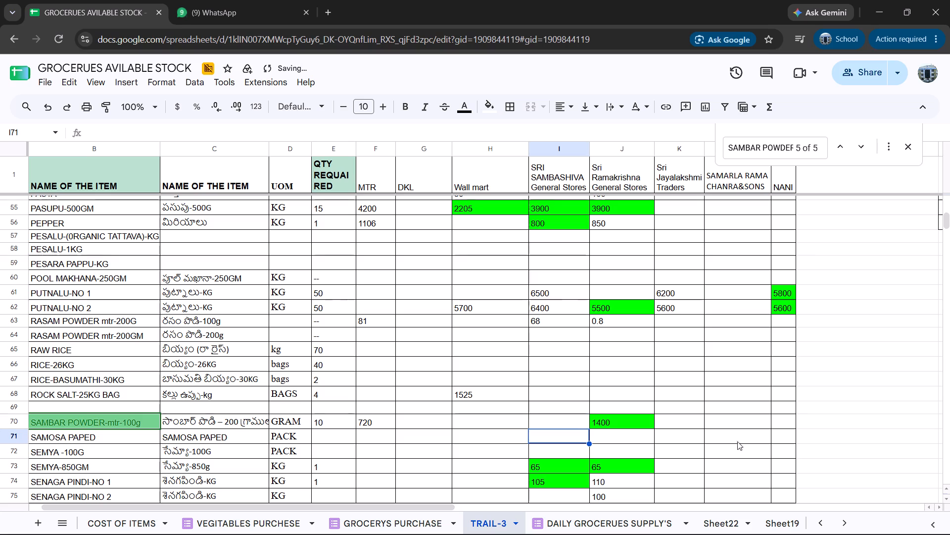
Update the Sri Ramakrishna General Stores price formula for Sambar Powder in row 70 to =70*10.
double_click(614, 420)
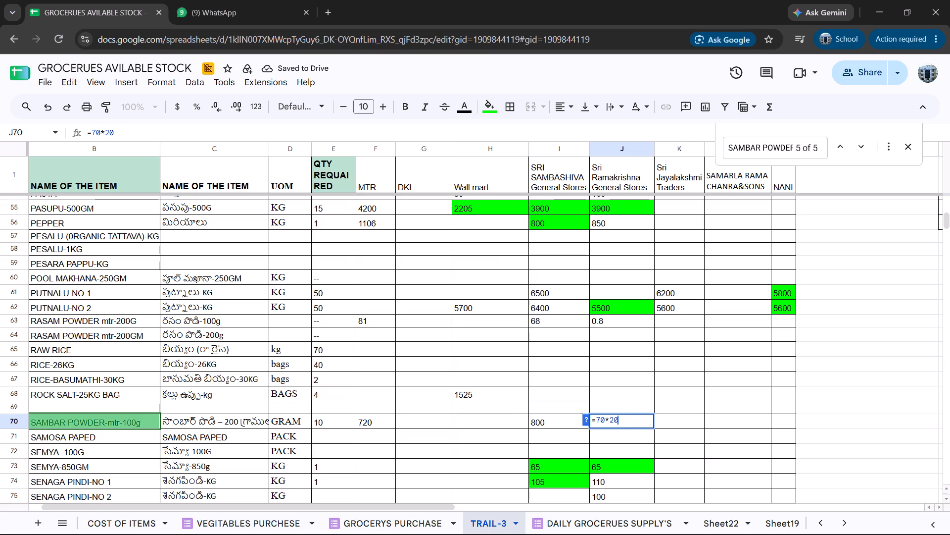
key("BackSpace")
key("BackSpace")
type("10")
key("Return")
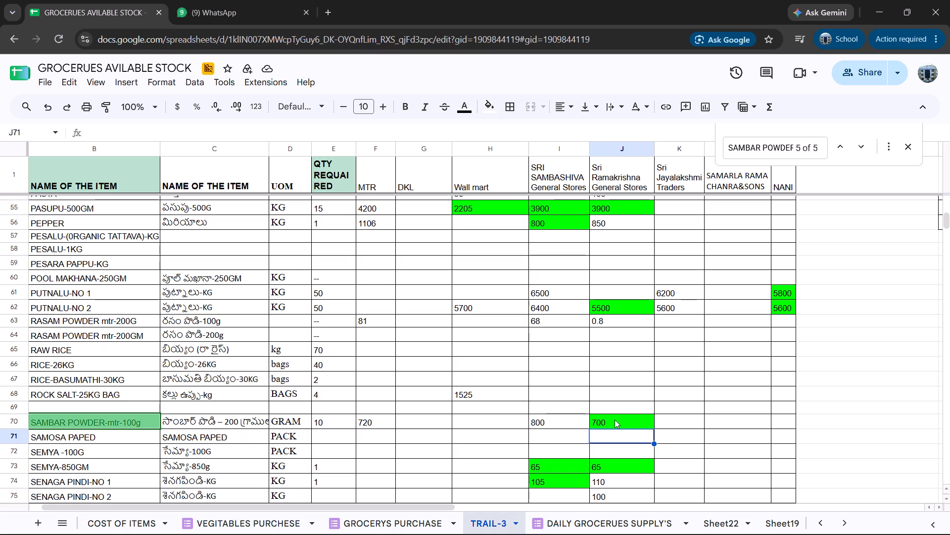
Rename the English item name in row 70 as SAMBAR POWDER-mtr-200g.
triple_click(132, 417)
left_click(123, 417)
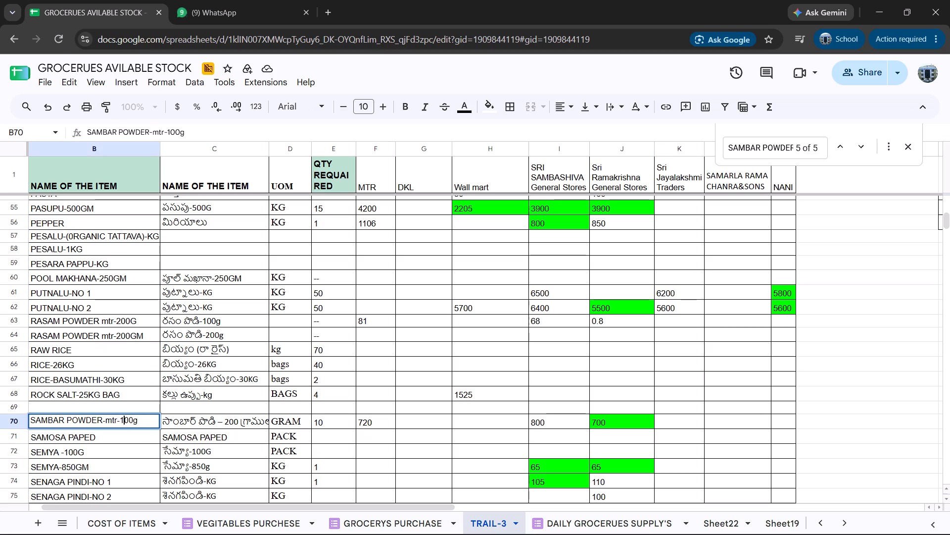
key("BackSpace")
key("2")
key("Return")
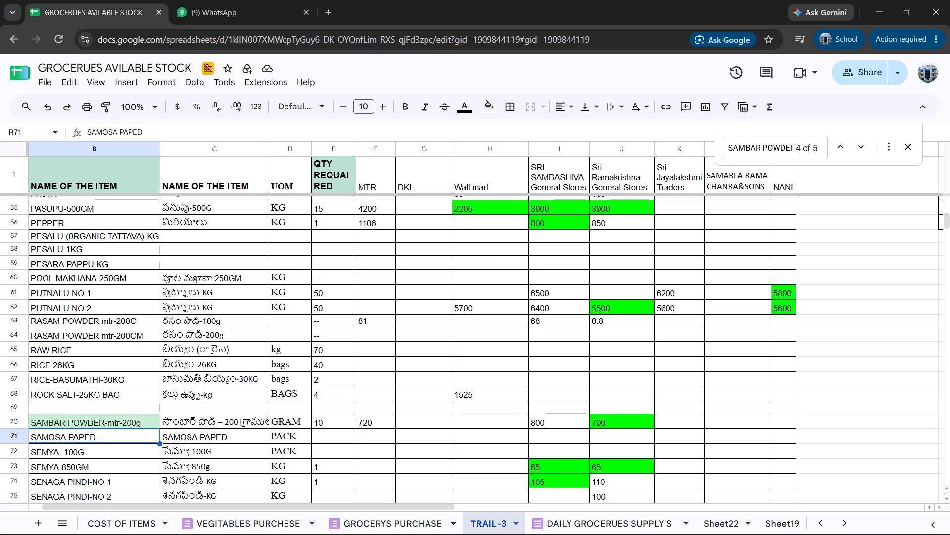
Enter the Wall mart total price for Sambar Powder in row 70 as =136*10 and recheck the formula.
left_click(364, 420)
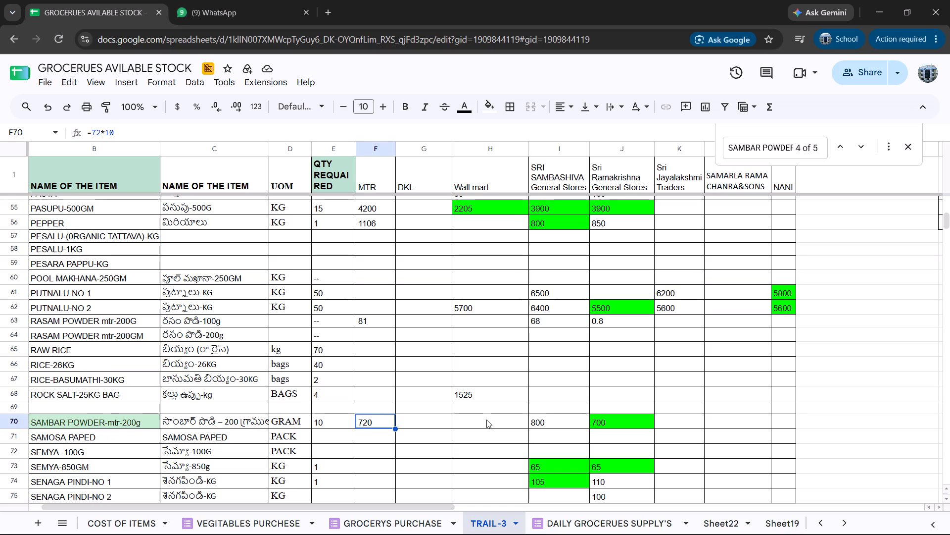
left_click(486, 420)
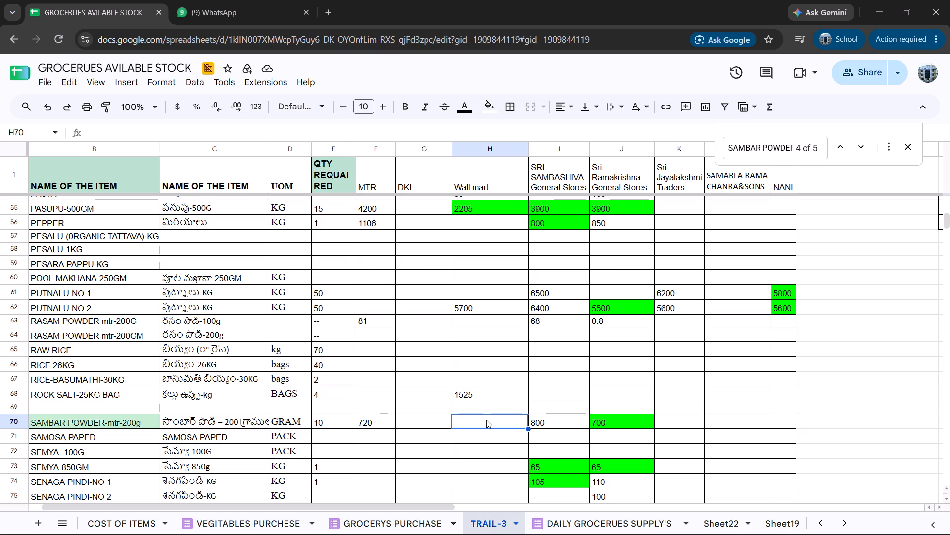
key("equal")
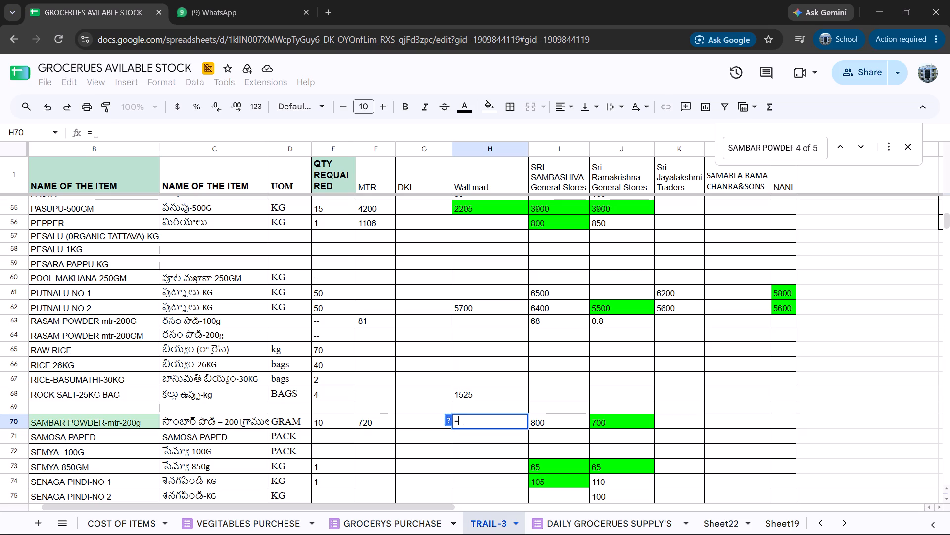
type("13")
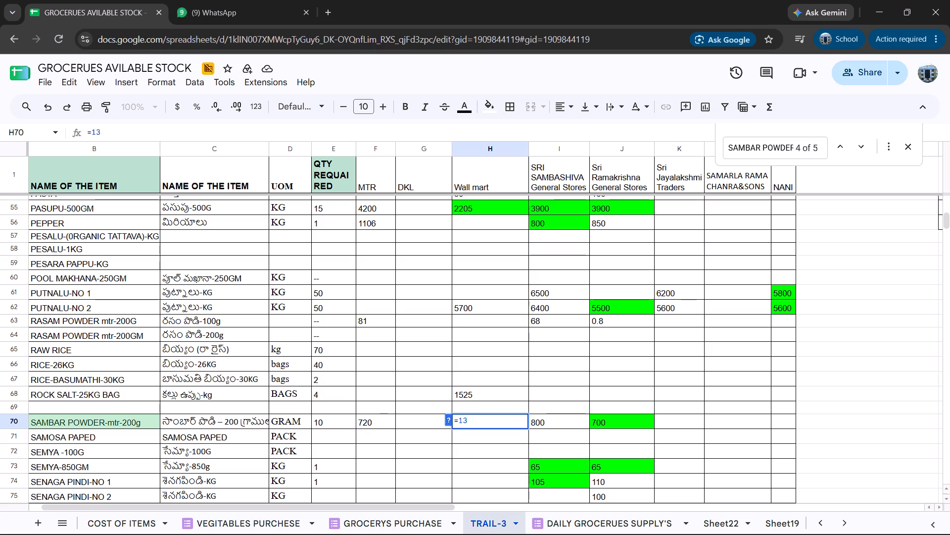
key("6")
type("*10")
key("Return")
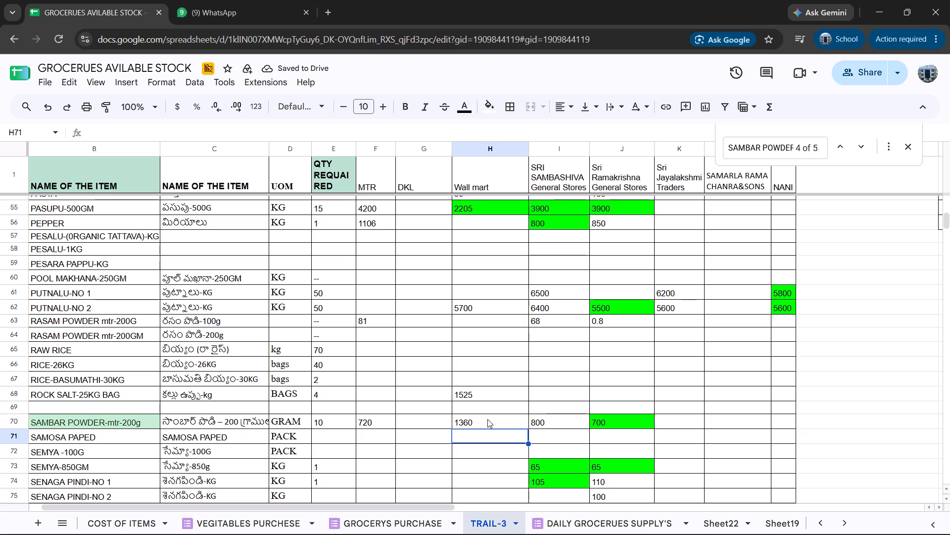
double_click(483, 419)
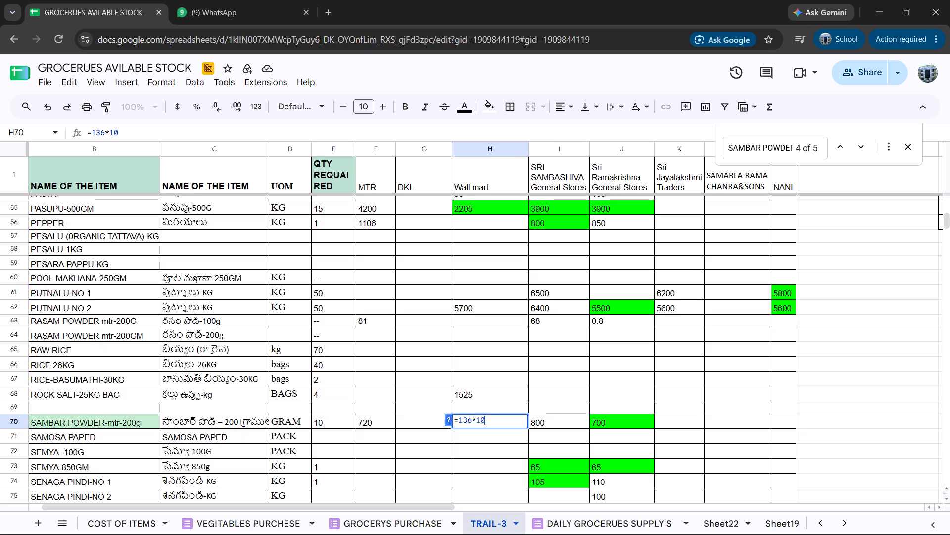
left_click(478, 437)
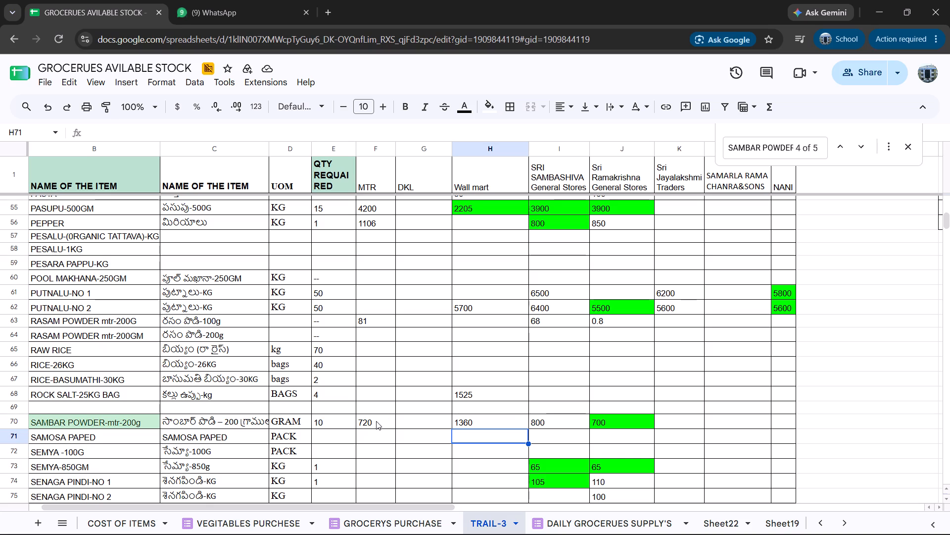
Change the unit price in the MTR formula for Sambar Powder in row 70 to 132, giving =132*10.
double_click(376, 421)
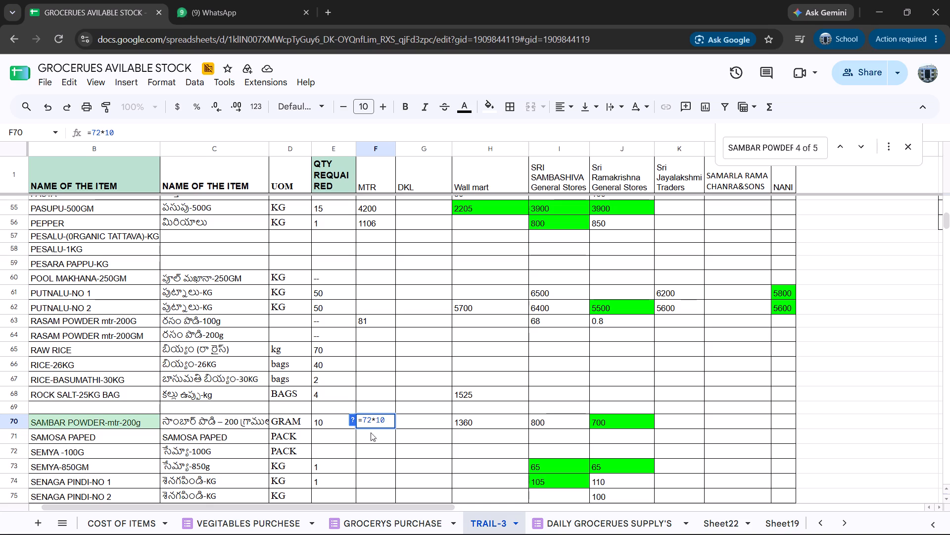
left_click(370, 417)
key("BackSpace")
key("BackSpace")
type("132")
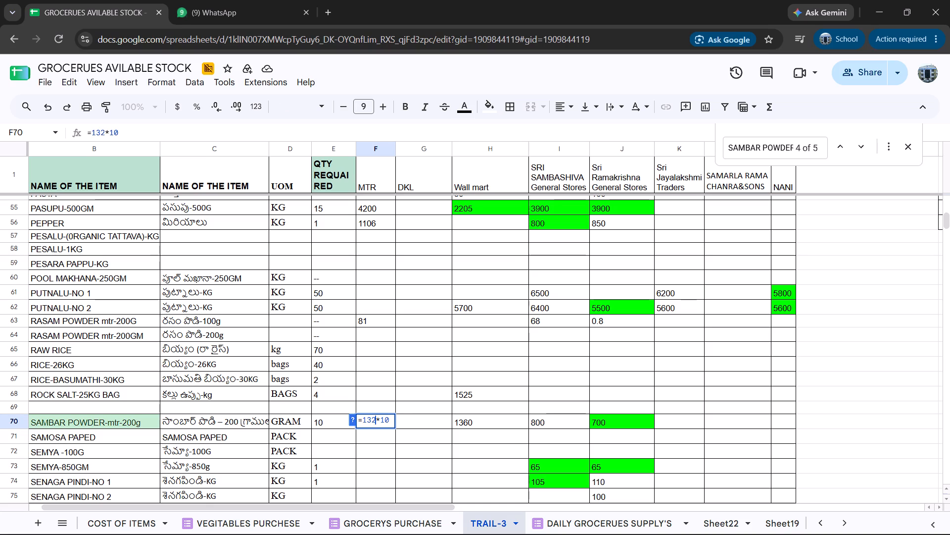
key("Return")
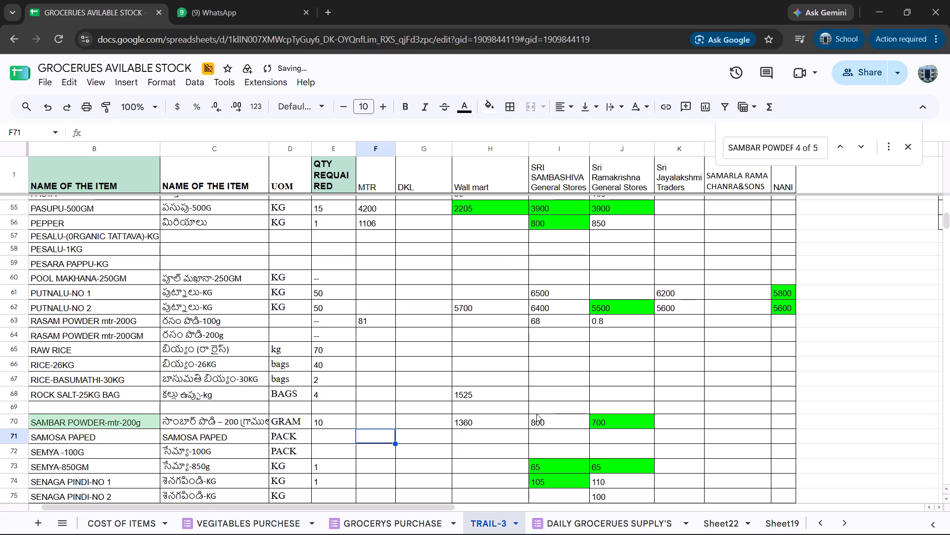
Change the unit price in the Sri Sambashiva General Stores formula for Sambar Powder to 160, giving =160*10.
double_click(545, 424)
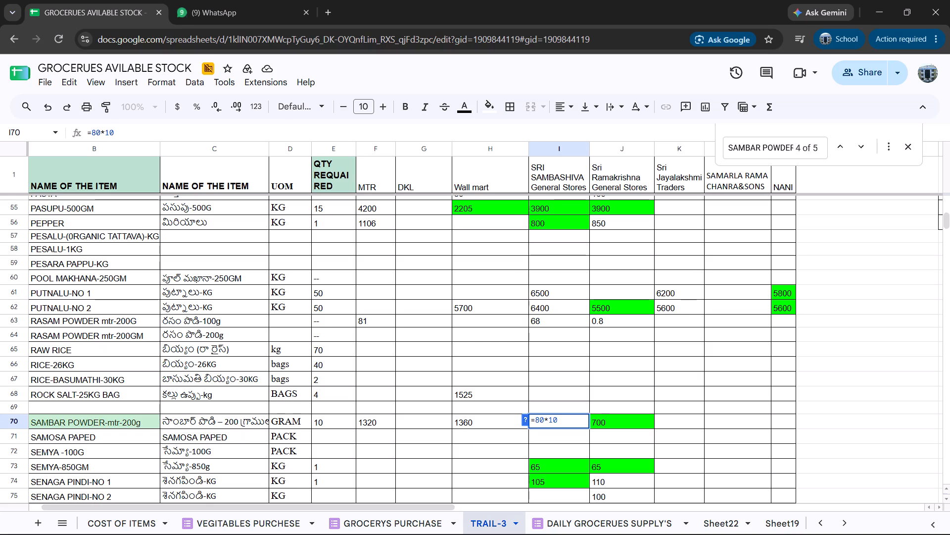
left_click(543, 417)
key("BackSpace")
key("BackSpace")
type("160")
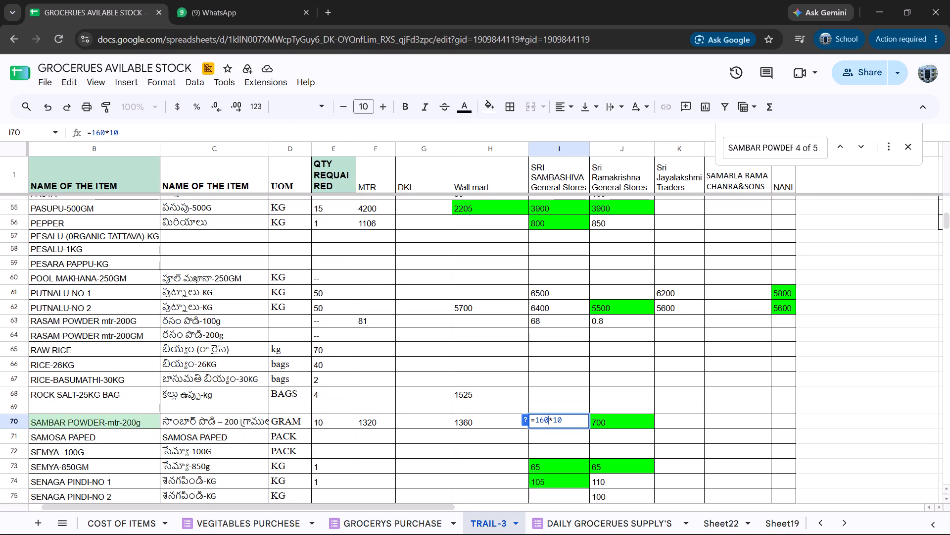
key("Return")
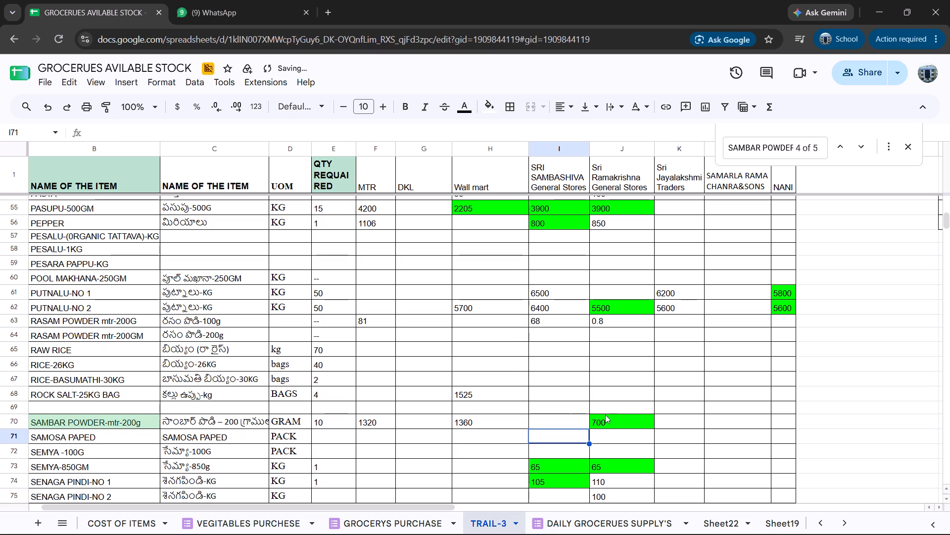
Change the unit price in the Sri Ramakrishna General Stores formula for Sambar Powder to 140, giving =140*10.
double_click(609, 421)
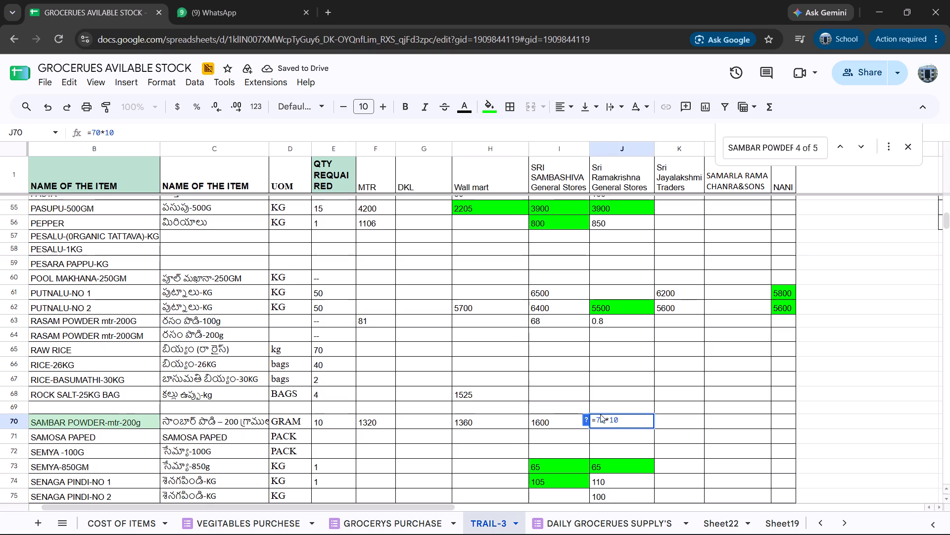
left_click(601, 418)
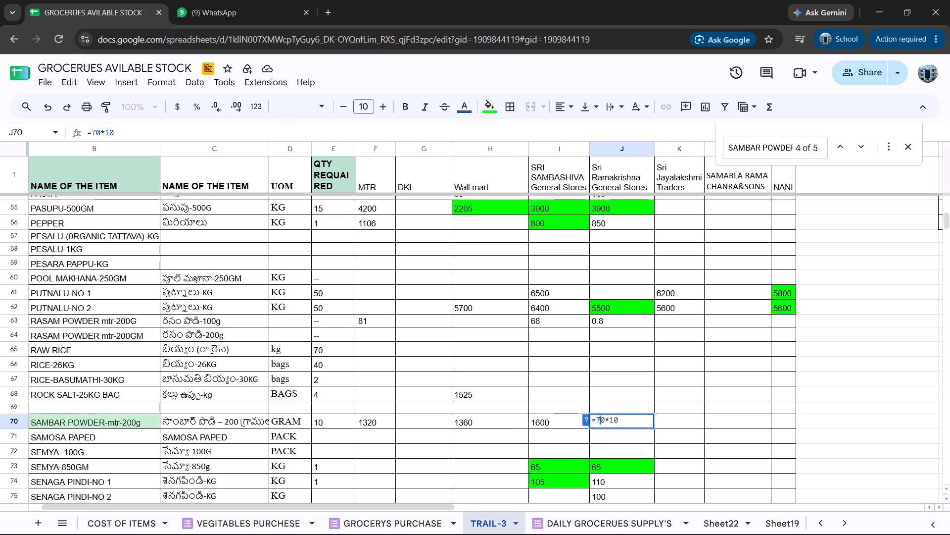
key("BackSpace")
type("14")
key("Return")
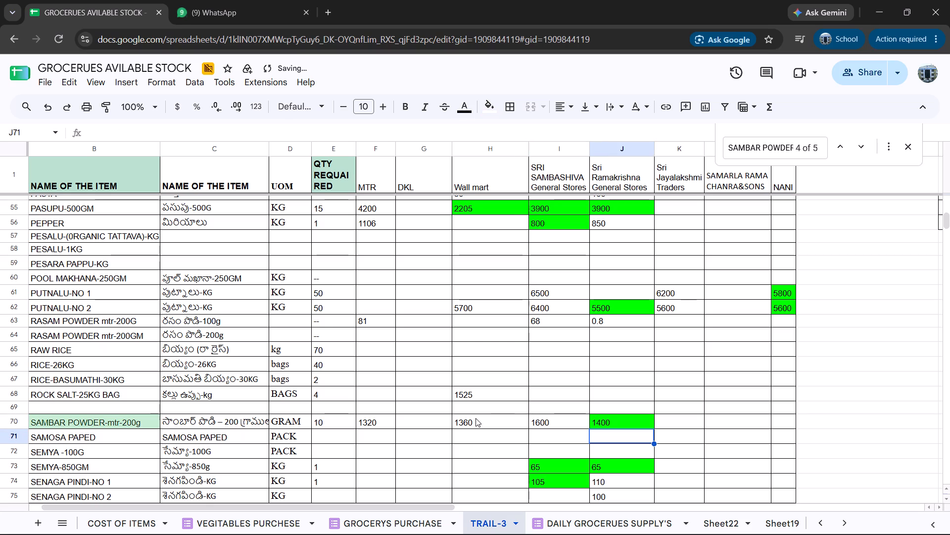
Fill the MTR and Wall mart total price cells for Sambar Powder in row 70 with bright green.
left_click(373, 423)
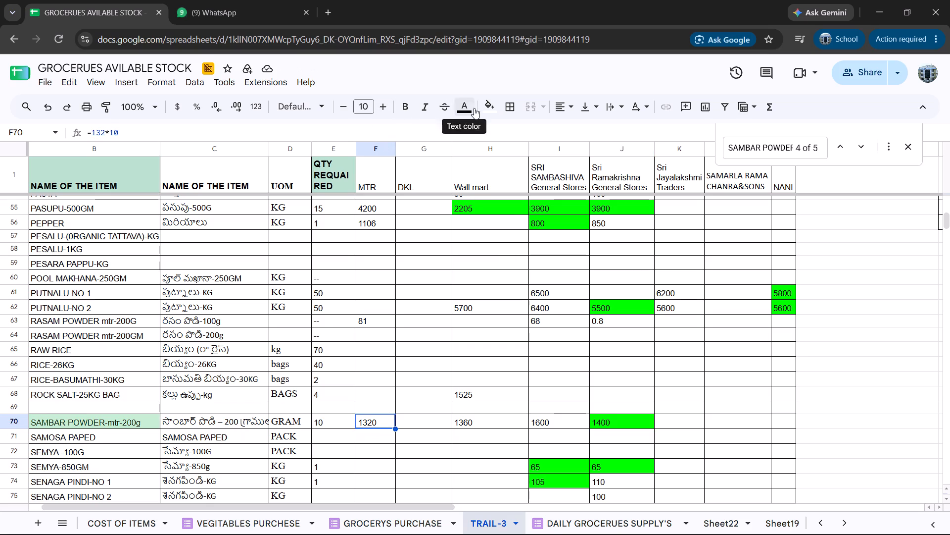
left_click(482, 109)
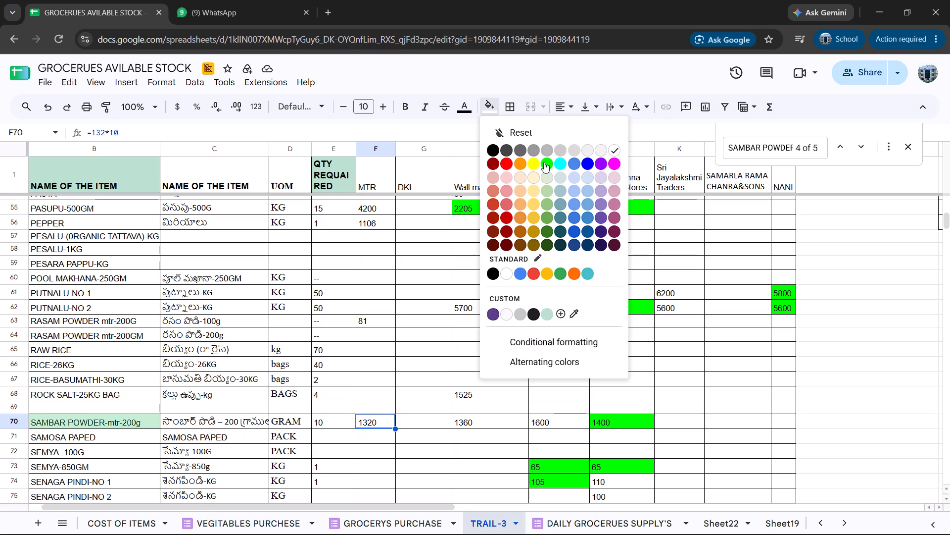
left_click(544, 162)
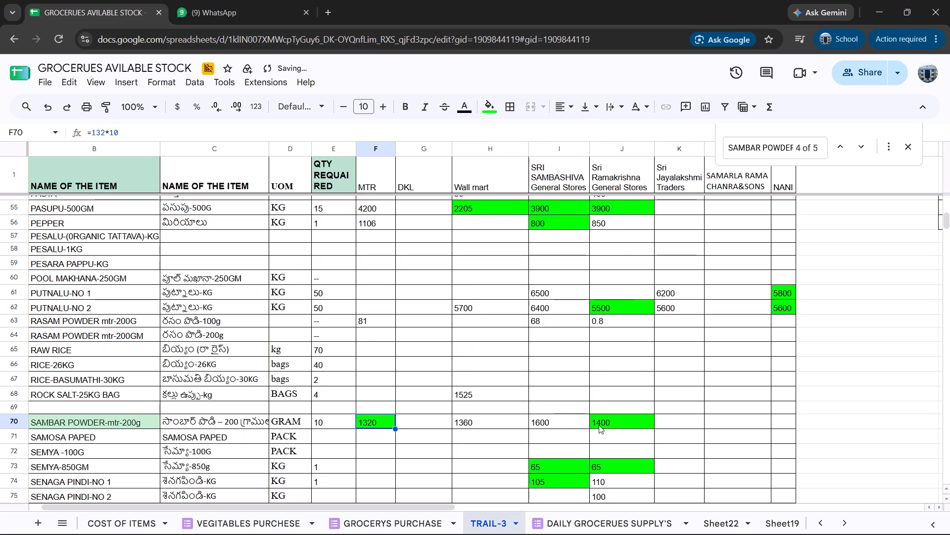
left_click(501, 428)
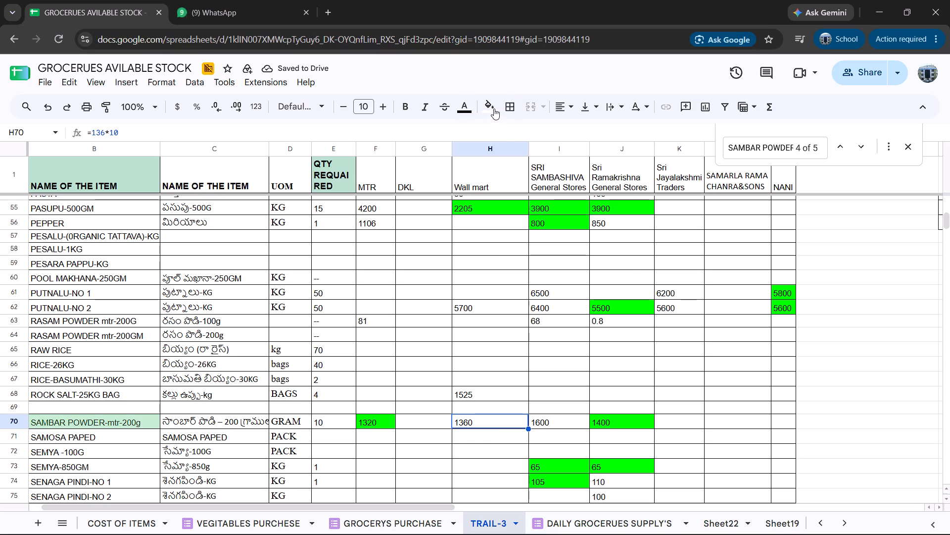
left_click(493, 107)
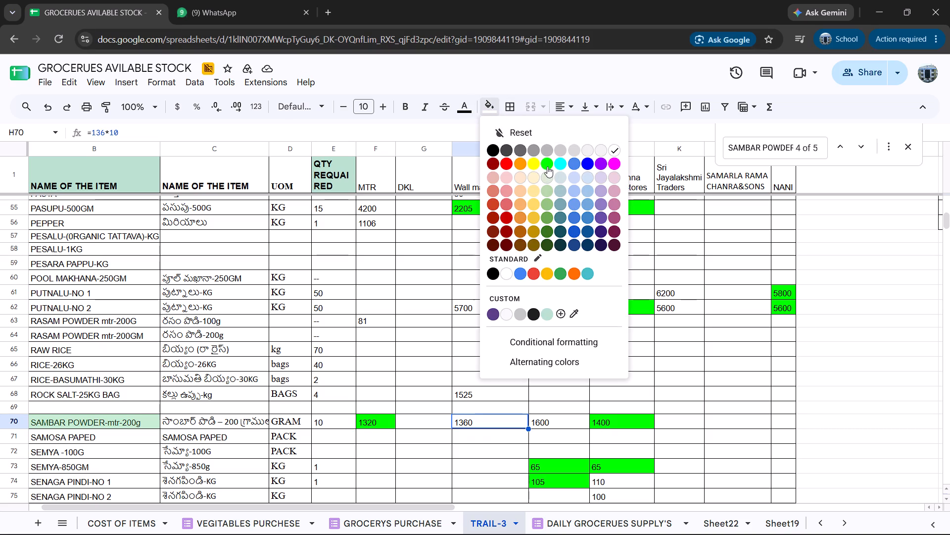
left_click(547, 164)
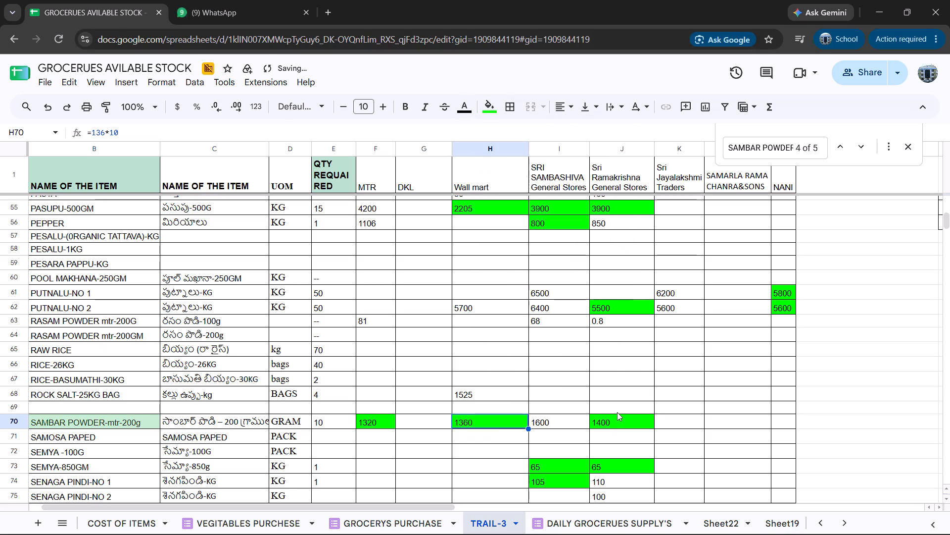
Change the fill of the Sri Ramakrishna General Stores price for Sambar Powder in row 70 to white.
left_click(617, 412)
left_click(612, 428)
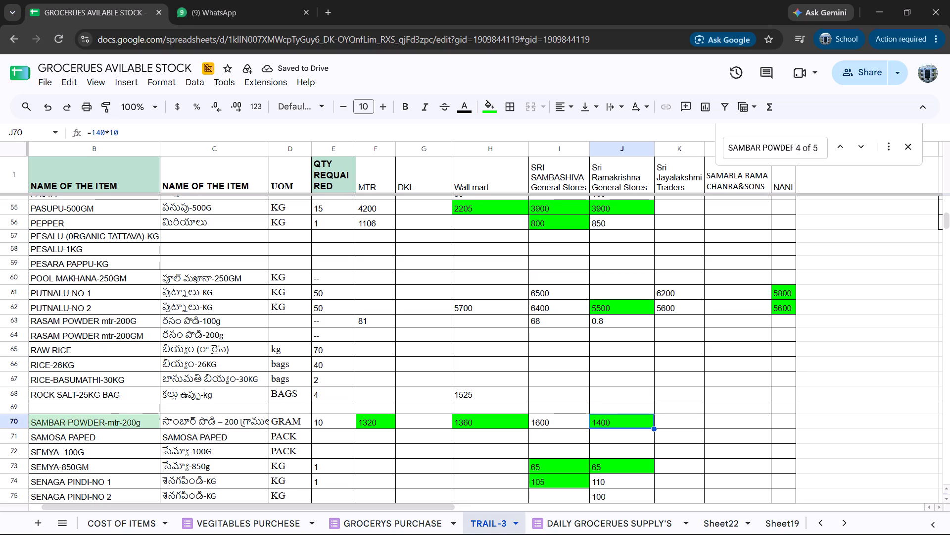
left_click_drag(491, 113, 538, 180)
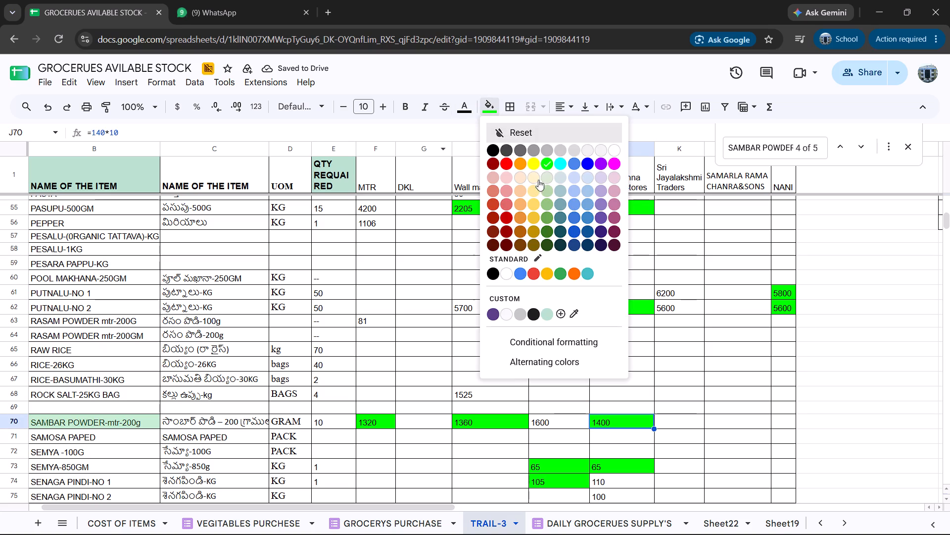
left_click_drag(538, 180, 616, 152)
left_click(616, 152)
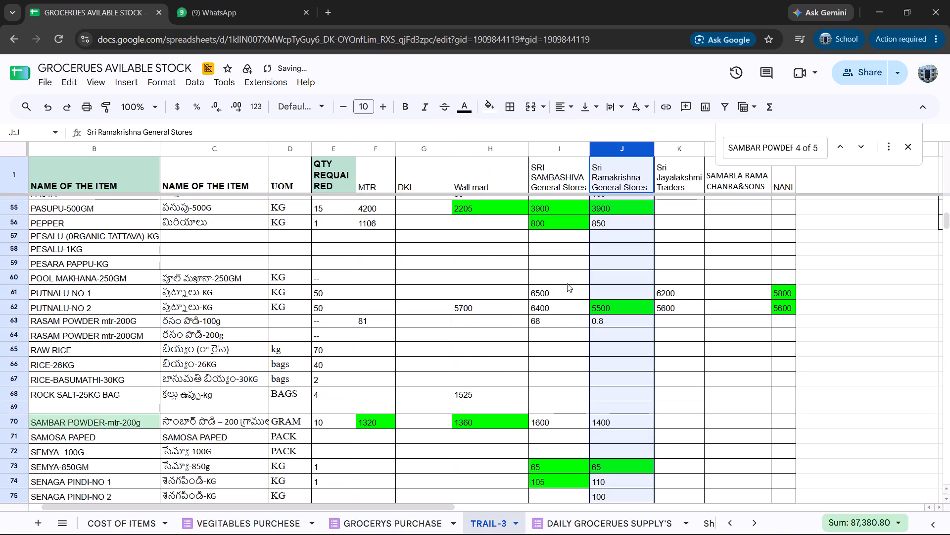
Open the SAMOSA PAPED item name in row 71 for editing and select its entire text.
left_click(611, 365)
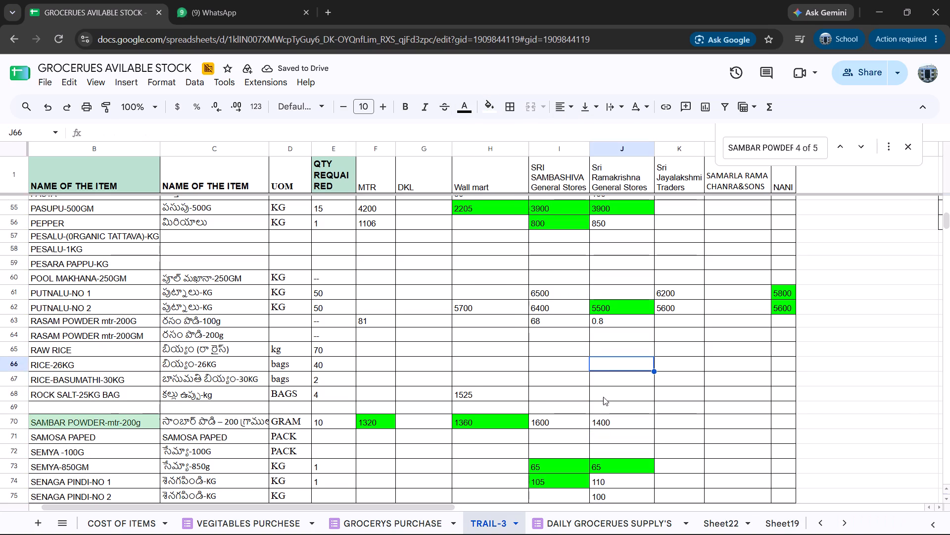
left_click(380, 436)
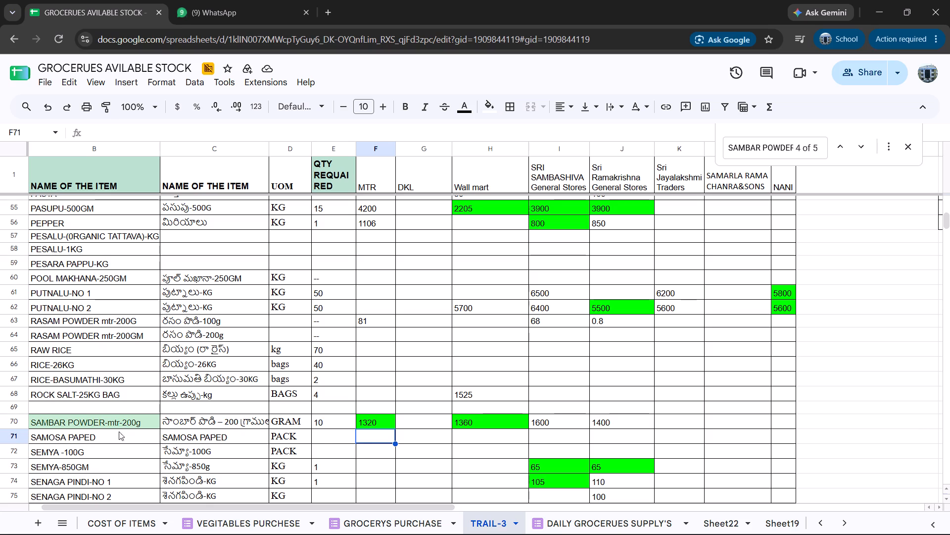
double_click(104, 437)
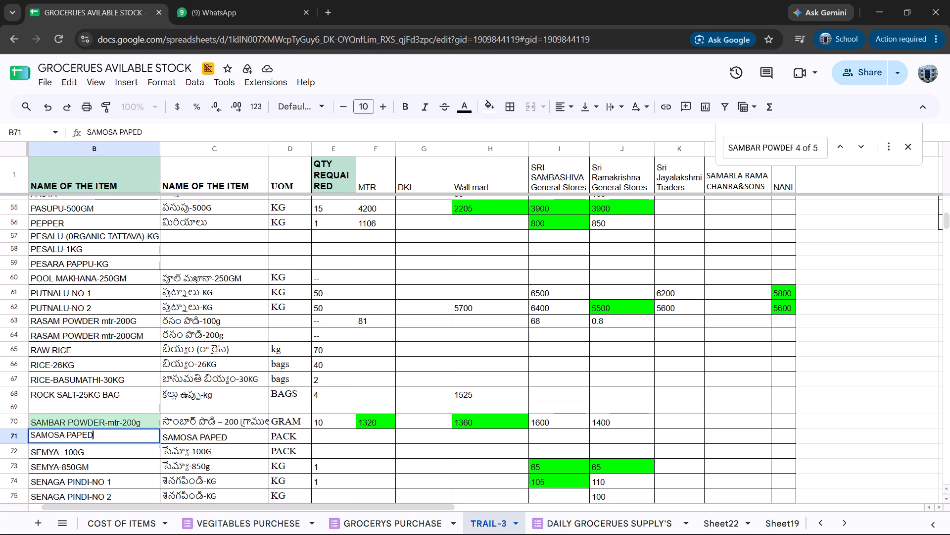
left_click_drag(104, 437, 0, 440)
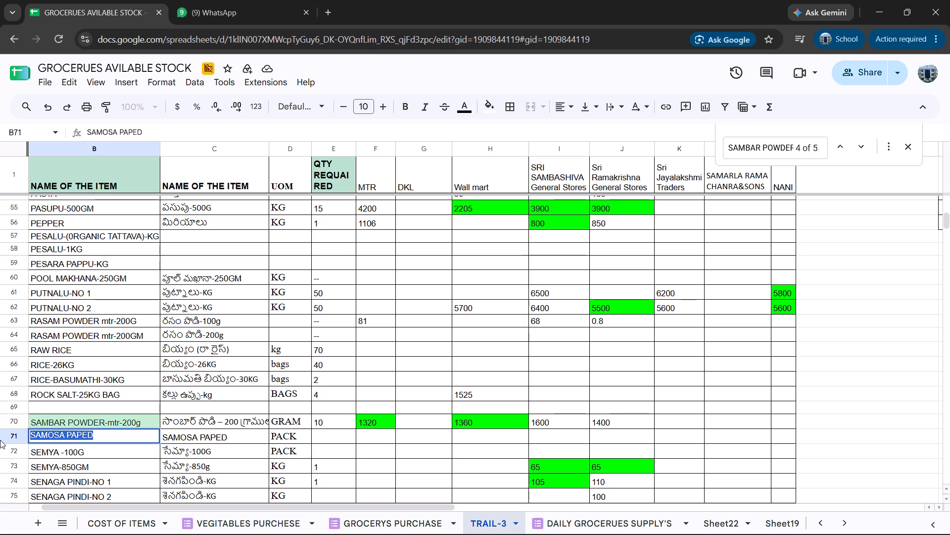
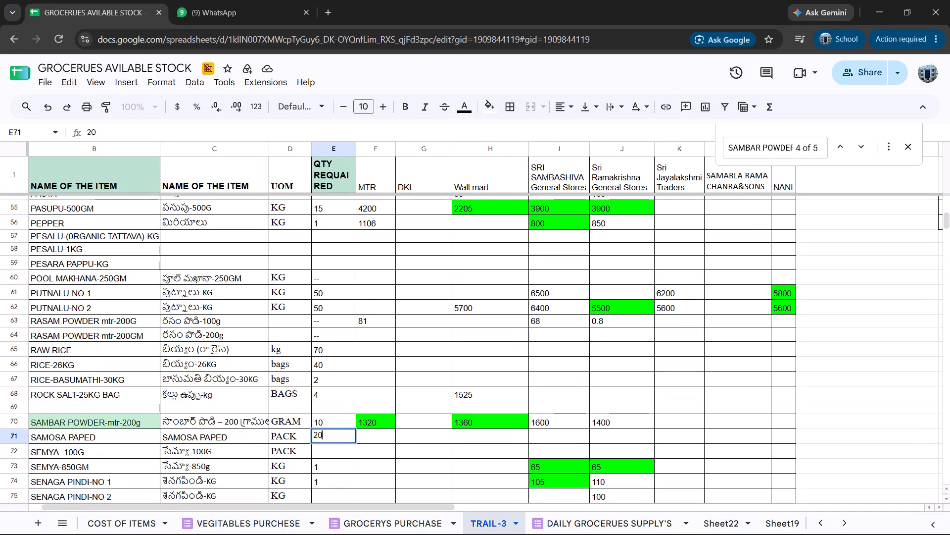
Enter 20 as the required quantity for Samosa Paped in row 71 and select its MTR price cell.
key("Right")
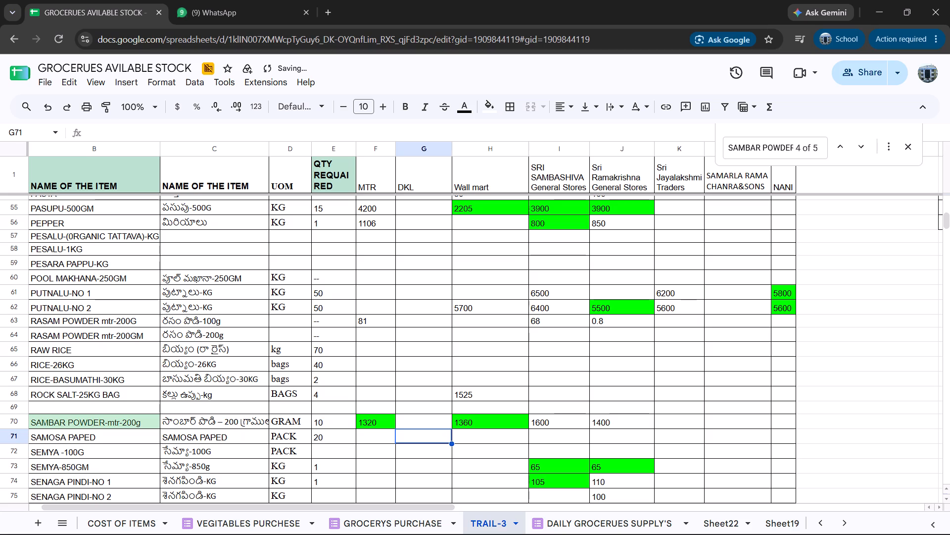
key("Left")
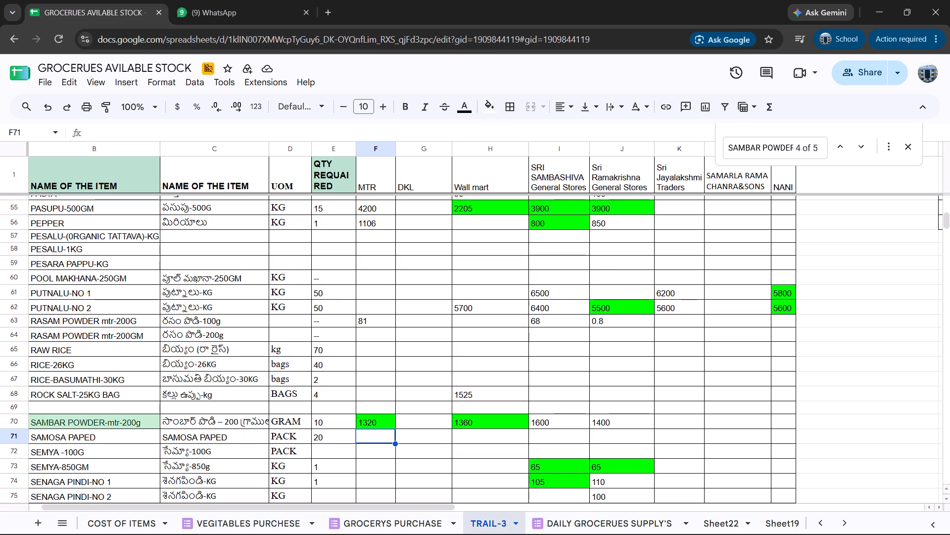
Enter 1350 as the MTR total price for Samosa Paped in row 71.
key("1")
type("35")
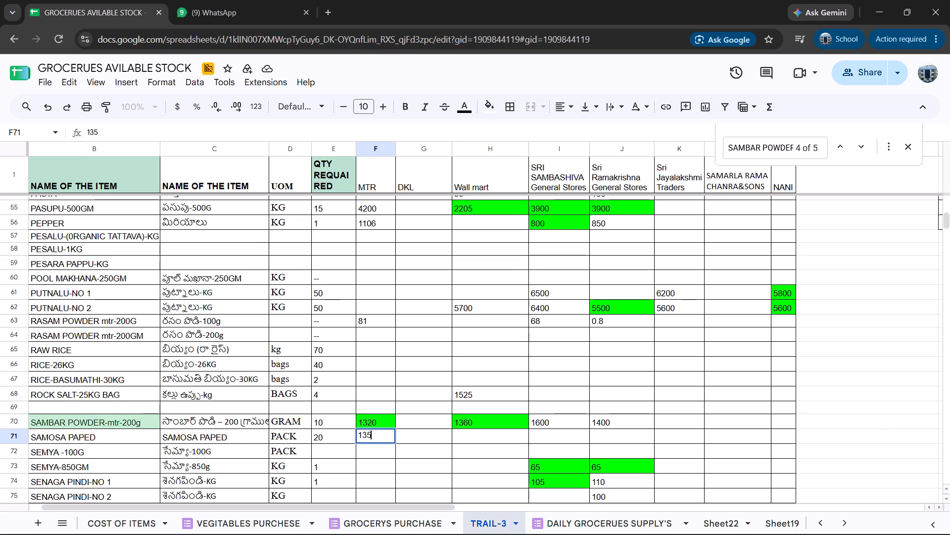
key("0")
key("Return")
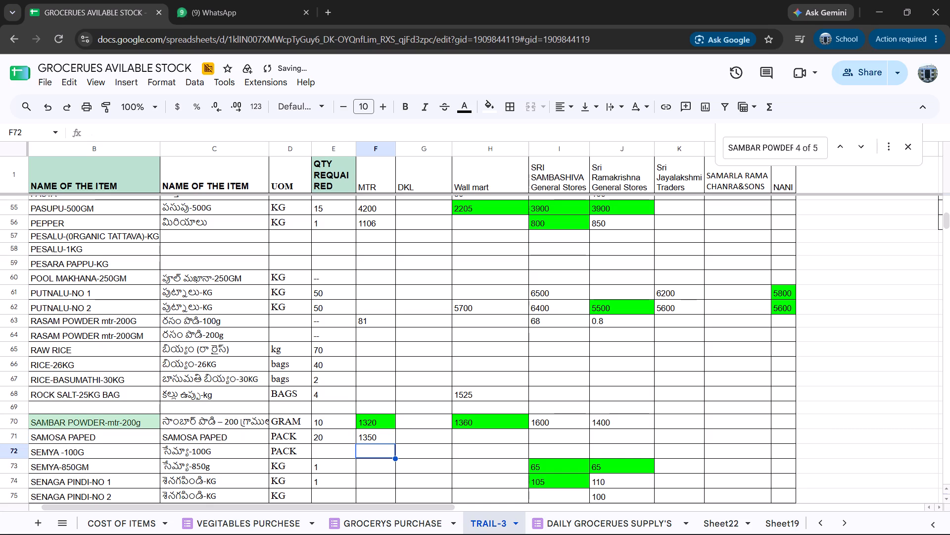
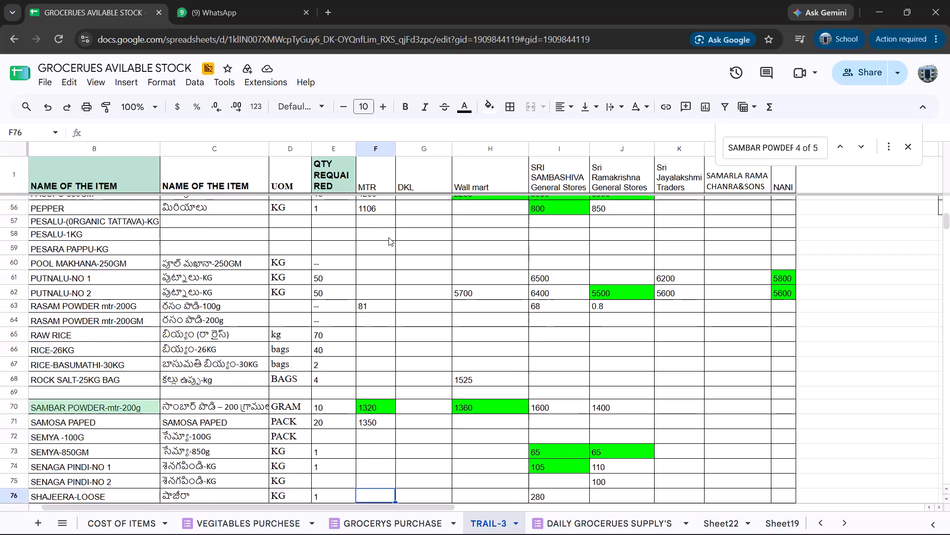
Review the item rows from Shajeera-Loose down to Tomato Sauce for required quantities and supplier prices.
key("Down")
key("Down")
key("Down")
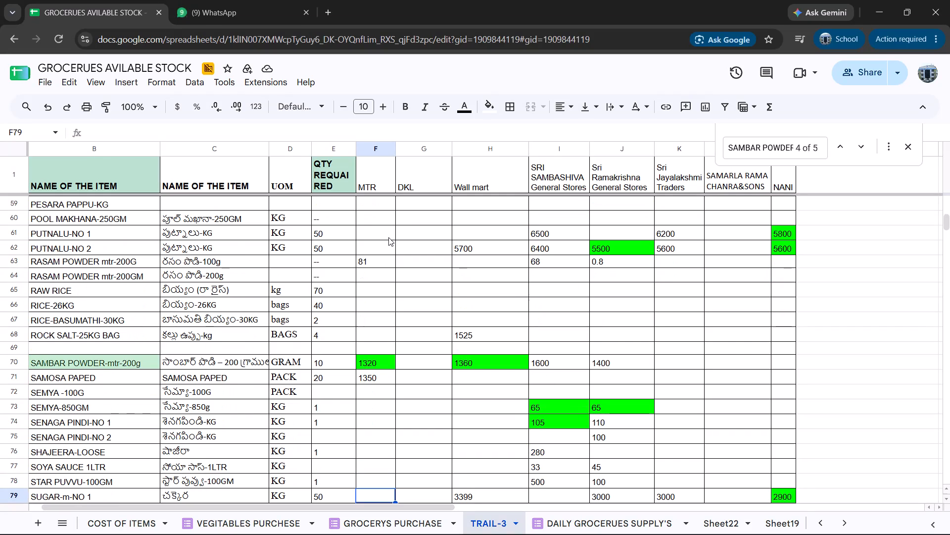
key("Down")
key("Down")
key("Down")
key("Down")
key("Down")
key("Down")
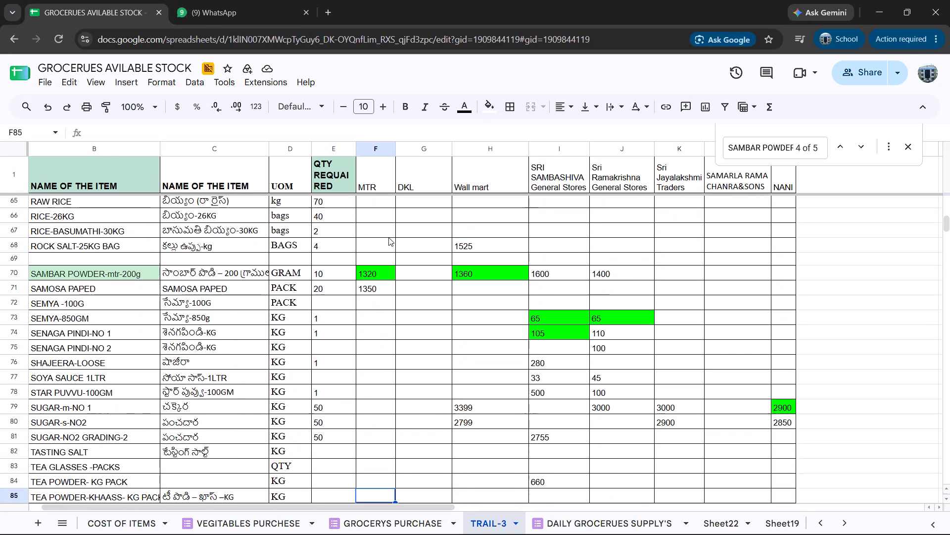
key("Down")
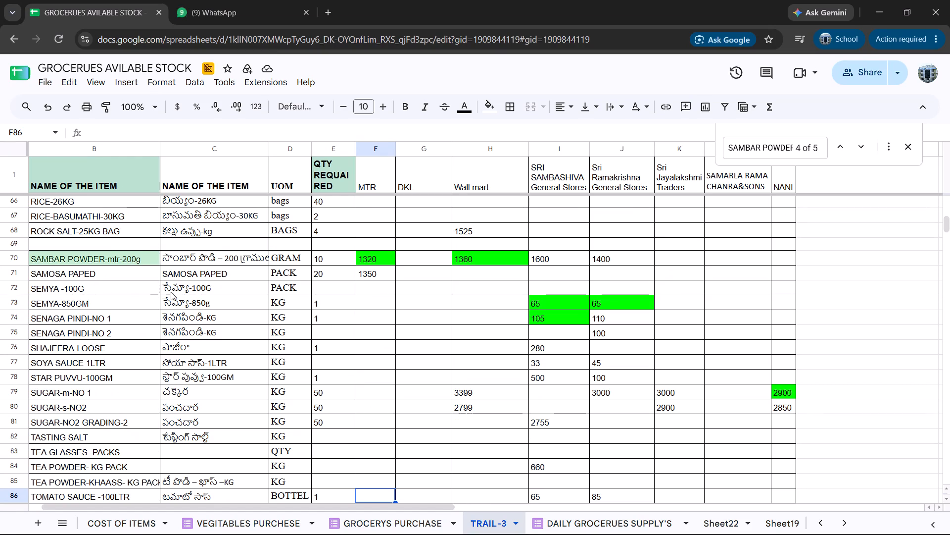
Fill the SEMYA -100G row 72 with magenta from the item name through the NANI column.
left_click(40, 293)
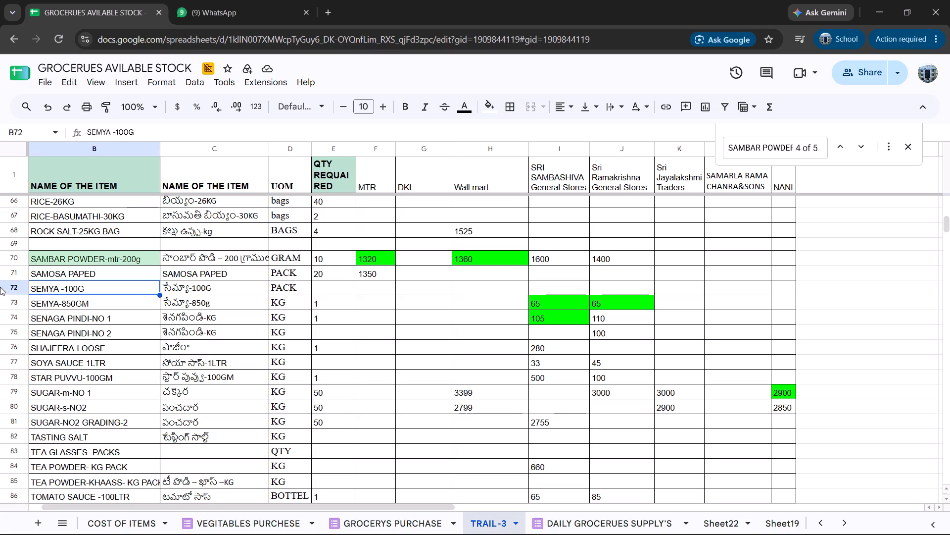
left_click(74, 287)
left_click_drag(74, 287, 547, 300)
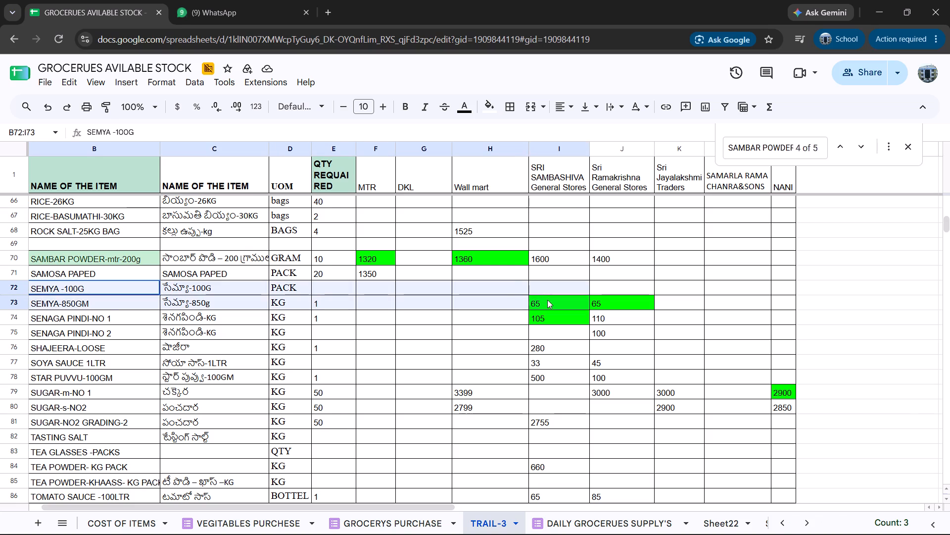
left_click_drag(547, 300, 785, 290)
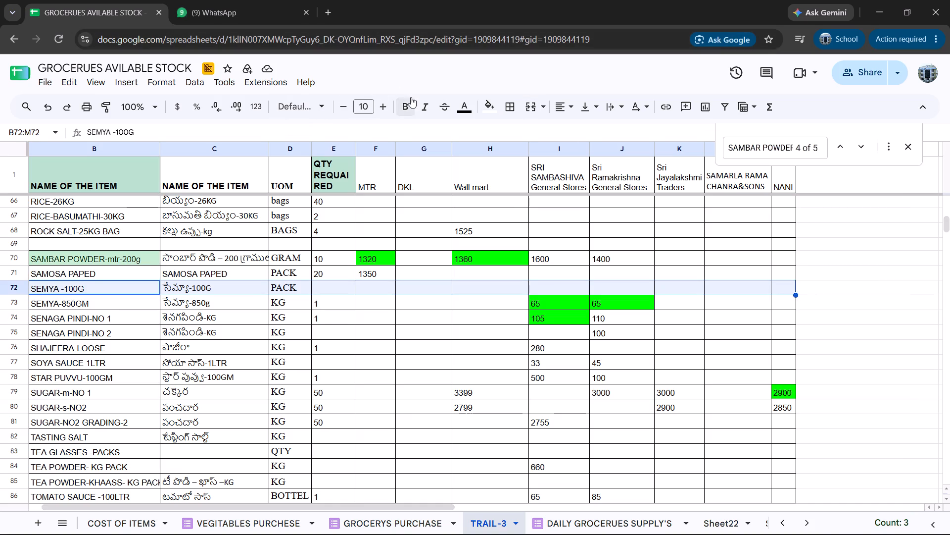
left_click(488, 110)
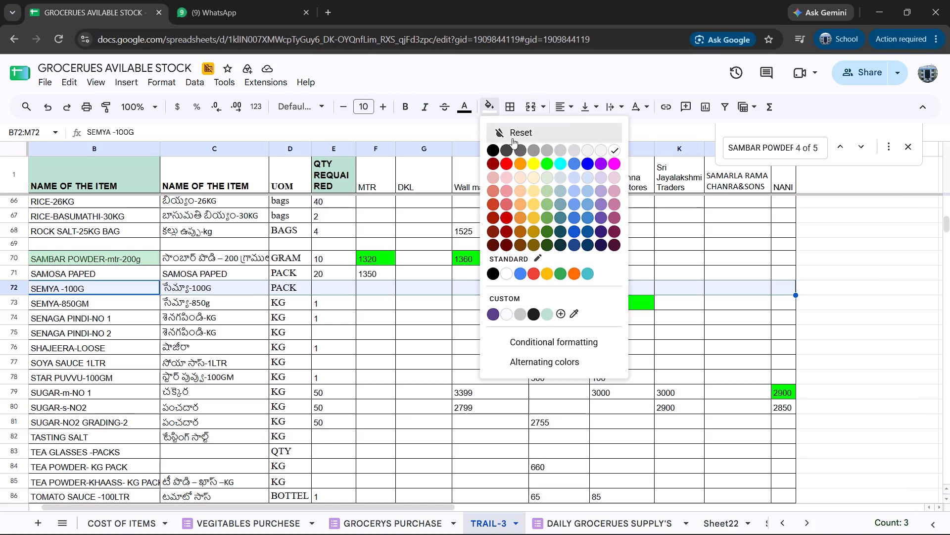
left_click(616, 164)
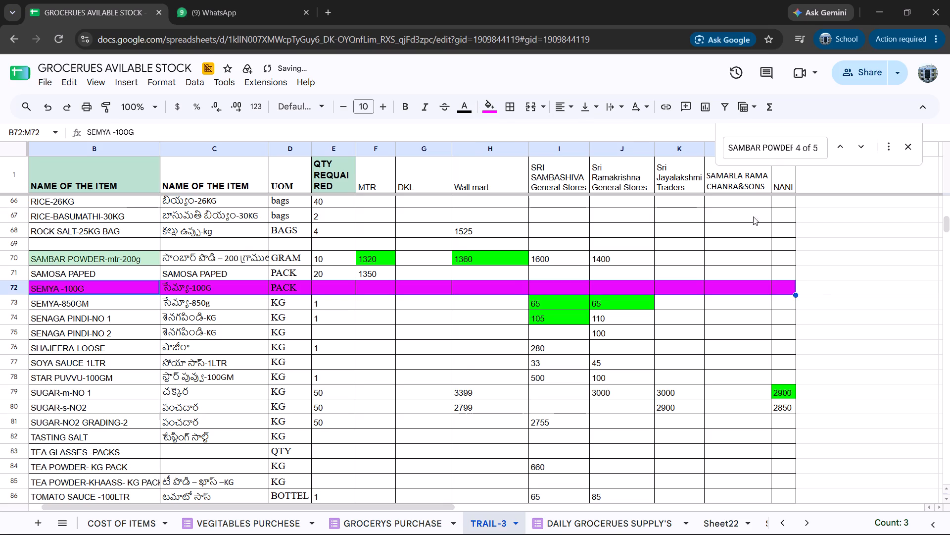
left_click(876, 447)
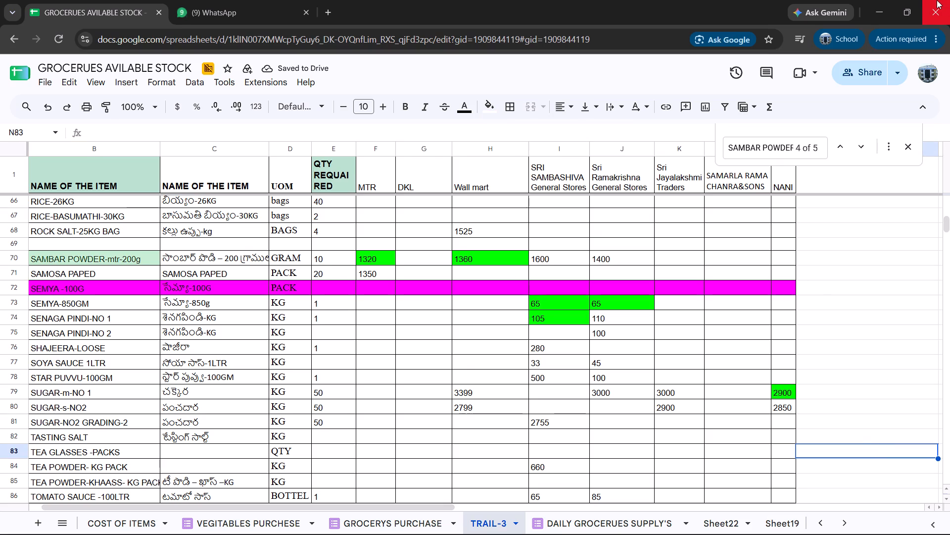
Minimize the browser and close the Nov Quotation workbook in Excel.
left_click(882, 6)
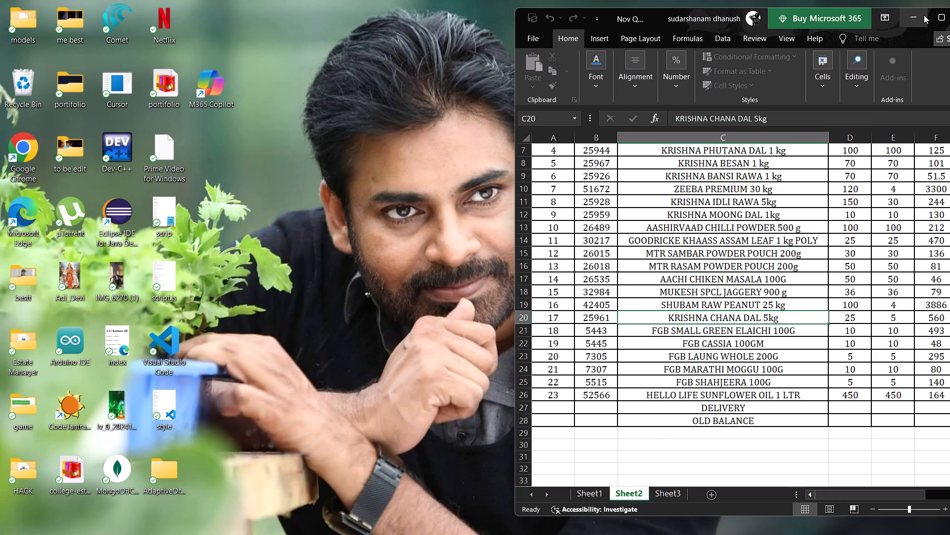
left_click(938, 16)
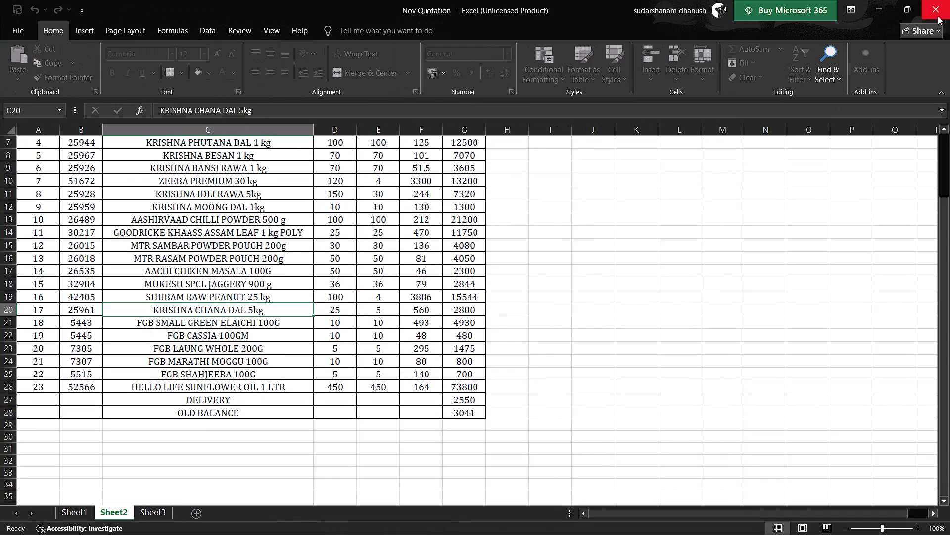
left_click(930, 10)
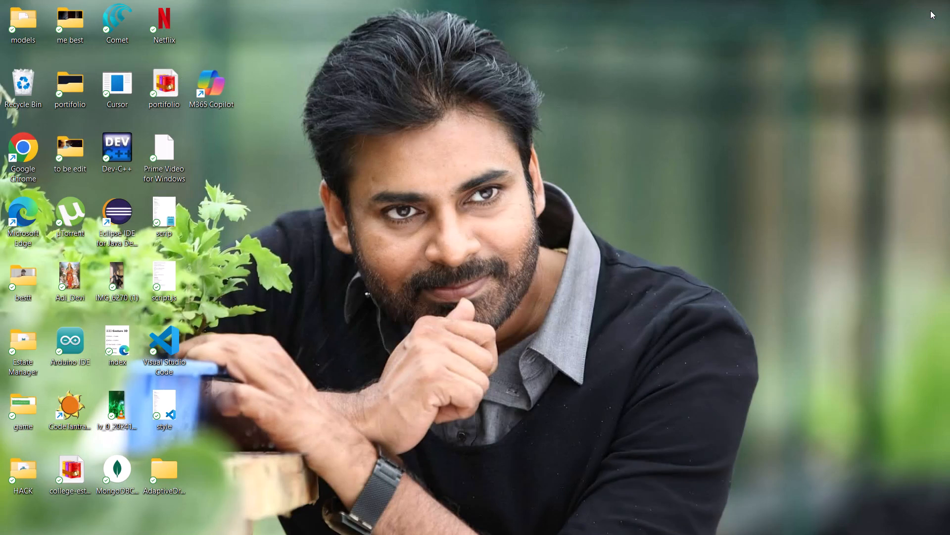
Shut down the computer.
left_click(435, 160)
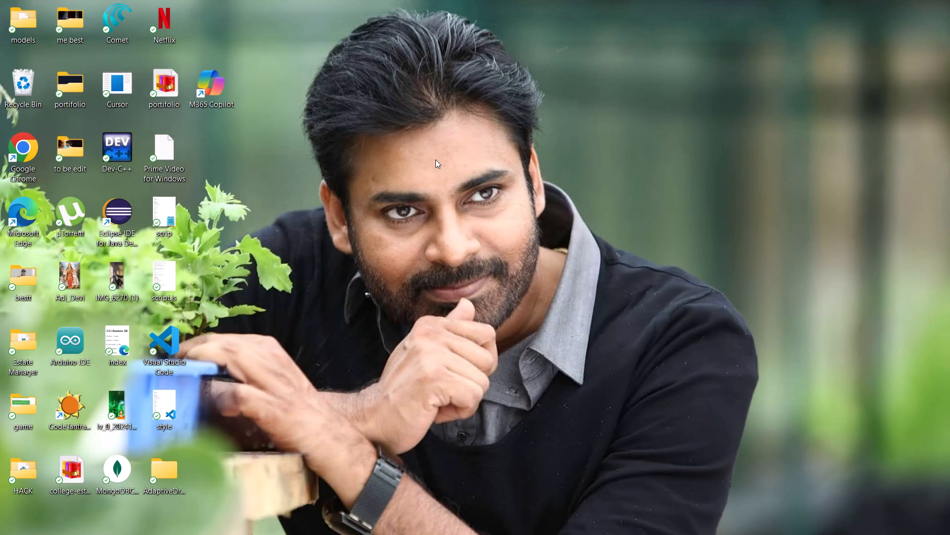
left_click(432, 160)
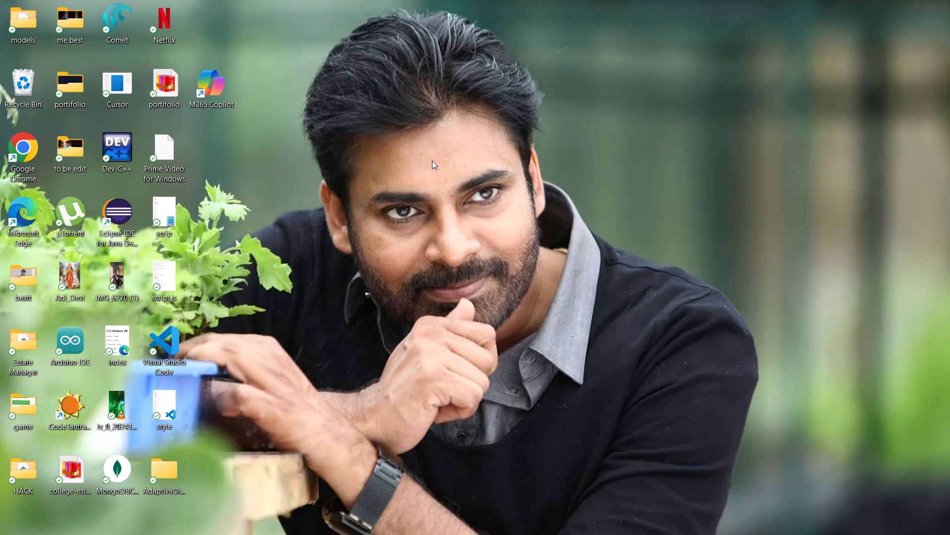
left_click(432, 160)
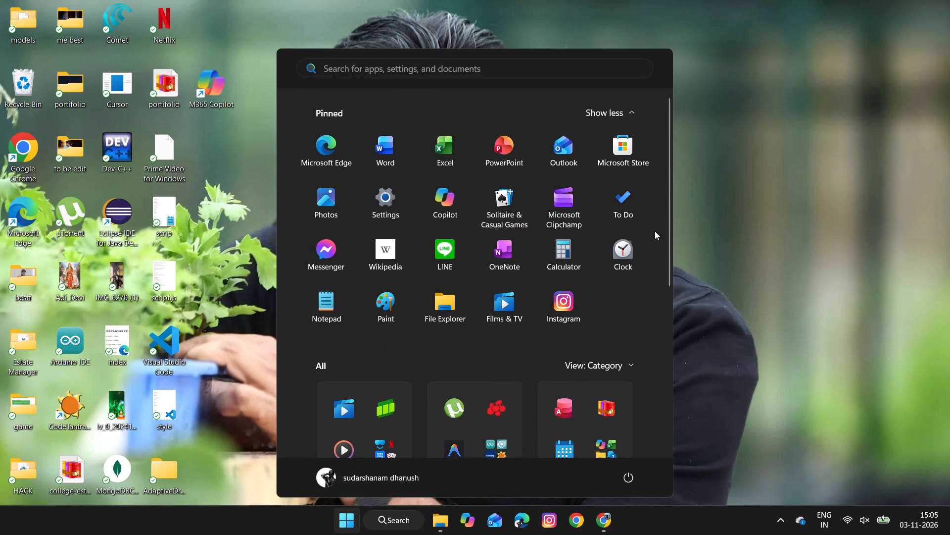
left_click(626, 479)
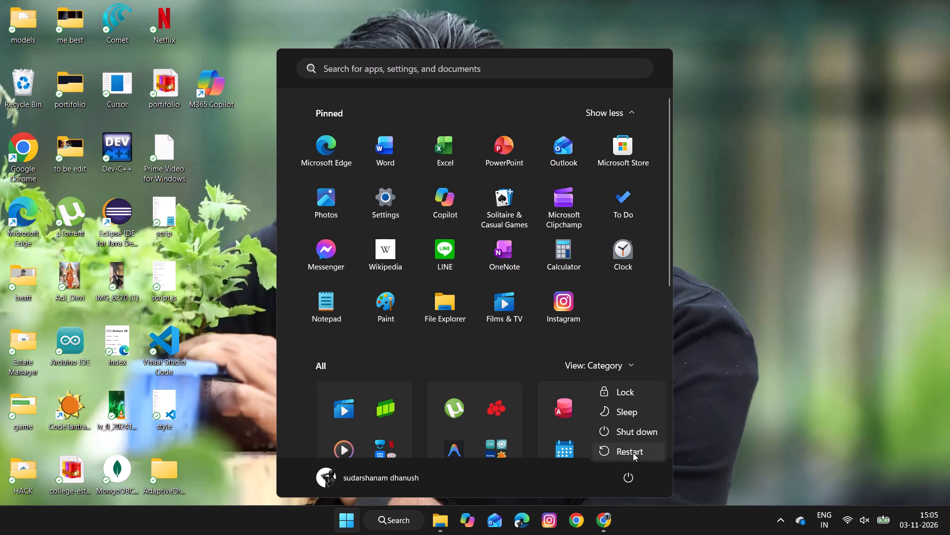
left_click(637, 434)
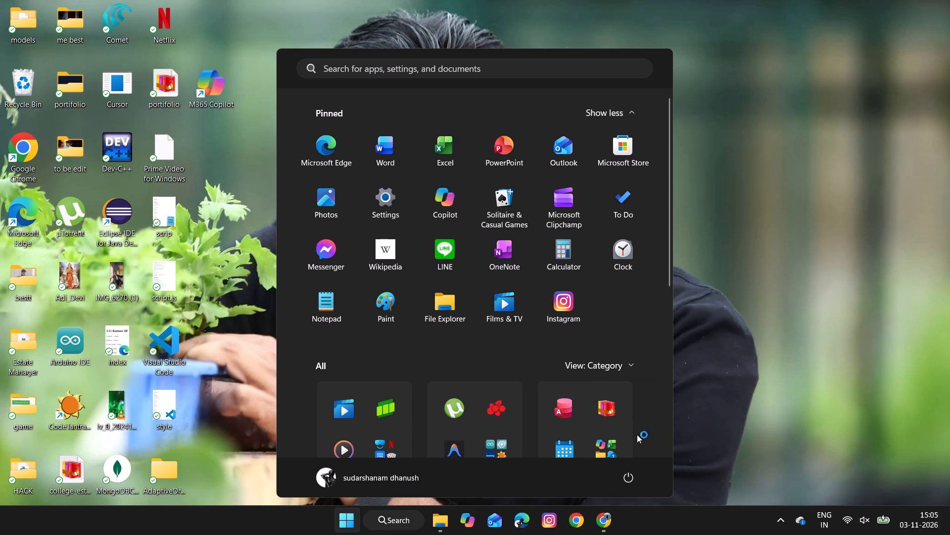